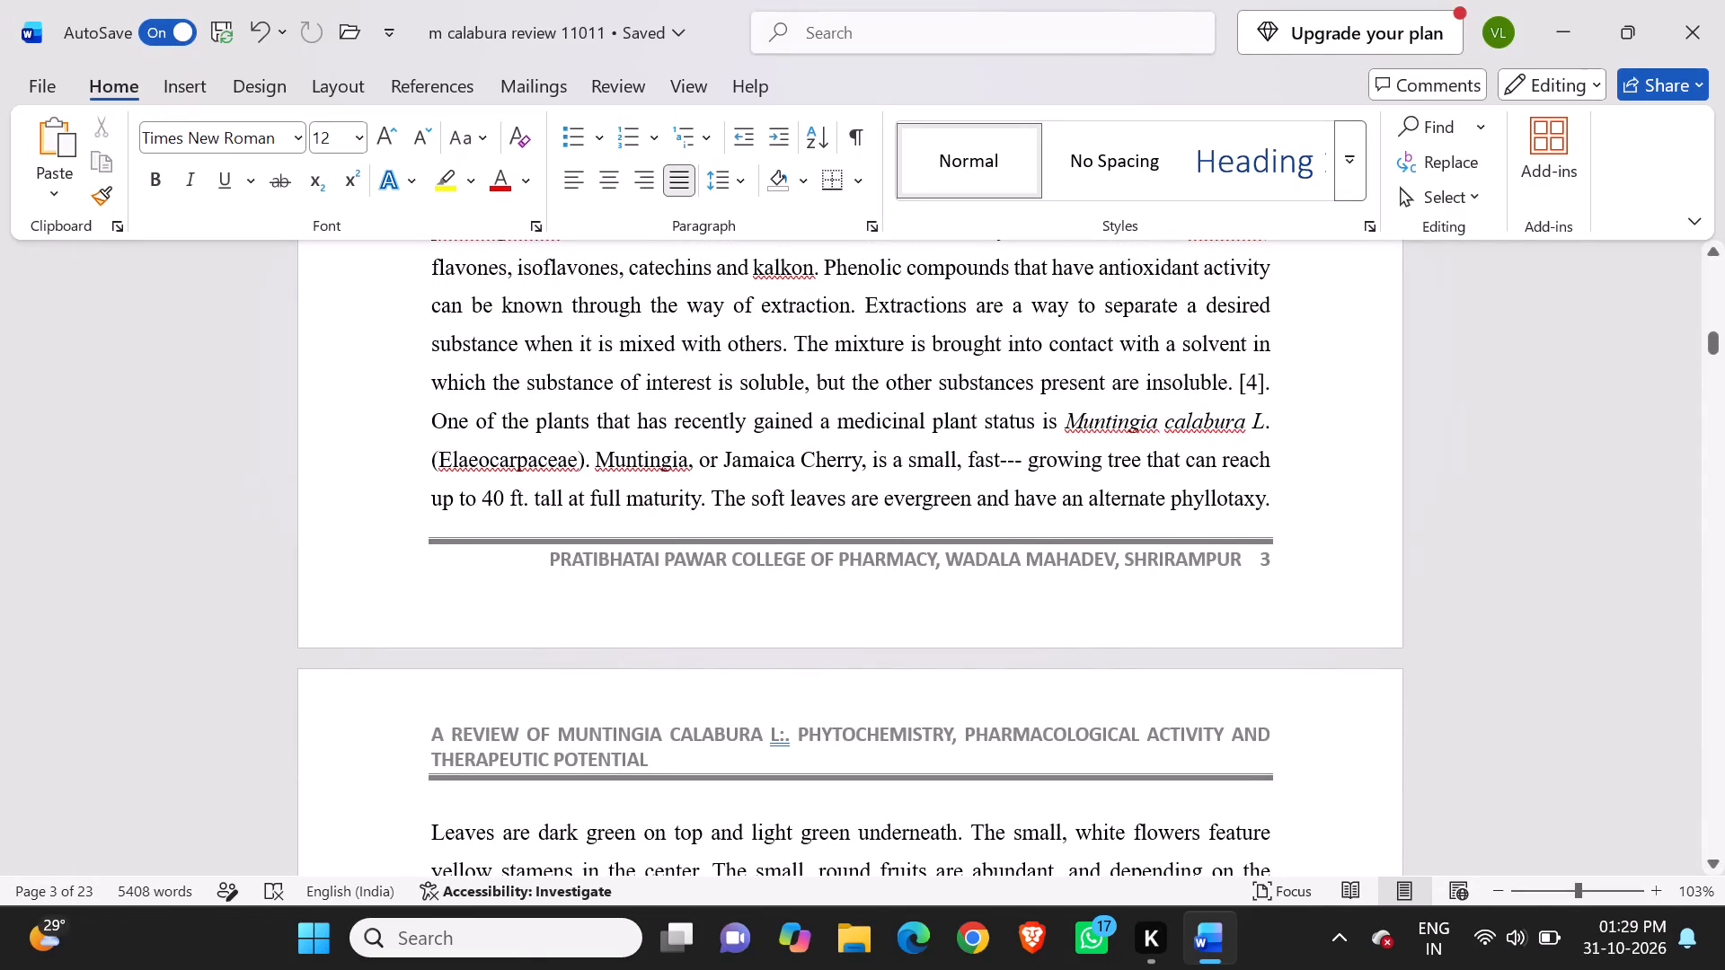
Delete the sentence starting "One of the plants that has recently gained a medicinal plant status", through "(Elaeocarpaceae).", on page 3.
drag(435, 427, 588, 458)
key(Delete)
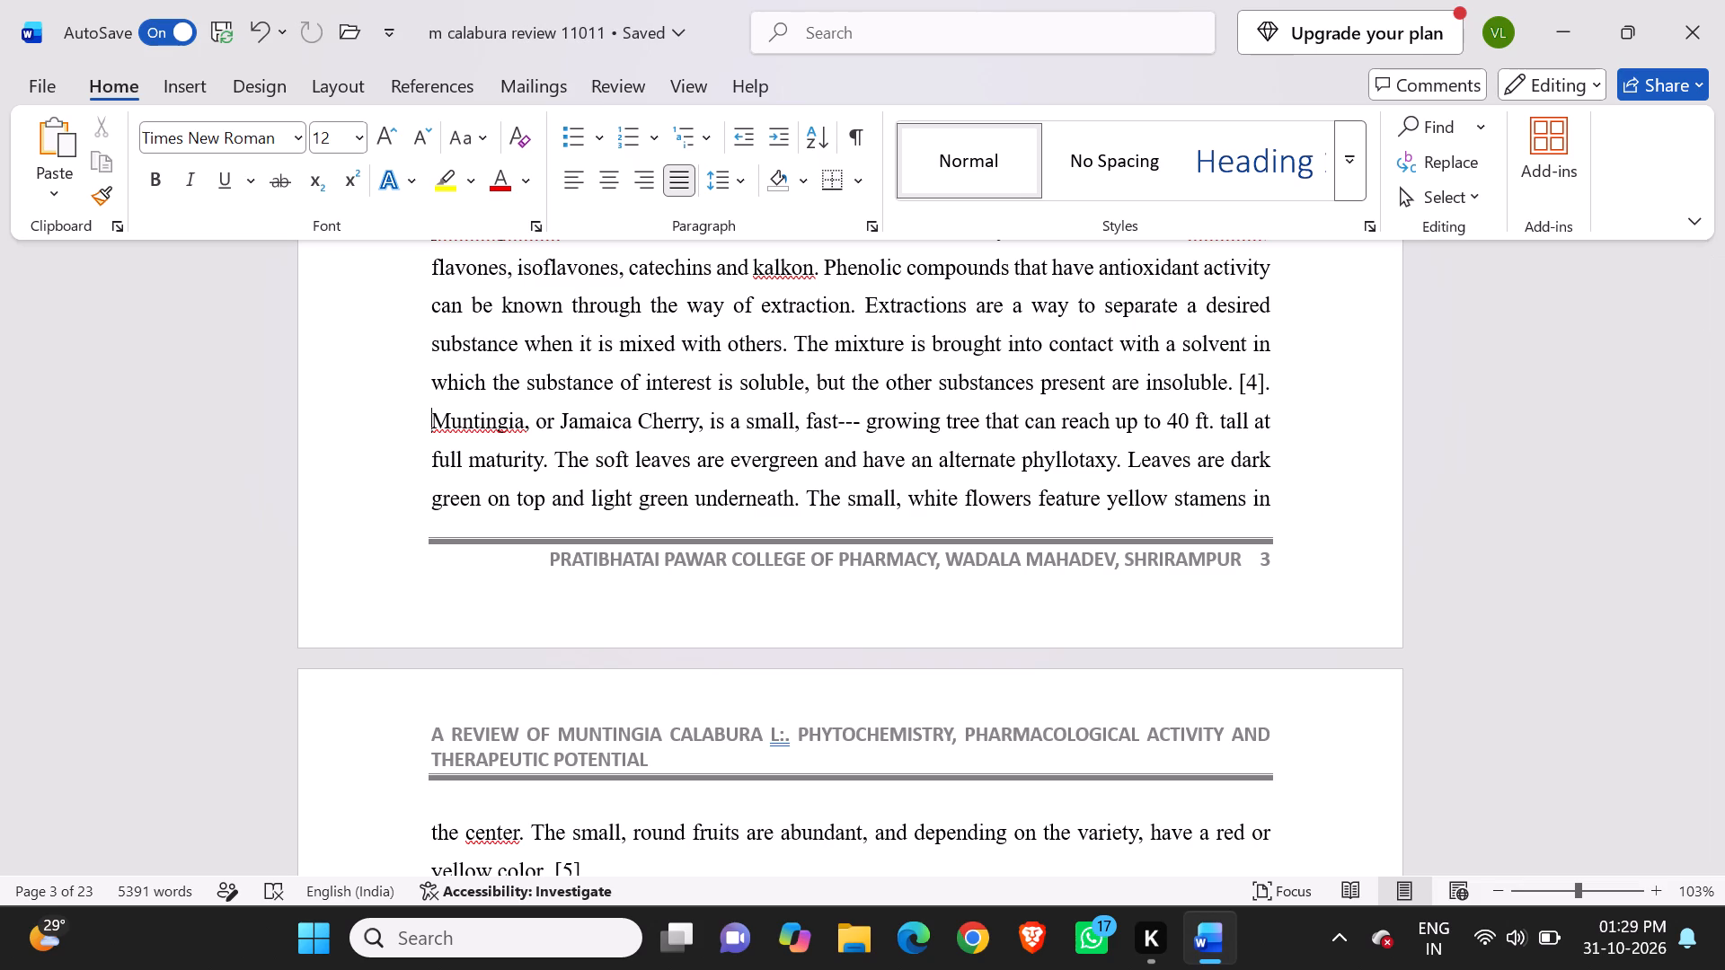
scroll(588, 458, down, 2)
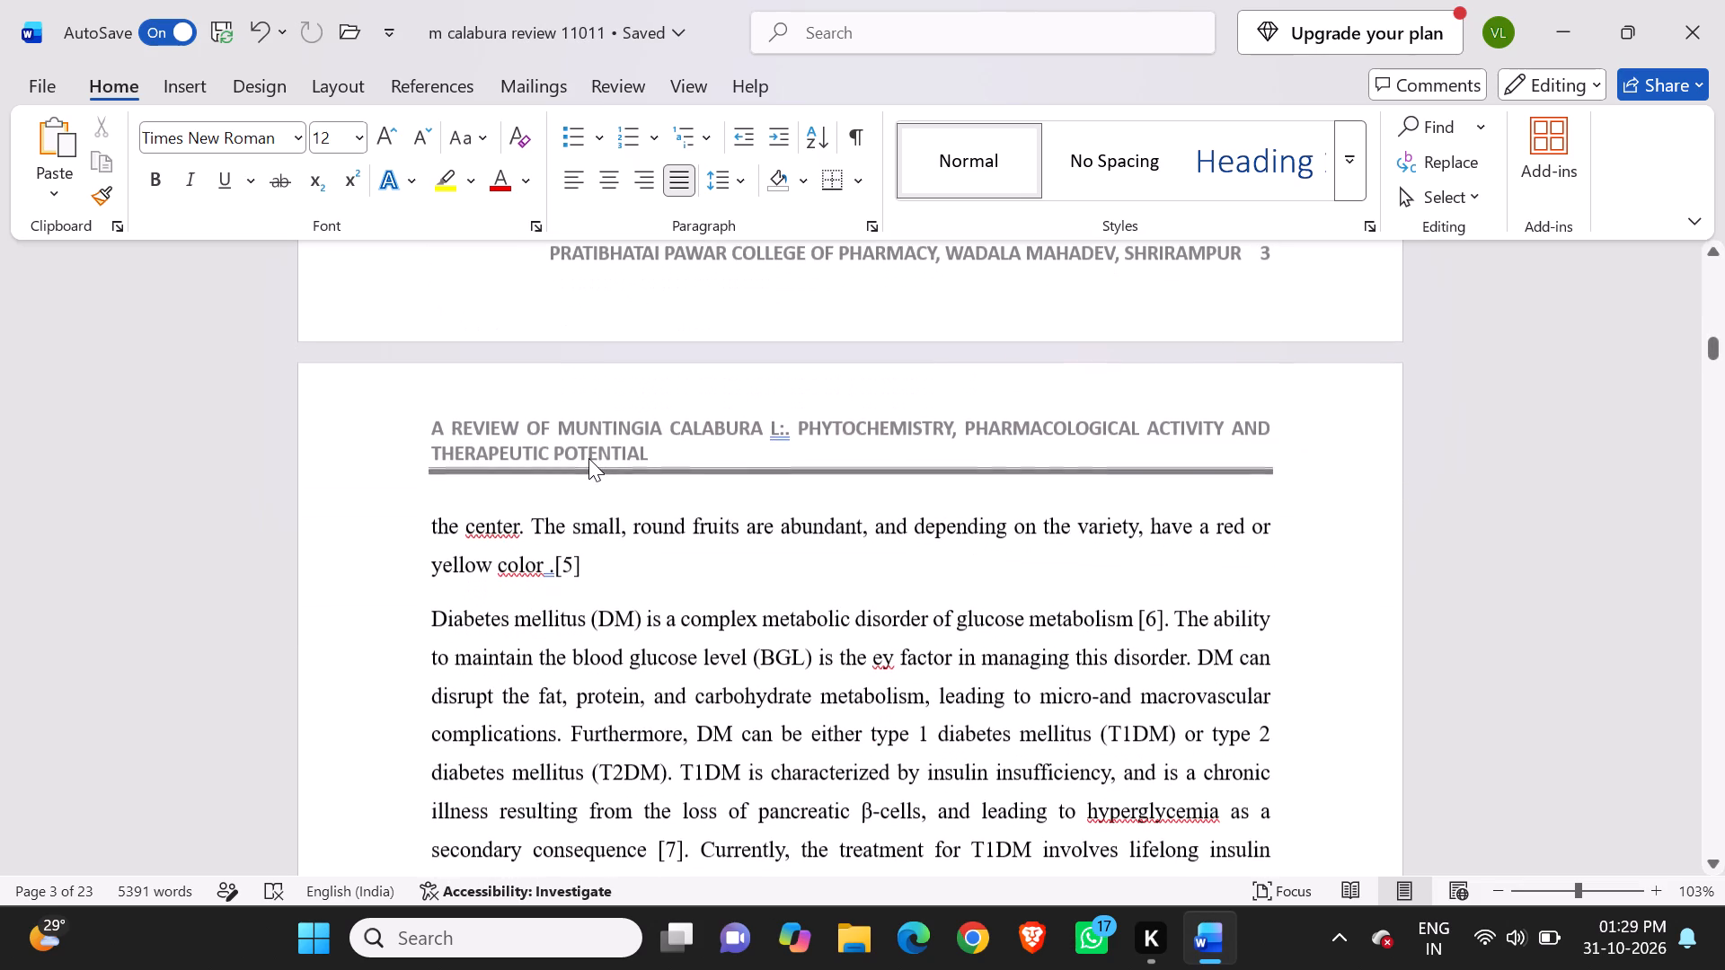
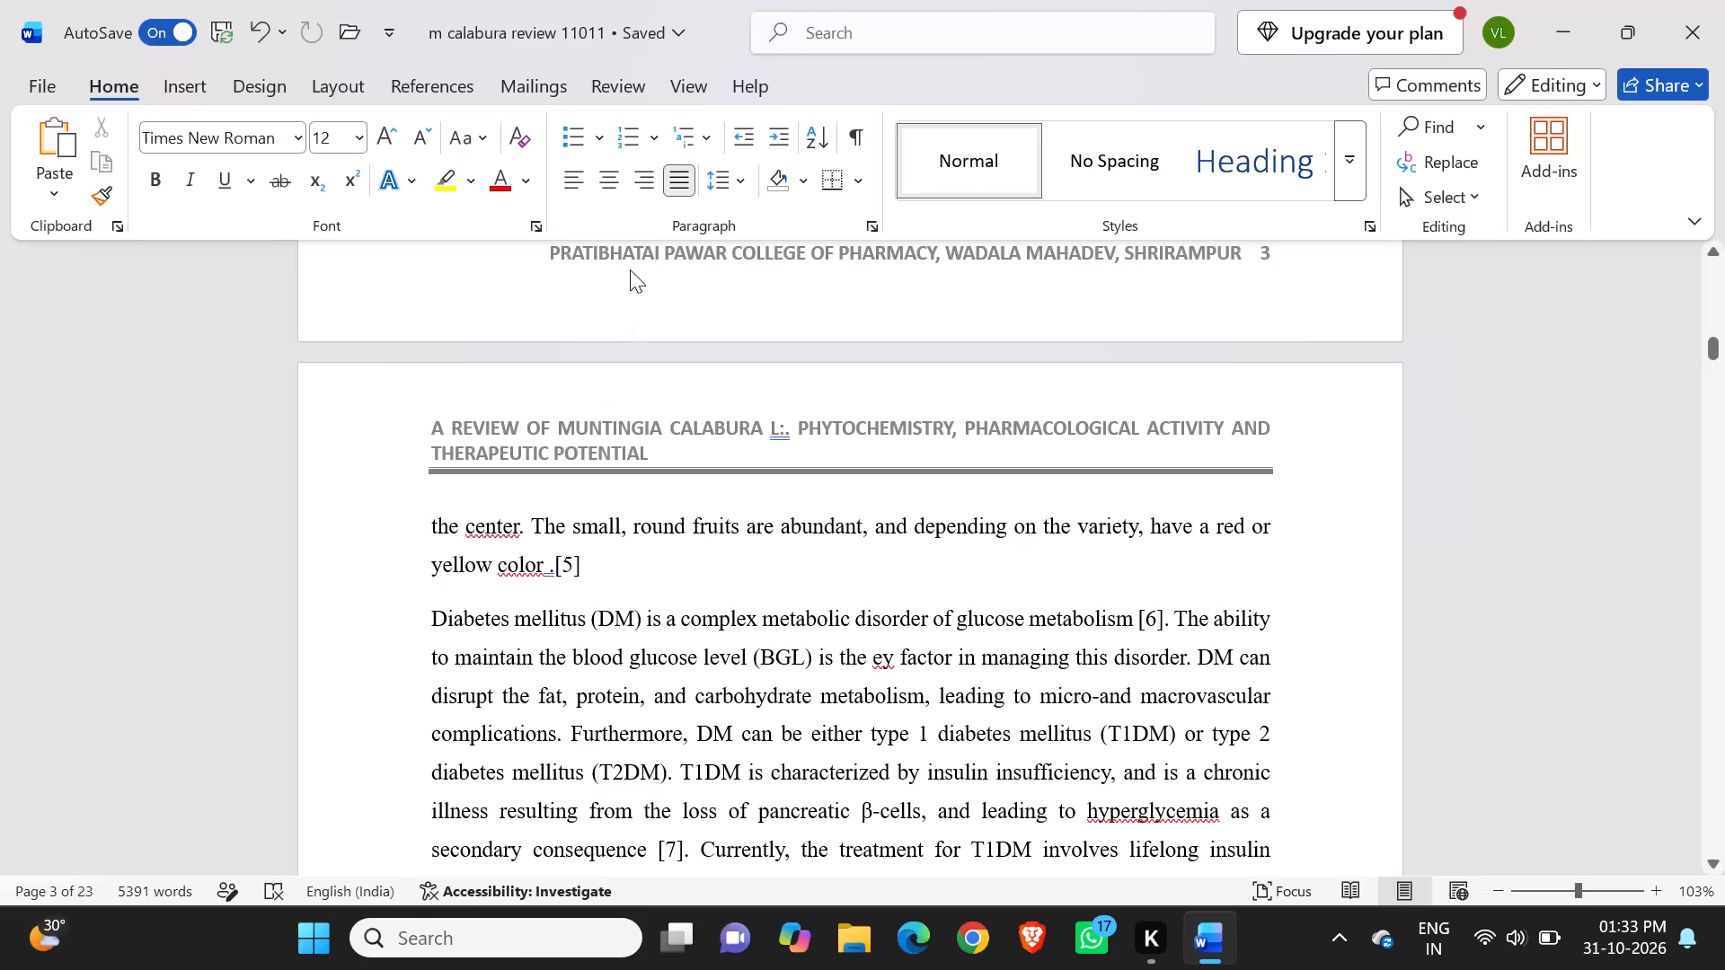
On page 4, delete the text from "M. calabura, known as "Jamaican cherry,"" through "warm areas in Asia.", including the extra space before "Researchers".
scroll(637, 419, down, 2)
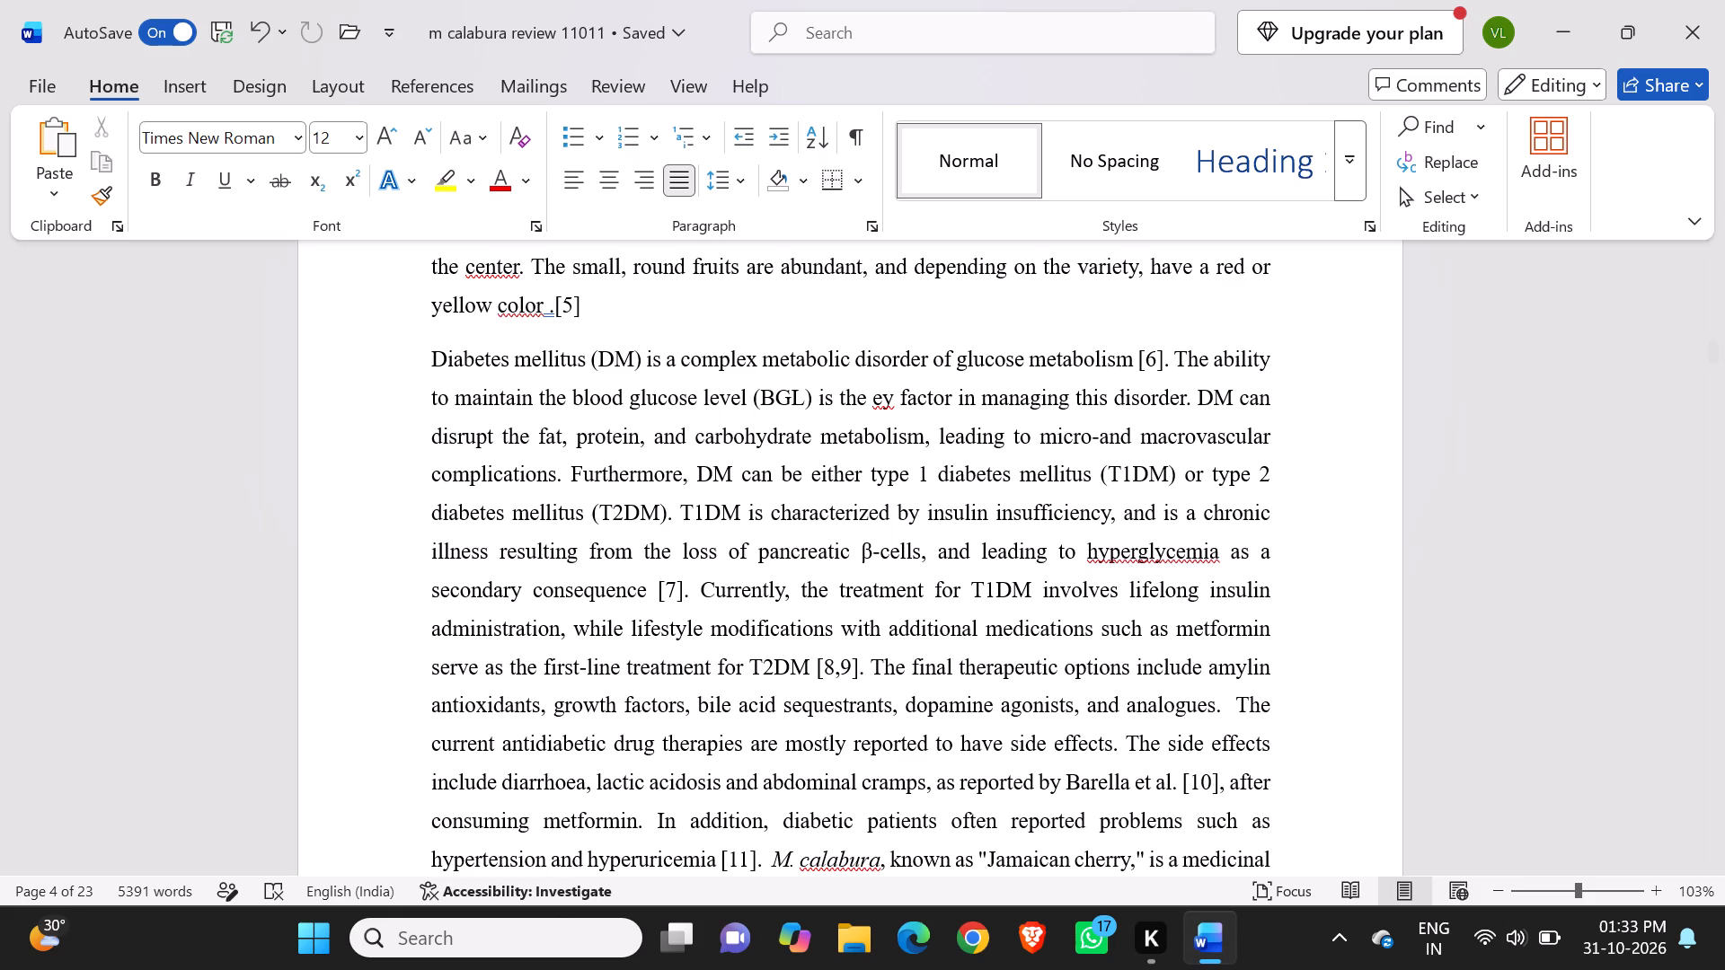
scroll(637, 419, down, 1)
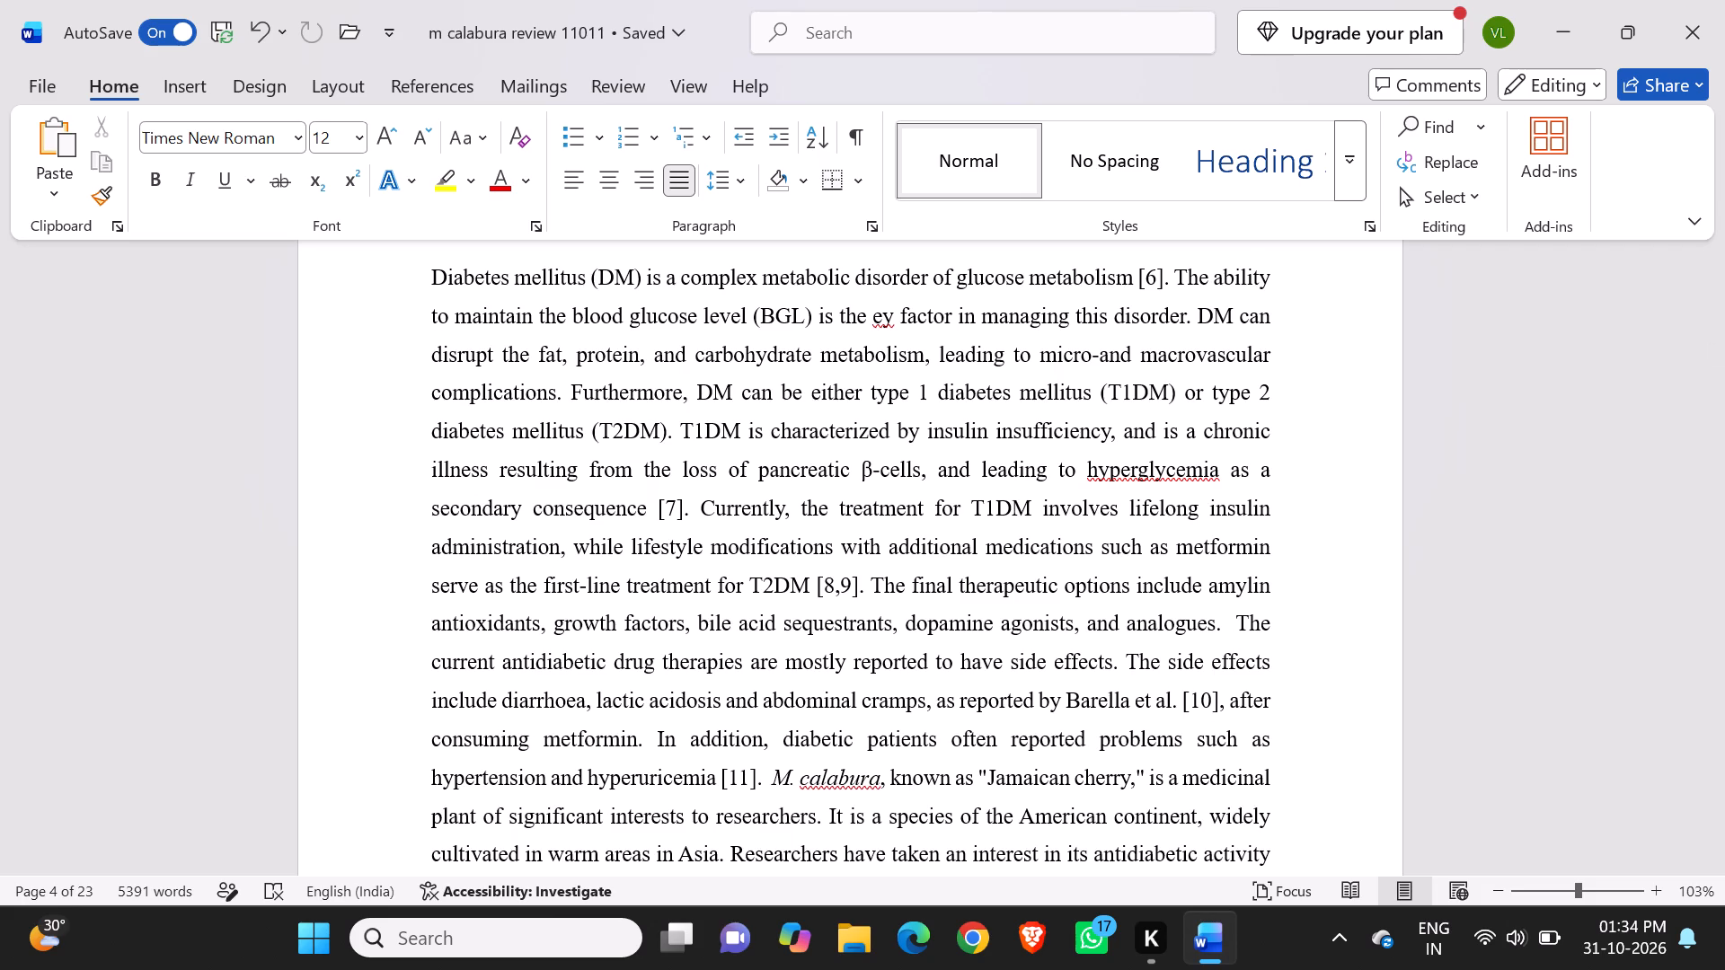
scroll(637, 419, down, 2)
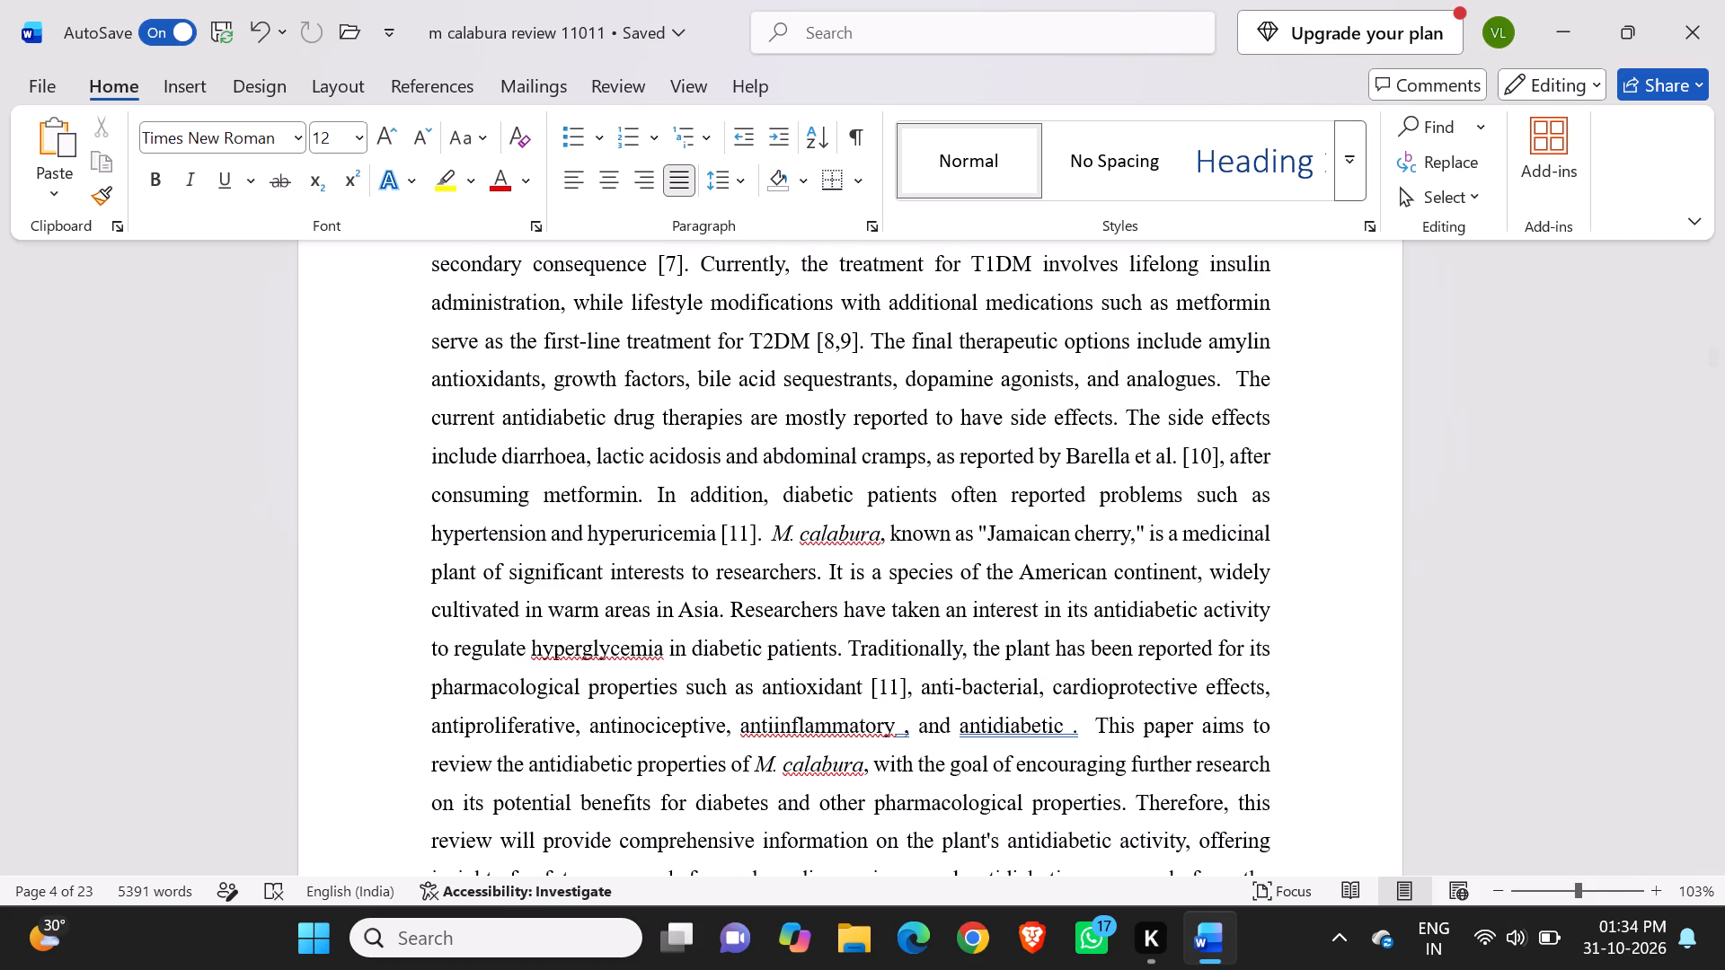
drag(637, 419, 675, 518)
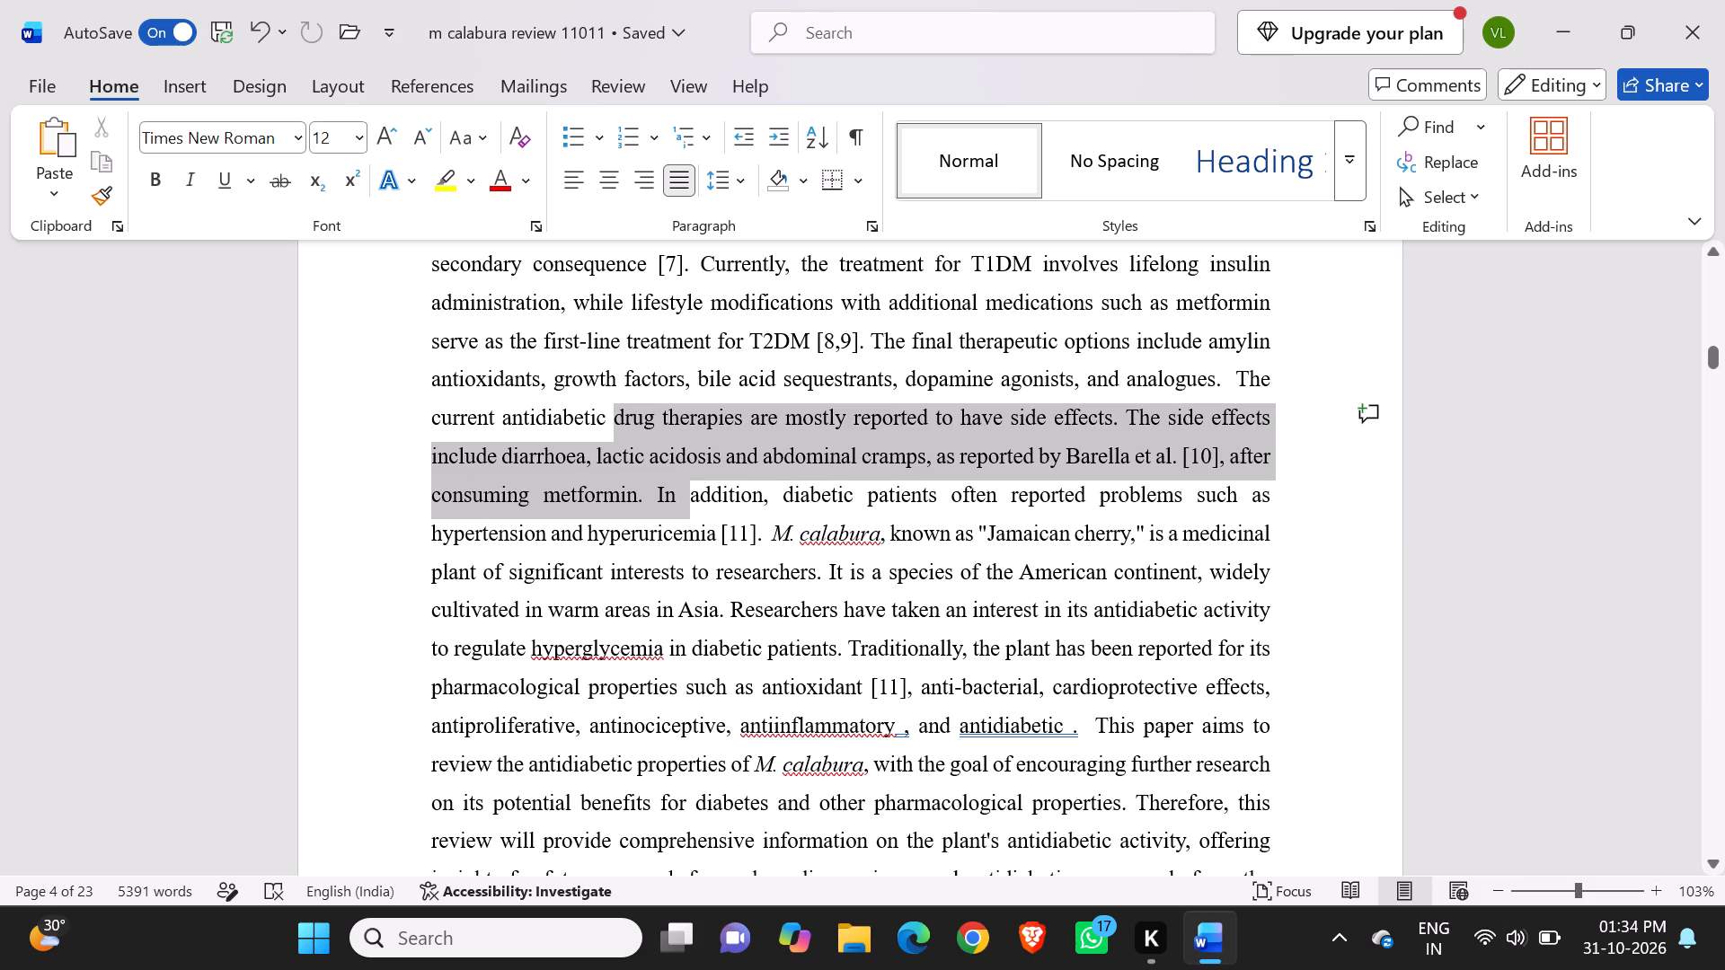
drag(675, 518, 672, 517)
click(672, 517)
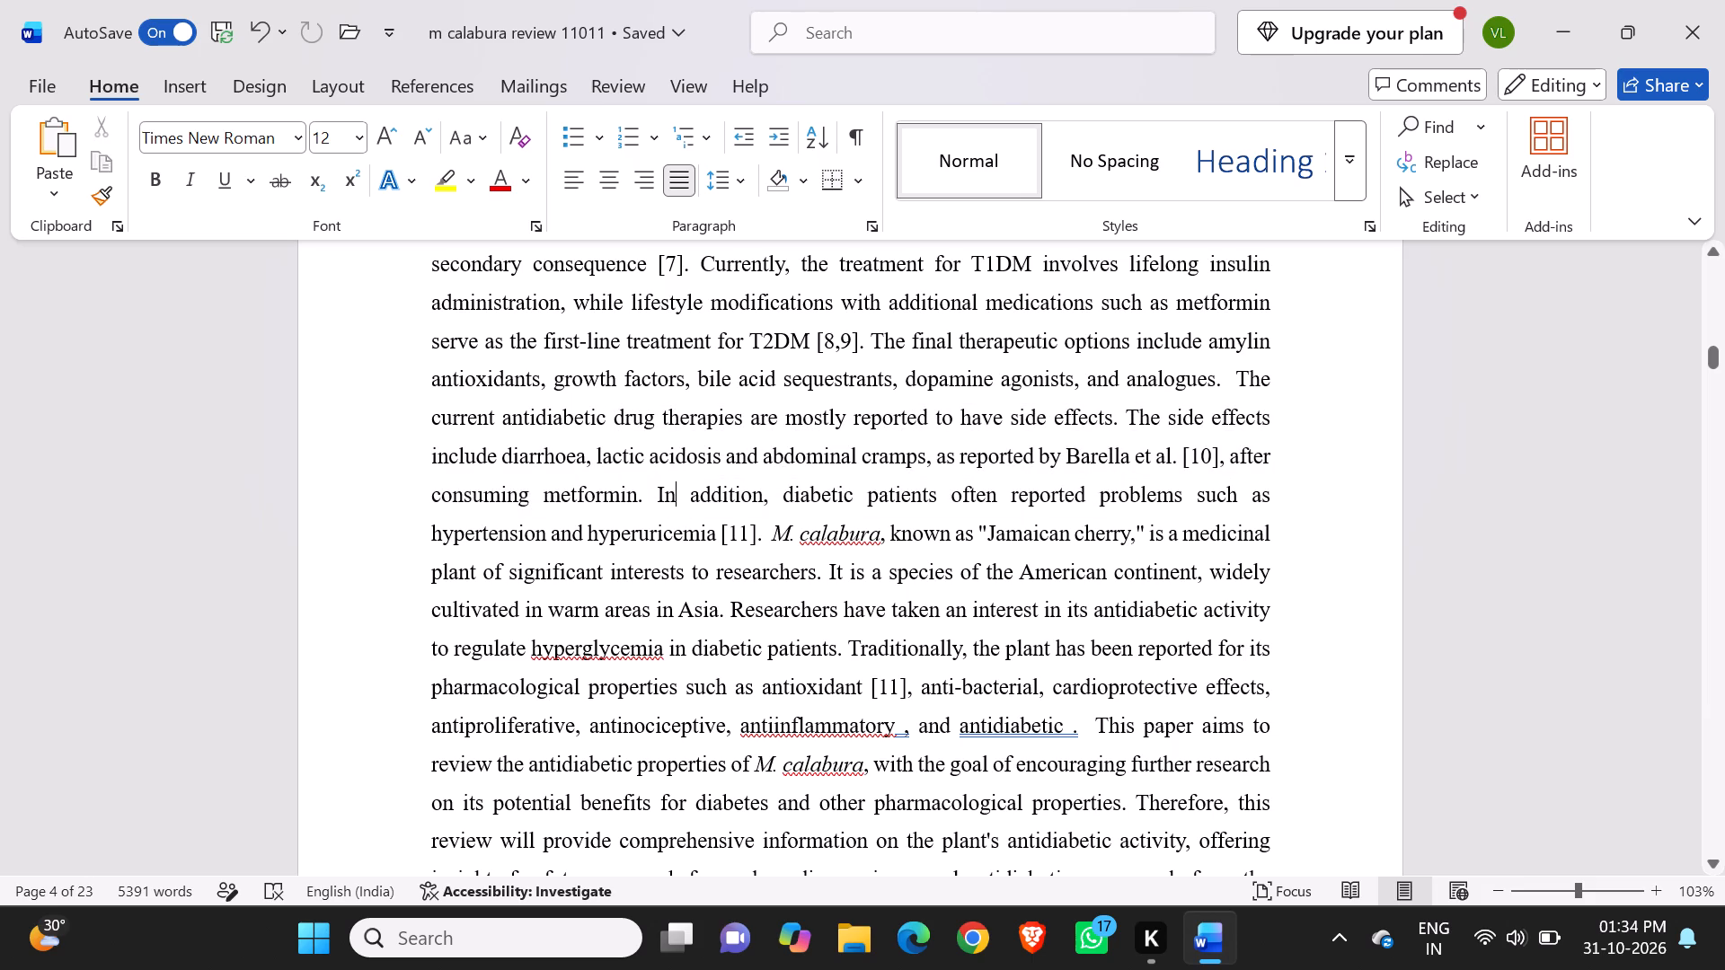
drag(769, 532, 822, 546)
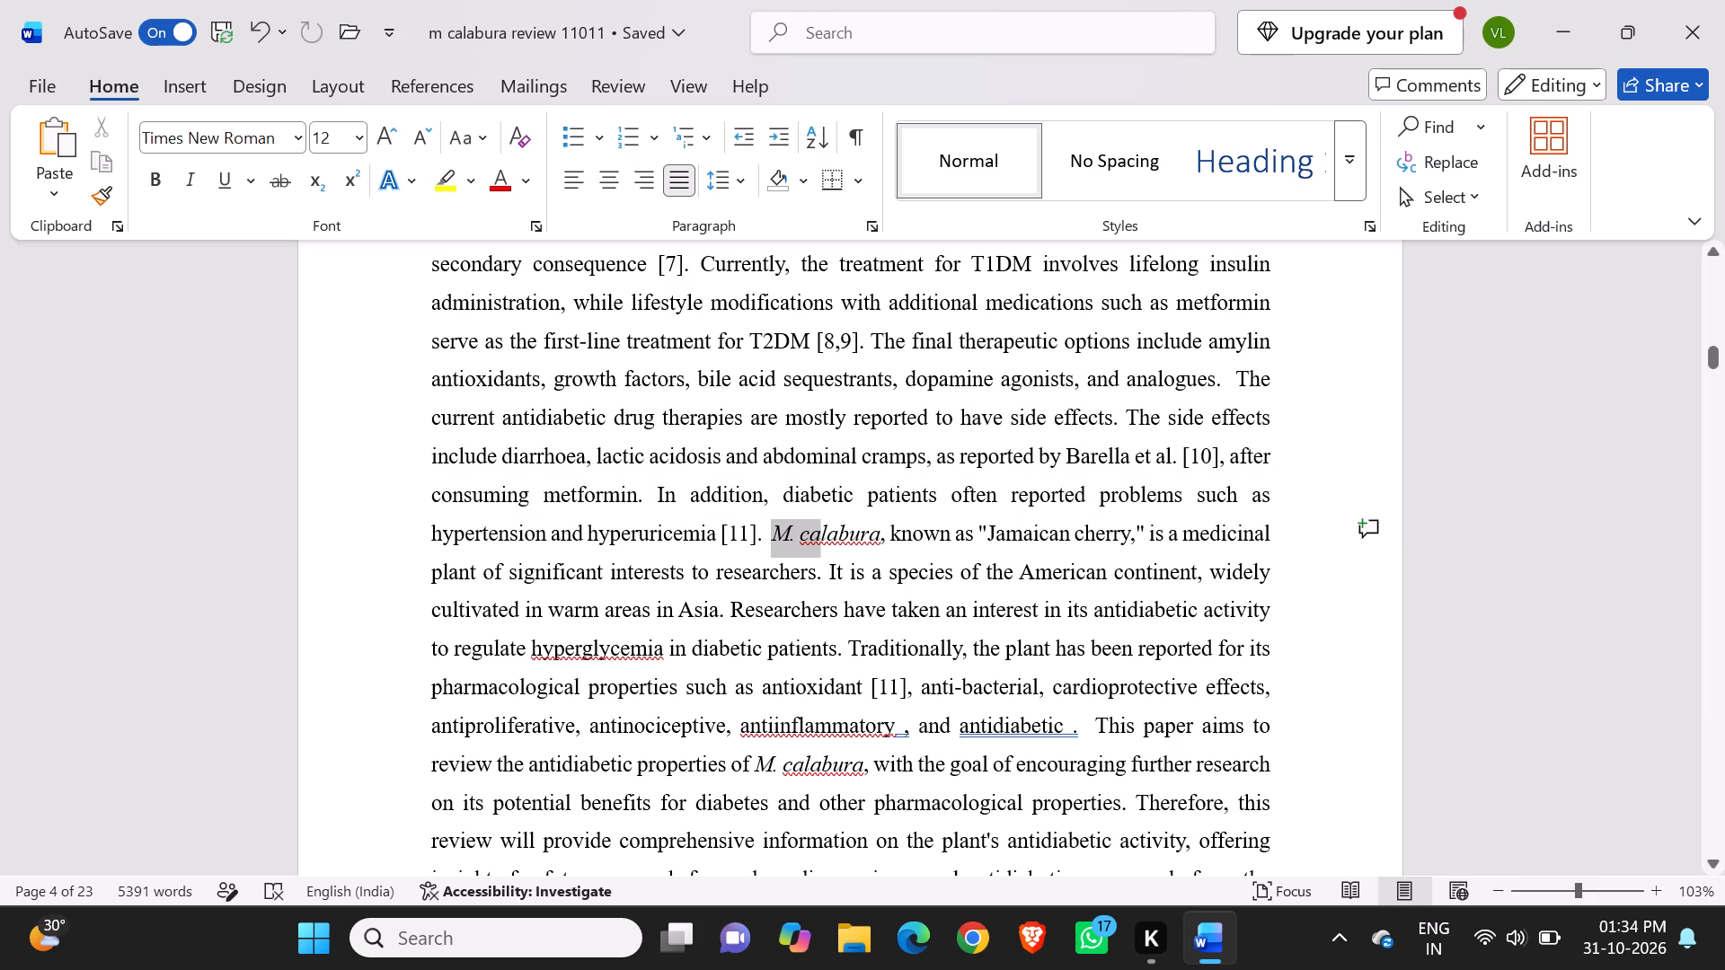
drag(822, 546, 723, 619)
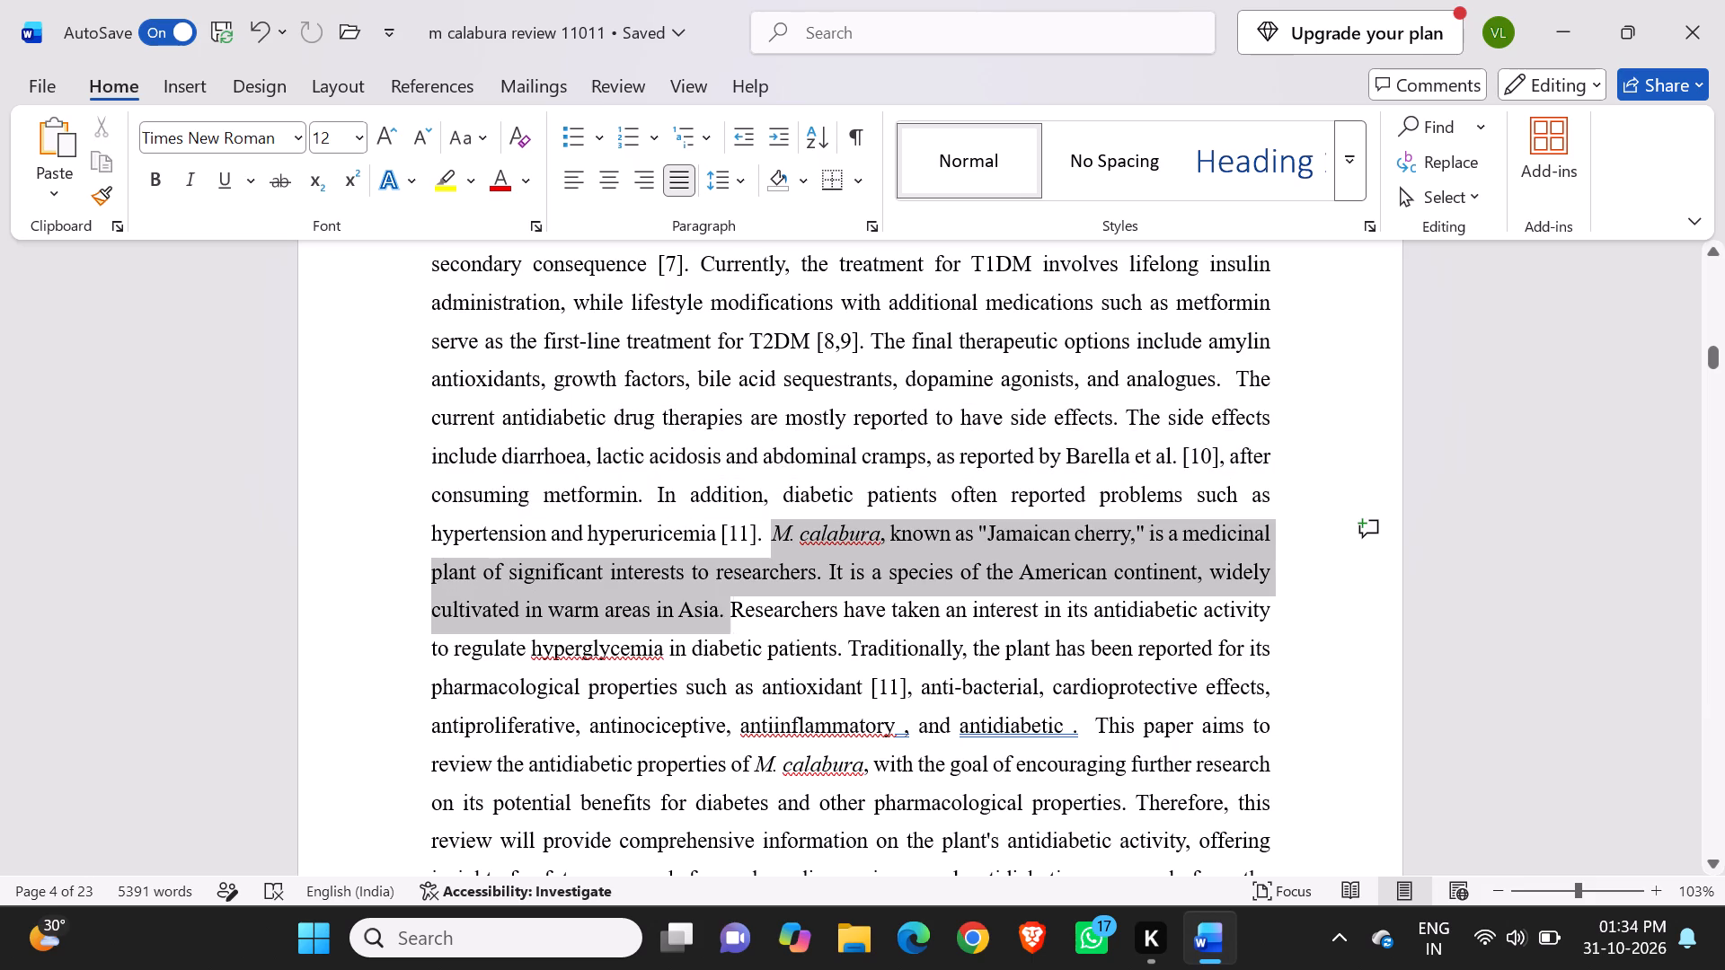
drag(723, 619, 722, 621)
key(Delete)
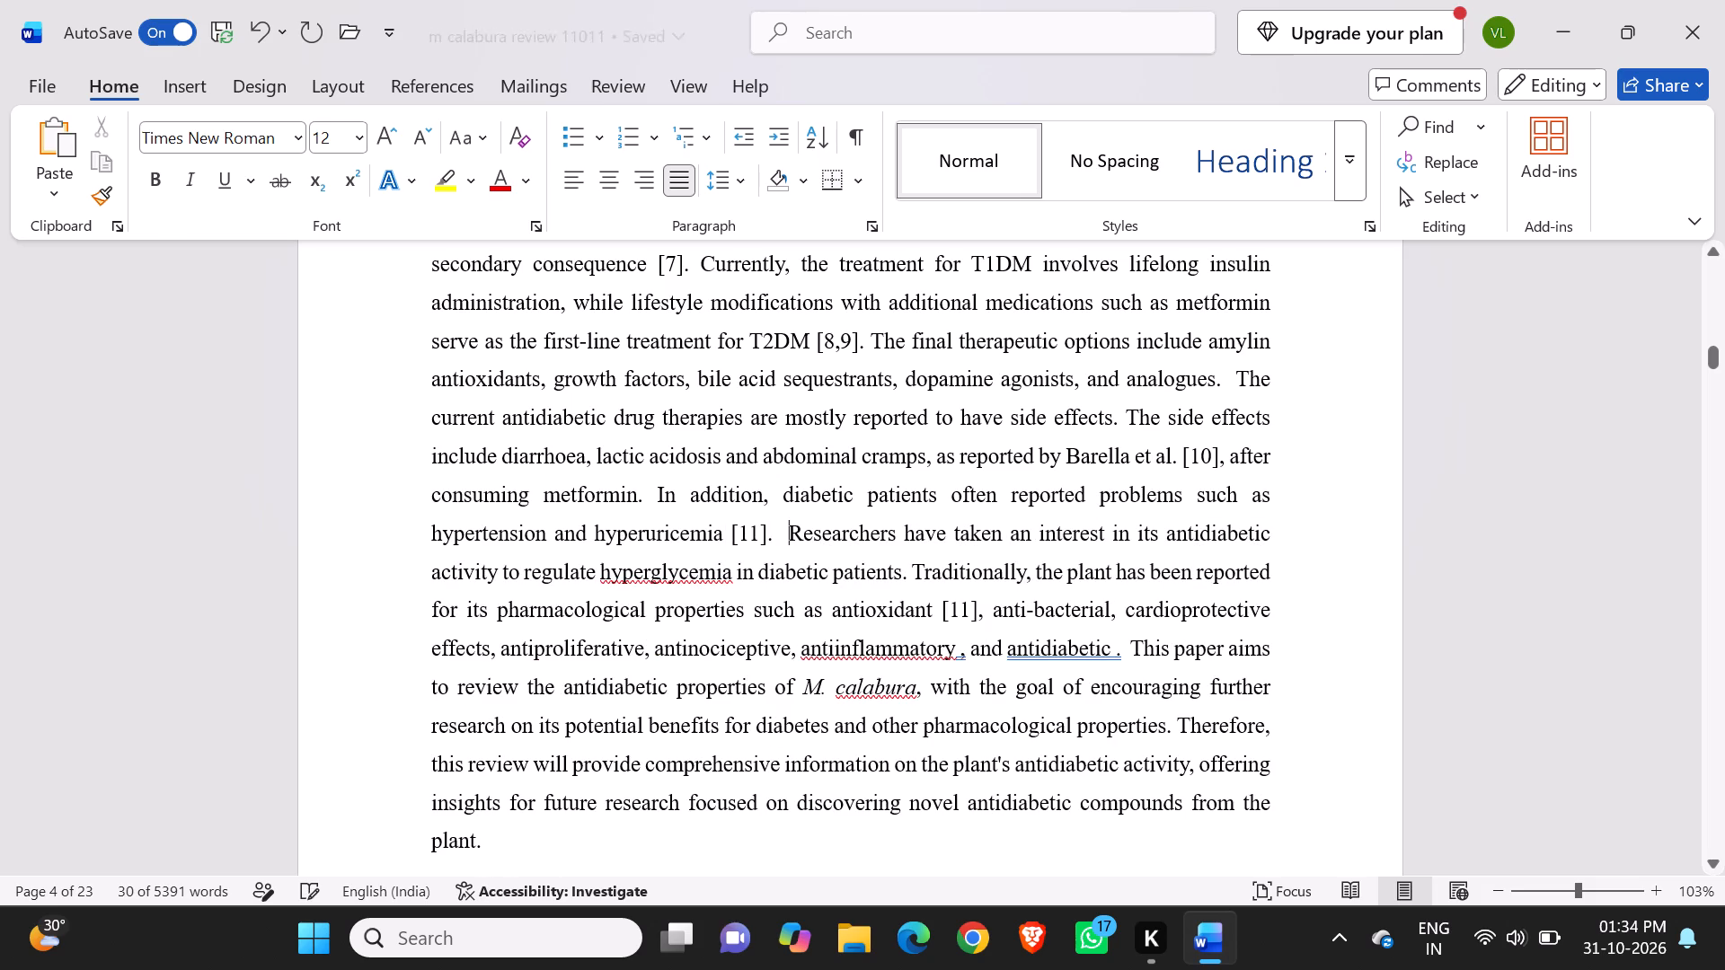
key(BackSpace)
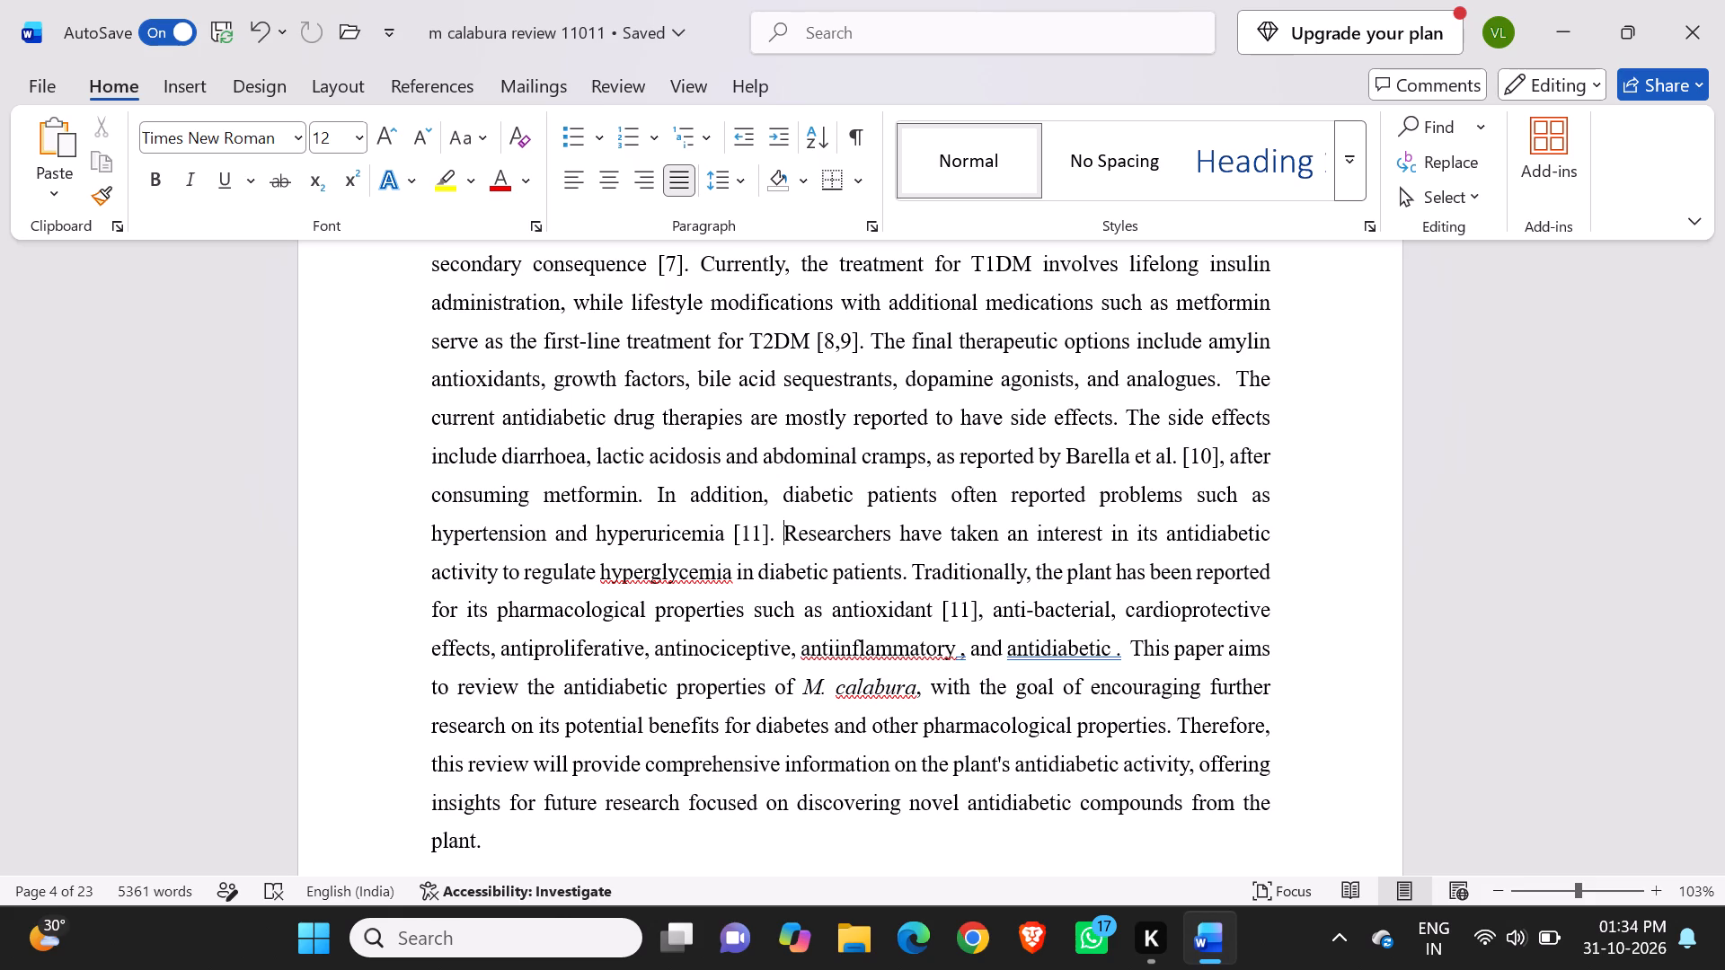
Delete the page 4 sentence from "This paper aims to review" through "other pharmacological properties", along with the stray space and period after "antidiabetic".
scroll(722, 621, down, 2)
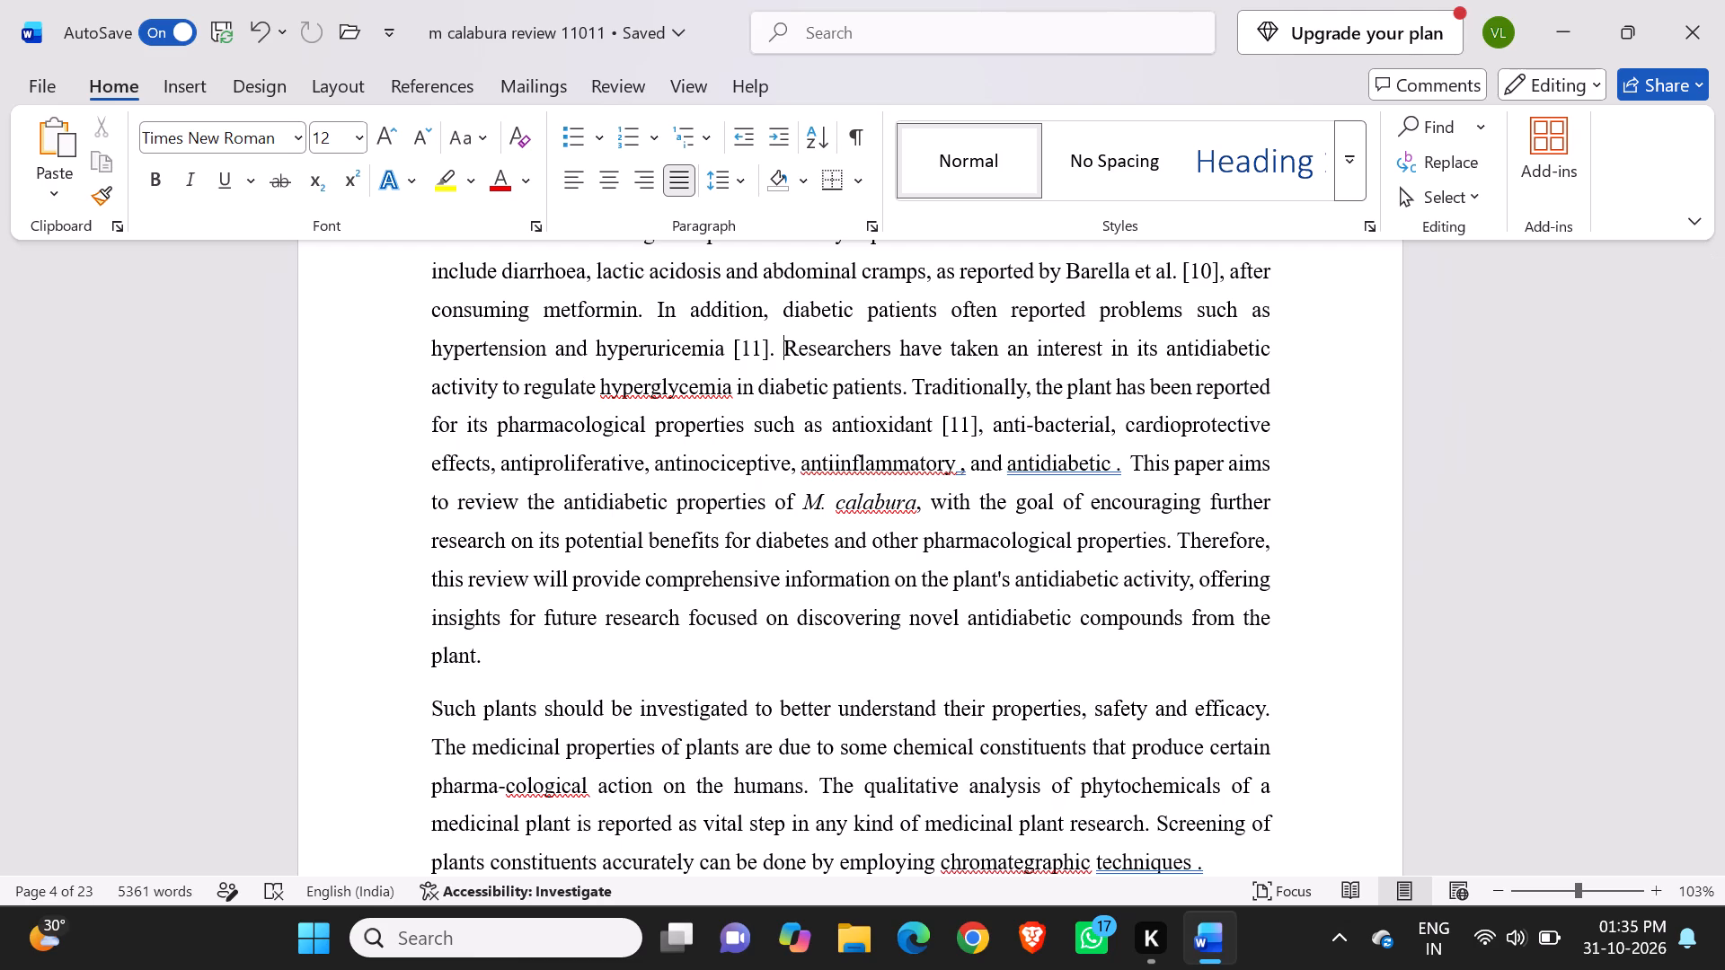
click(1124, 464)
drag(1124, 464, 1131, 481)
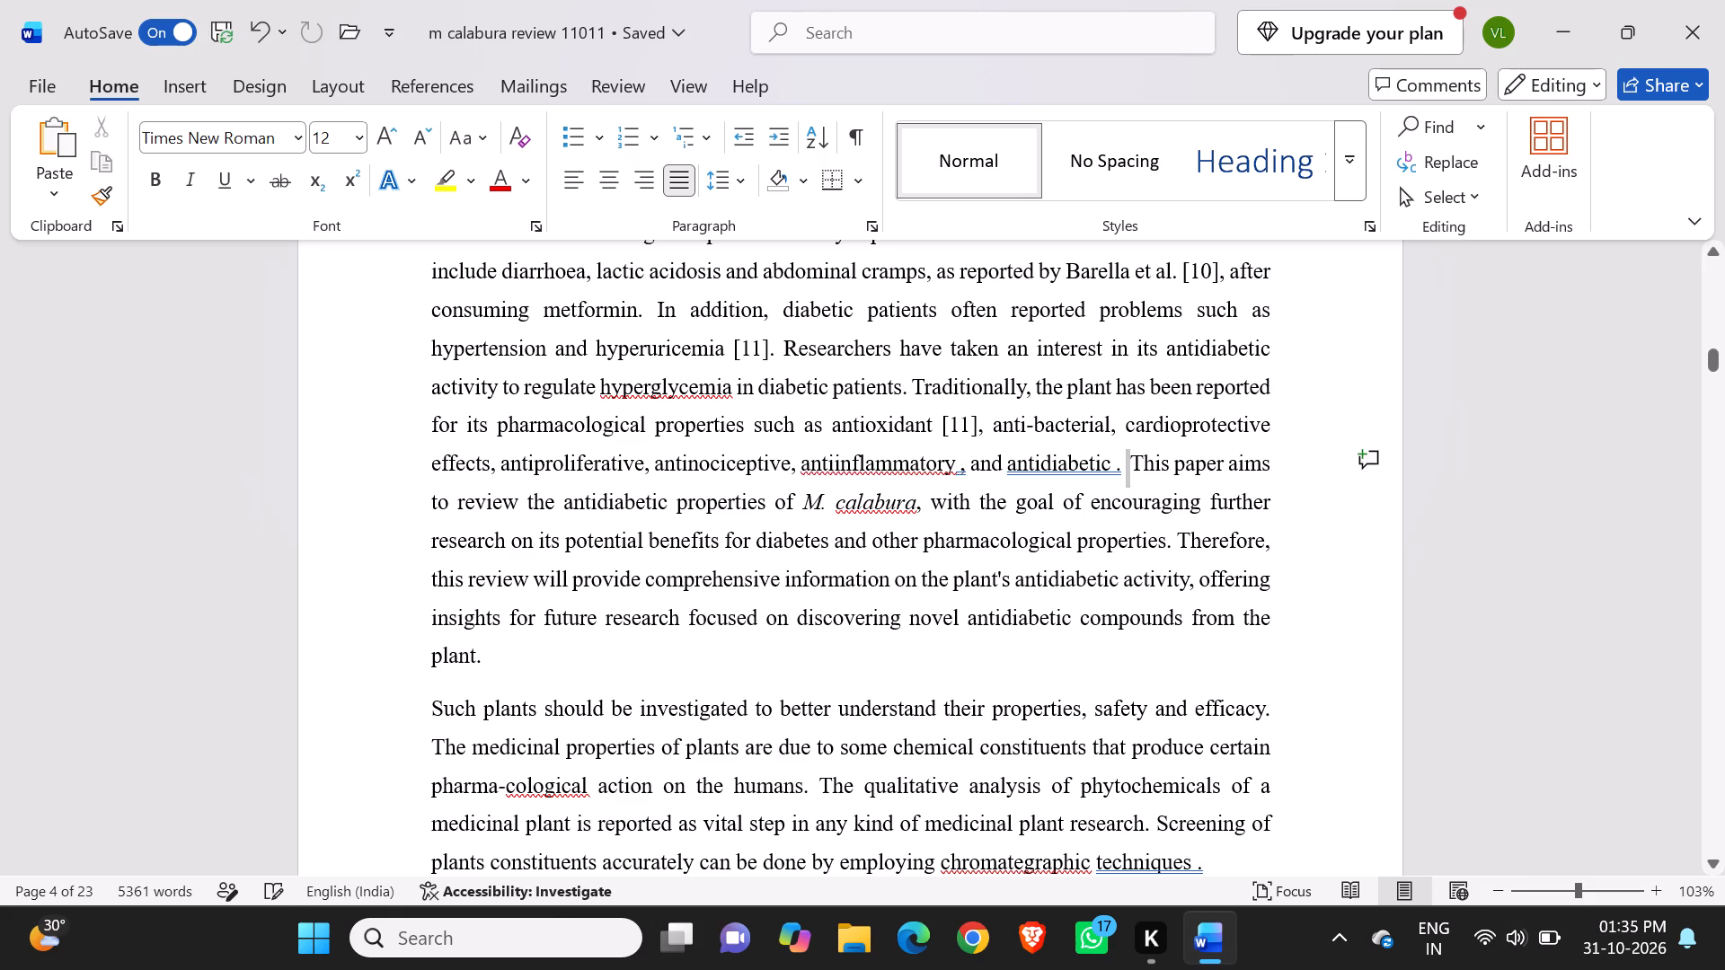
drag(1131, 481, 1137, 509)
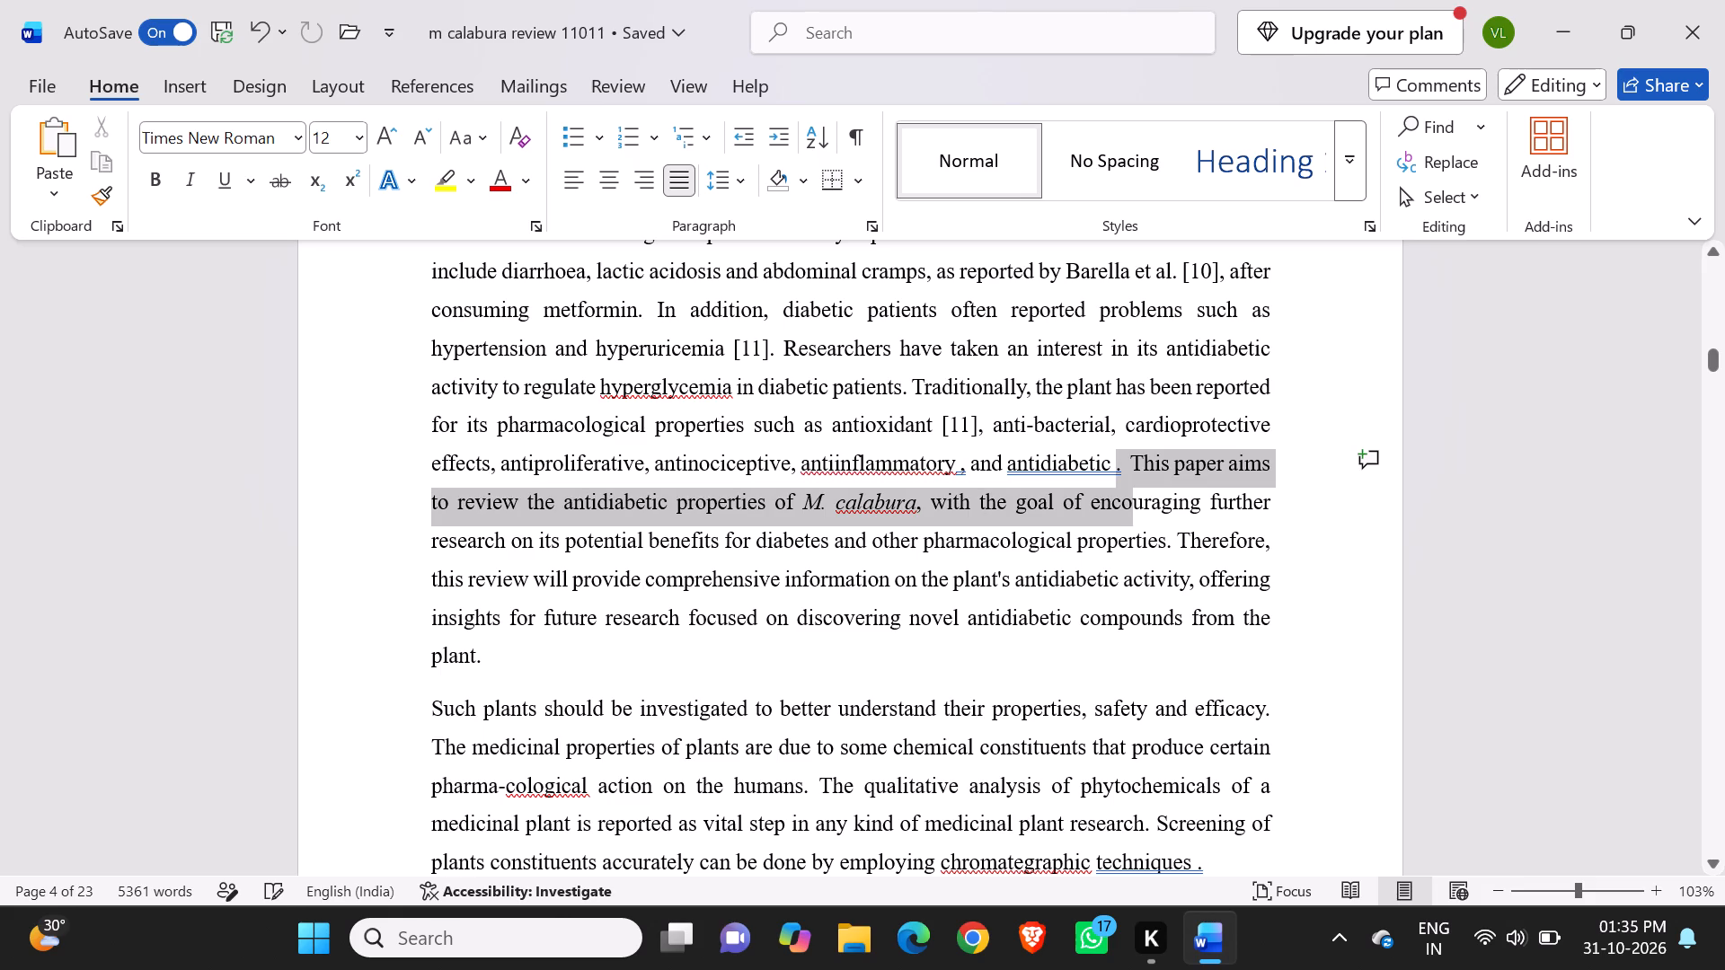
drag(1137, 509, 1163, 544)
key(Delete)
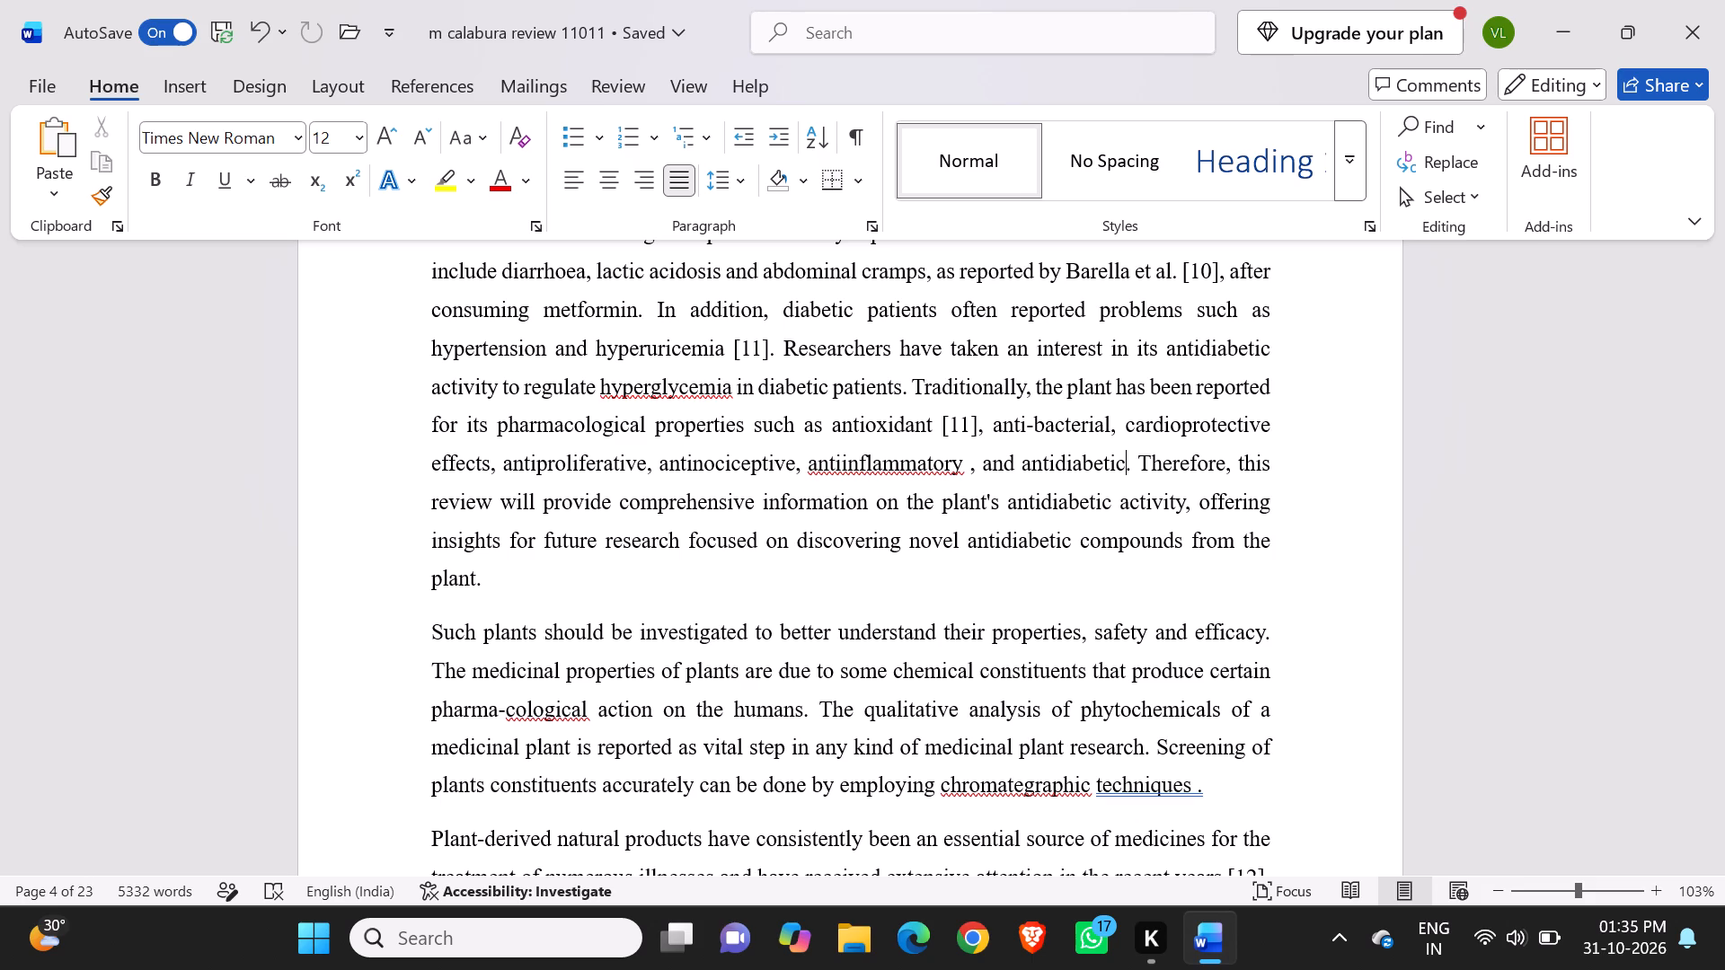
Read the last paragraphs of page 4, from "Such plants should be investigated" through "Plant-derived natural products".
scroll(1169, 550, down, 2)
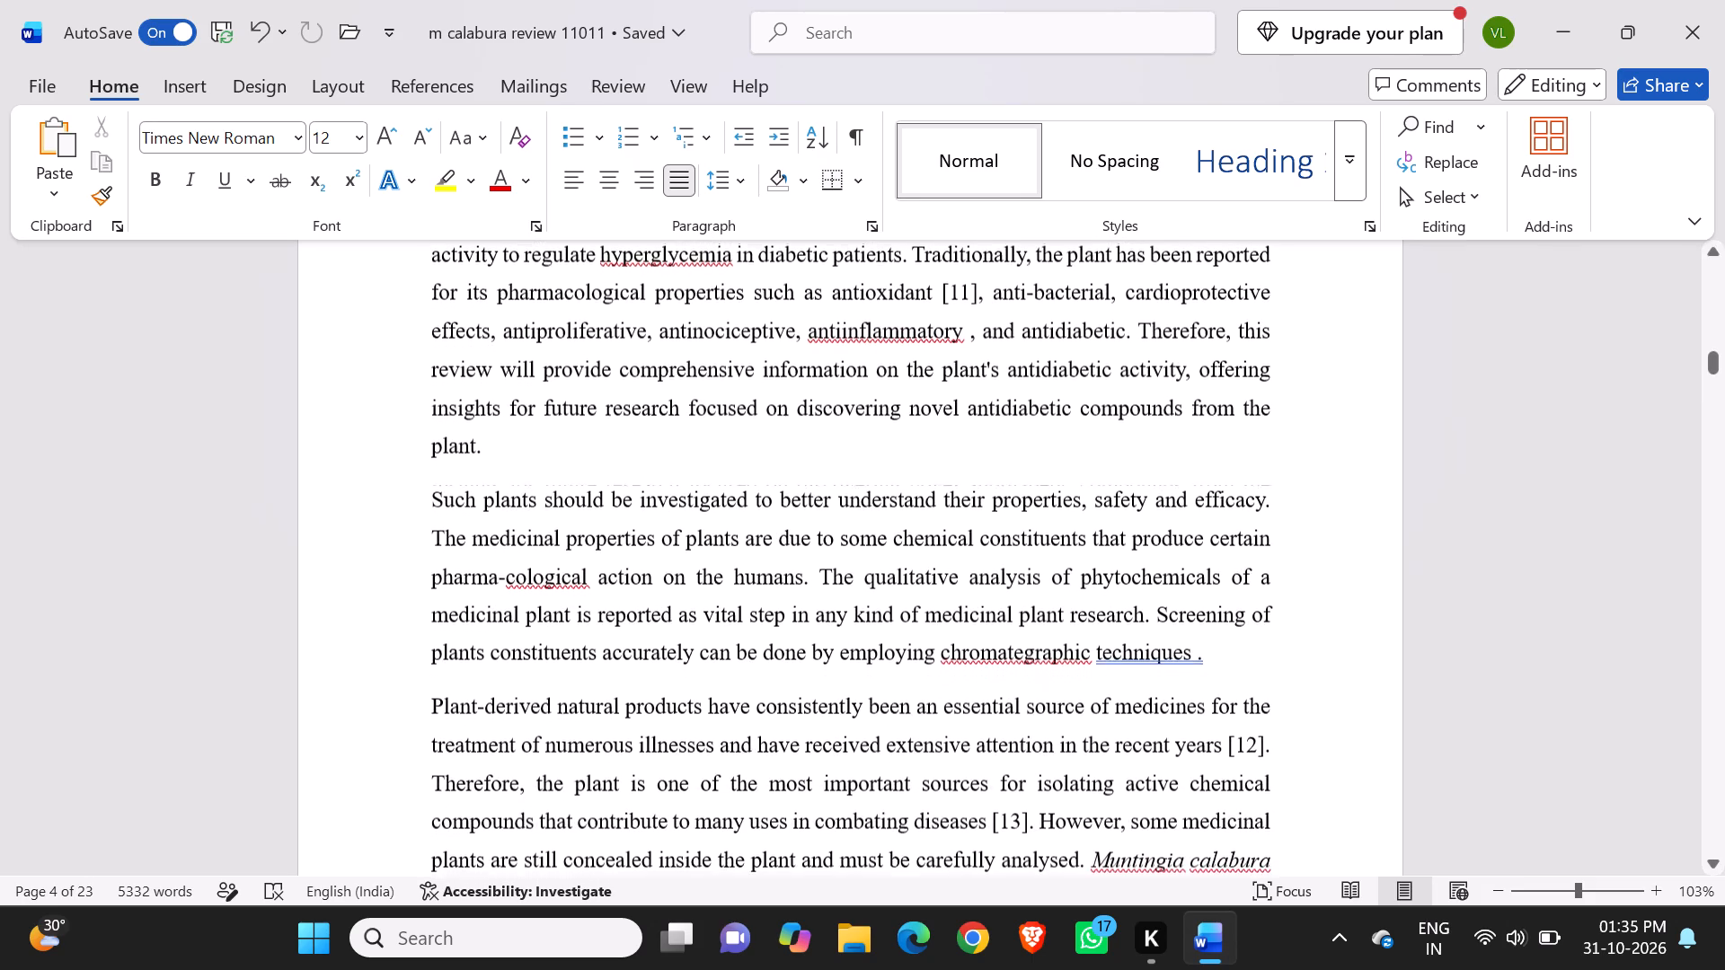
scroll(1169, 550, down, 1)
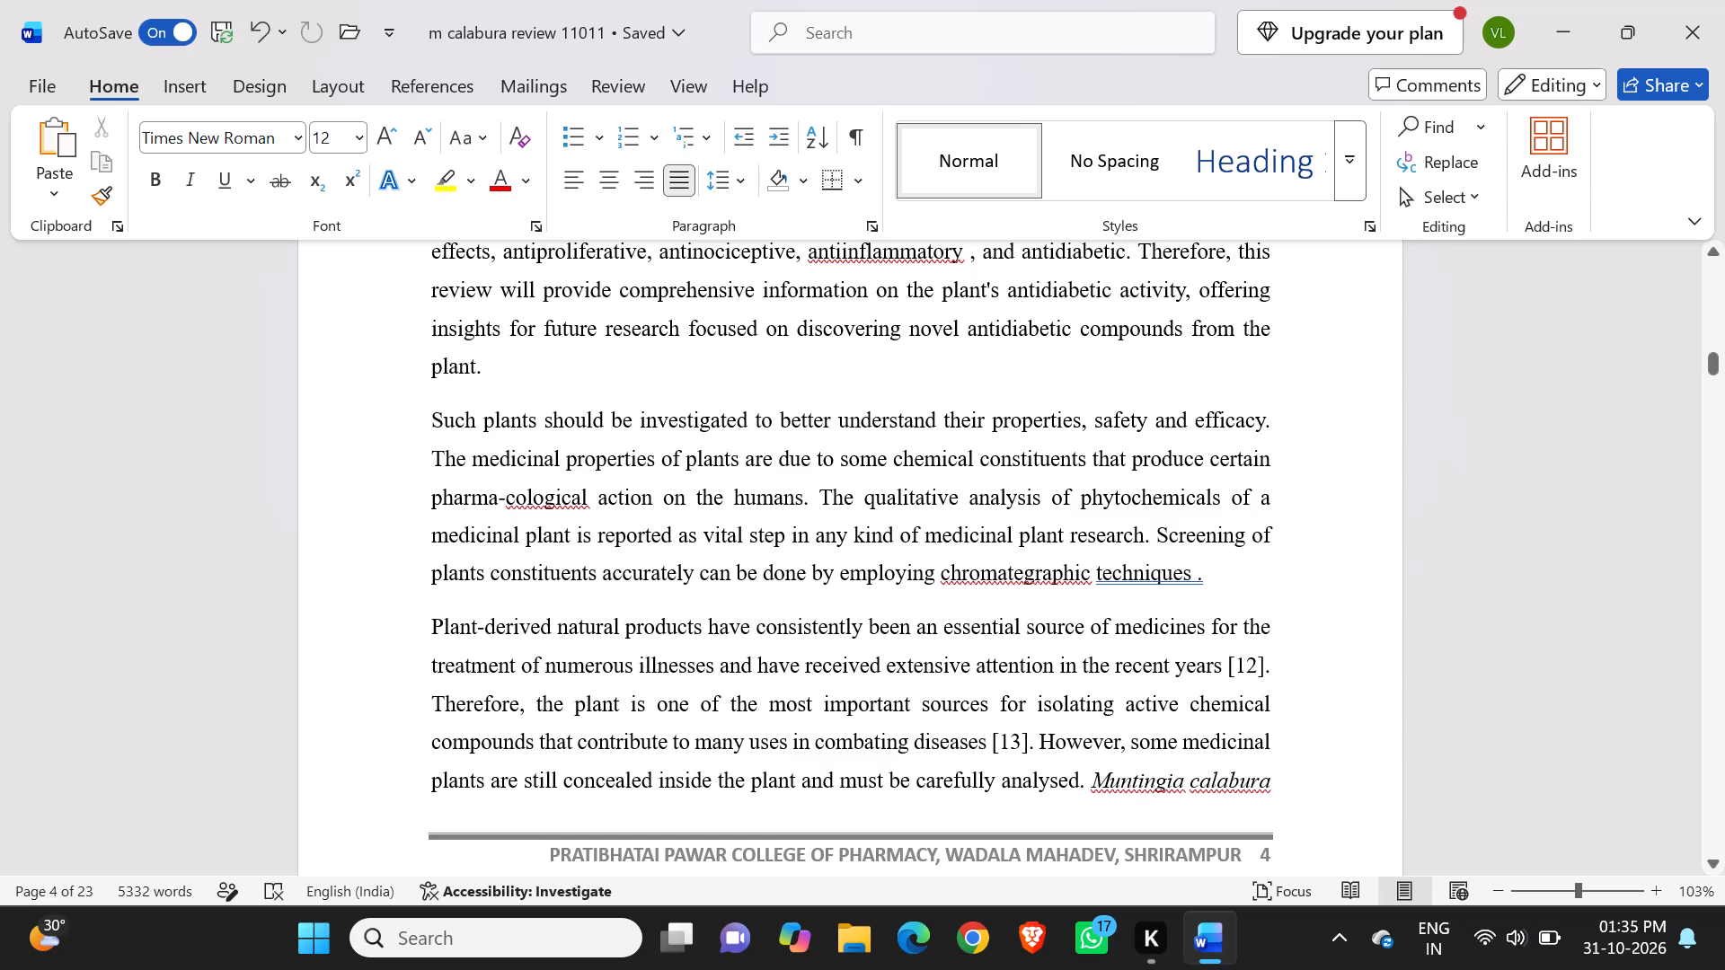
scroll(1169, 550, down, 1)
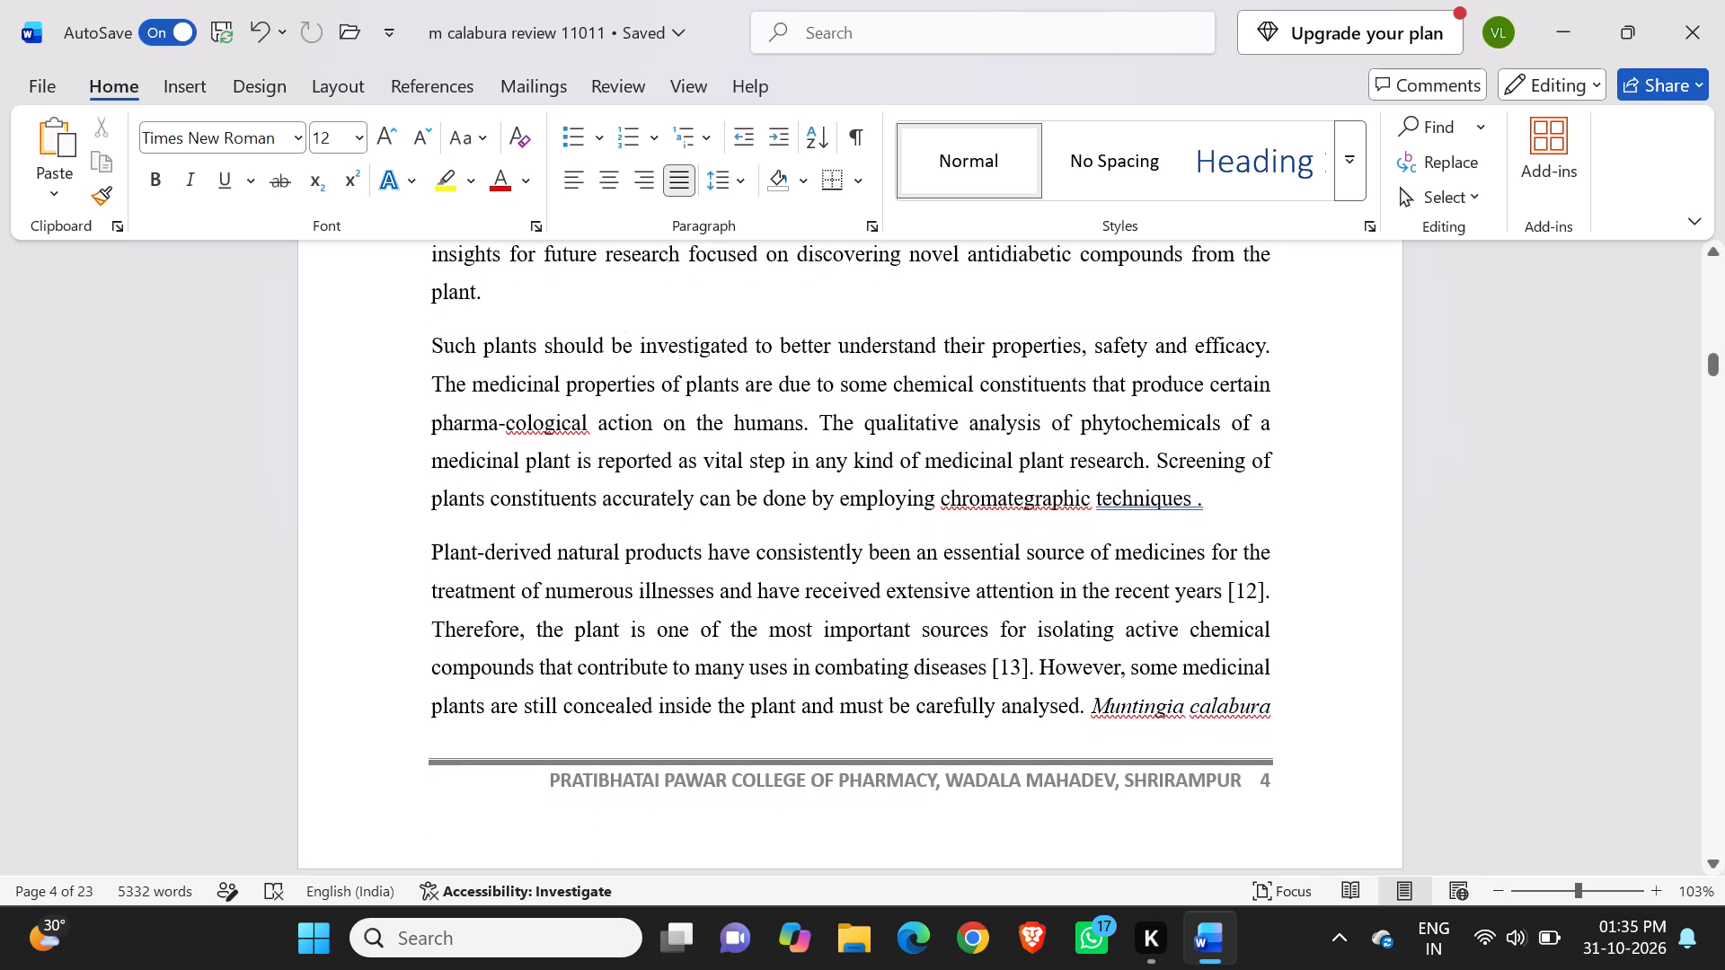
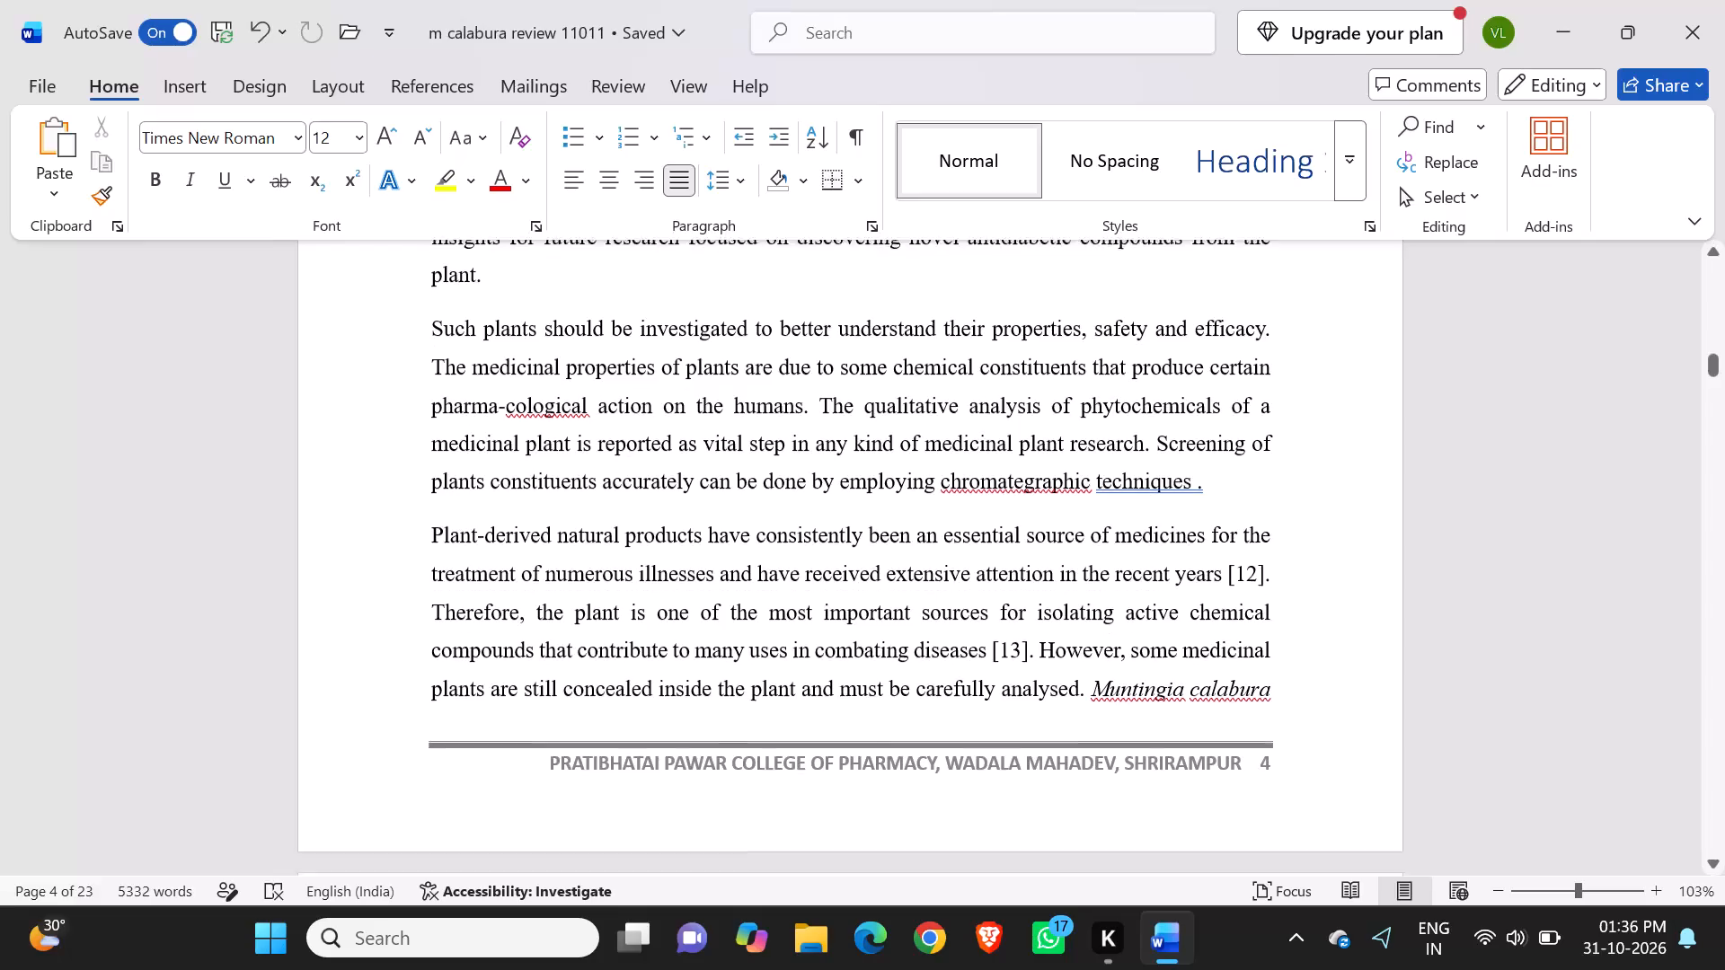
Delete the text from "Muntingia calabura Linn." at the end of page 4 through "M. calabura L." before "is native to Central America".
scroll(1154, 543, down, 1)
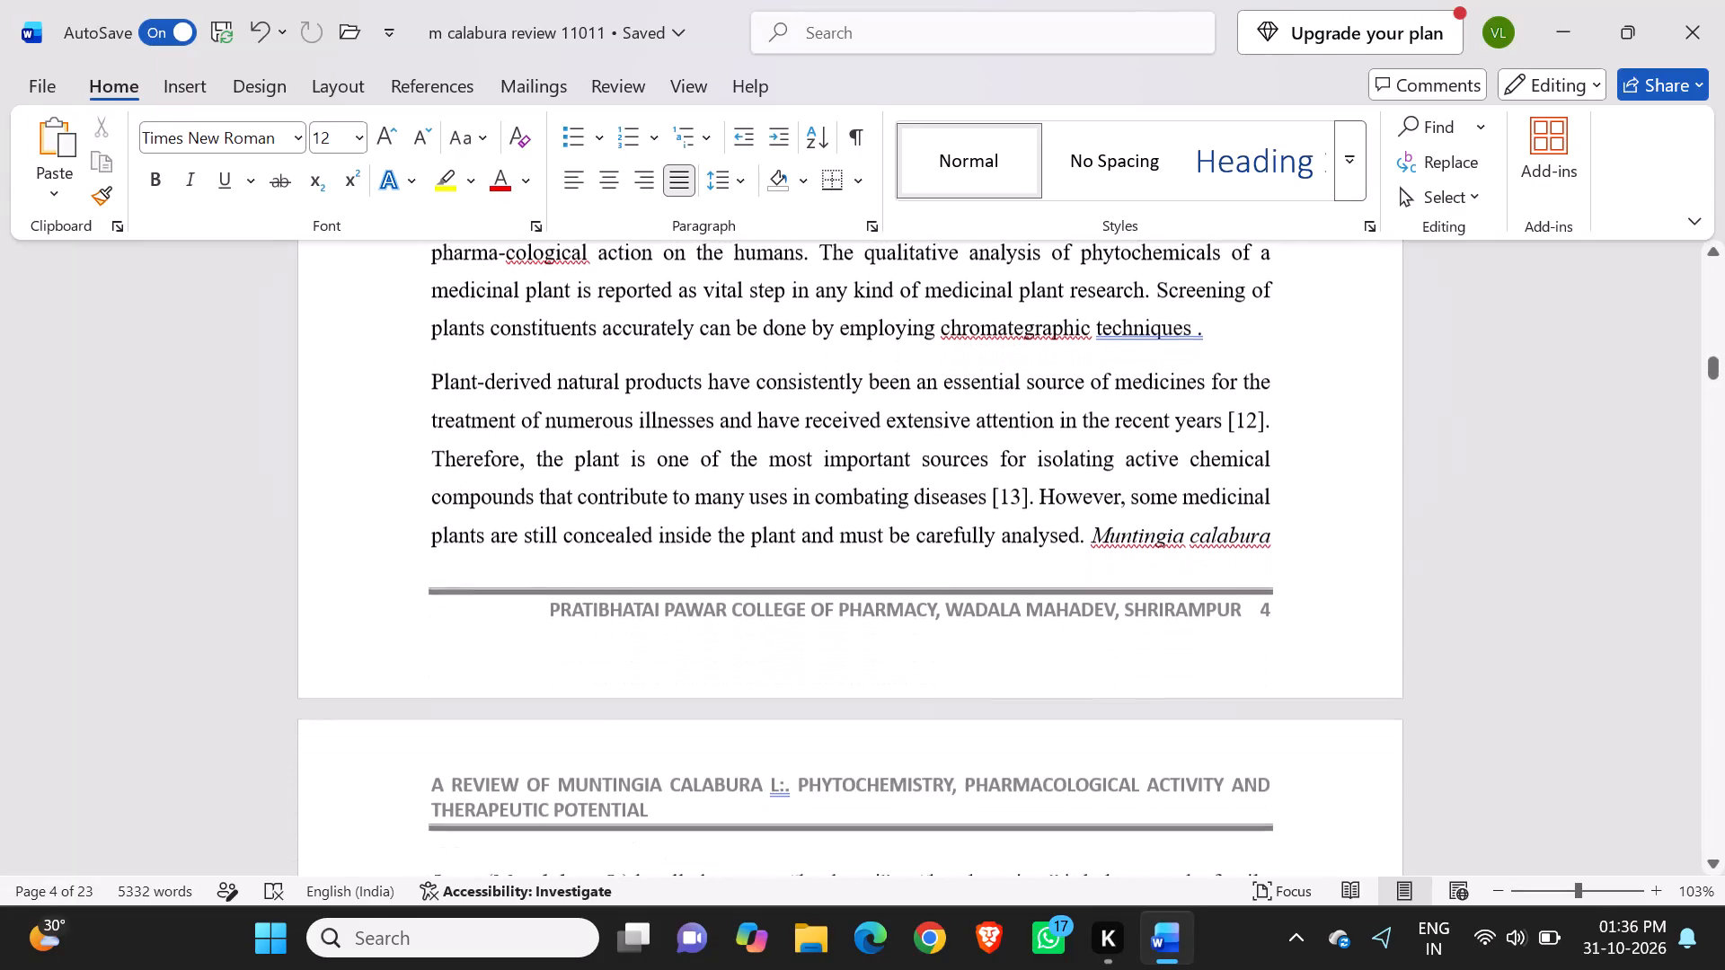
scroll(1154, 543, down, 1)
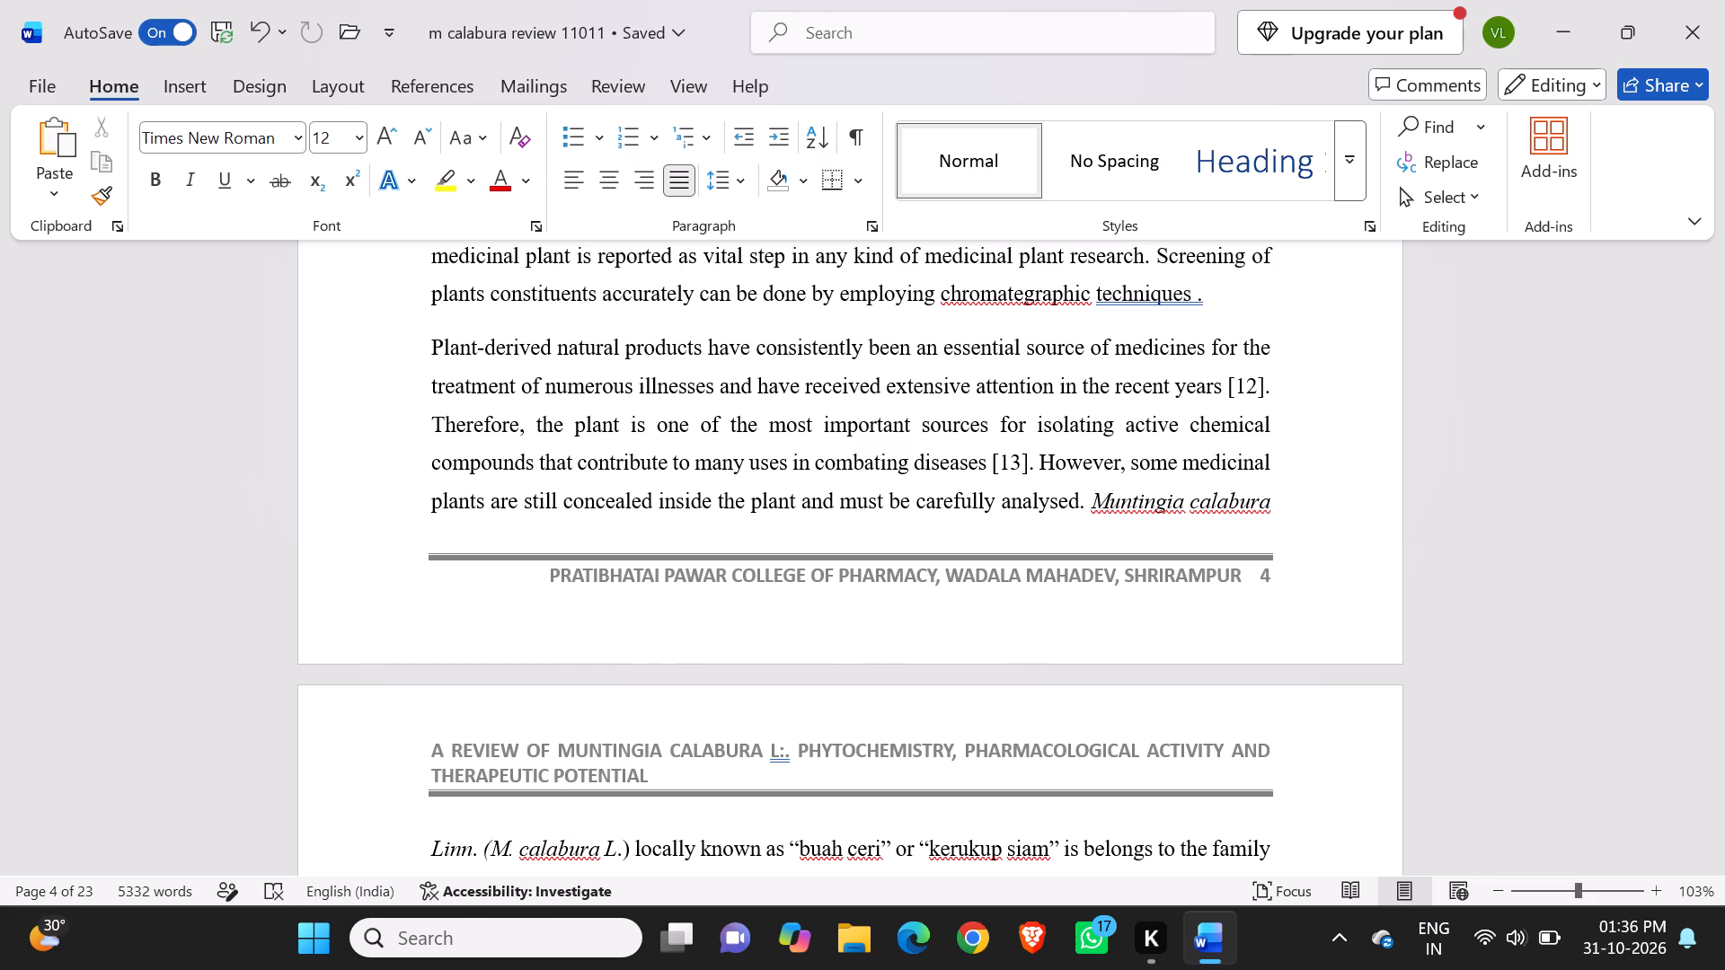
scroll(1154, 543, down, 1)
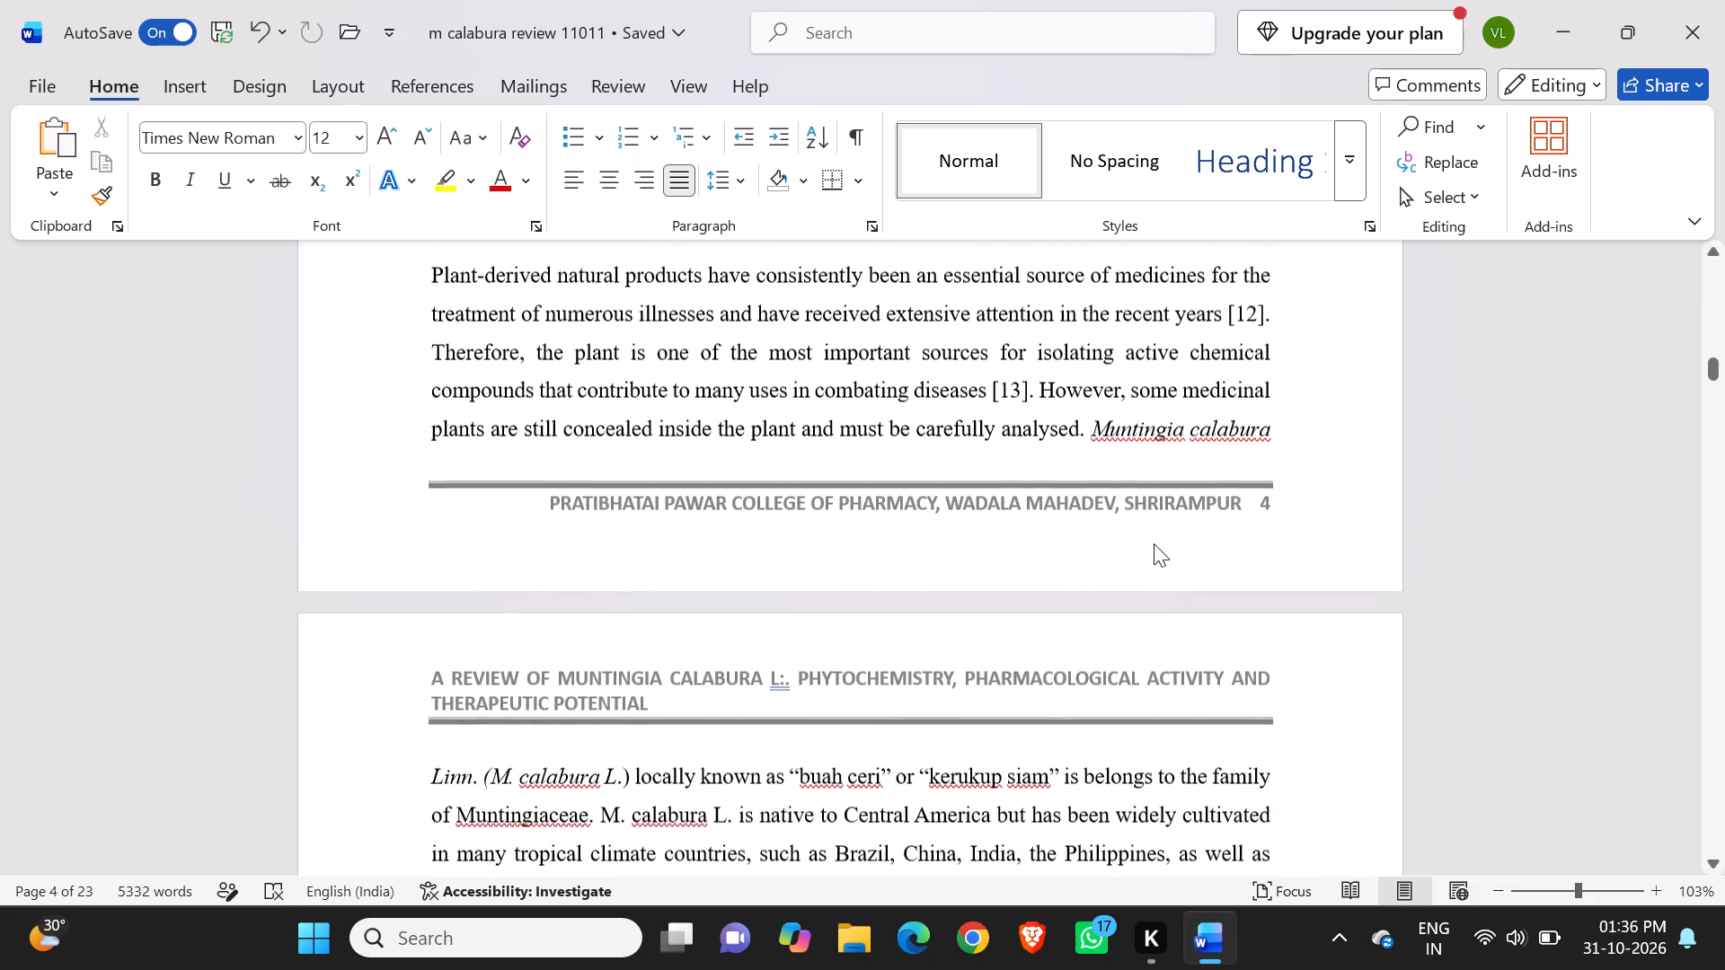
scroll(1154, 543, down, 1)
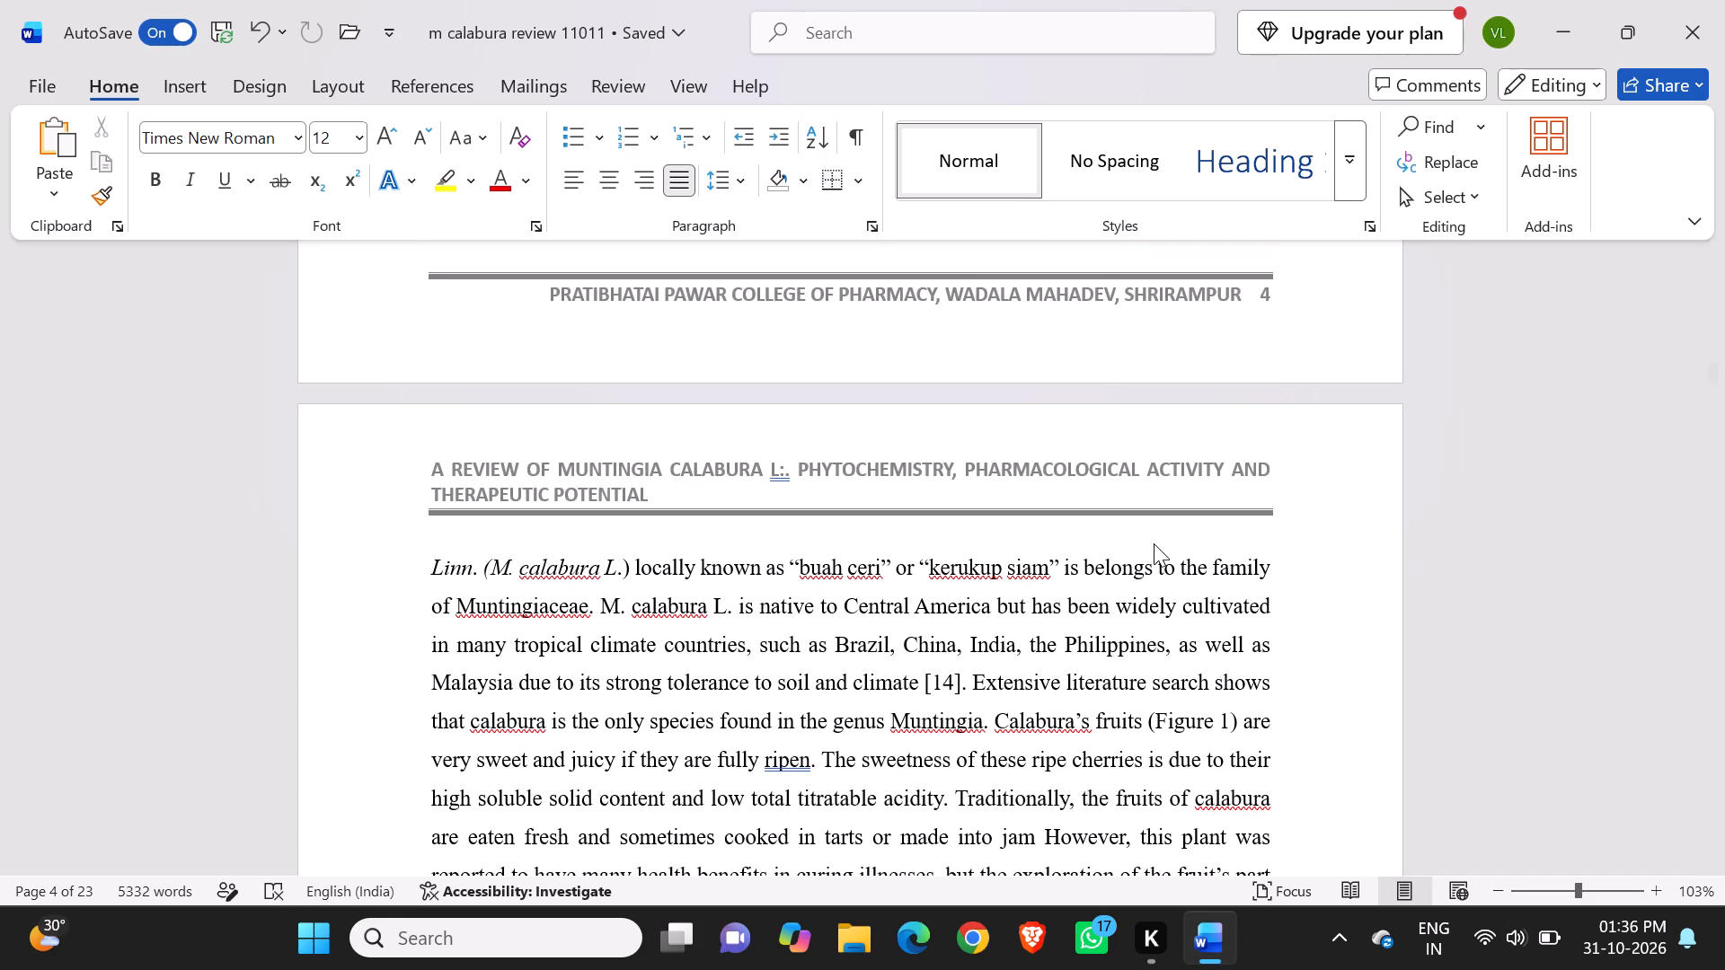
scroll(1154, 543, up, 2)
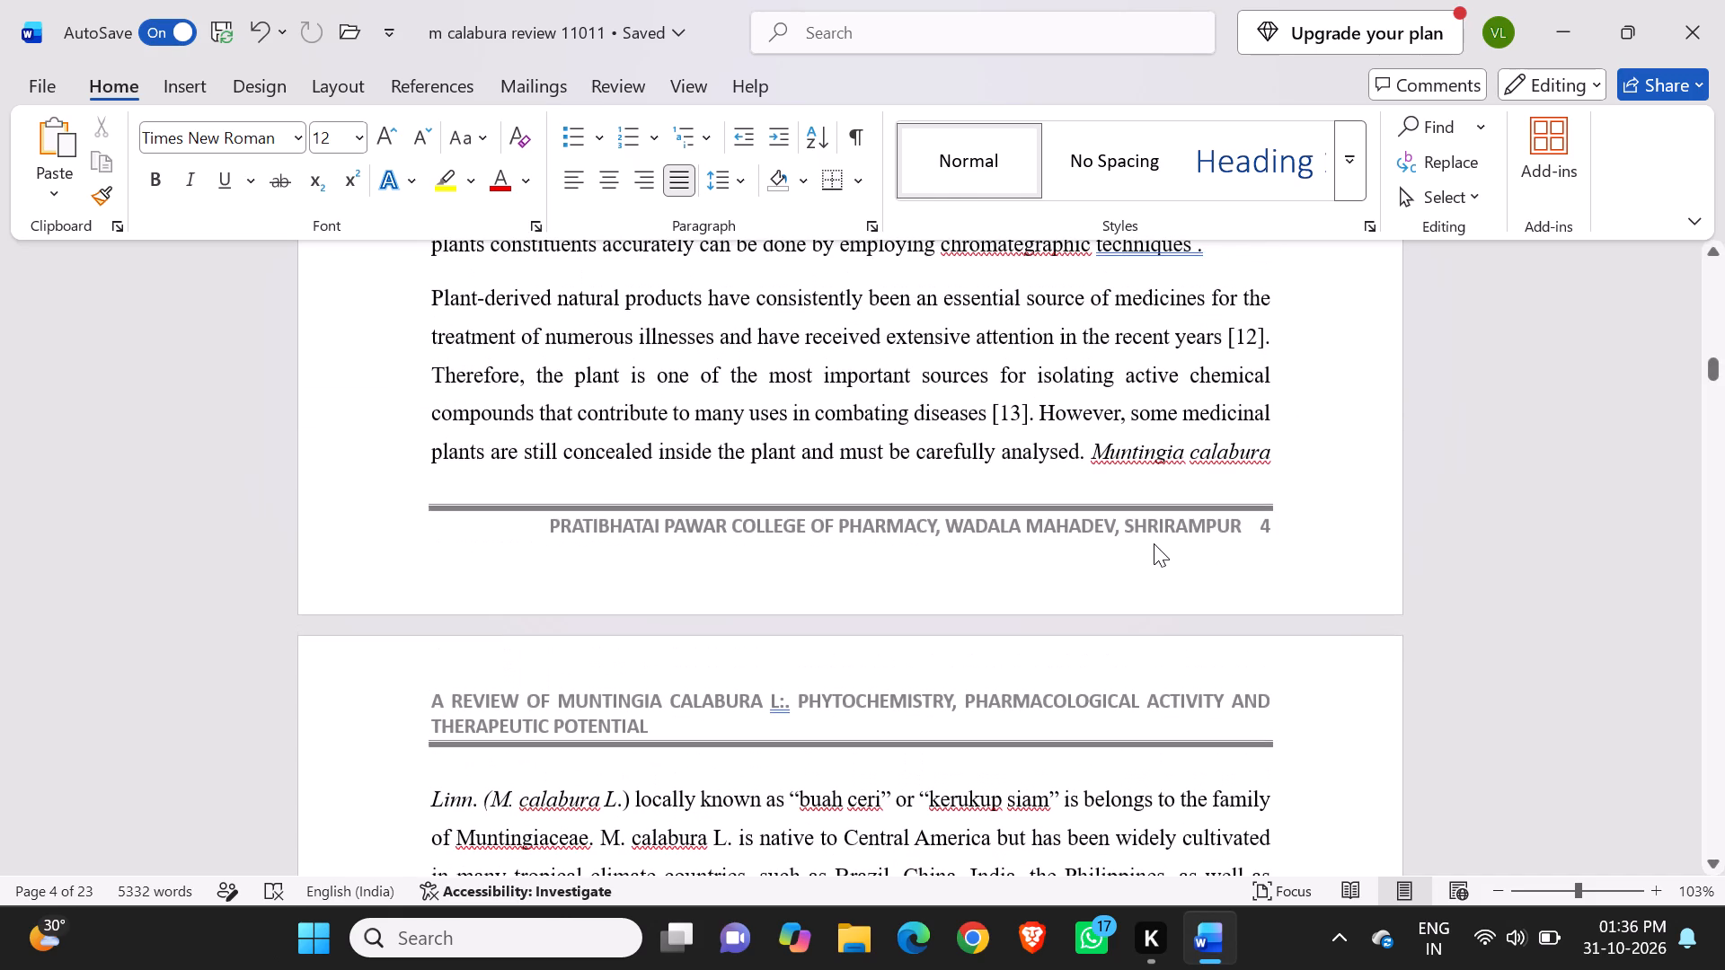
scroll(1154, 543, down, 1)
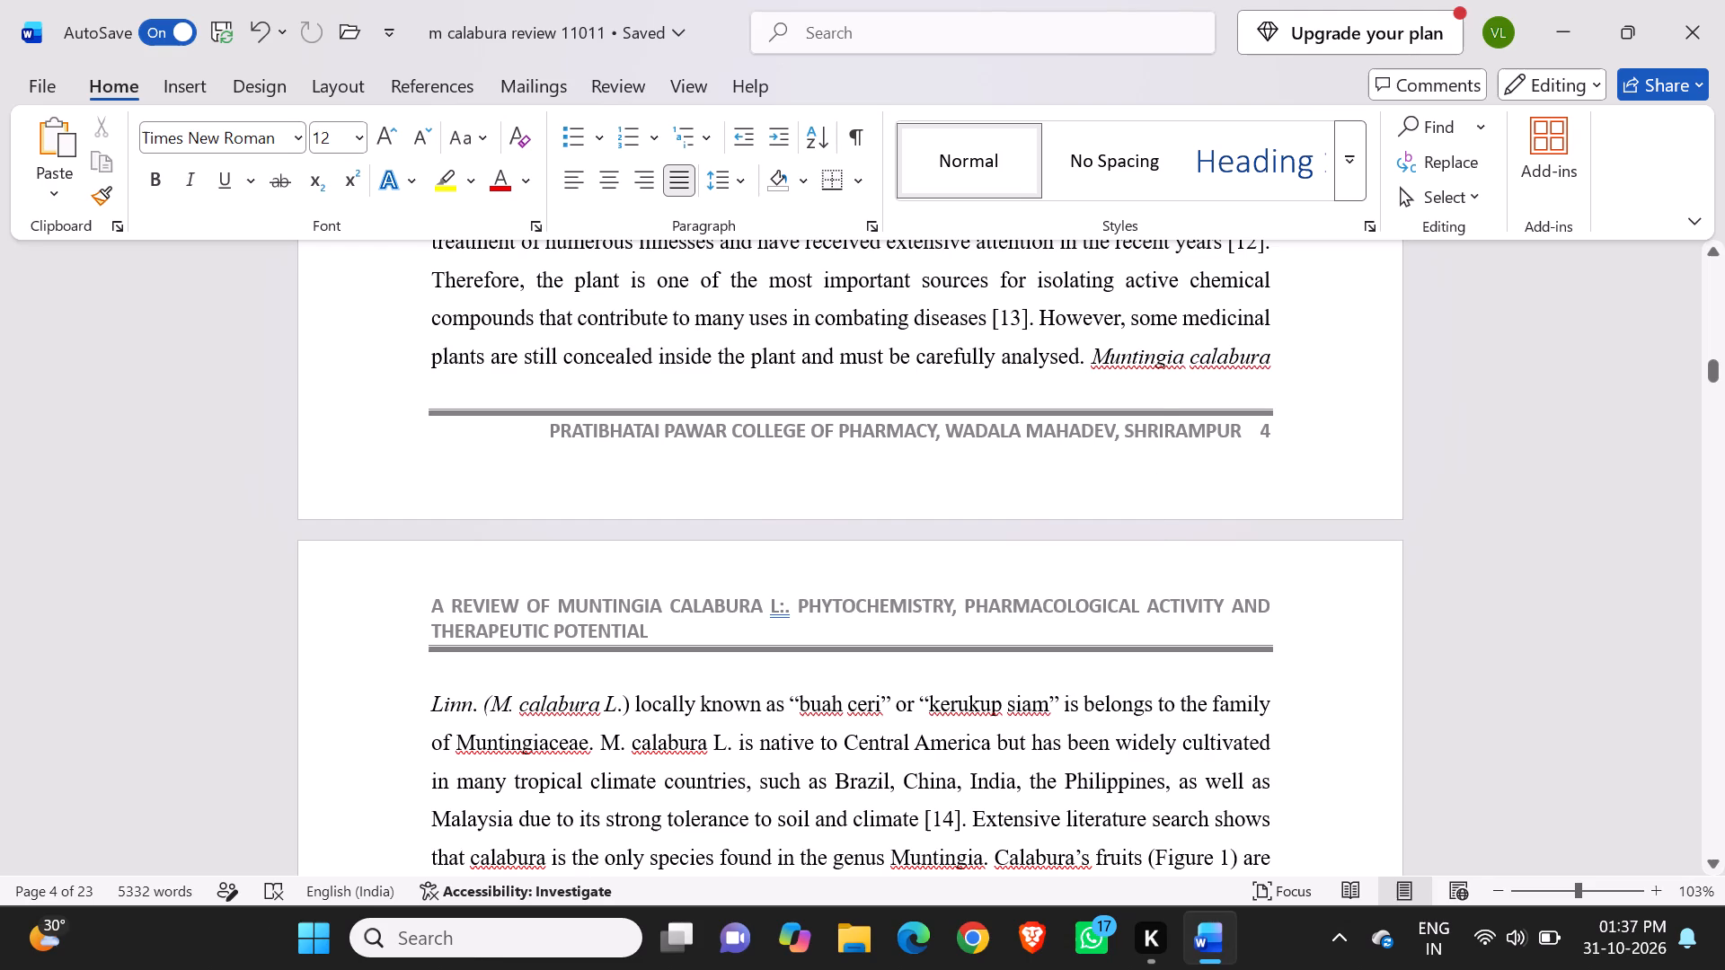
drag(1095, 356, 1275, 501)
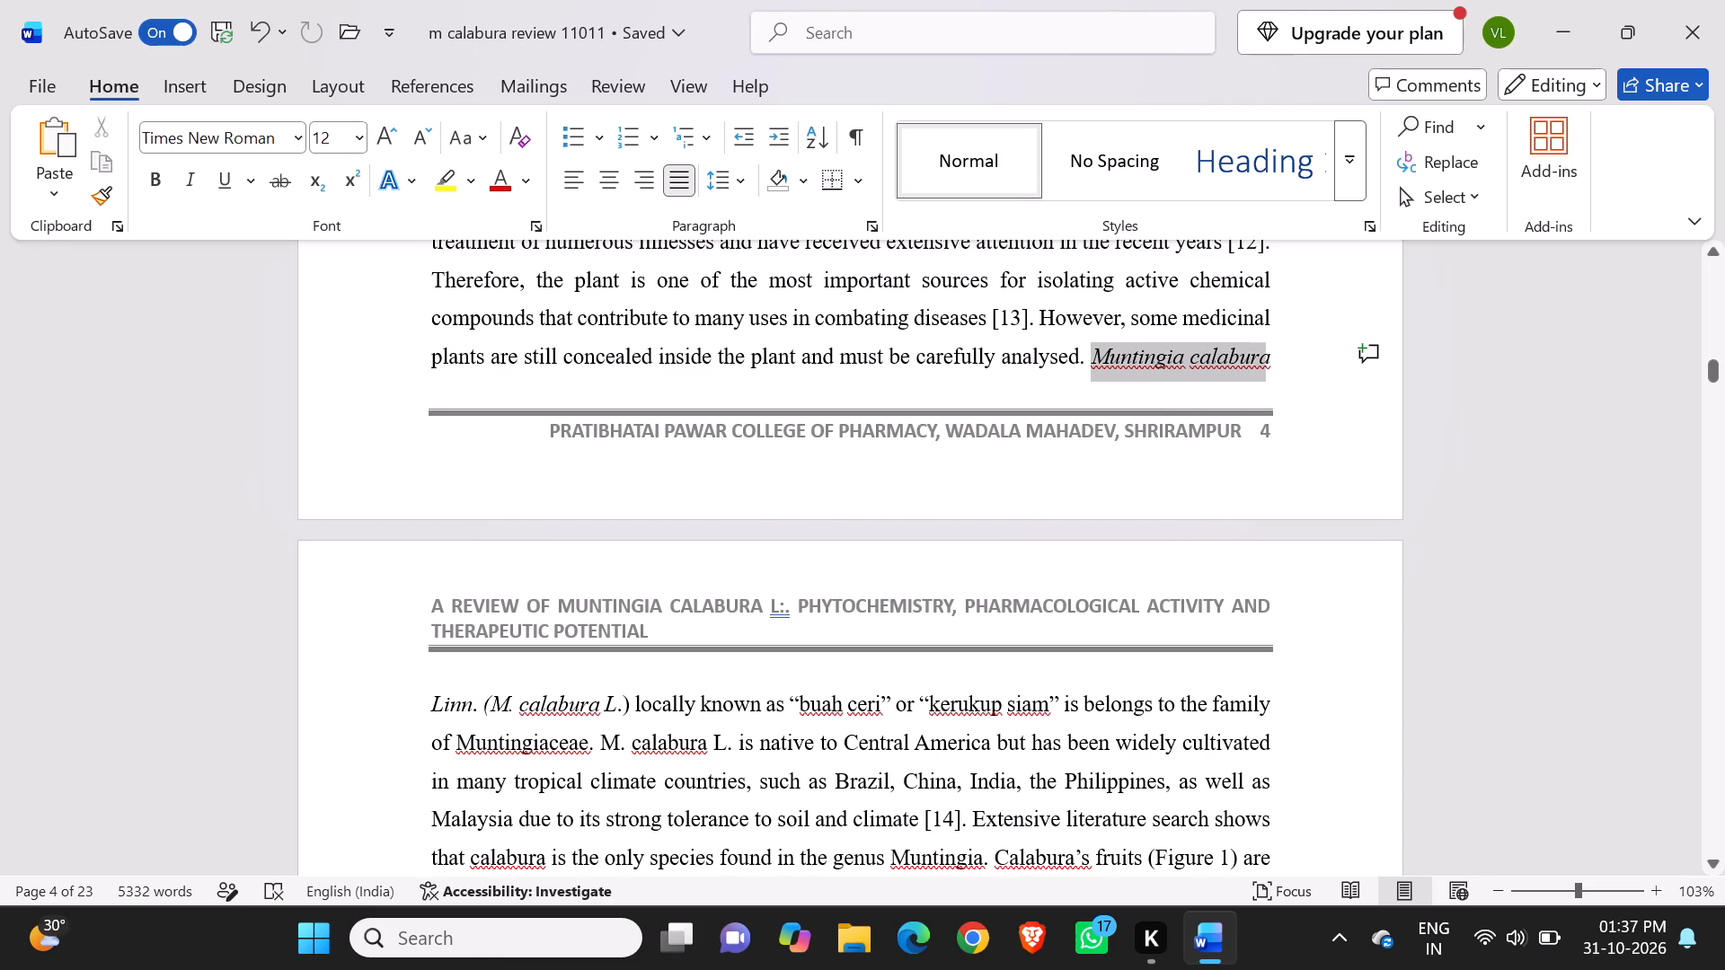
drag(1275, 501, 1305, 610)
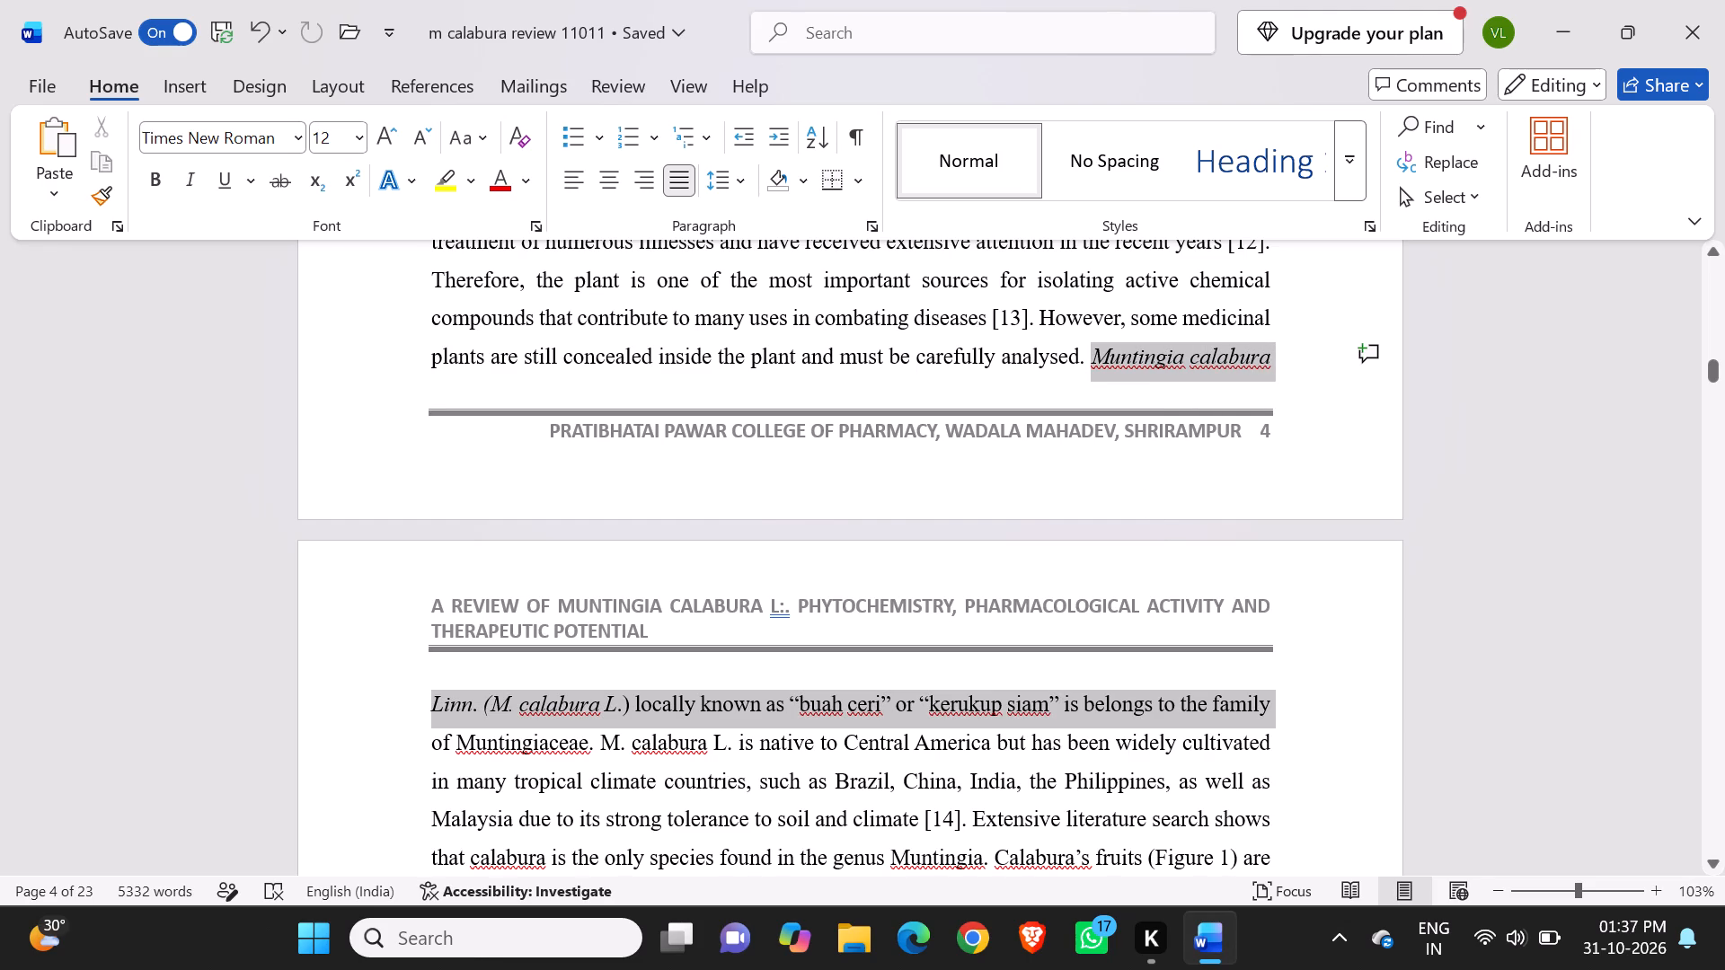
drag(1305, 610, 728, 739)
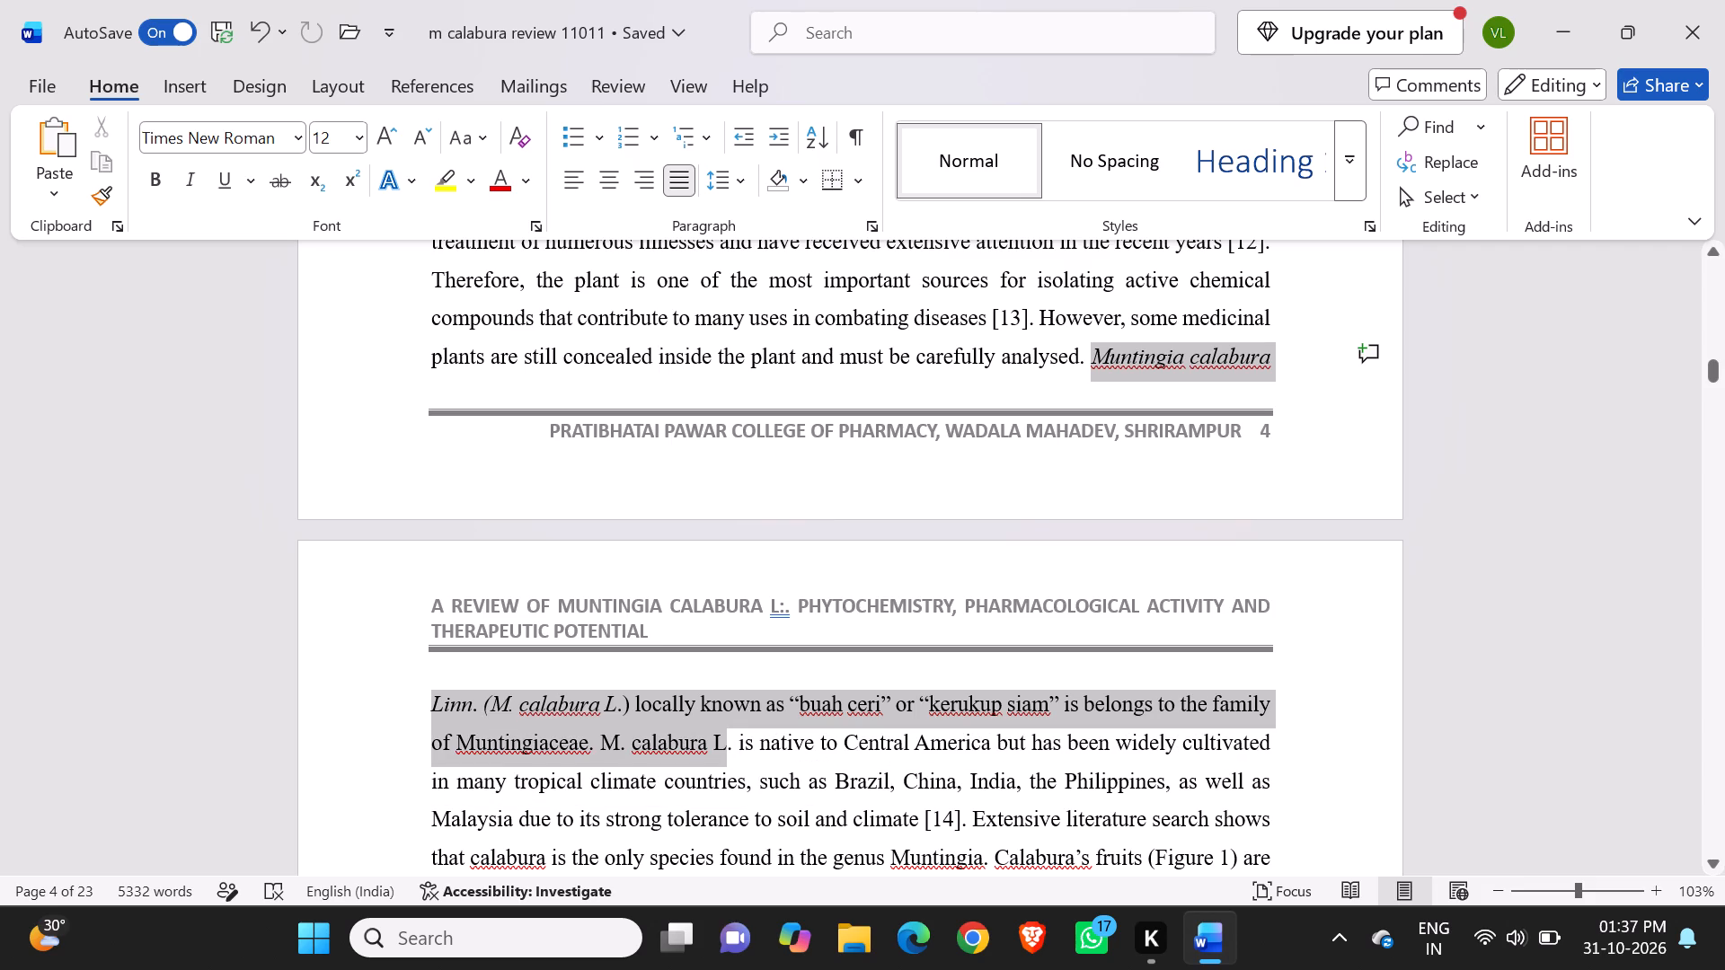
drag(728, 739, 739, 739)
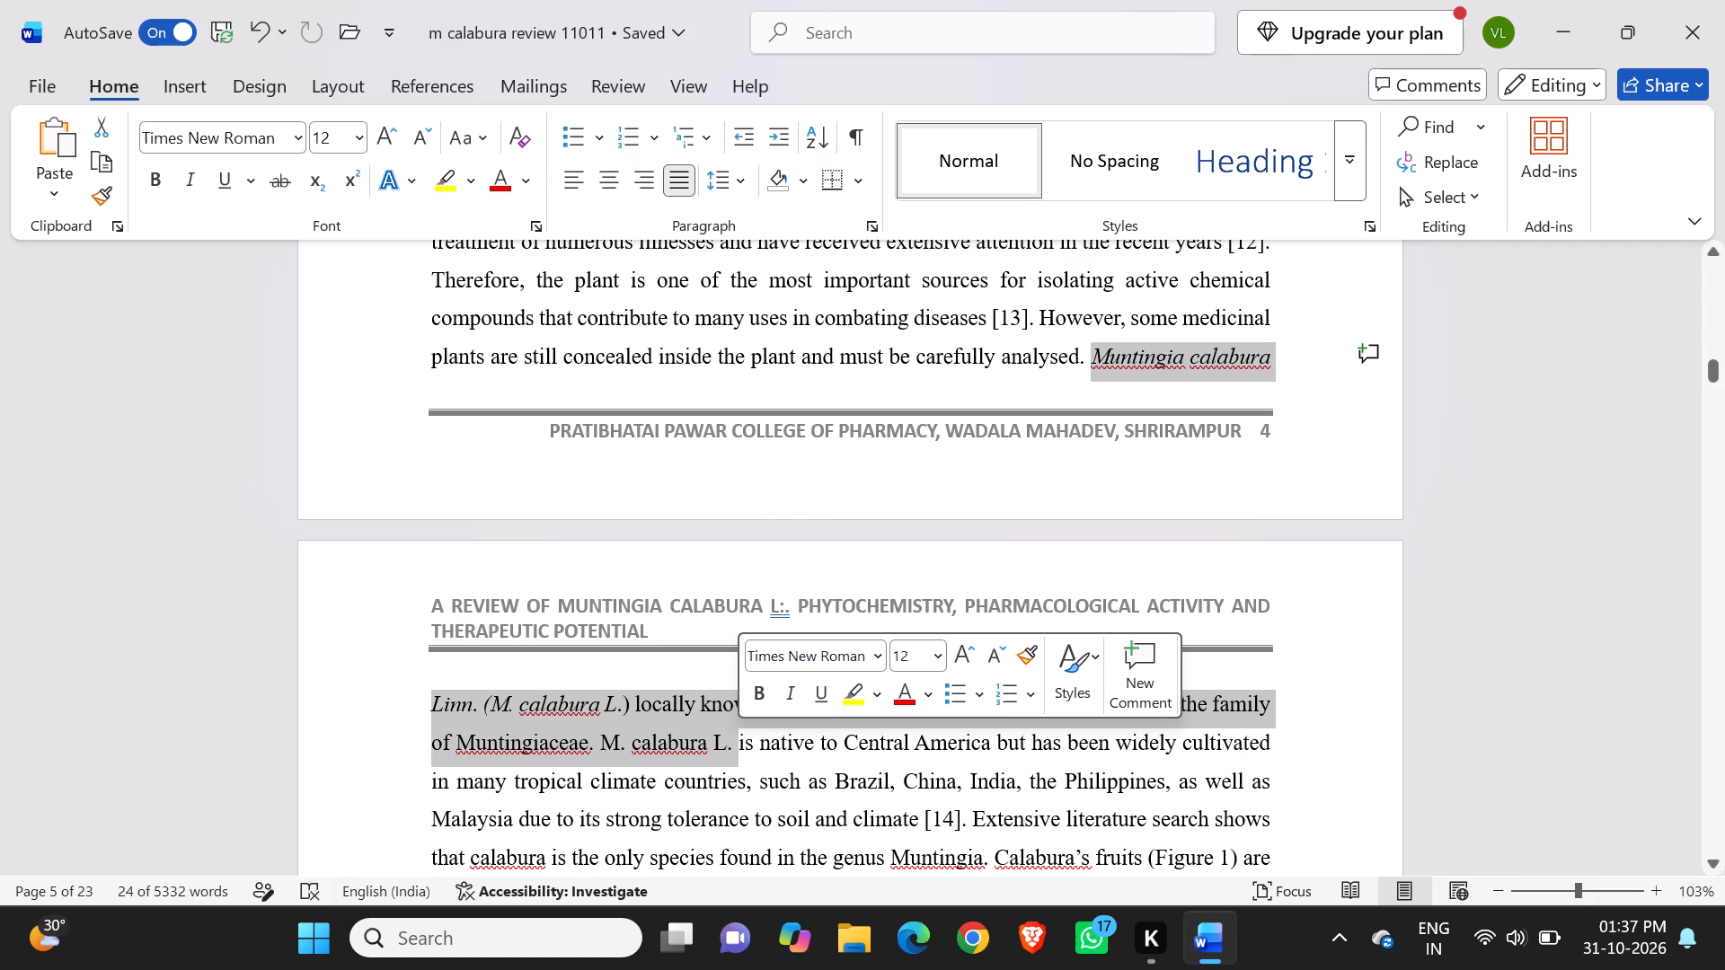
key(Delete)
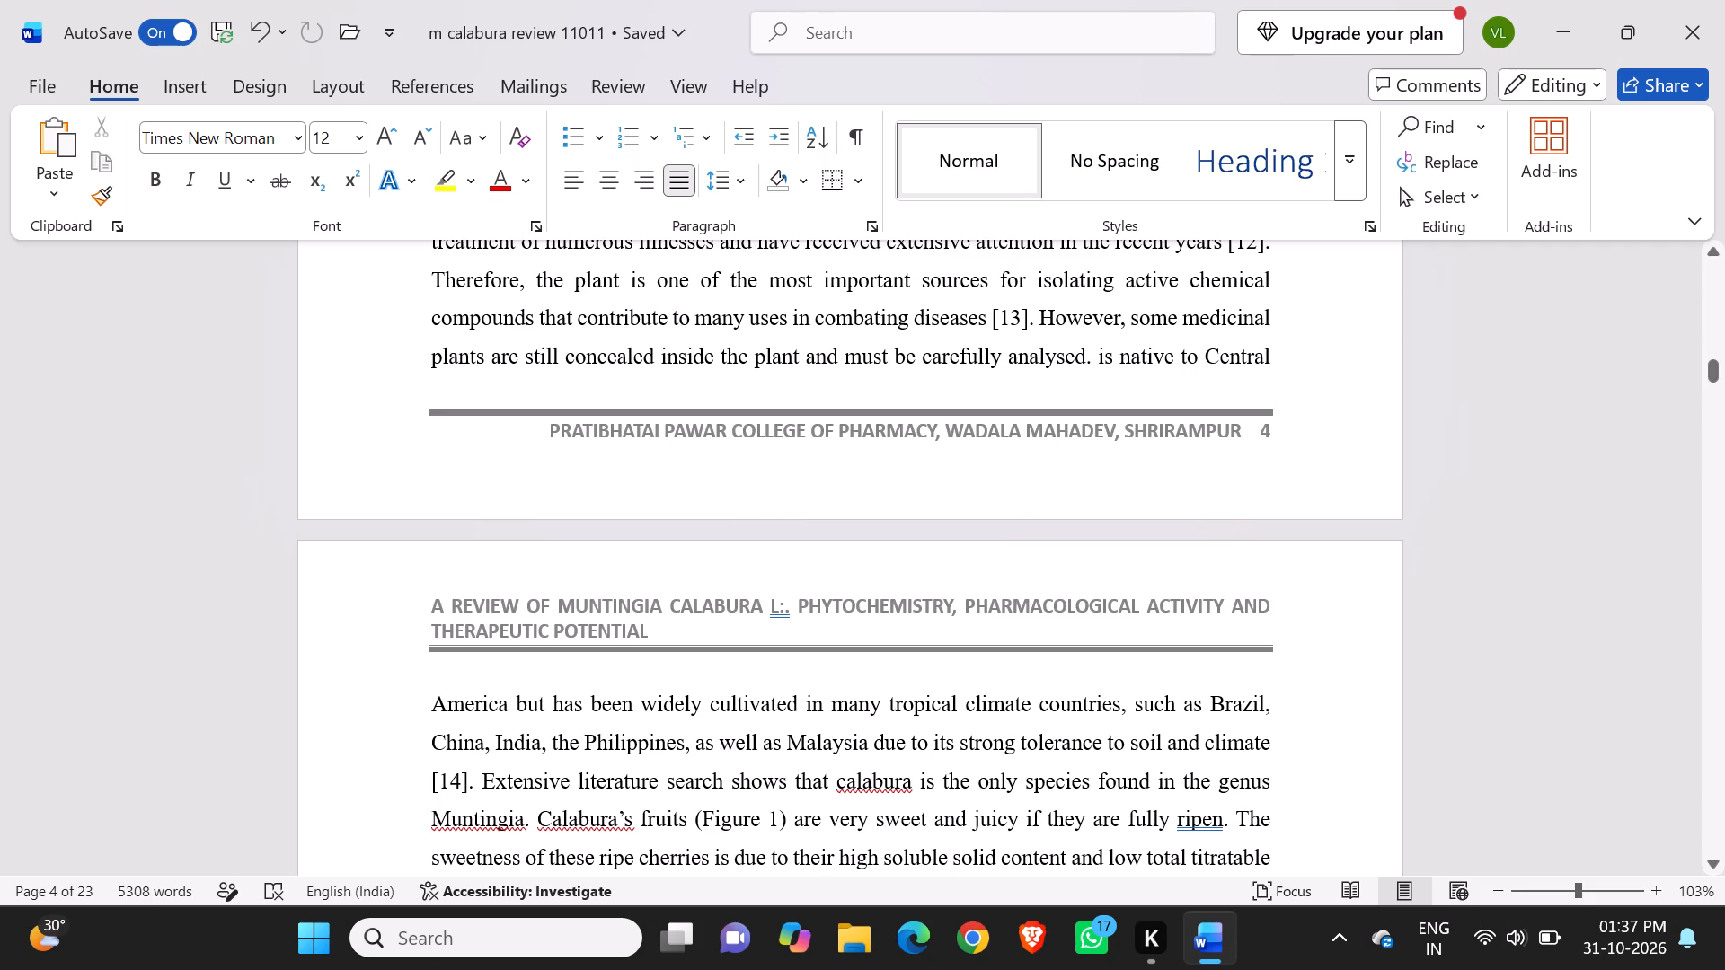
Replace the period after "carefully analysed" with "and", spaced so the text reads "analysed and is native to Central America".
key(BackSpace)
key(BackSpace)
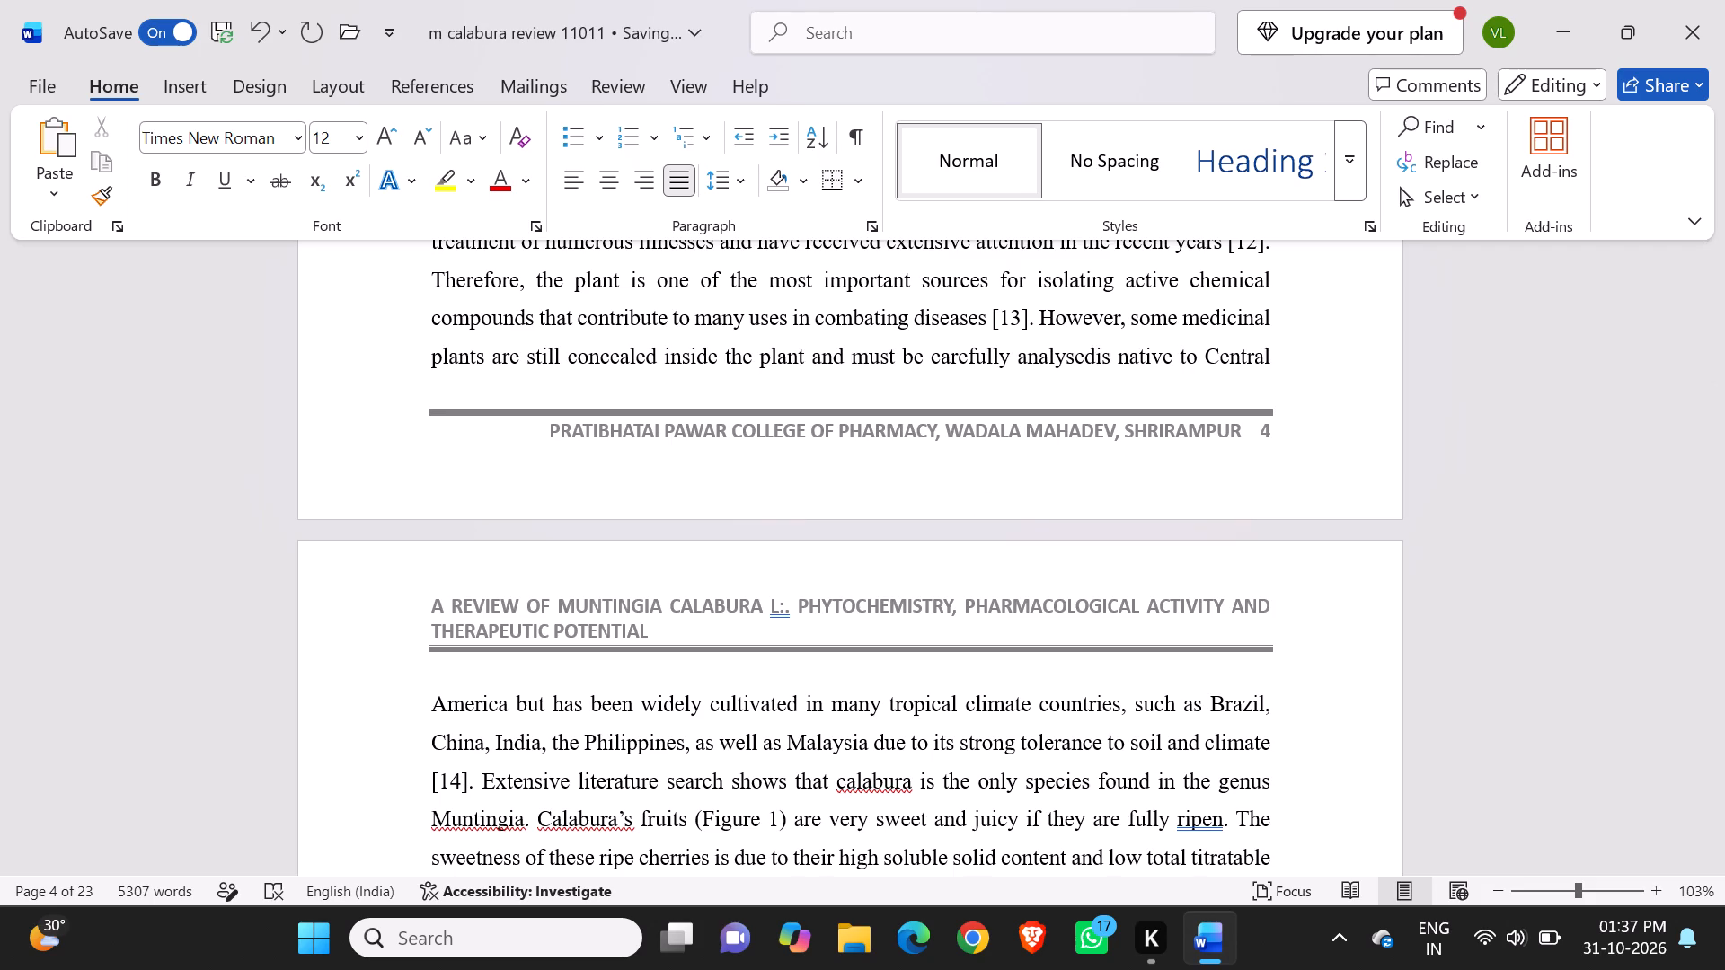
key(comma)
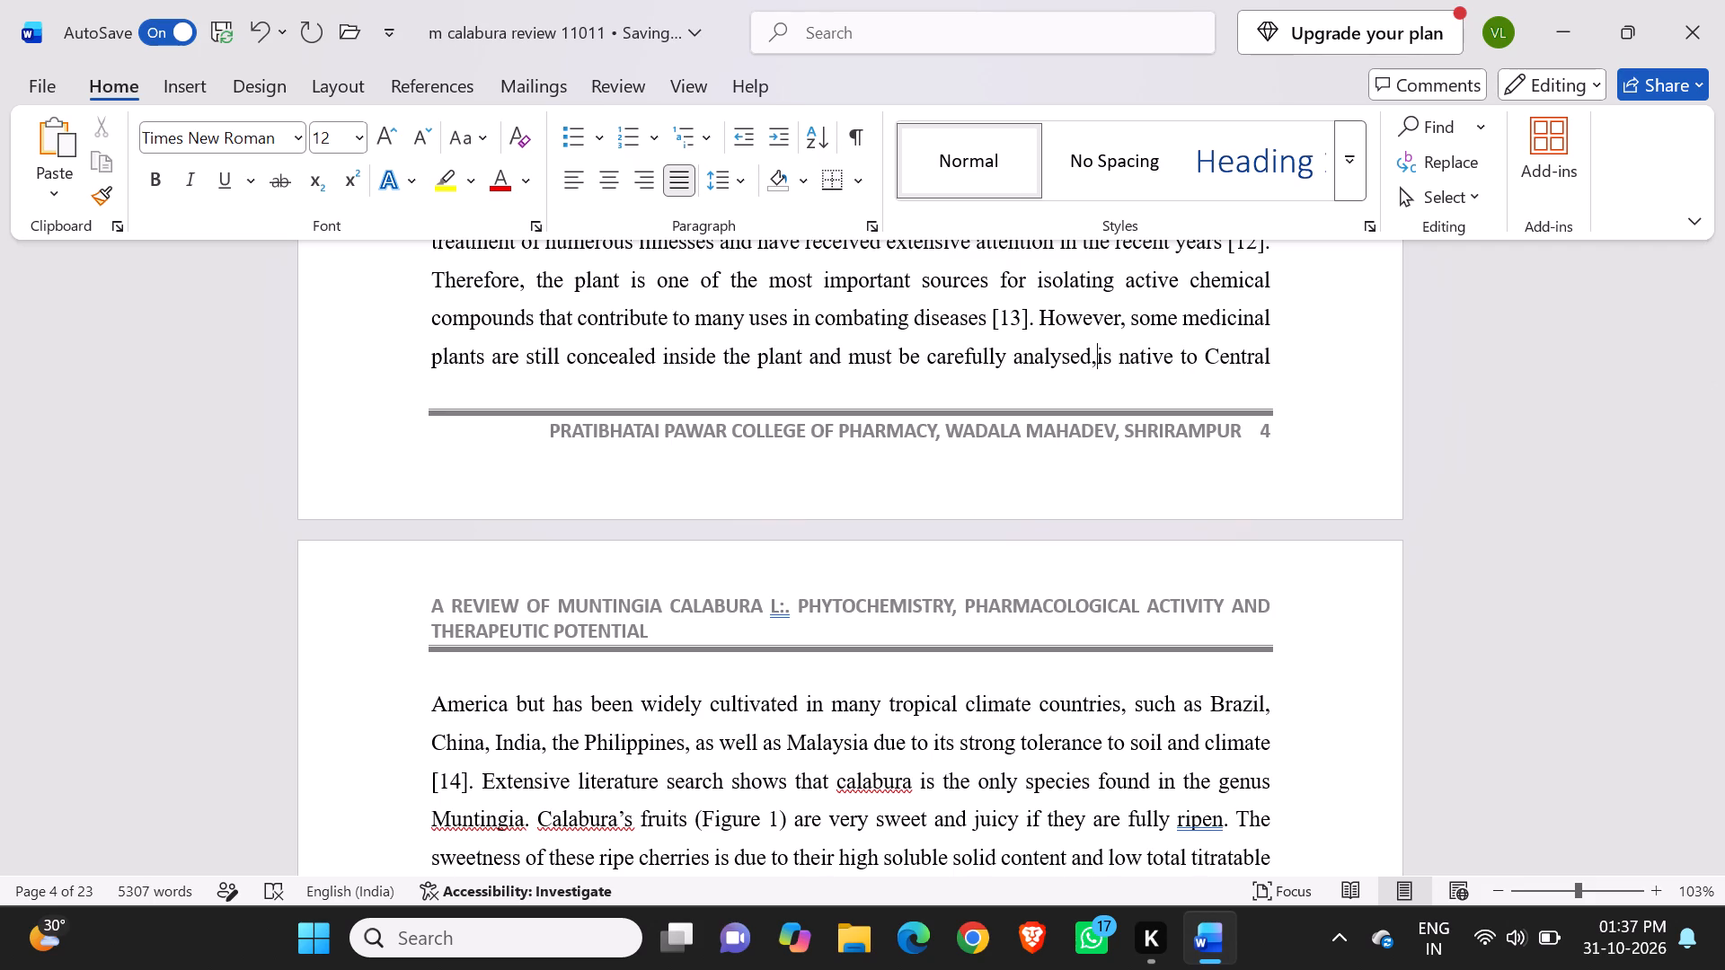
key(a)
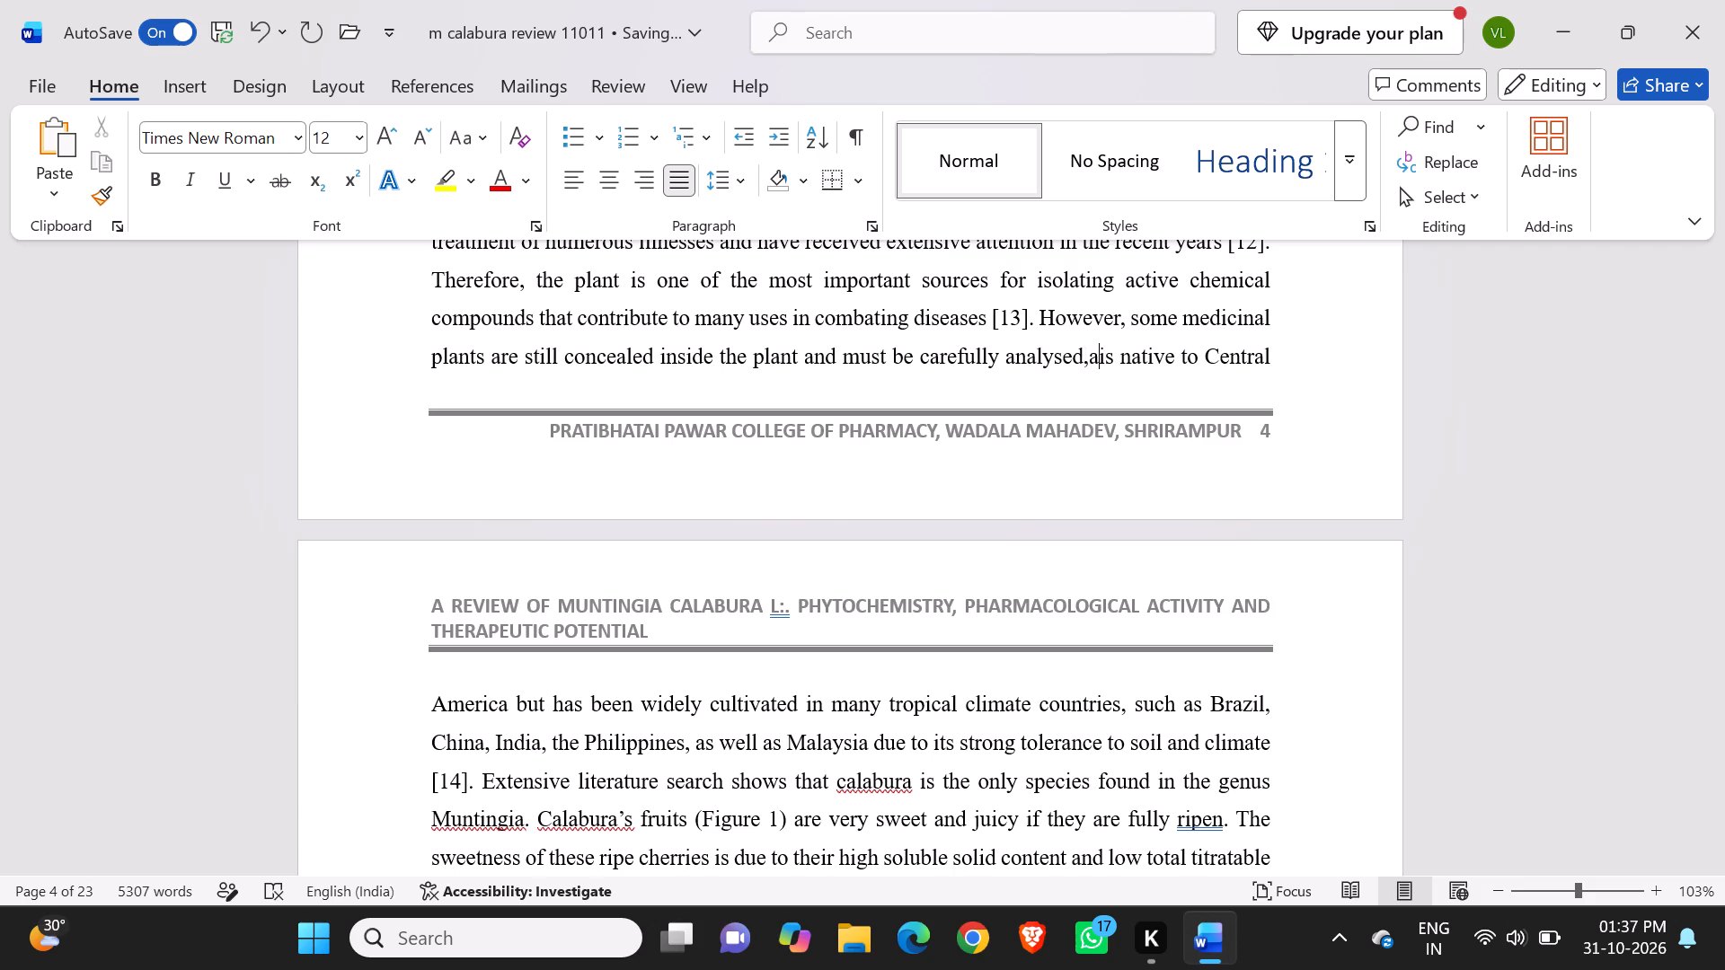
key(n)
key(d)
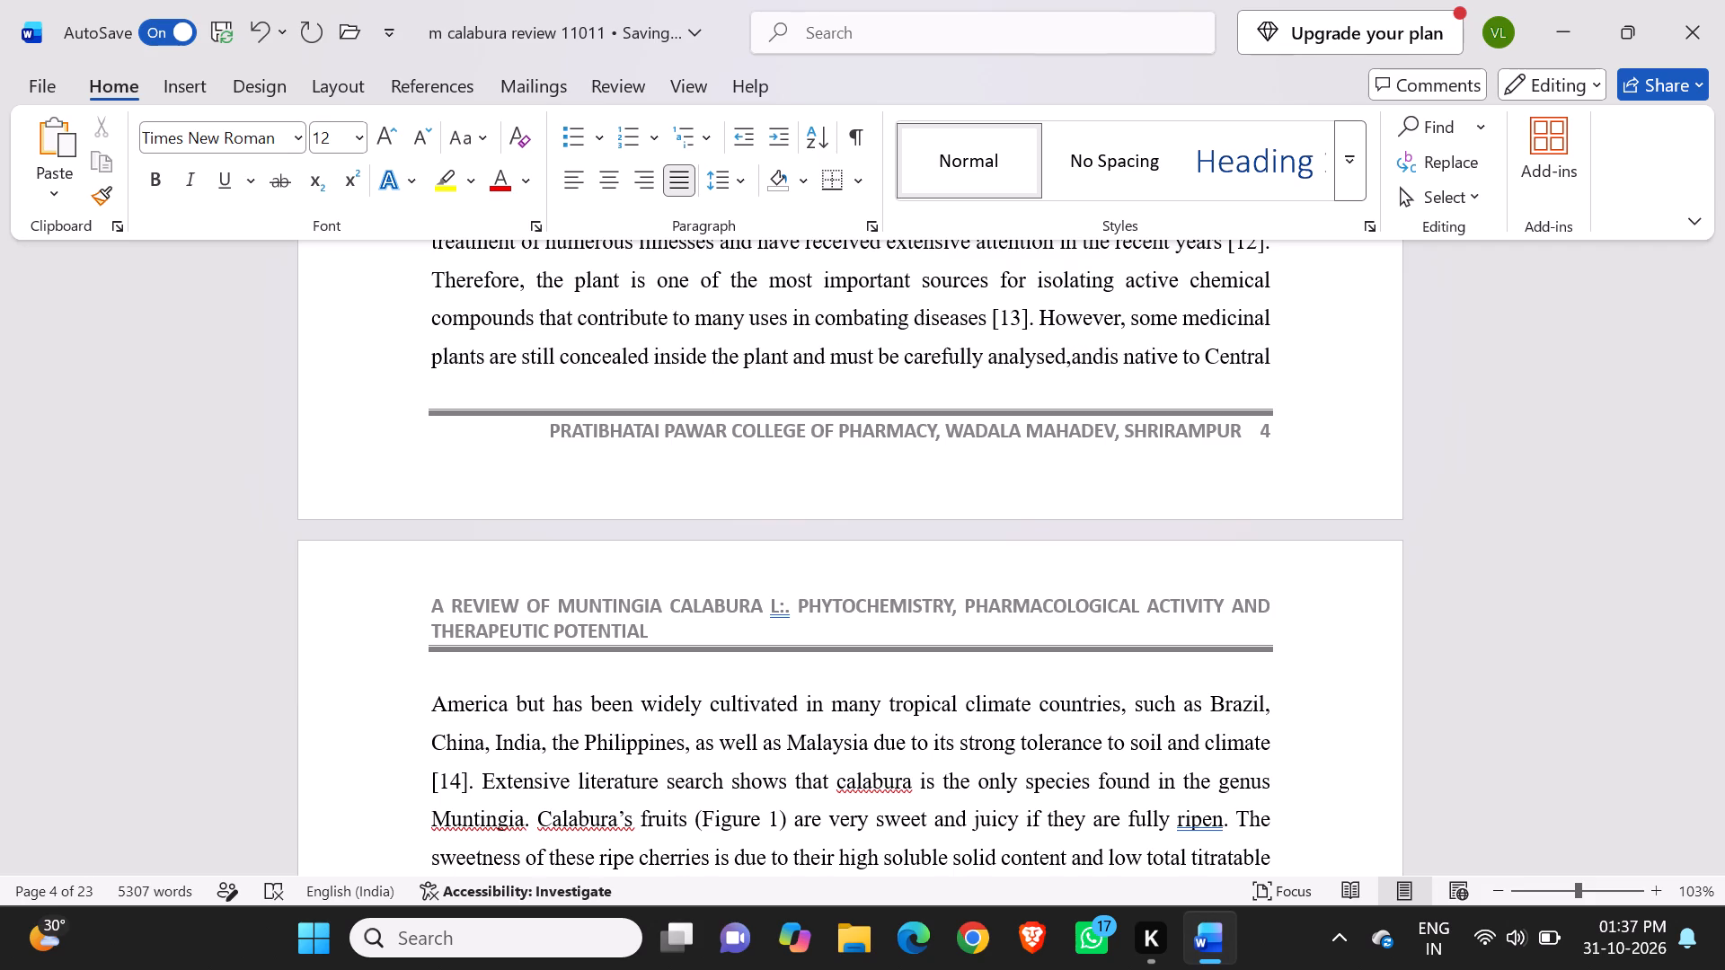
key(space)
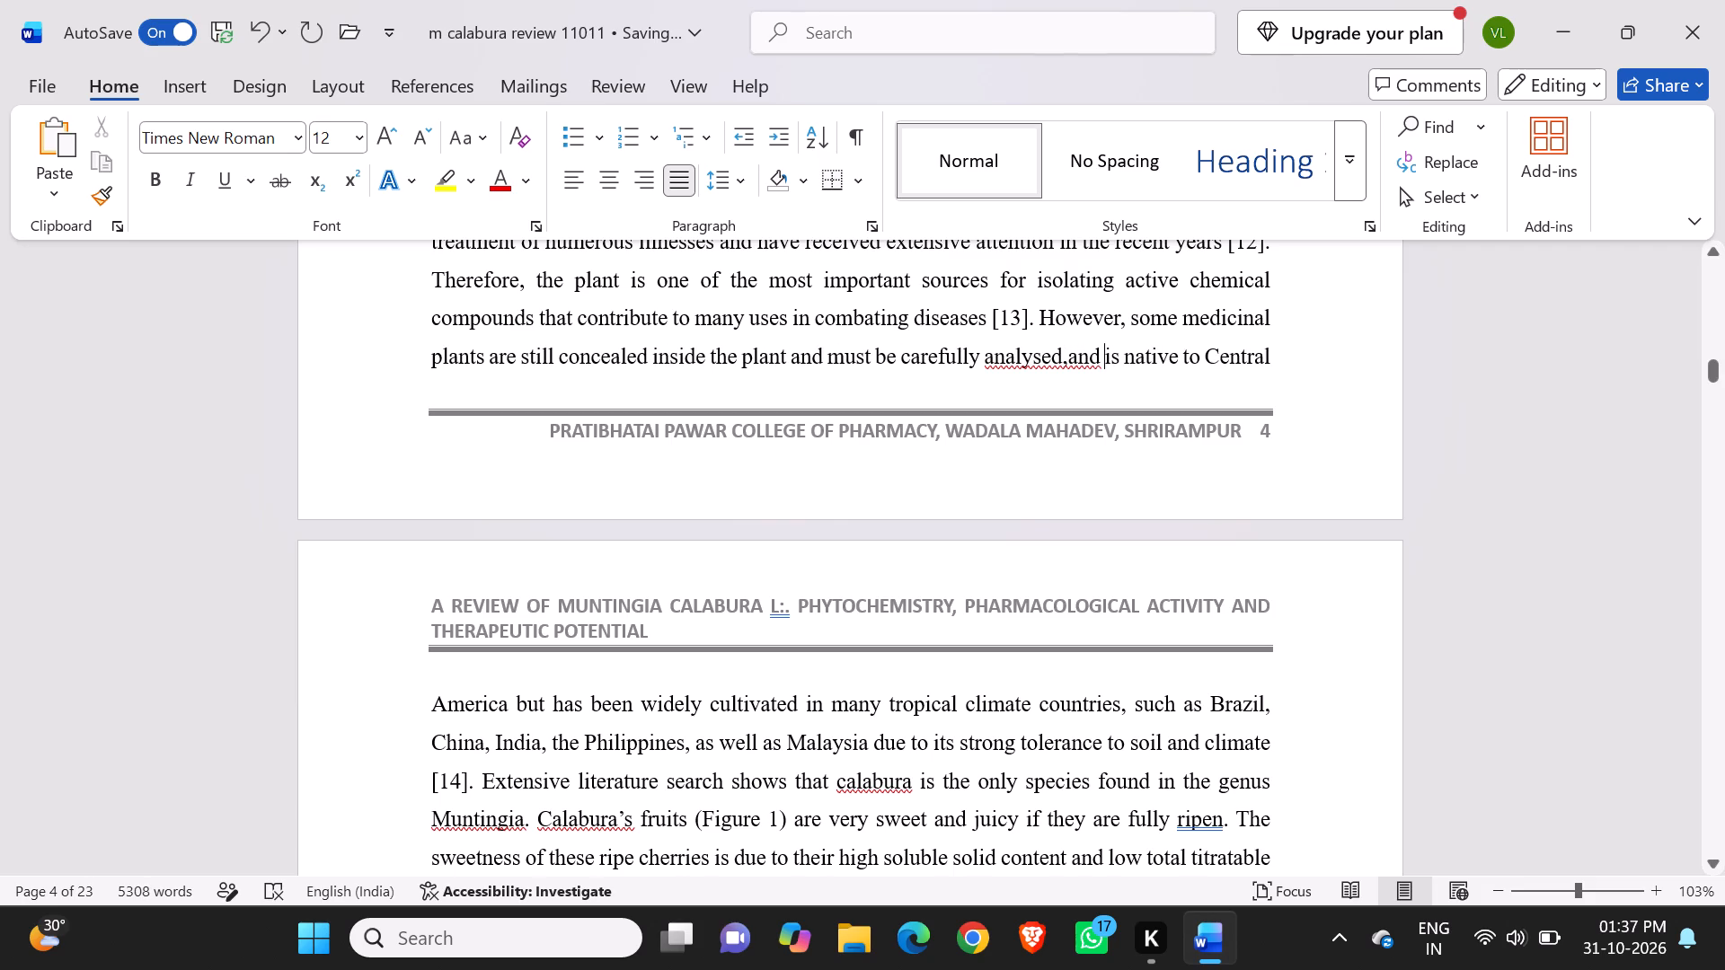
click(1066, 353)
key(BackSpace)
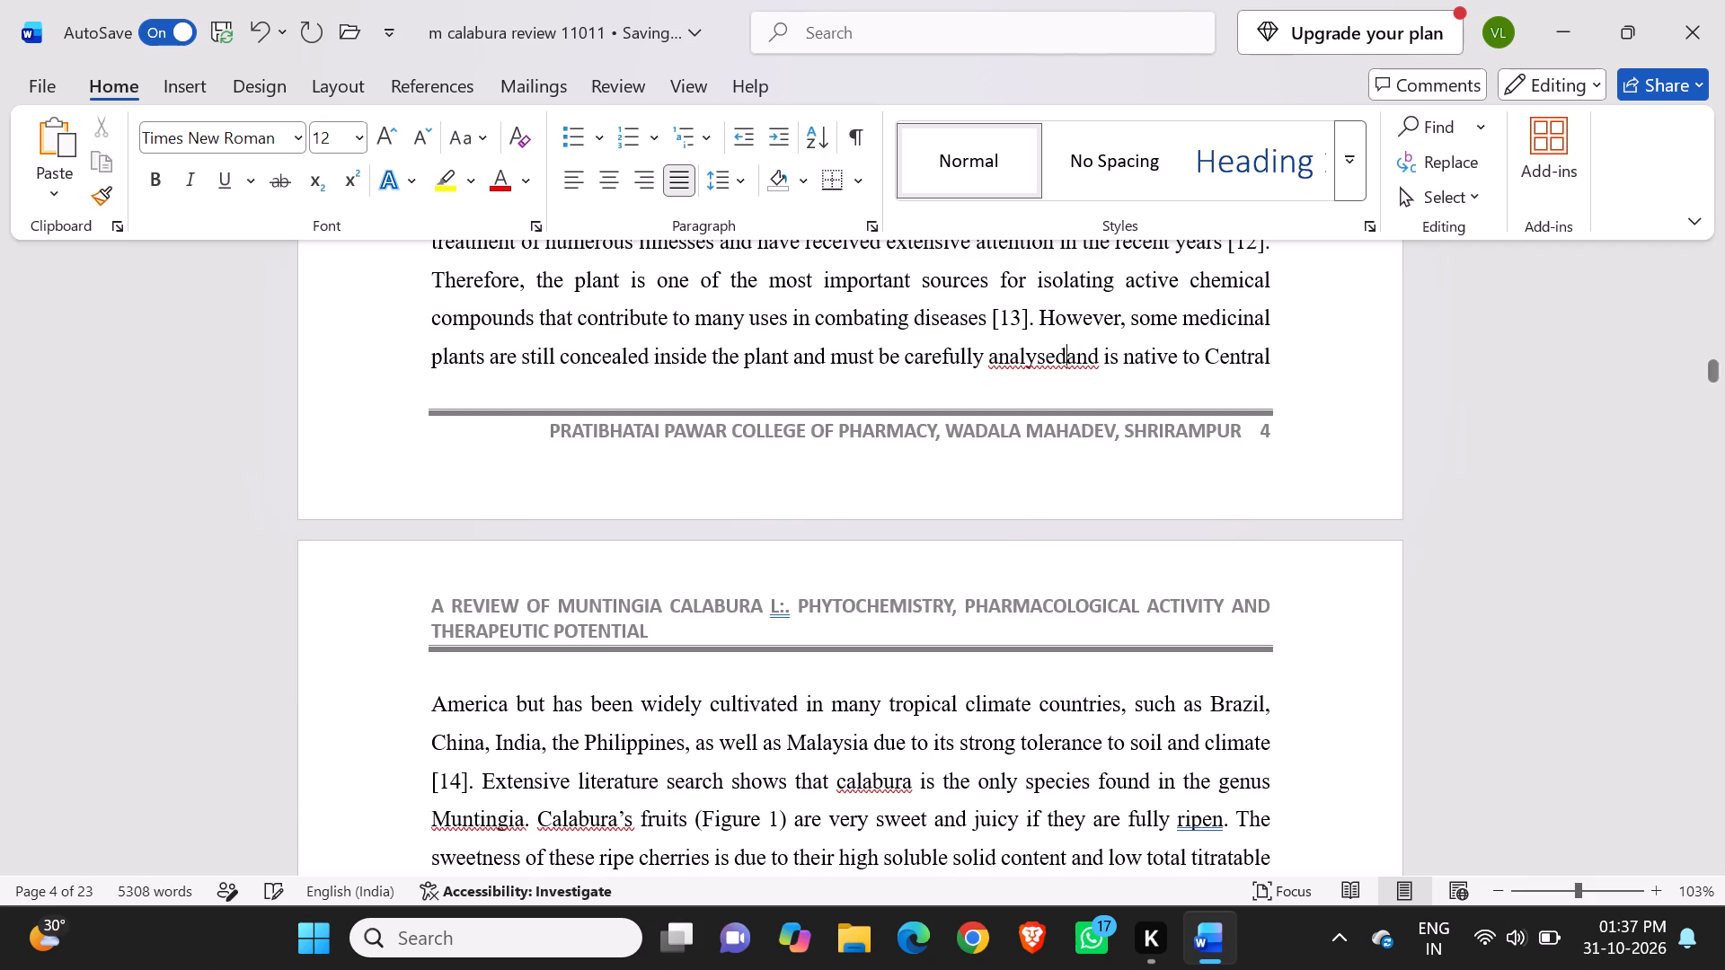
key(space)
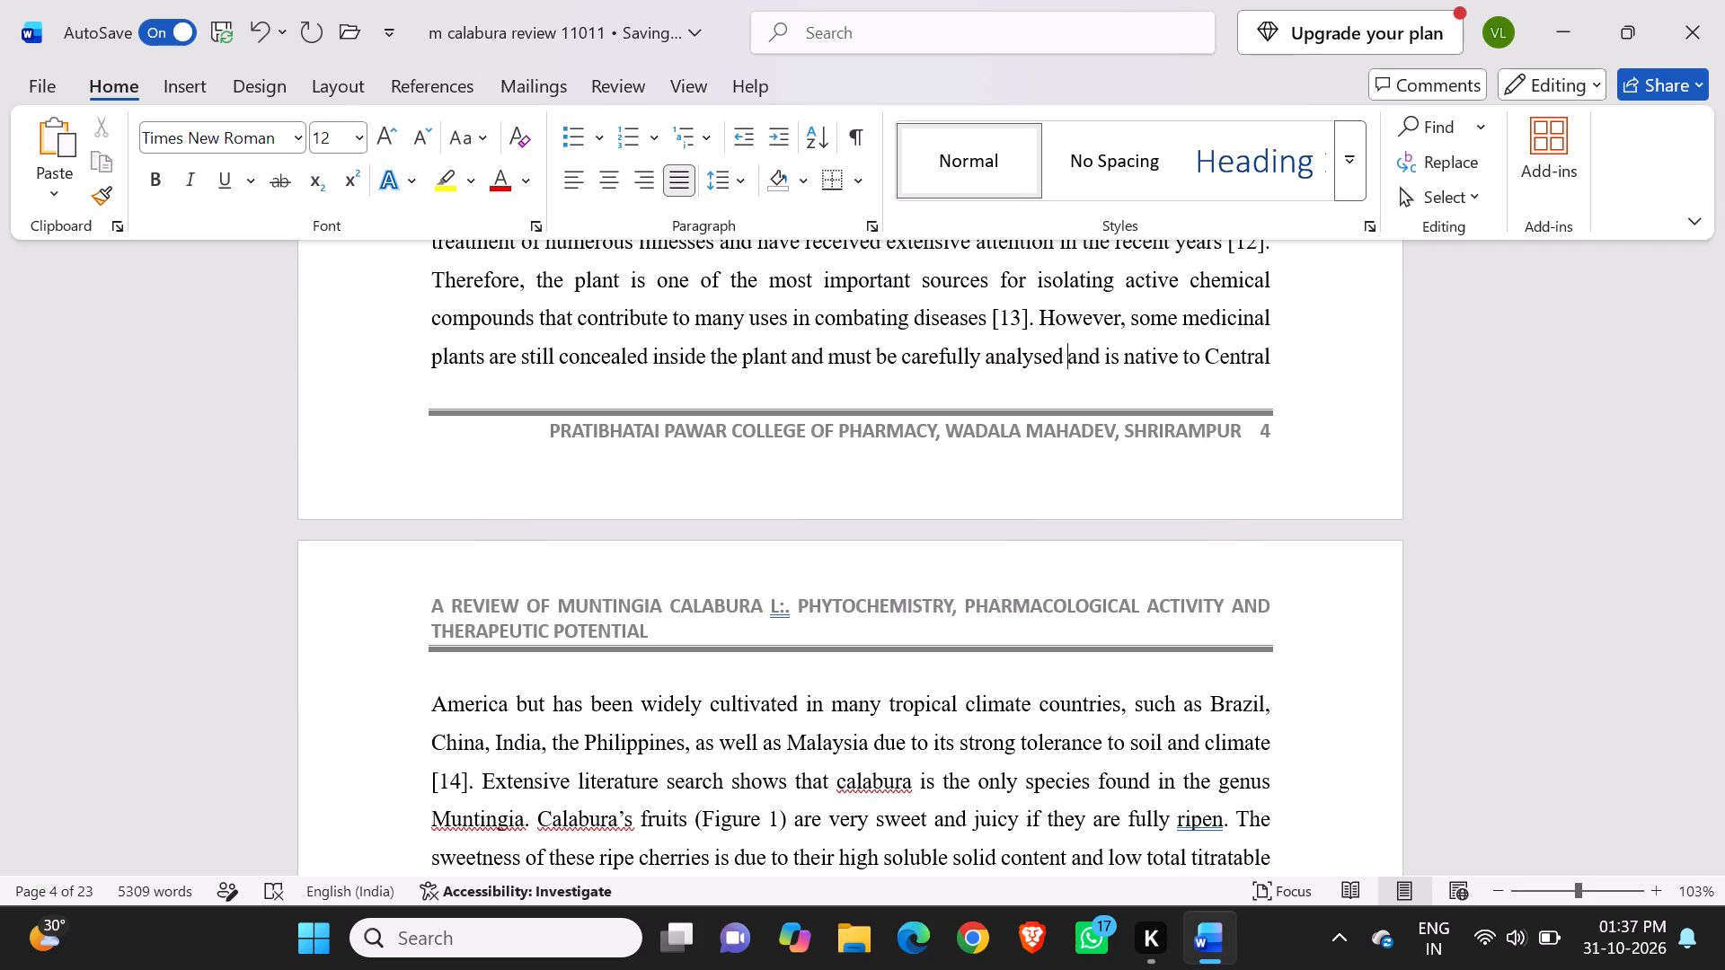
Delete the "(Figure 1)" reference after "Calabura's fruits" in the first paragraph of page 5.
scroll(1066, 353, down, 2)
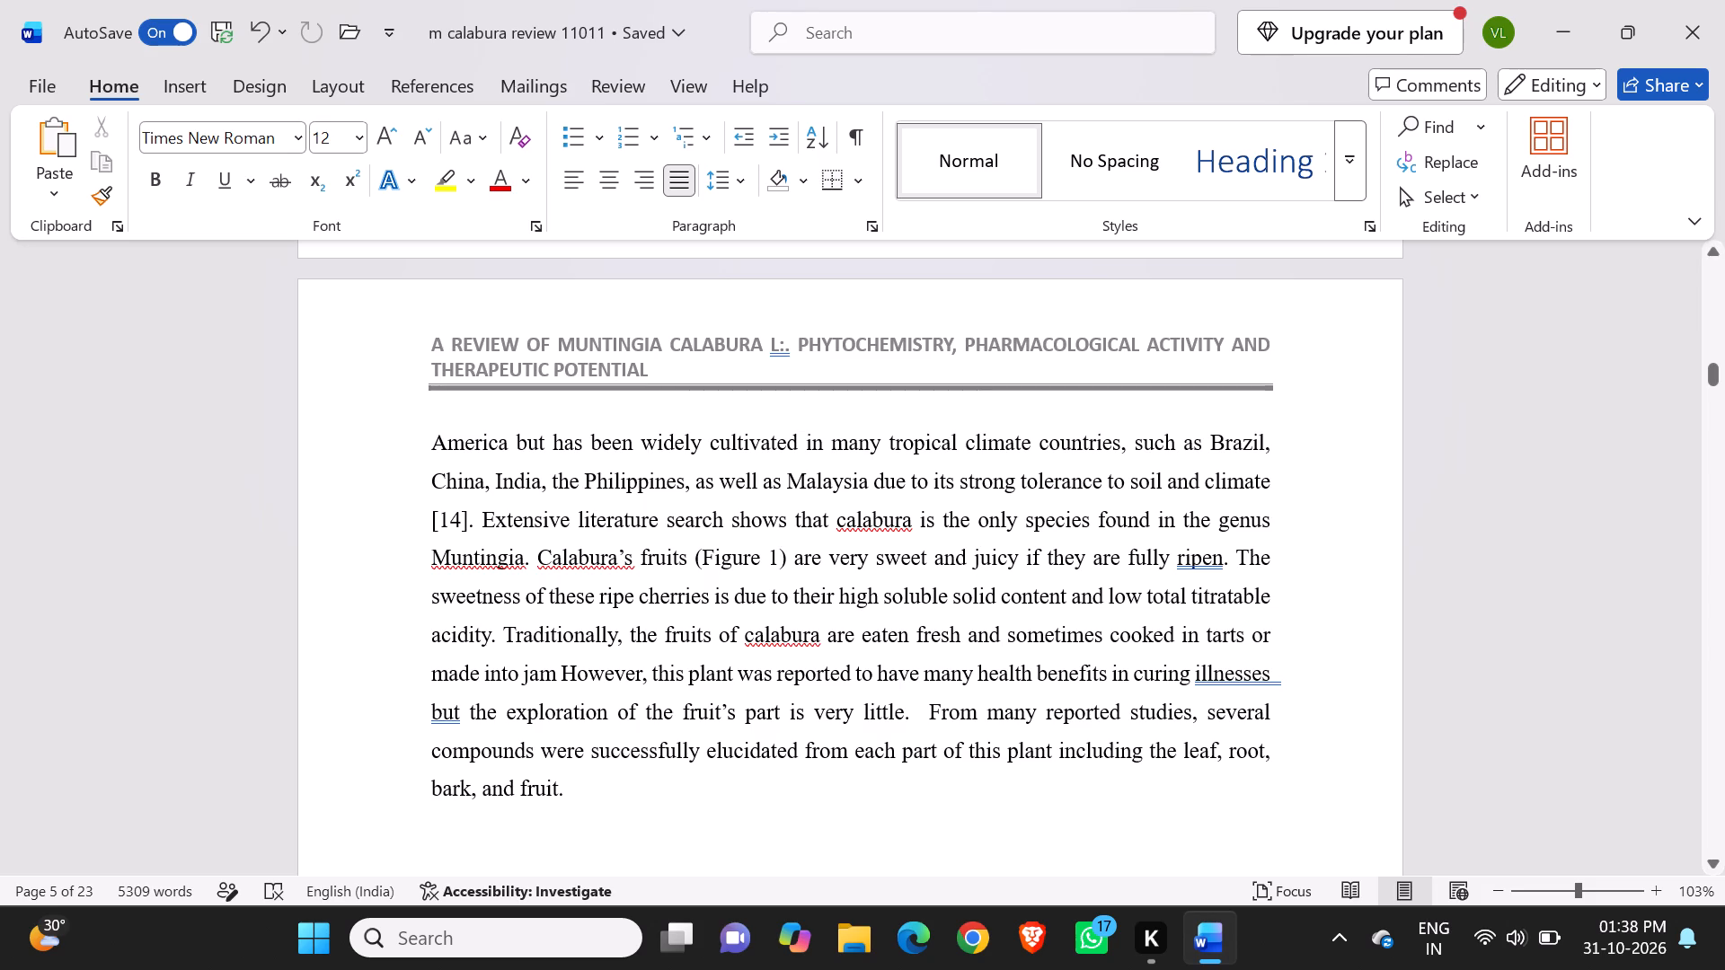
drag(693, 555, 776, 559)
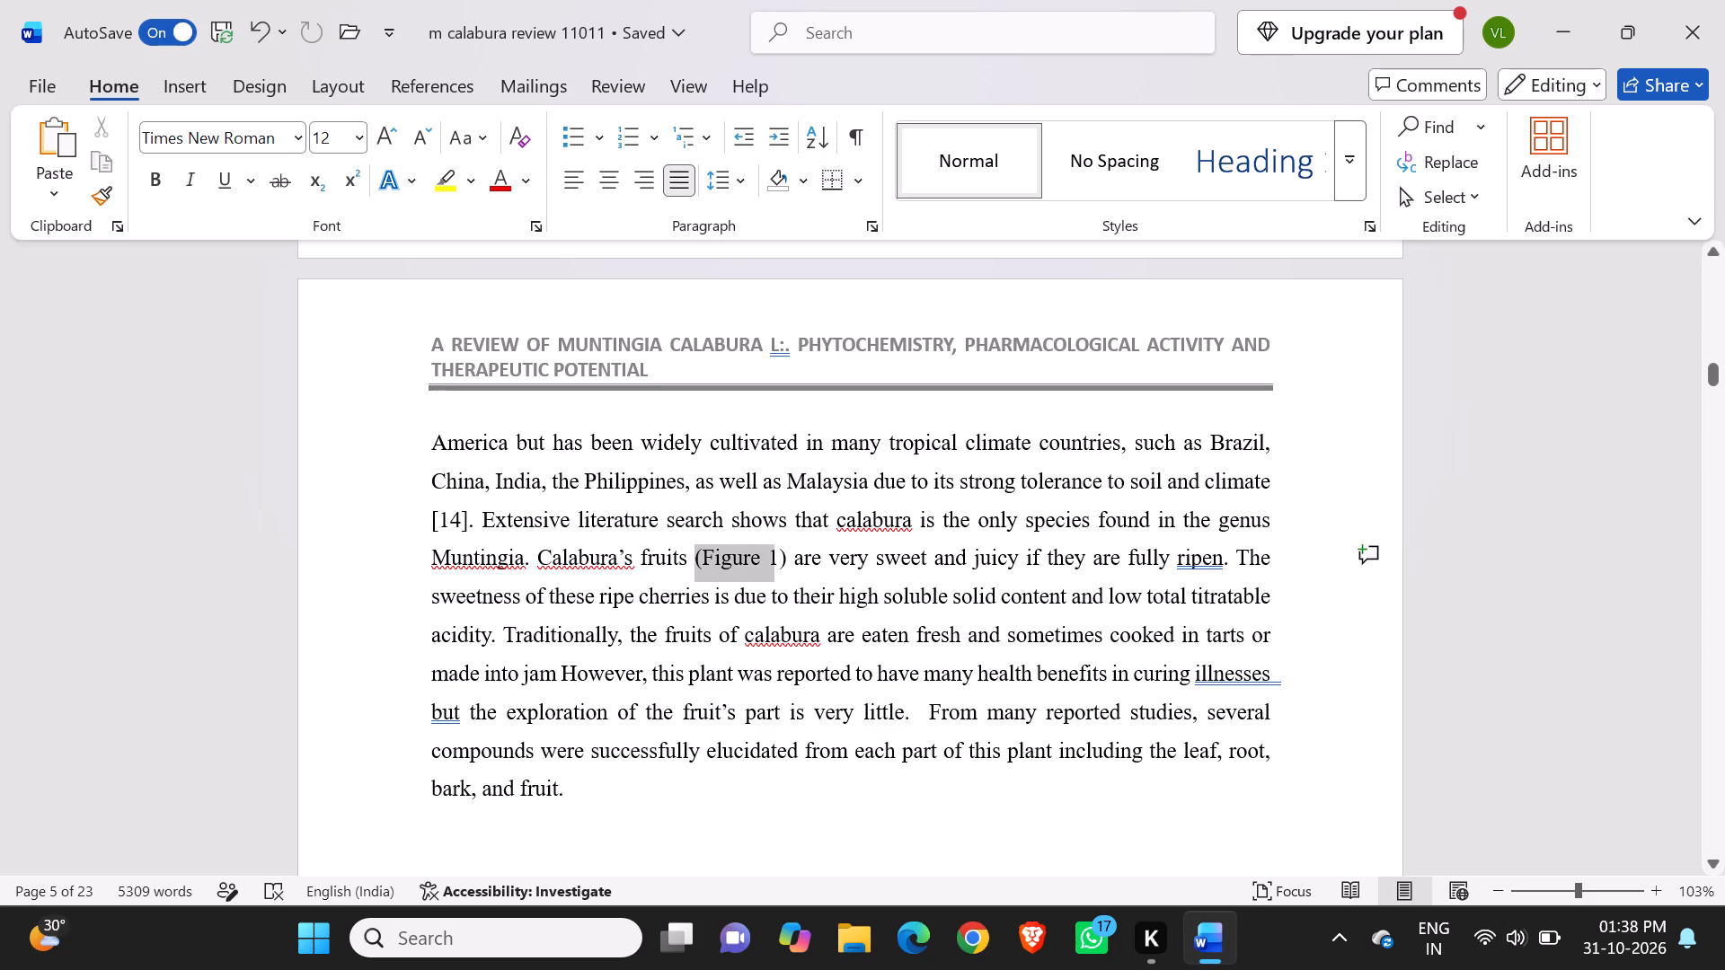
drag(776, 559, 789, 565)
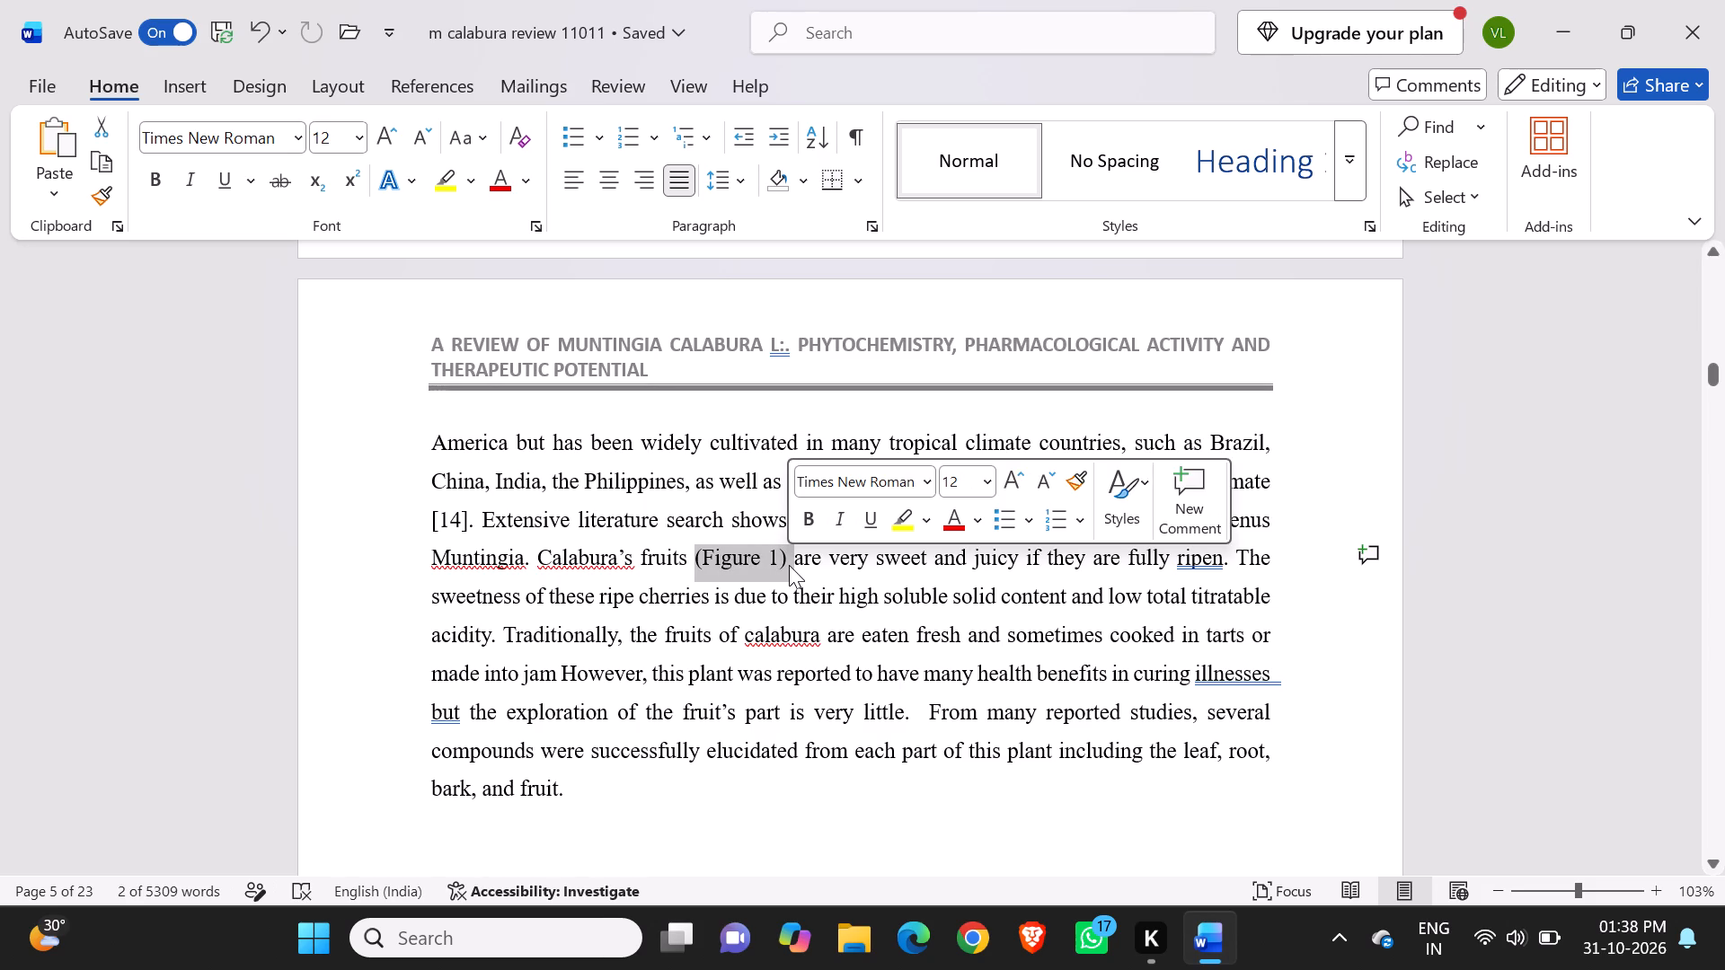
key(Delete)
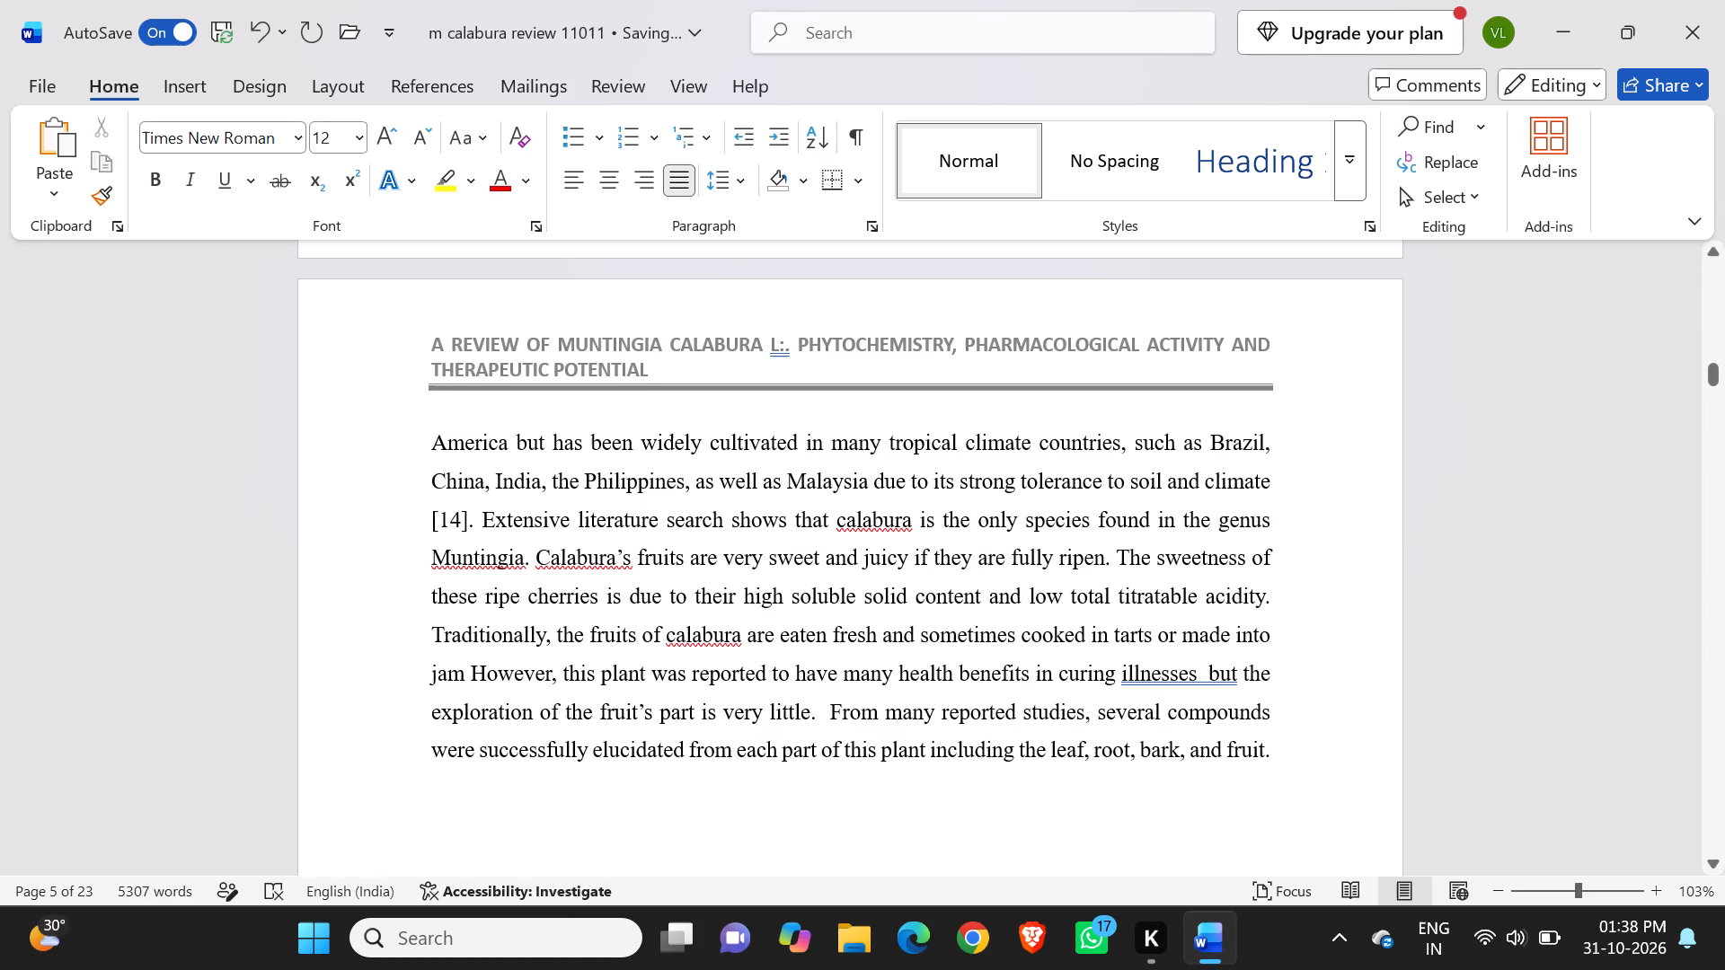
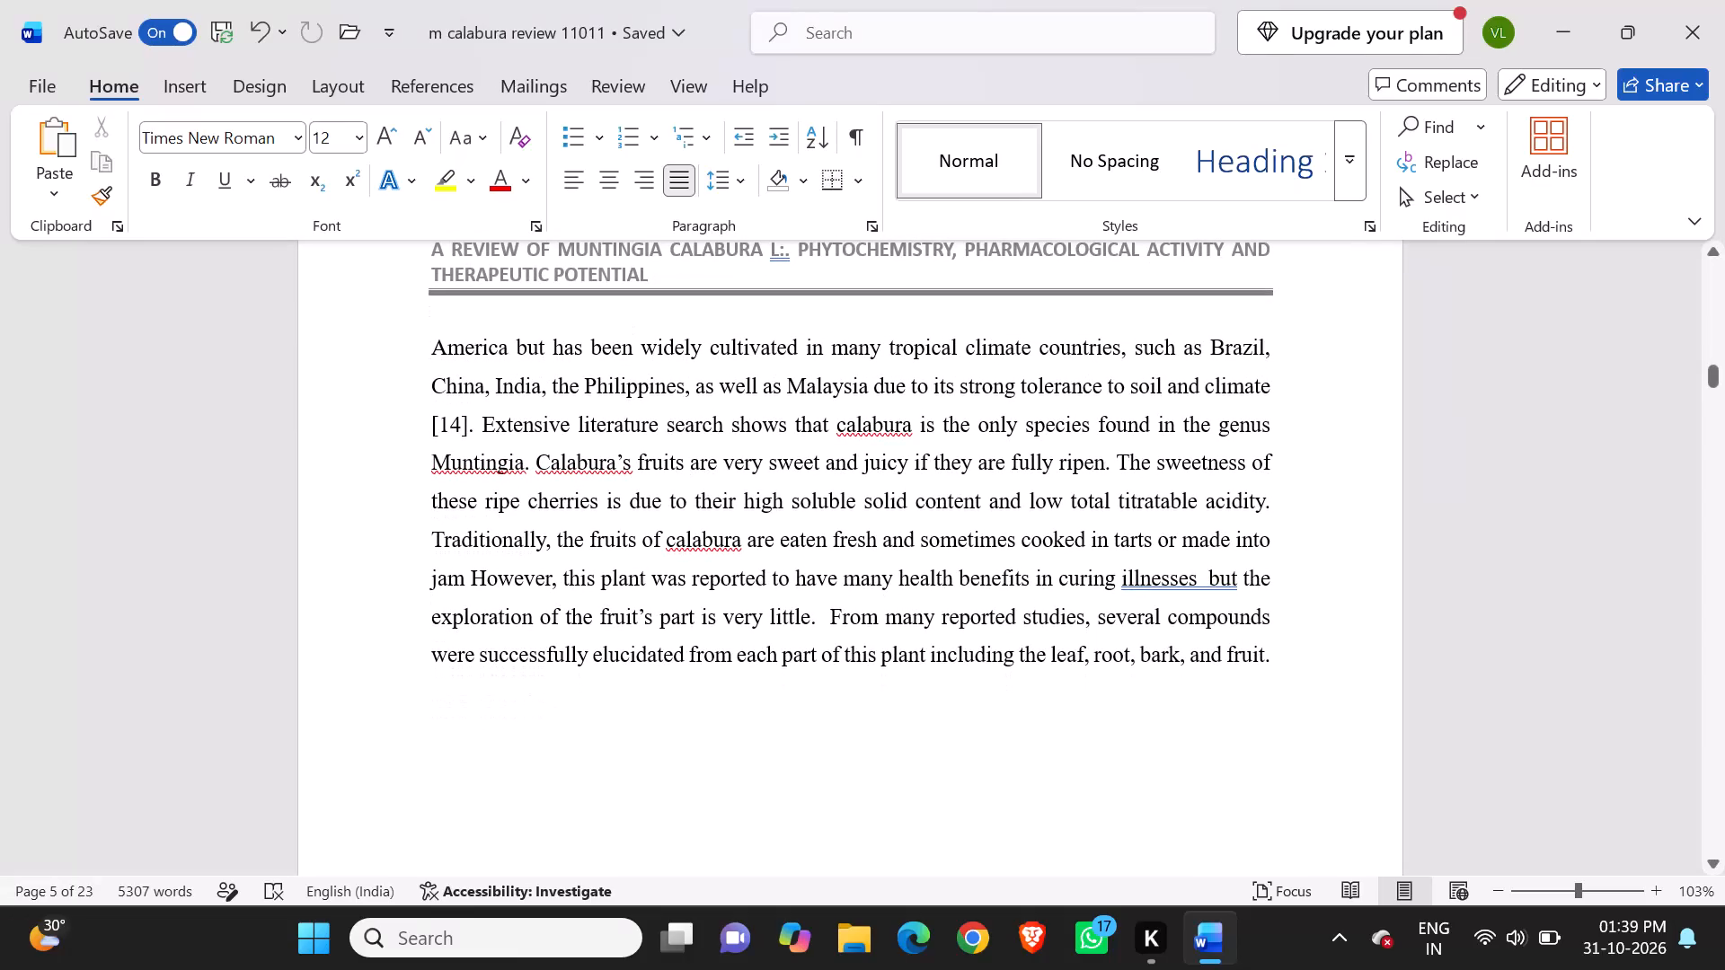
Look over the layout and text of the introduction across pages 3 to 5 and the start of page 6.
scroll(789, 565, down, 2)
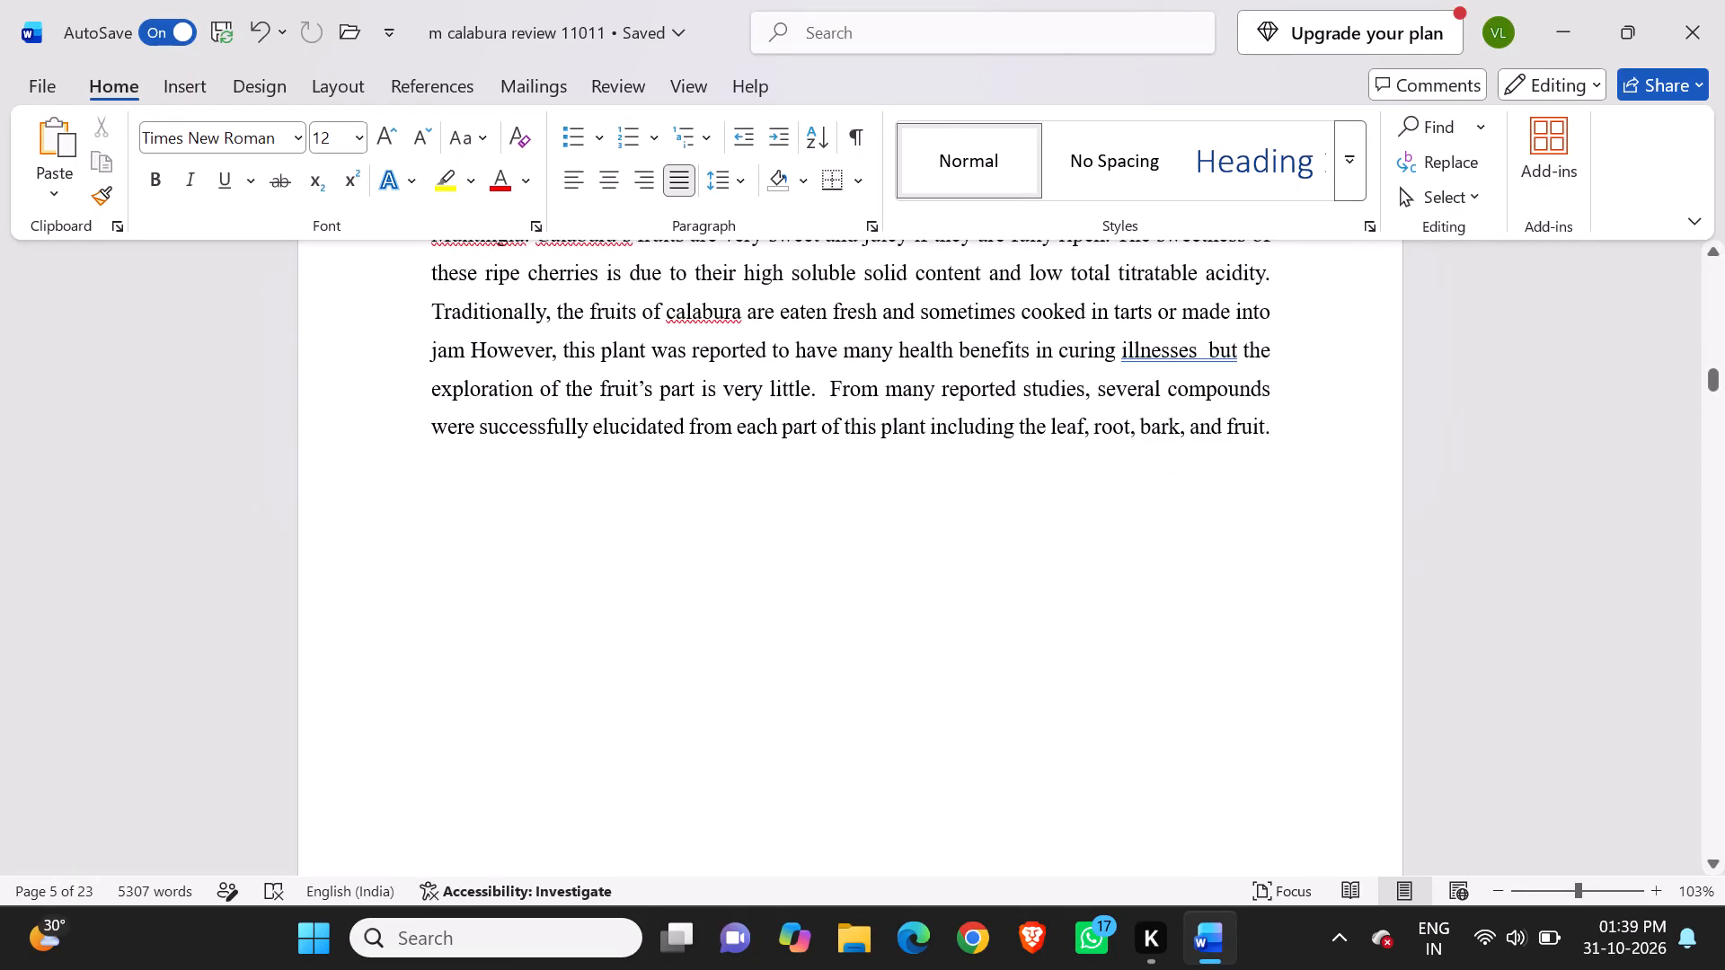
scroll(777, 533, up, 3)
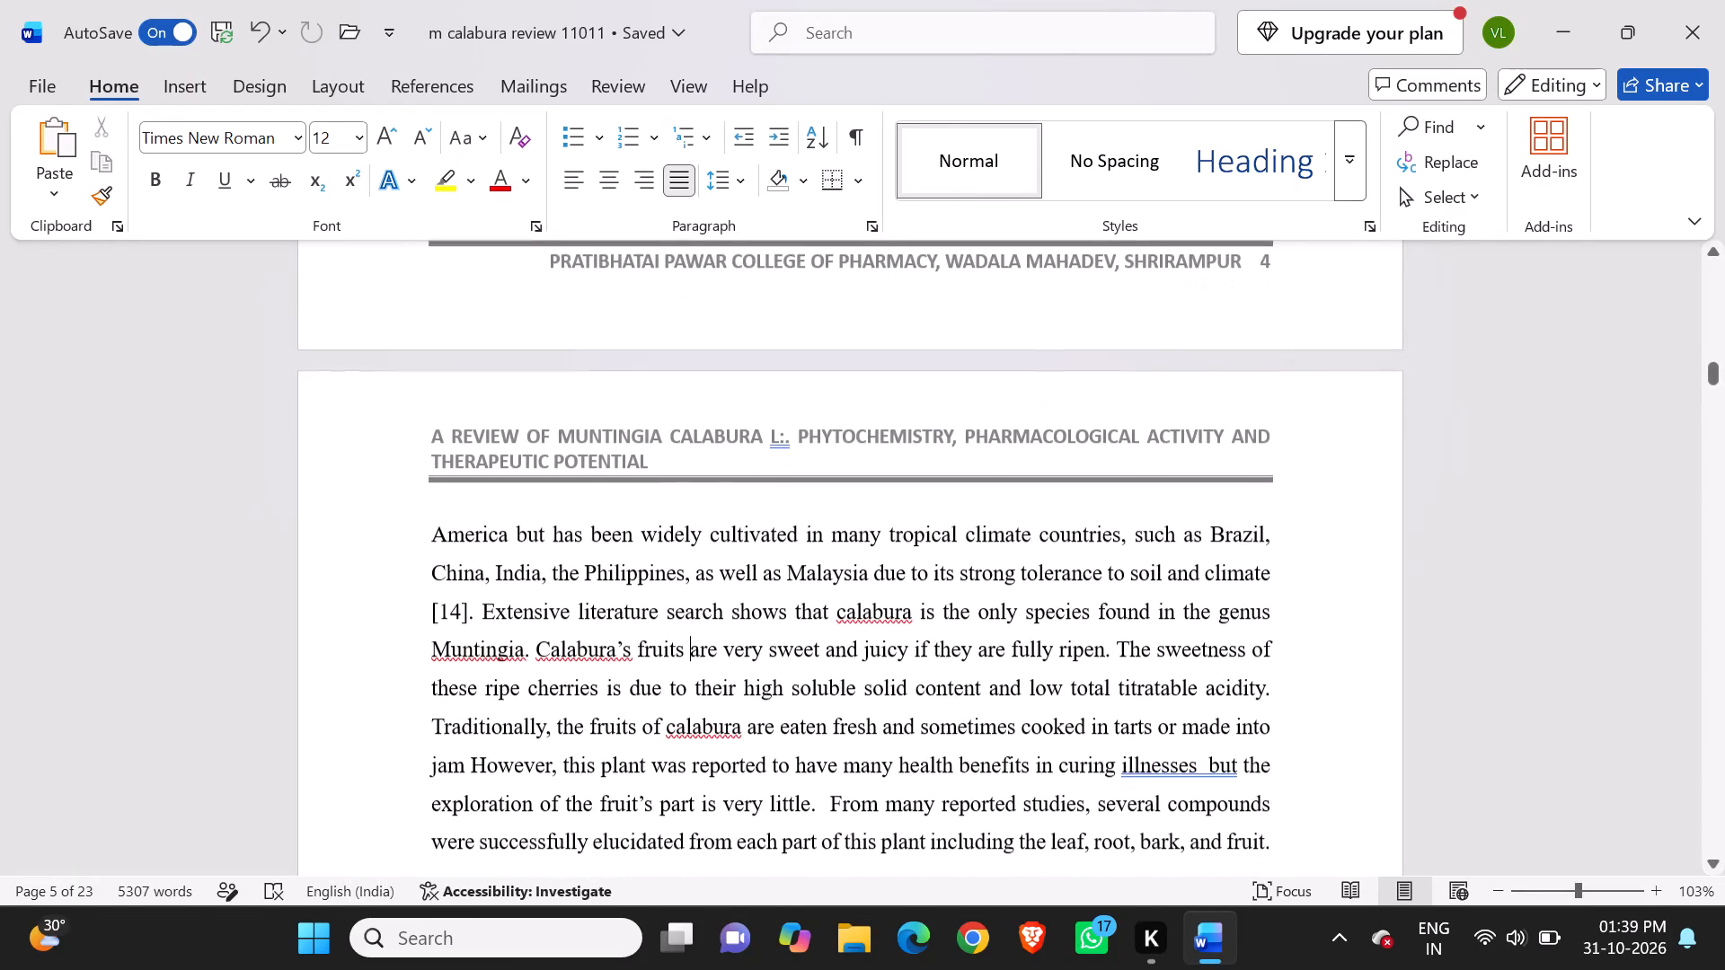
ctrl+scroll(777, 533, down, 4)
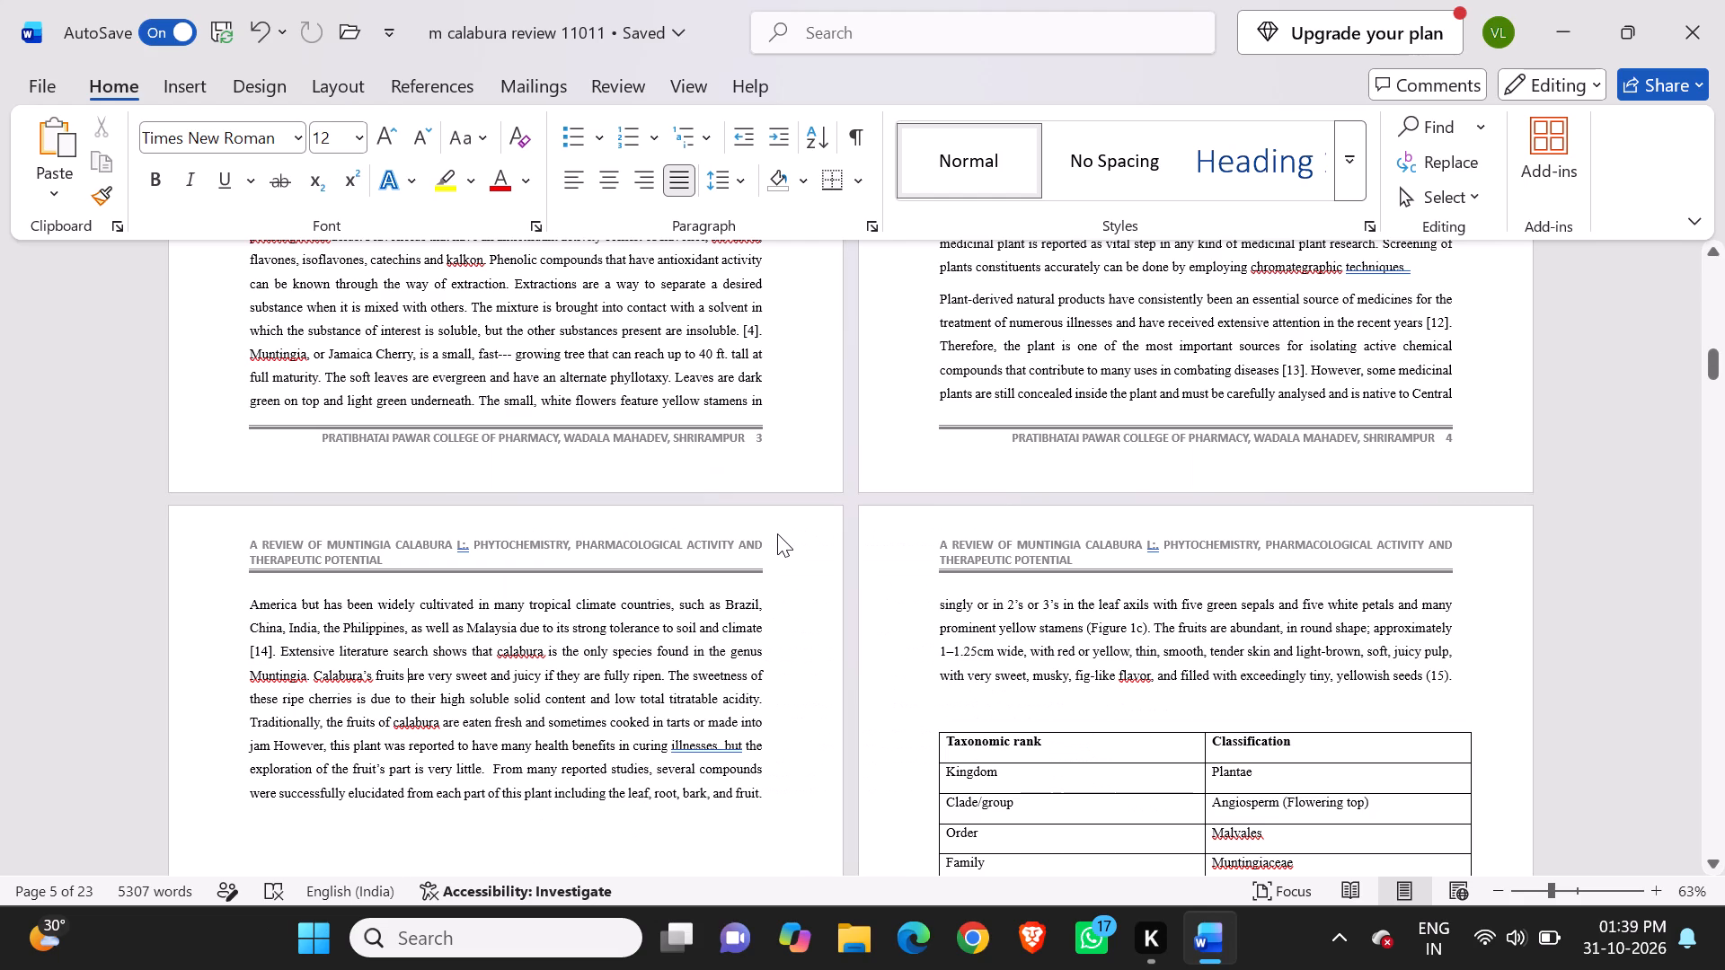
scroll(777, 533, up, 3)
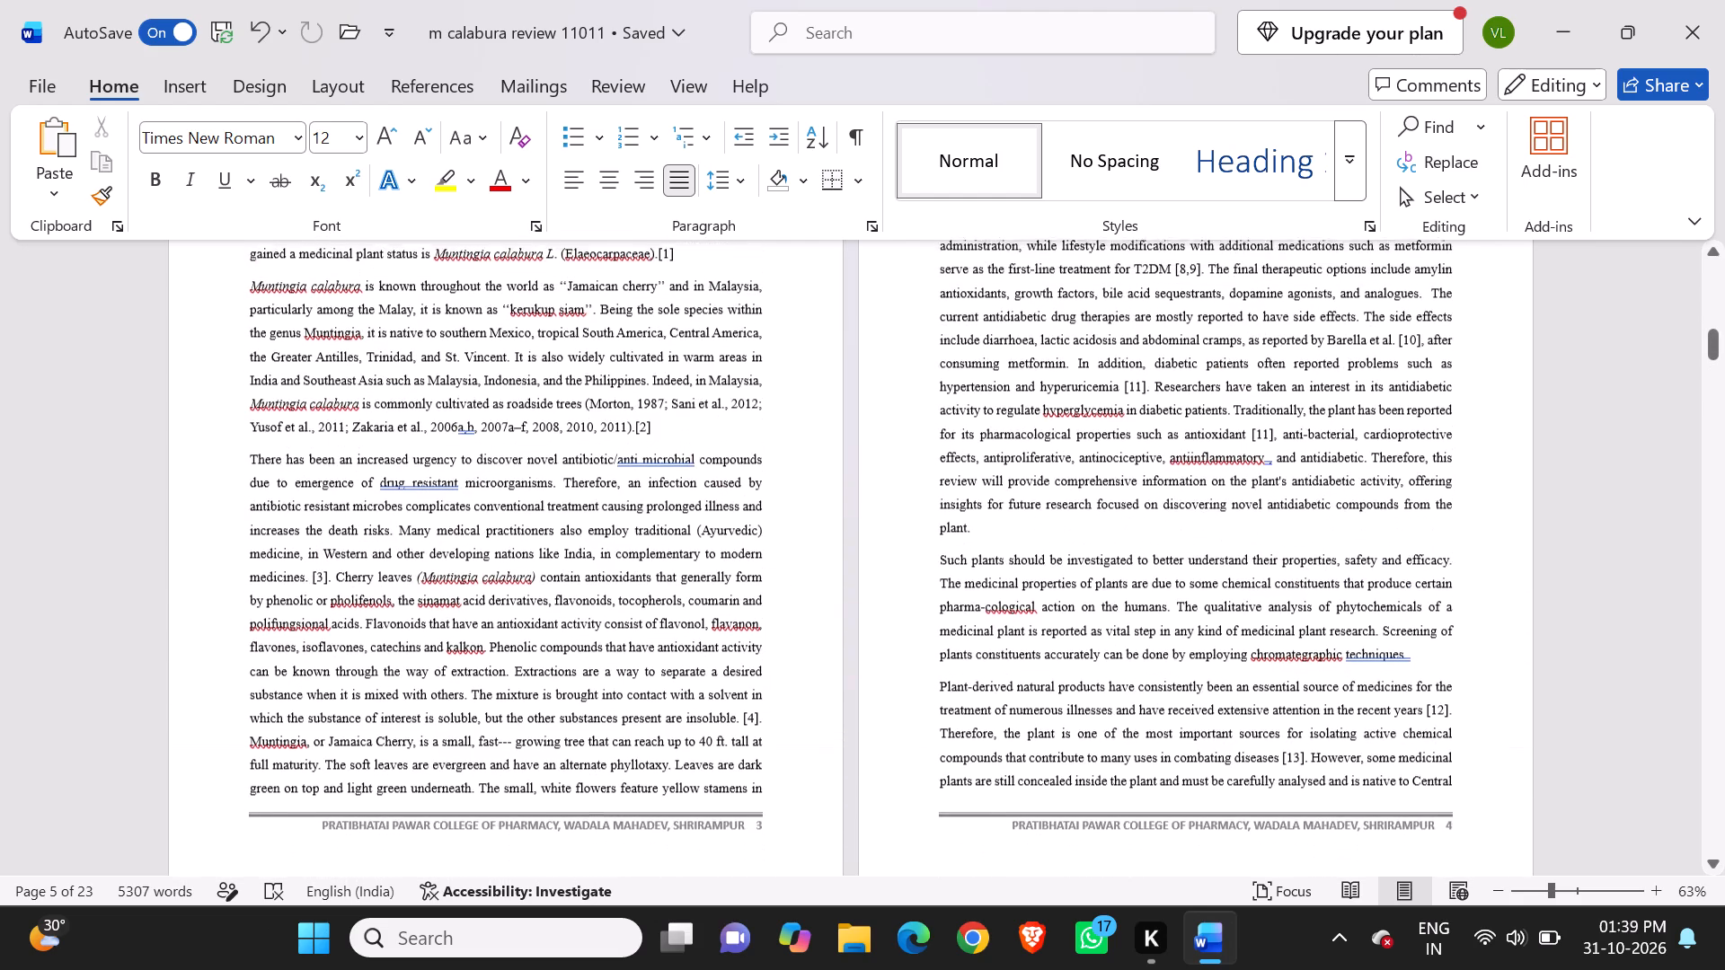
scroll(777, 533, up, 4)
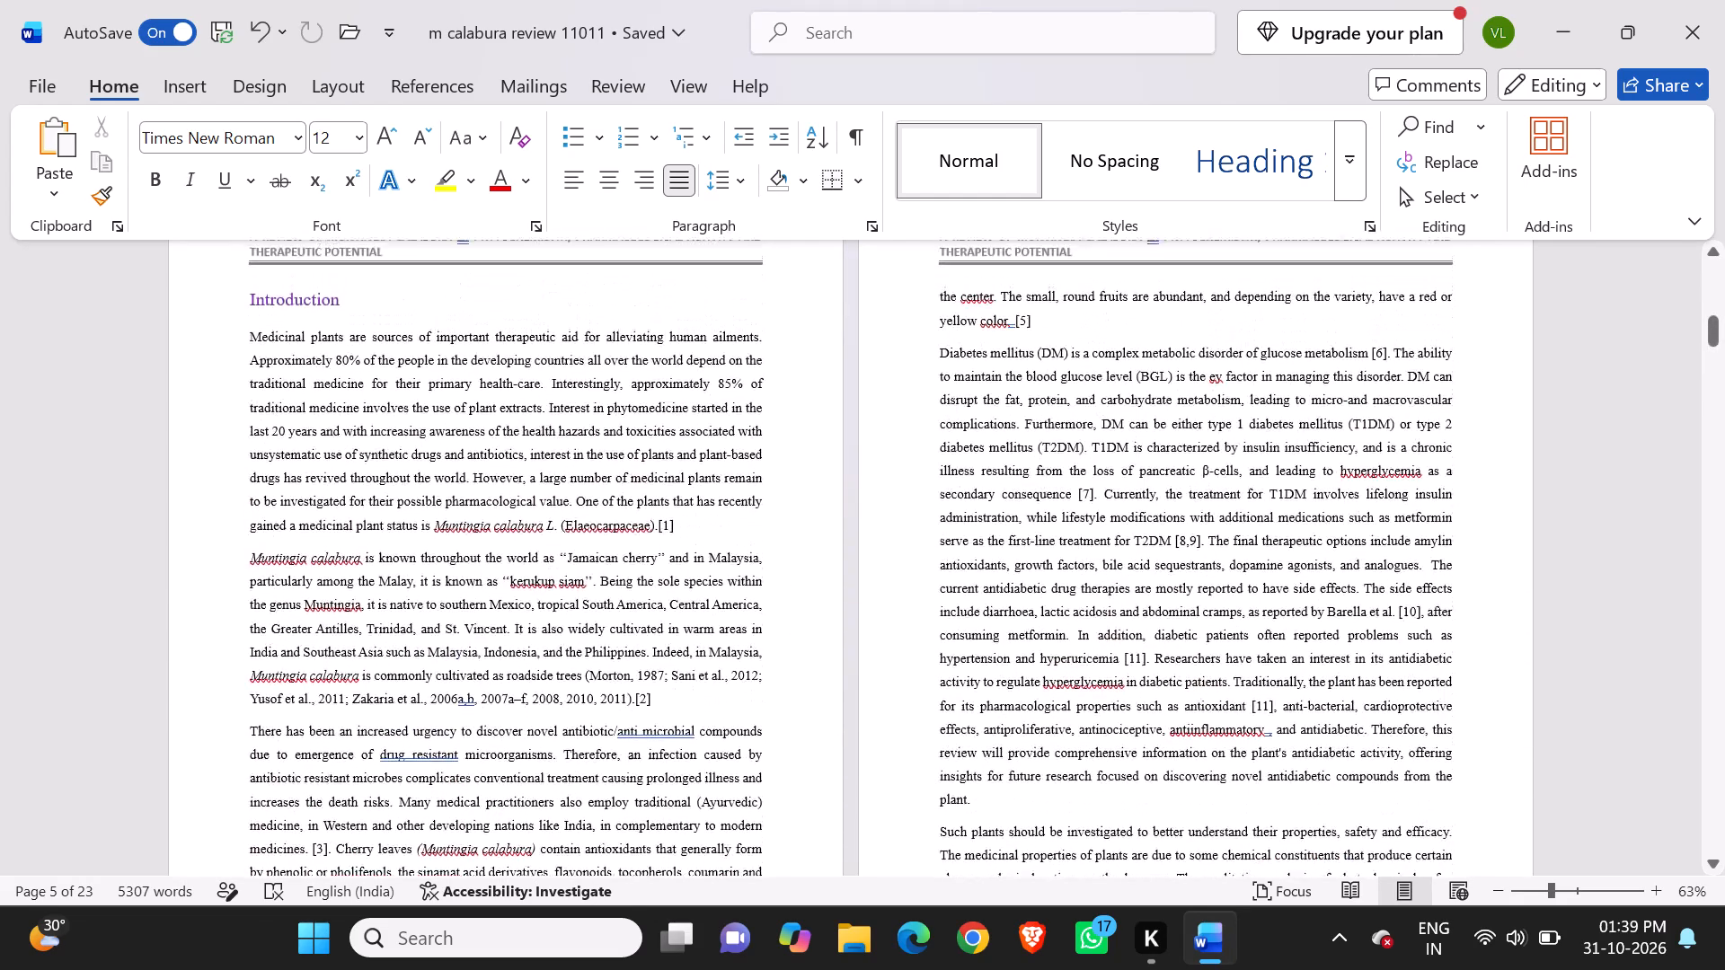
scroll(777, 533, down, 5)
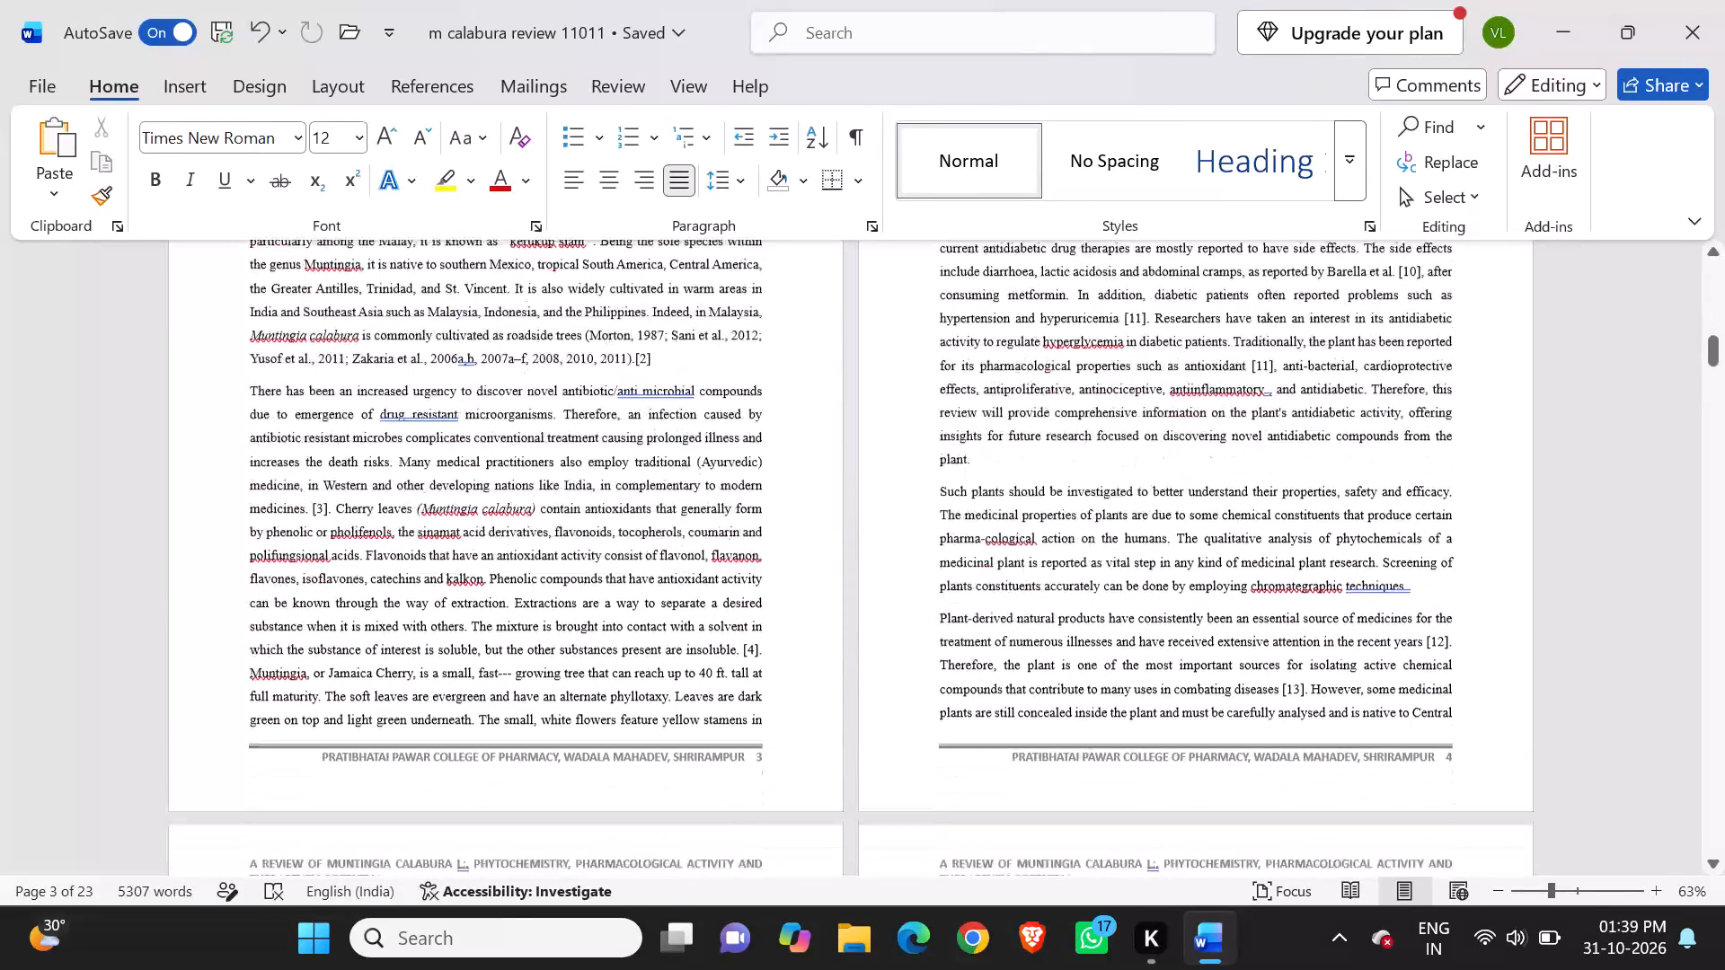
scroll(777, 533, down, 2)
scroll(773, 163, down, 3)
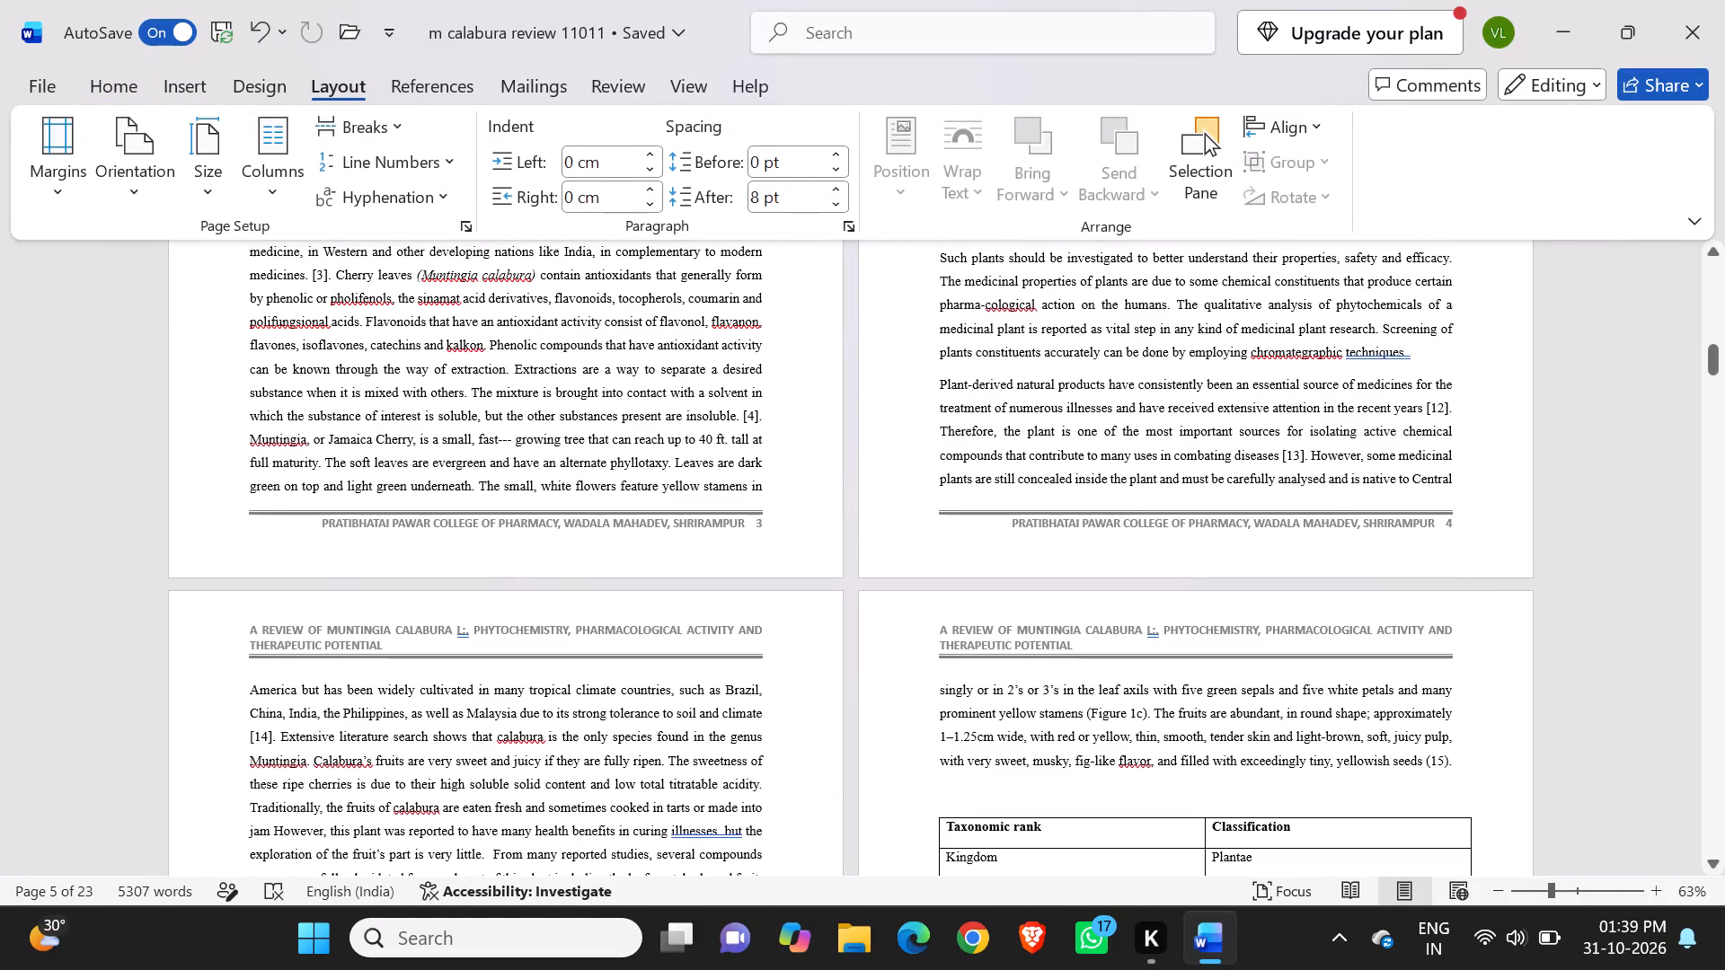
scroll(832, 454, down, 3)
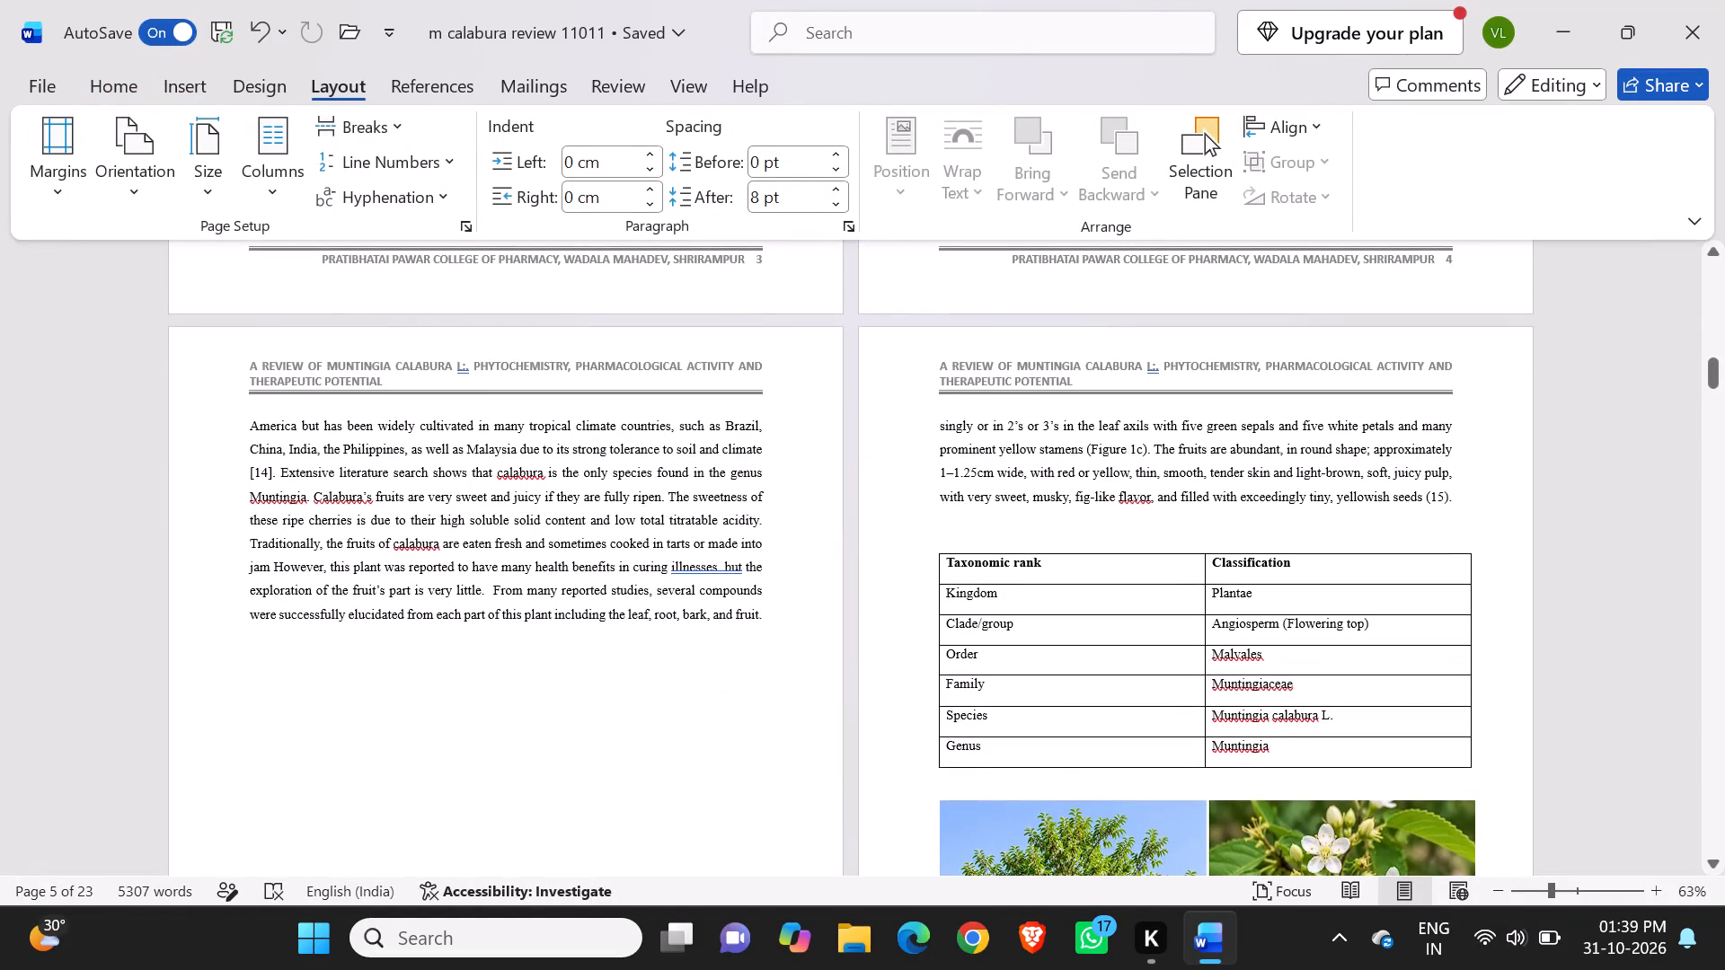
ctrl+scroll(762, 498, up, 2)
Insert four empty lines before the "Botanical information" heading at the bottom of page 5 so it starts on page 6.
scroll(762, 498, down, 2)
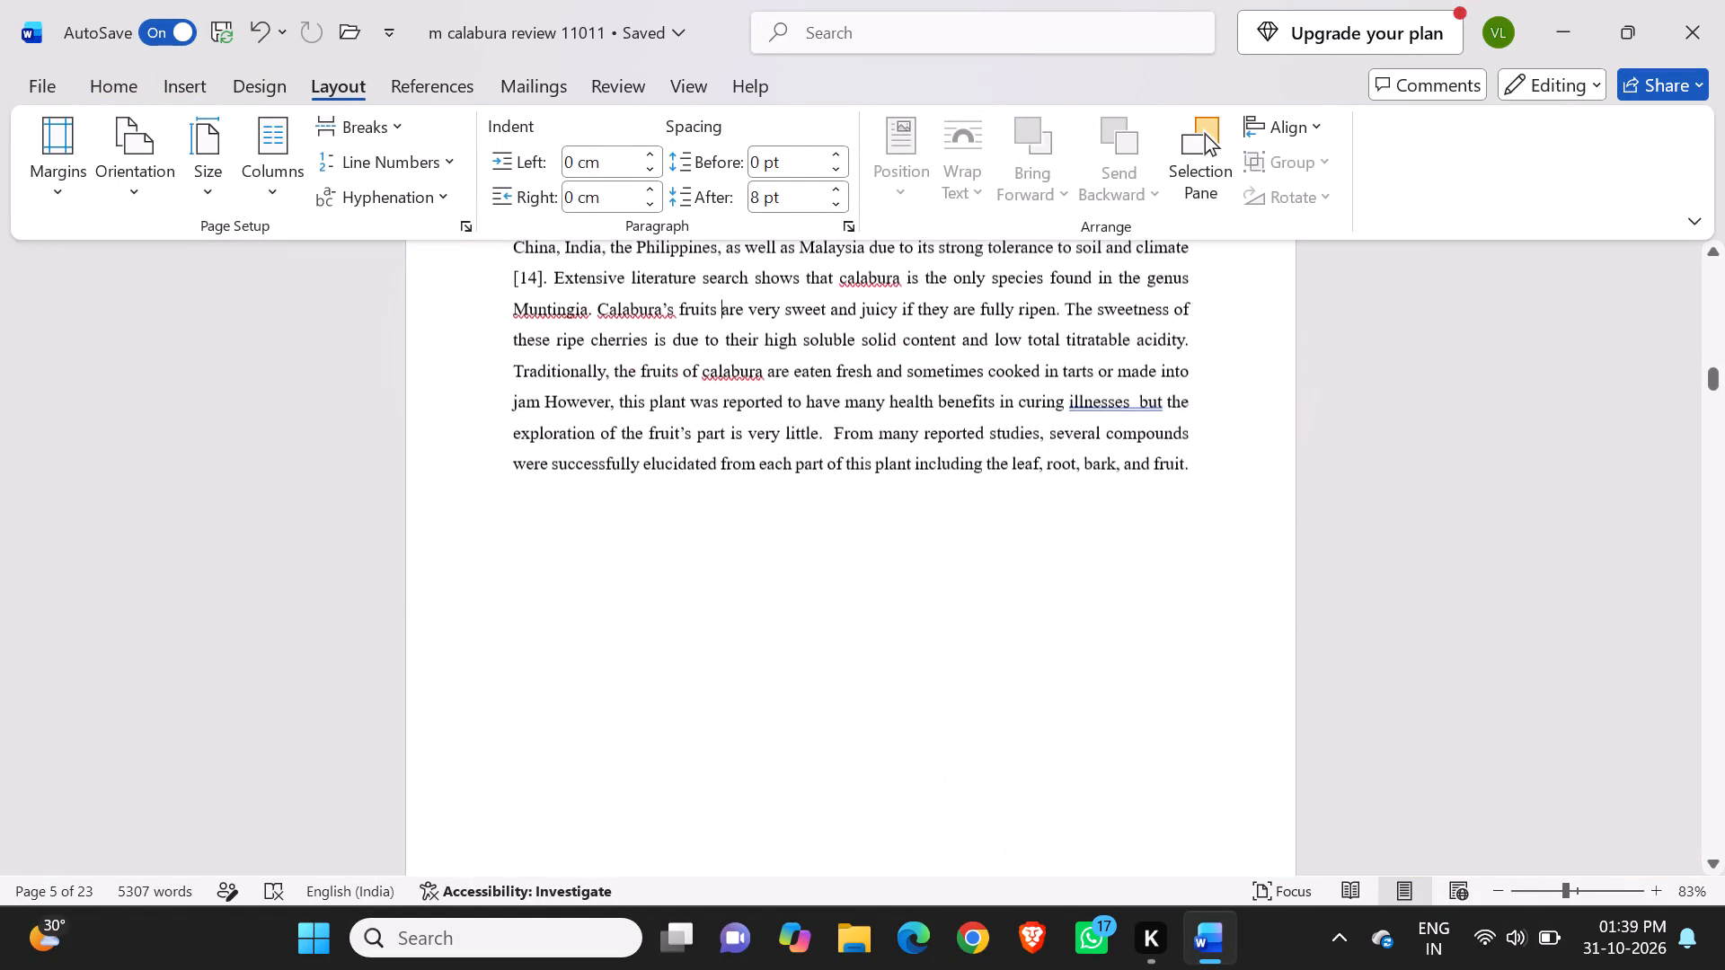
scroll(762, 498, down, 2)
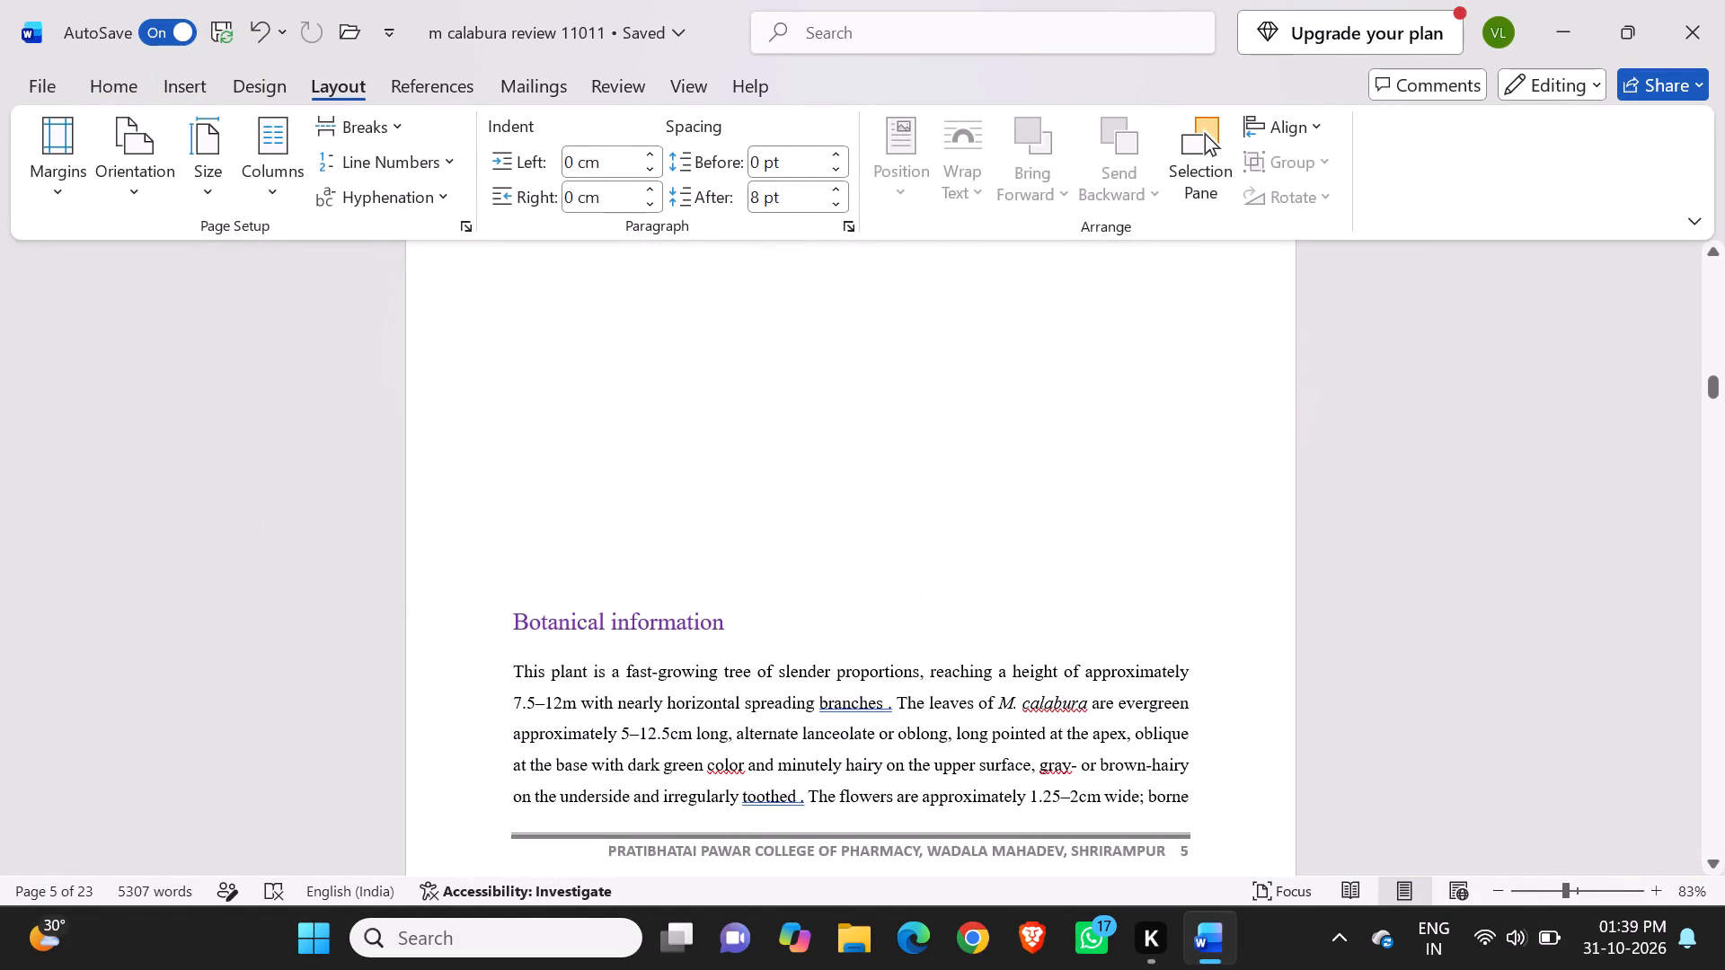
click(502, 622)
key(Return)
key(Return)
key(Return)
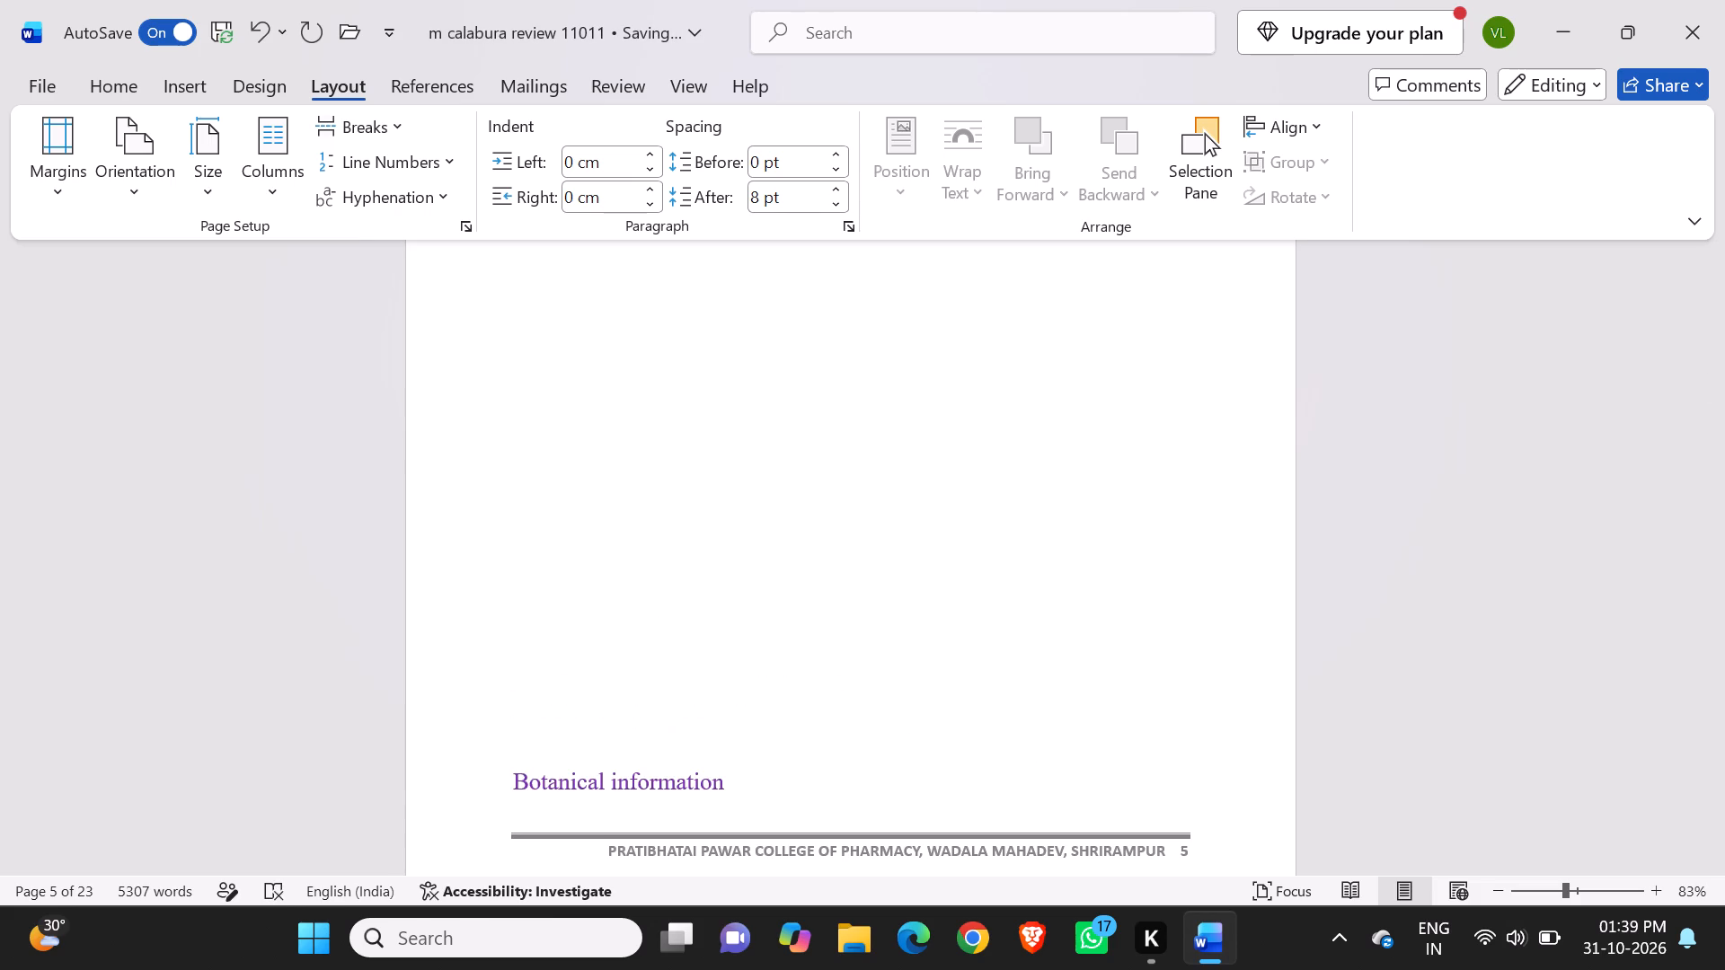
key(Return)
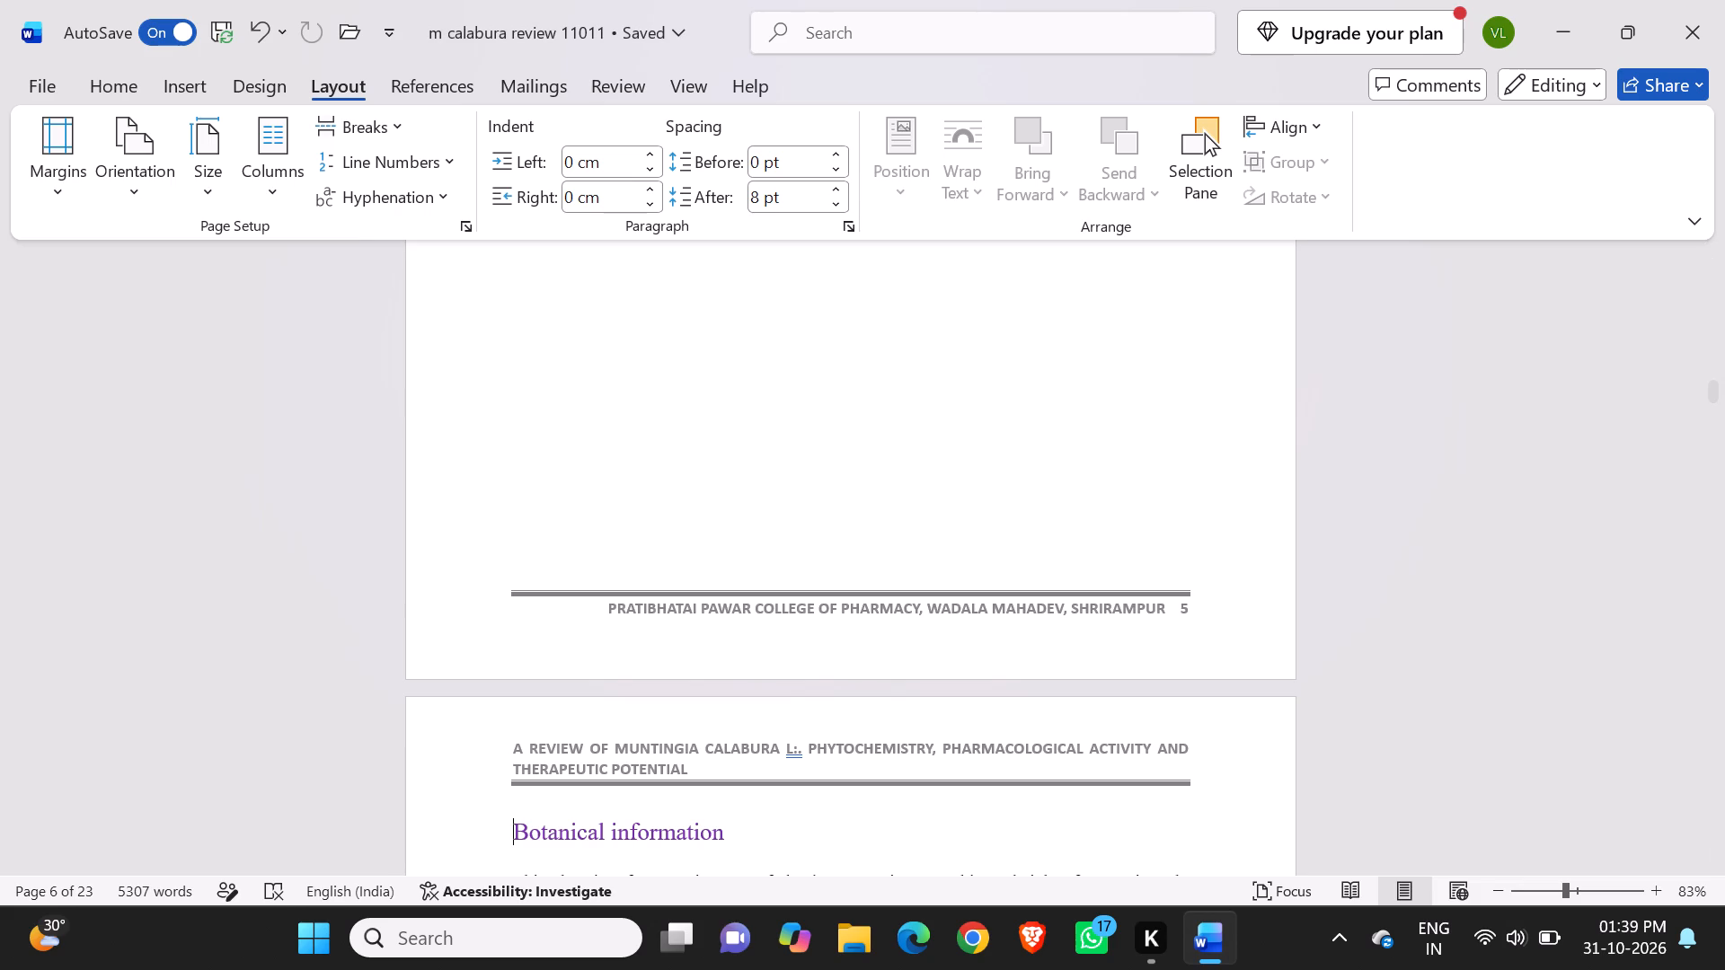
scroll(502, 622, down, 3)
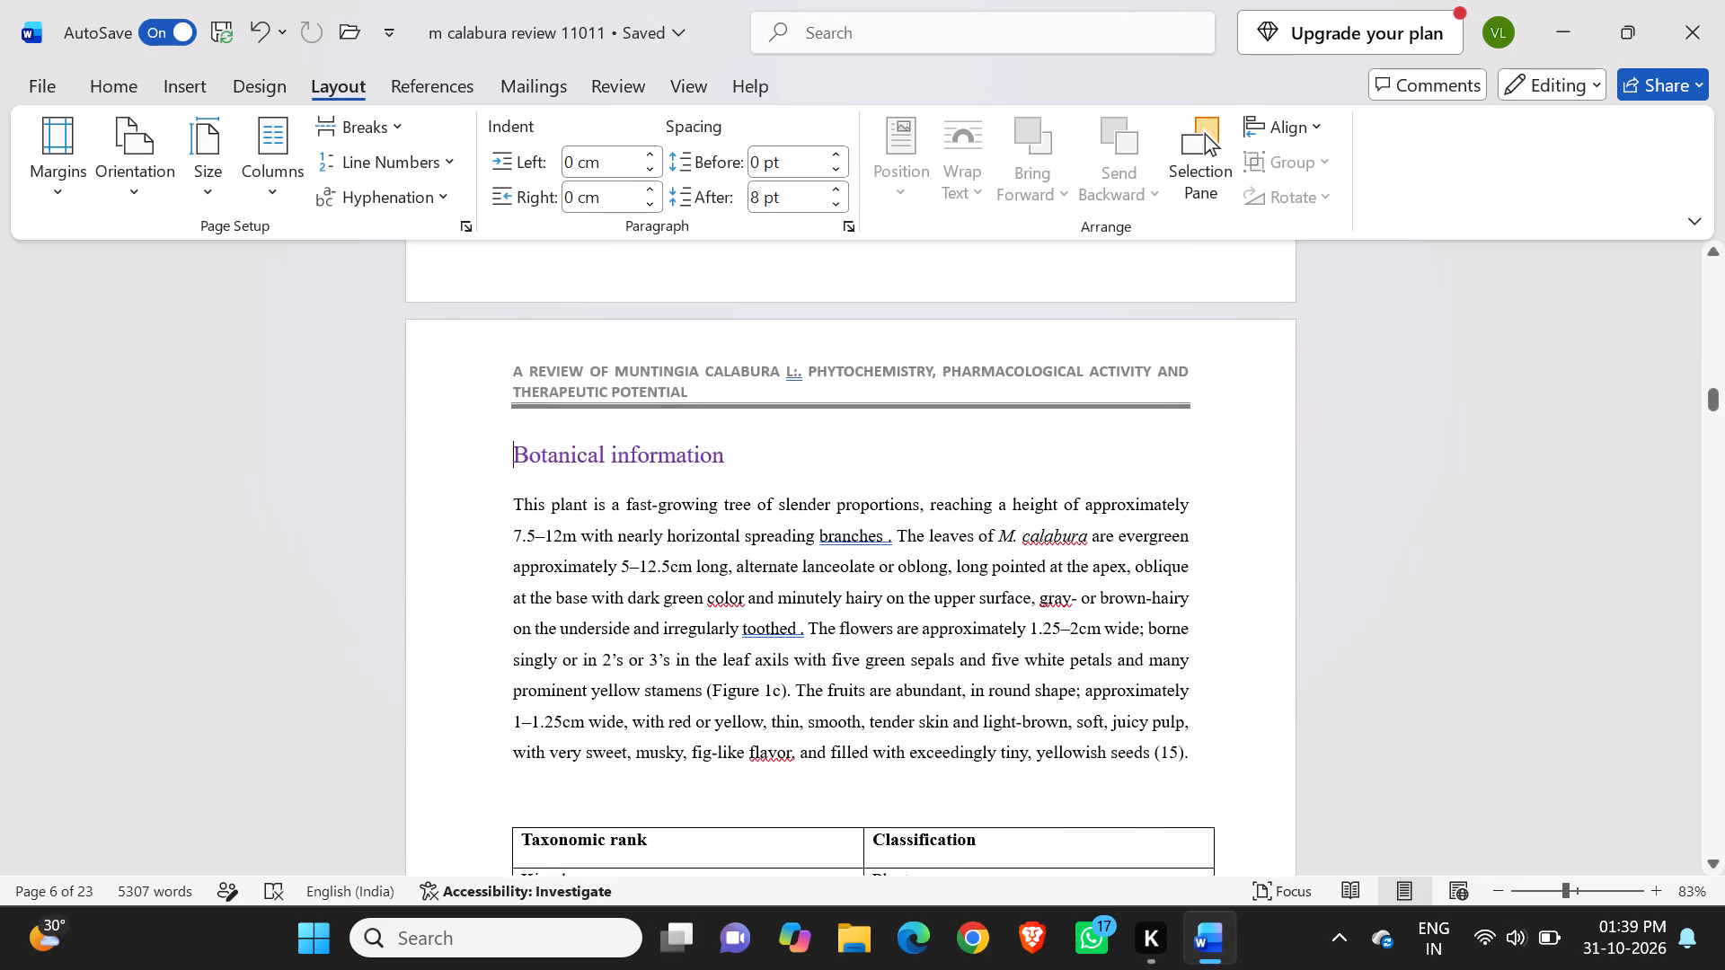
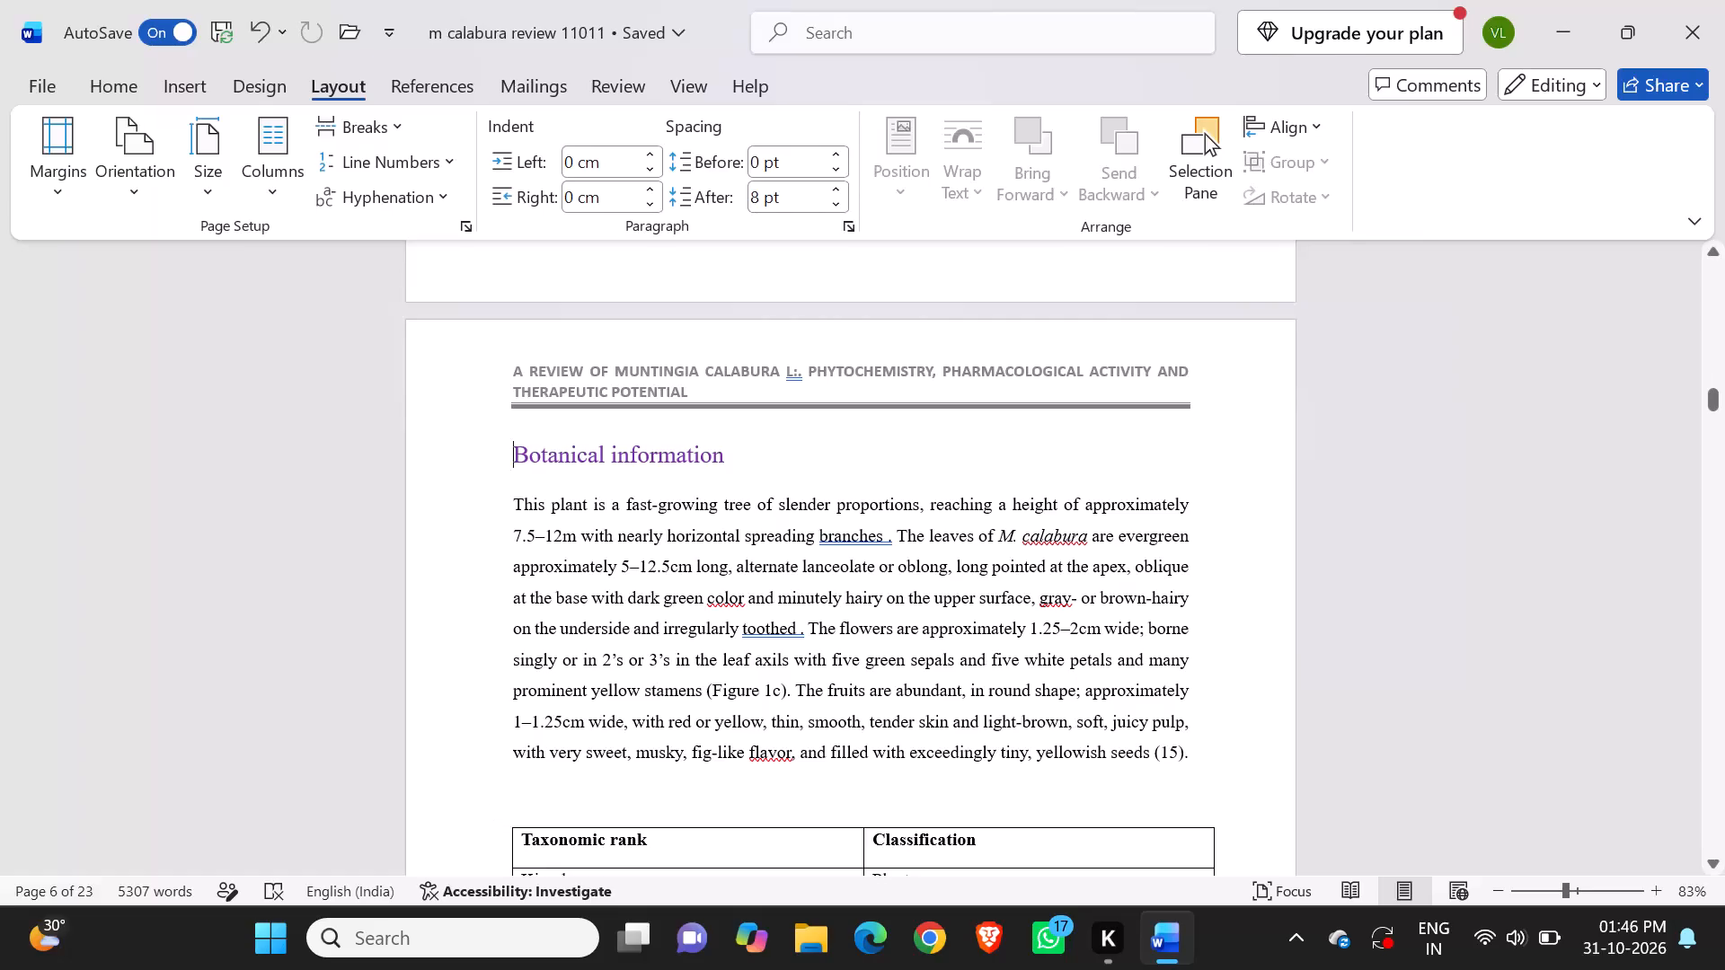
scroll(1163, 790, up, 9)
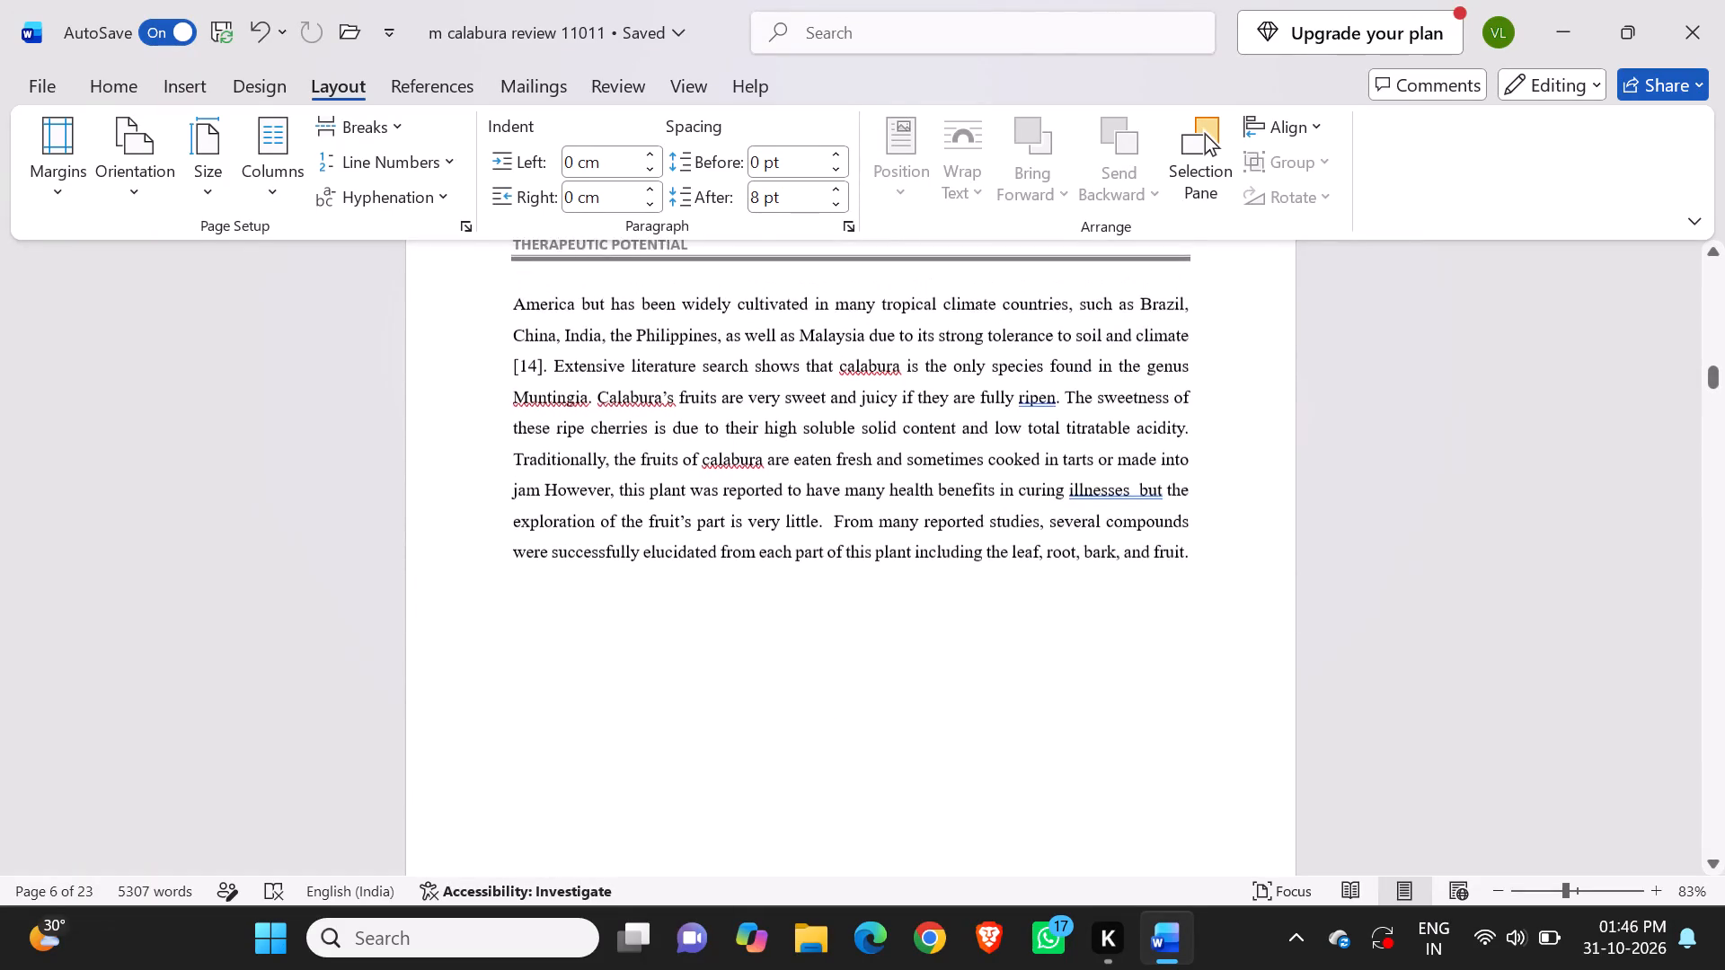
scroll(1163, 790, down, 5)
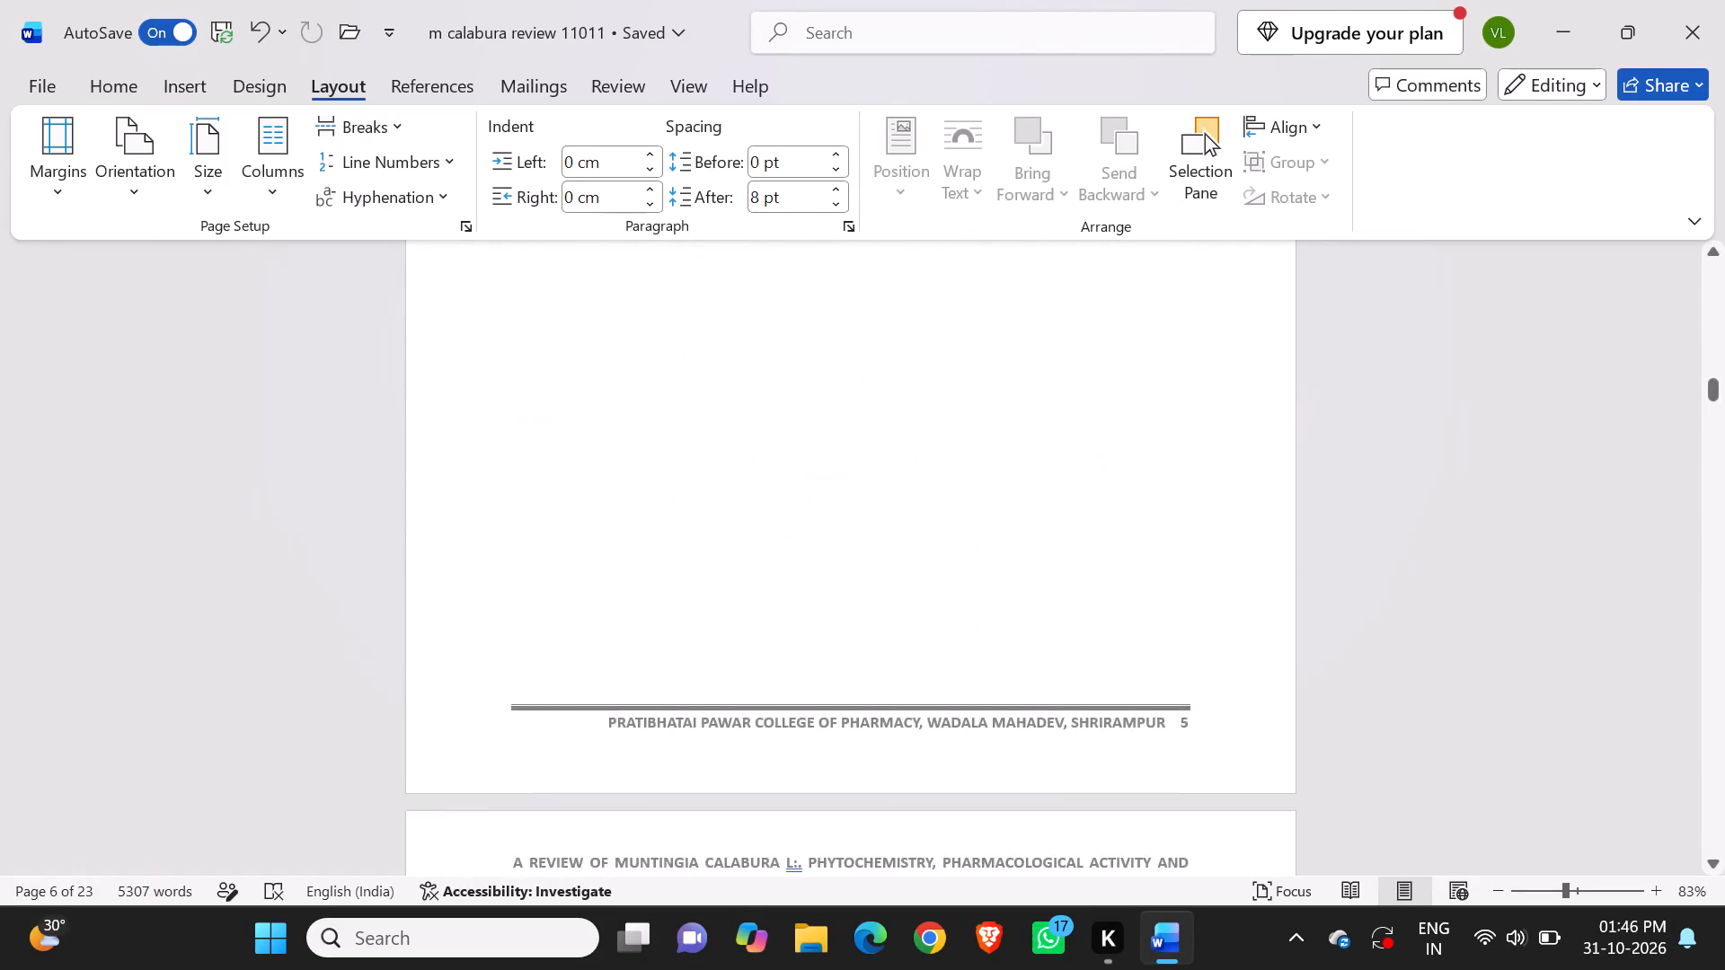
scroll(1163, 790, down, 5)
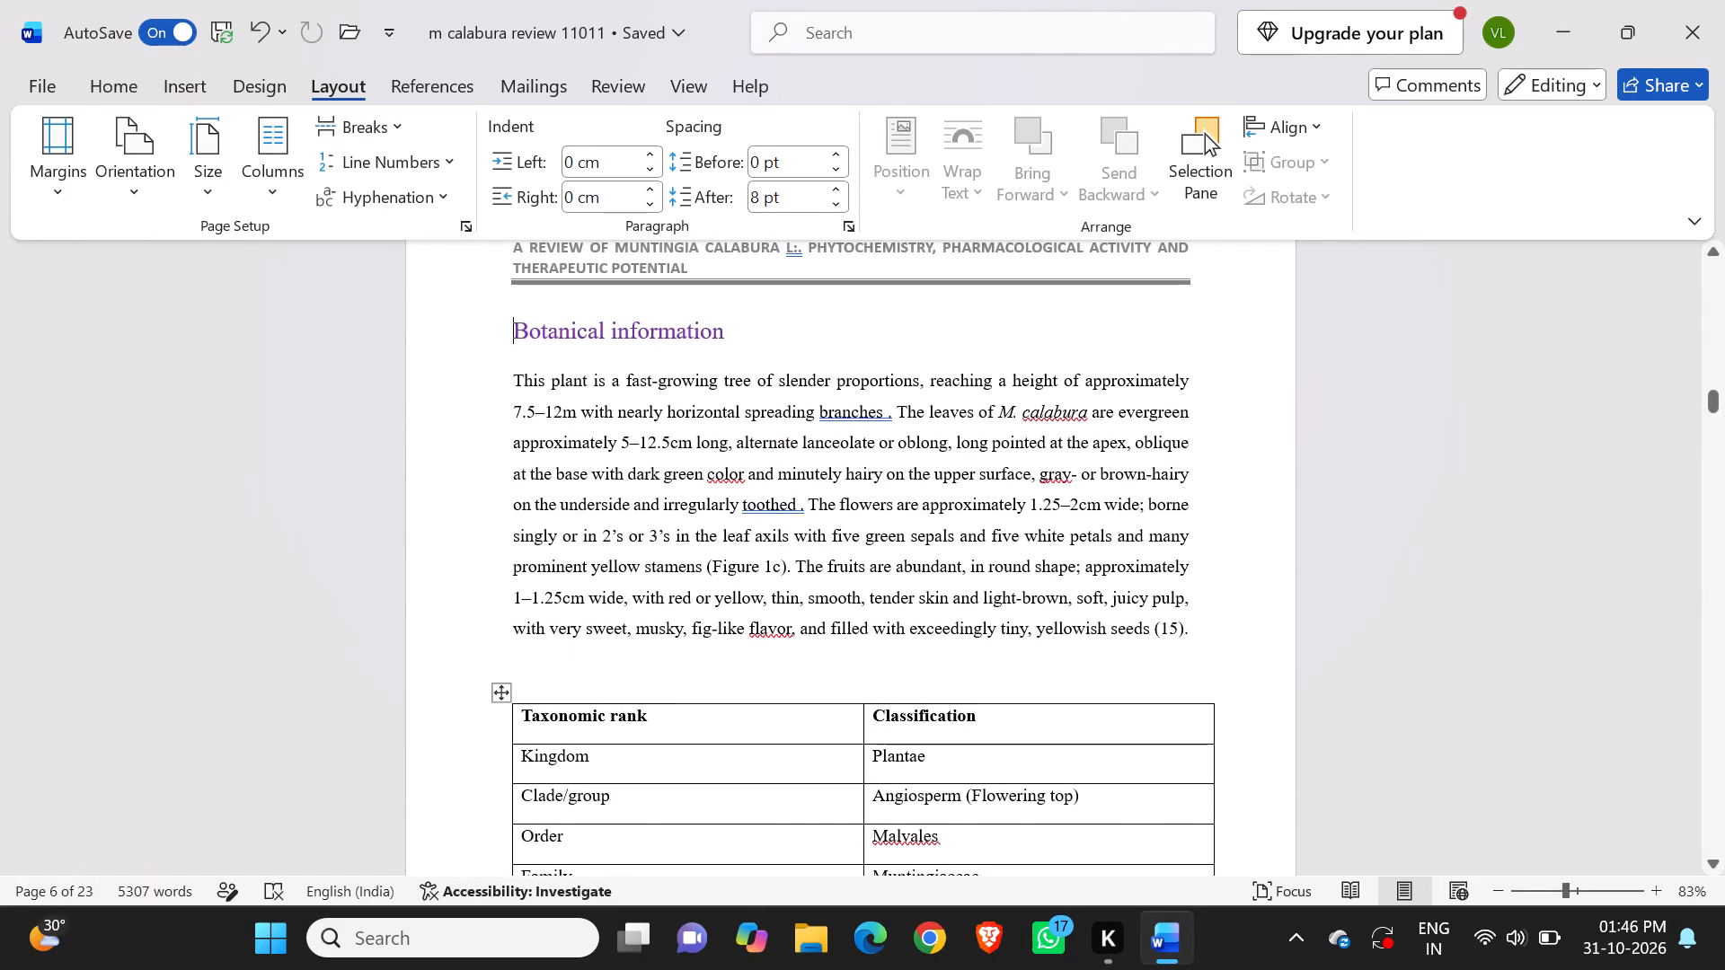
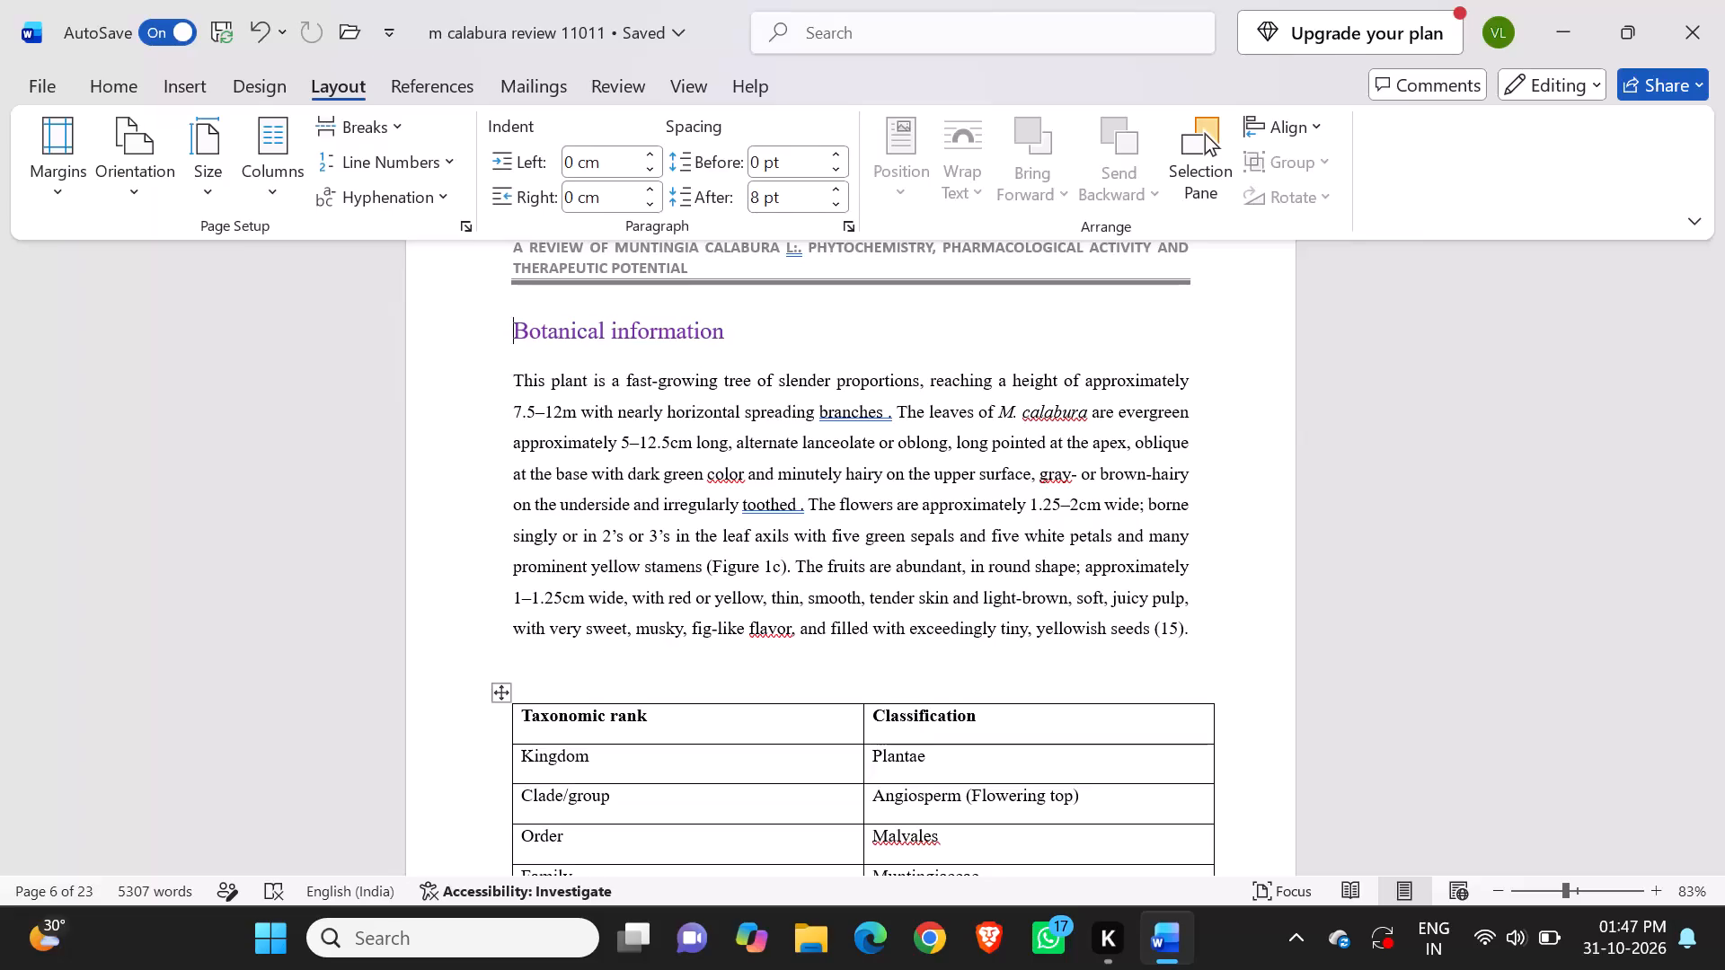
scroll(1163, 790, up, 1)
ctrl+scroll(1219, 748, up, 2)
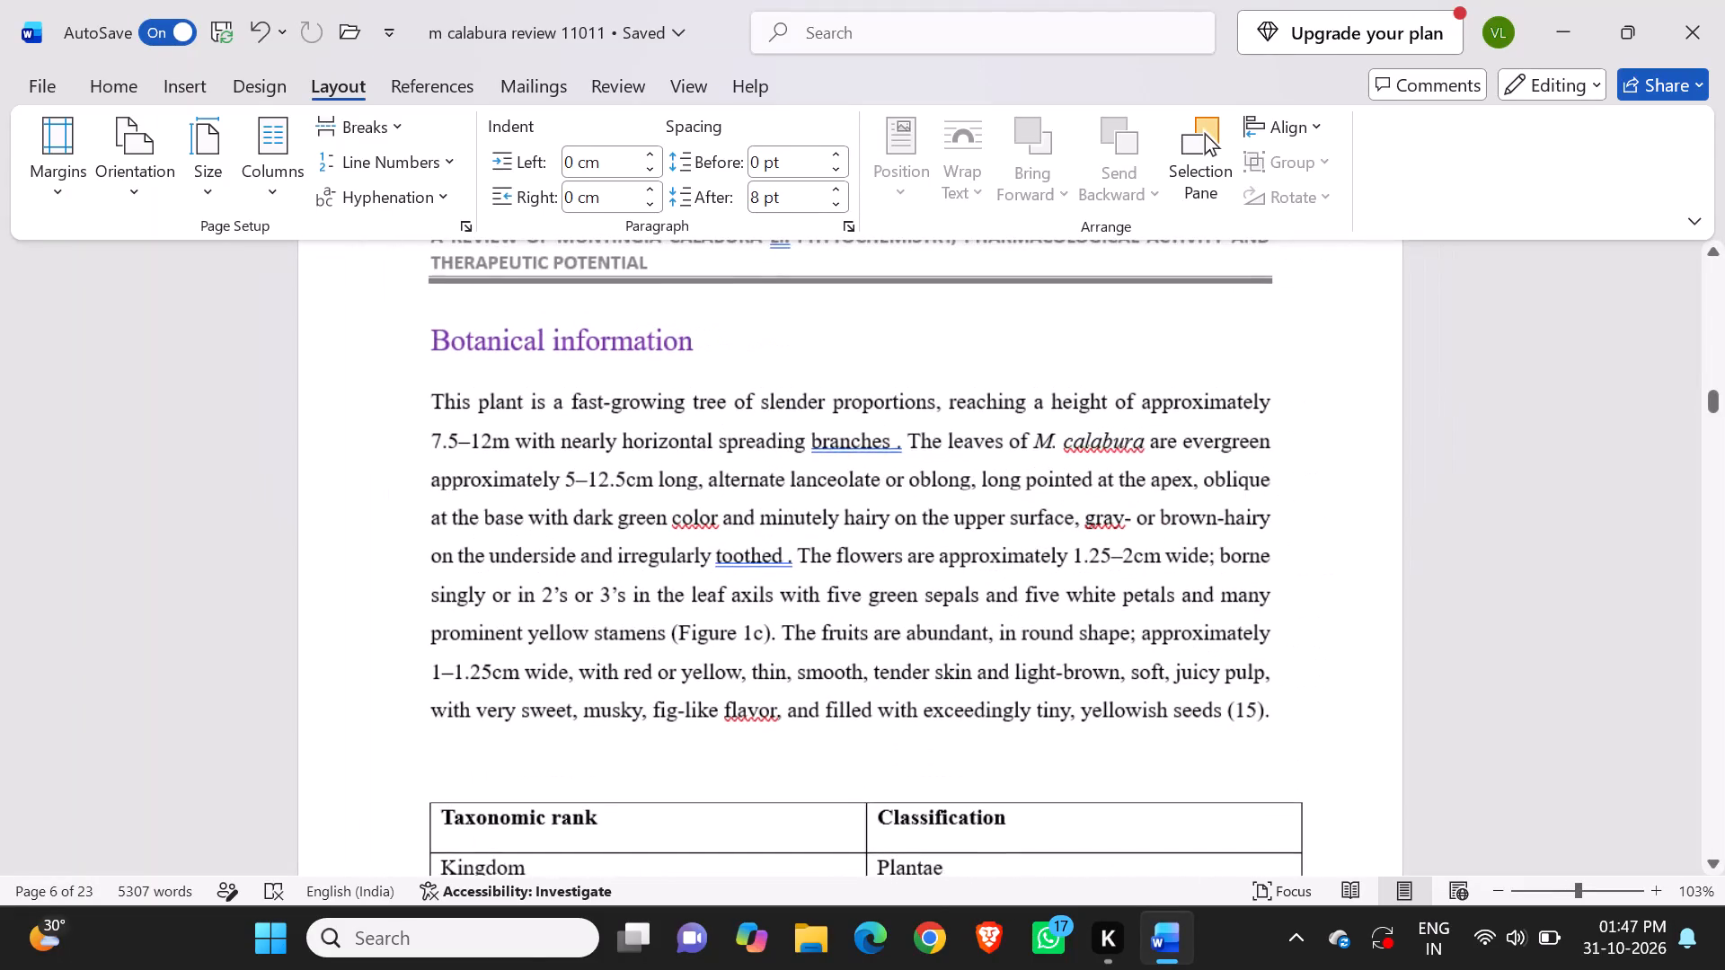
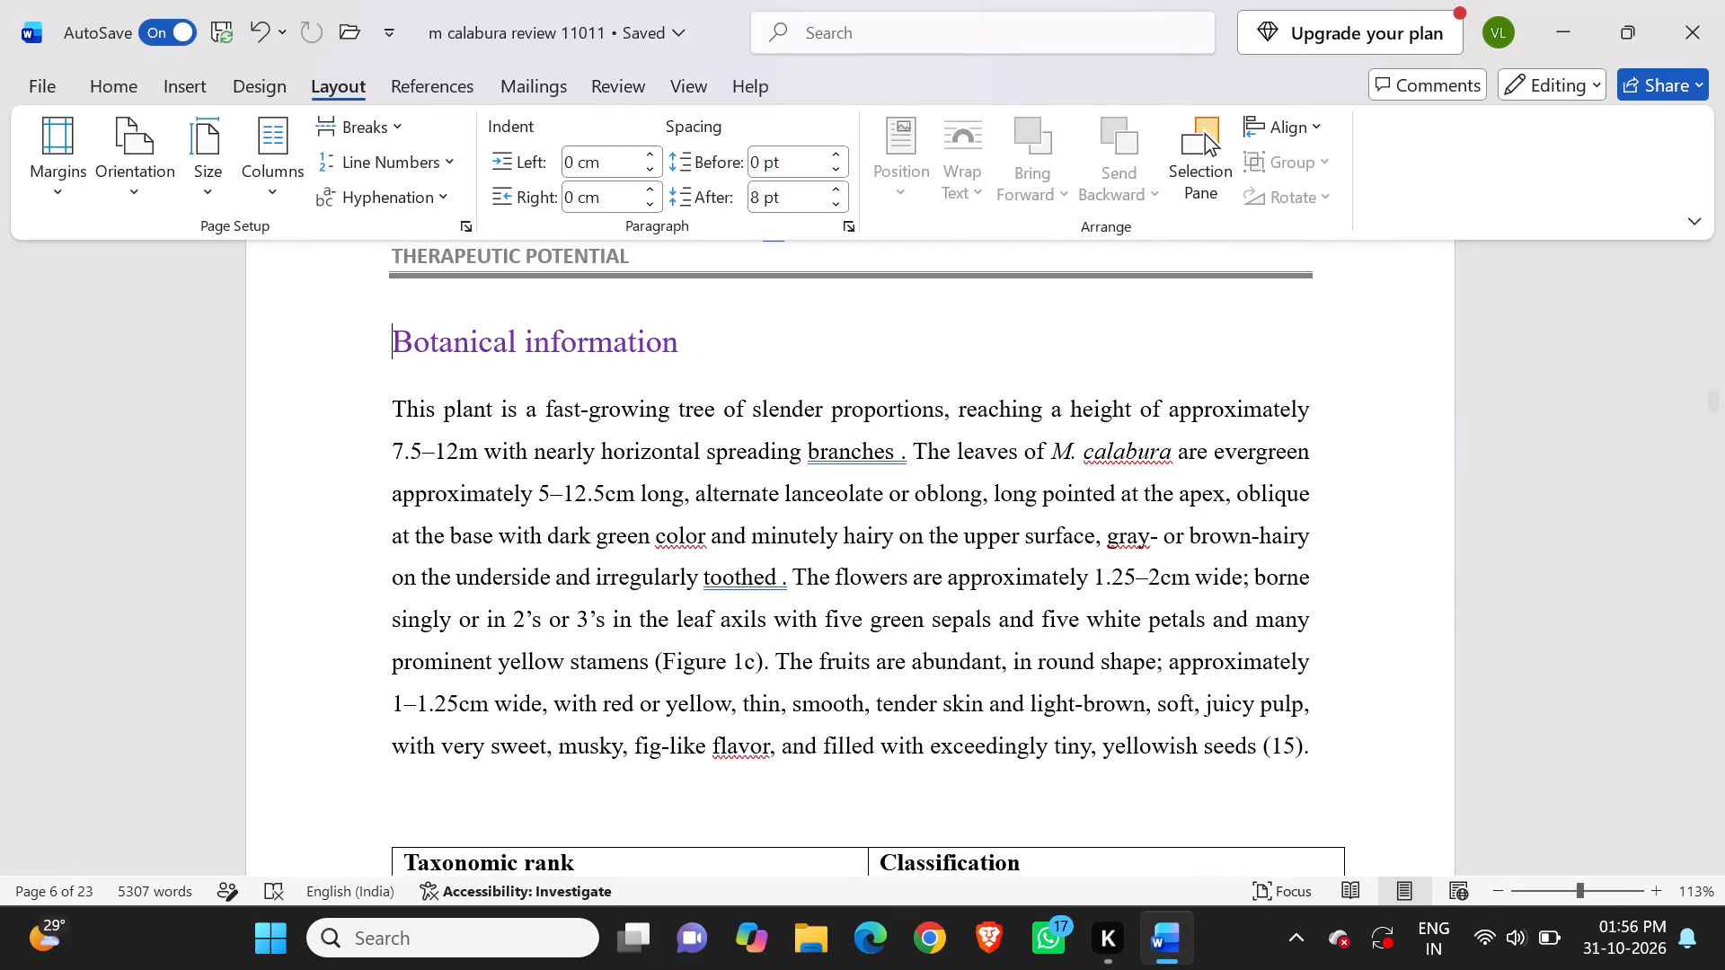
Remove the "(Figure 1c)" citation after "prominent yellow stamens" in the Botanical information paragraph, leaving the sentence ending with a period.
scroll(1219, 748, down, 1)
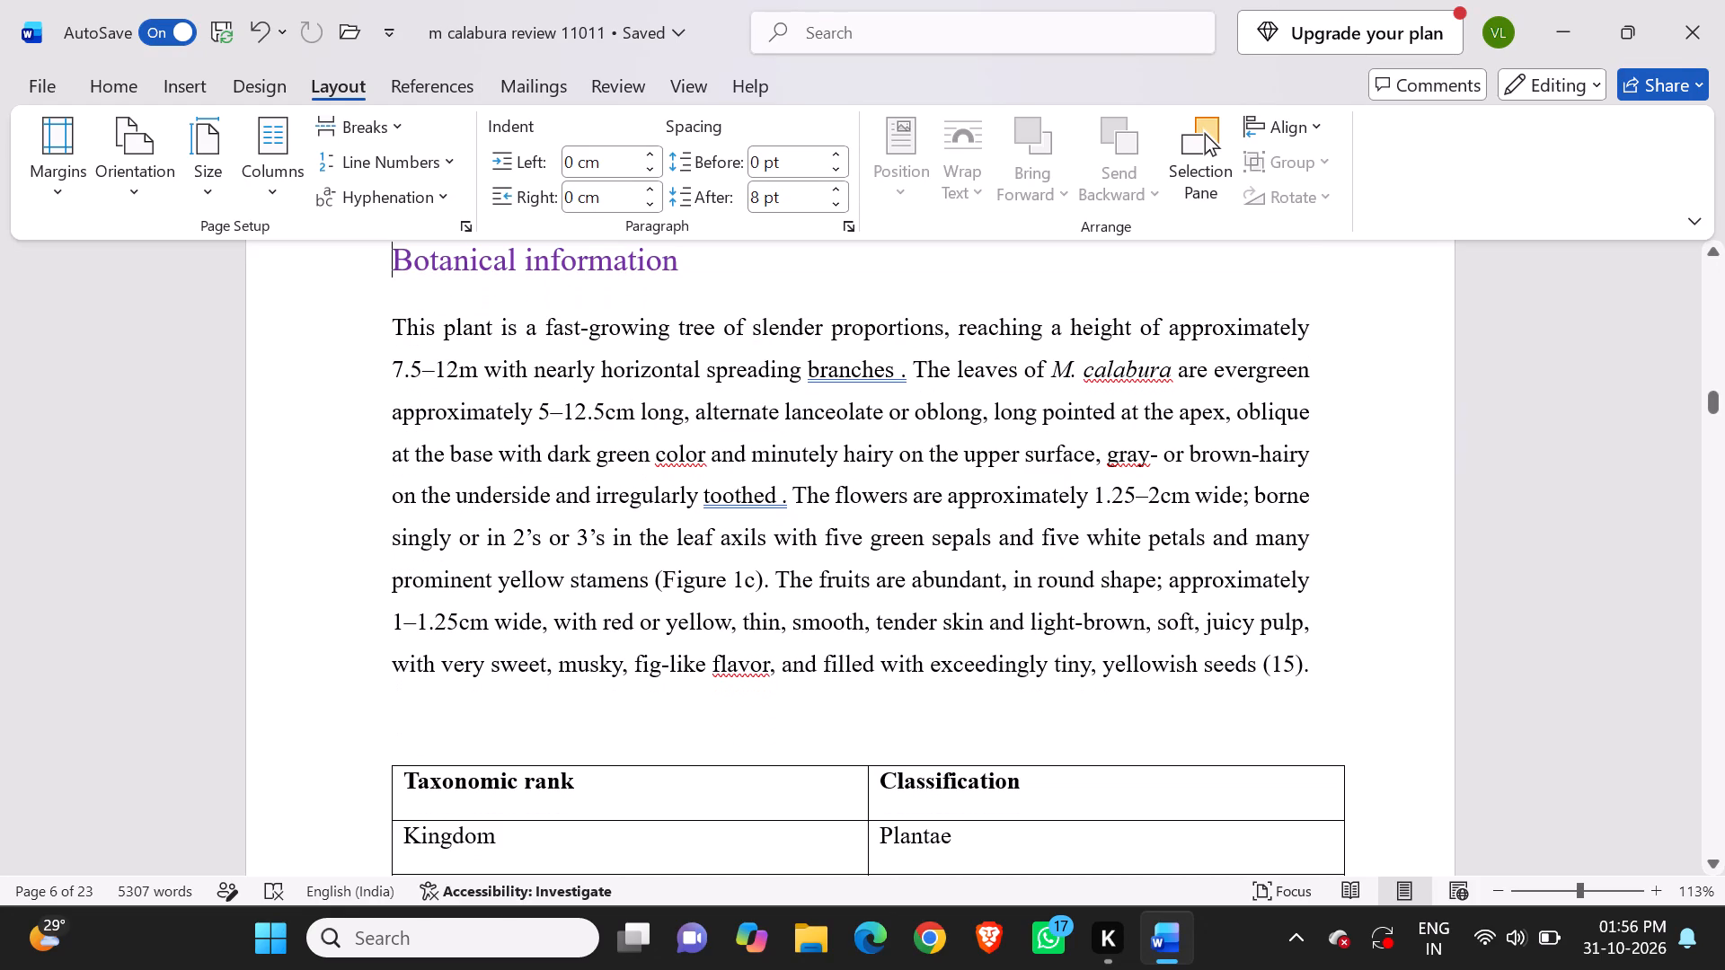
scroll(1219, 748, down, 1)
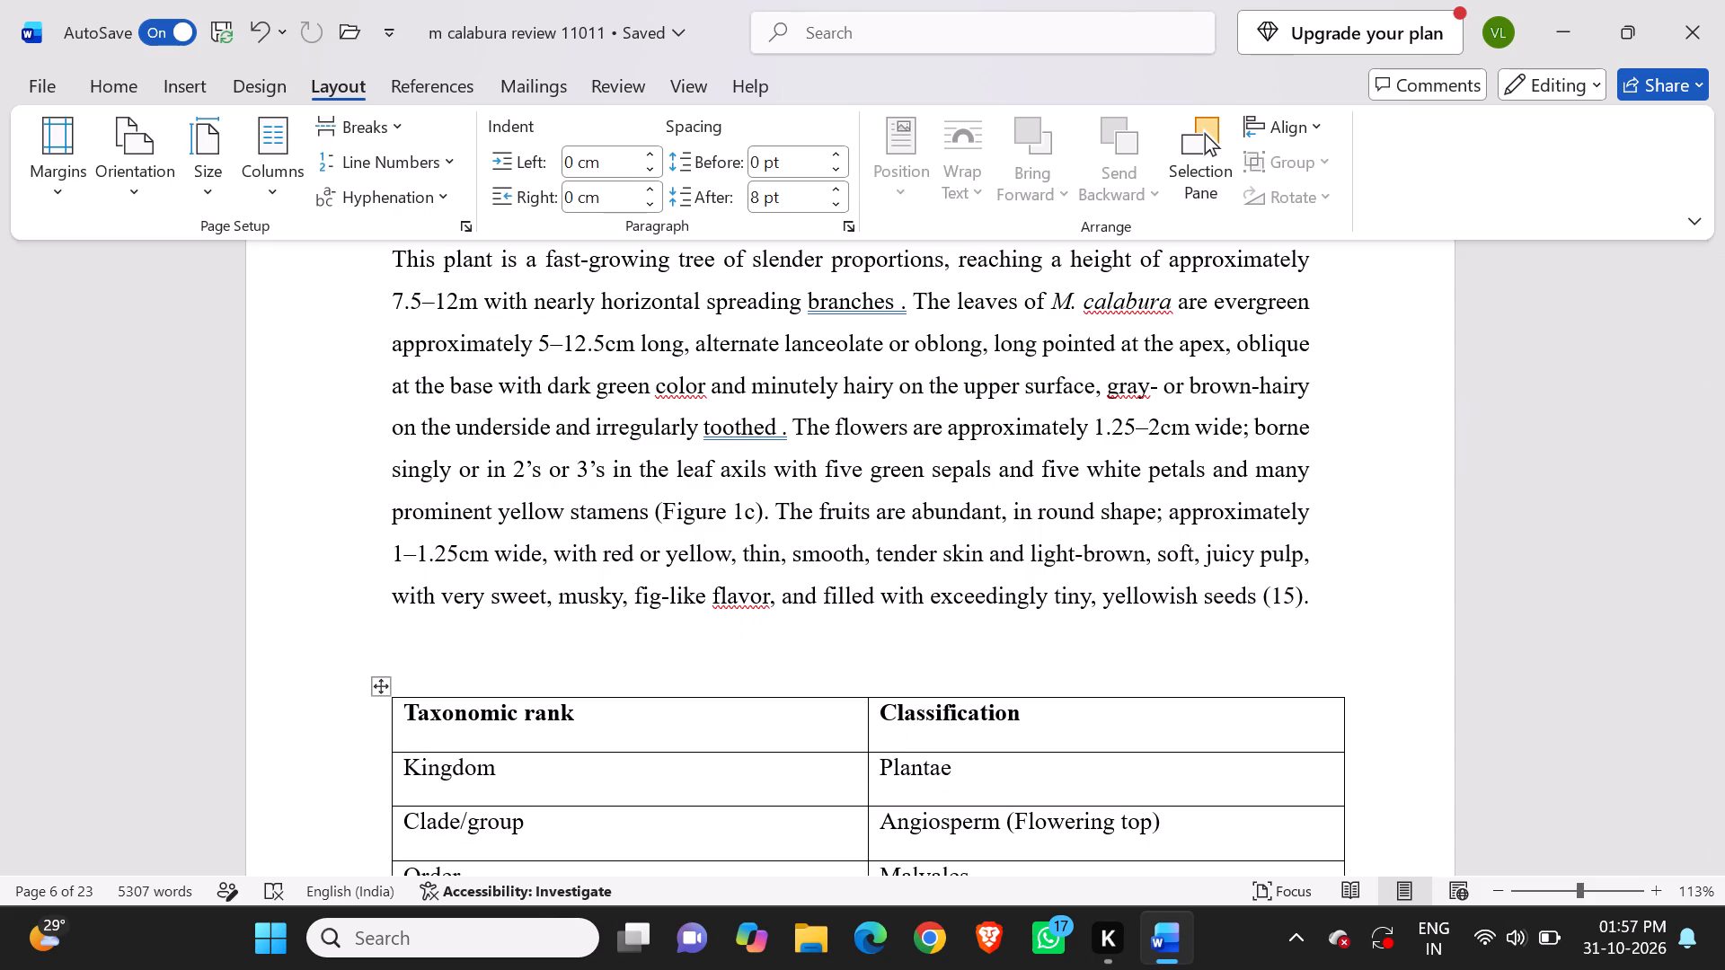
scroll(1219, 748, down, 1)
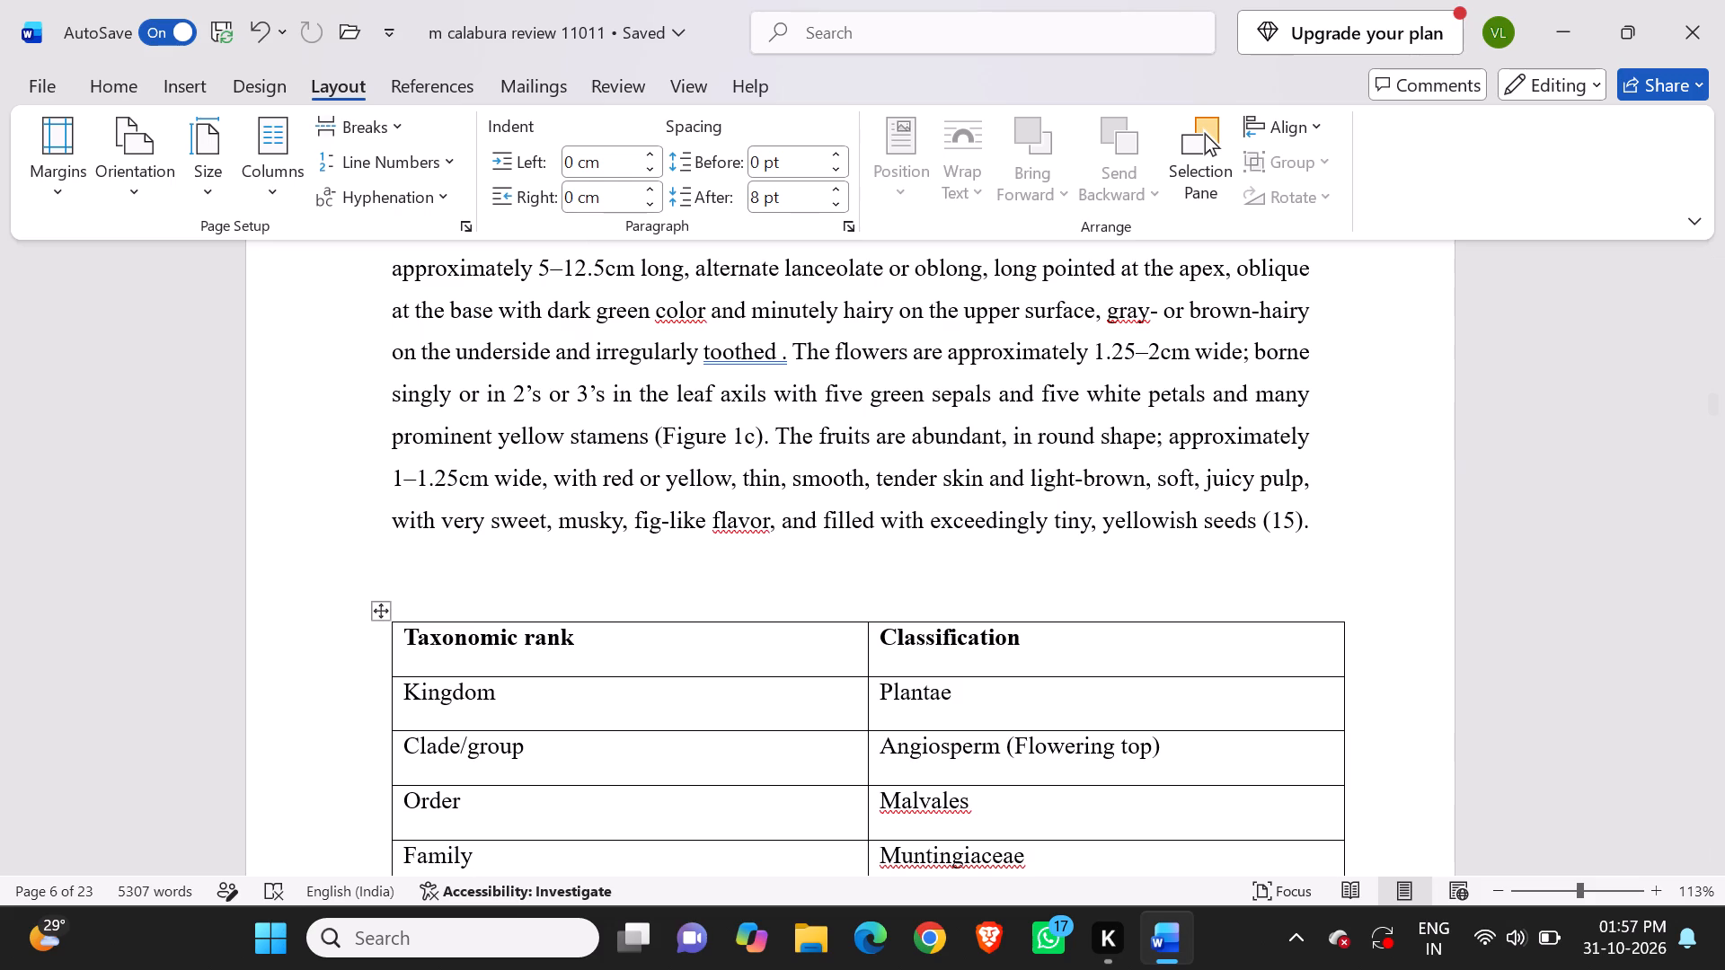
scroll(1219, 748, down, 1)
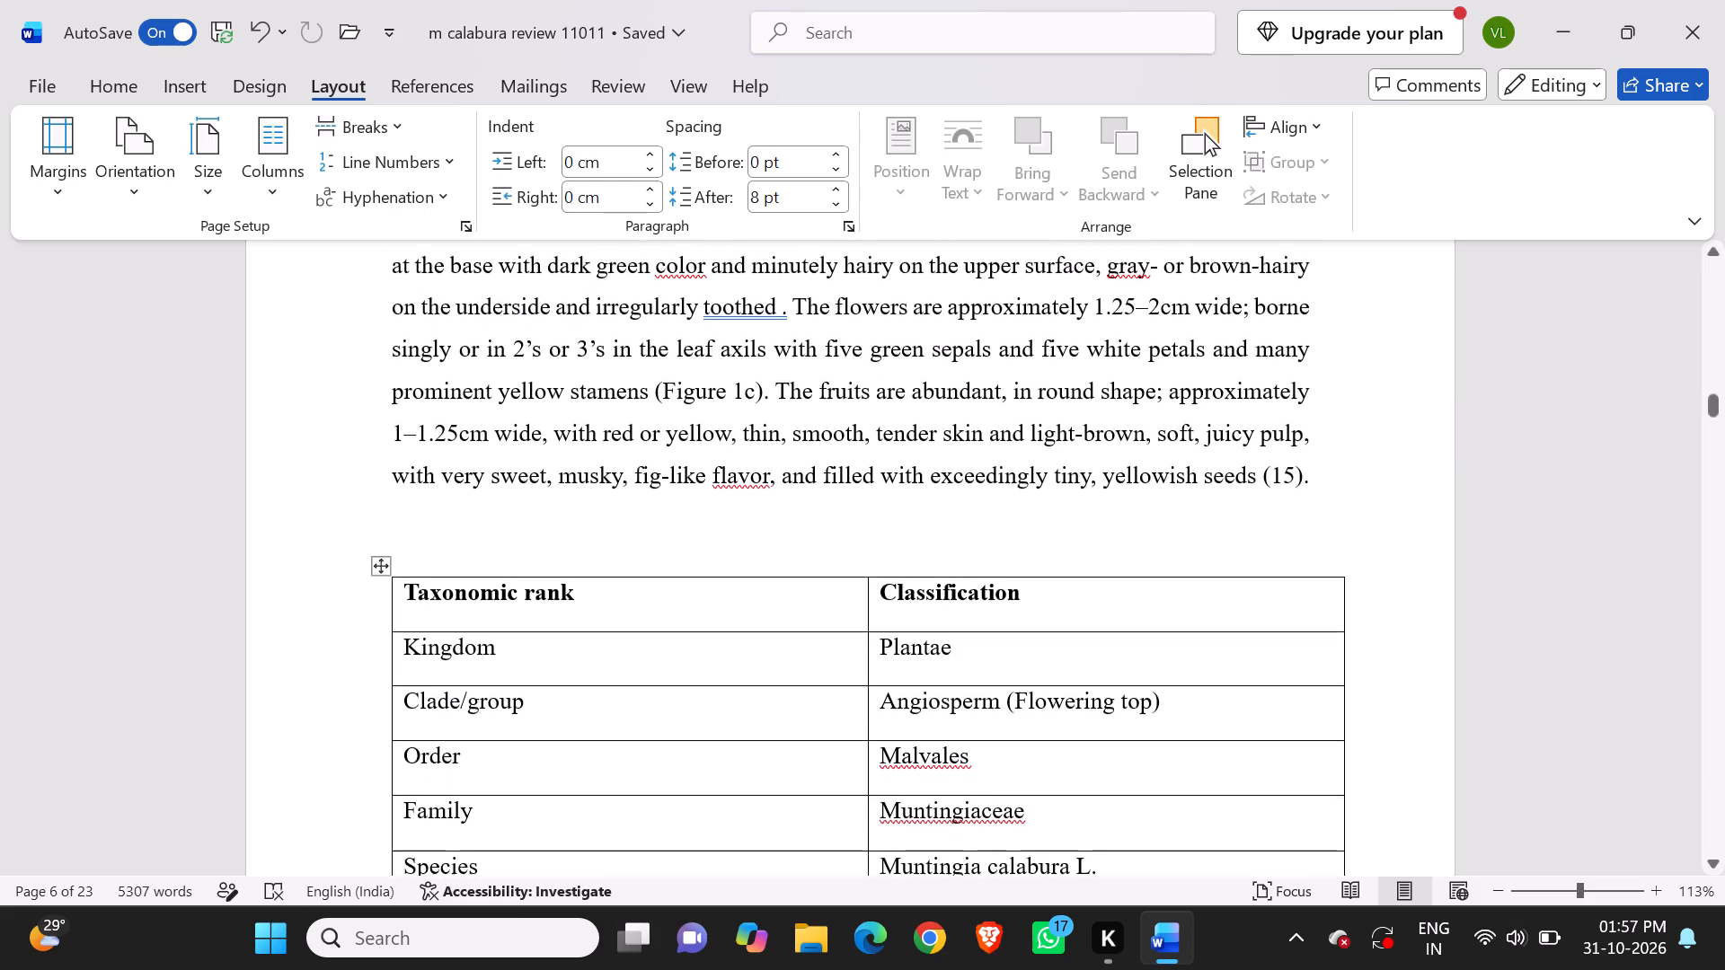
scroll(1219, 748, down, 1)
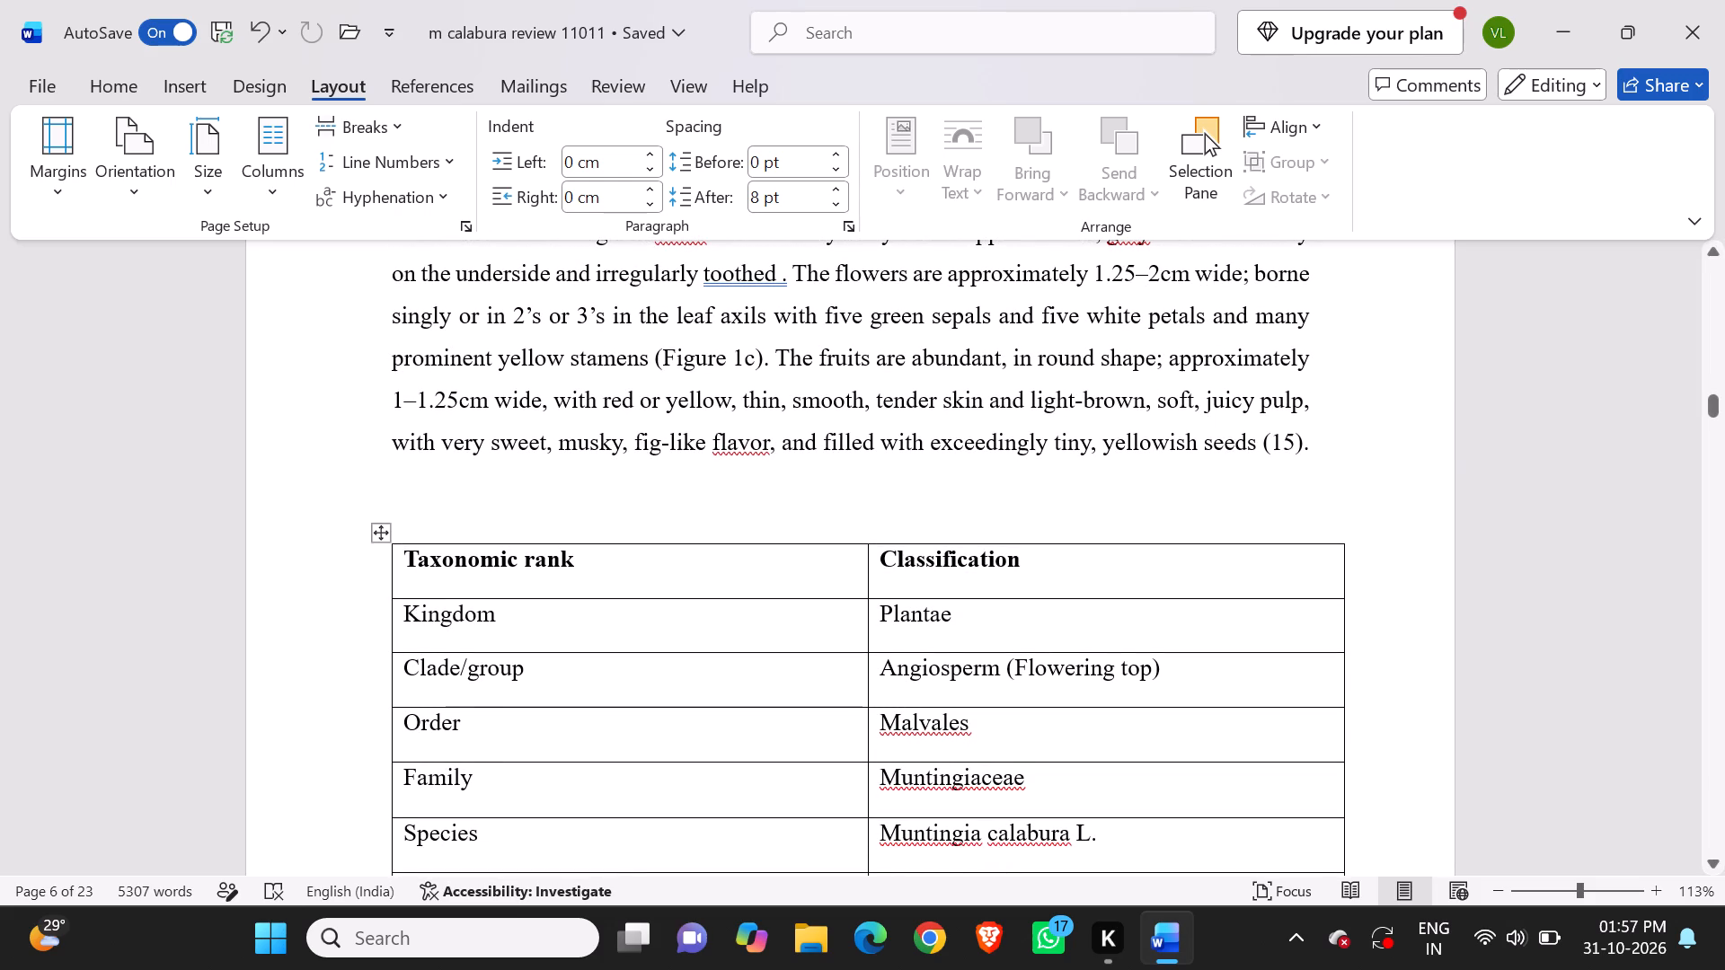
drag(654, 353, 758, 359)
key(Delete)
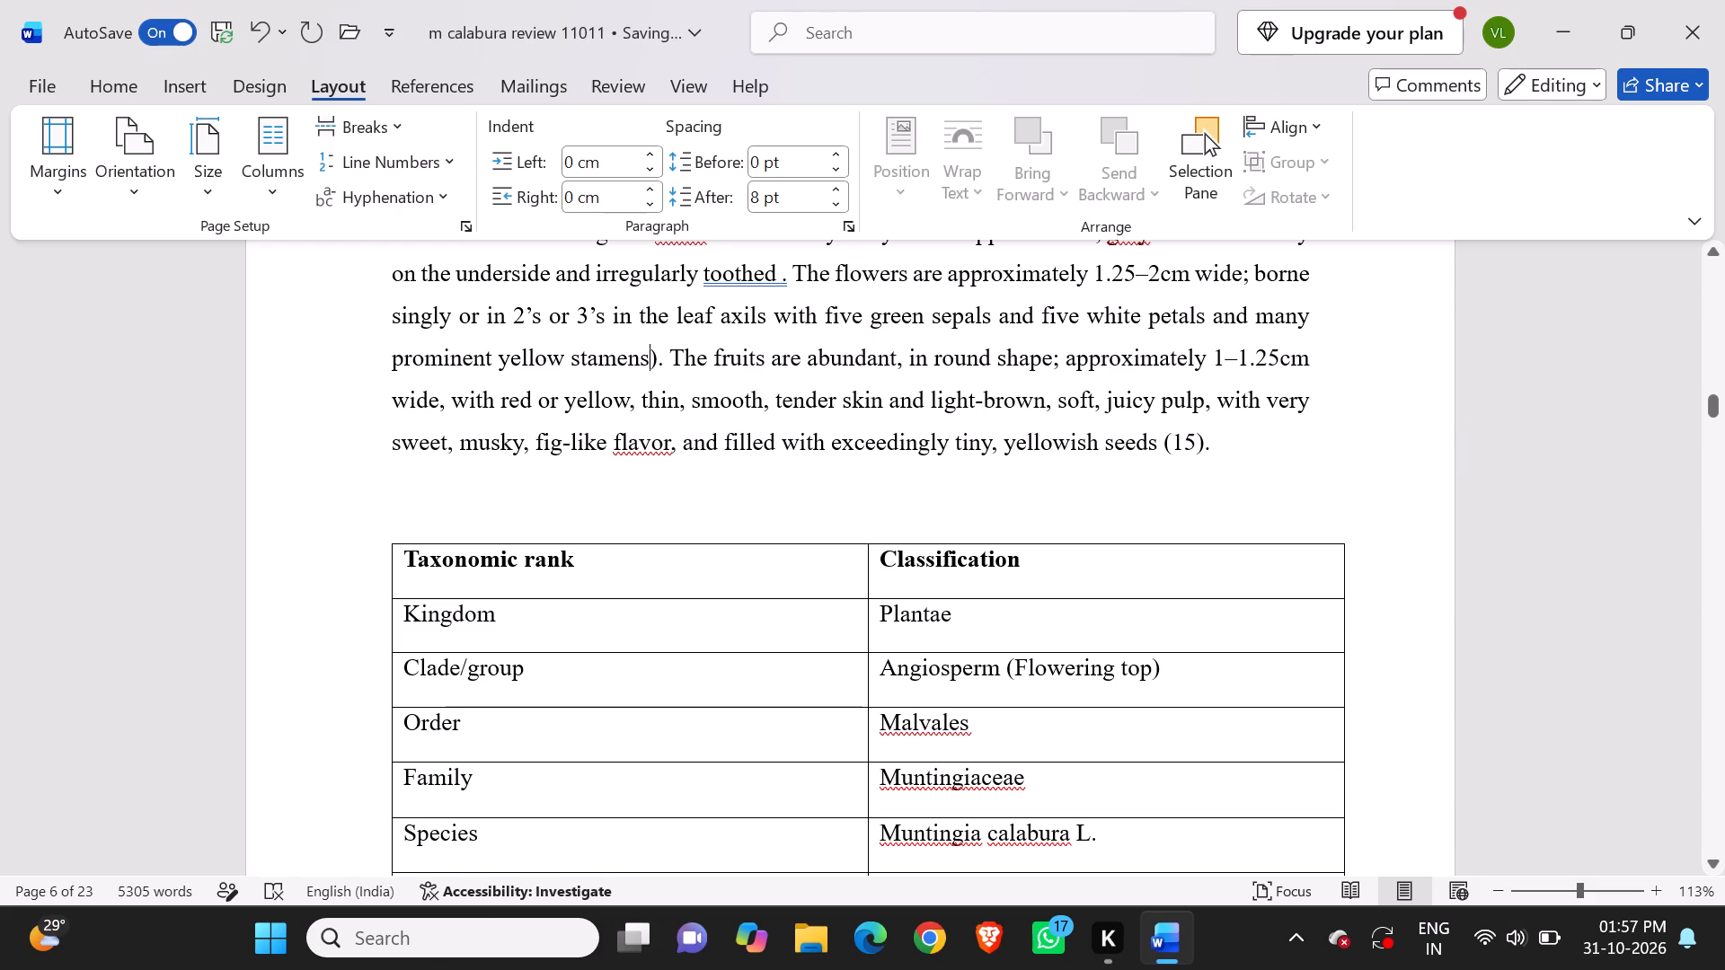
click(661, 352)
key(BackSpace)
key(BackSpace)
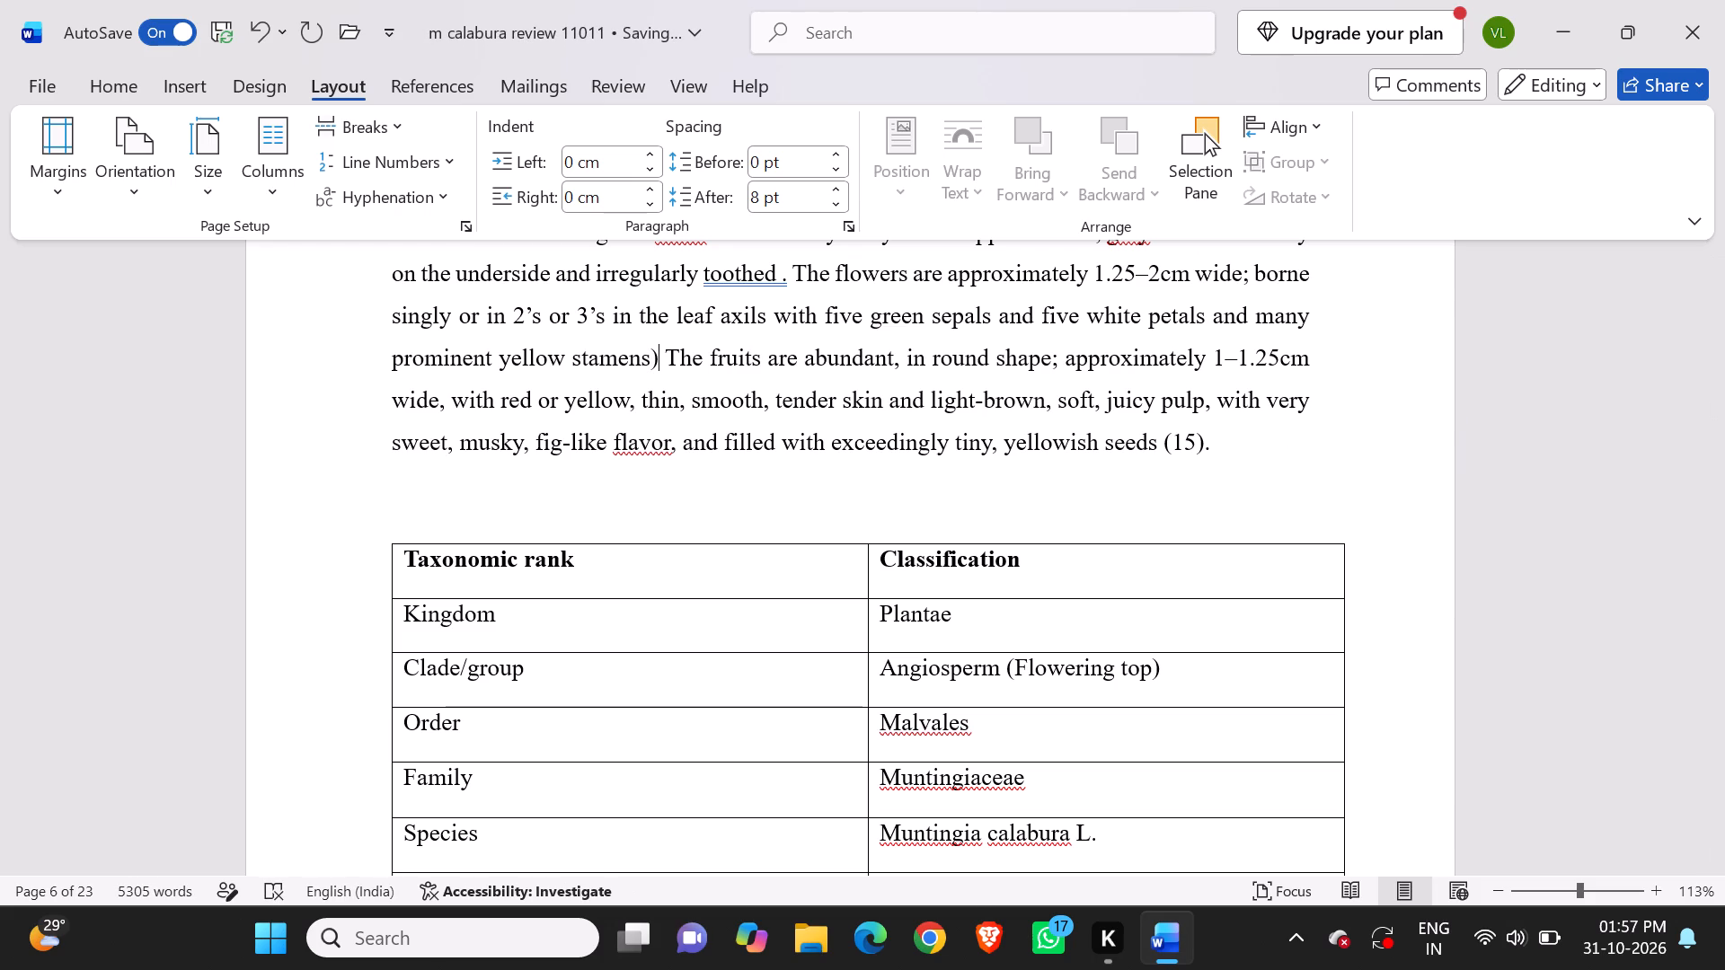
key(period)
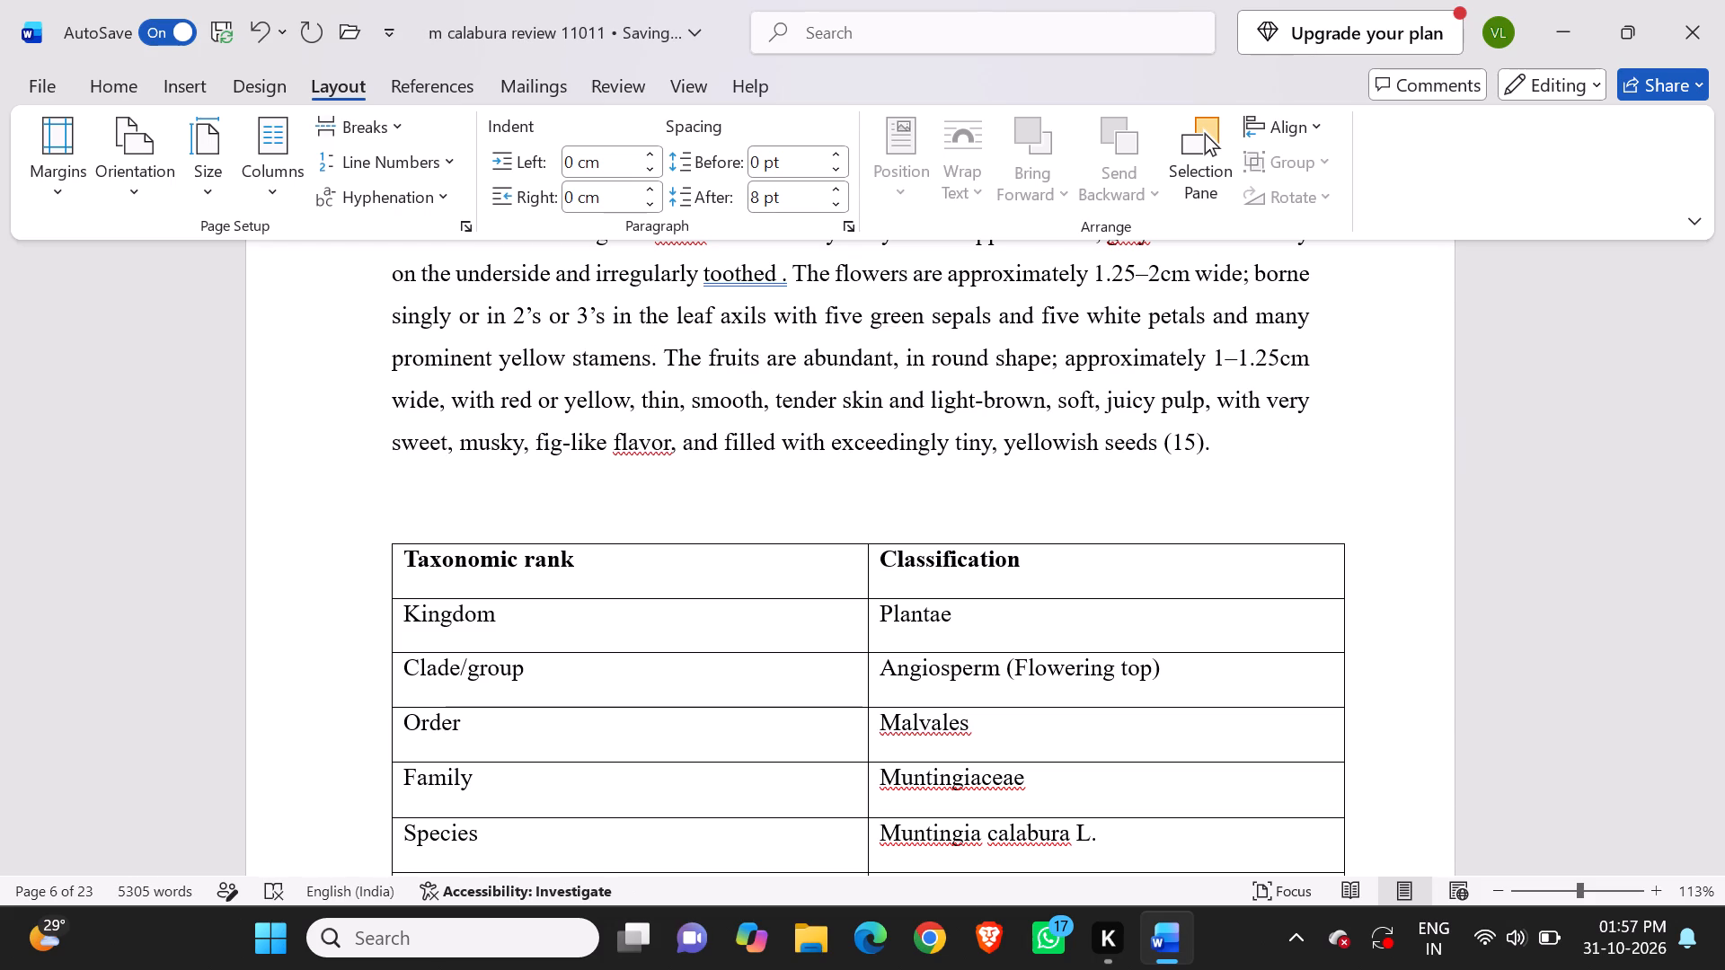
Look over the rest of the Botanical information section and its taxonomic classification table.
scroll(724, 361, down, 1)
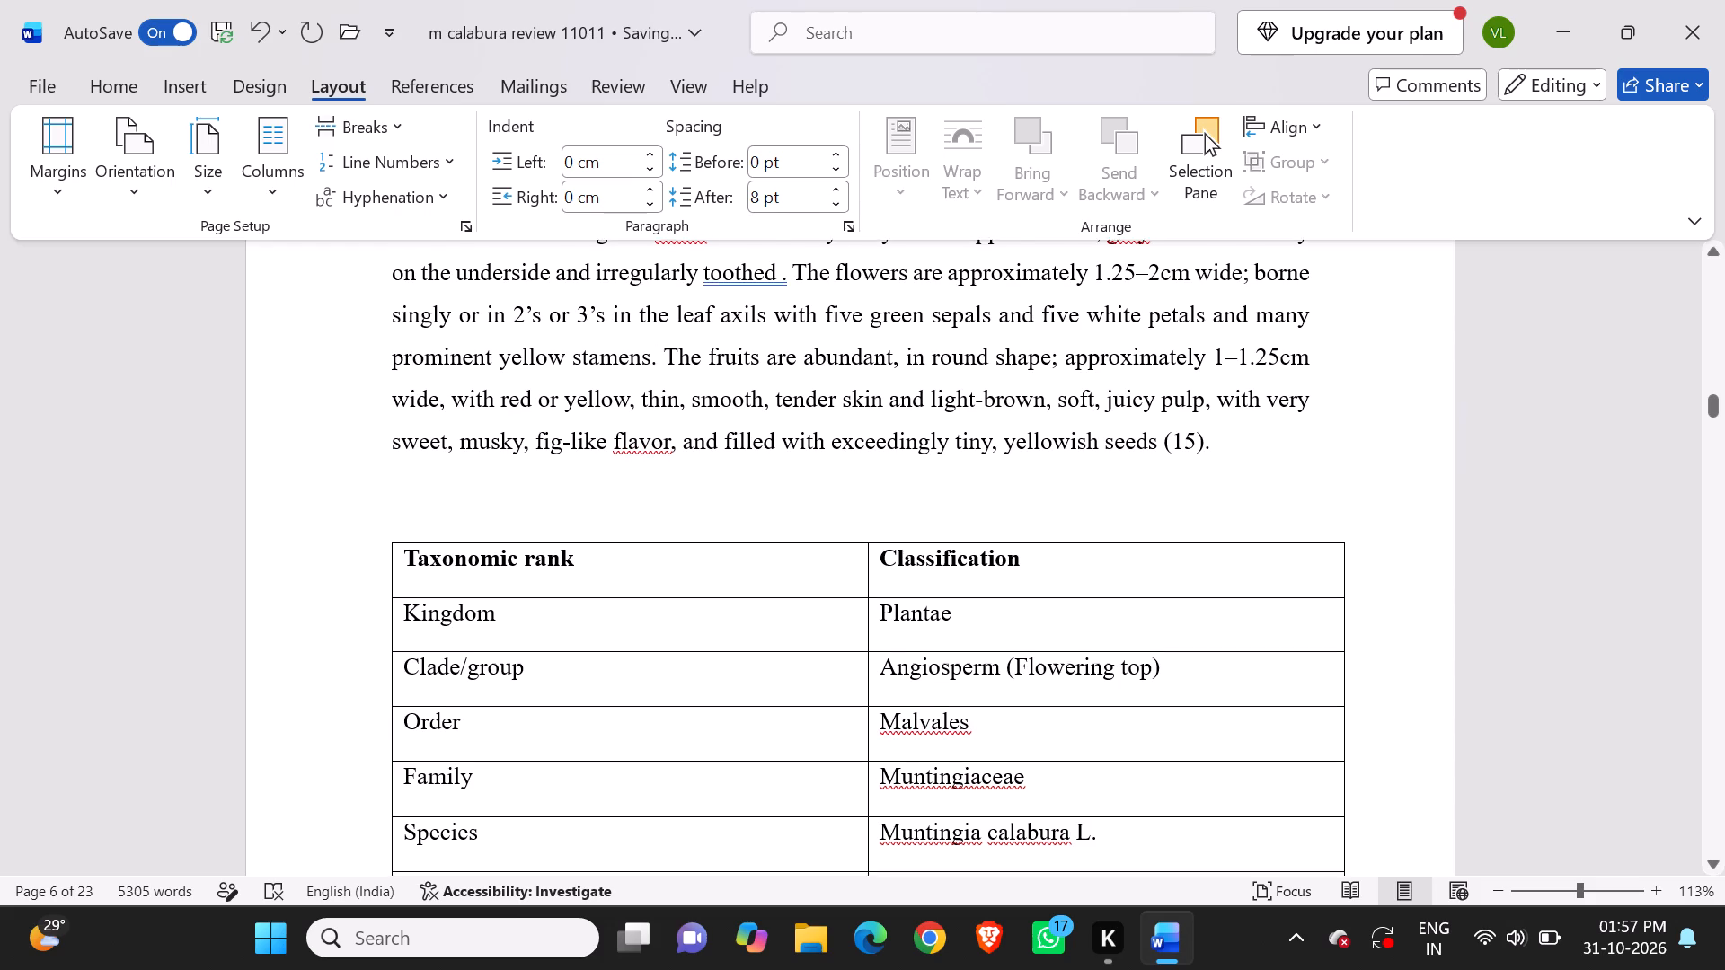
scroll(724, 361, down, 1)
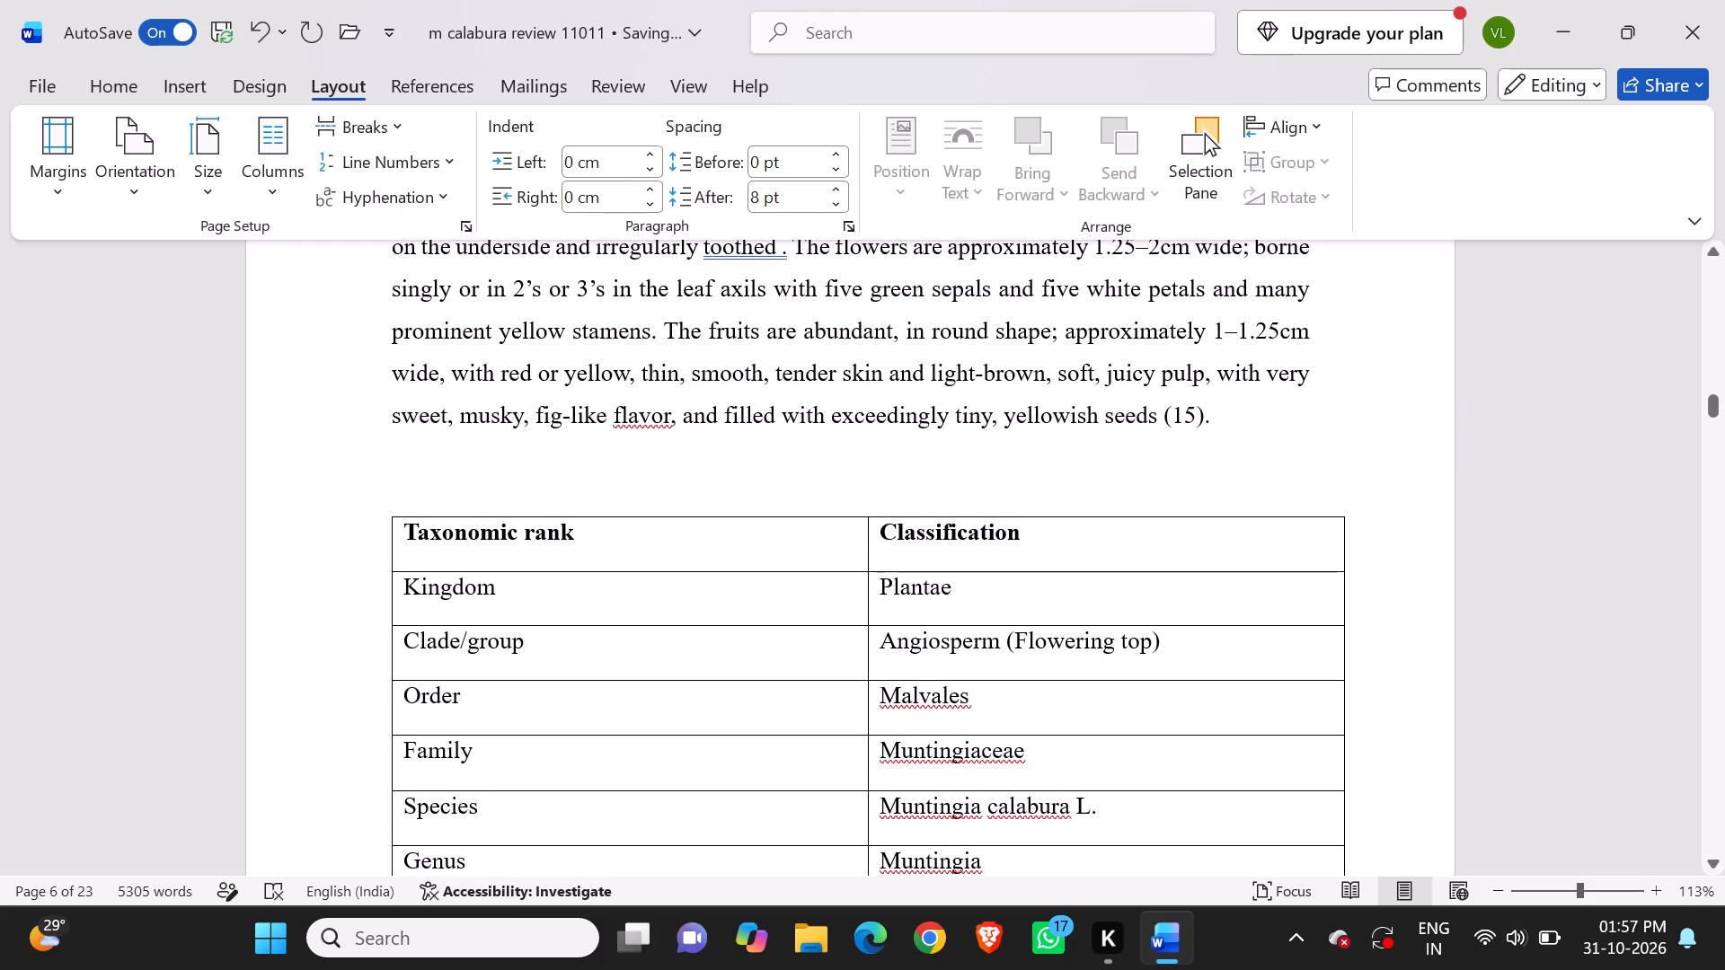
scroll(724, 361, down, 1)
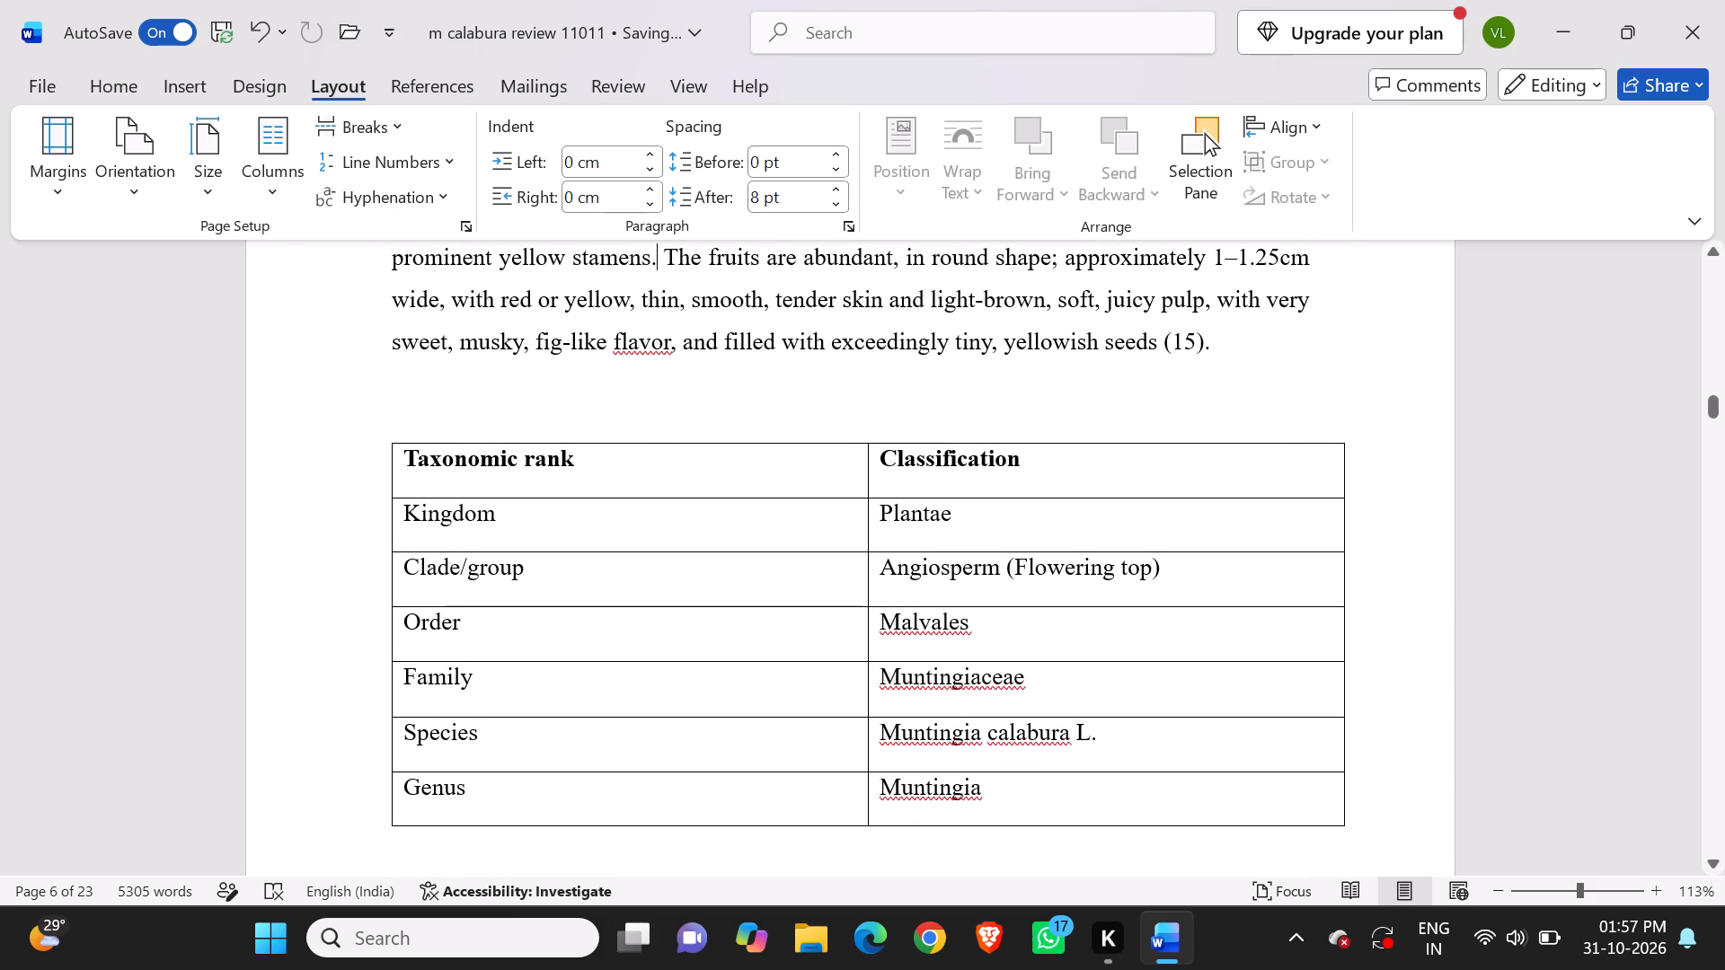
scroll(724, 361, down, 1)
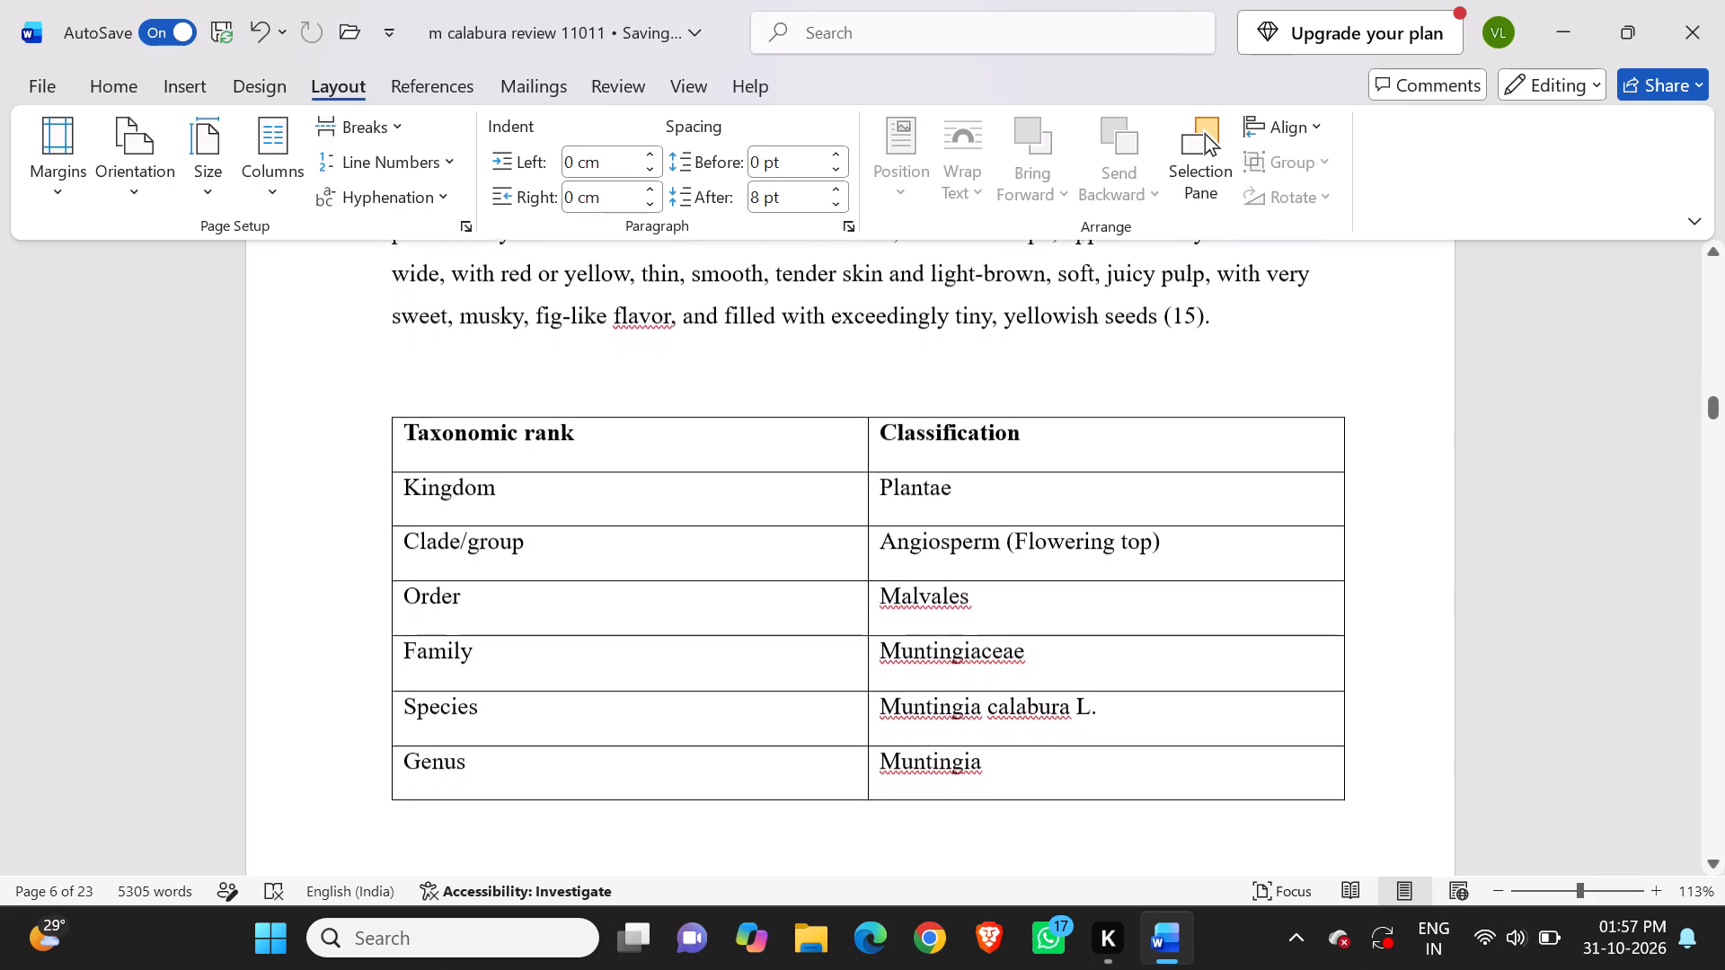
scroll(724, 361, down, 2)
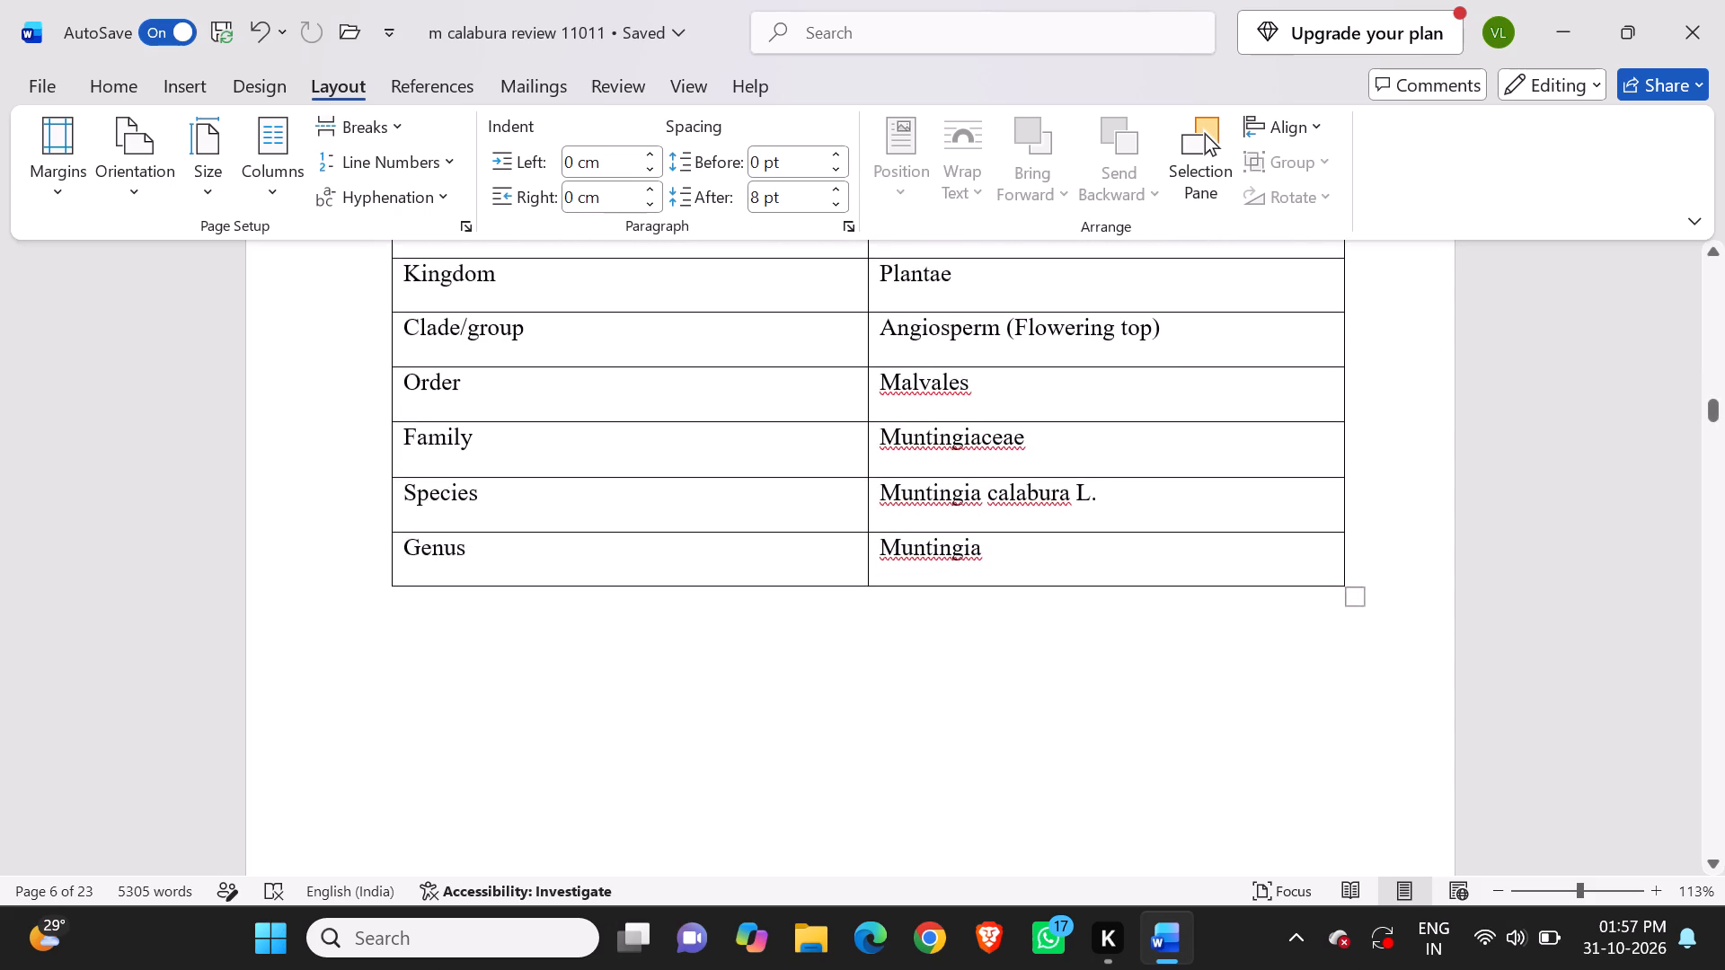
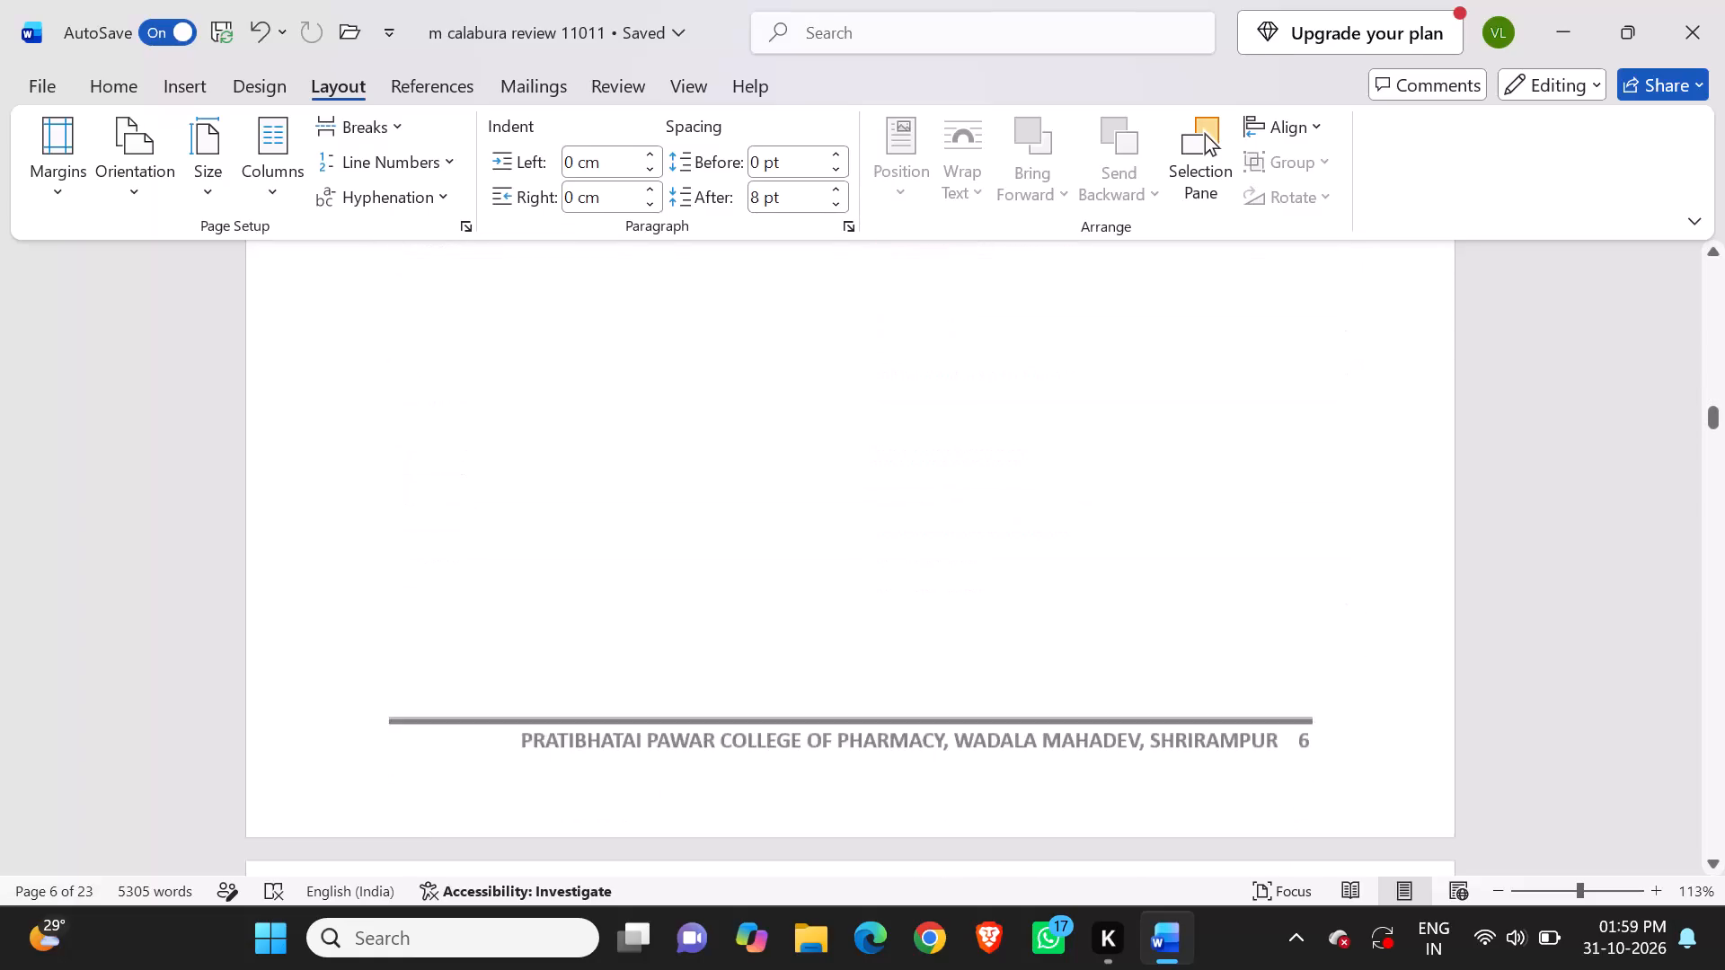
Add the indented caption "Fig 1 Munyingia calabura L. plant" on the empty line below the plant pictures, above the Habit entry.
scroll(724, 361, down, 1)
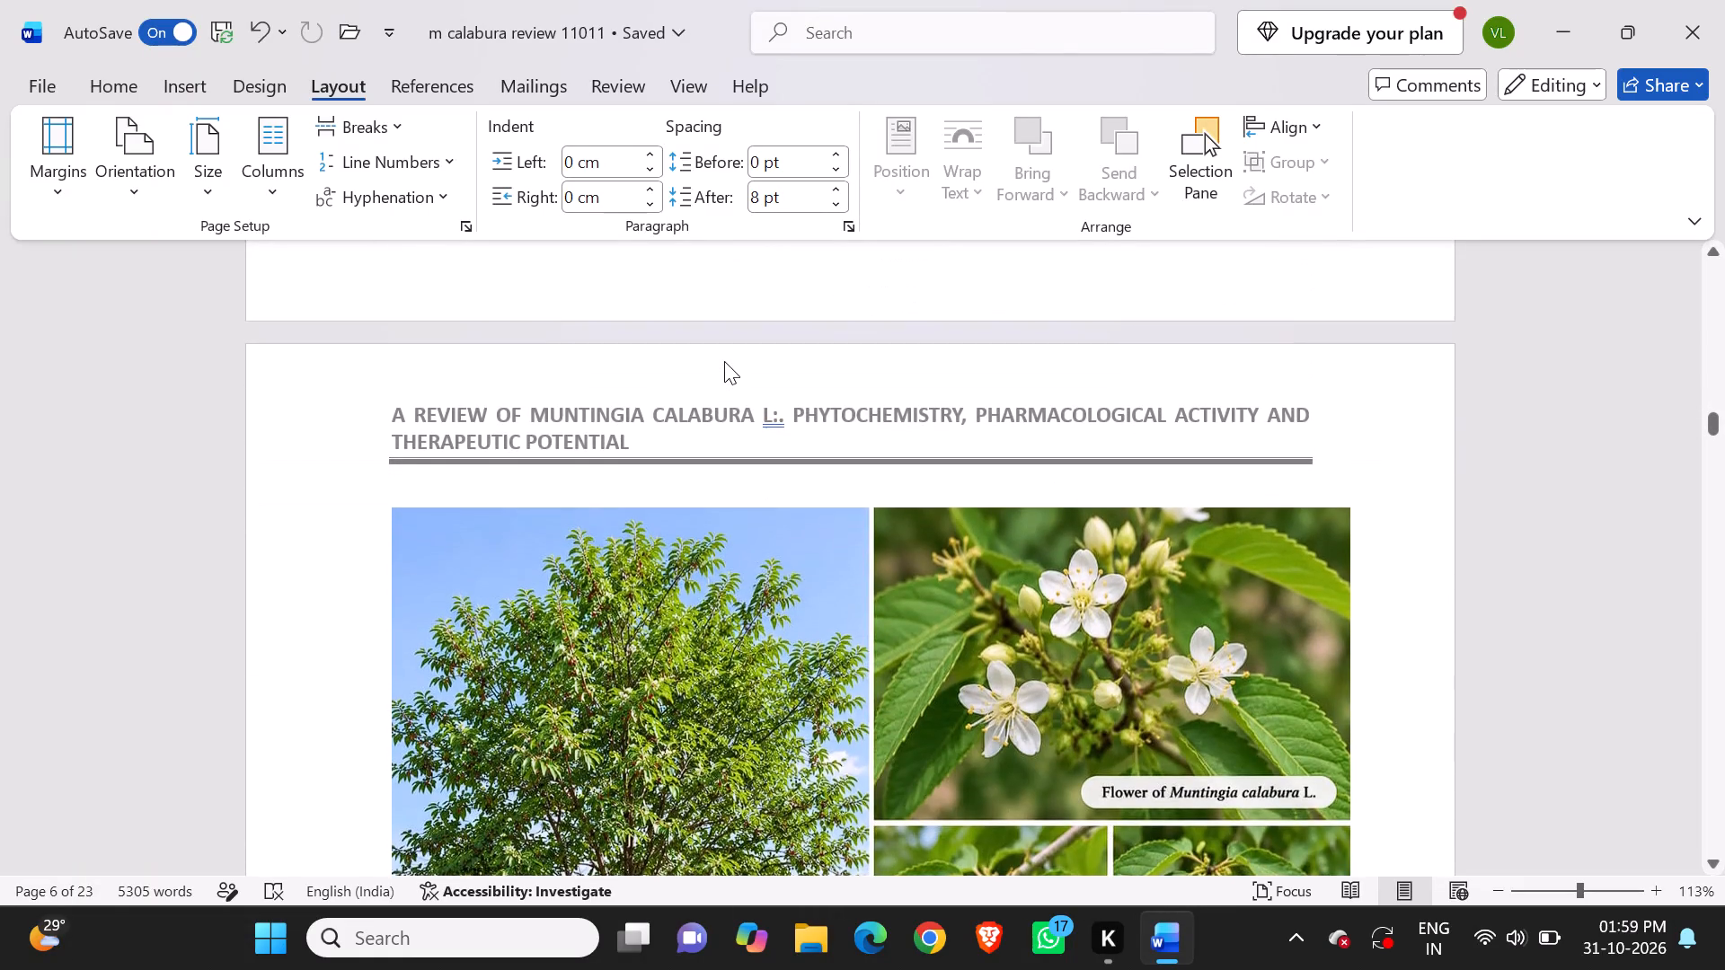
scroll(724, 361, down, 3)
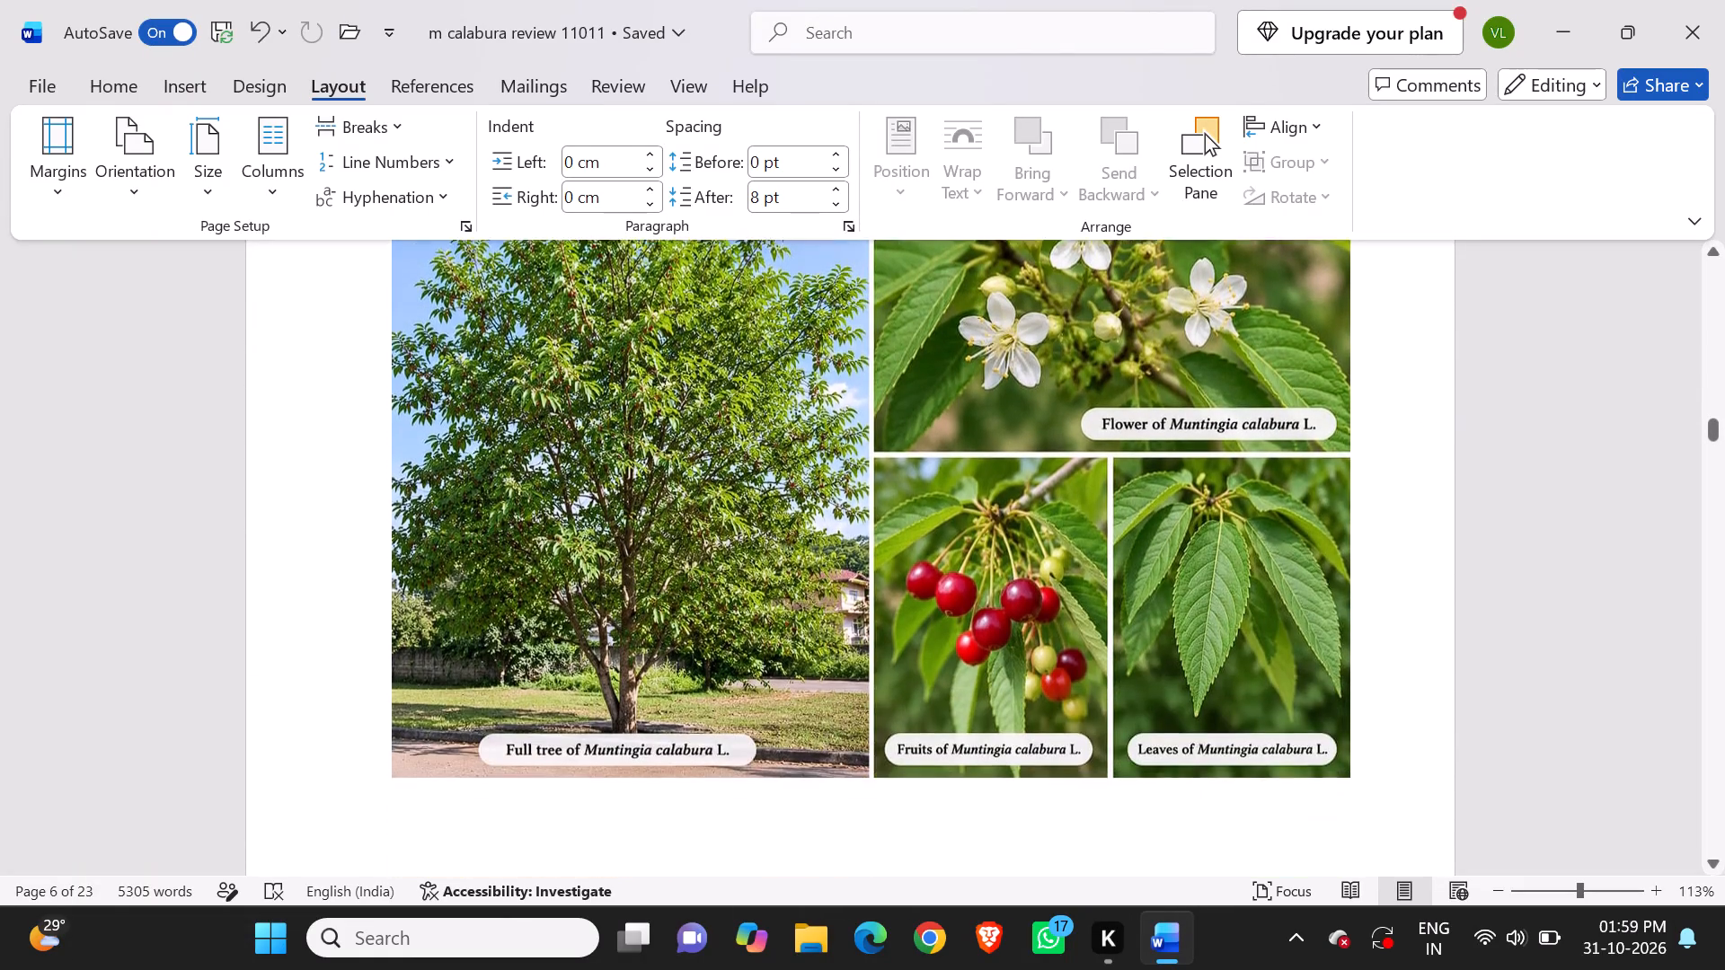
scroll(724, 361, down, 1)
click(689, 679)
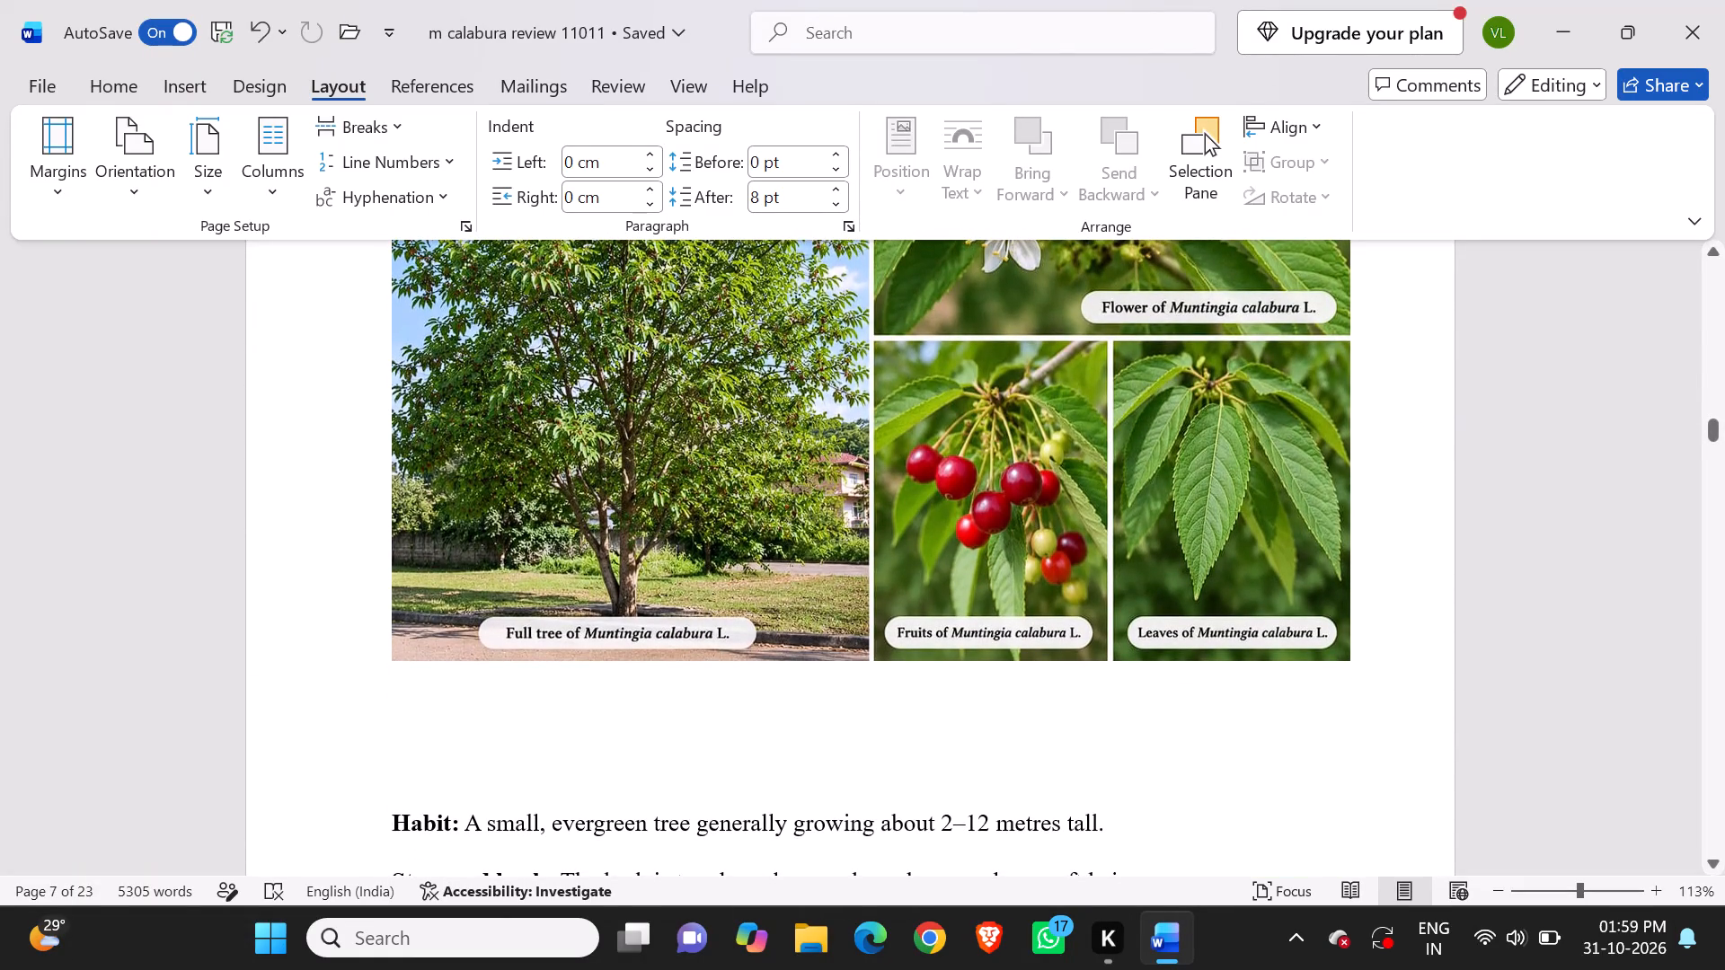
scroll(689, 679, down, 3)
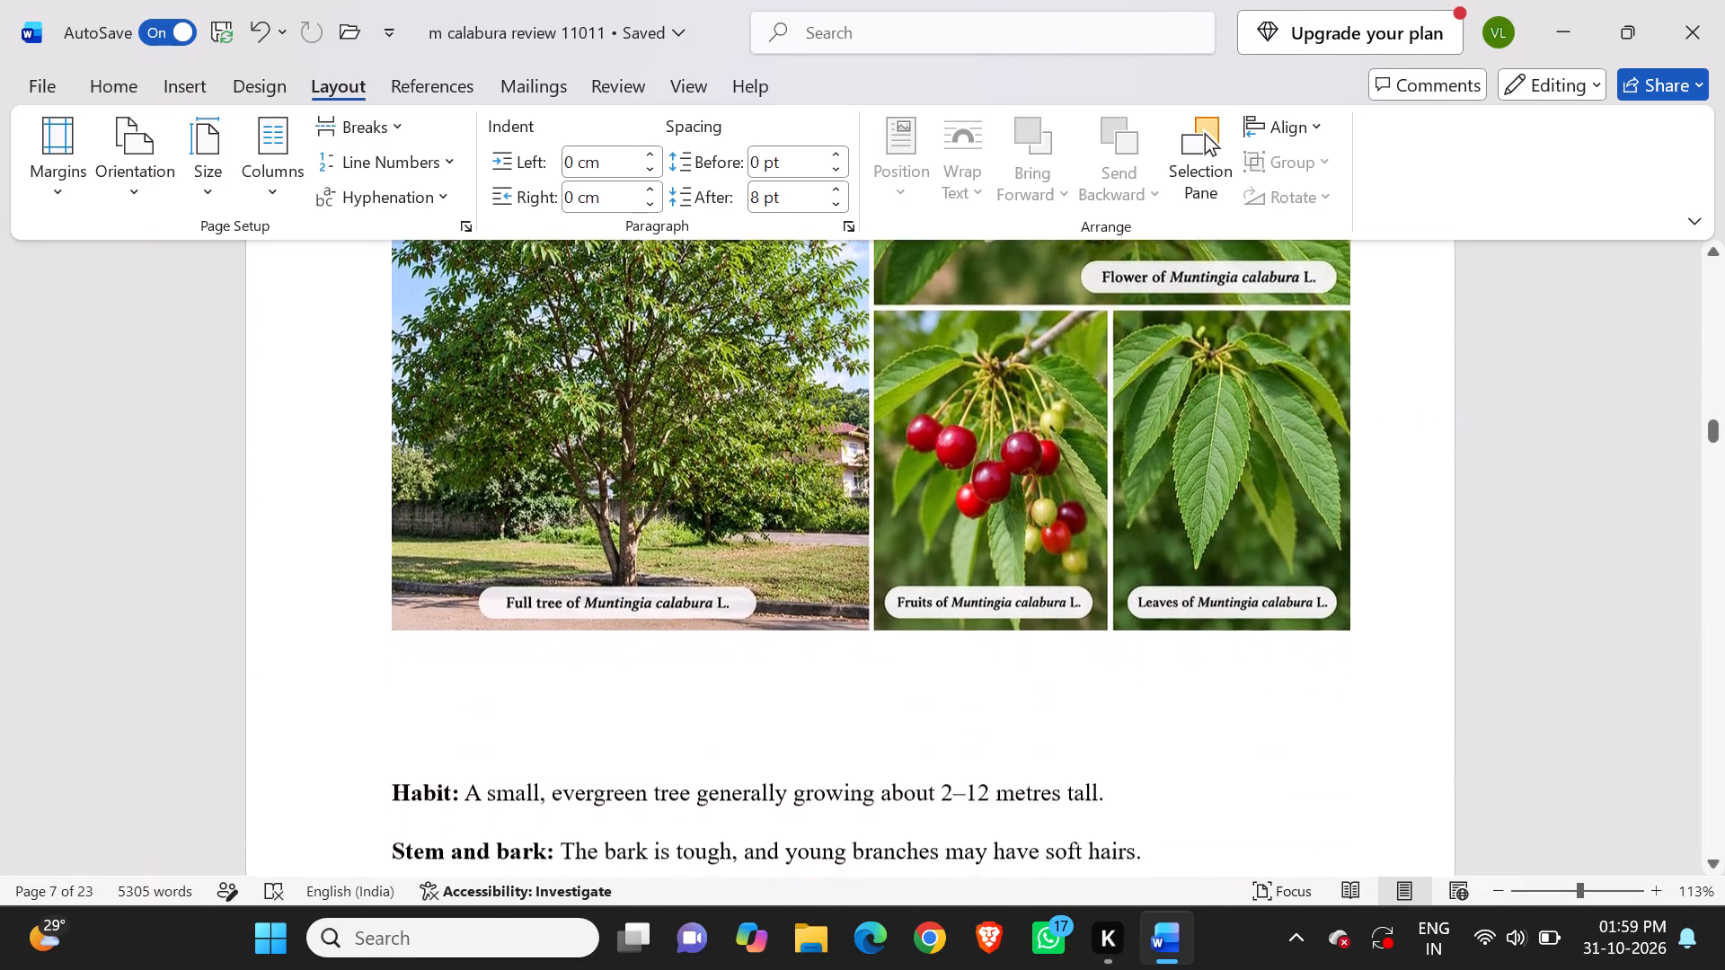
scroll(689, 679, down, 1)
click(694, 631)
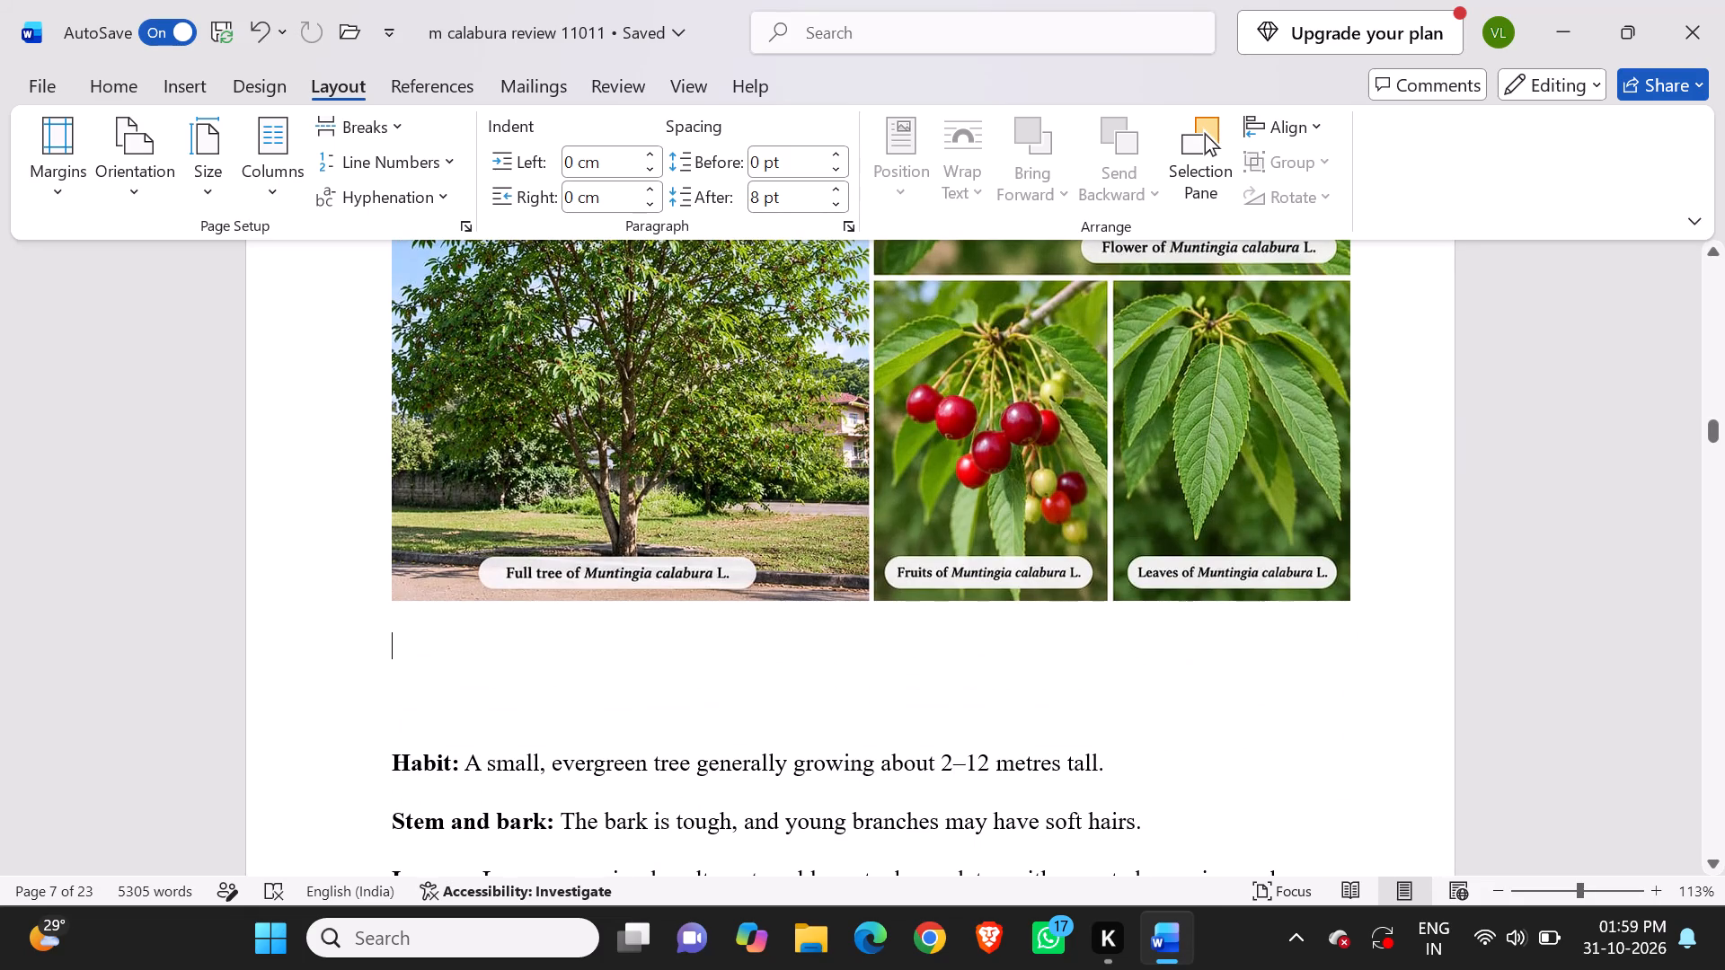
key(space)
key(space)
key(space)
key(space)
key(space)
key(space)
key(space)
key(space)
key(space)
key(space)
key(space)
key(space)
key(space)
key(space)
key(space)
key(space)
key(space)
key(space)
key(space)
key(space)
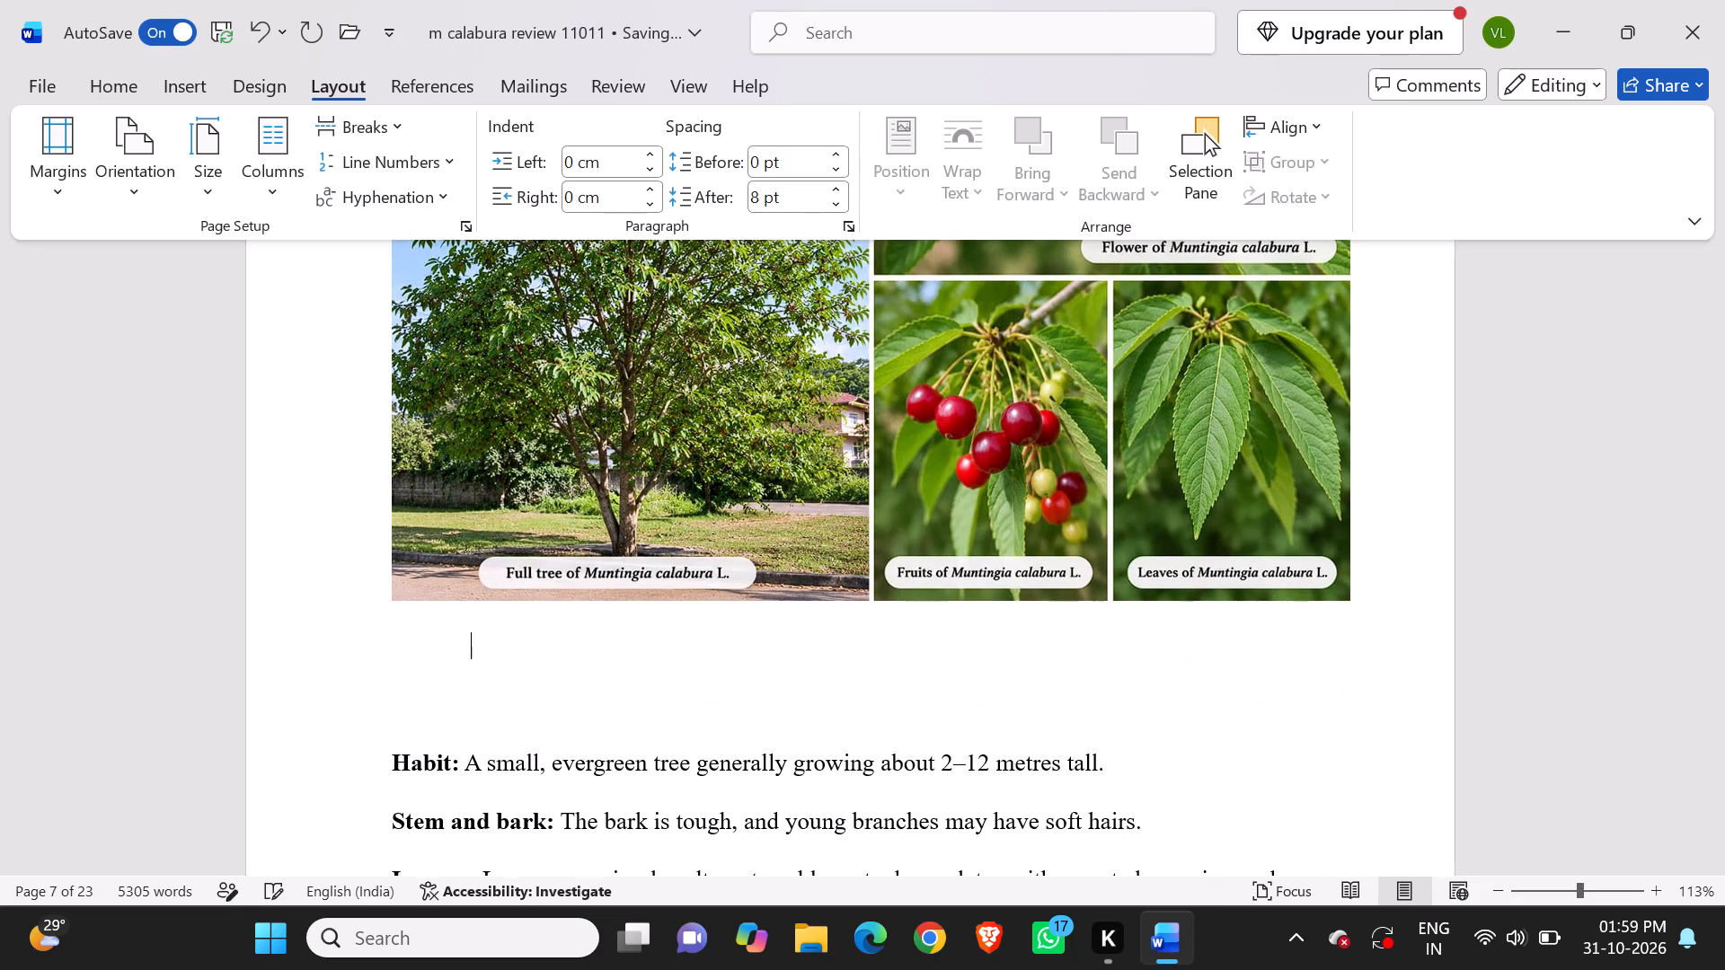
text(fi)
key(g)
key(space)
text(1)
key(space)
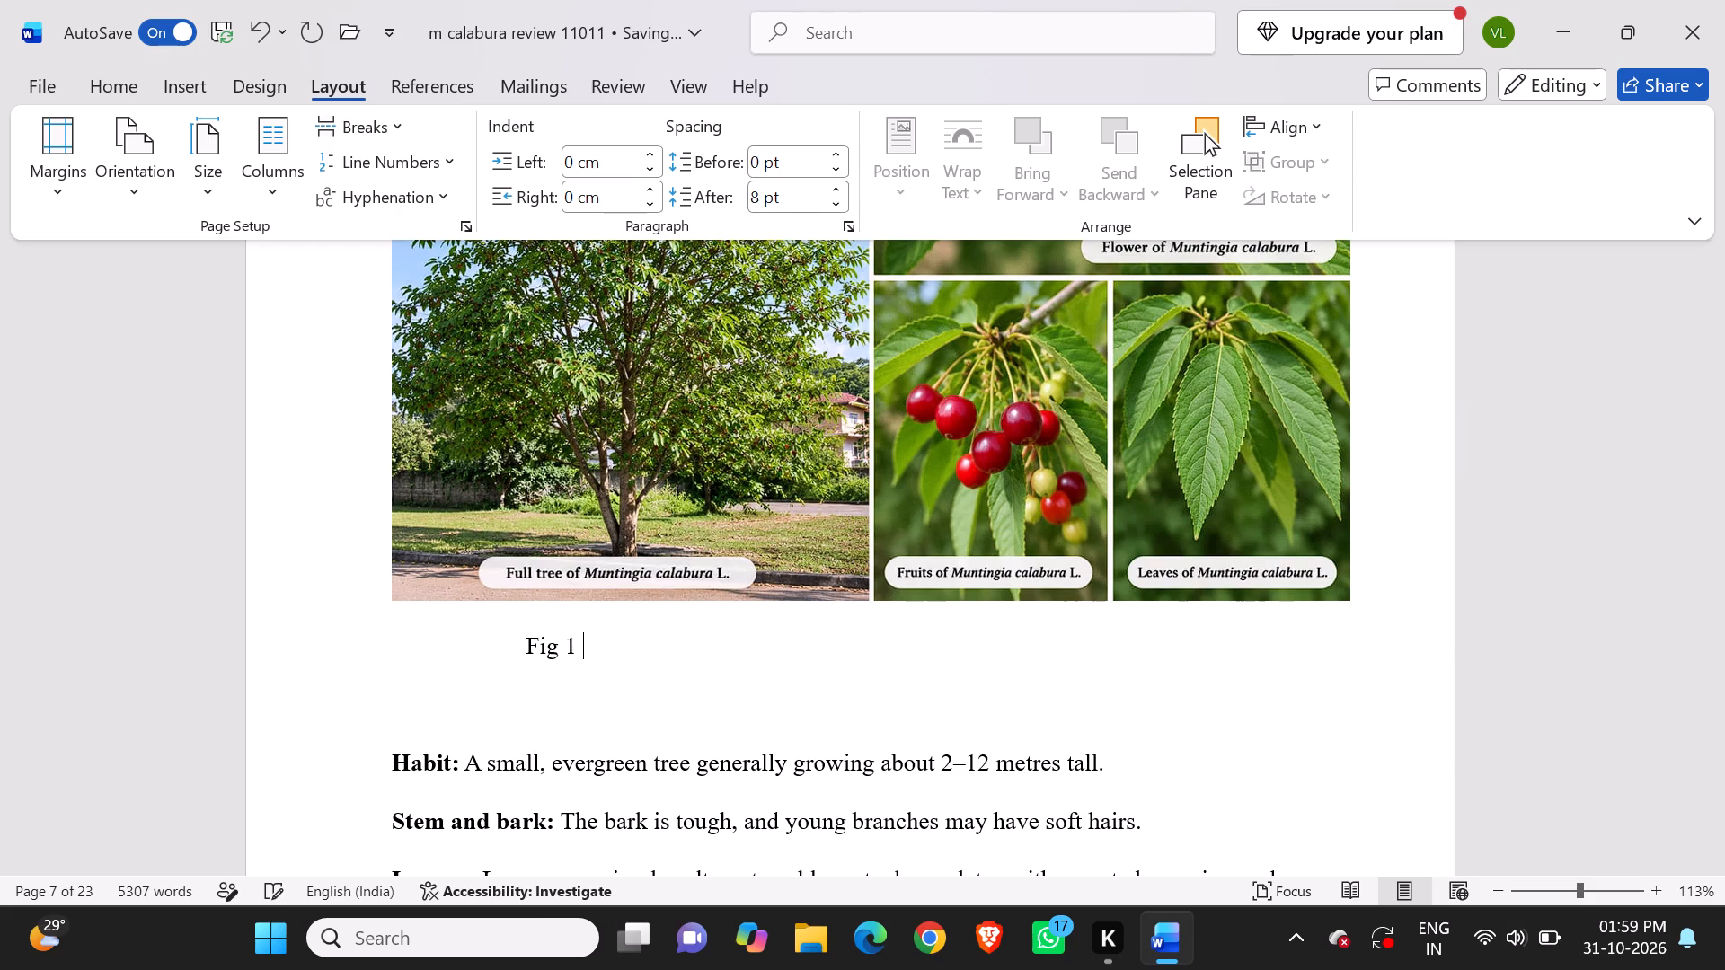
text(m)
key(space)
key(BackSpace)
key(BackSpace)
text(M)
key(space)
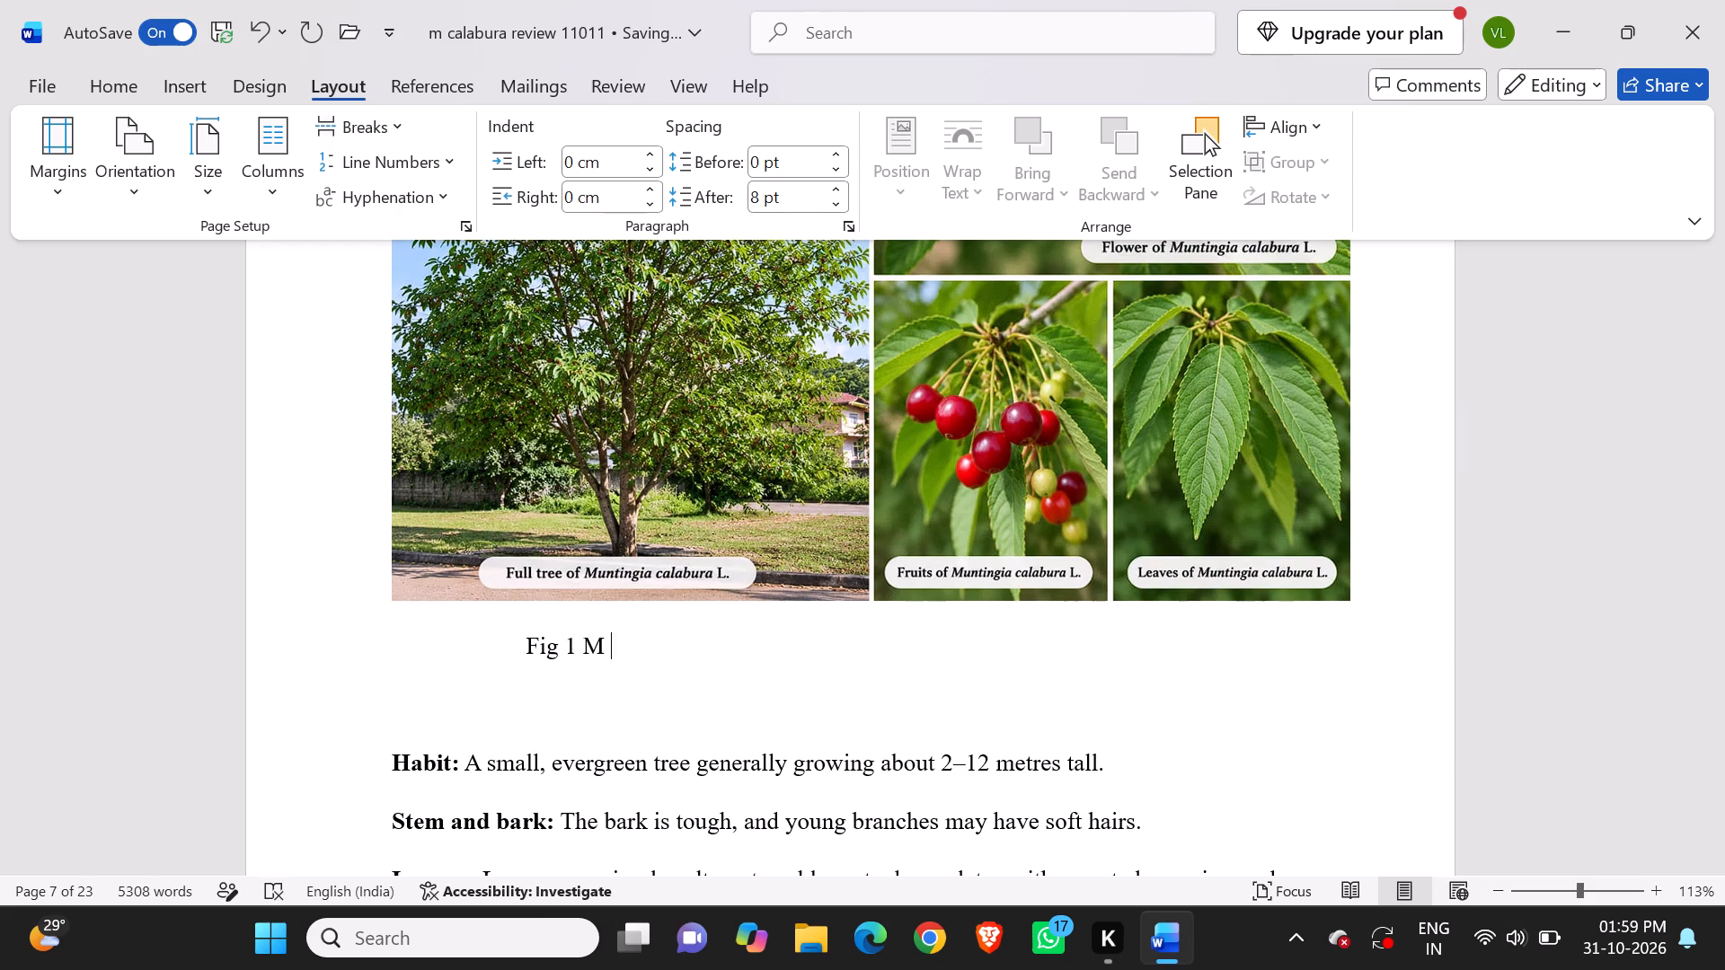
key(BackSpace)
text(un)
text(yingia v)
key(BackSpace)
text(calabura)
key(space)
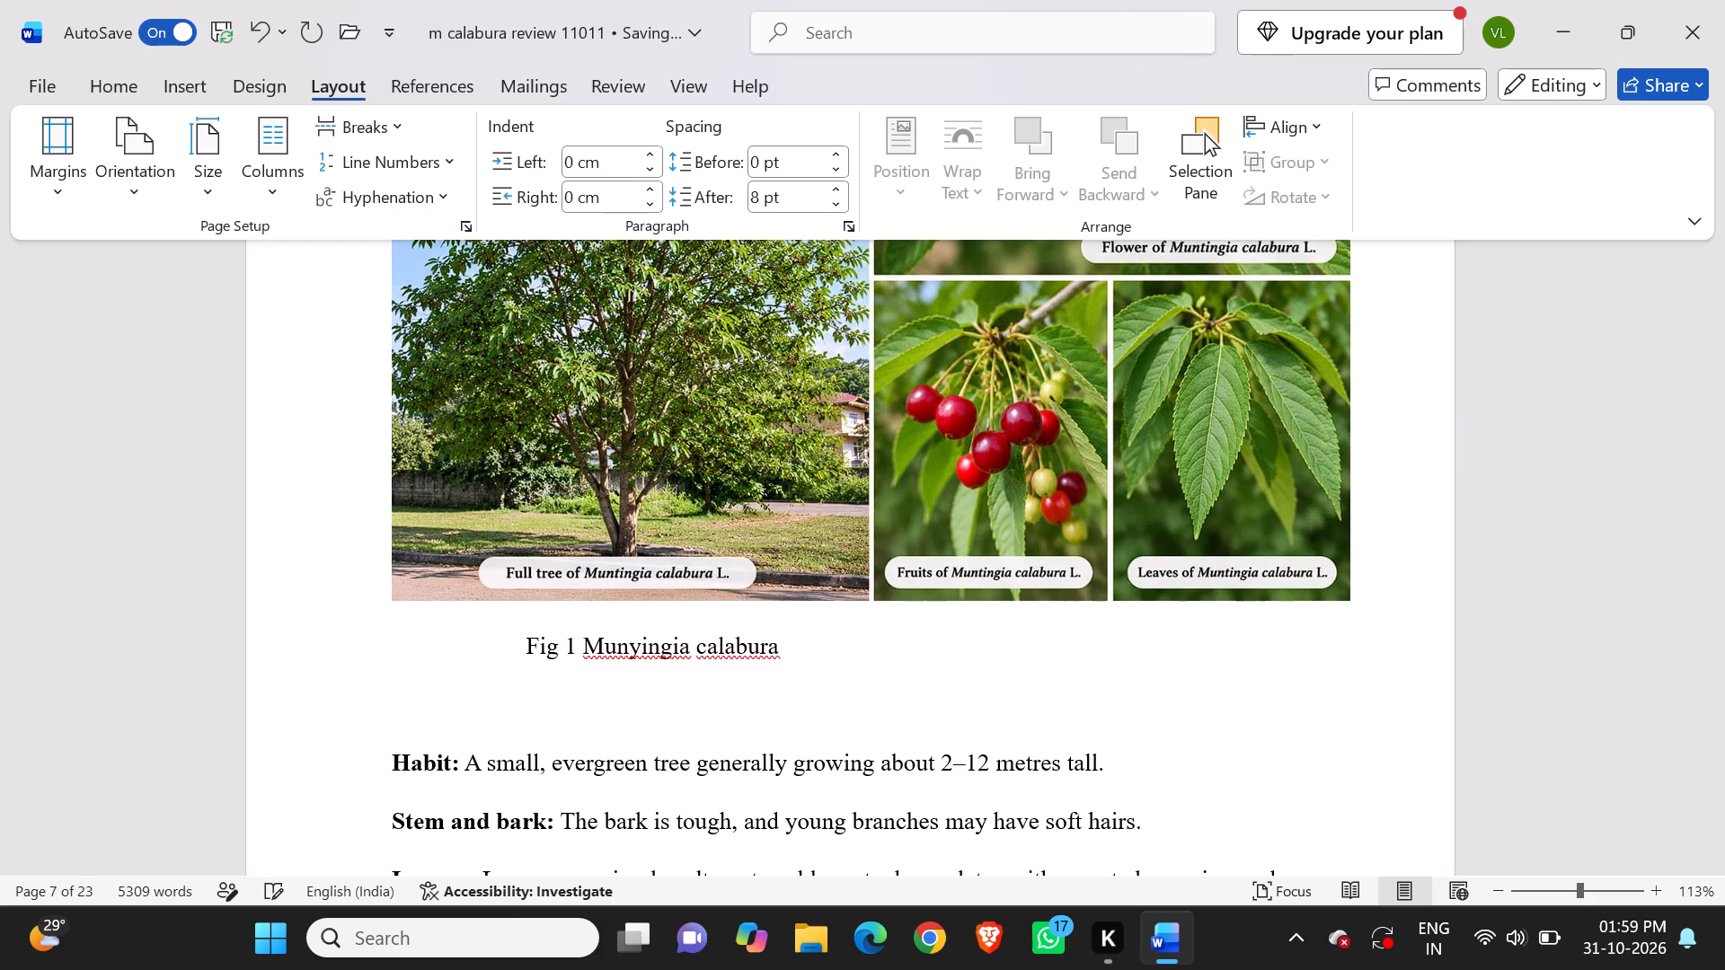
key(l)
text(.)
key(space)
text(plan)
key(t)
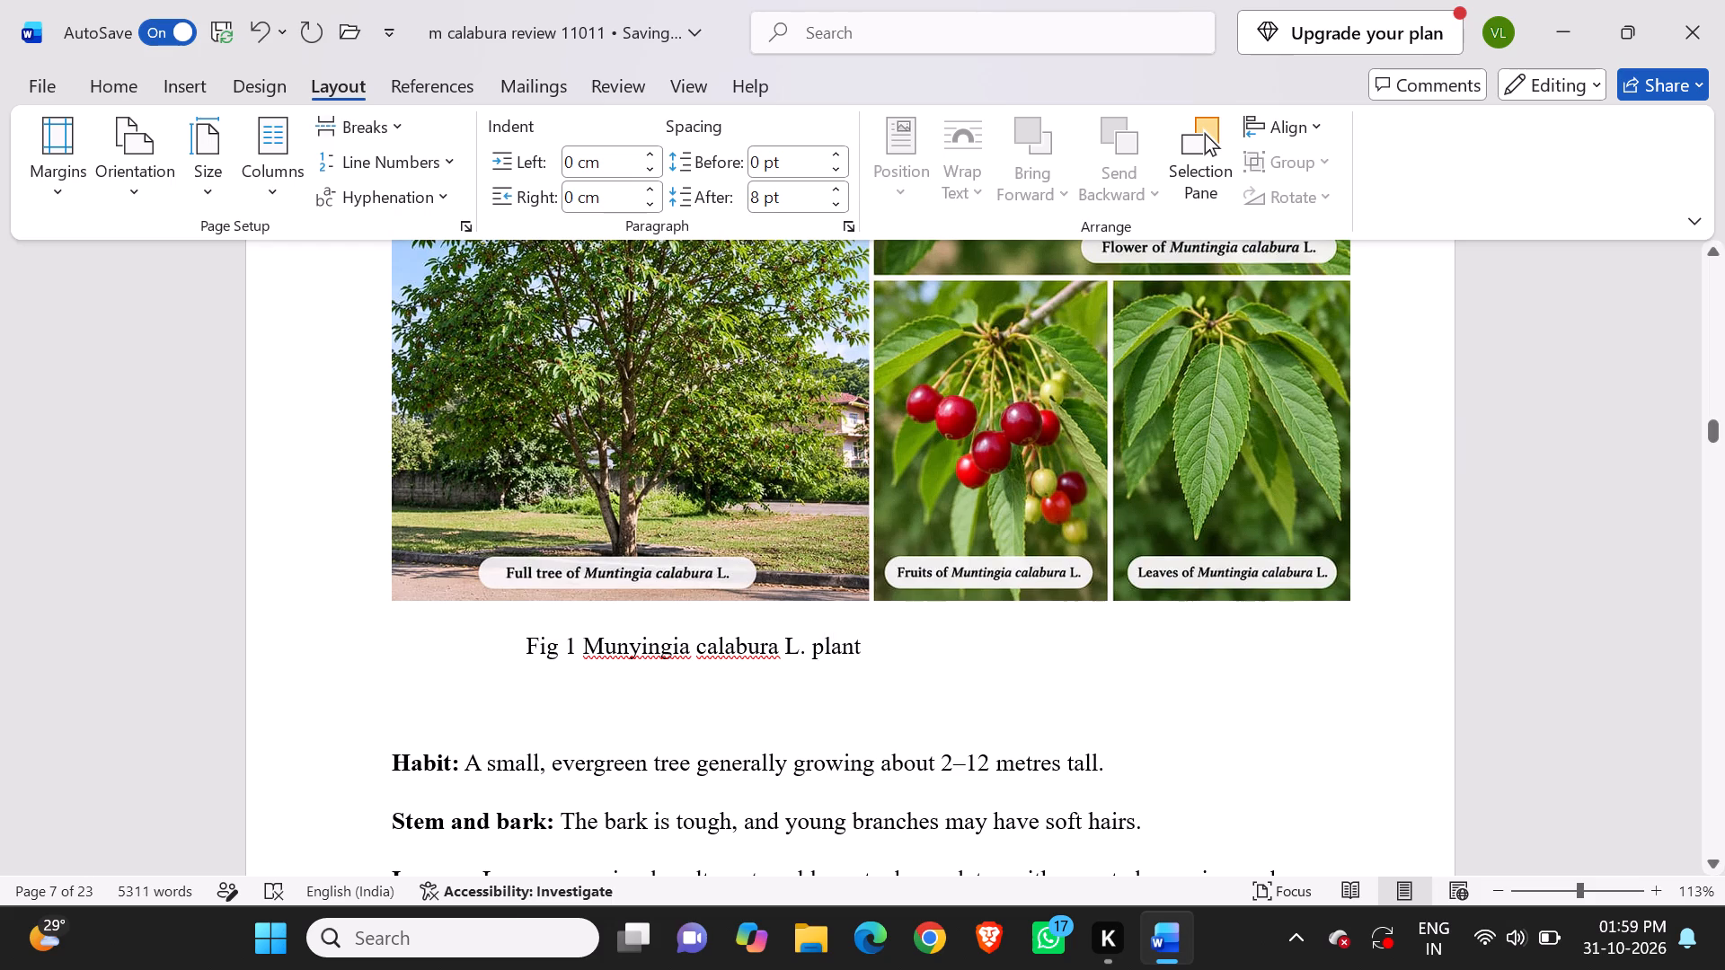
Indent the Fig 1 caption further with spaces so it sits nearer the centre beneath the plant pictures.
click(526, 657)
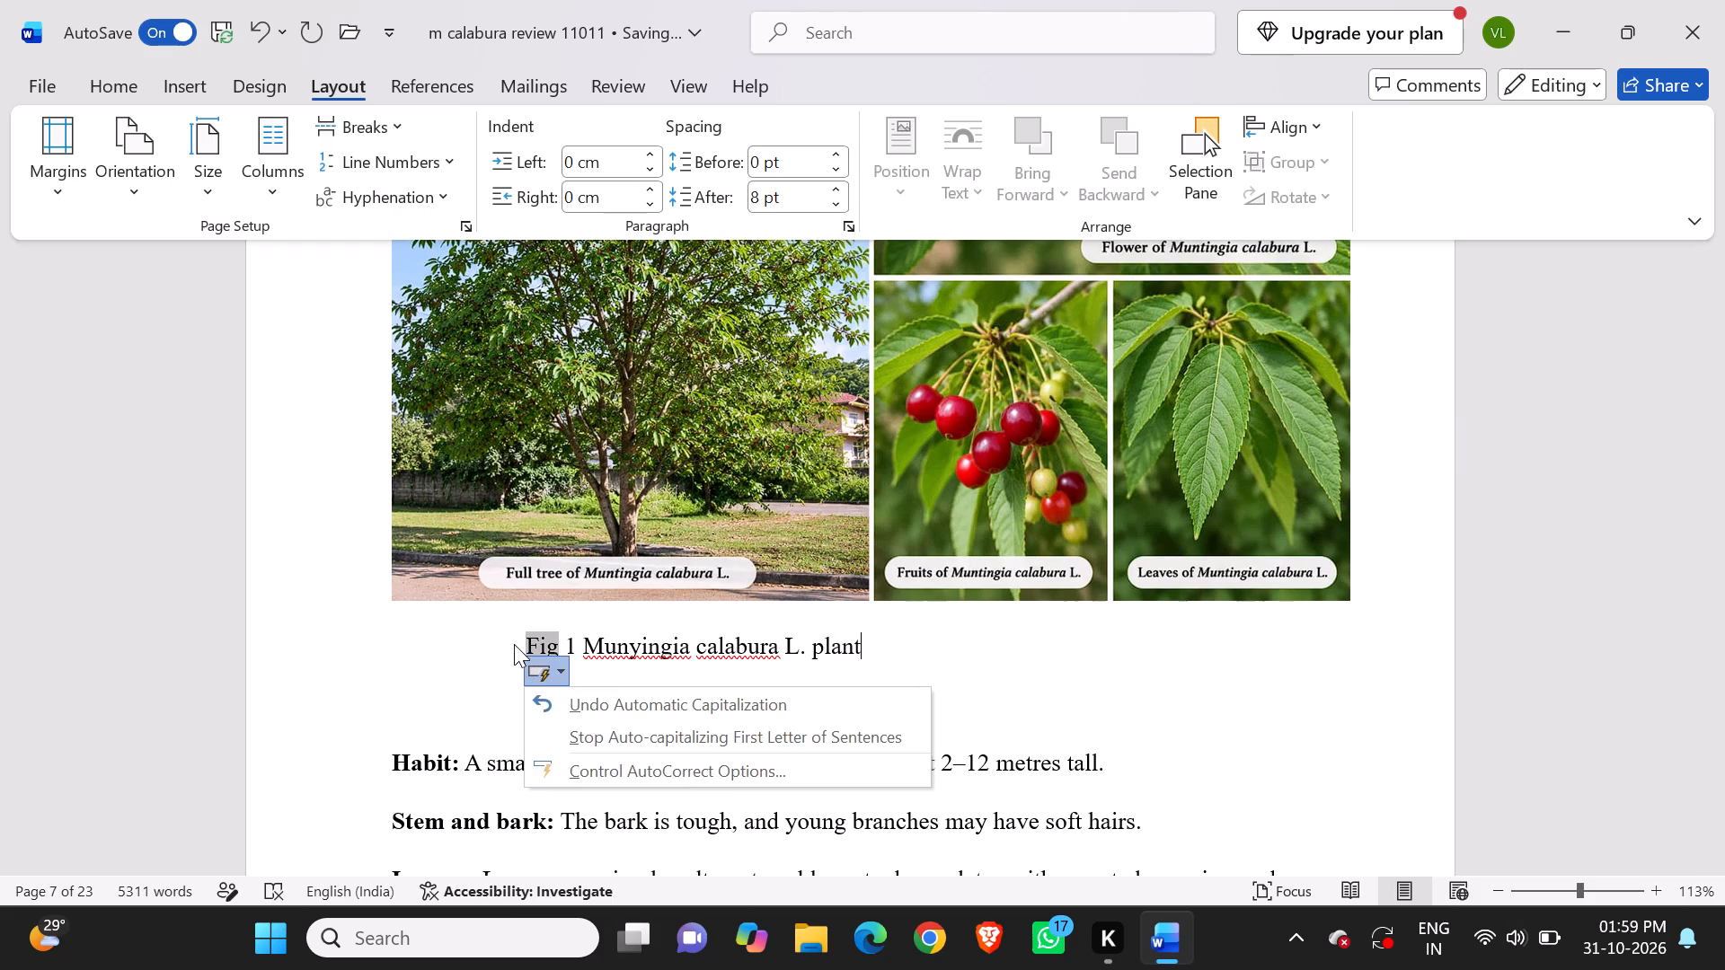
click(514, 644)
key(space)
key(space)
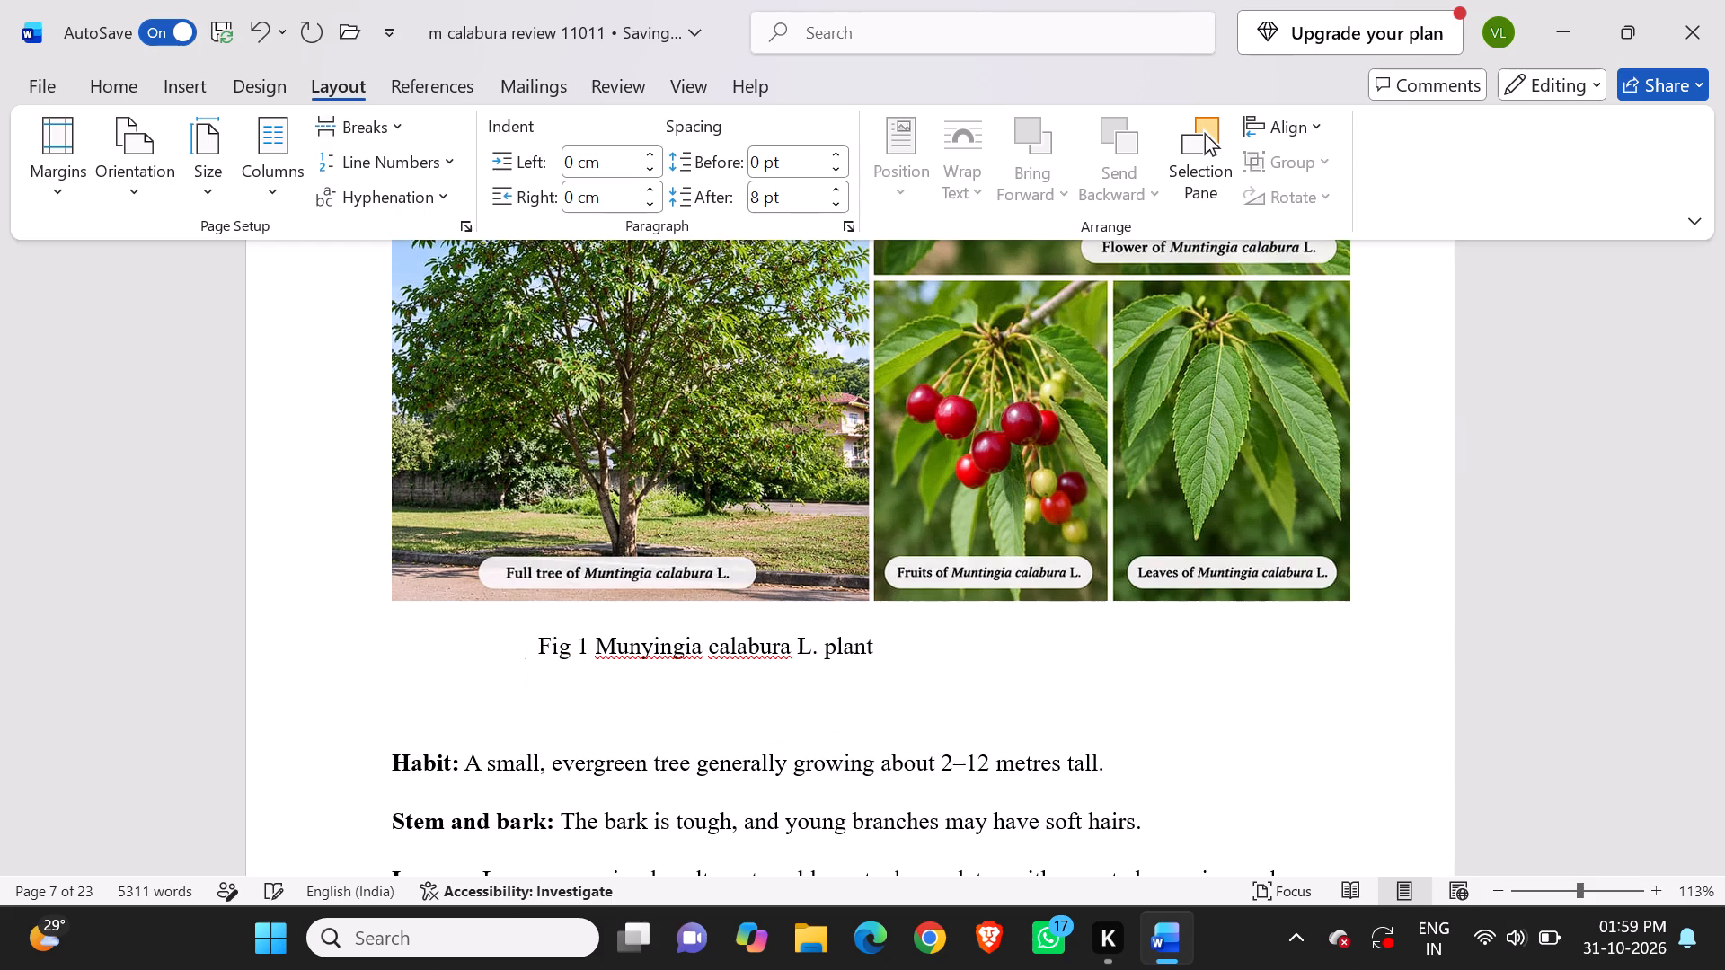
key(space)
key(space)
key(space)
key(space)
key(space)
key(space)
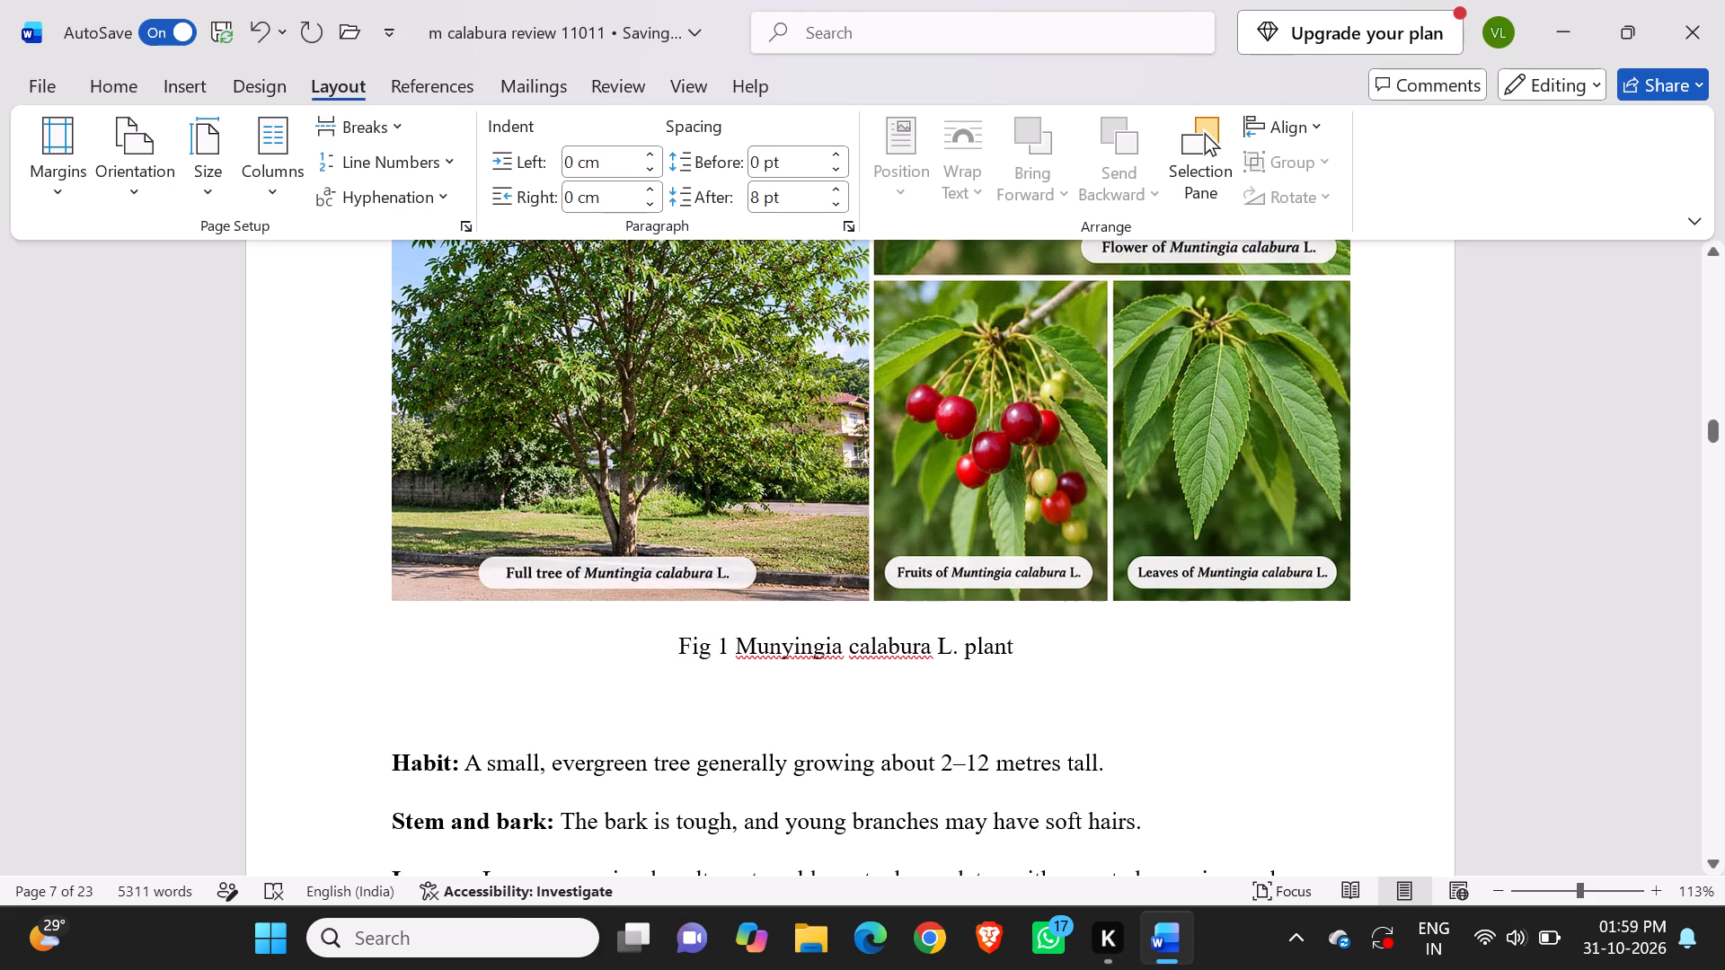
Change the Fig 1 caption's paragraph alignment to left.
drag(682, 638, 1019, 655)
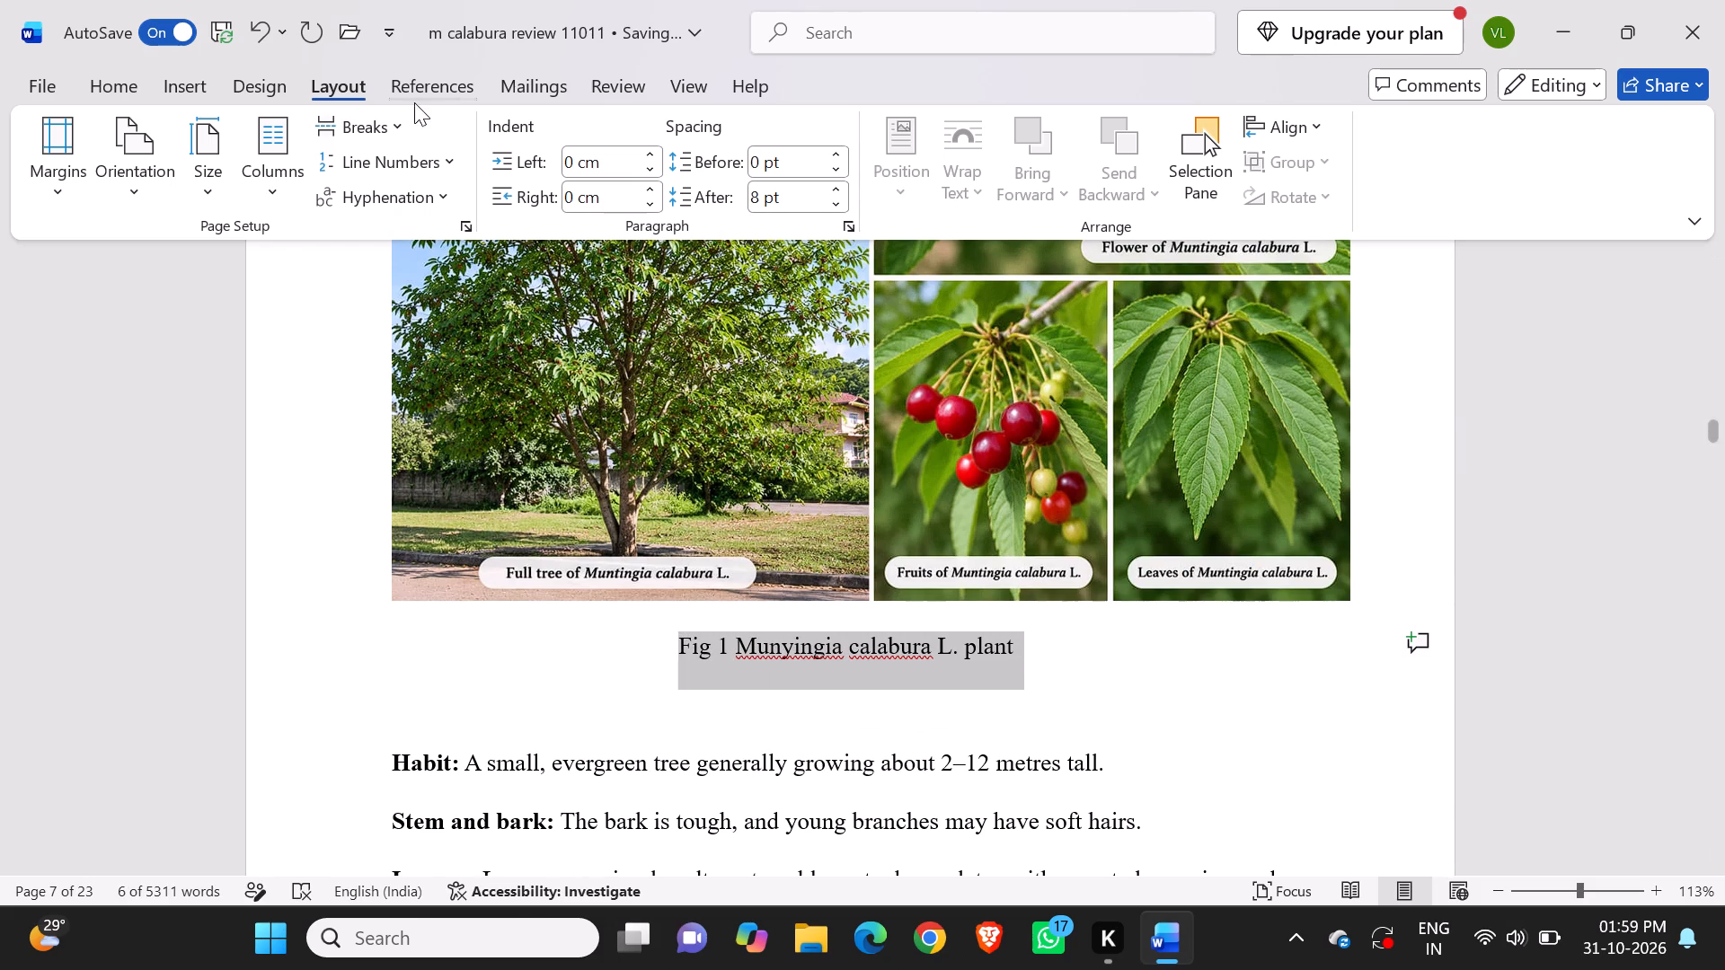
click(93, 78)
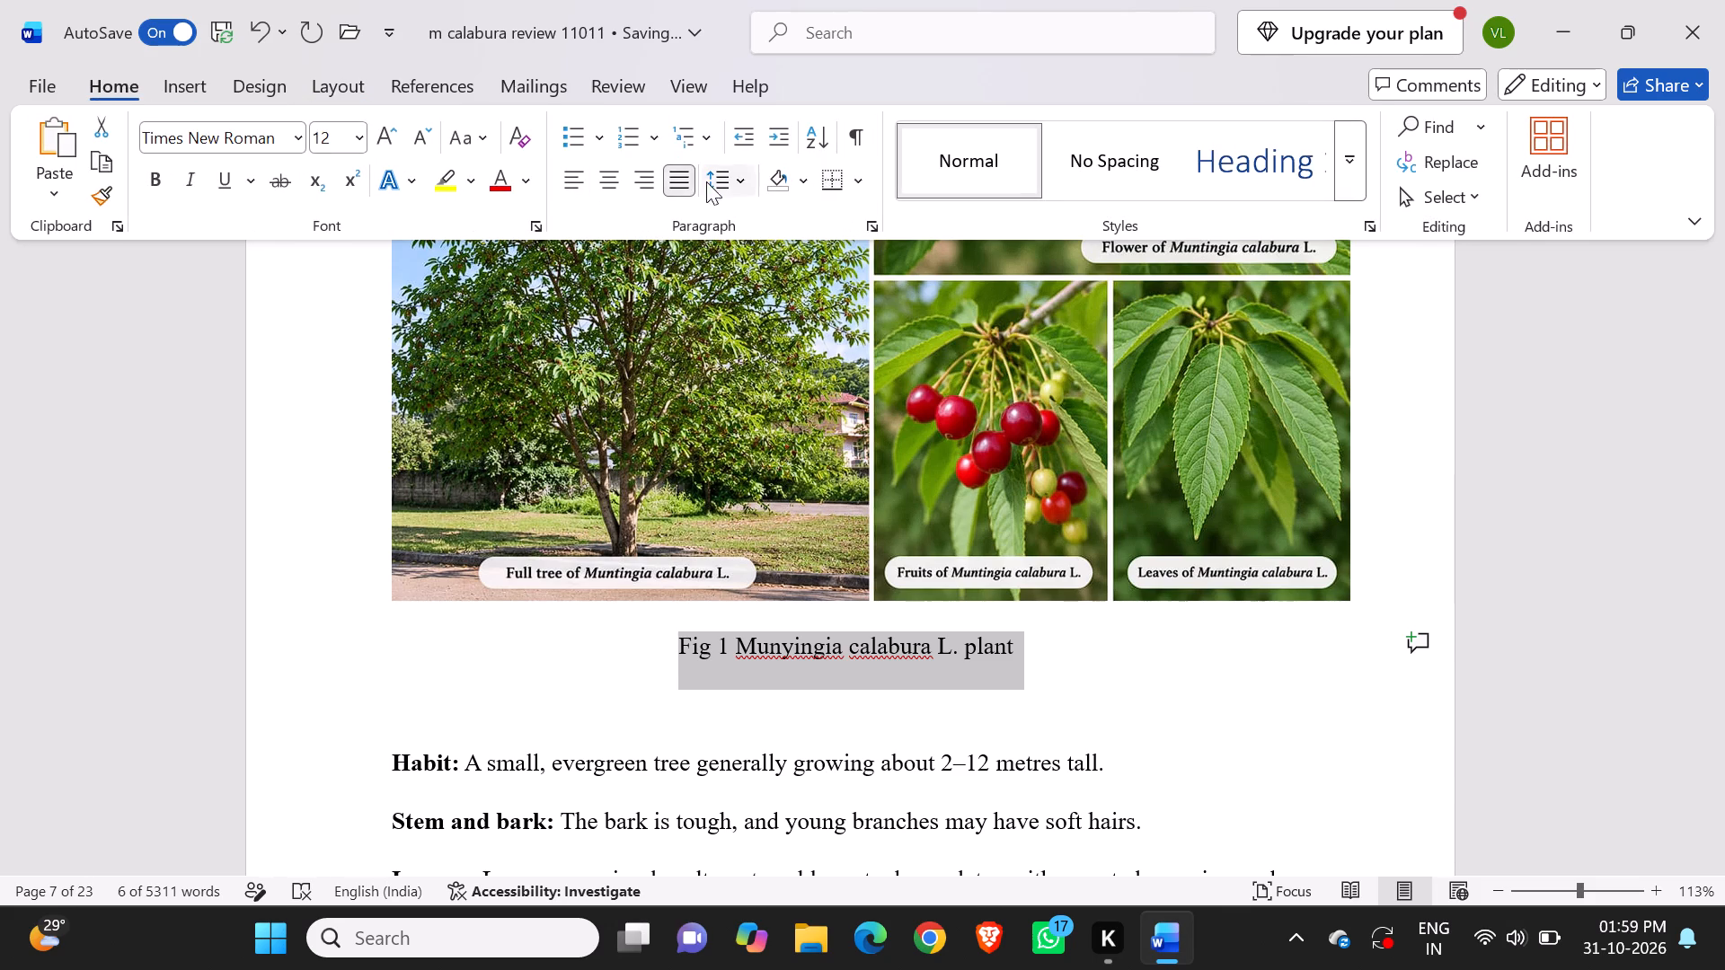
click(676, 181)
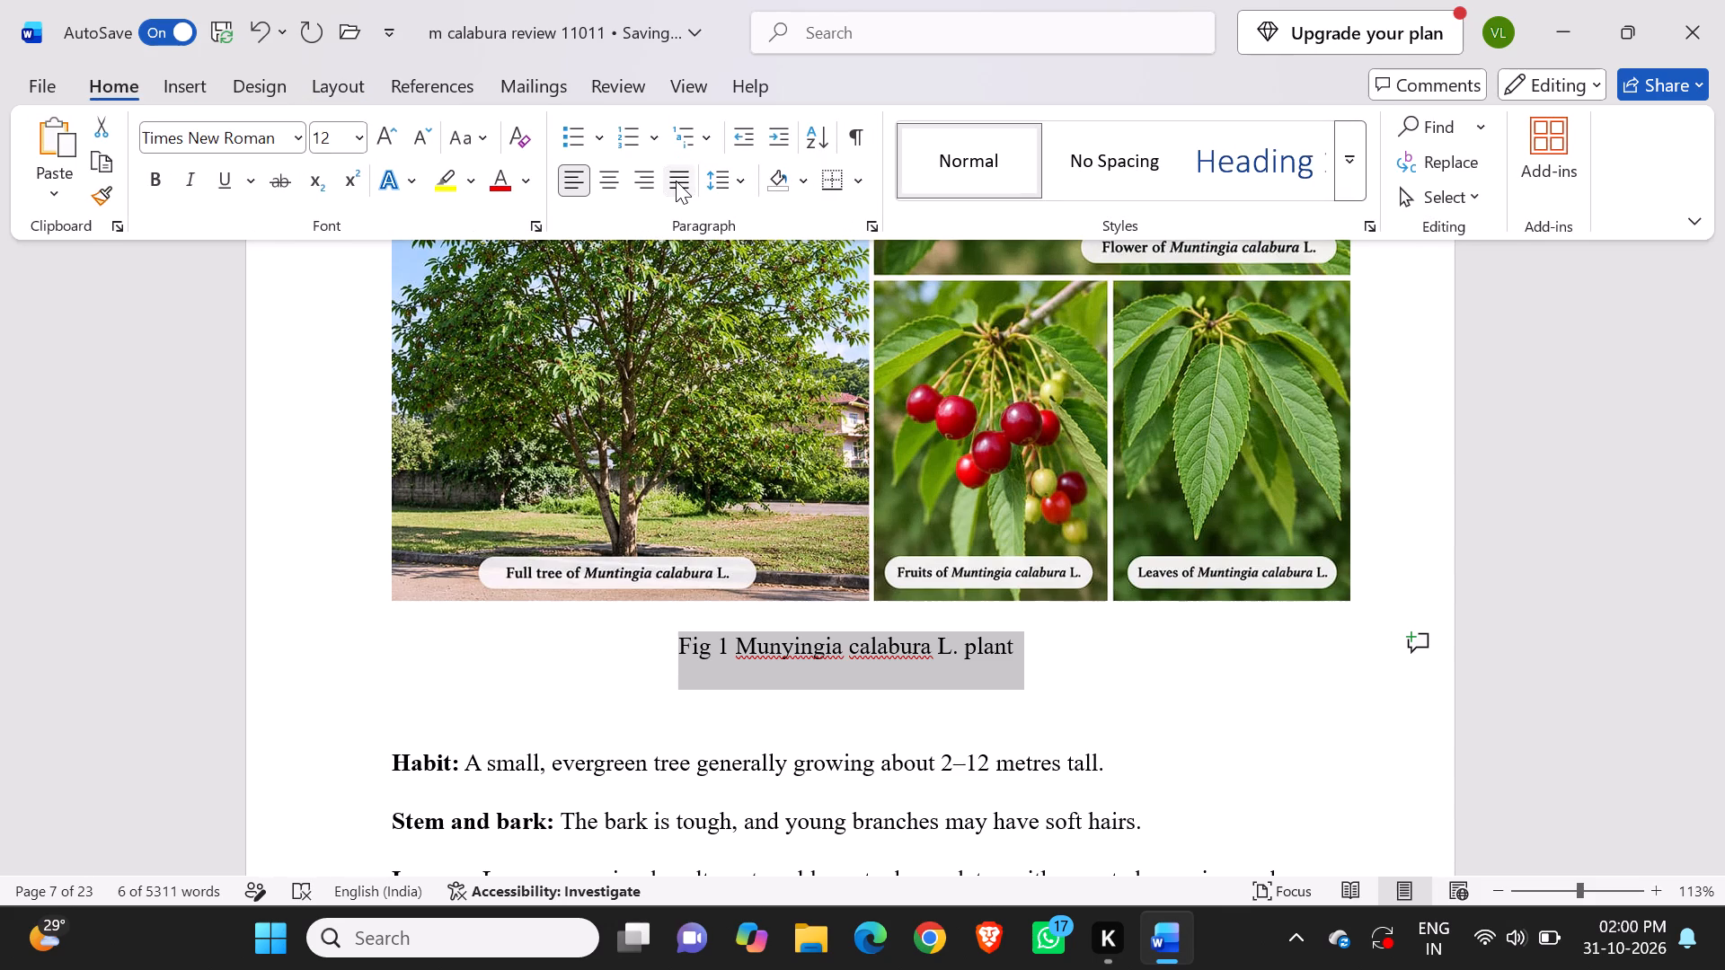
click(676, 181)
click(676, 181)
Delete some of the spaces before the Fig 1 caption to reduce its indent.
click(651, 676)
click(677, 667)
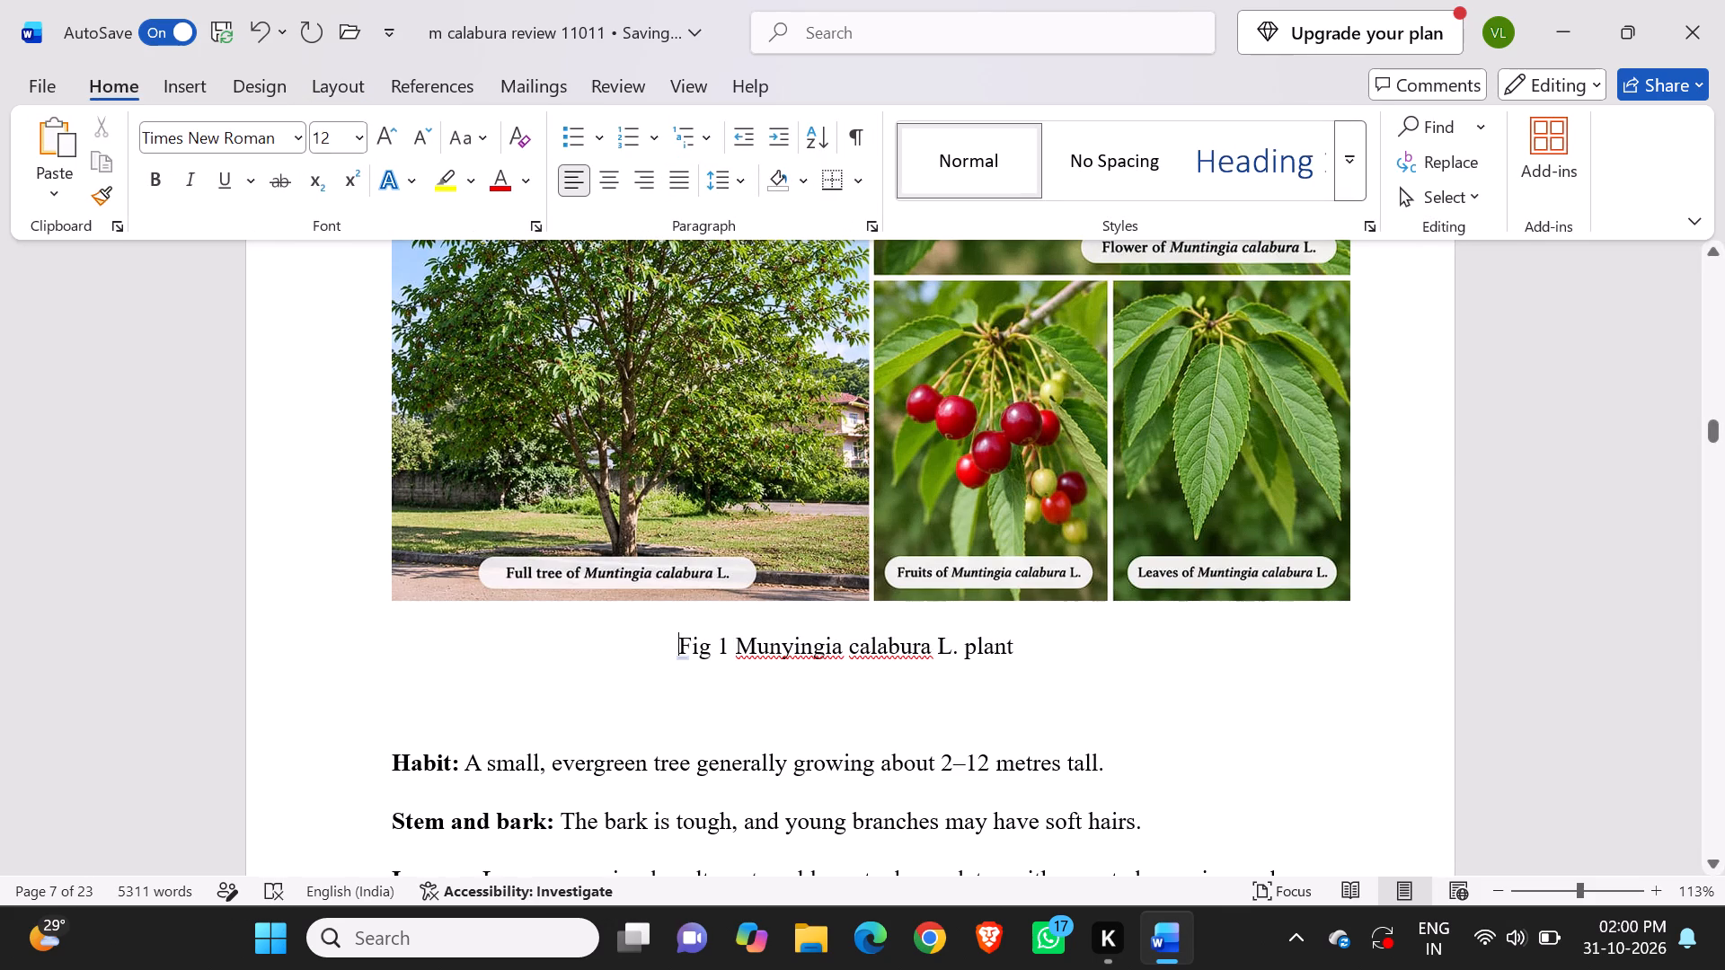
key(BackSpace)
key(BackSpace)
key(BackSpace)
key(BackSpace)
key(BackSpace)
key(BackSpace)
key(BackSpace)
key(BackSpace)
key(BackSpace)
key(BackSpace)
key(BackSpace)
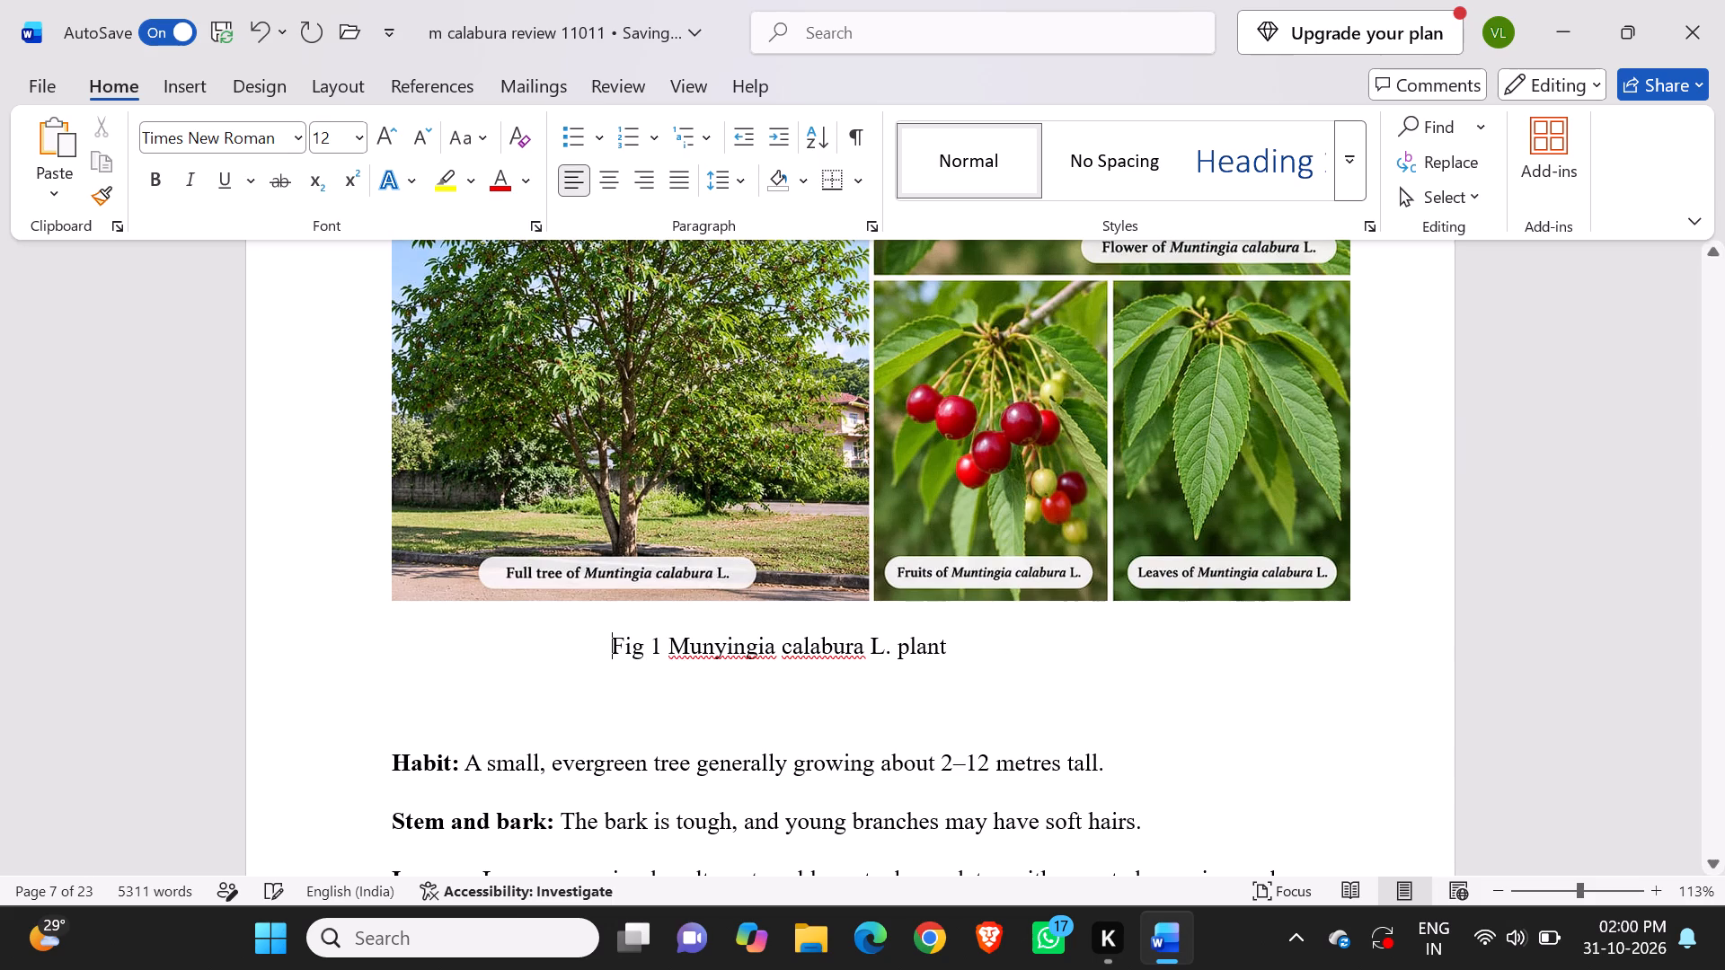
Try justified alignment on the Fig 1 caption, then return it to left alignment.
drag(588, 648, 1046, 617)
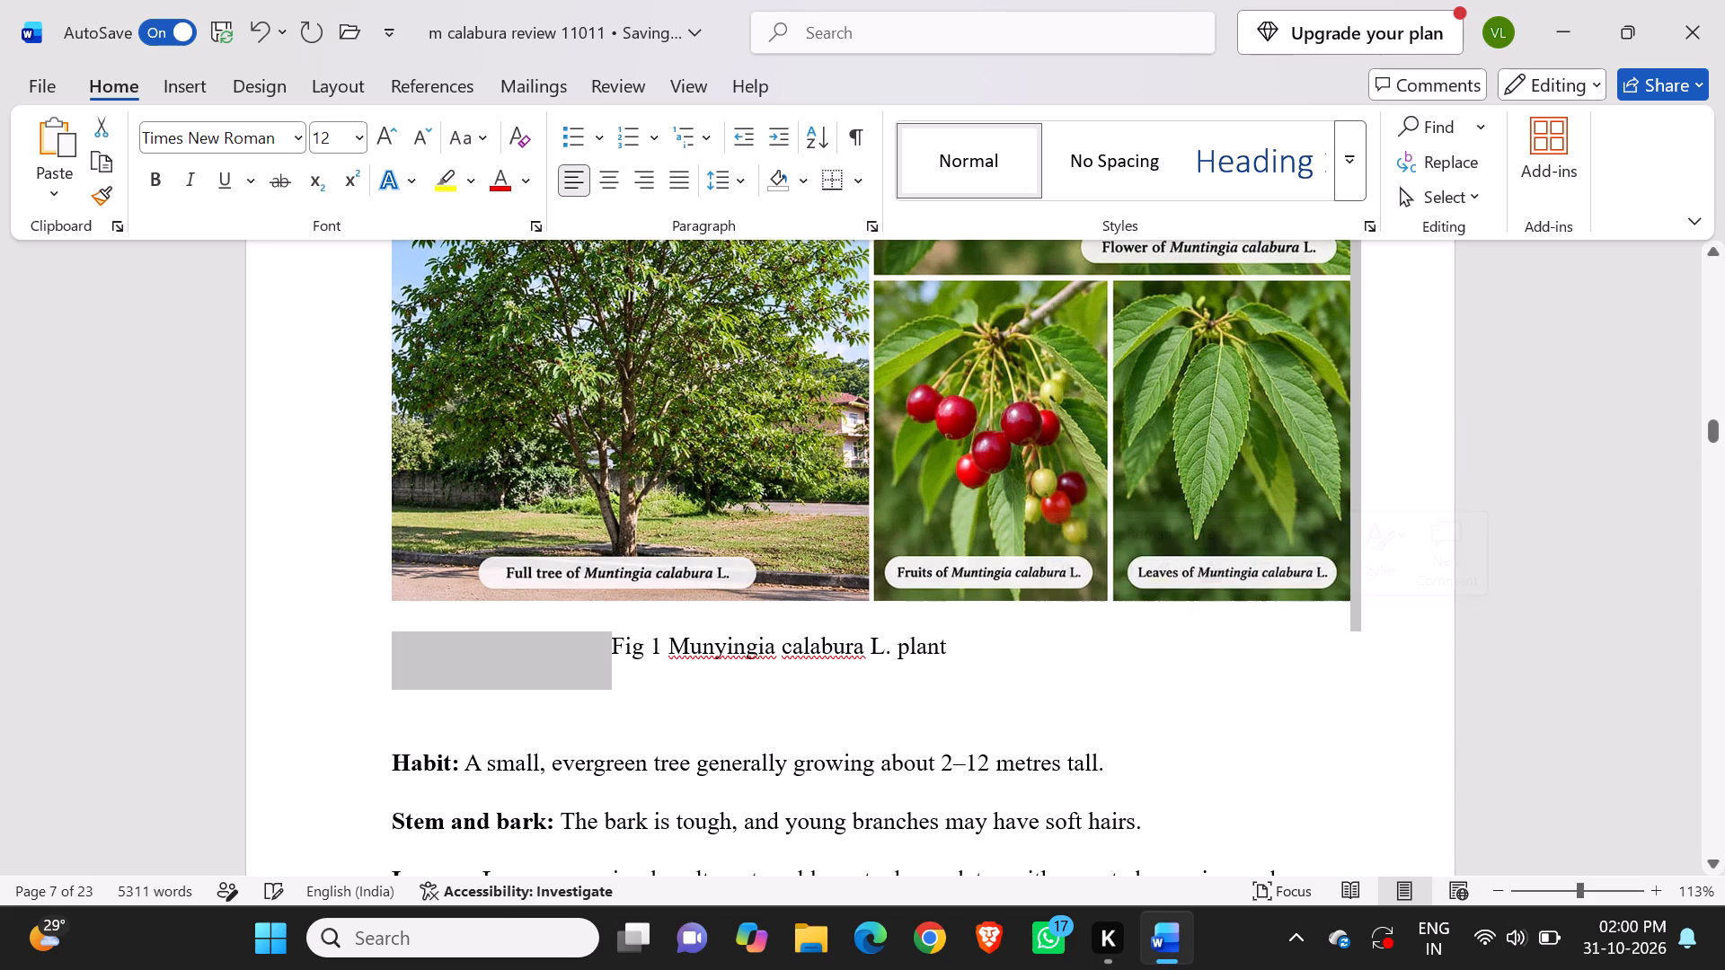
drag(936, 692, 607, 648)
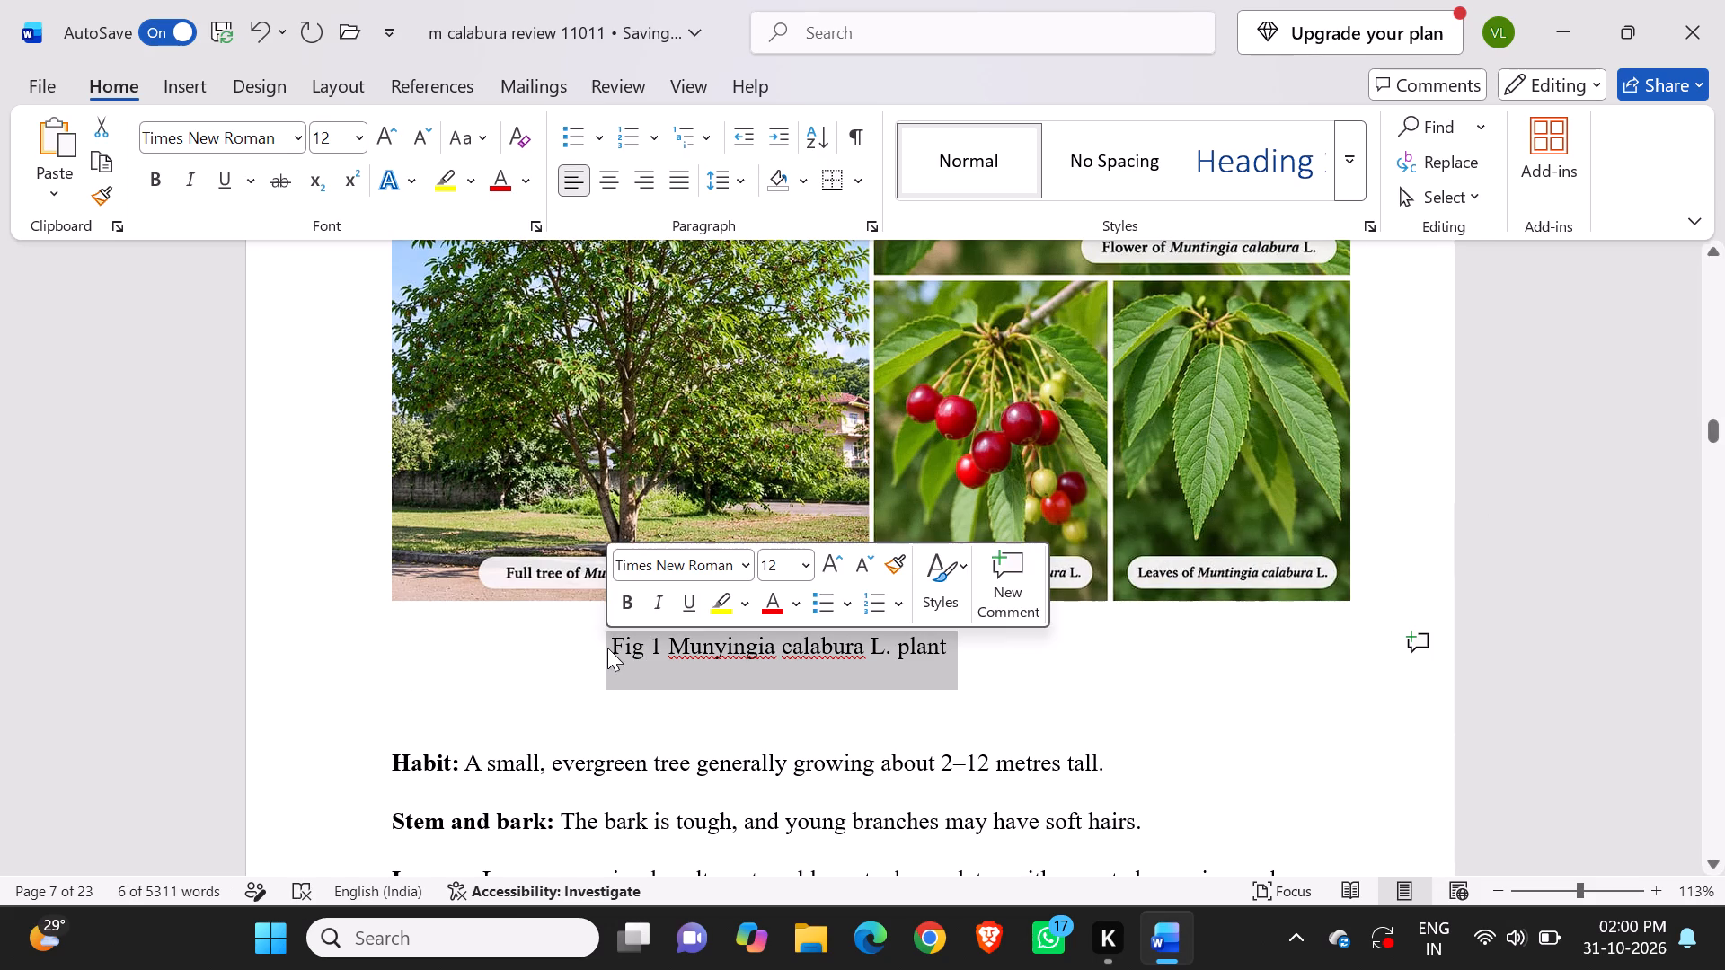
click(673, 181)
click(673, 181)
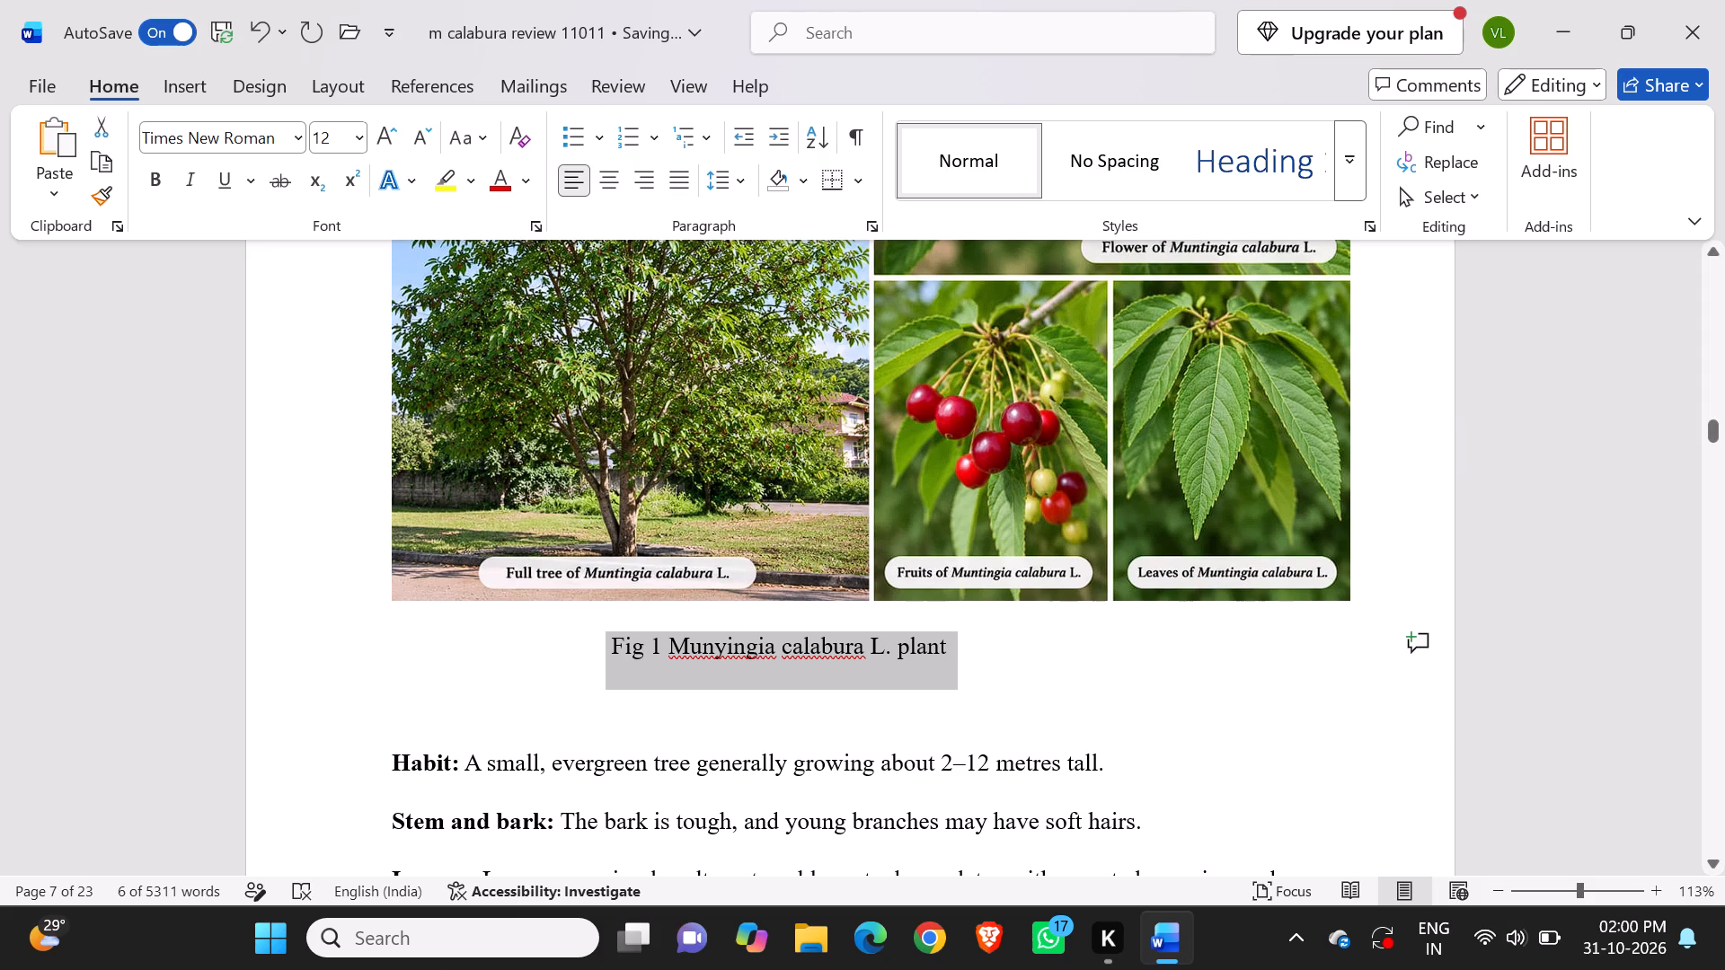
Insert more spaces before the Fig 1 caption to move it further in from the left margin, beneath the middle of the pictures.
drag(582, 692, 603, 672)
click(603, 672)
key(space)
key(space)
key(space)
key(space)
key(space)
key(space)
key(space)
key(space)
key(space)
key(space)
key(space)
key(space)
key(space)
key(space)
key(space)
key(space)
key(space)
key(space)
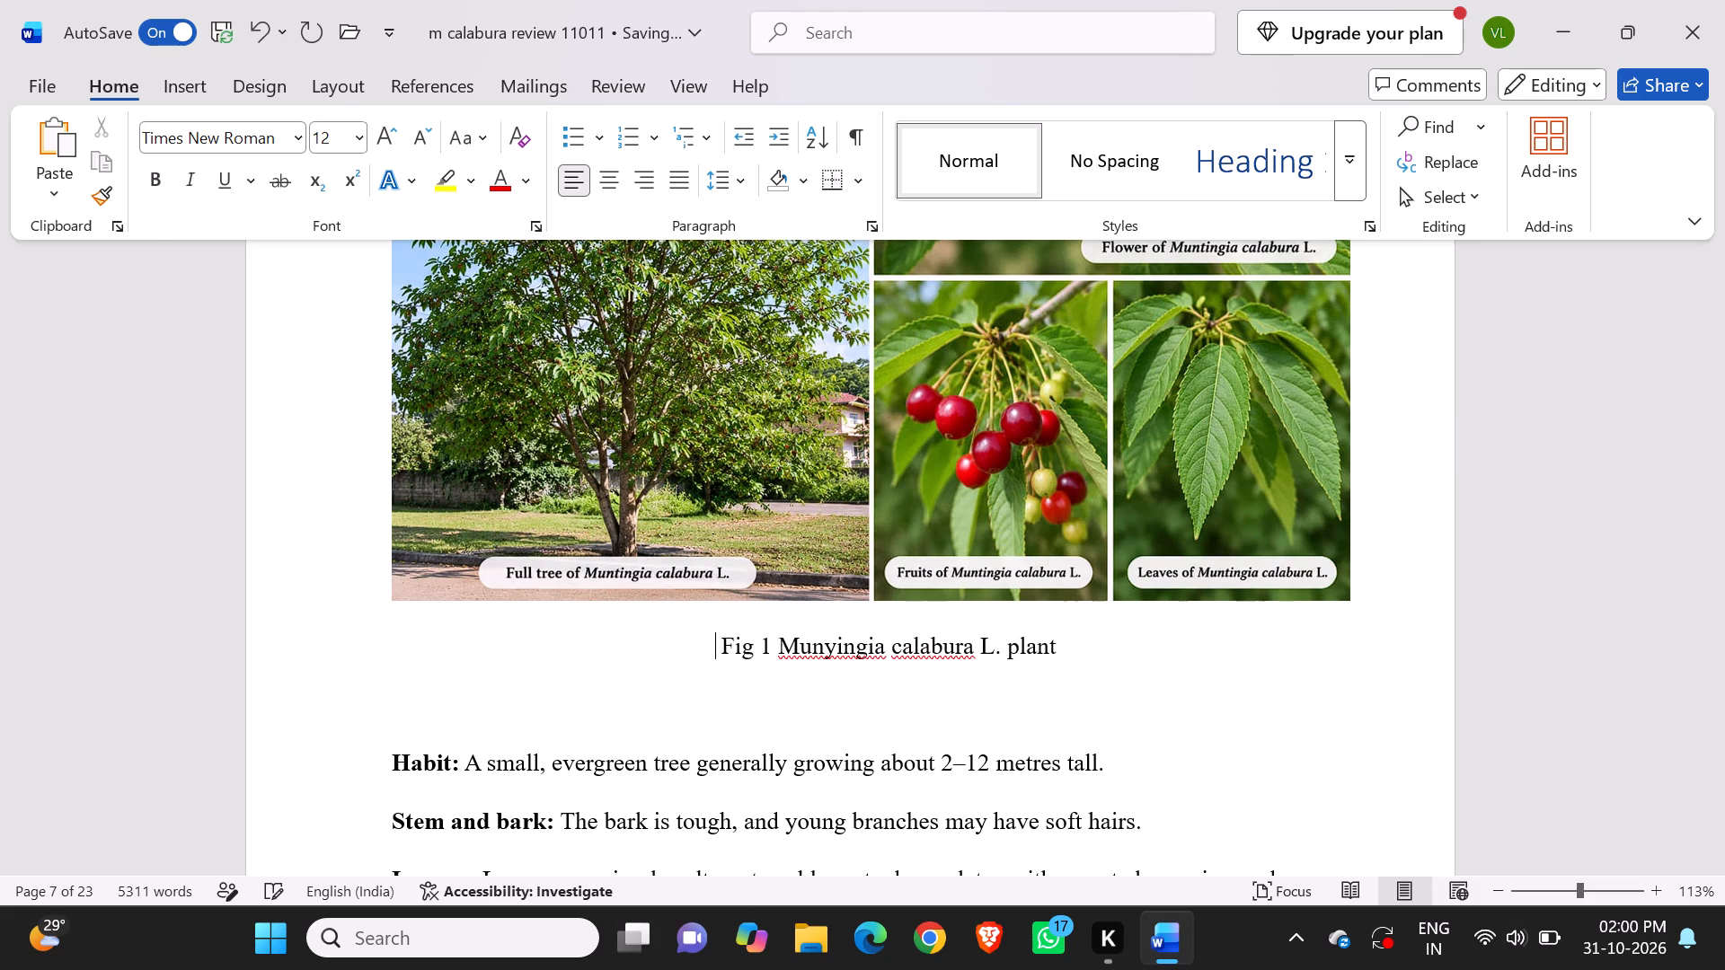
key(space)
key(space)
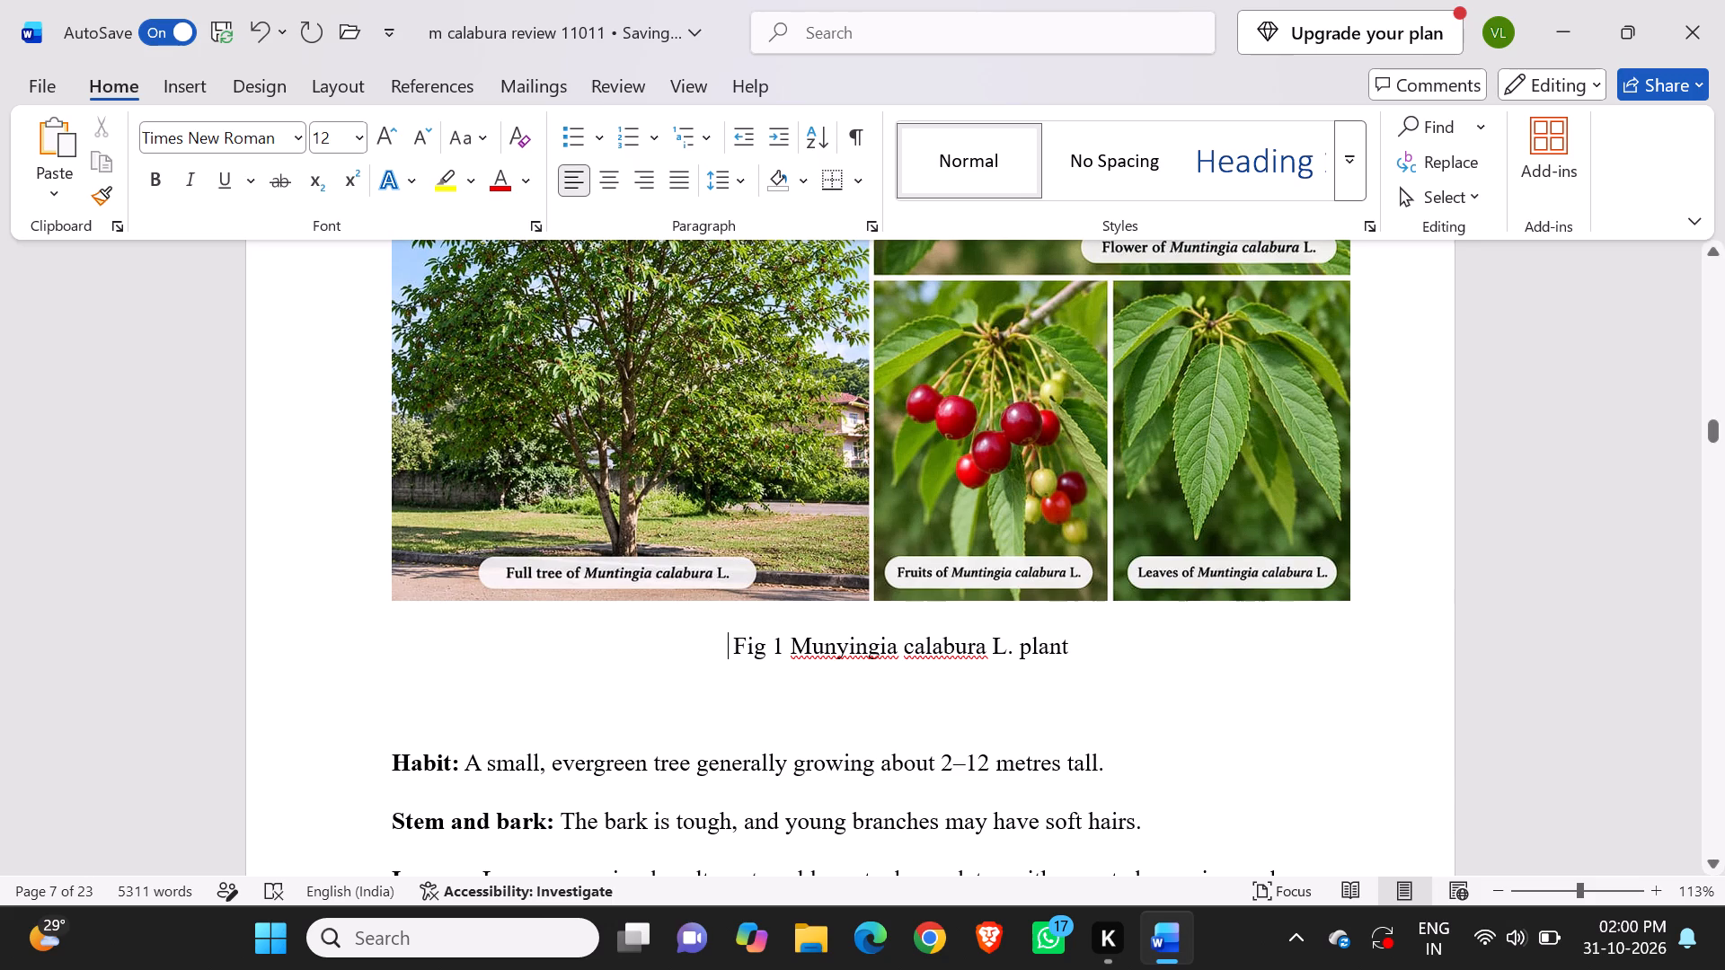
Correct the spelling "Munyingia" to "Muntingia" in the Fig 1 caption.
click(845, 641)
key(BackSpace)
key(t)
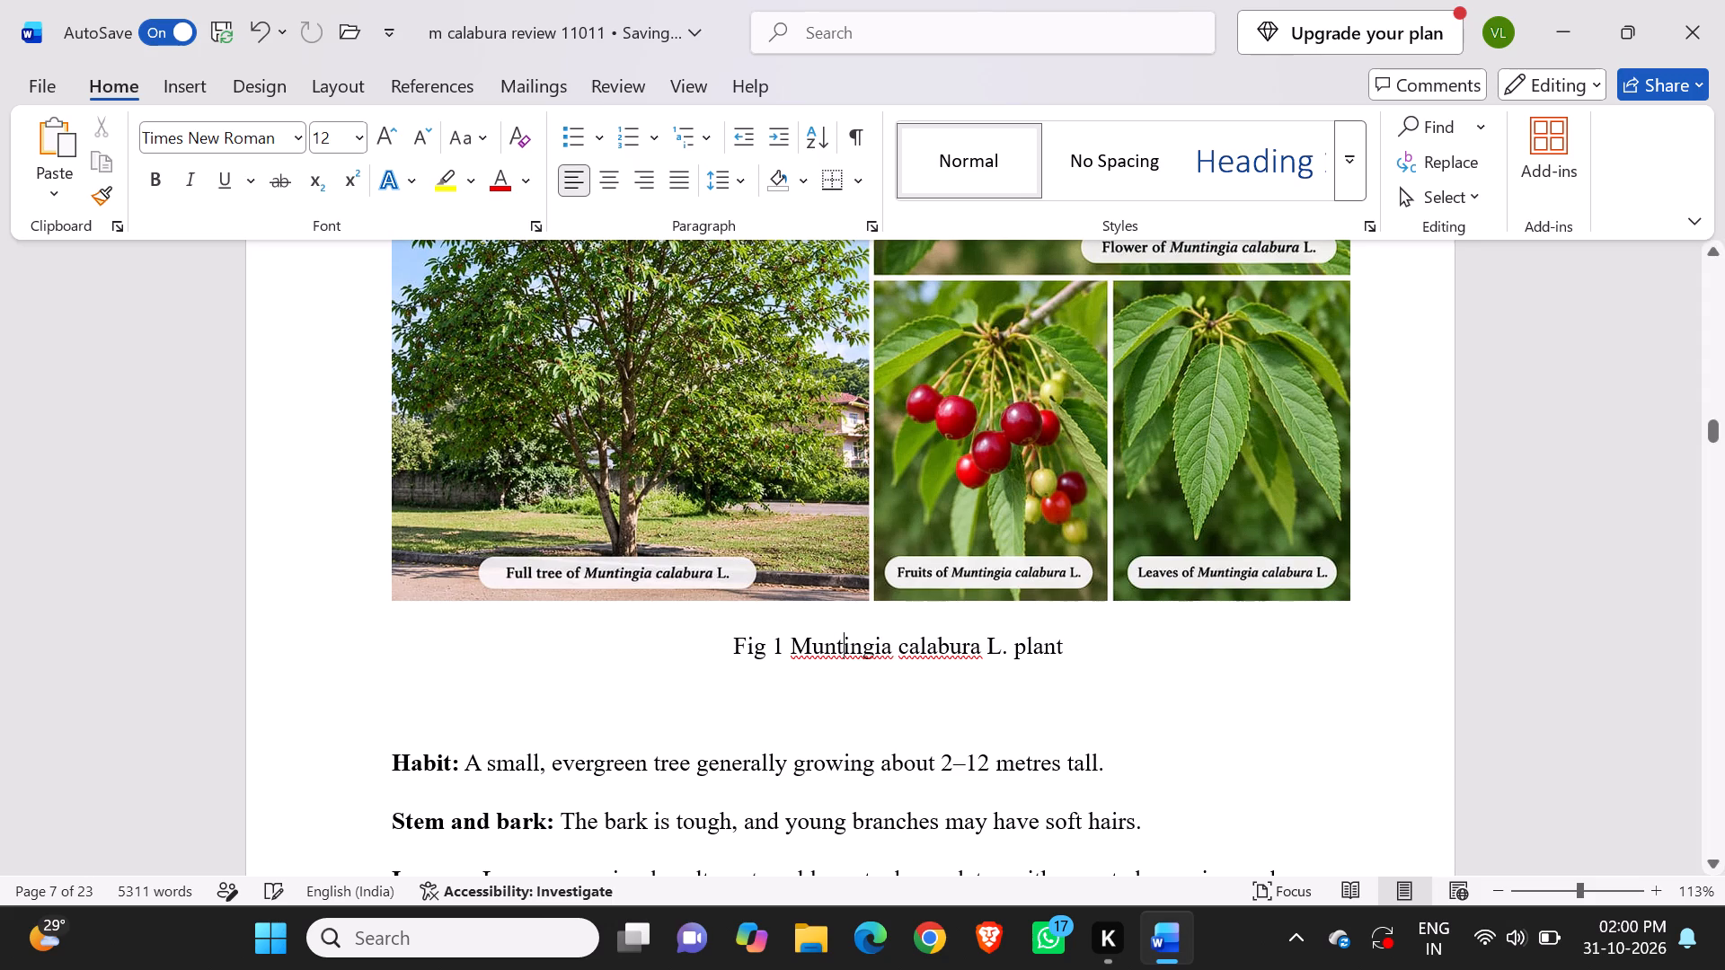
Italicize the whole "Fig 1 Muntingia calabura L. plant" caption beneath the plant pictures.
click(1103, 673)
ctrl+scroll(1103, 673, down, 2)
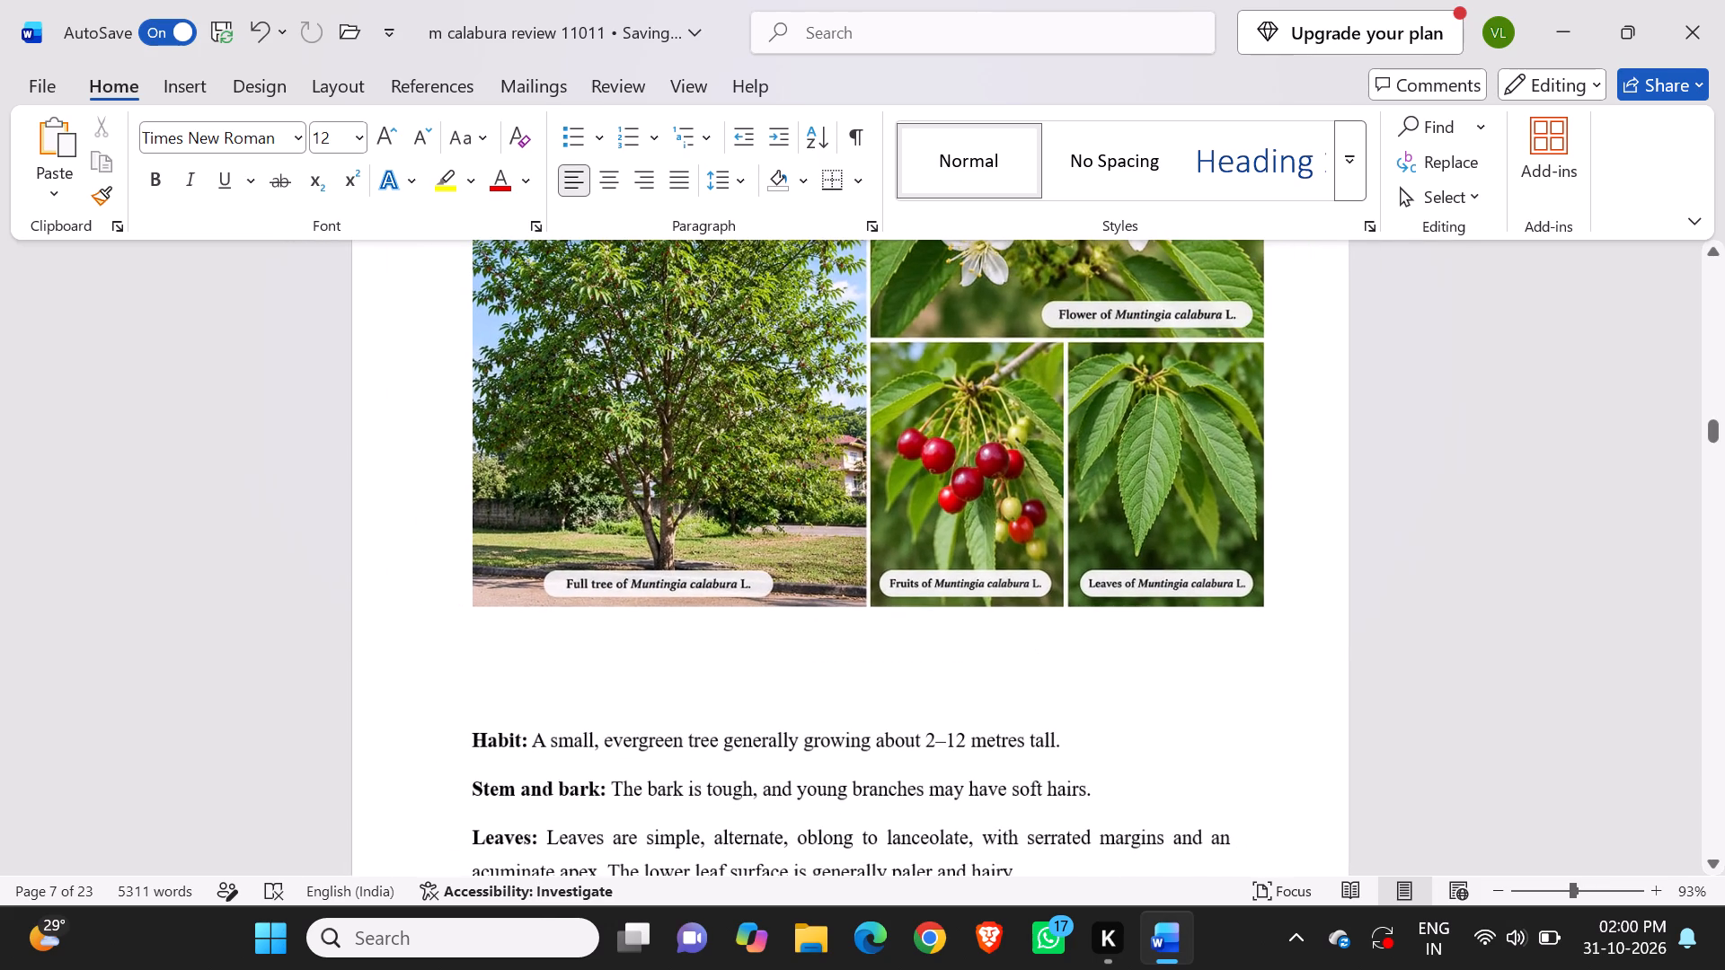
scroll(1103, 673, down, 1)
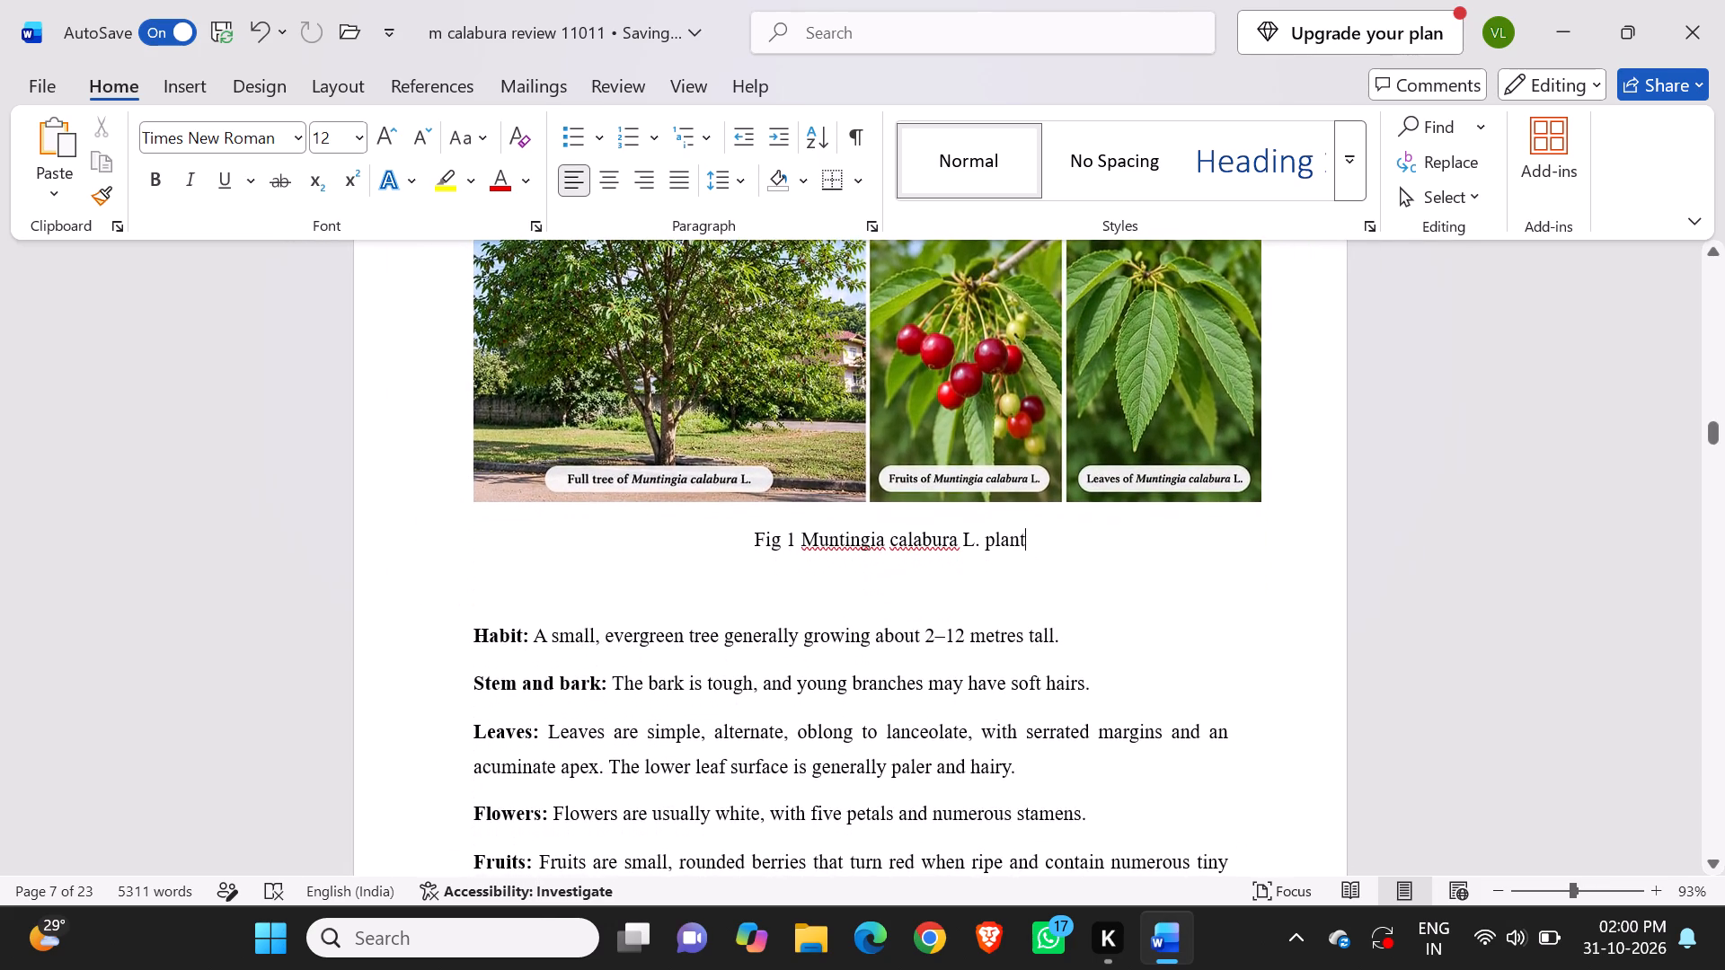
scroll(1103, 673, down, 1)
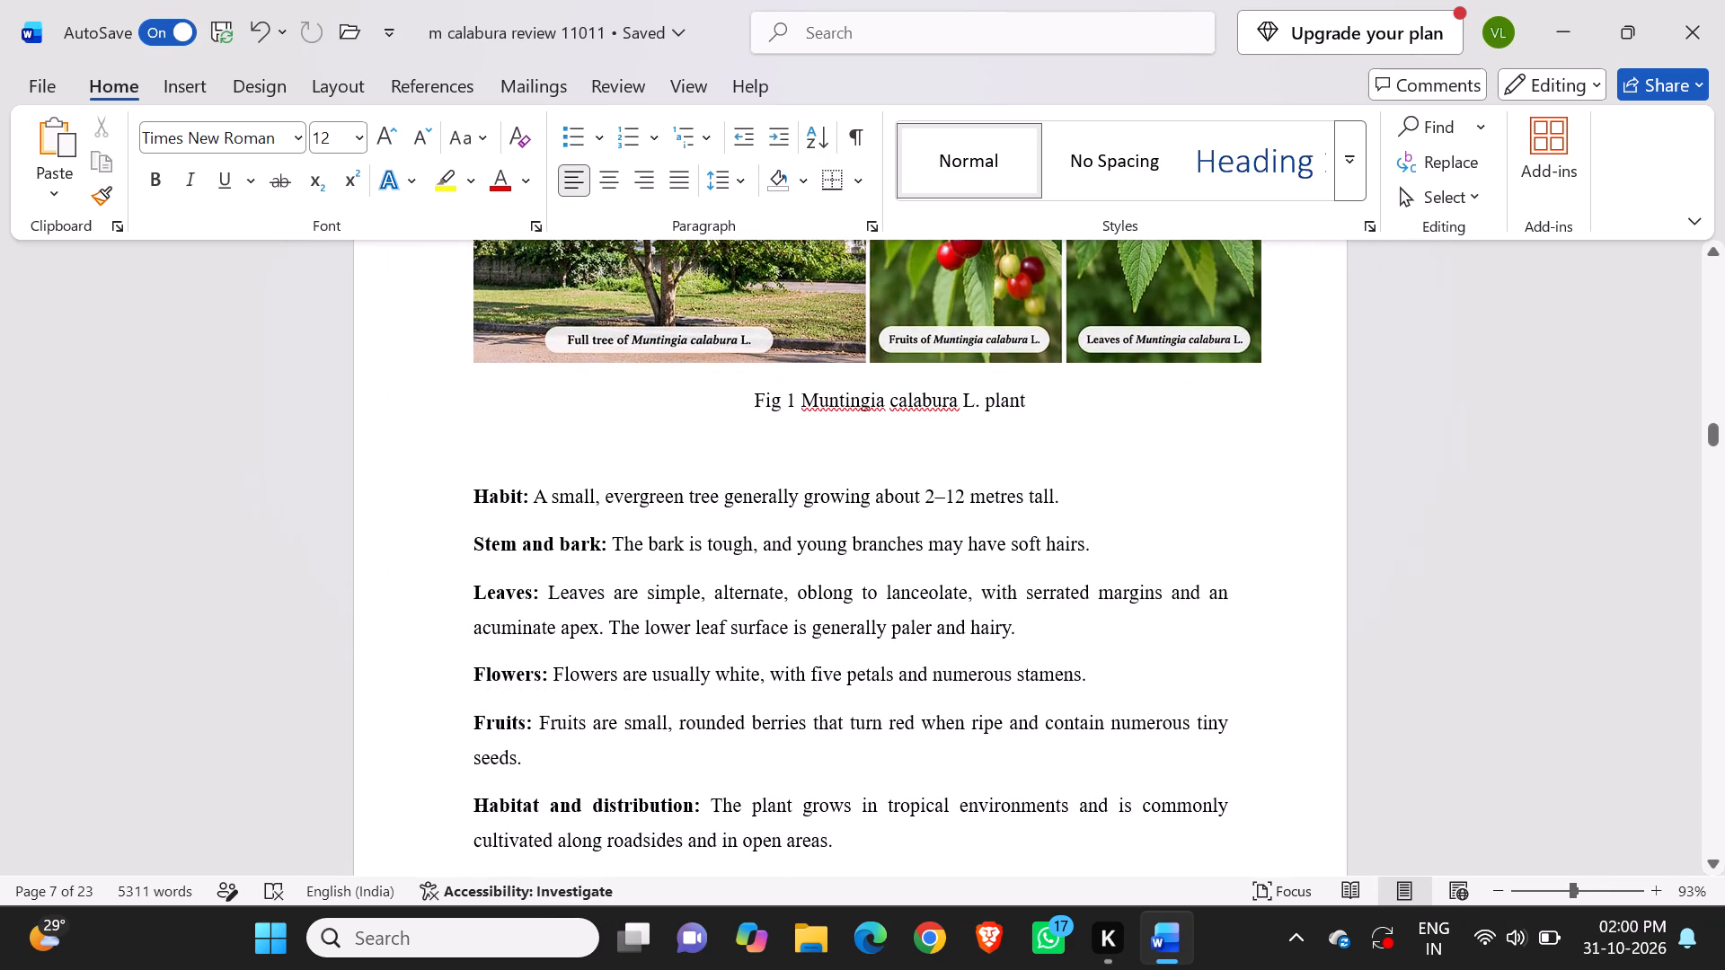
drag(750, 407, 951, 448)
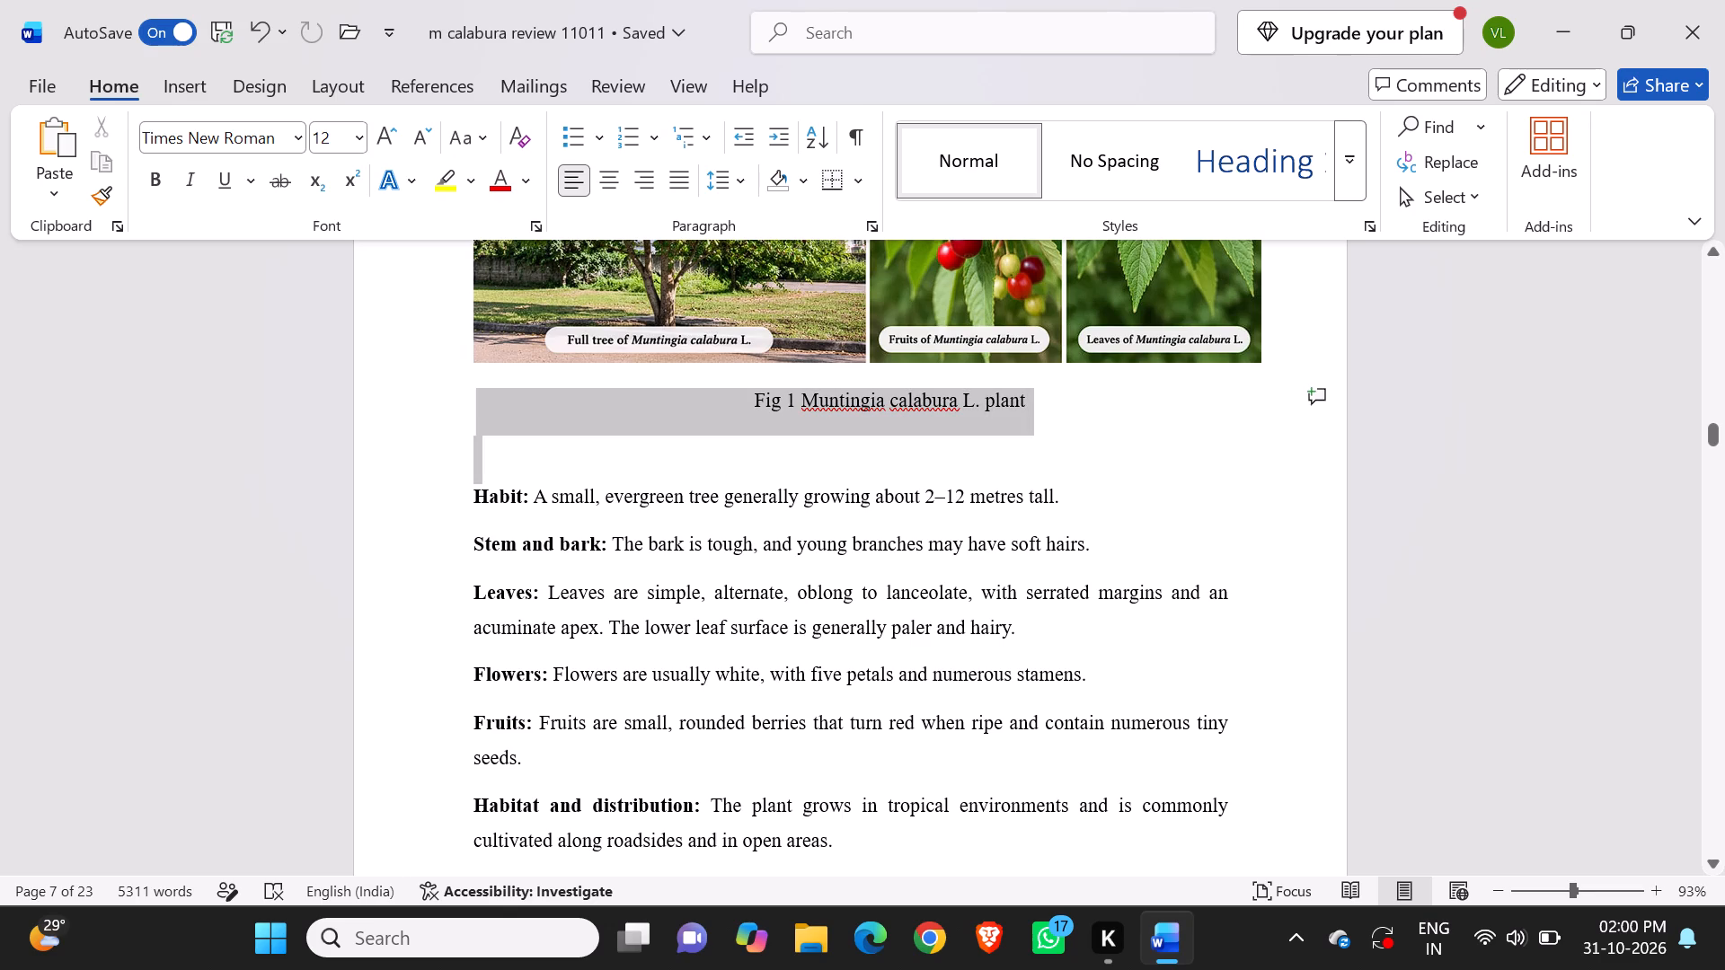
drag(951, 448, 943, 445)
click(943, 445)
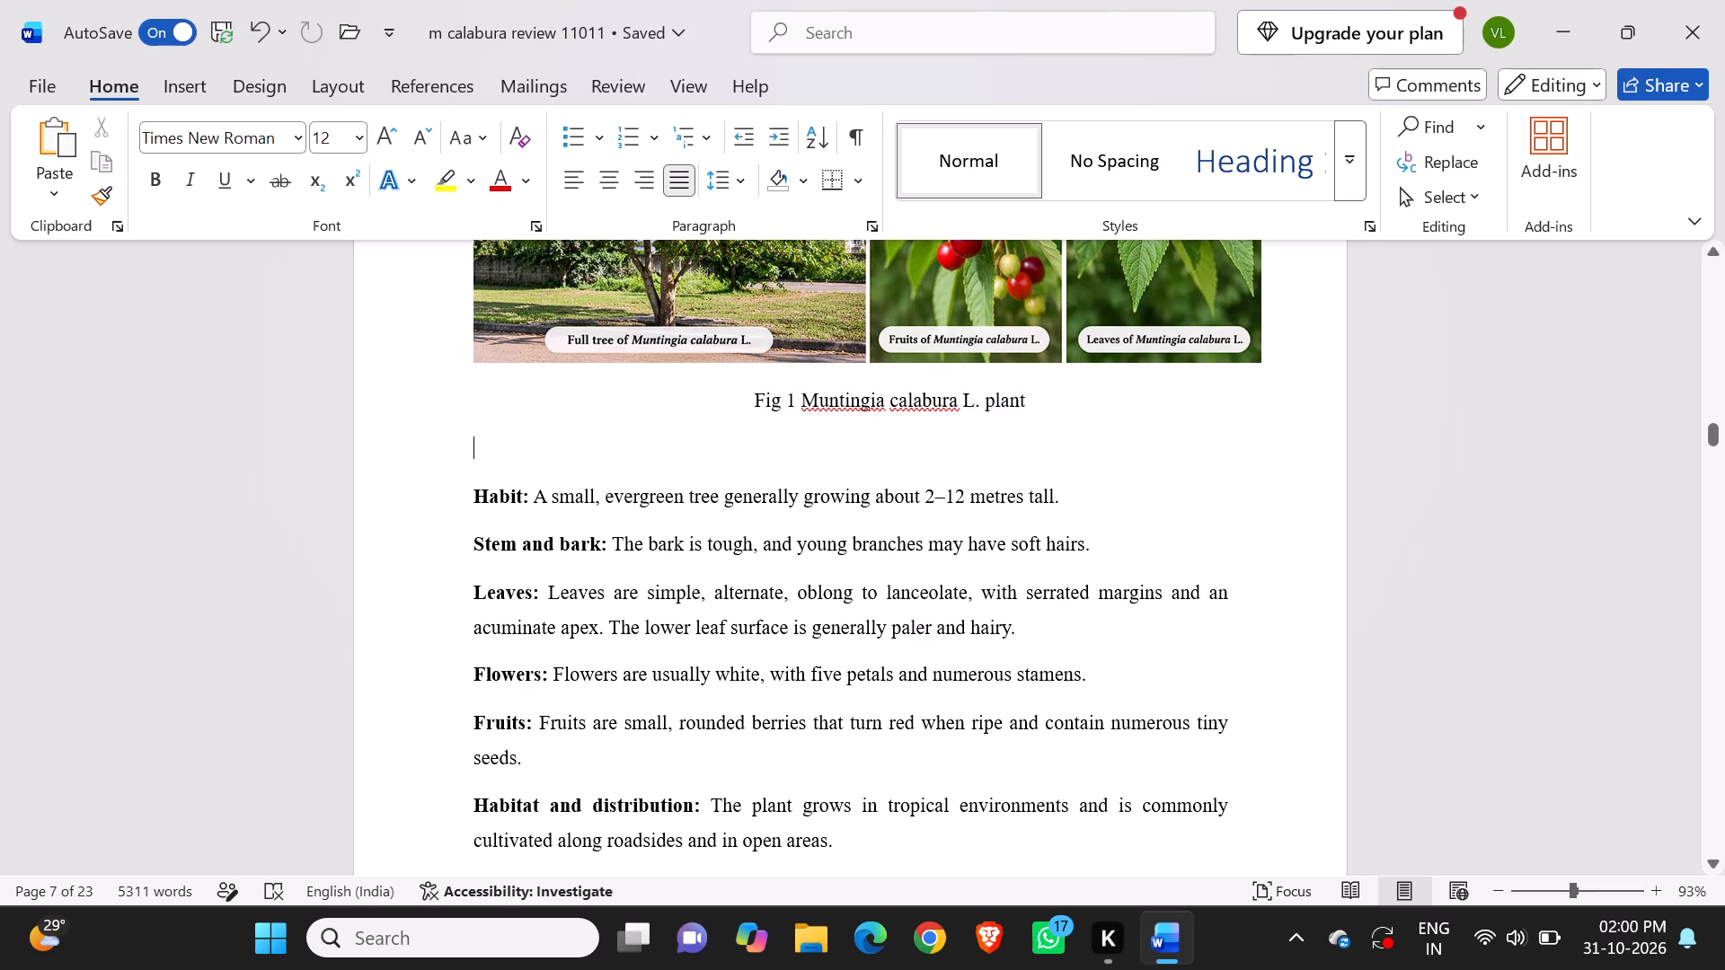
drag(754, 402, 1037, 435)
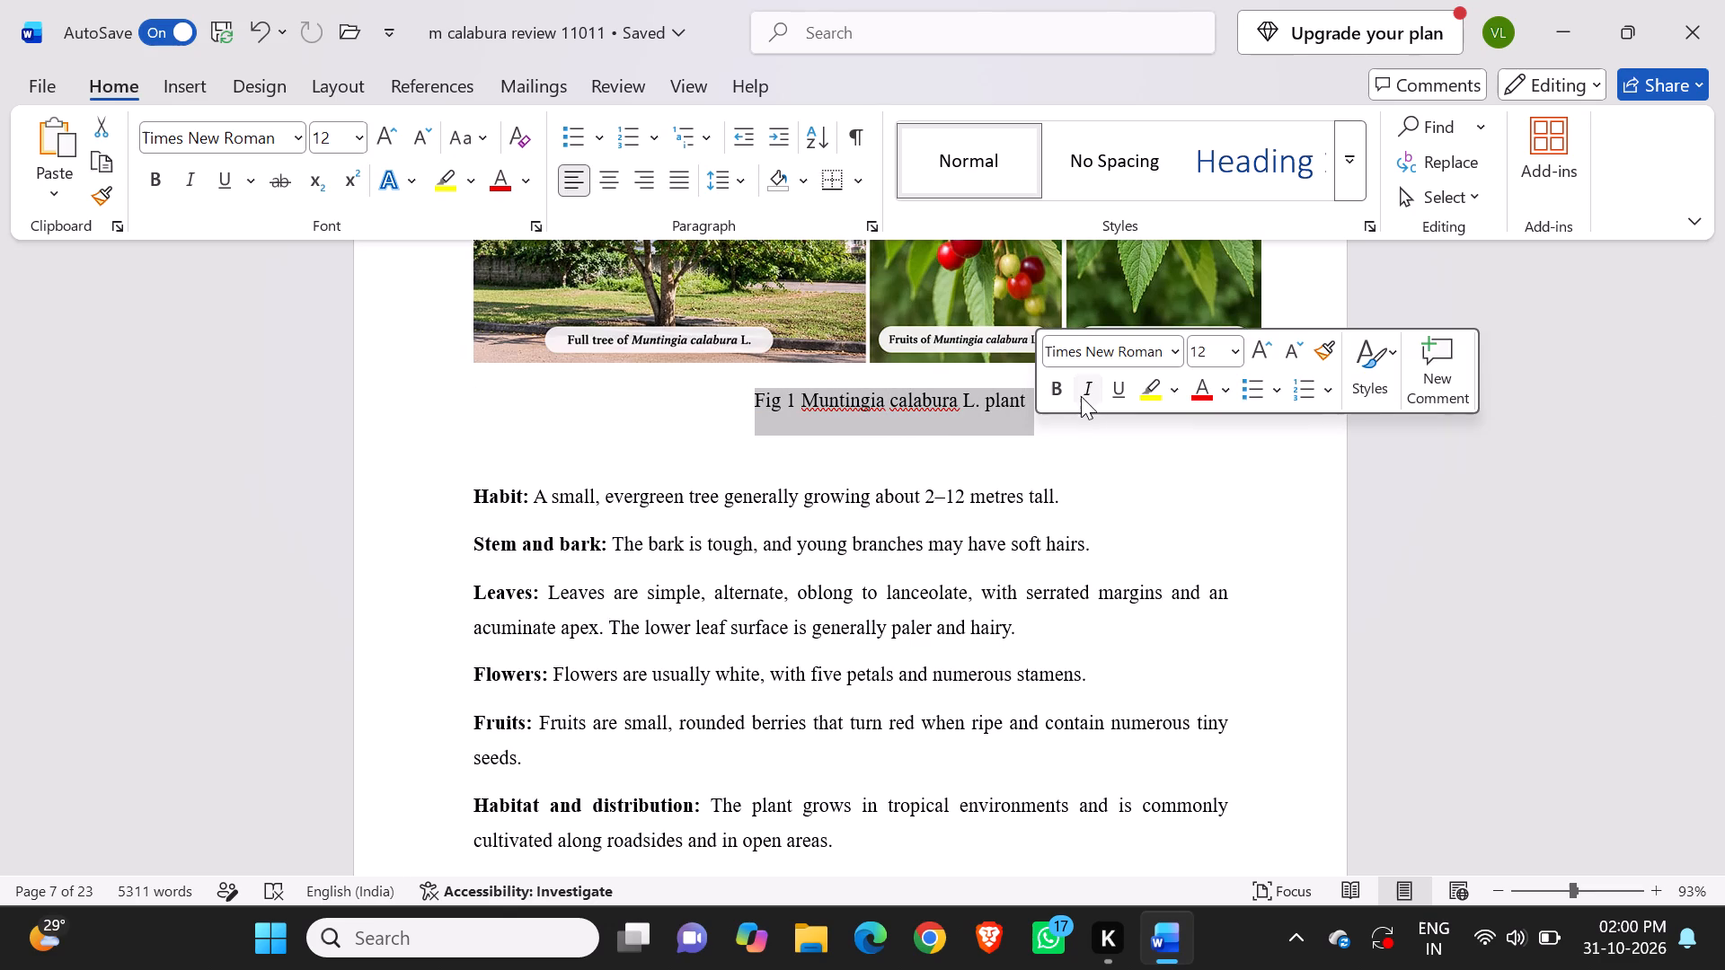
click(1083, 395)
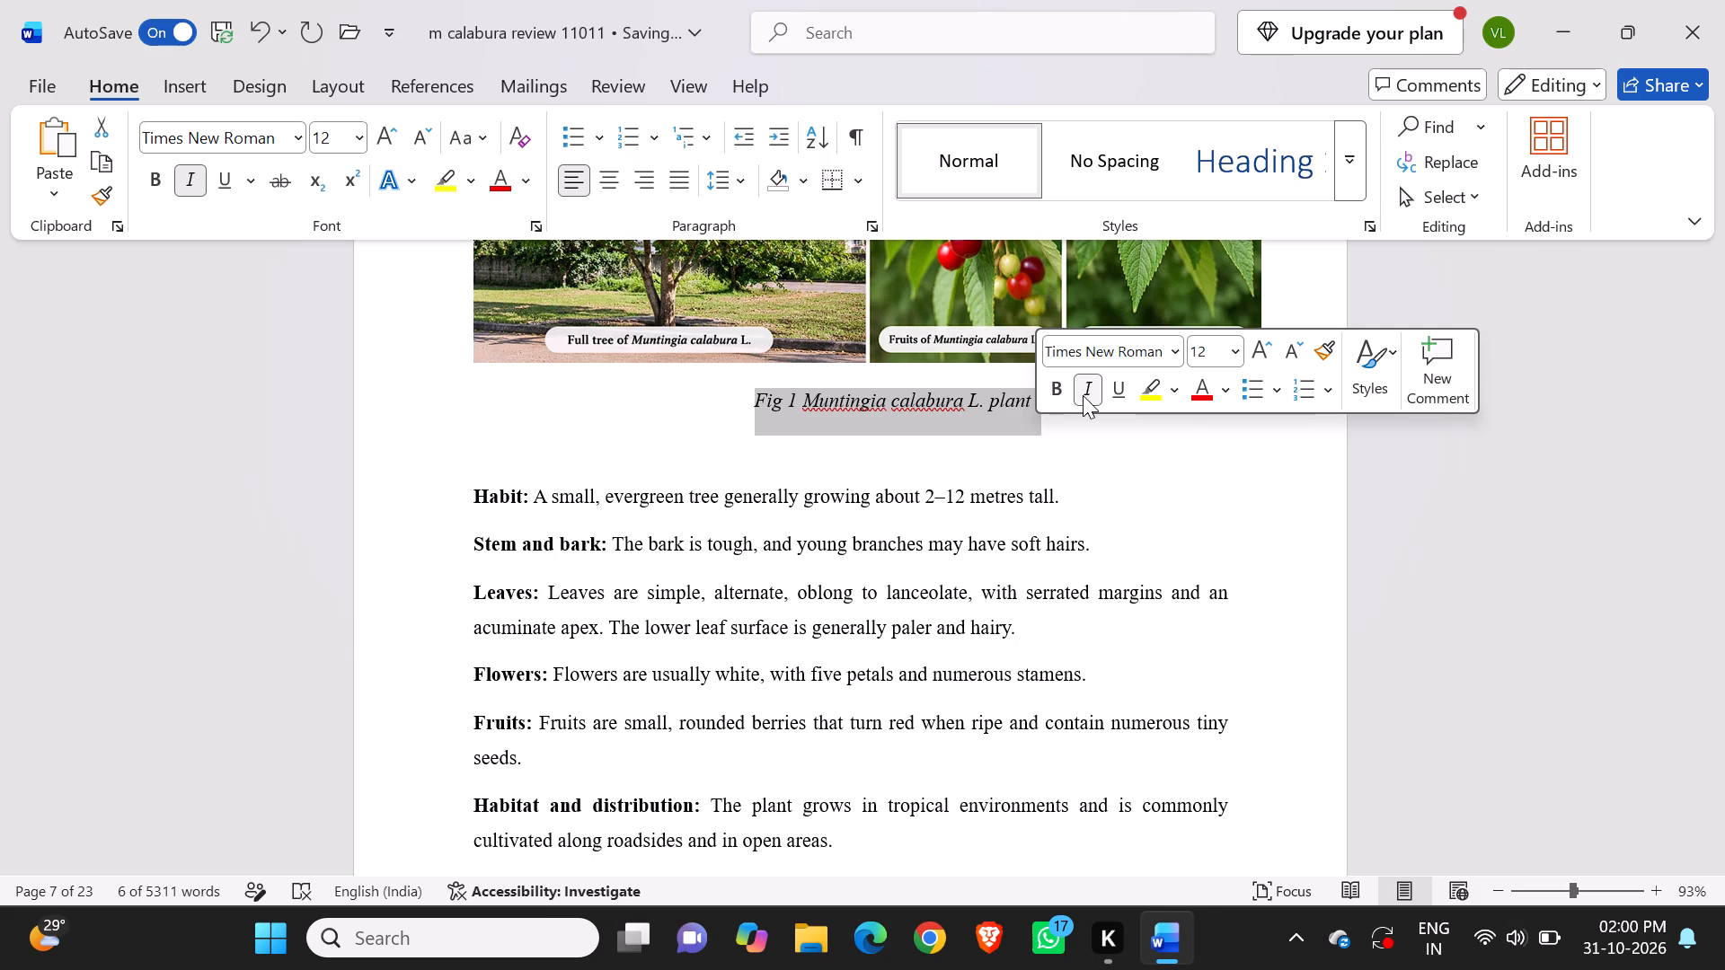
click(1108, 480)
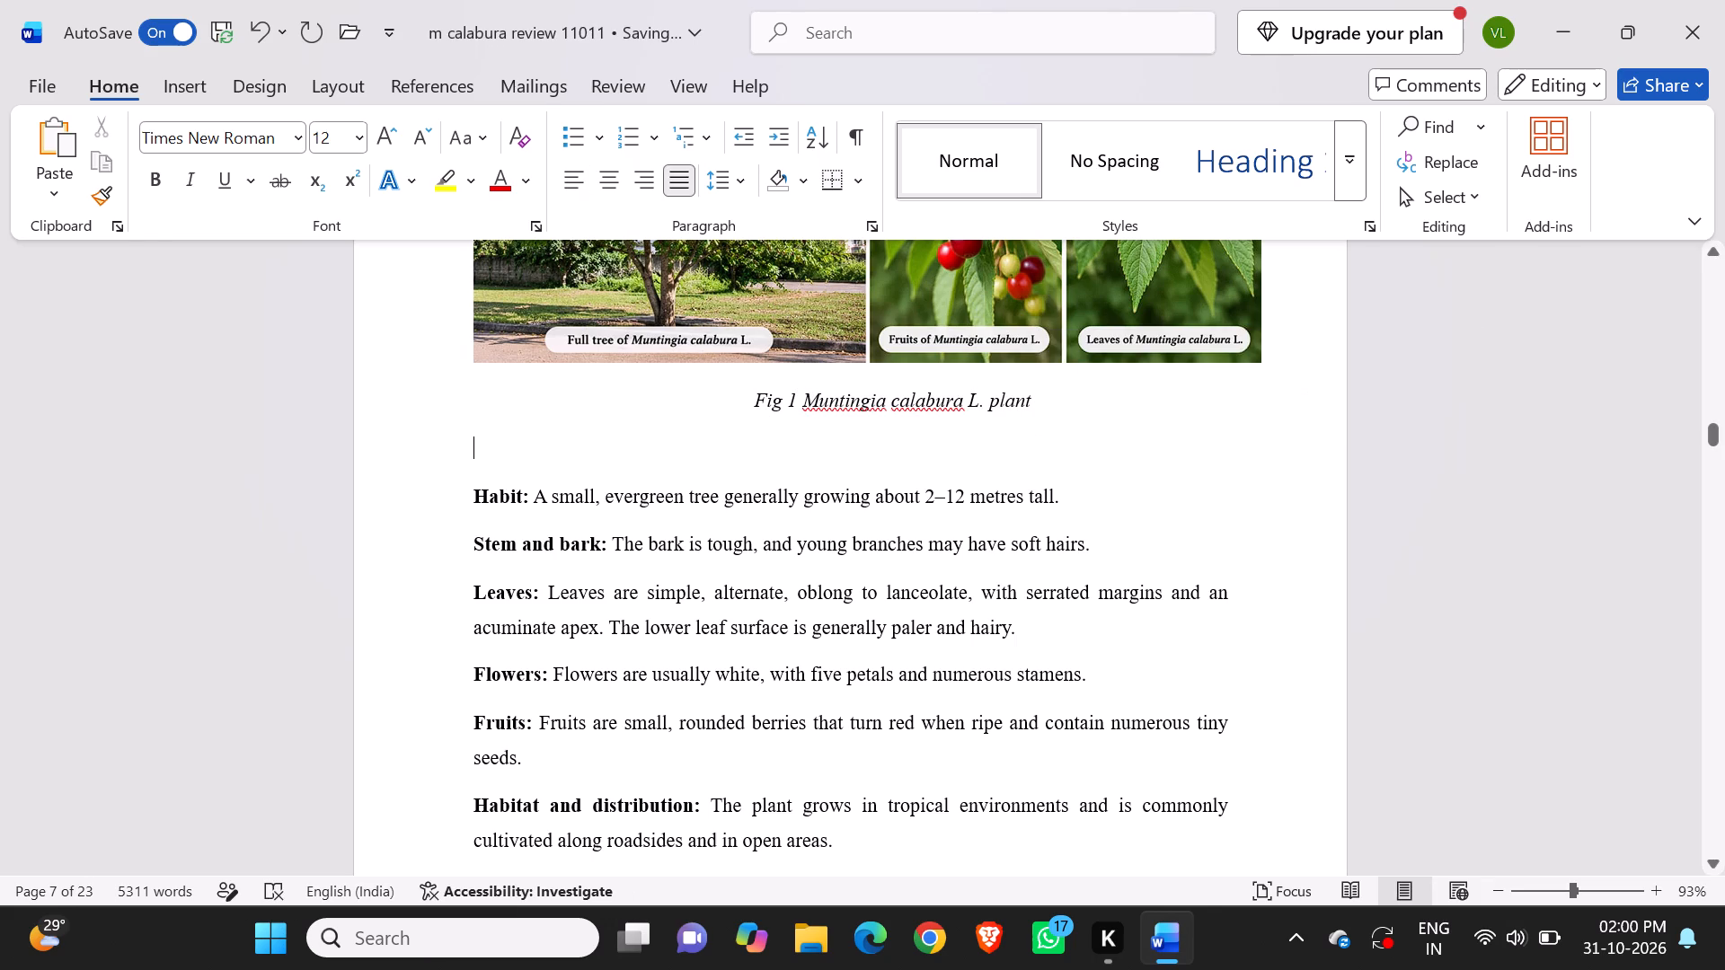
Read through the plant description on page 7, from Habit to Habitat and distribution, checking its text and layout.
scroll(1108, 480, down, 2)
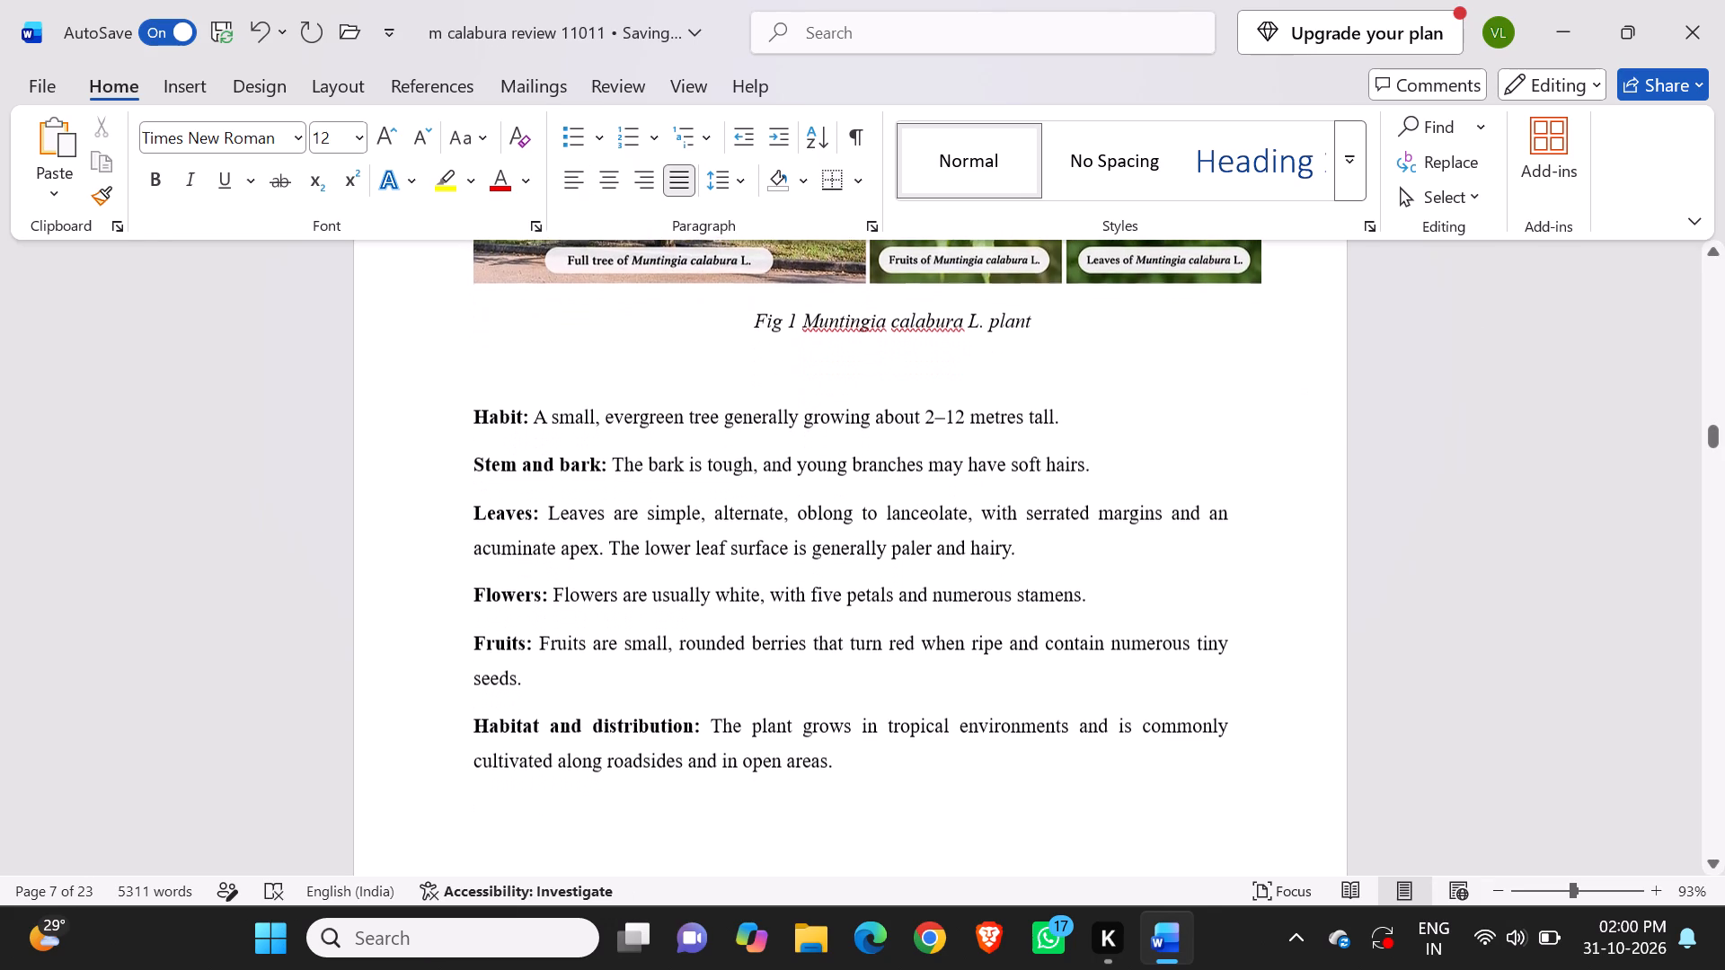
scroll(1108, 480, down, 1)
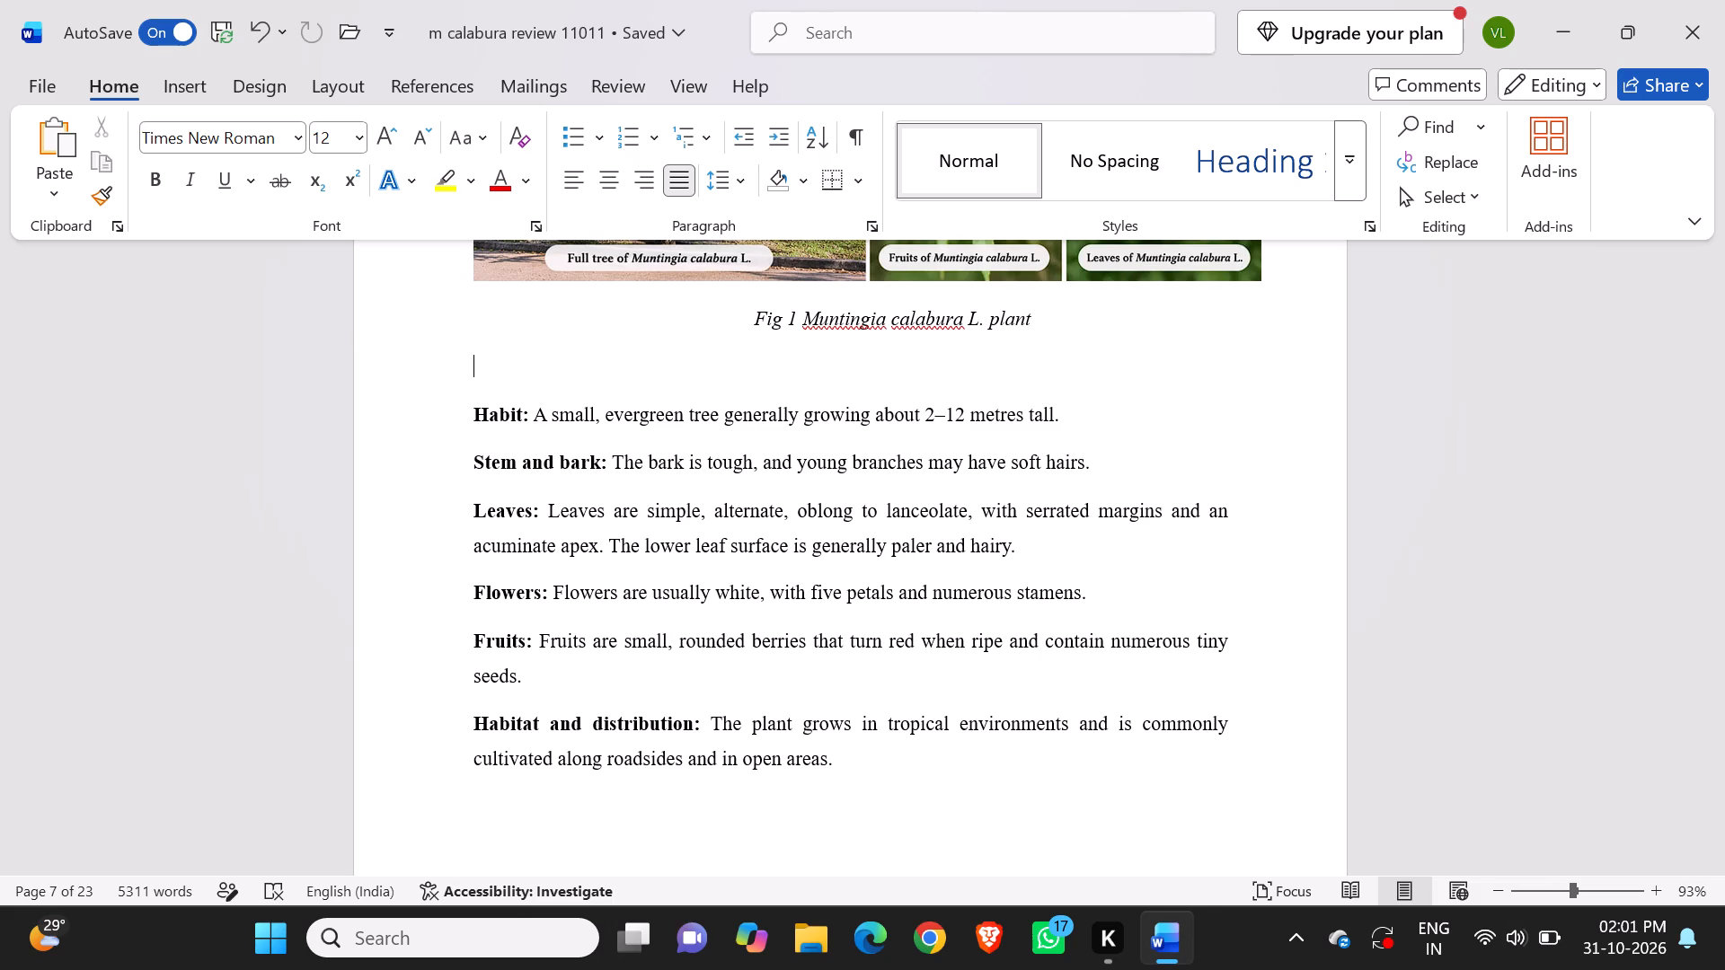
scroll(1108, 480, down, 2)
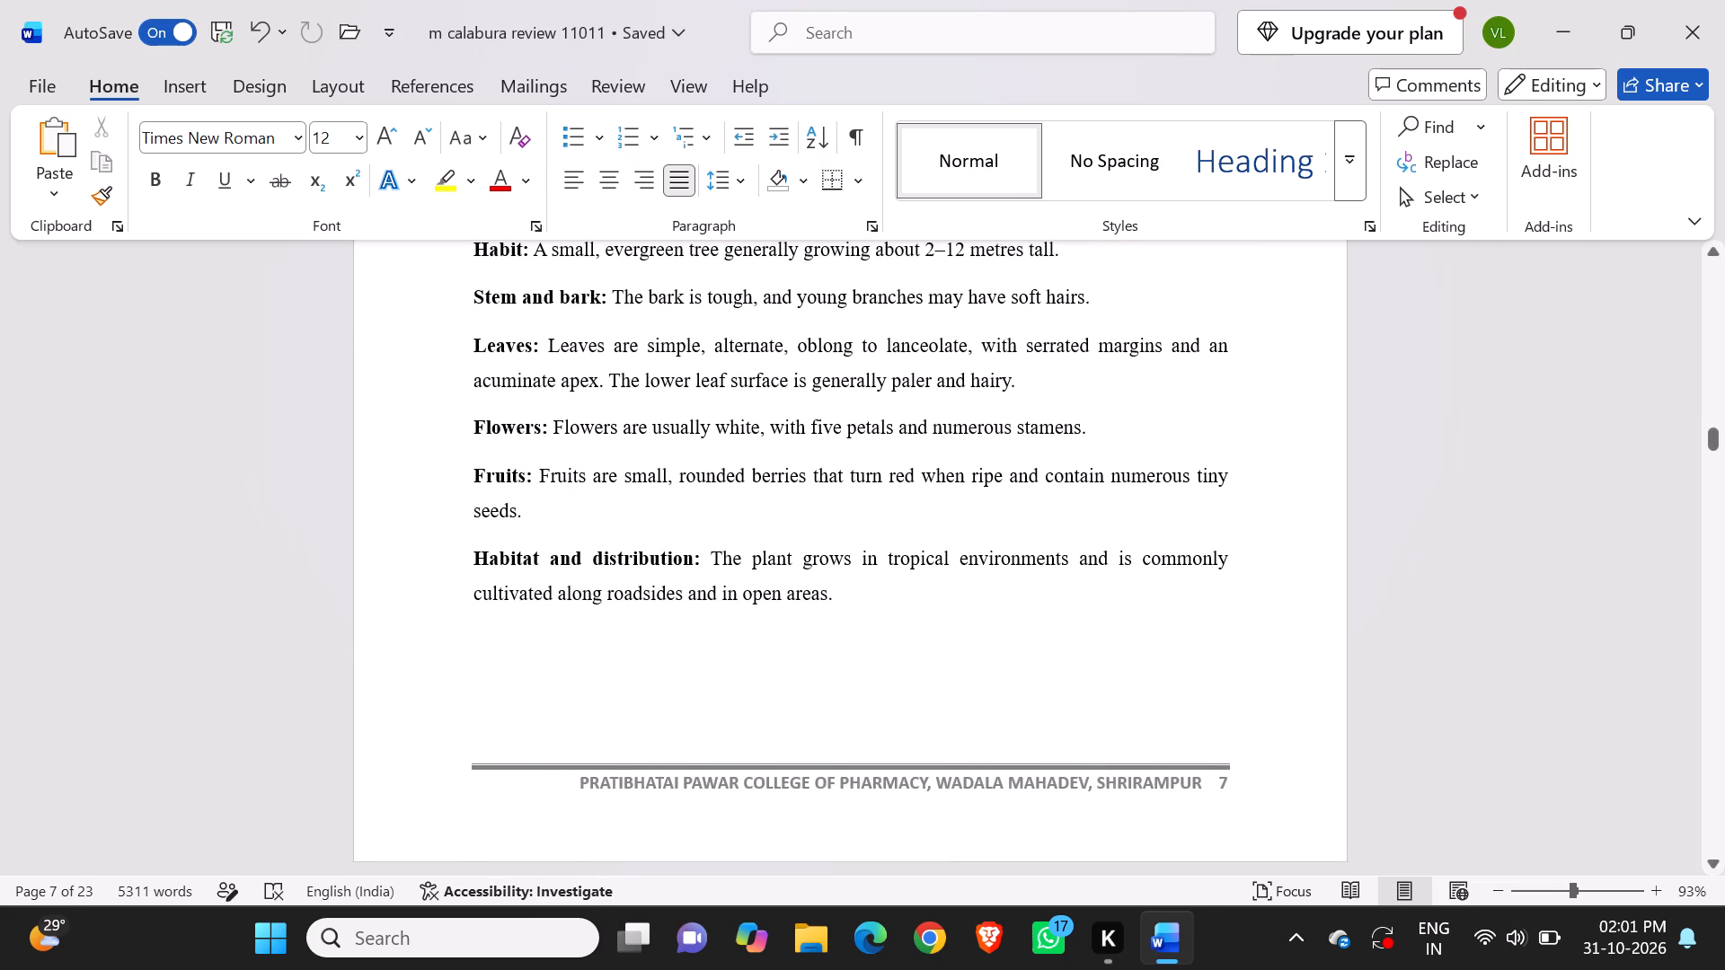
scroll(1105, 421, down, 2)
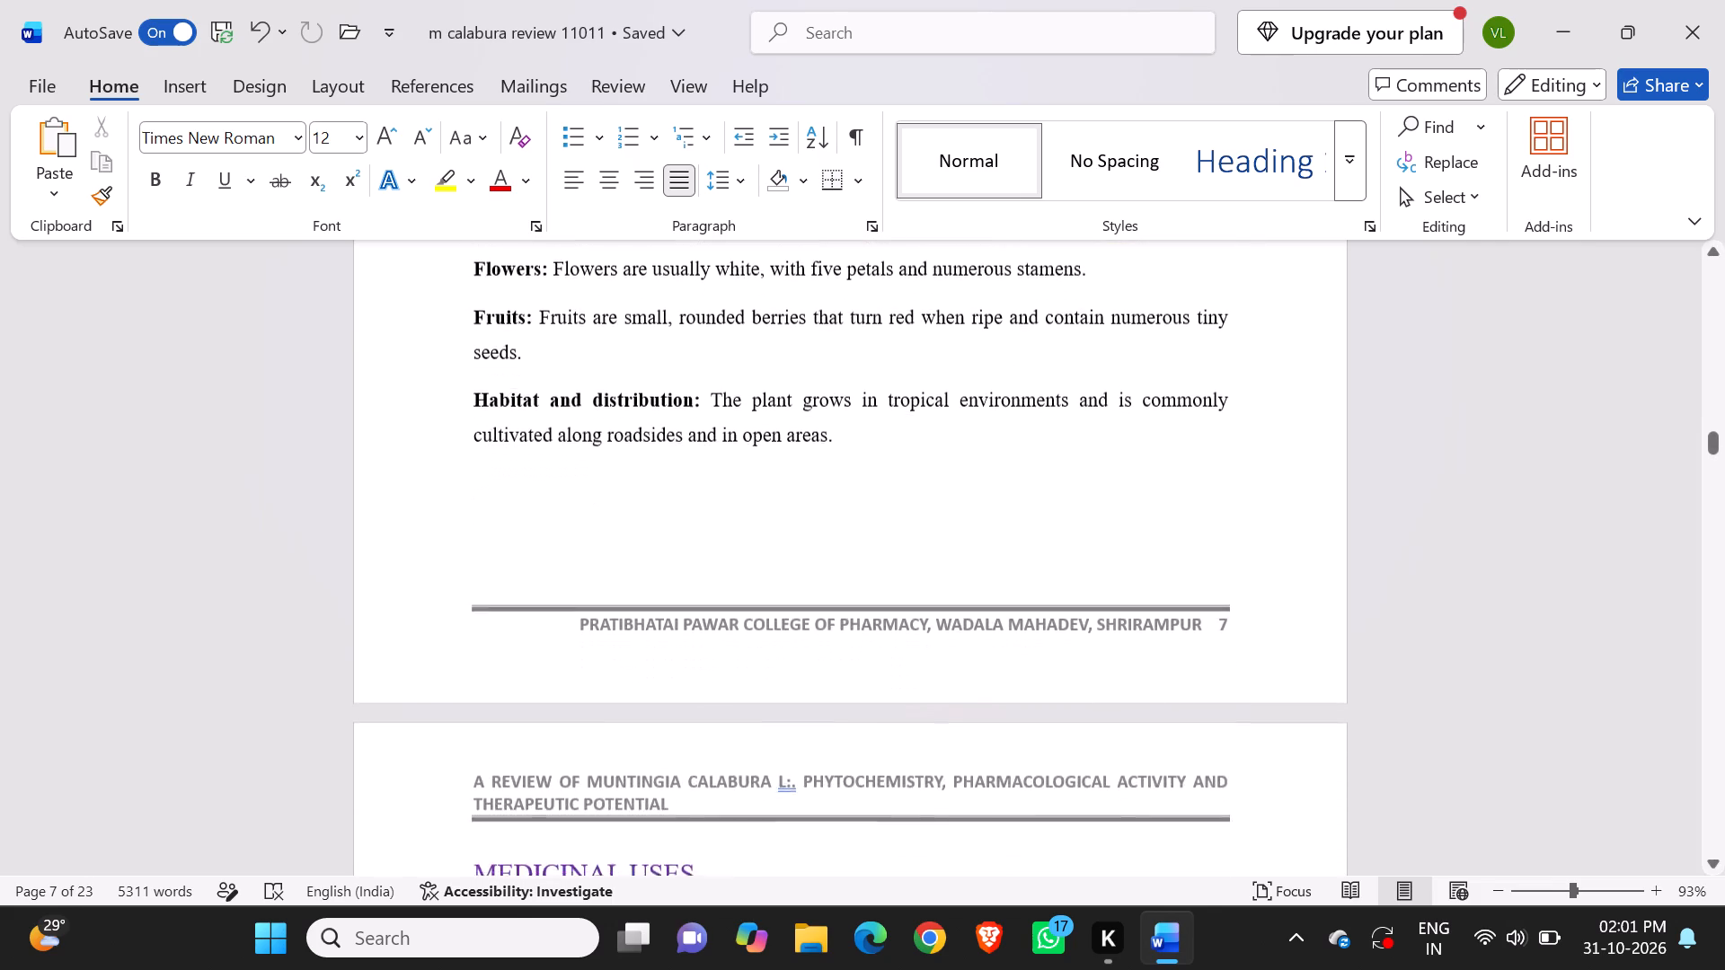
scroll(1105, 421, down, 4)
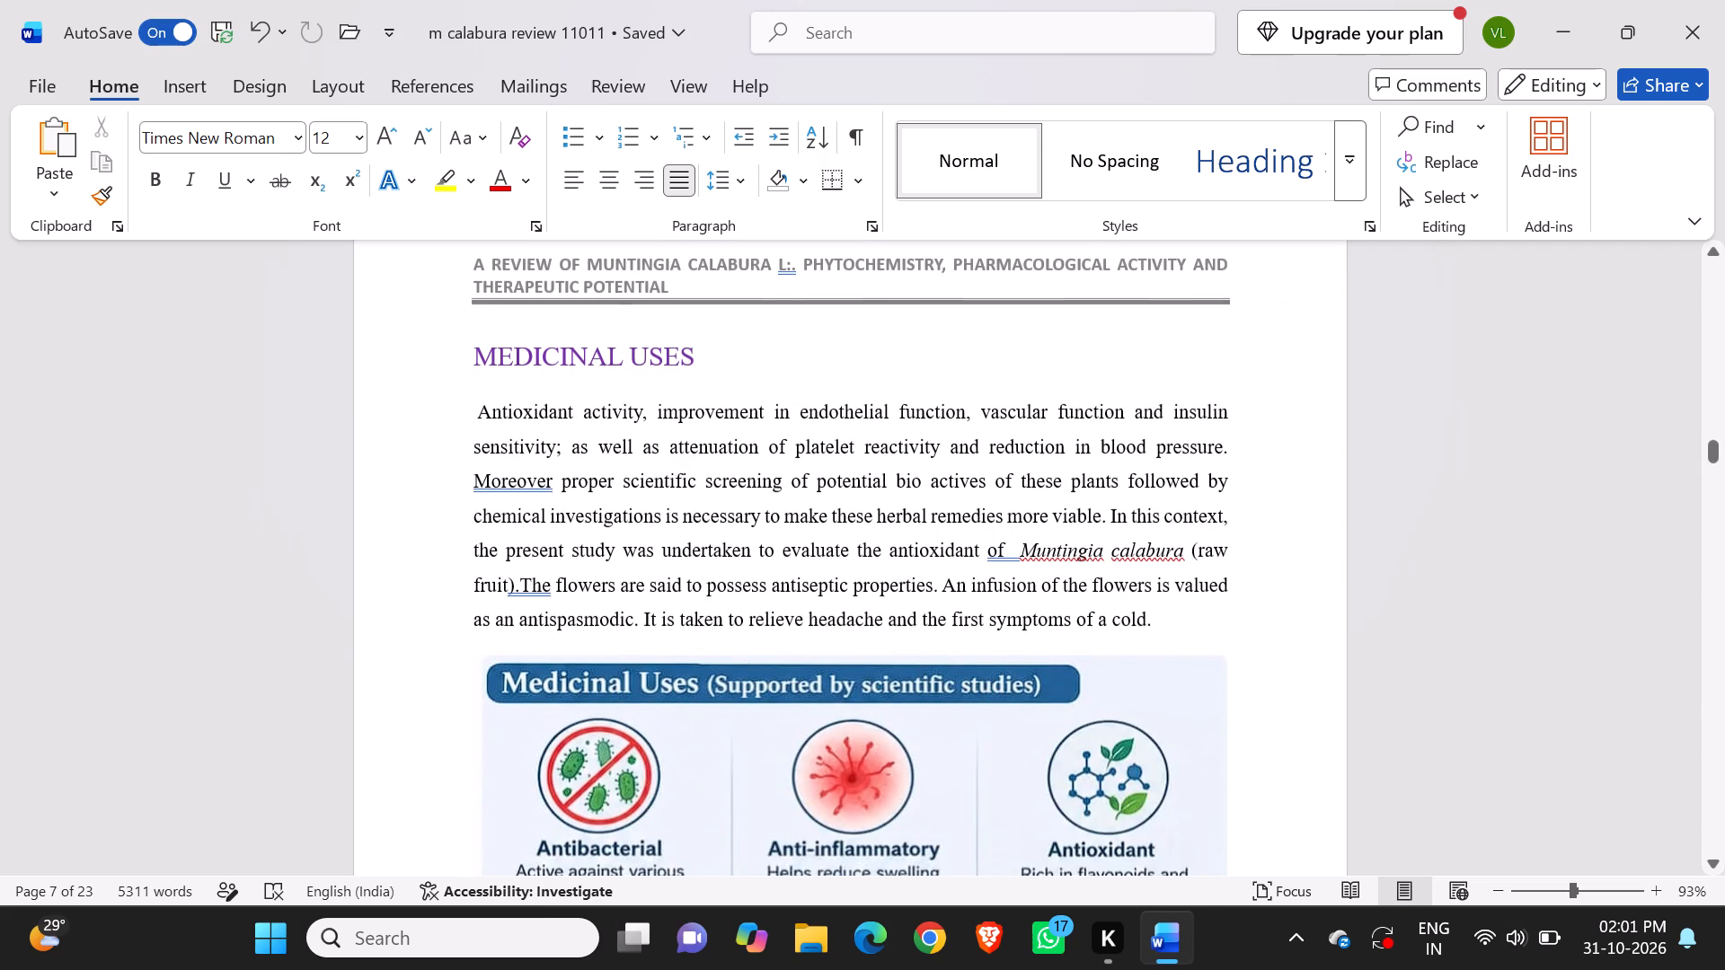
Review the Medicinal Uses section with its infographic and the Traditional Uses section on page 8 for anything needing correction.
scroll(1105, 397, down, 1)
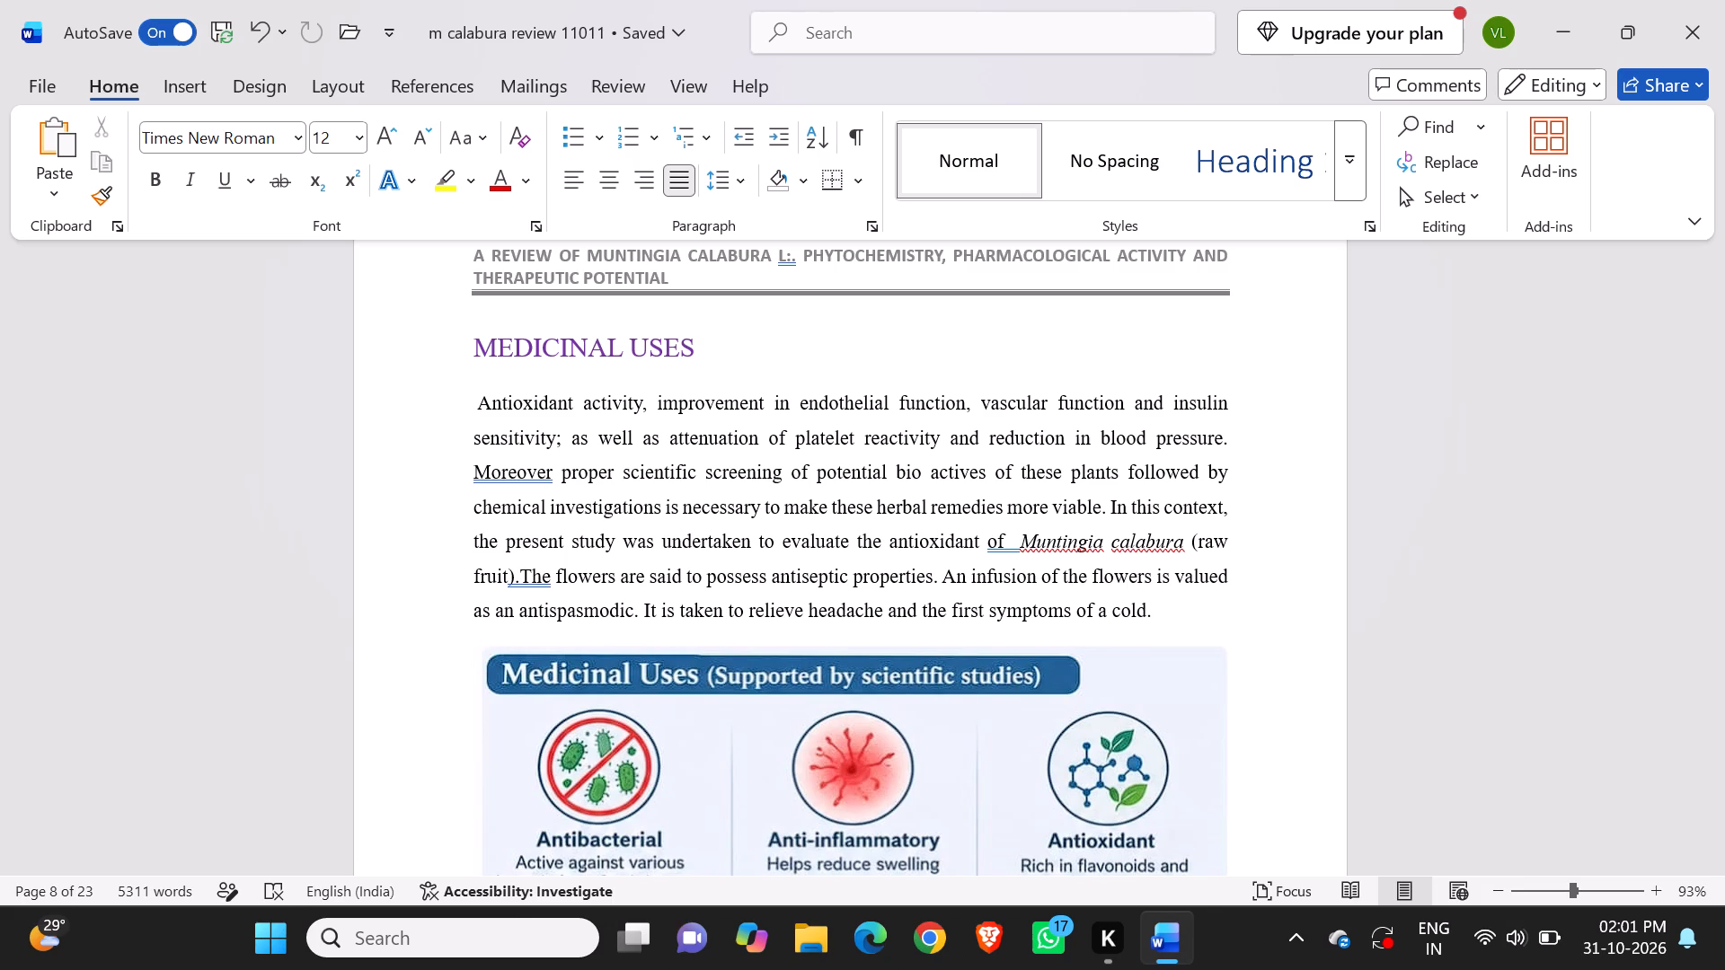
scroll(1103, 481, down, 1)
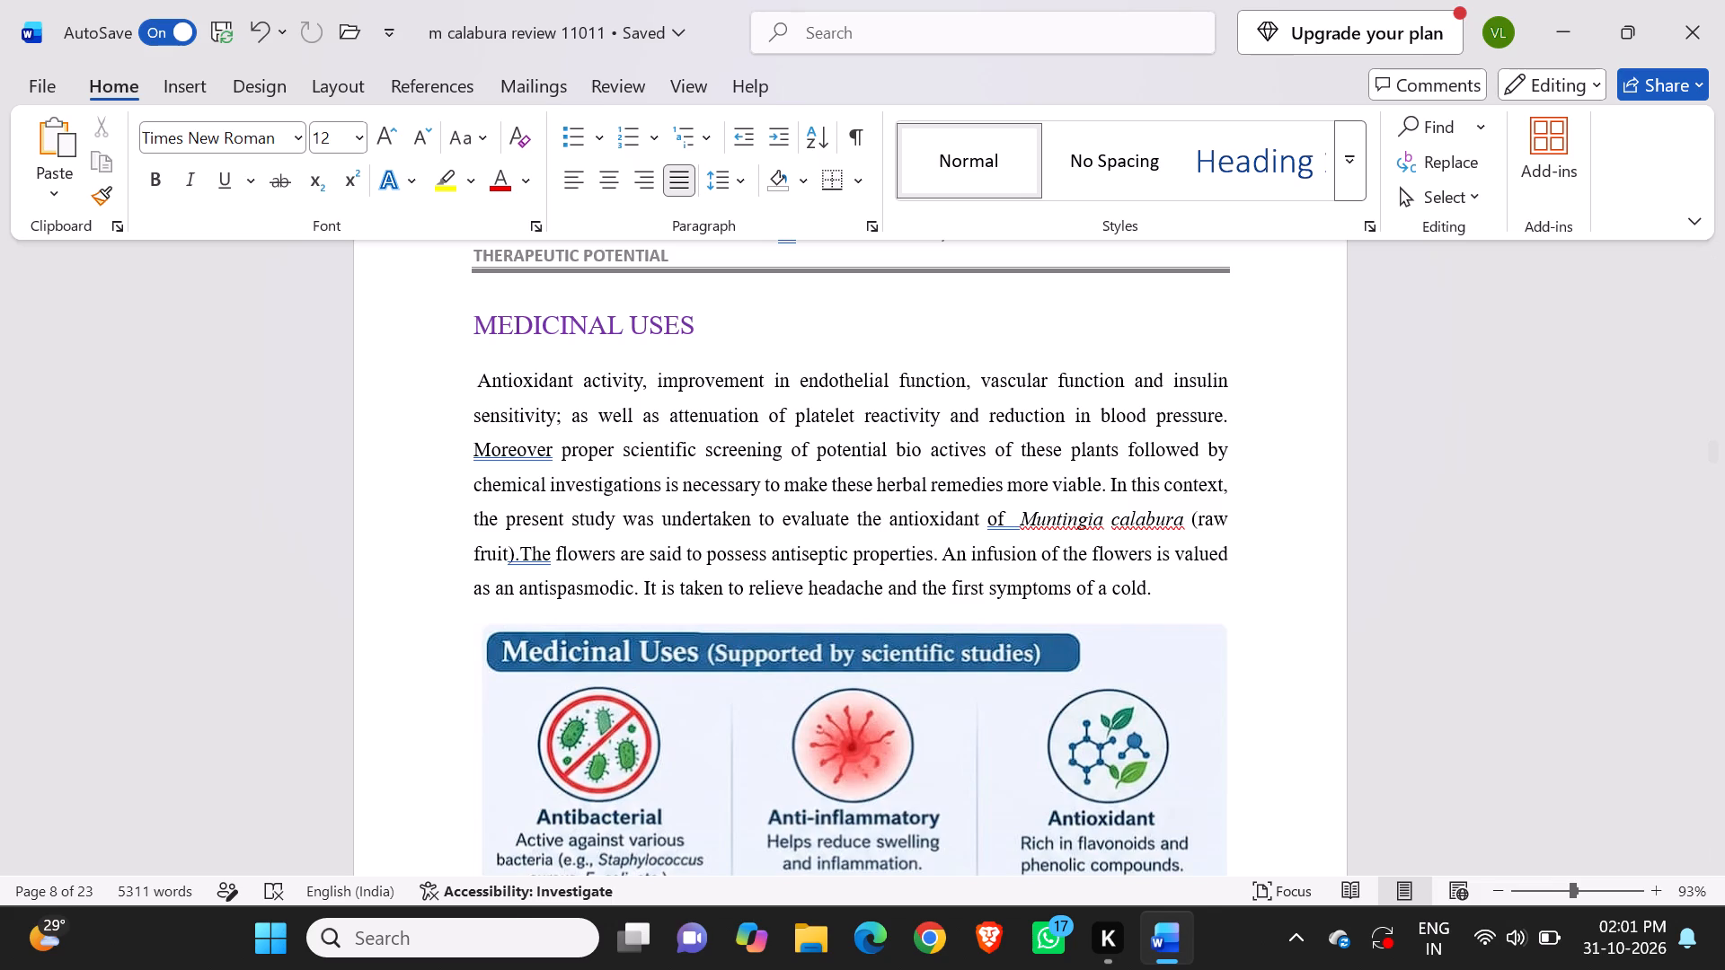
scroll(1103, 481, down, 1)
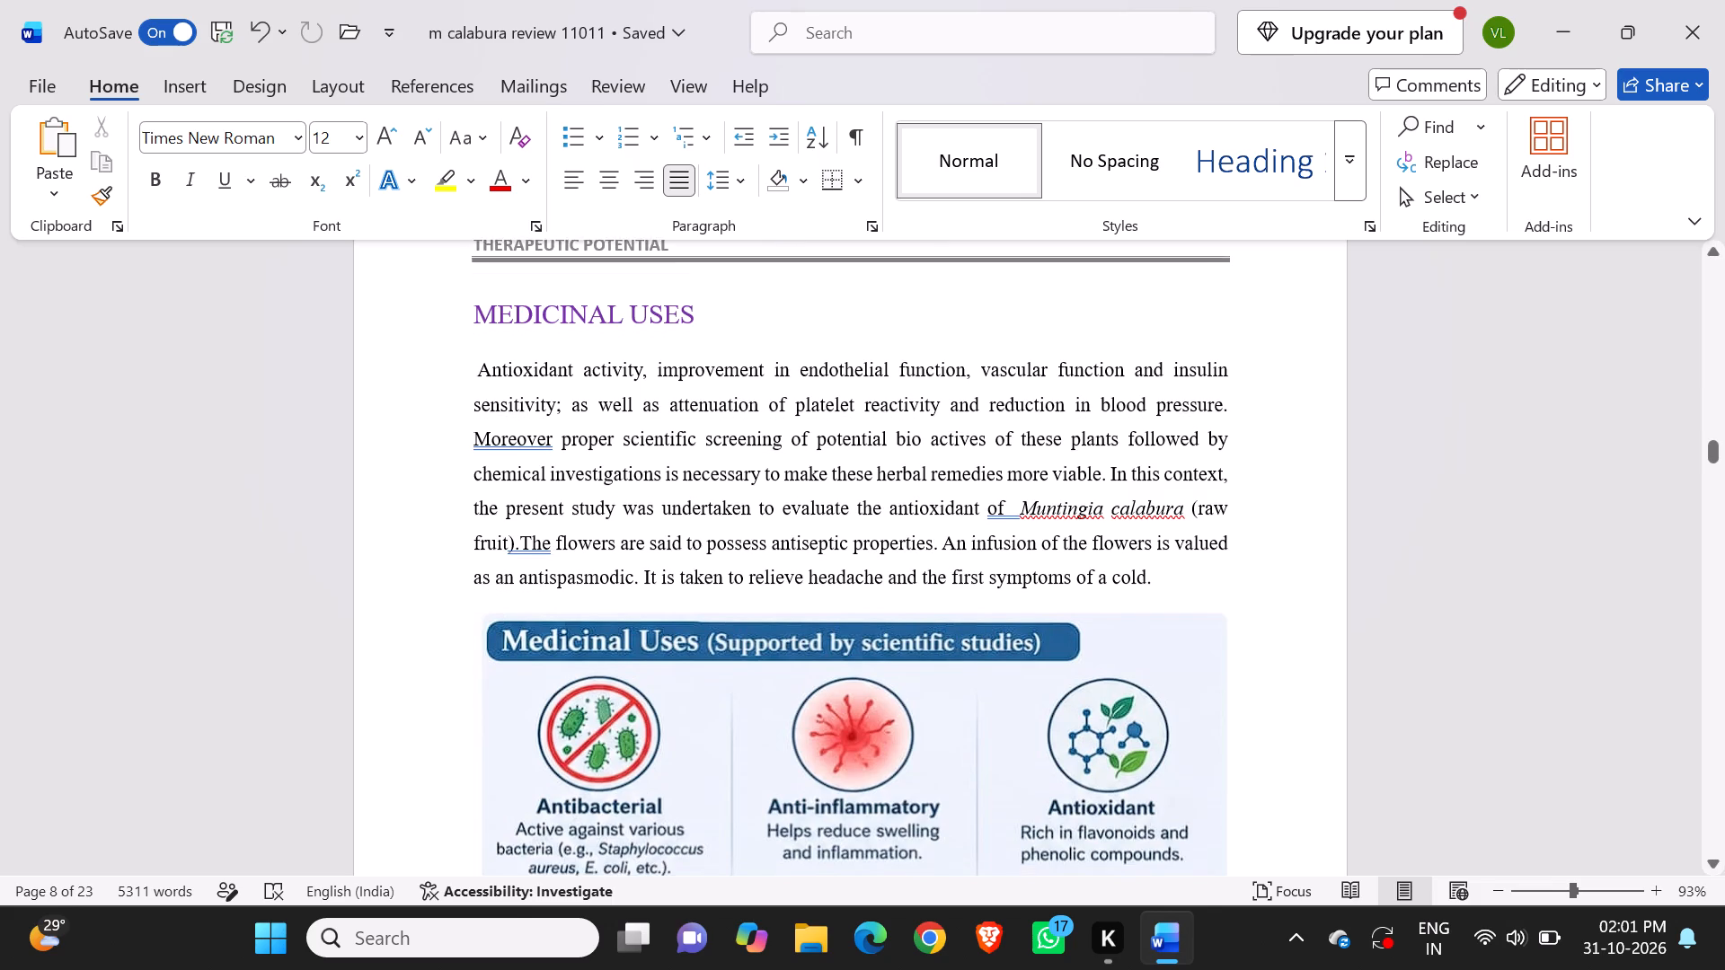
scroll(1103, 481, down, 3)
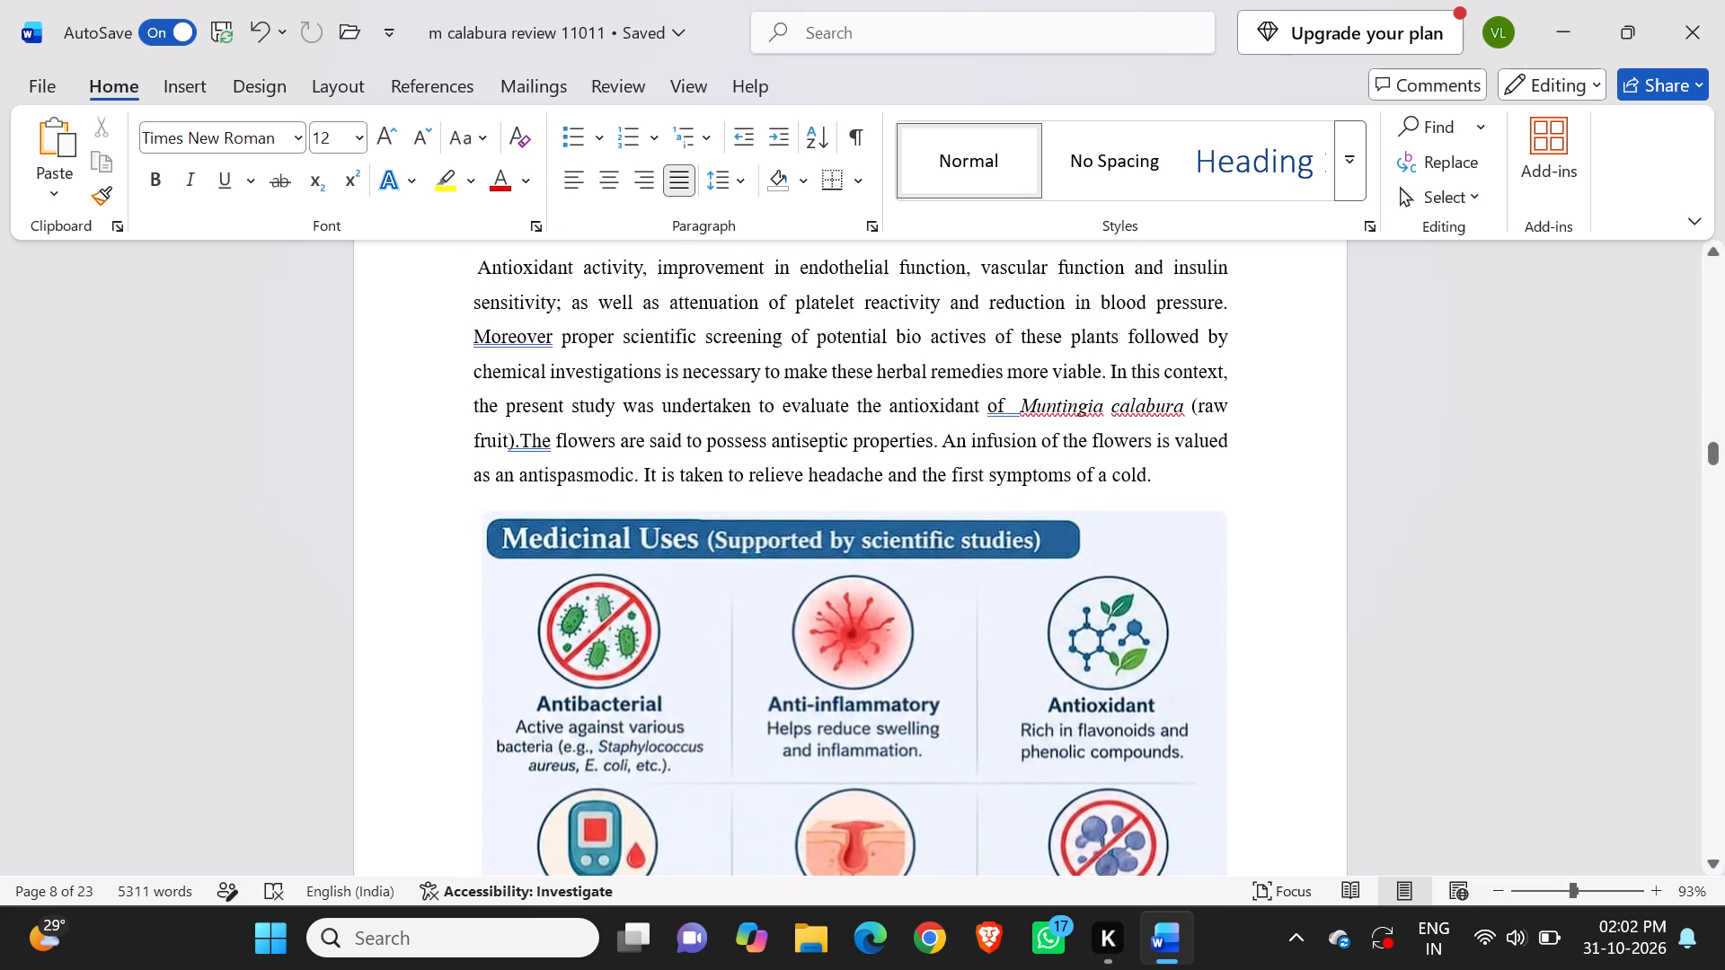
scroll(1107, 468, down, 1)
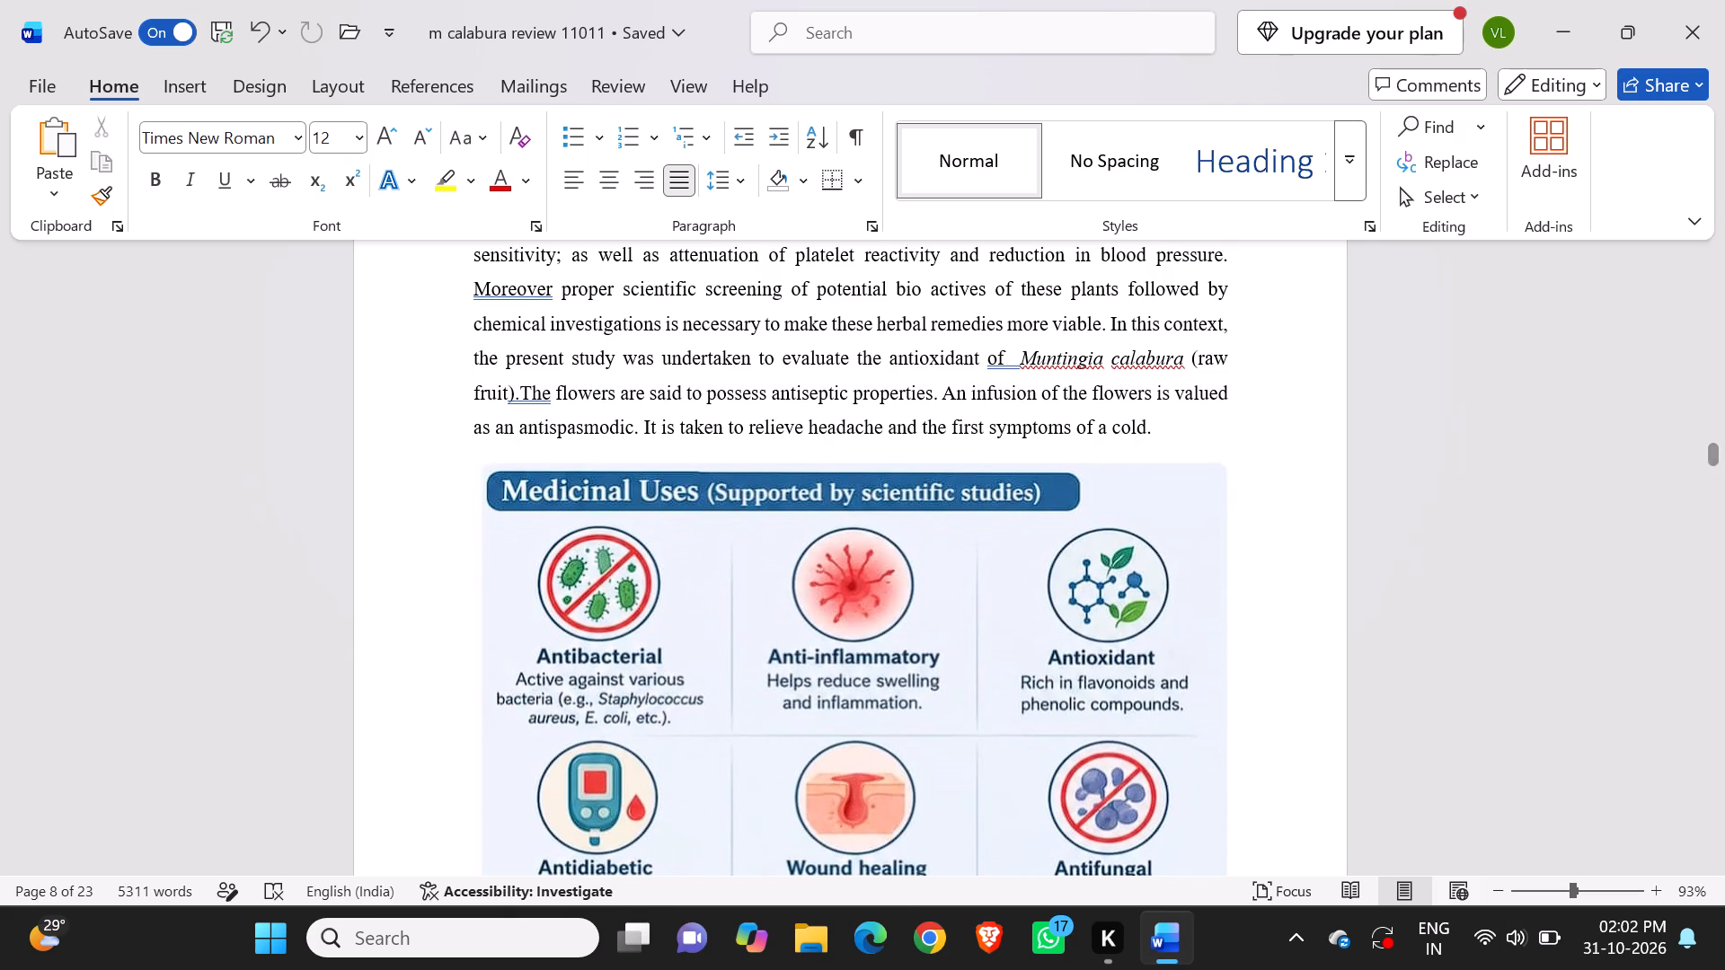
scroll(1107, 468, down, 2)
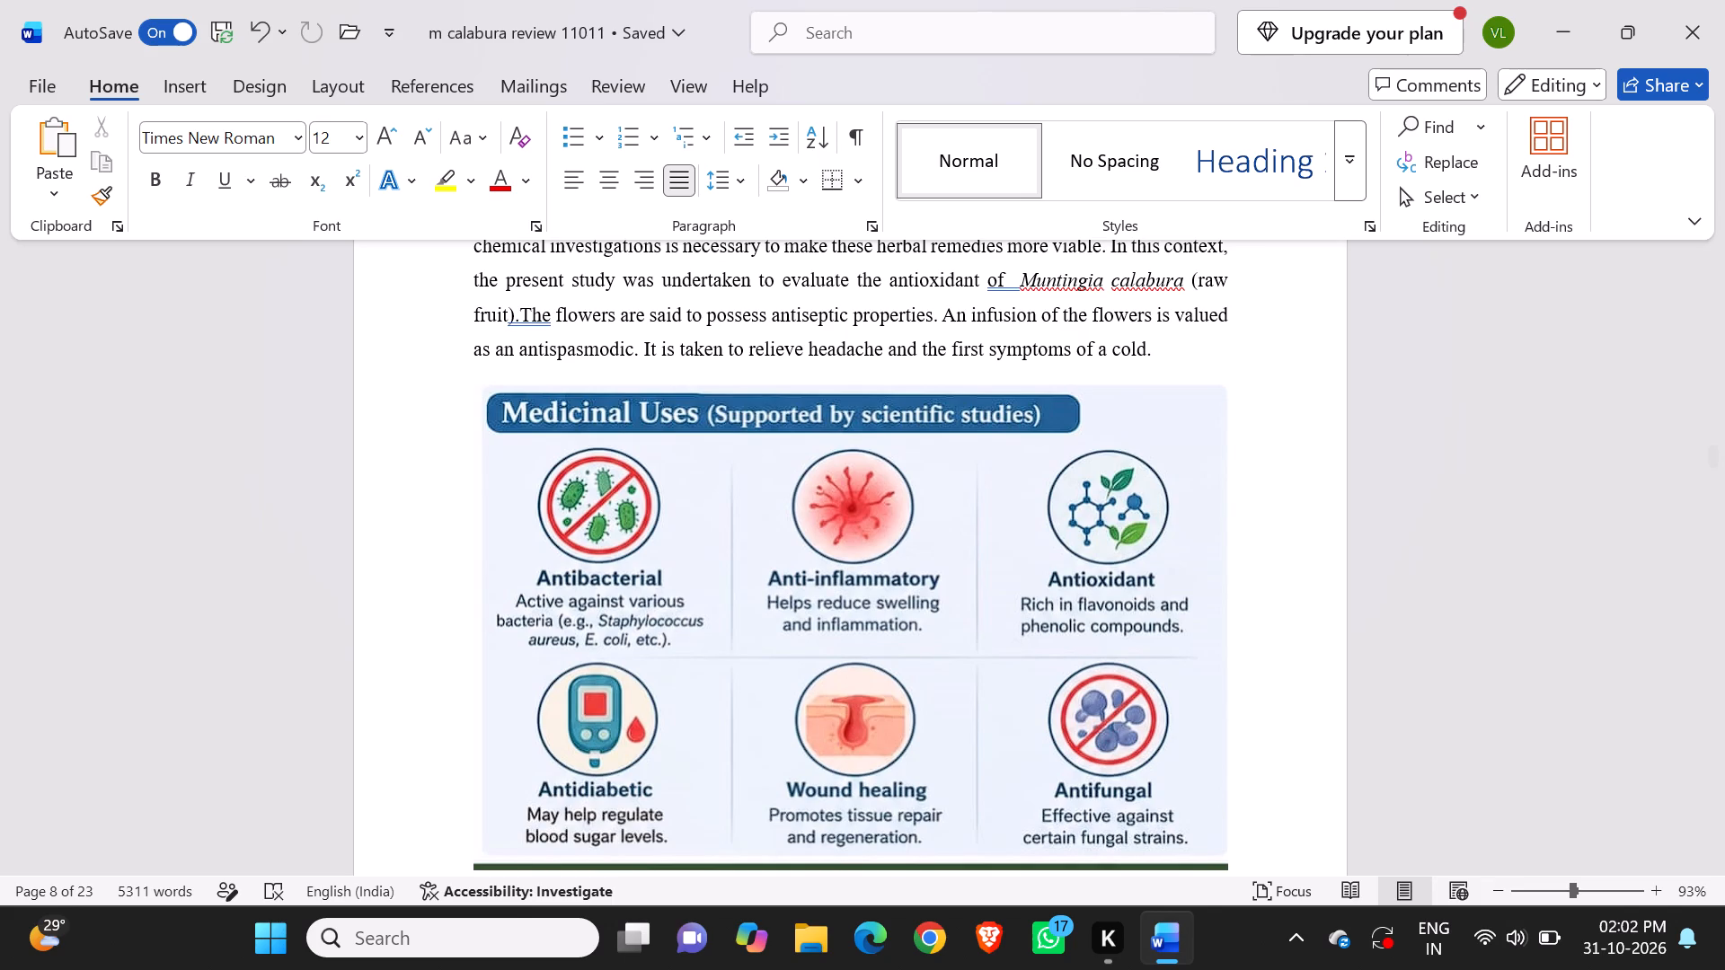
scroll(1107, 468, down, 1)
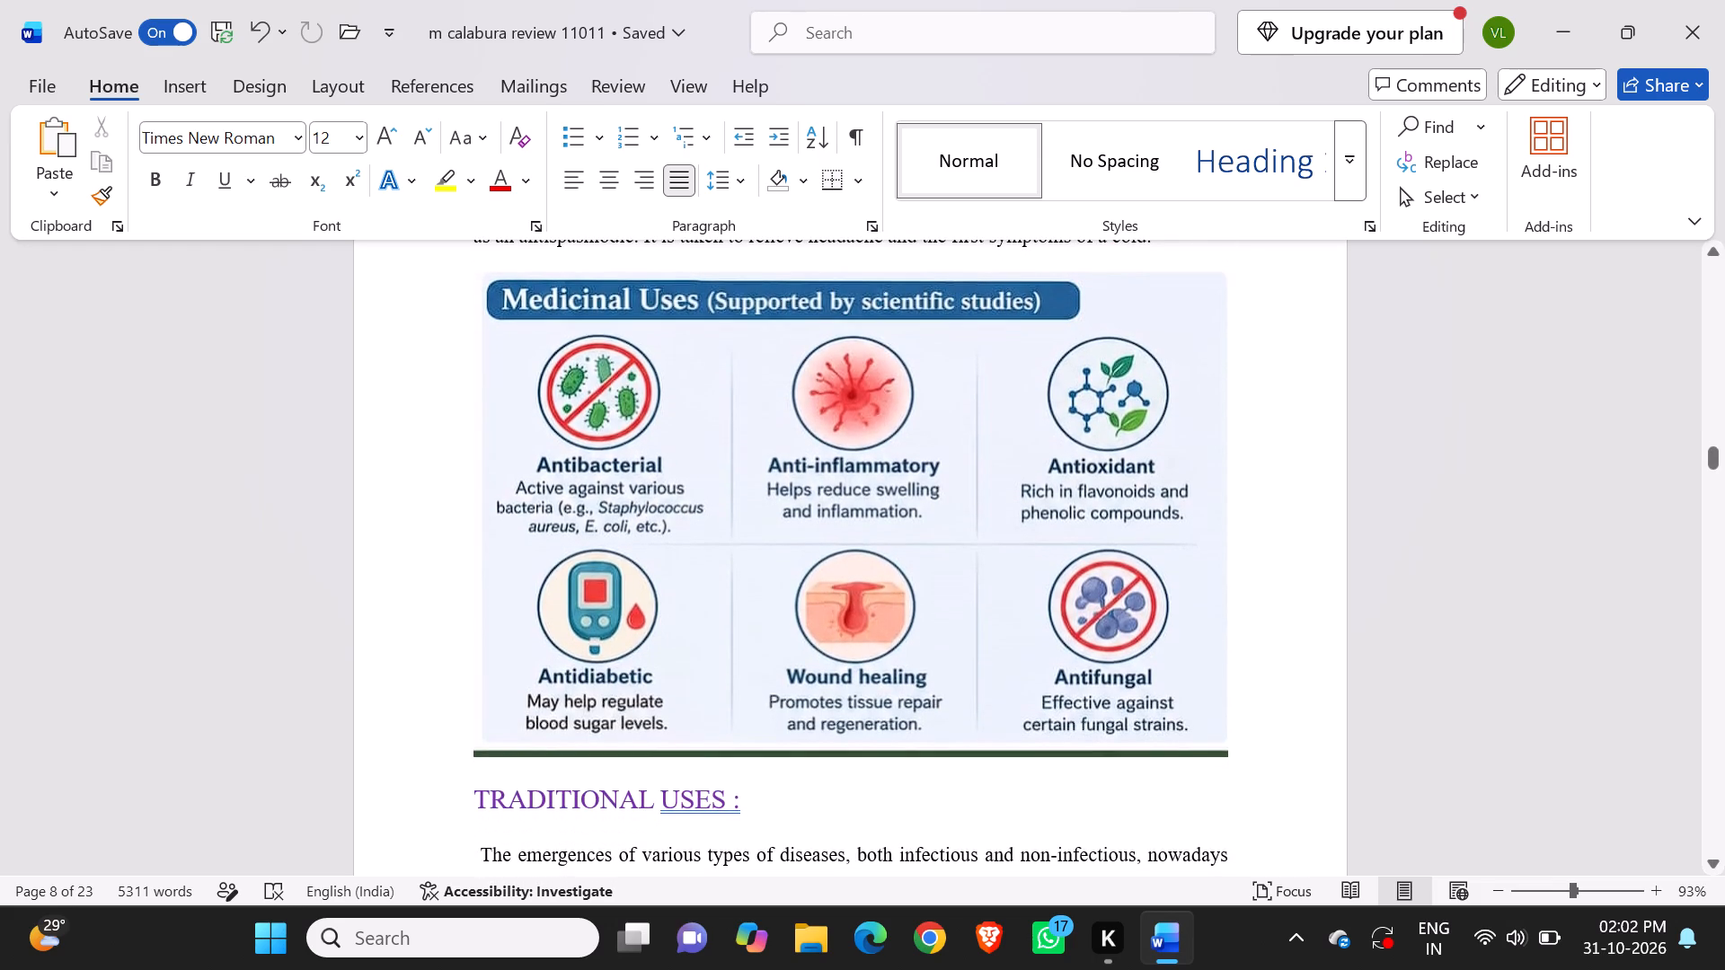
scroll(1107, 468, down, 4)
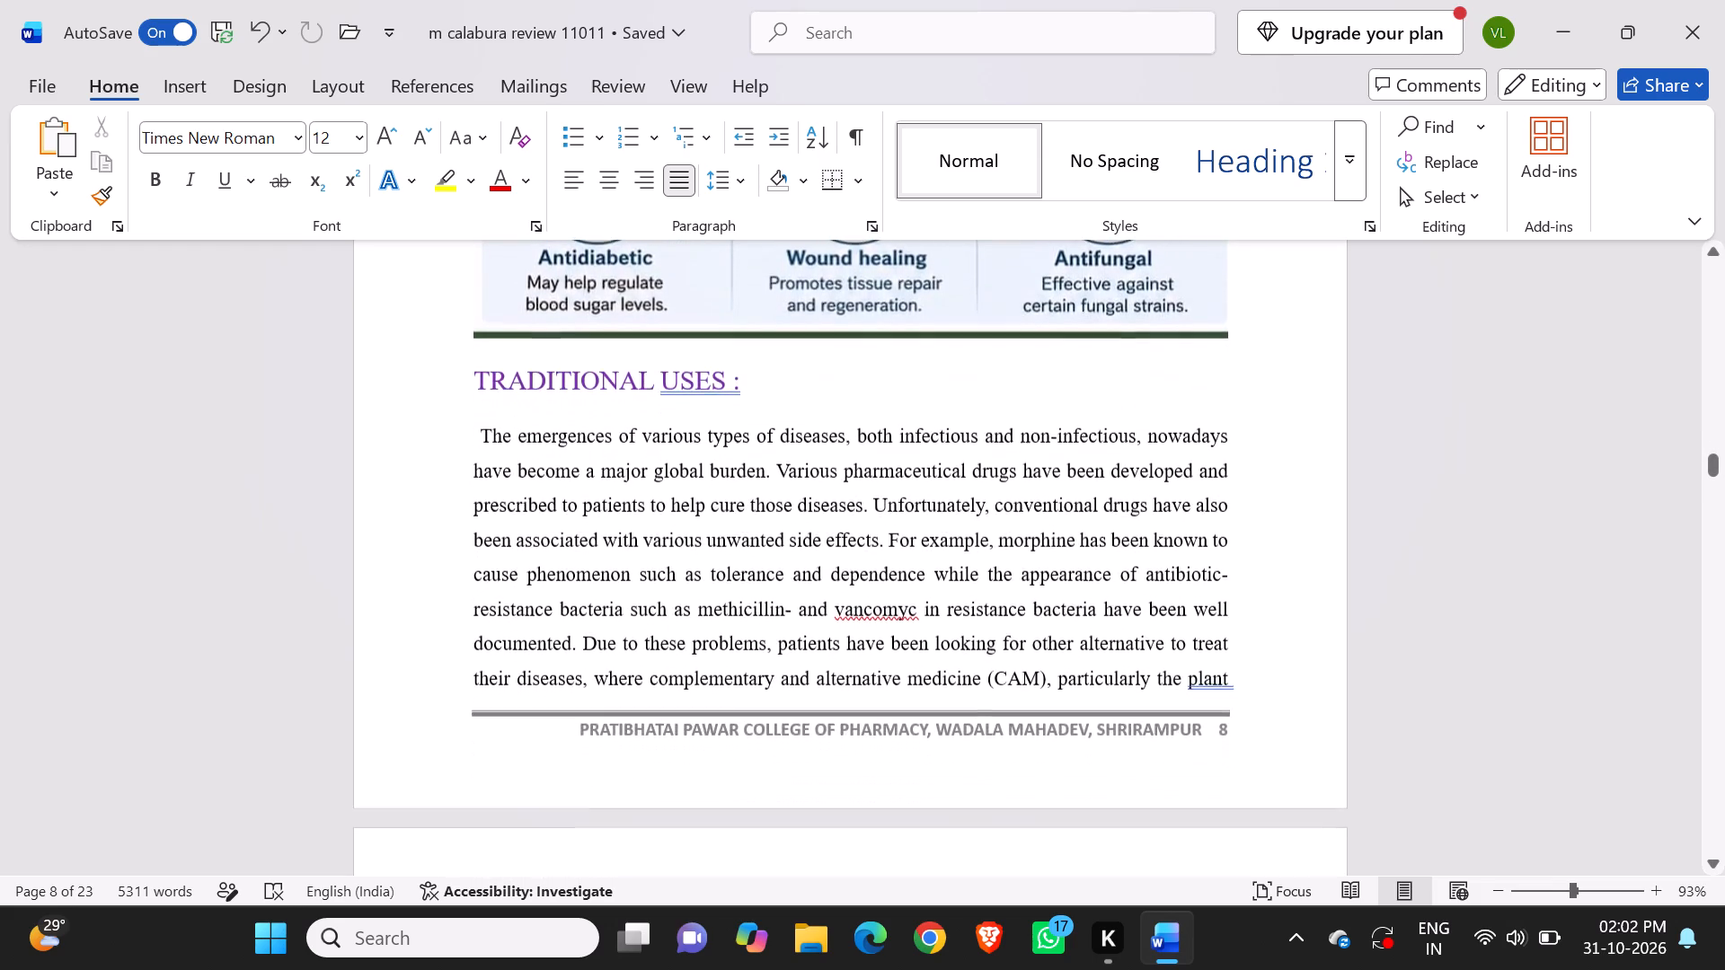
scroll(1107, 468, down, 1)
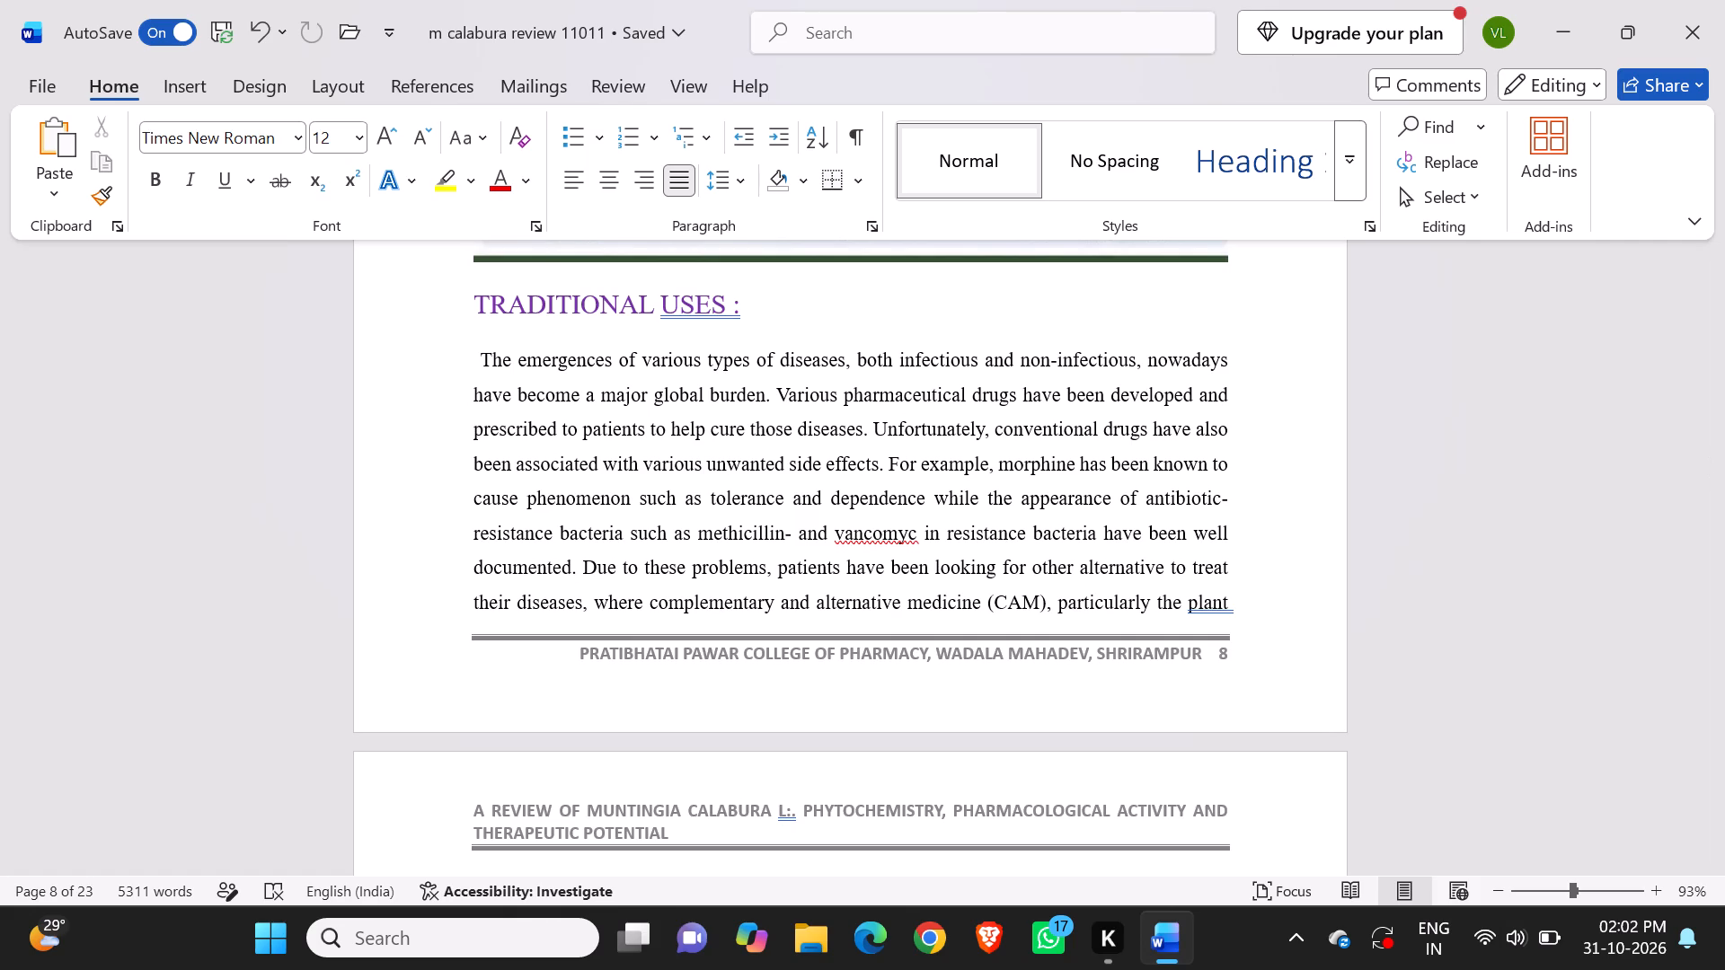
scroll(1107, 468, down, 1)
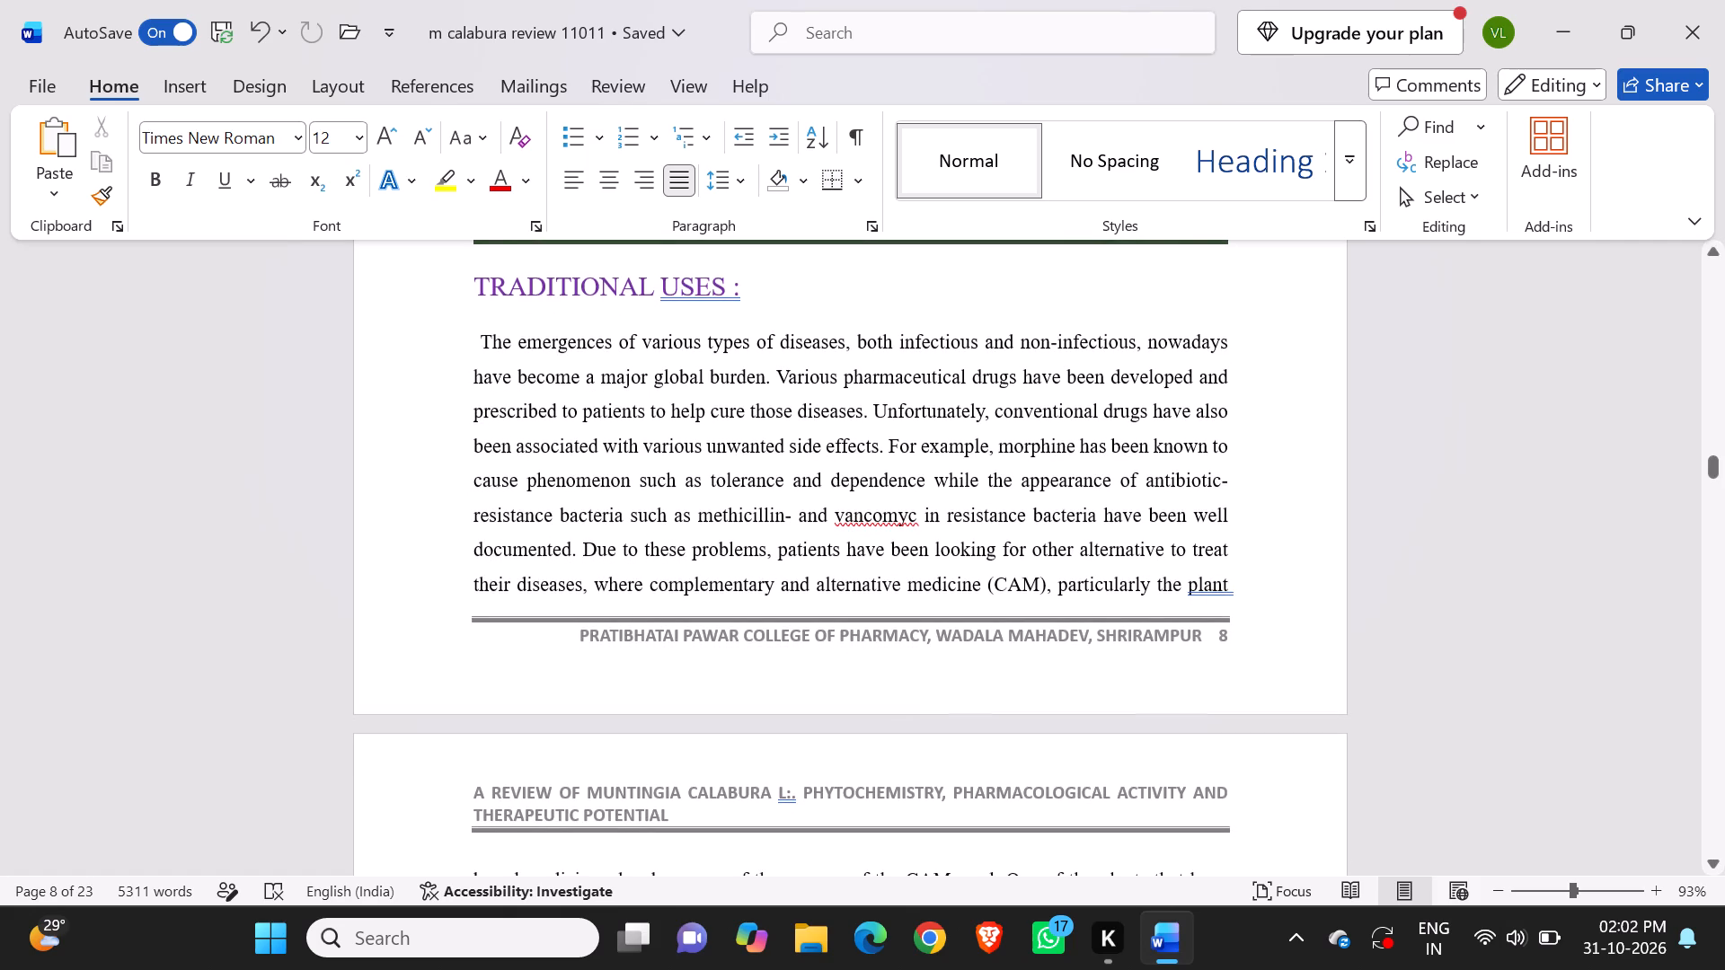
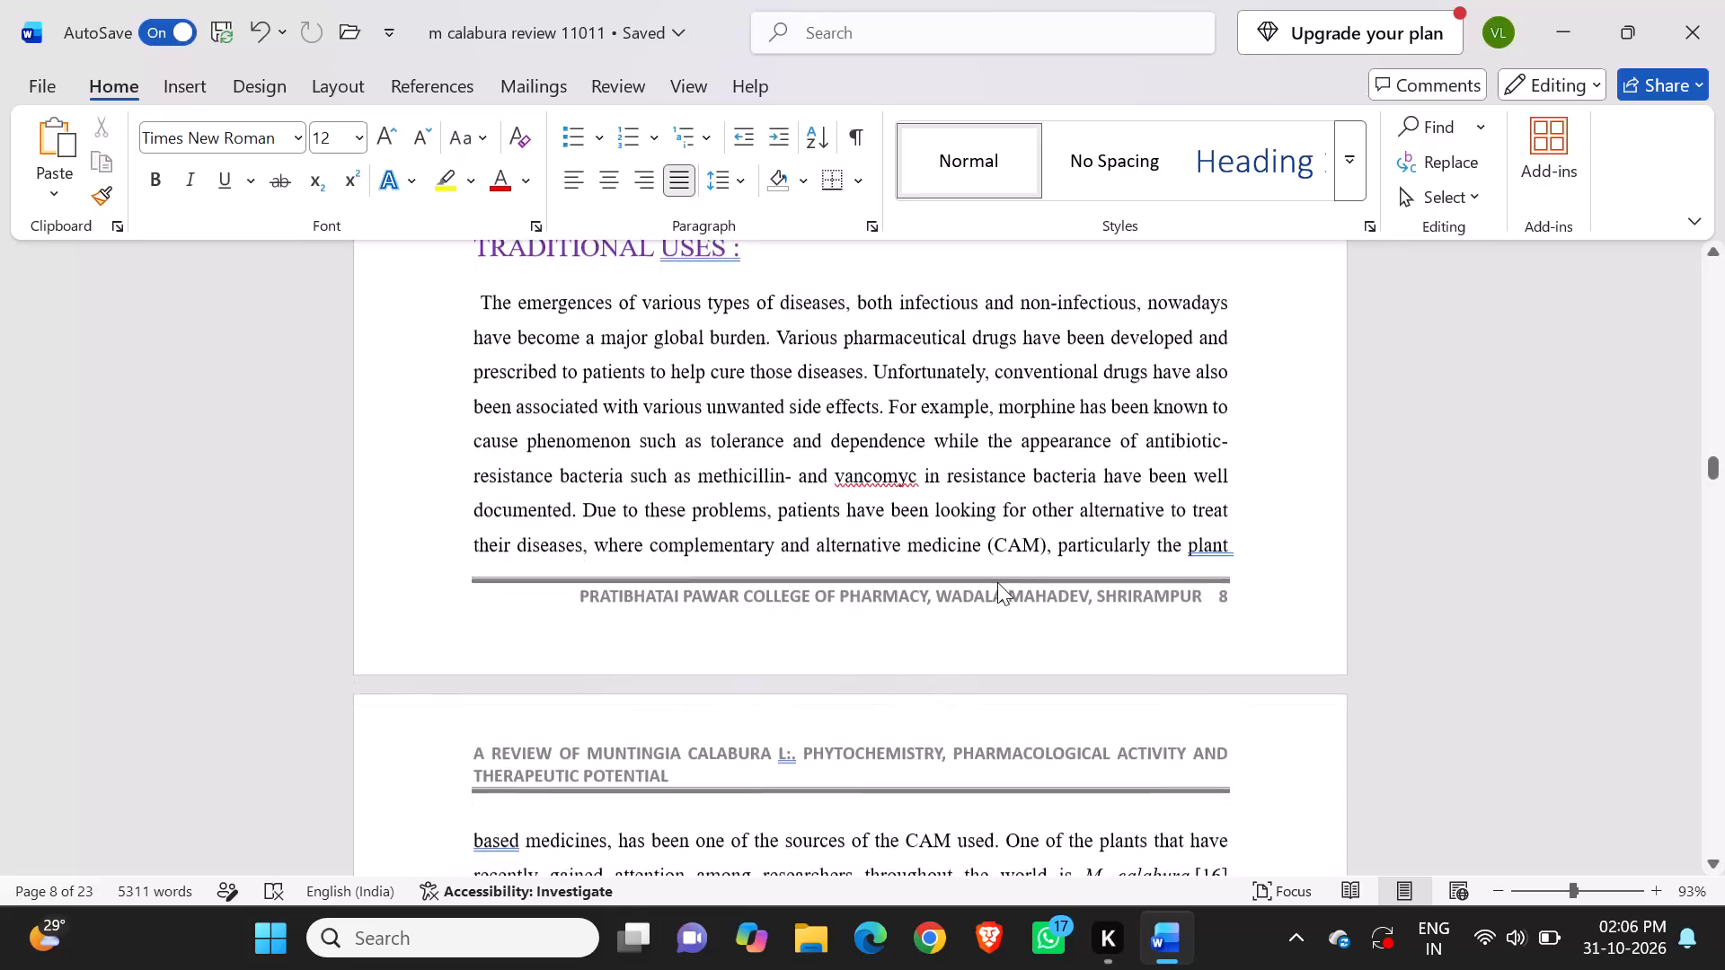
Read the Traditional Uses text continuing from page 8 onto page 9, up to the Traditional Uses infographic, checking its wording and layout.
scroll(997, 582, down, 1)
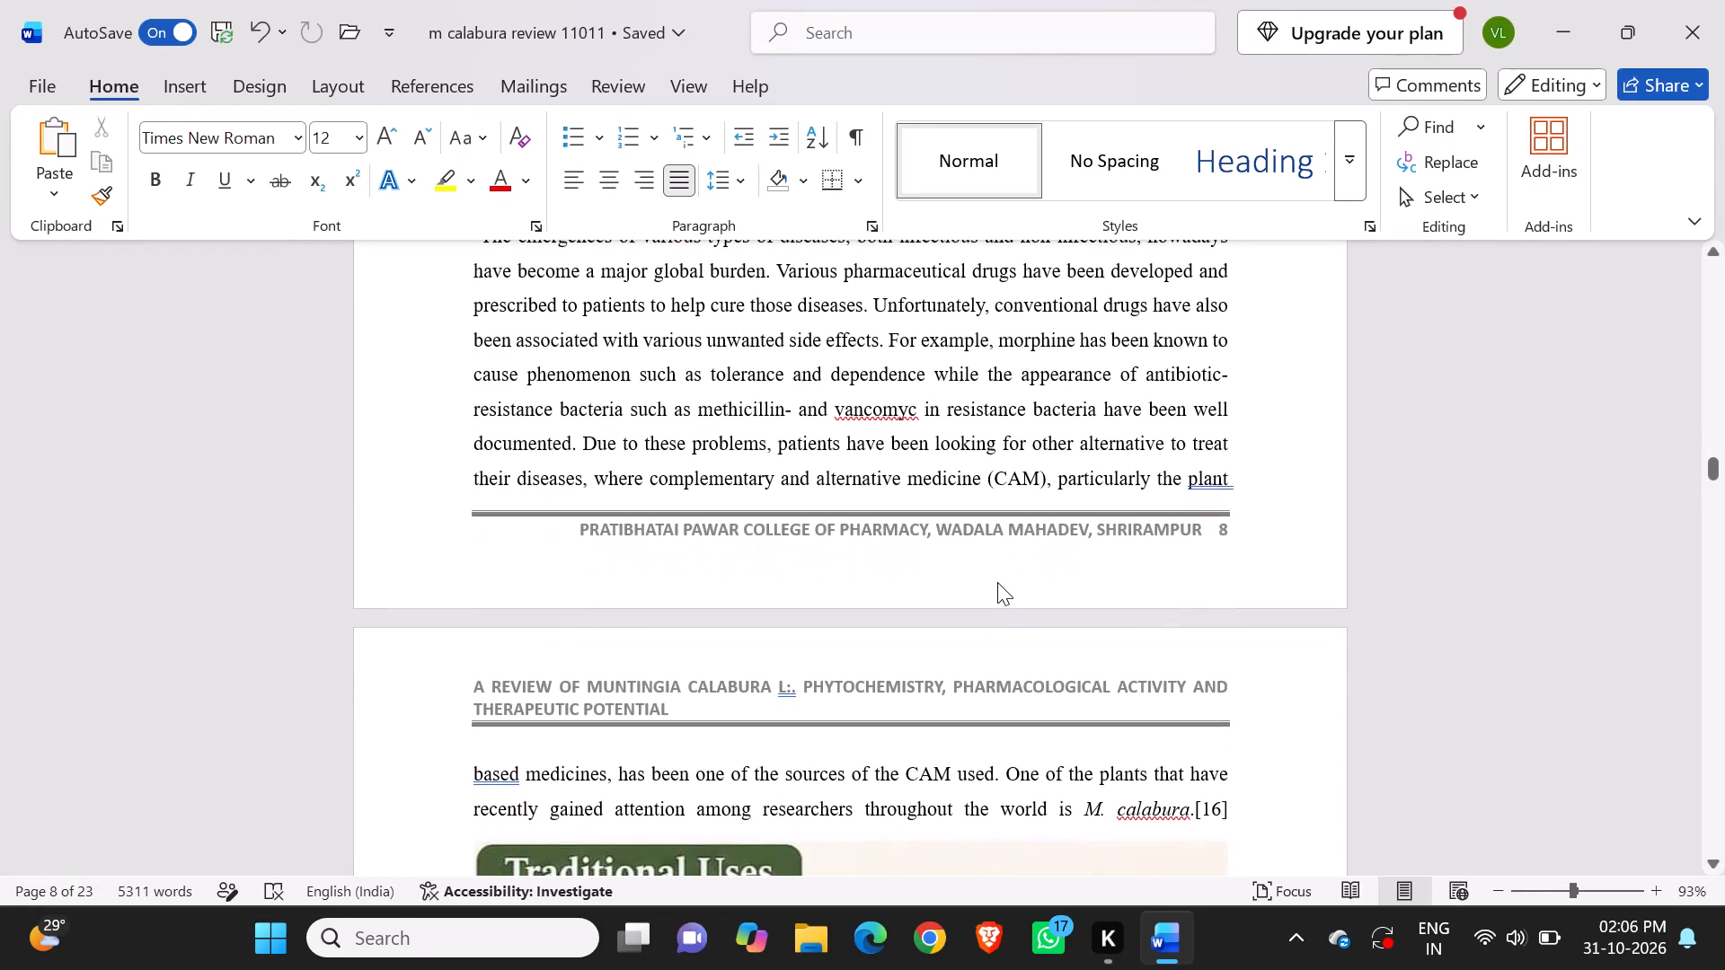
scroll(997, 582, down, 2)
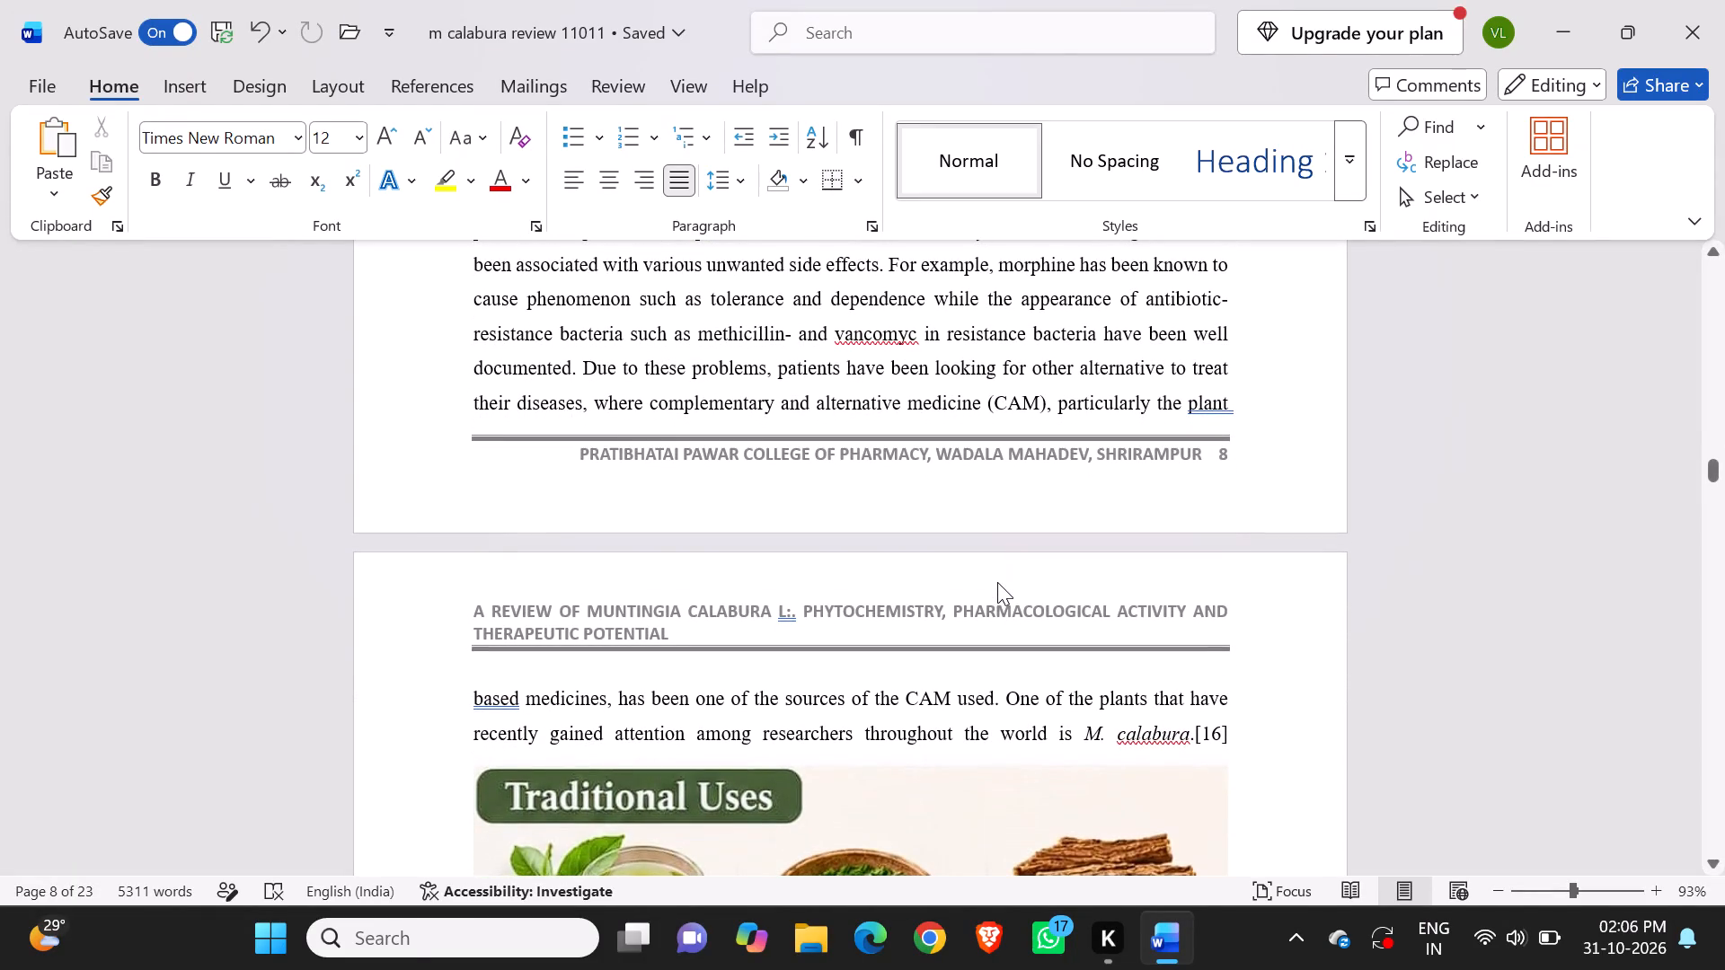
scroll(997, 582, down, 1)
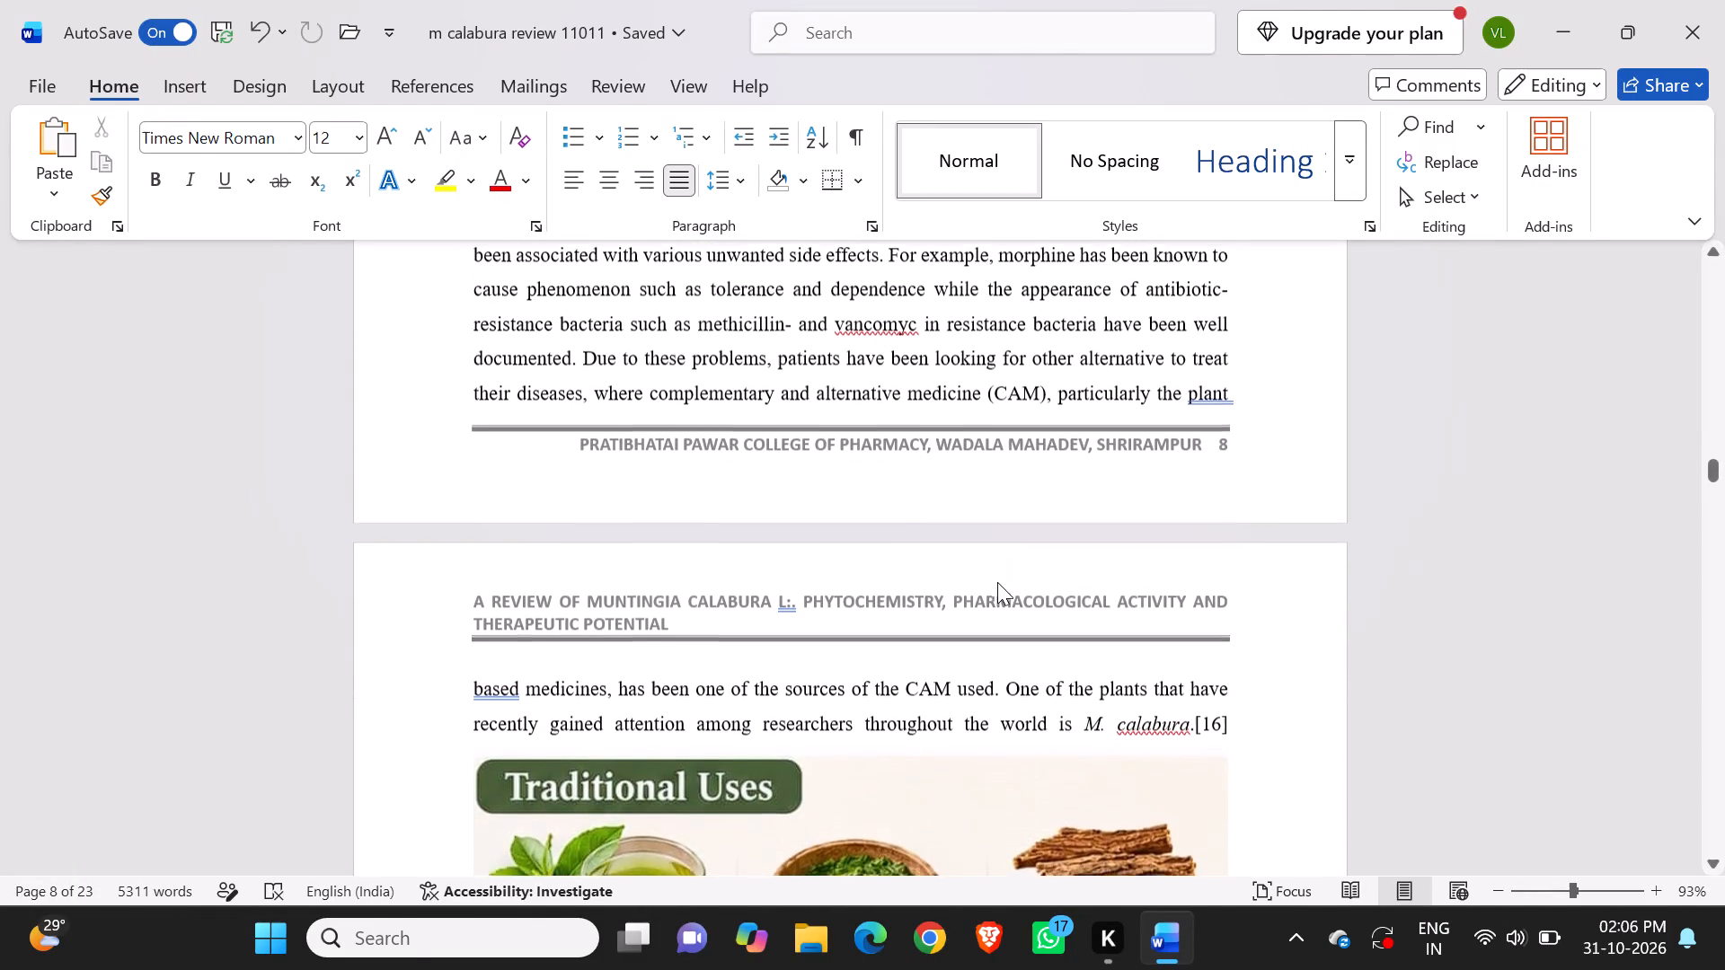
scroll(997, 582, down, 1)
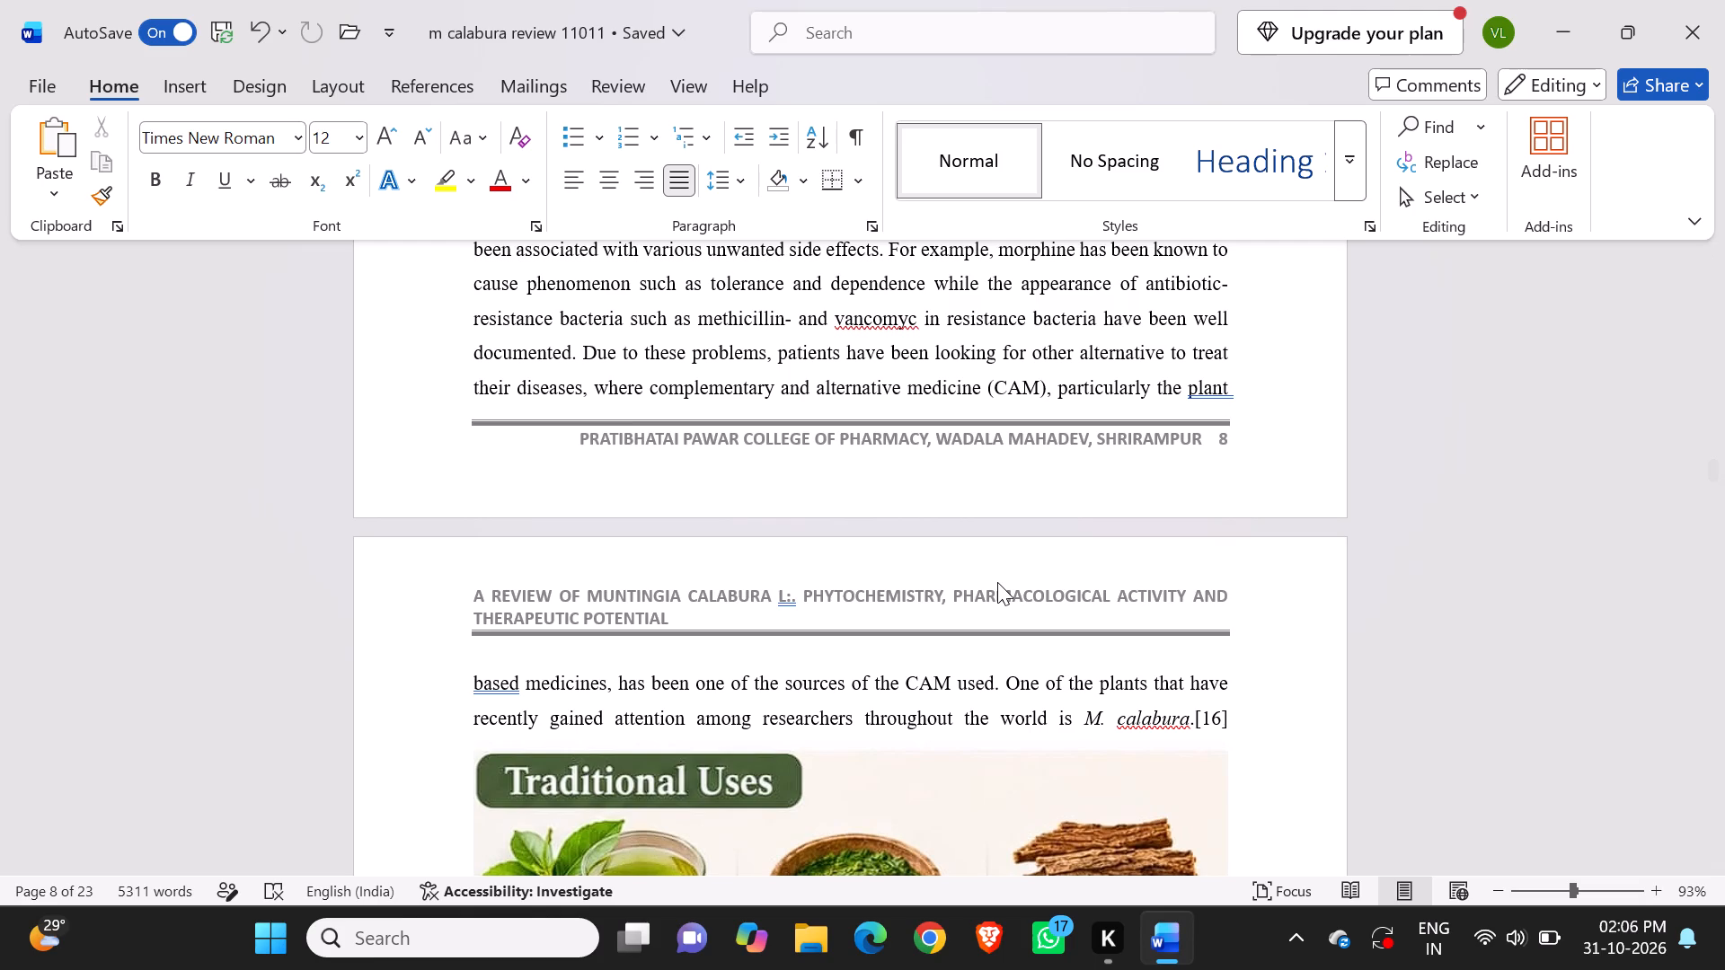
scroll(997, 582, down, 1)
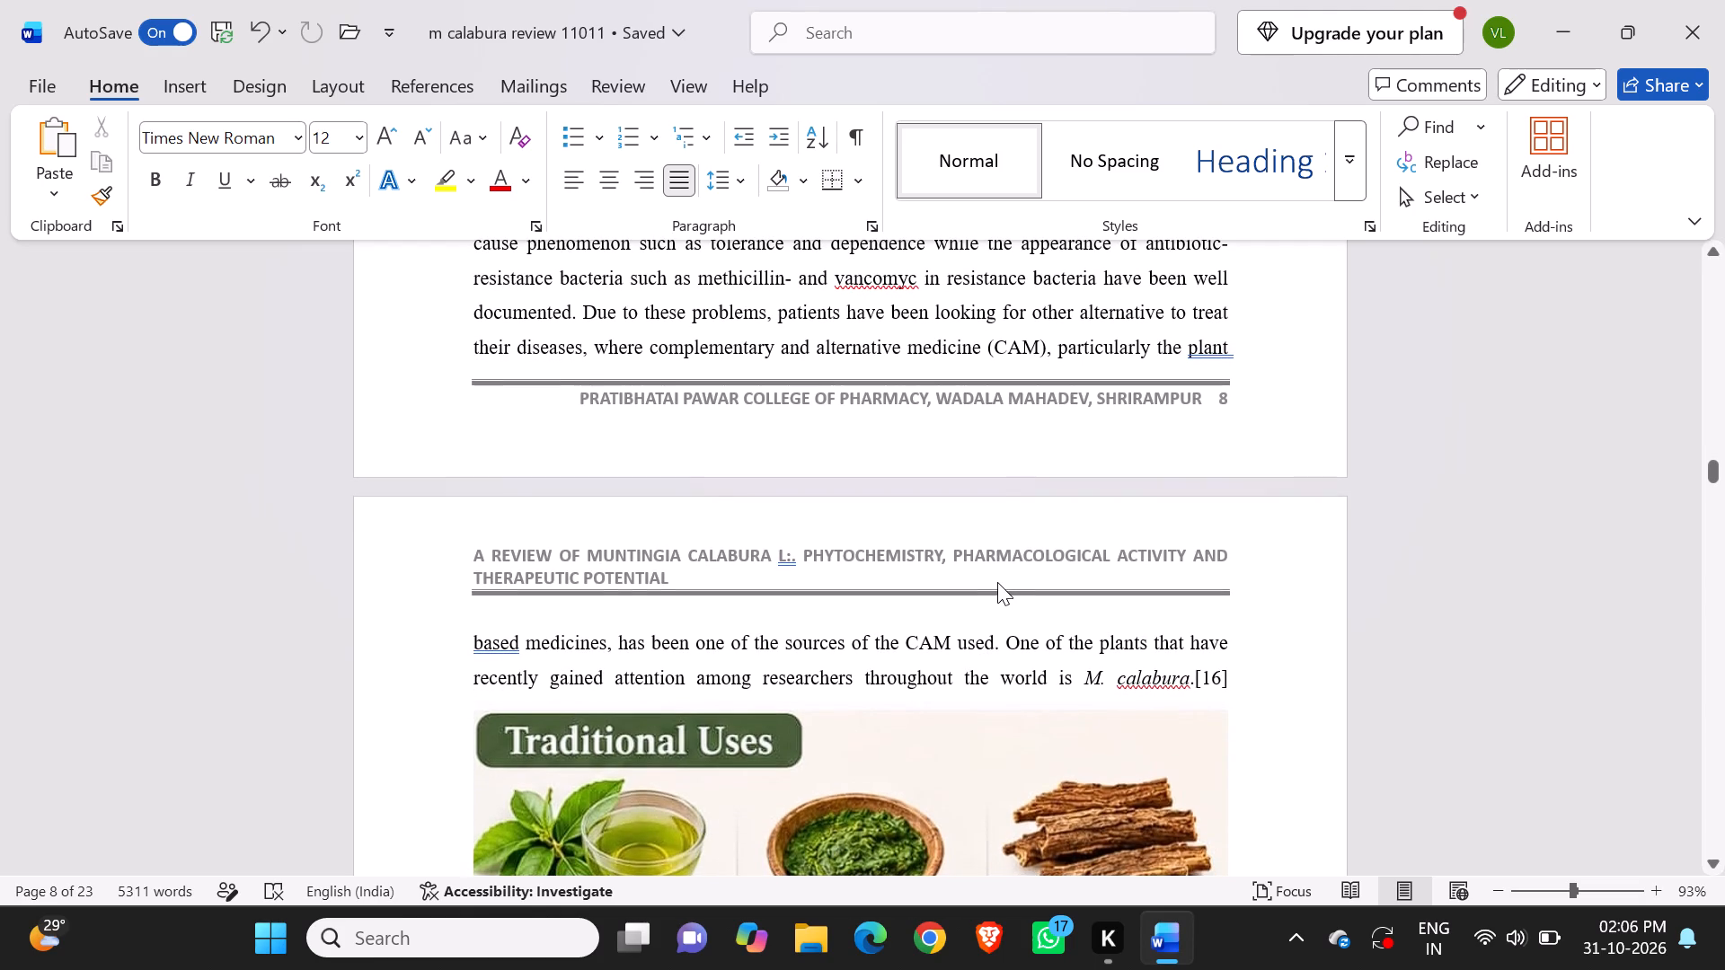
scroll(998, 578, down, 2)
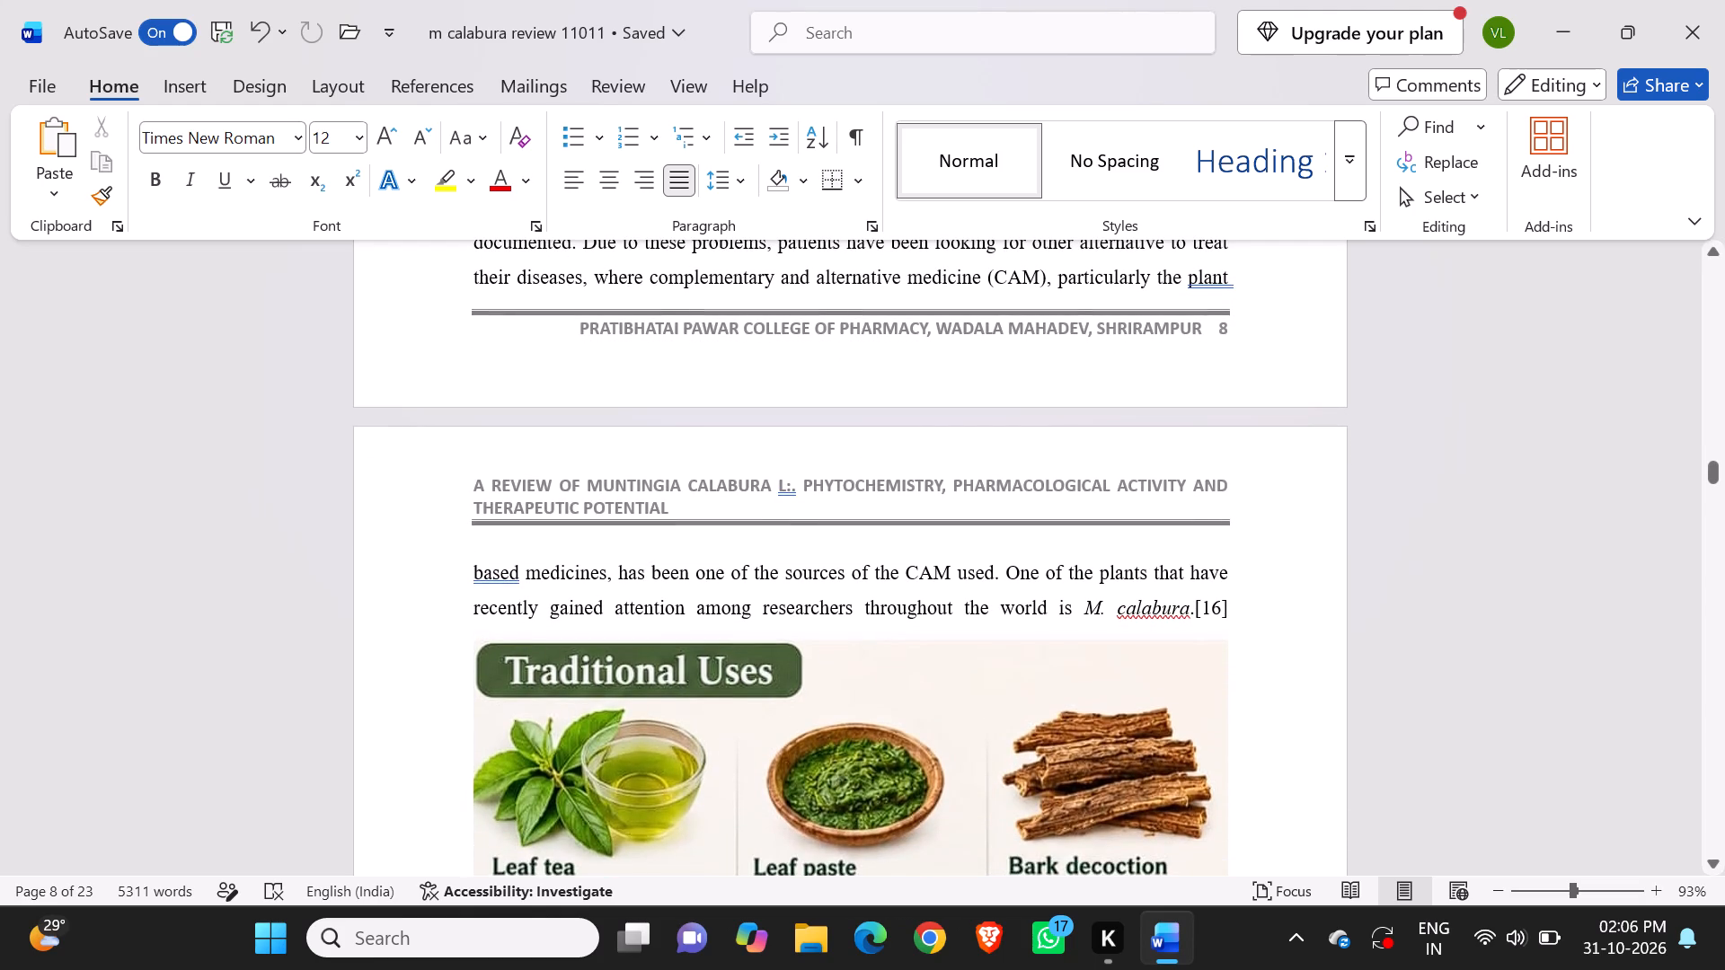
scroll(998, 578, up, 1)
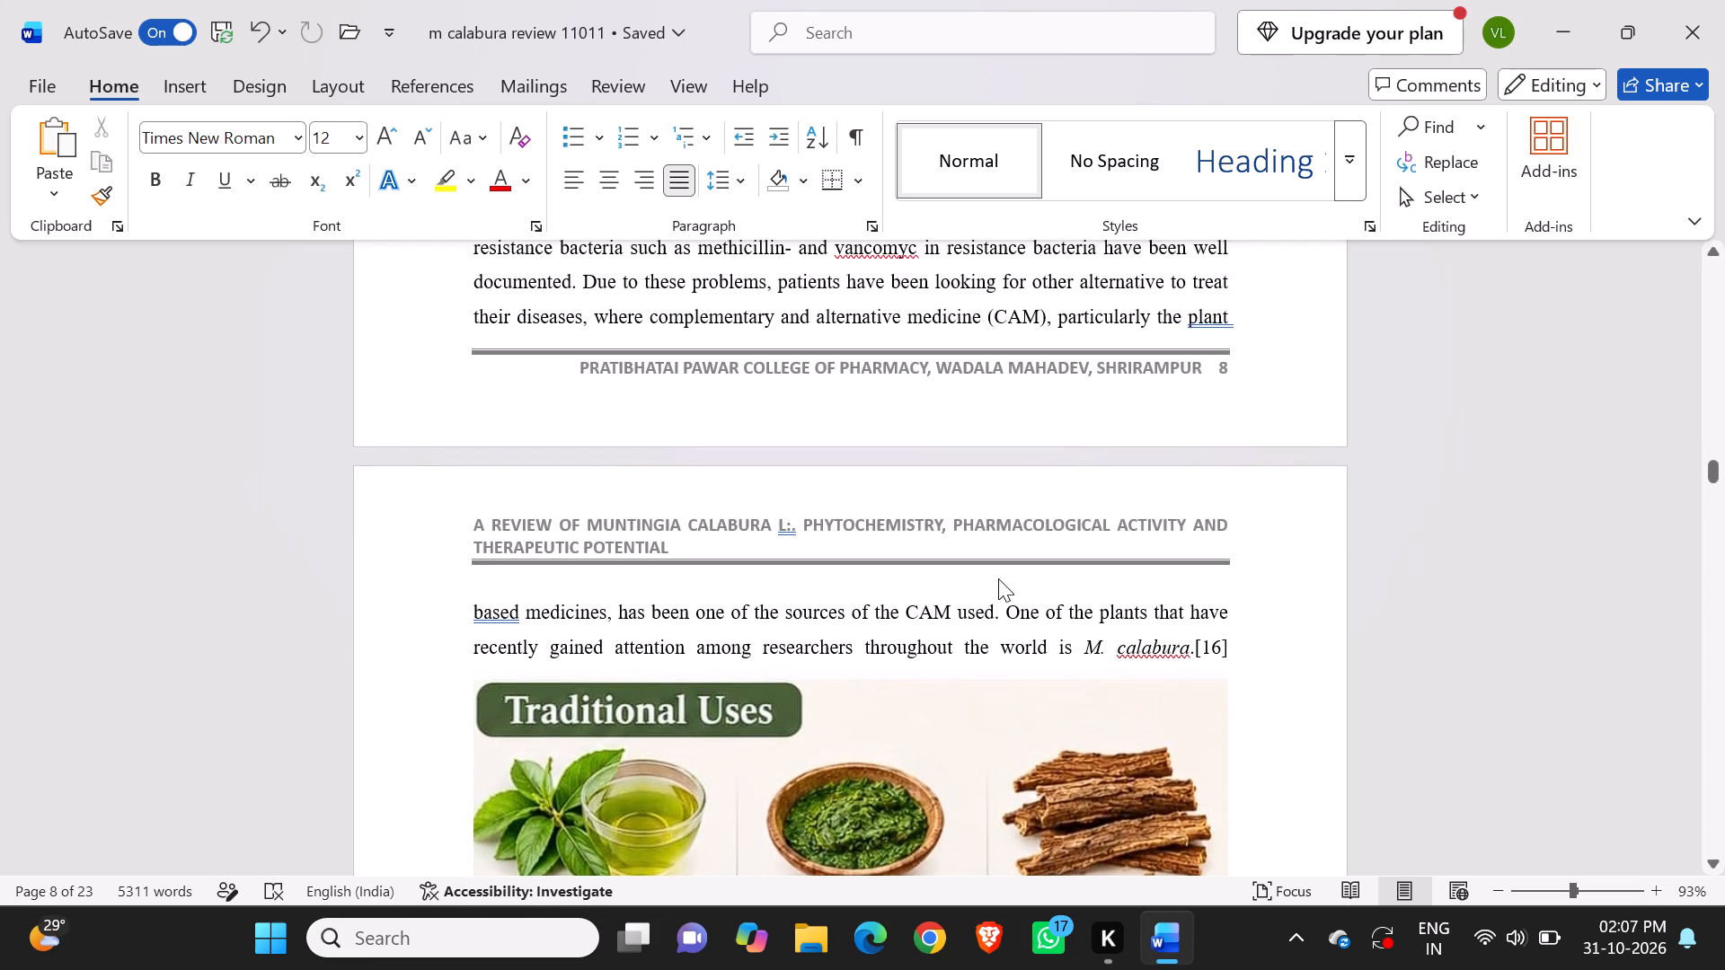
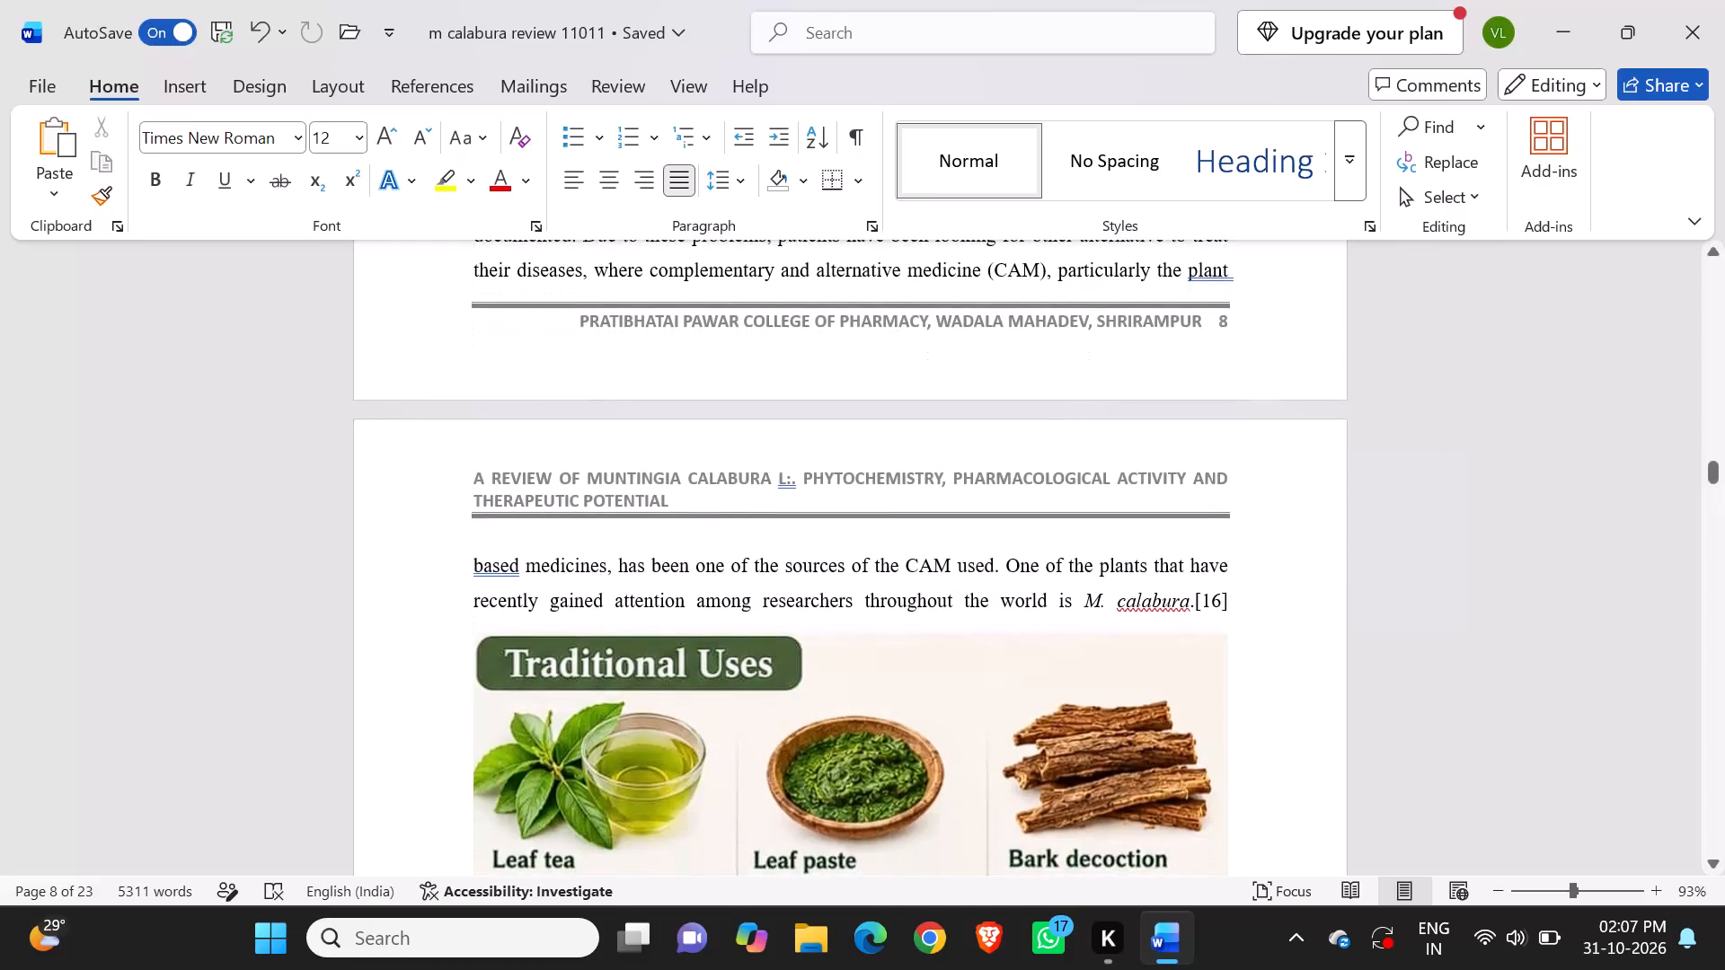
Review the Traditional Uses infographic on page 9 and the Other Uses section below it, covering the Wood and Bark paragraphs.
scroll(998, 578, down, 1)
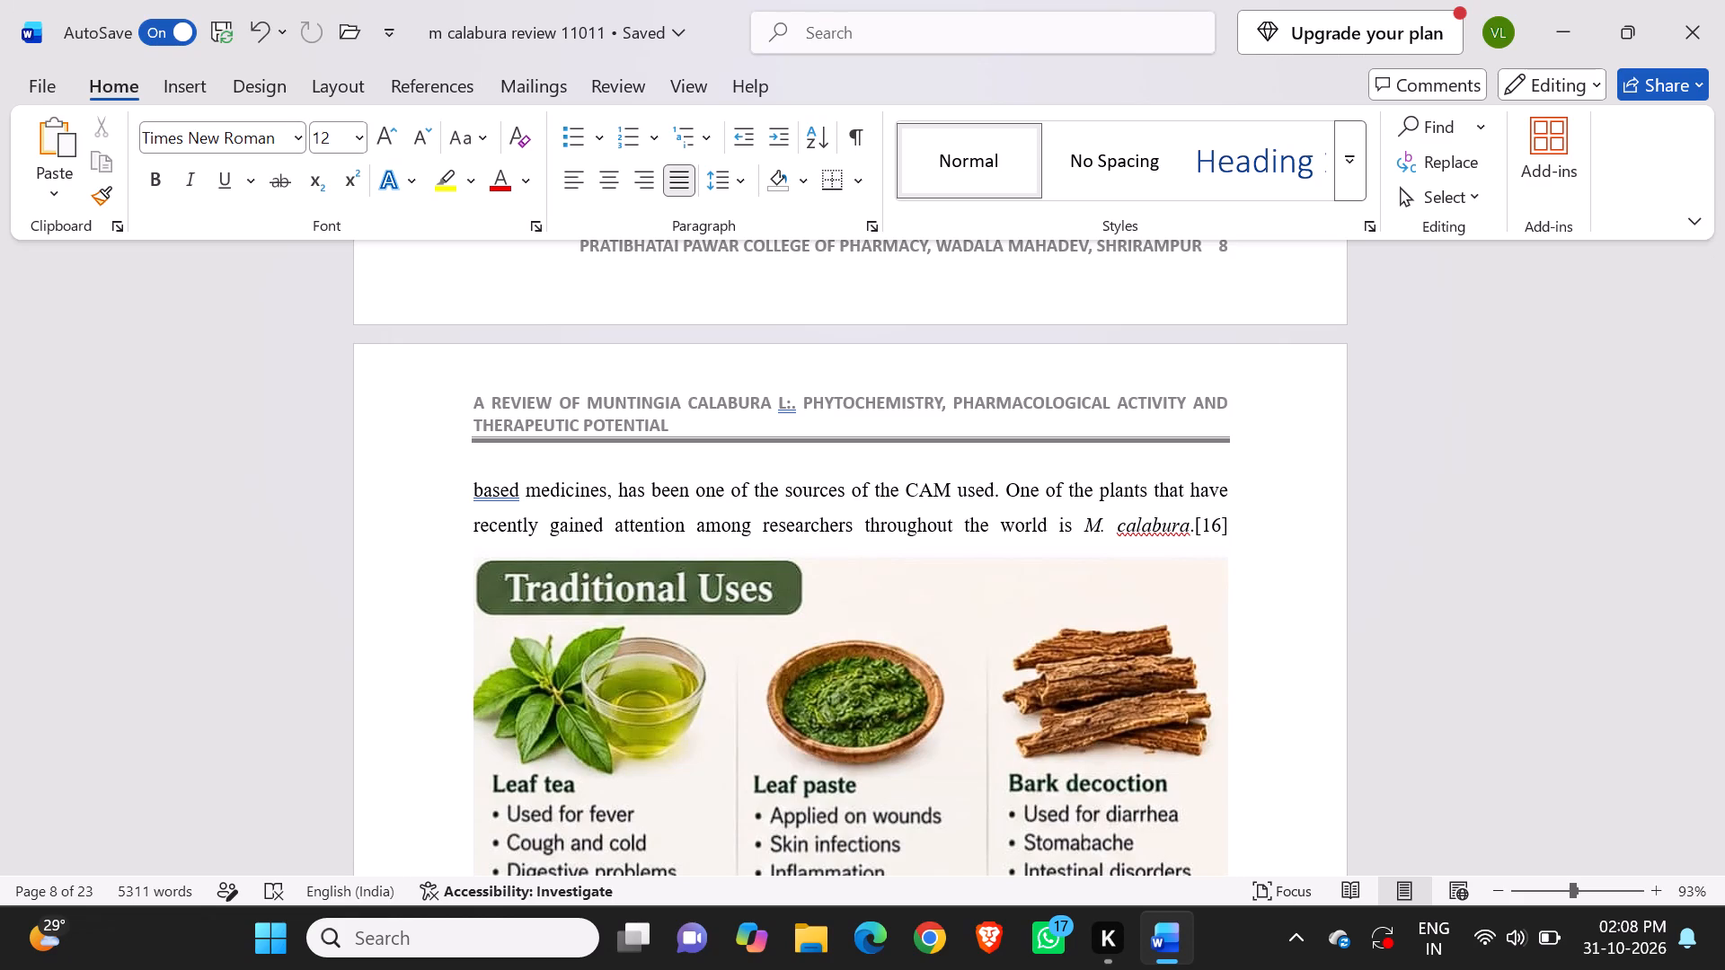
scroll(998, 578, down, 1)
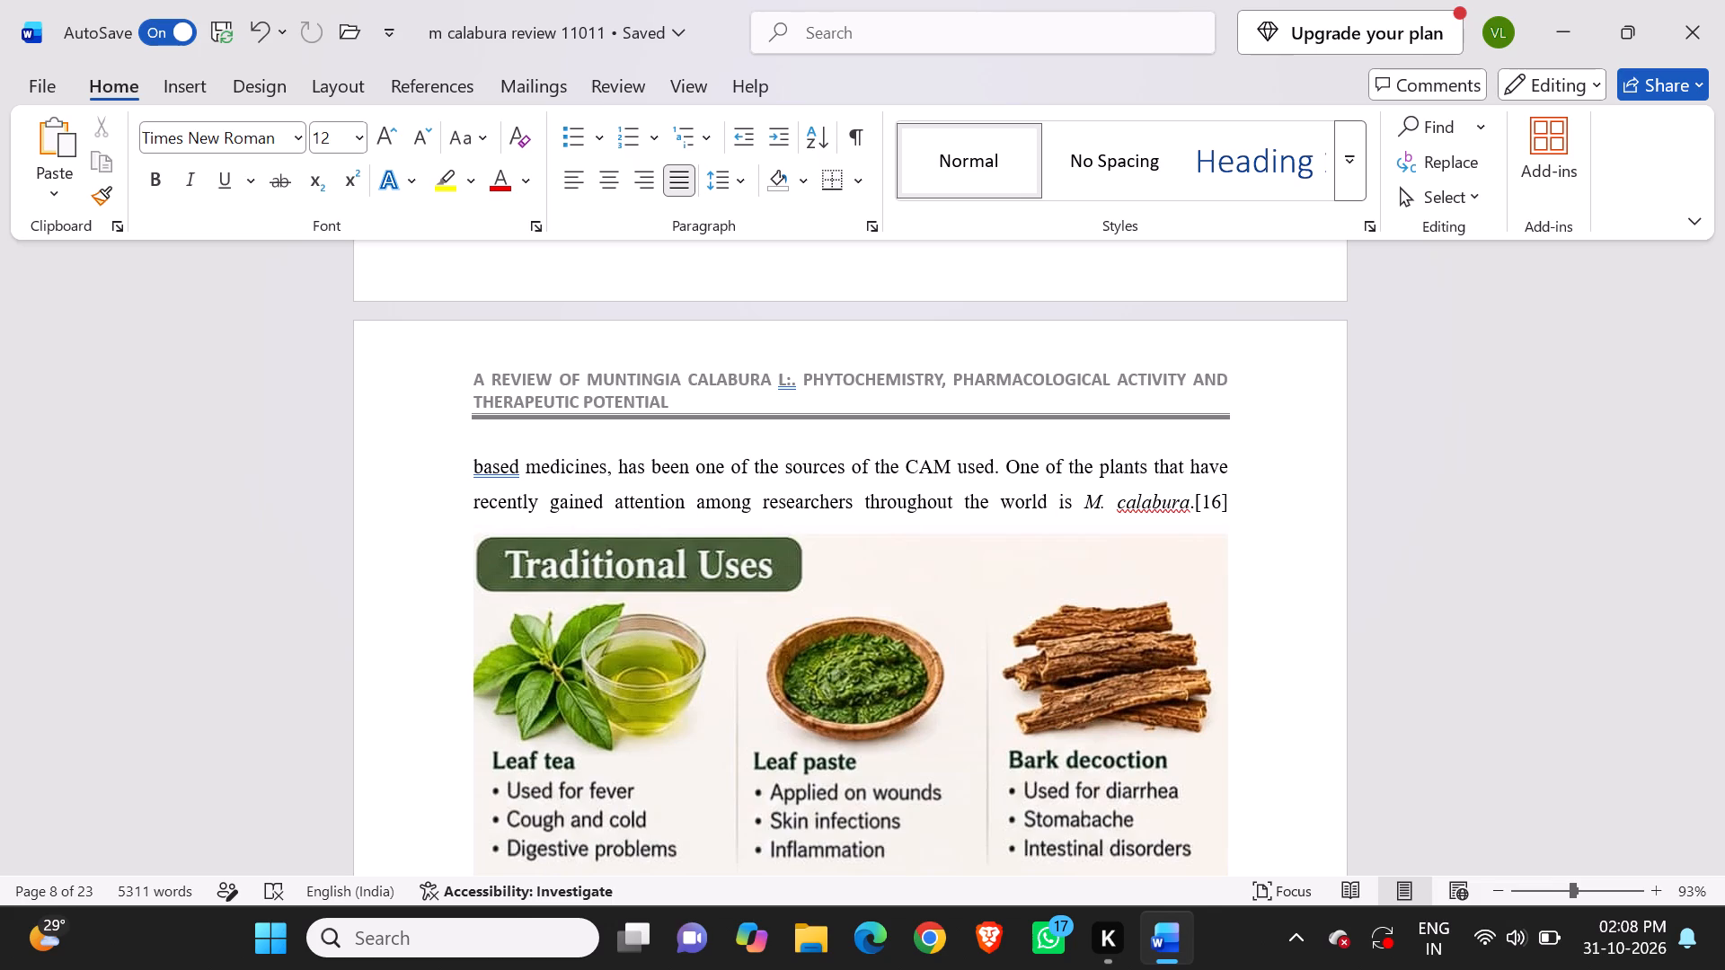
scroll(998, 578, down, 2)
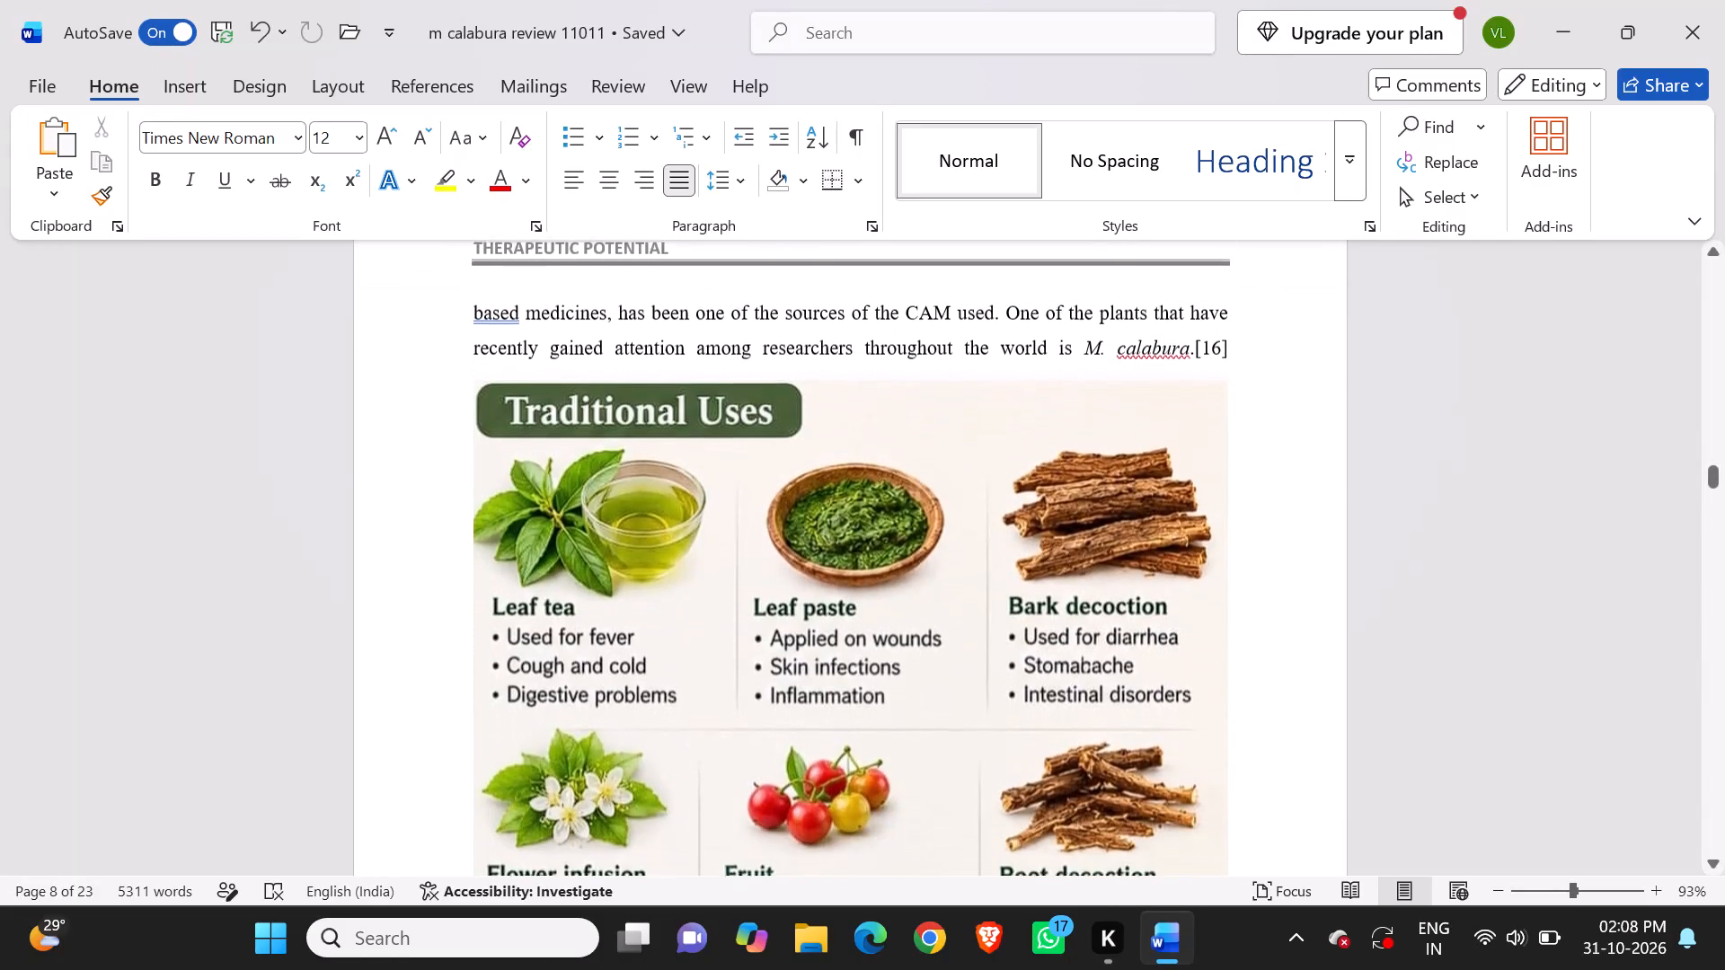
scroll(998, 578, down, 1)
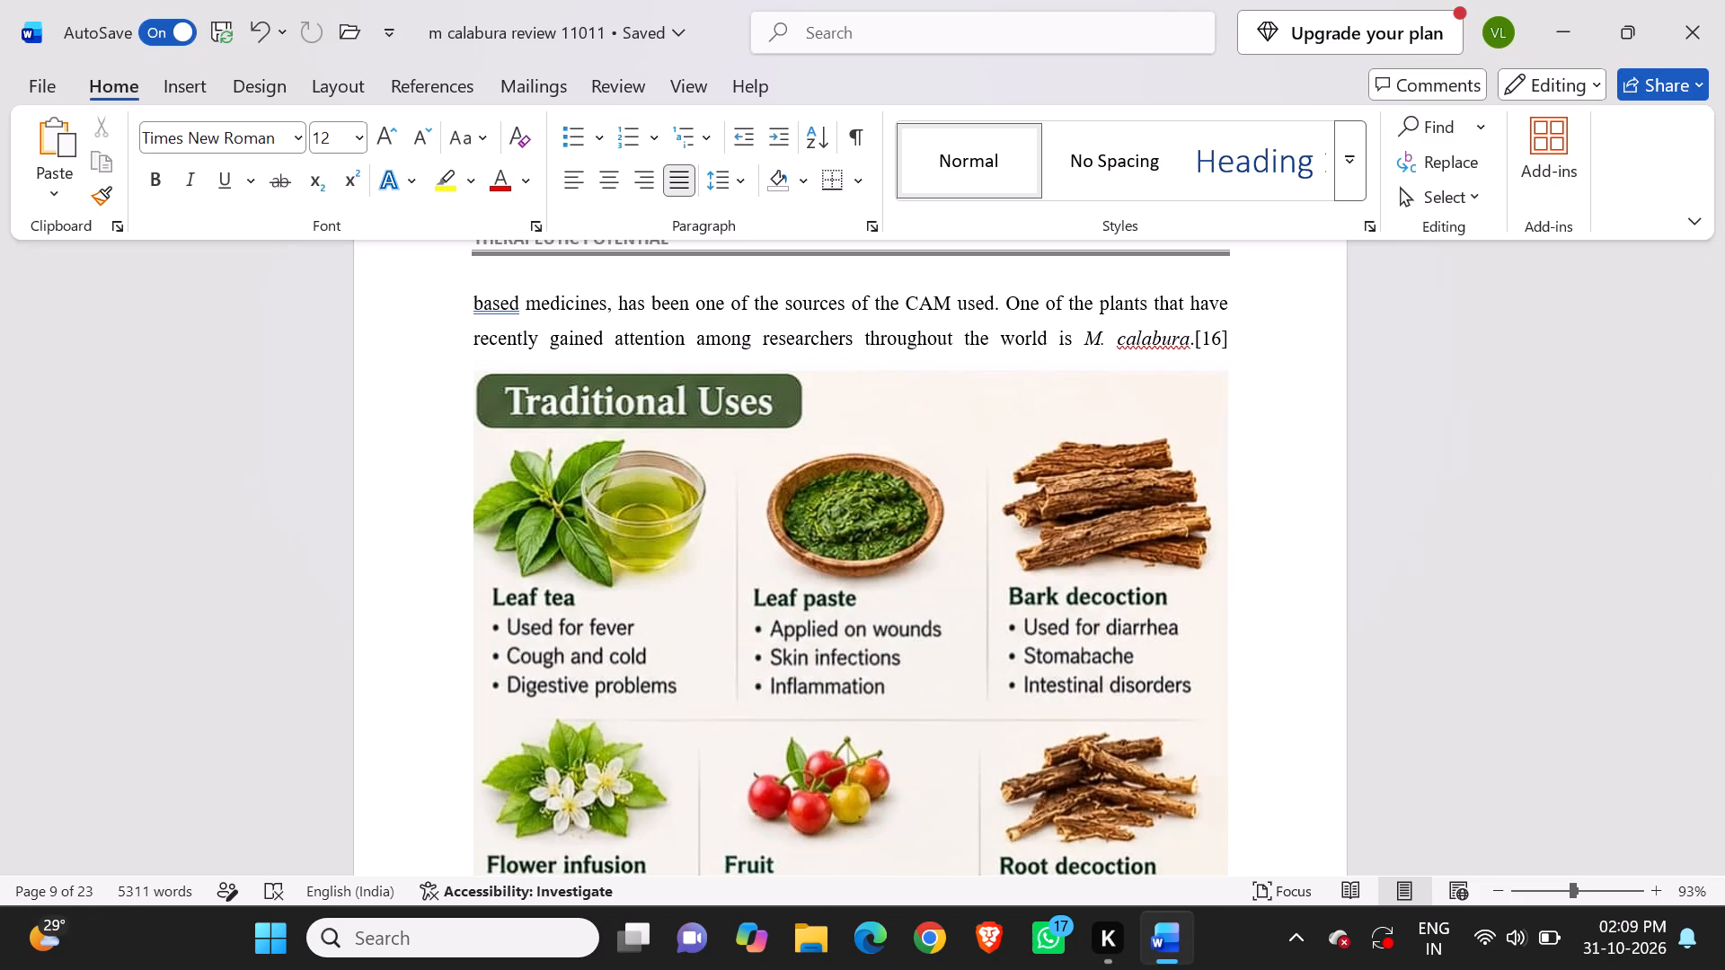
scroll(998, 578, down, 2)
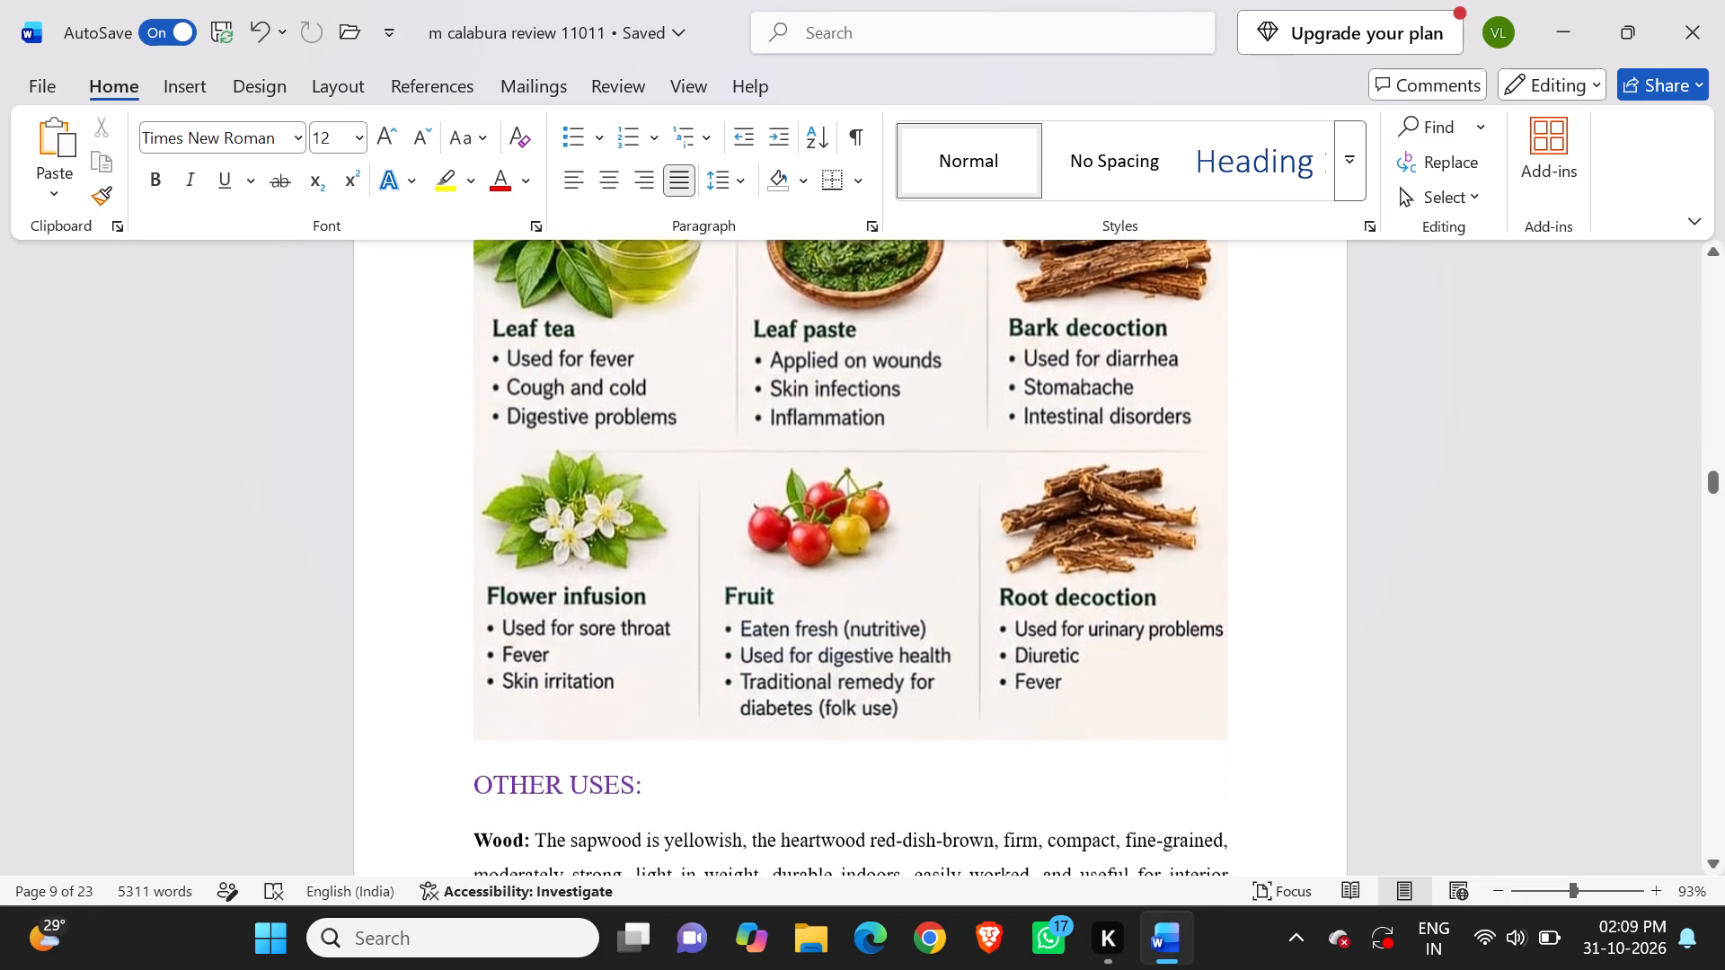
scroll(998, 578, down, 3)
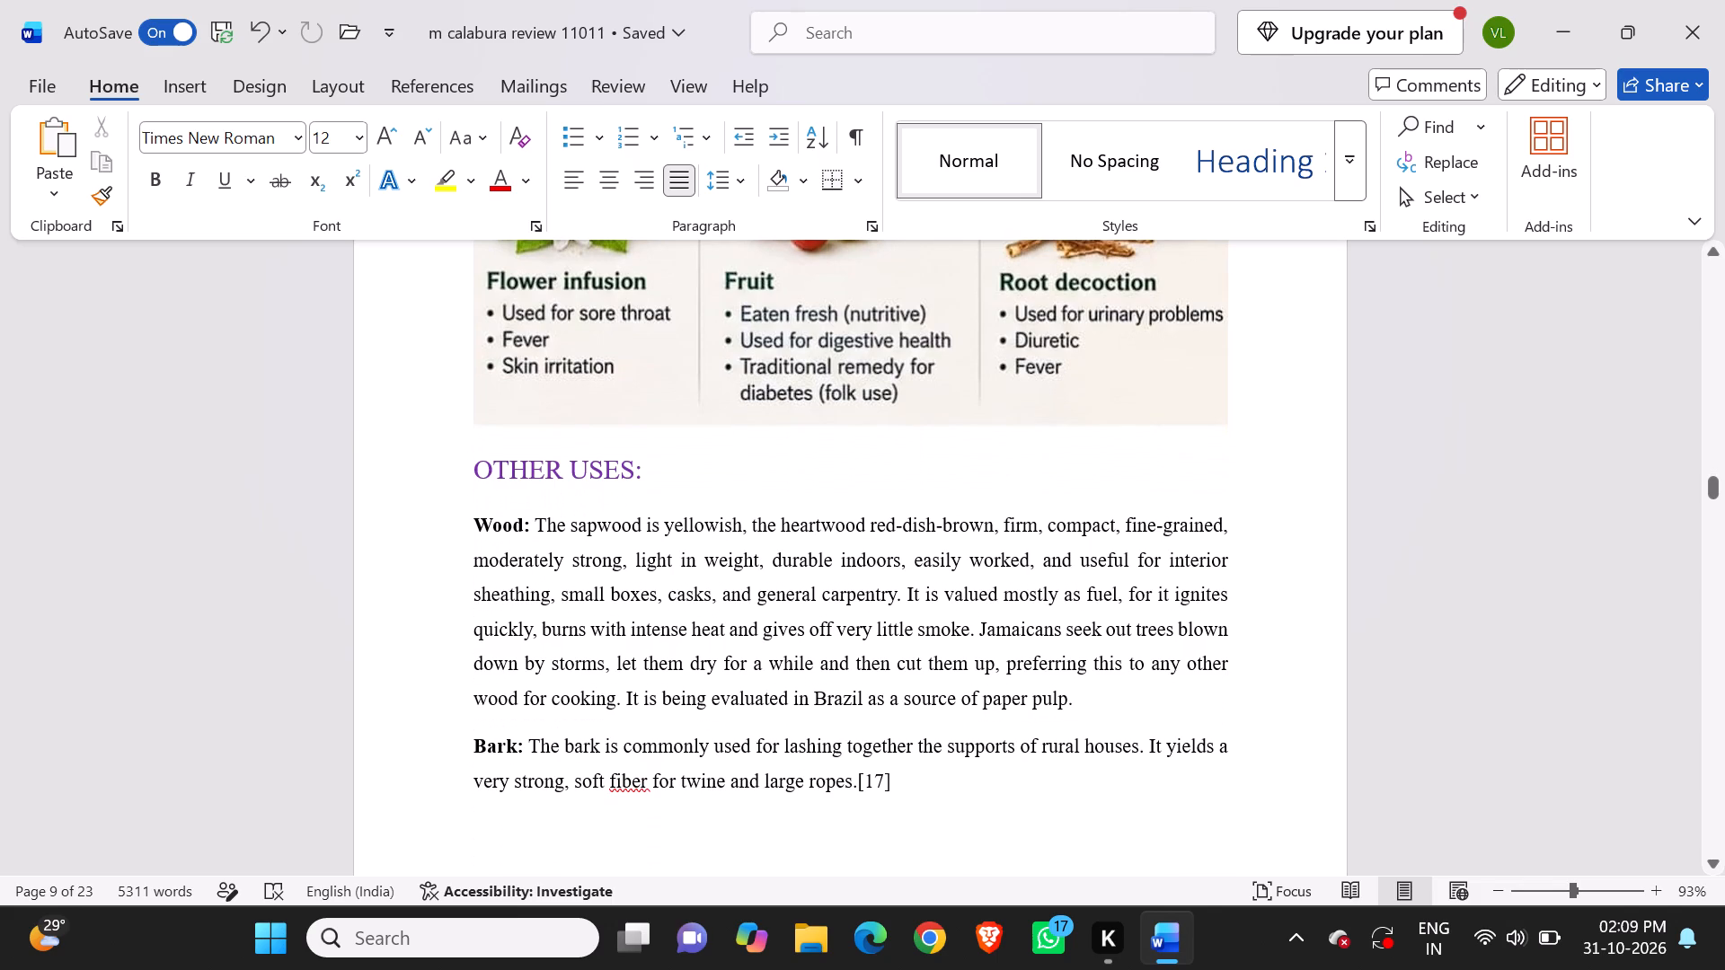
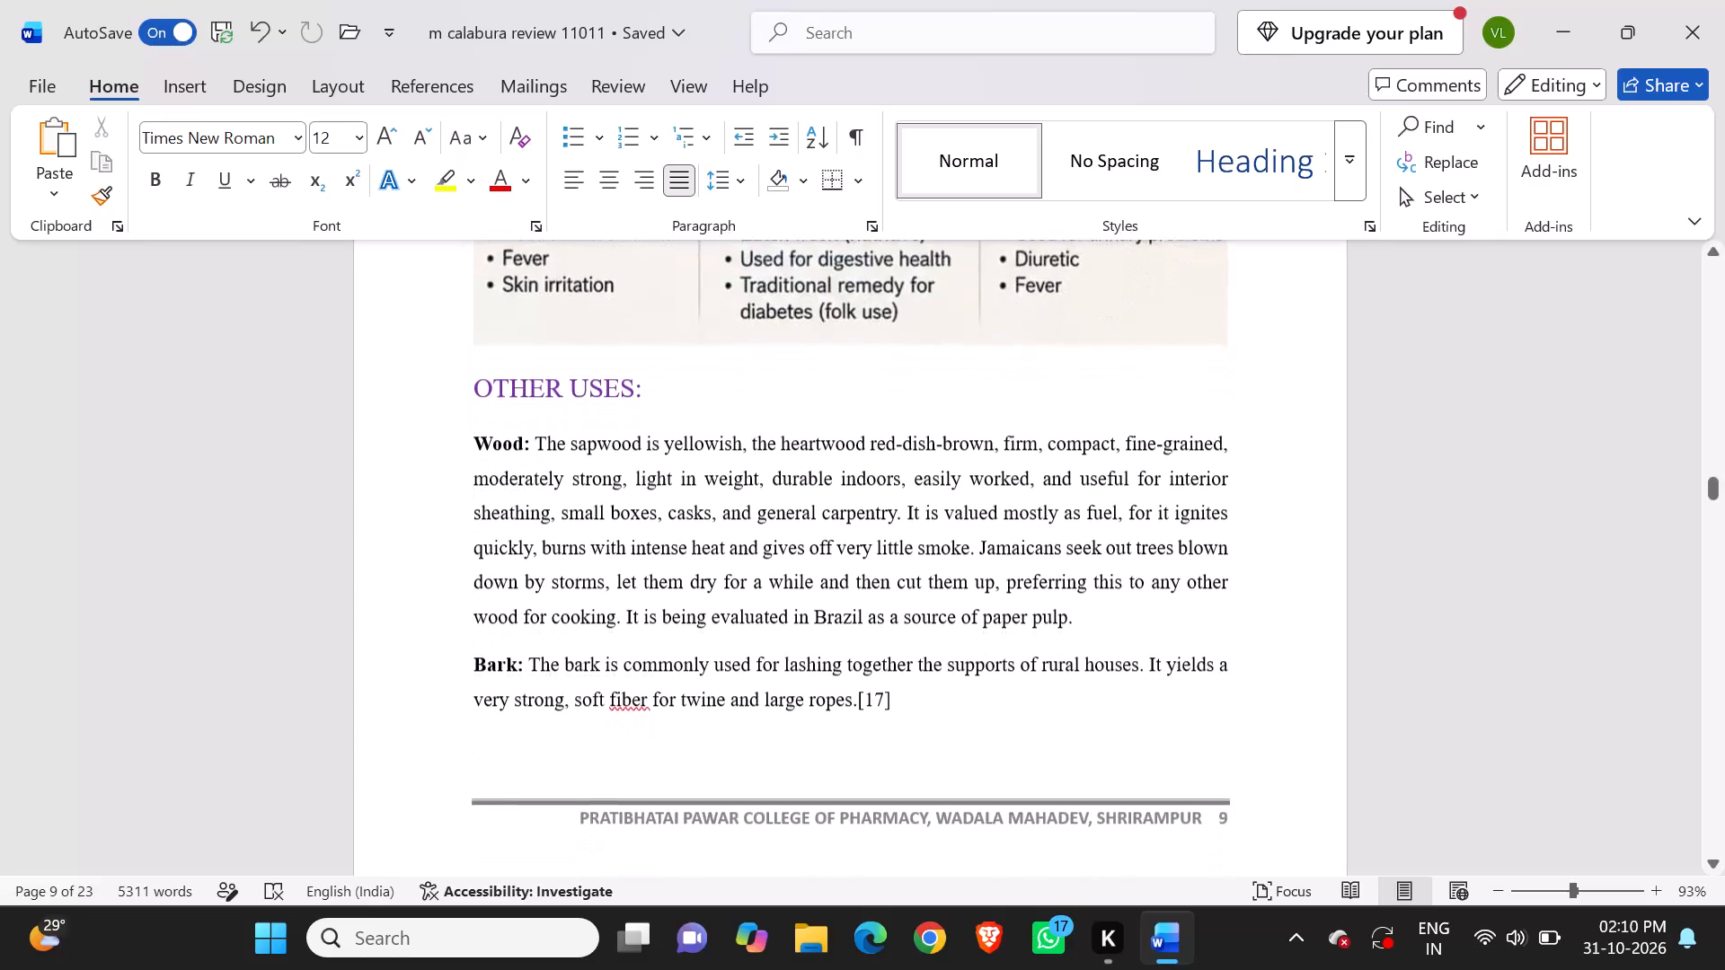
Review the Common Traditional Forms figure on page 10 and the opening paragraphs of the Phytochemical Constituents section that follows.
scroll(998, 578, down, 1)
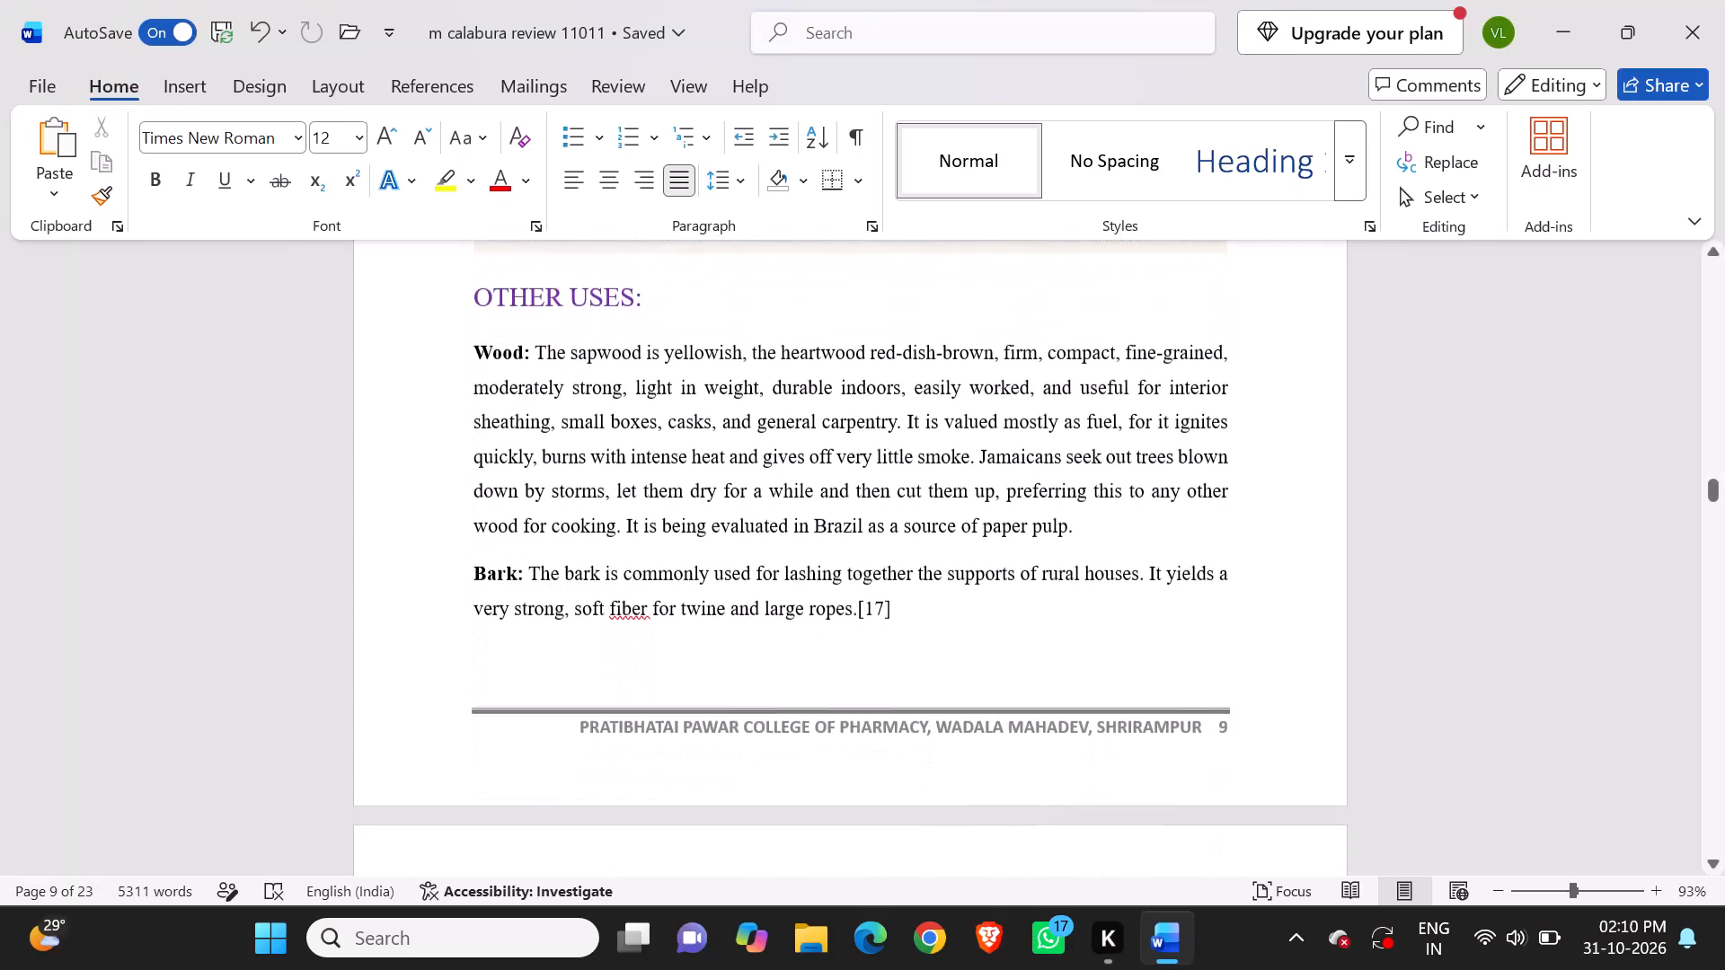
scroll(998, 578, down, 2)
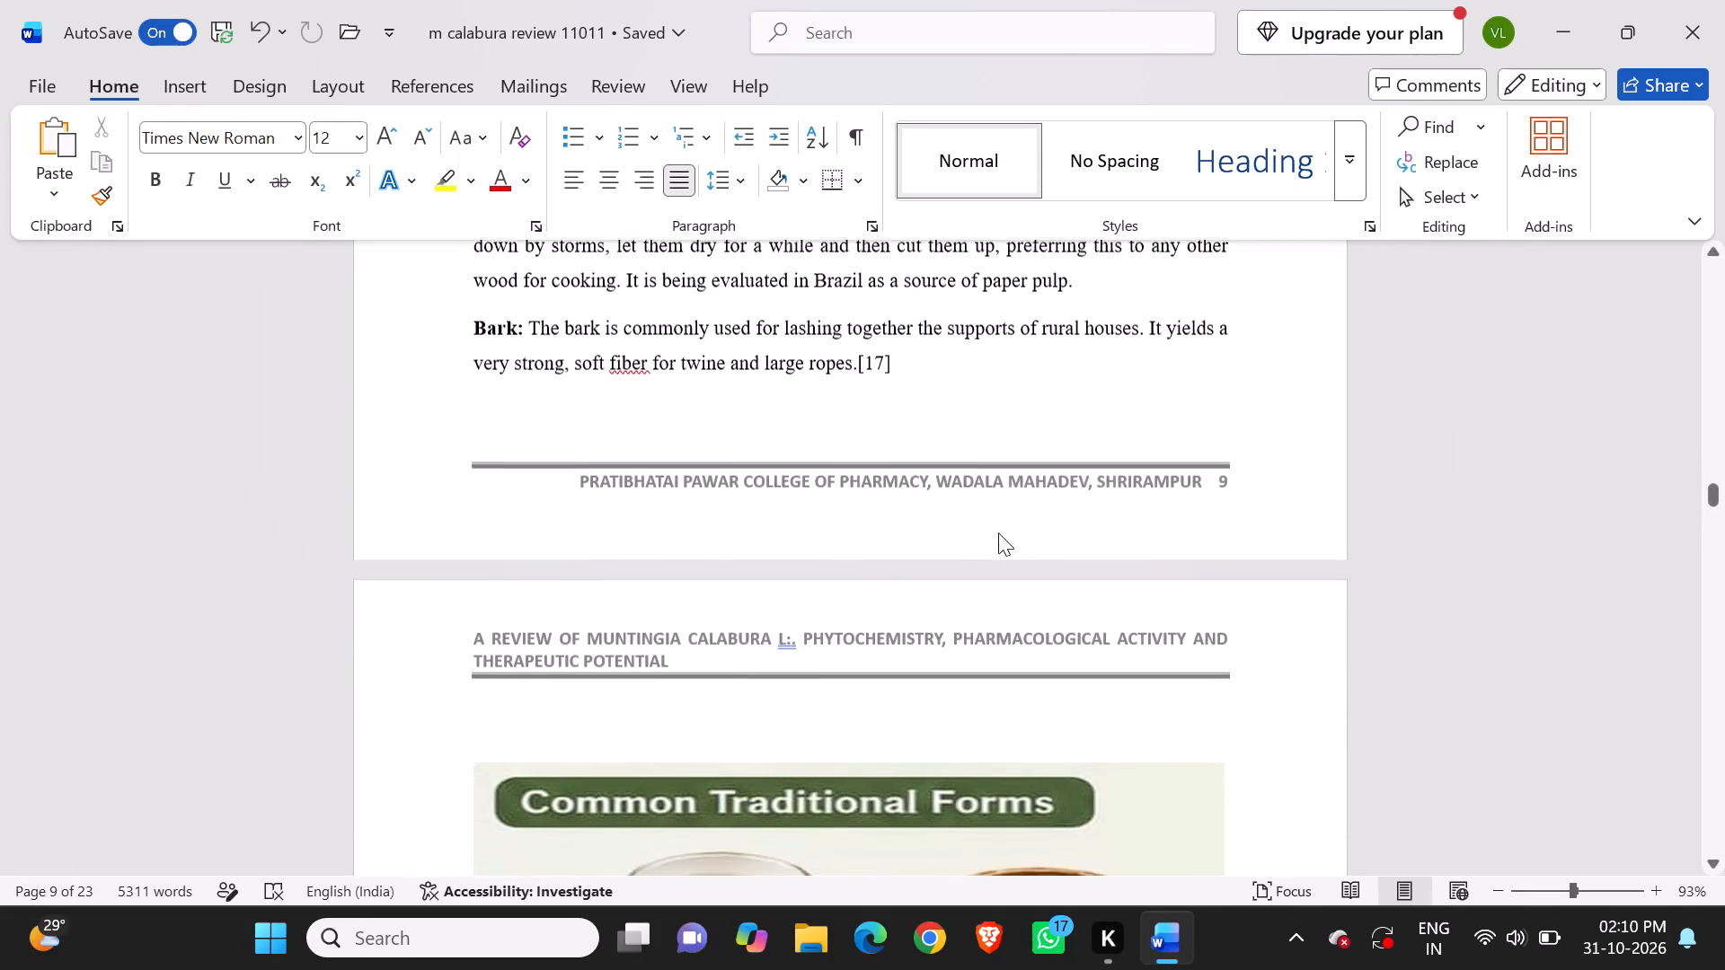
scroll(998, 533, down, 3)
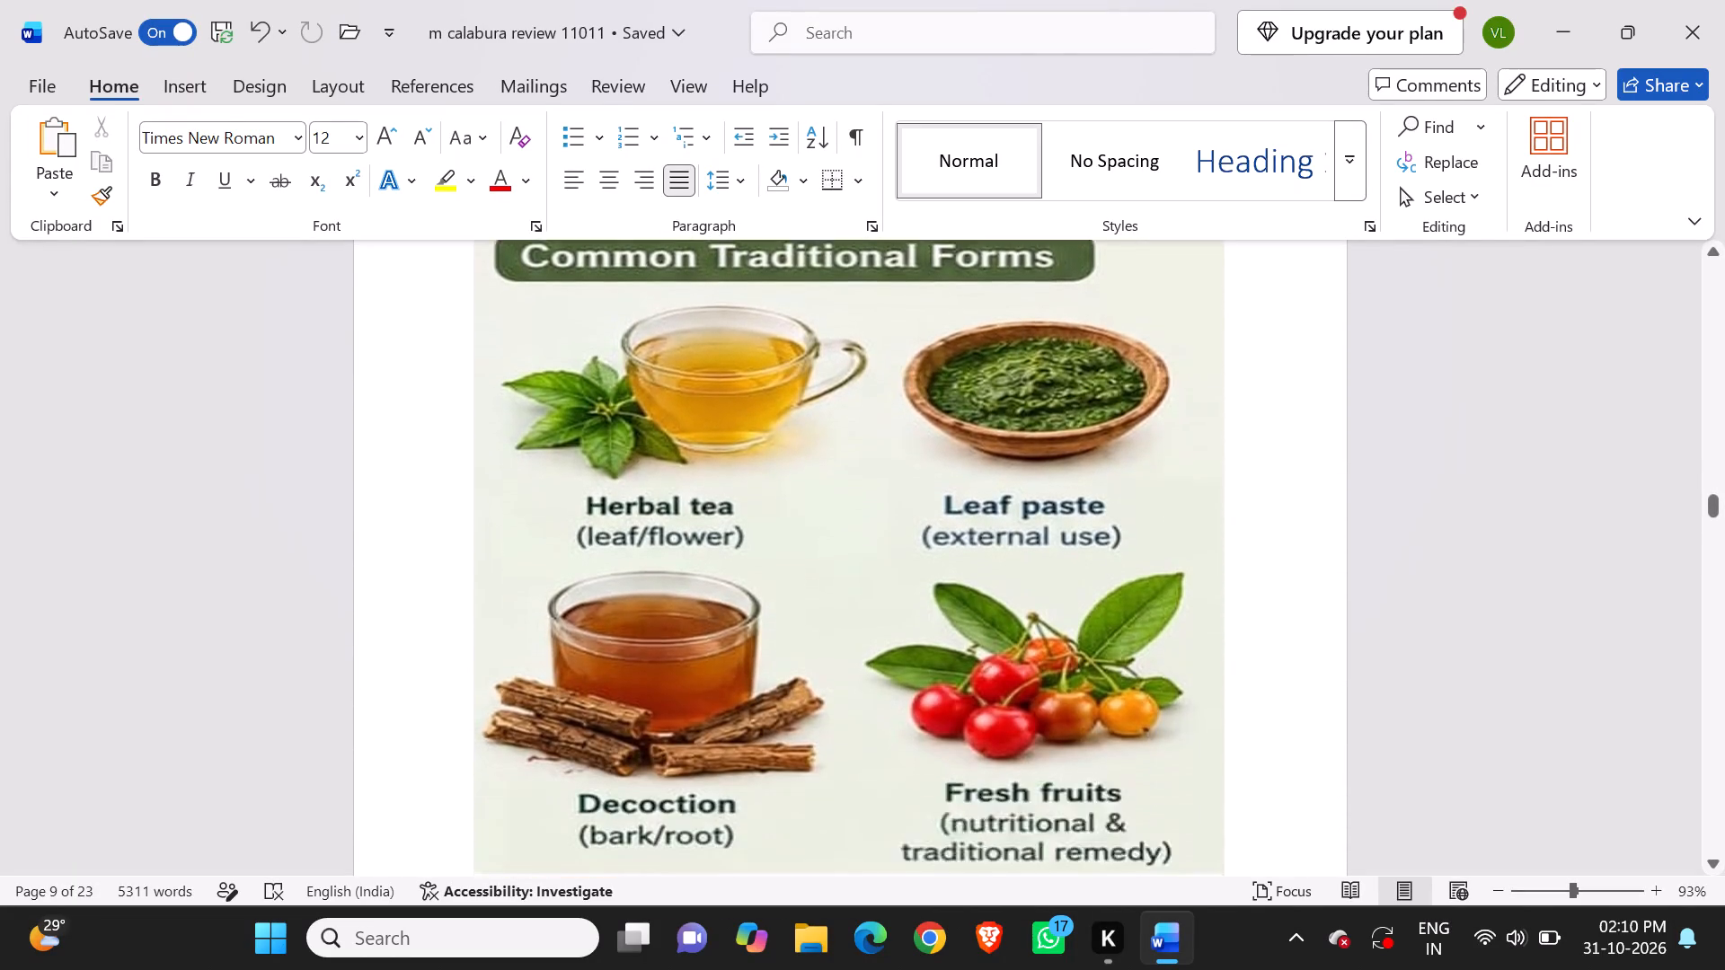
scroll(998, 533, down, 3)
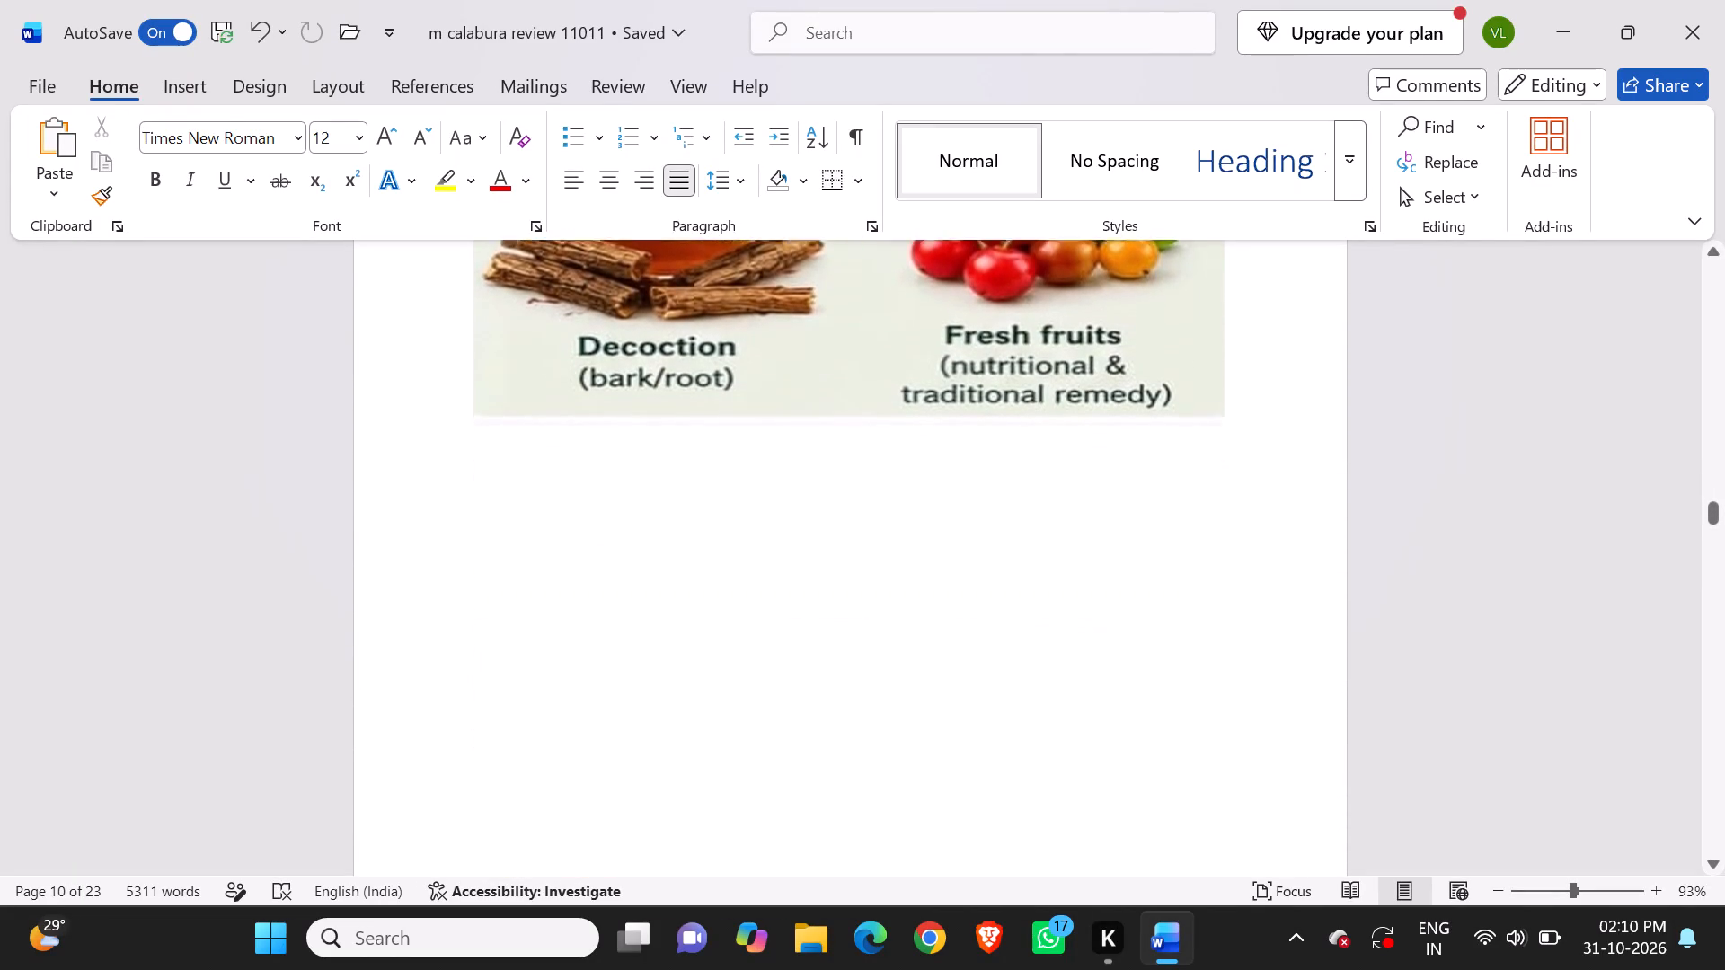
scroll(998, 533, down, 3)
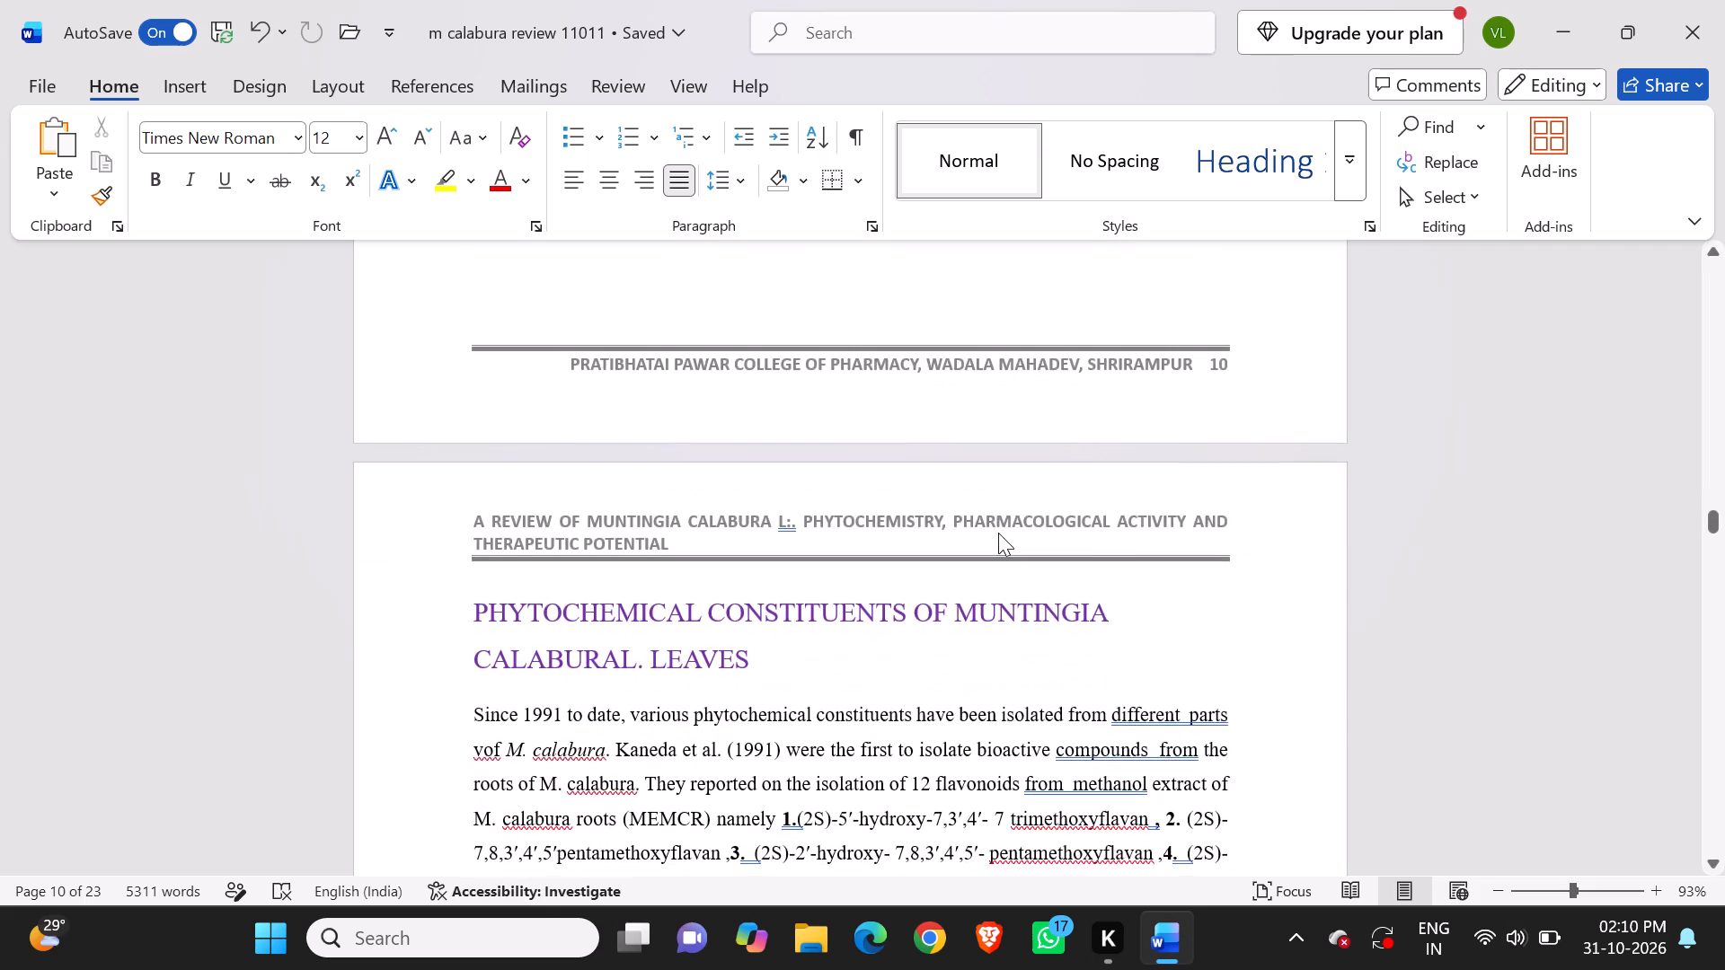
scroll(998, 533, down, 1)
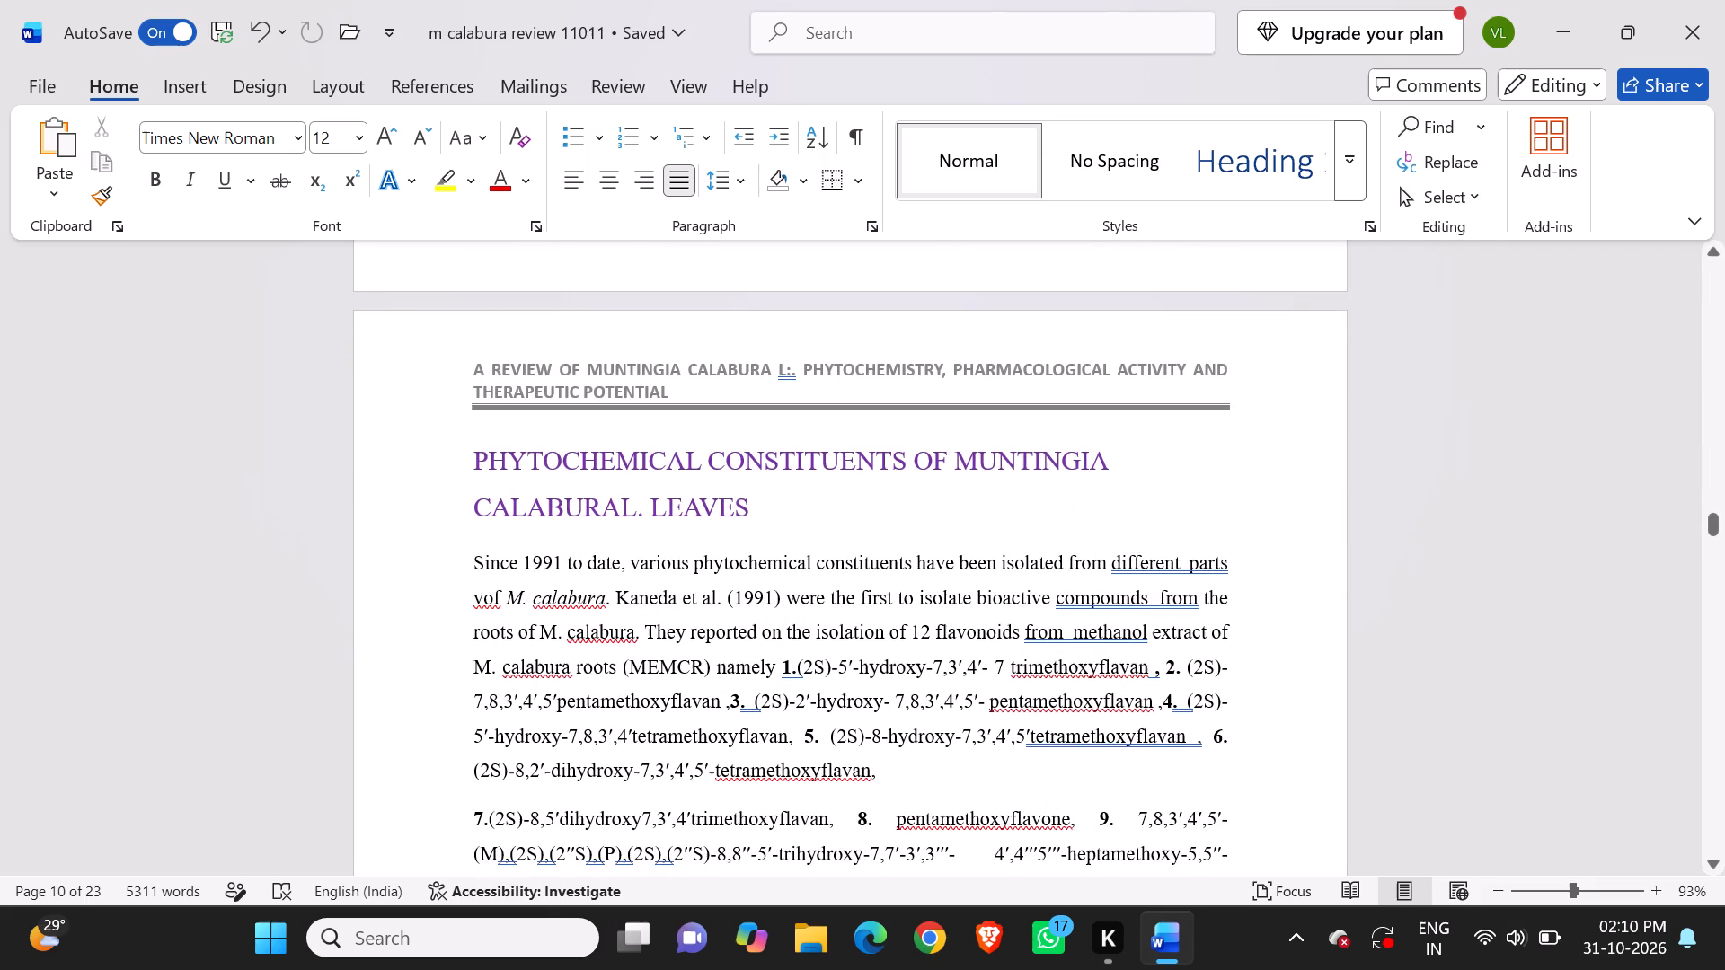
scroll(998, 533, down, 1)
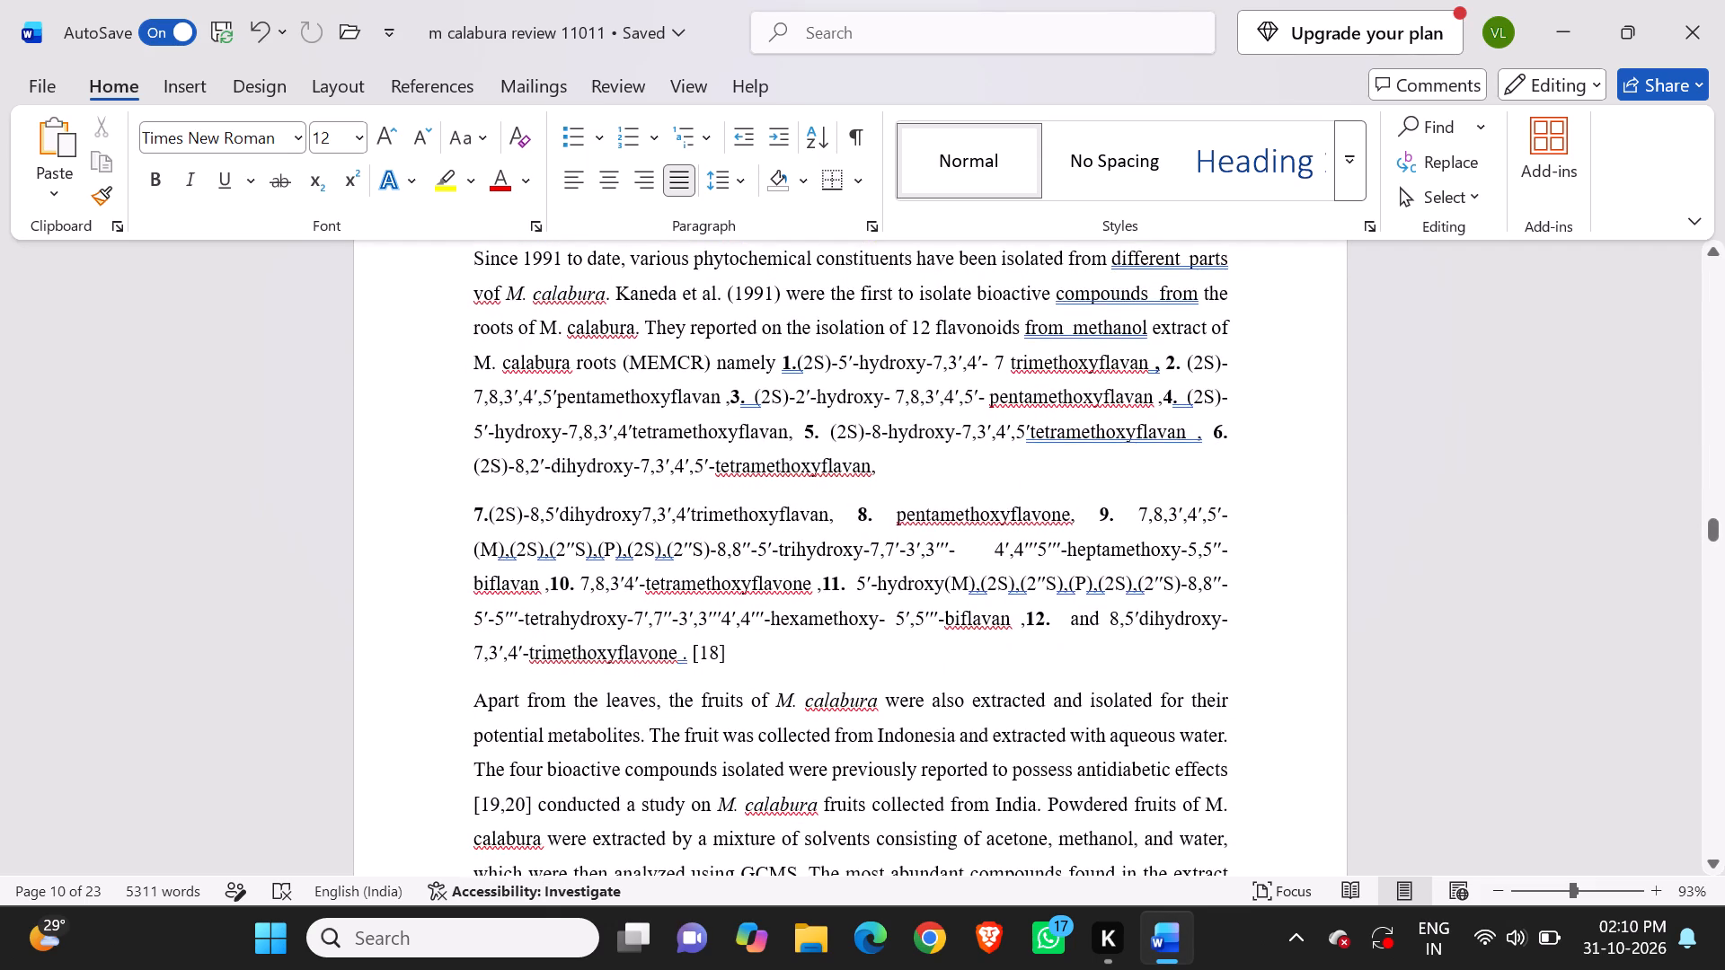
scroll(998, 533, down, 5)
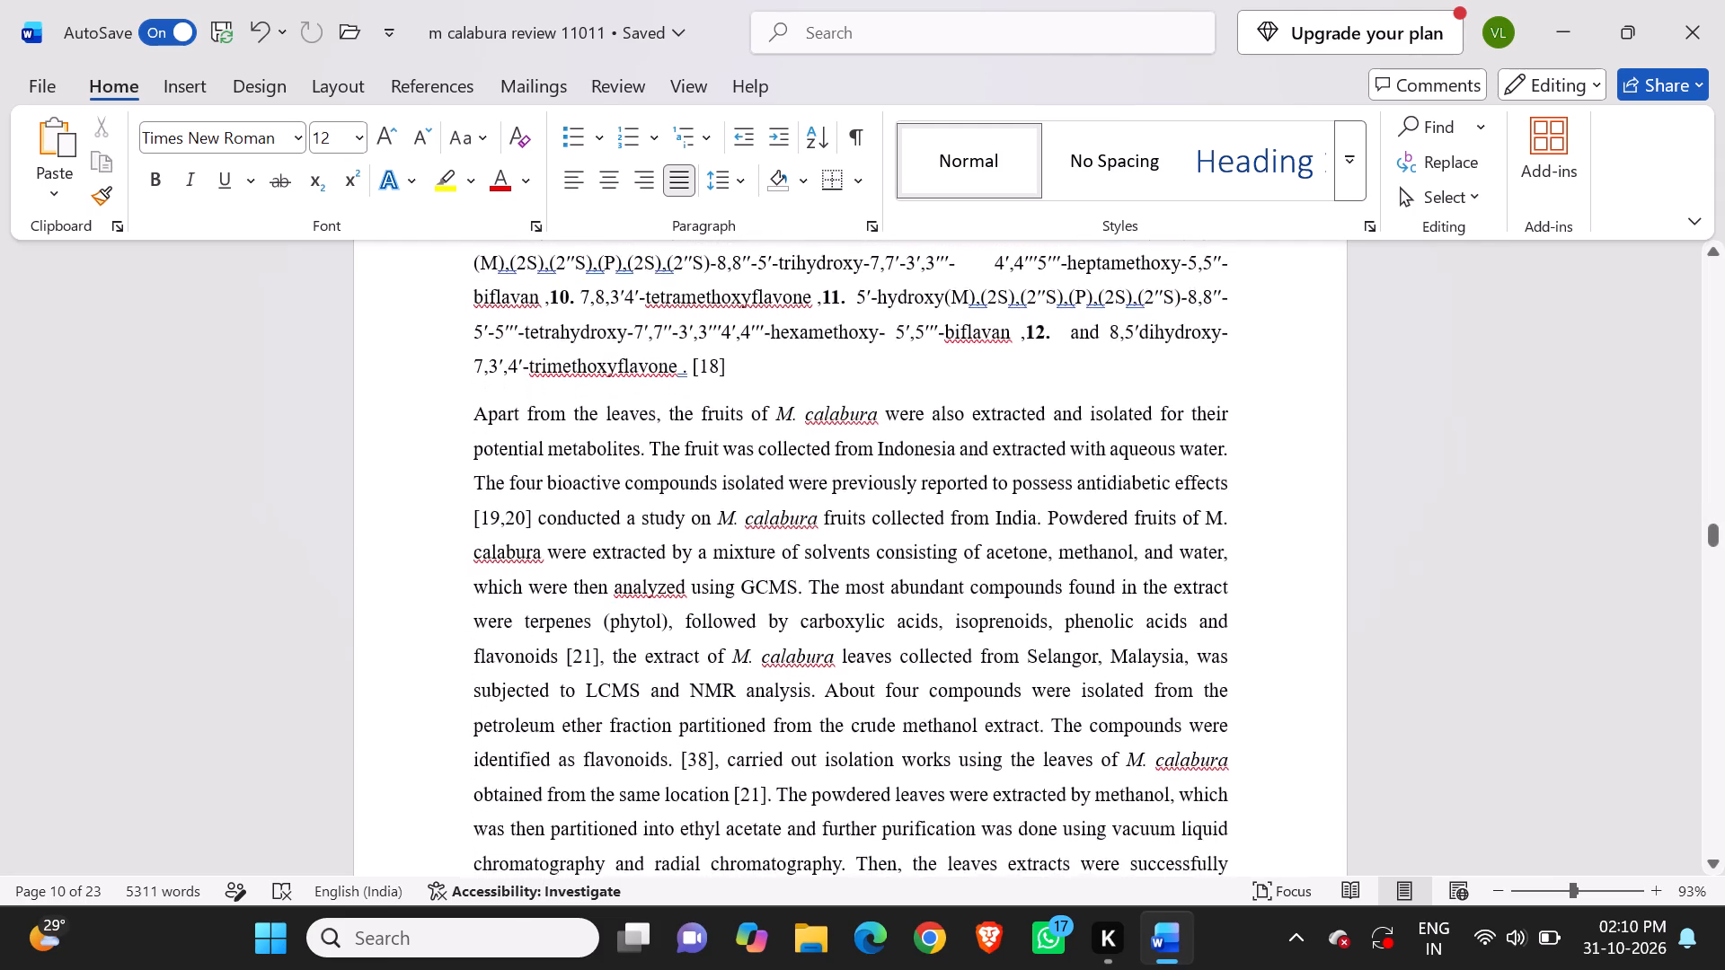
scroll(1020, 490, down, 1)
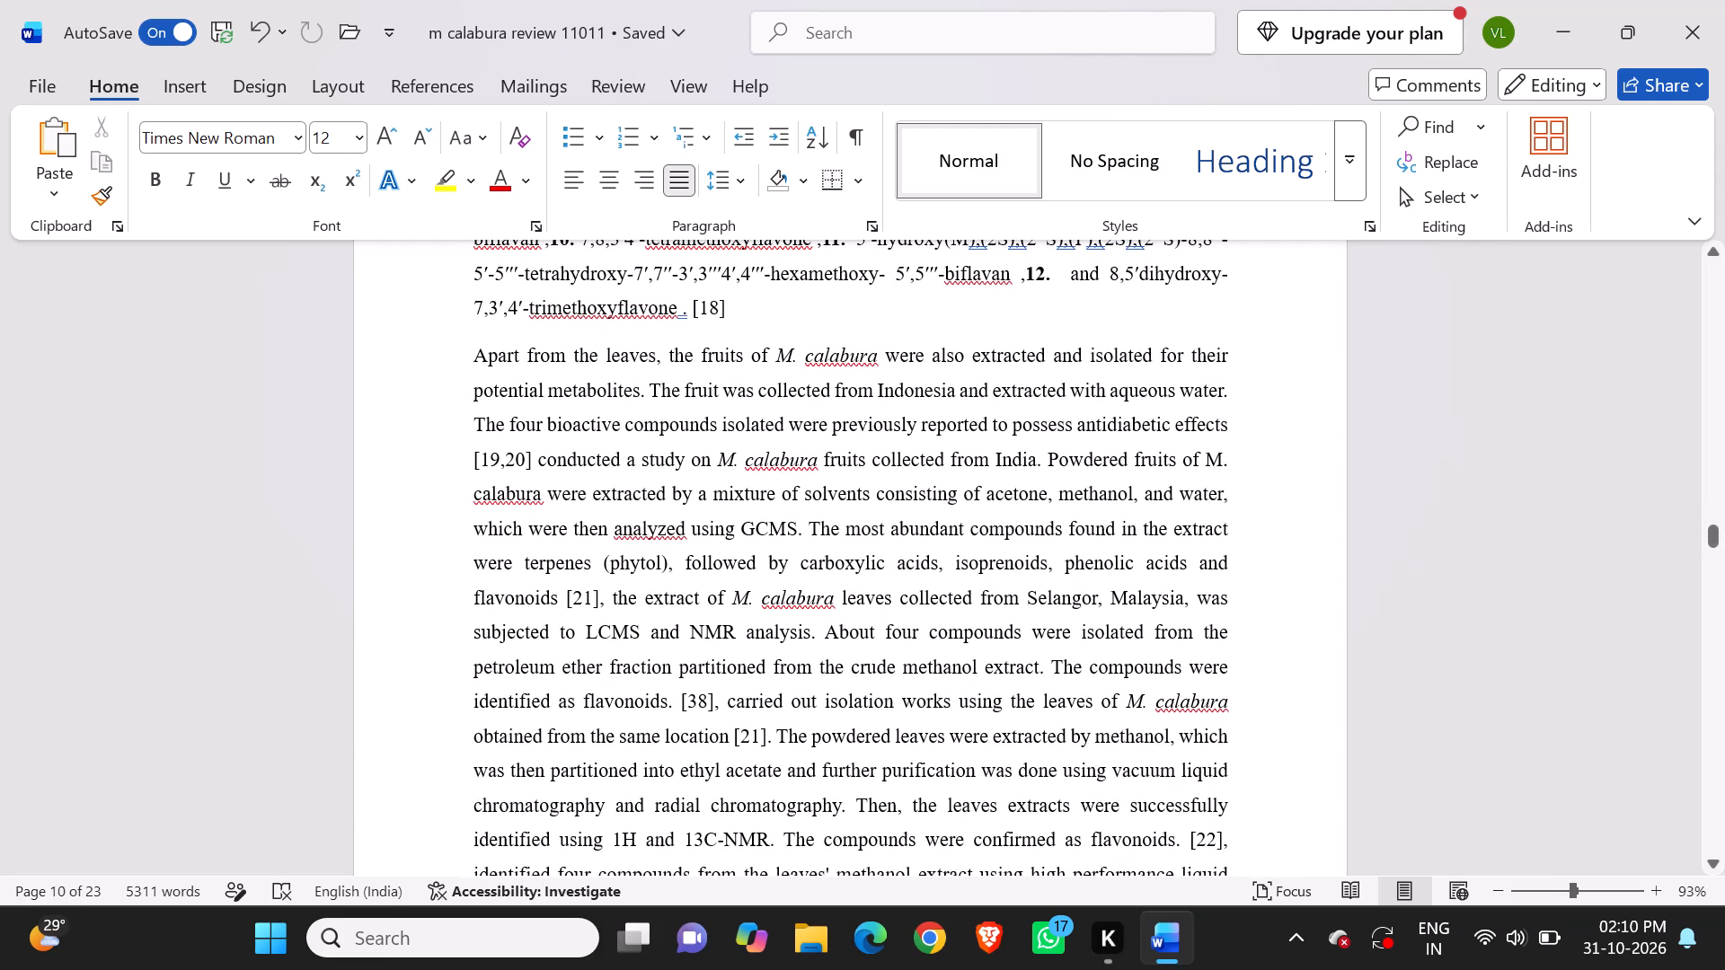
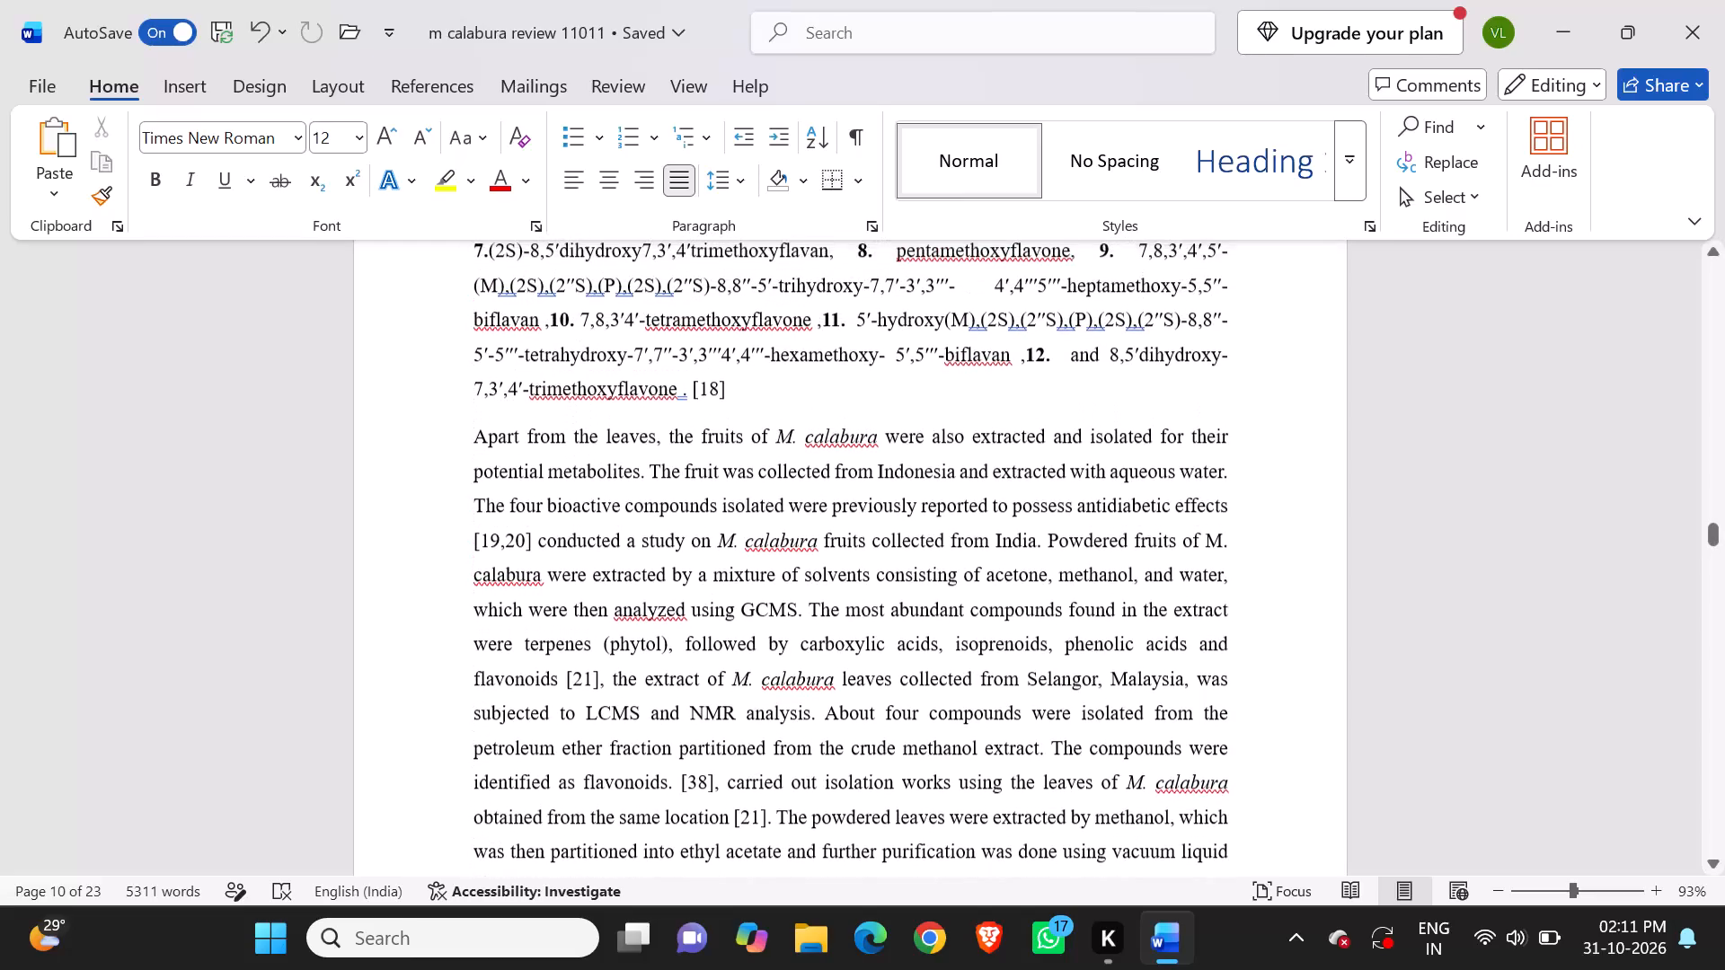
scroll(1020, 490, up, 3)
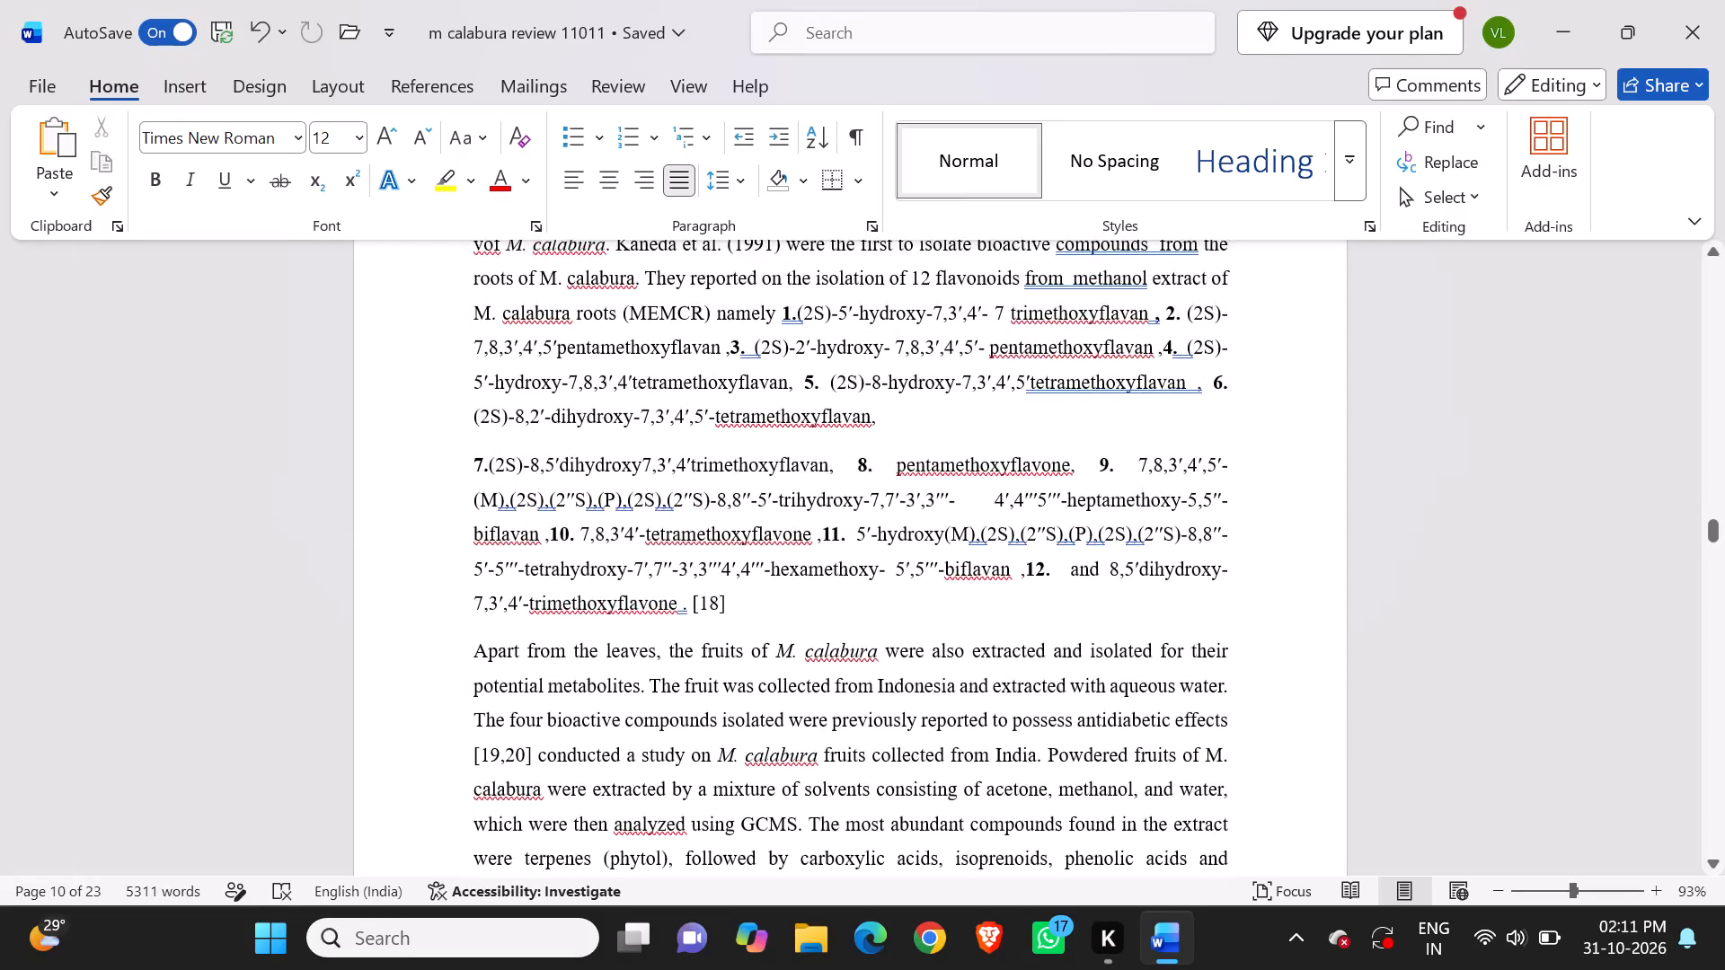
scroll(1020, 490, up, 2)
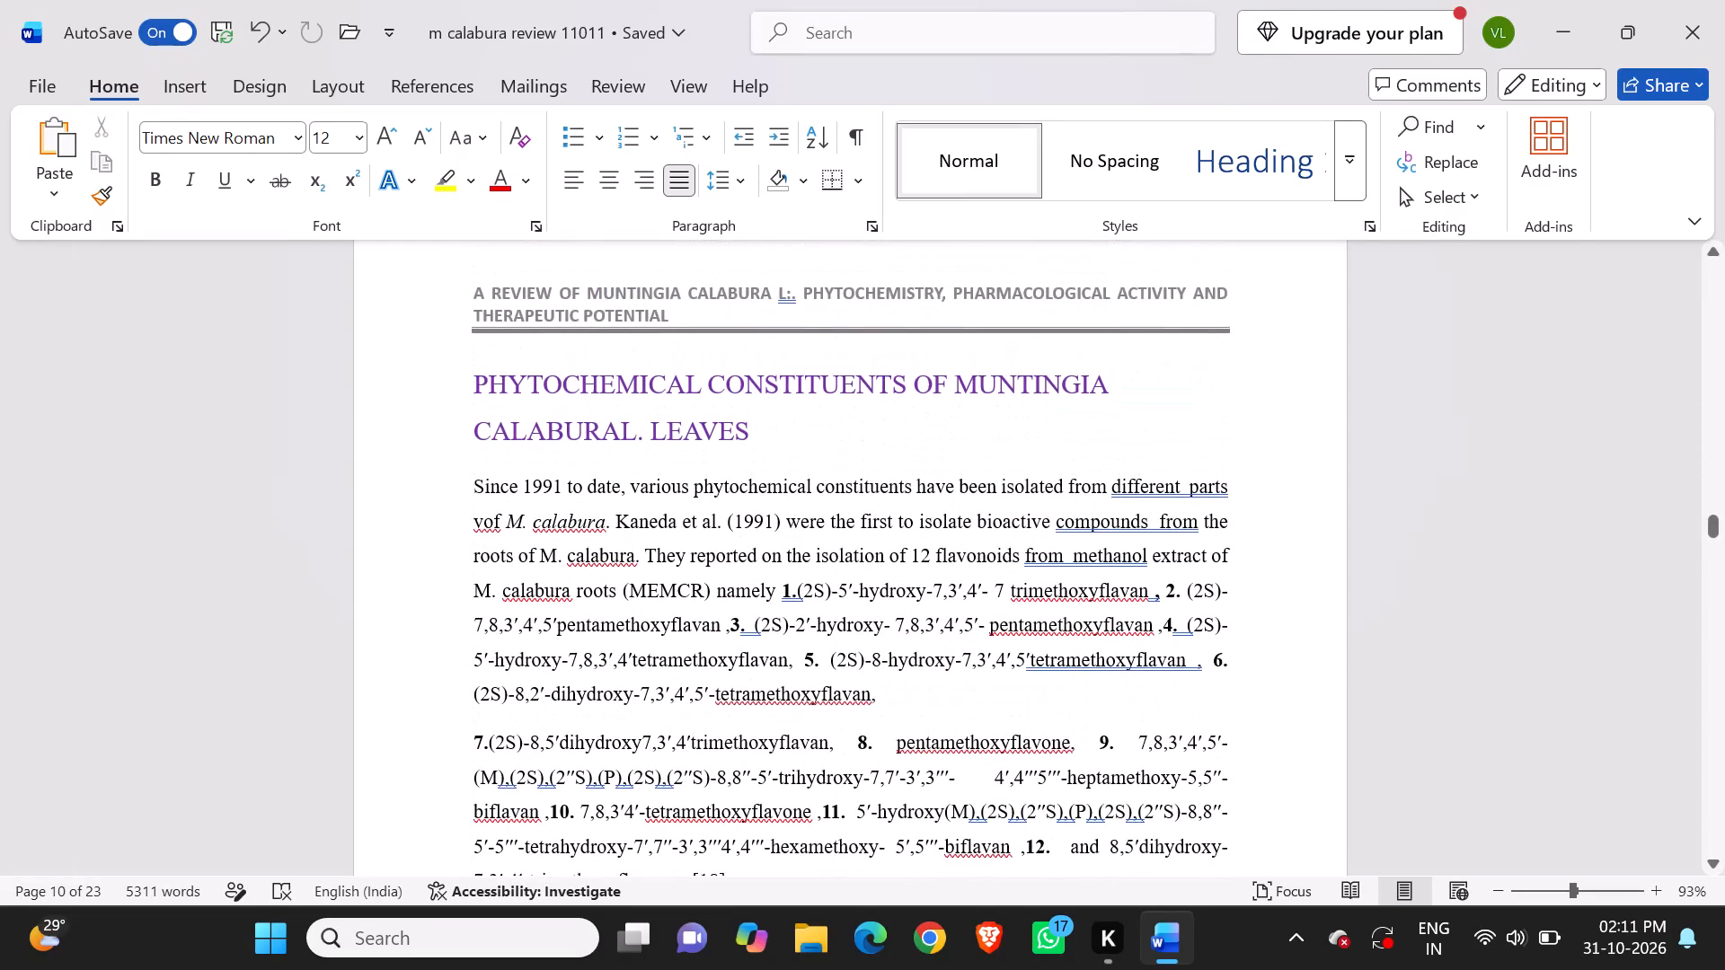
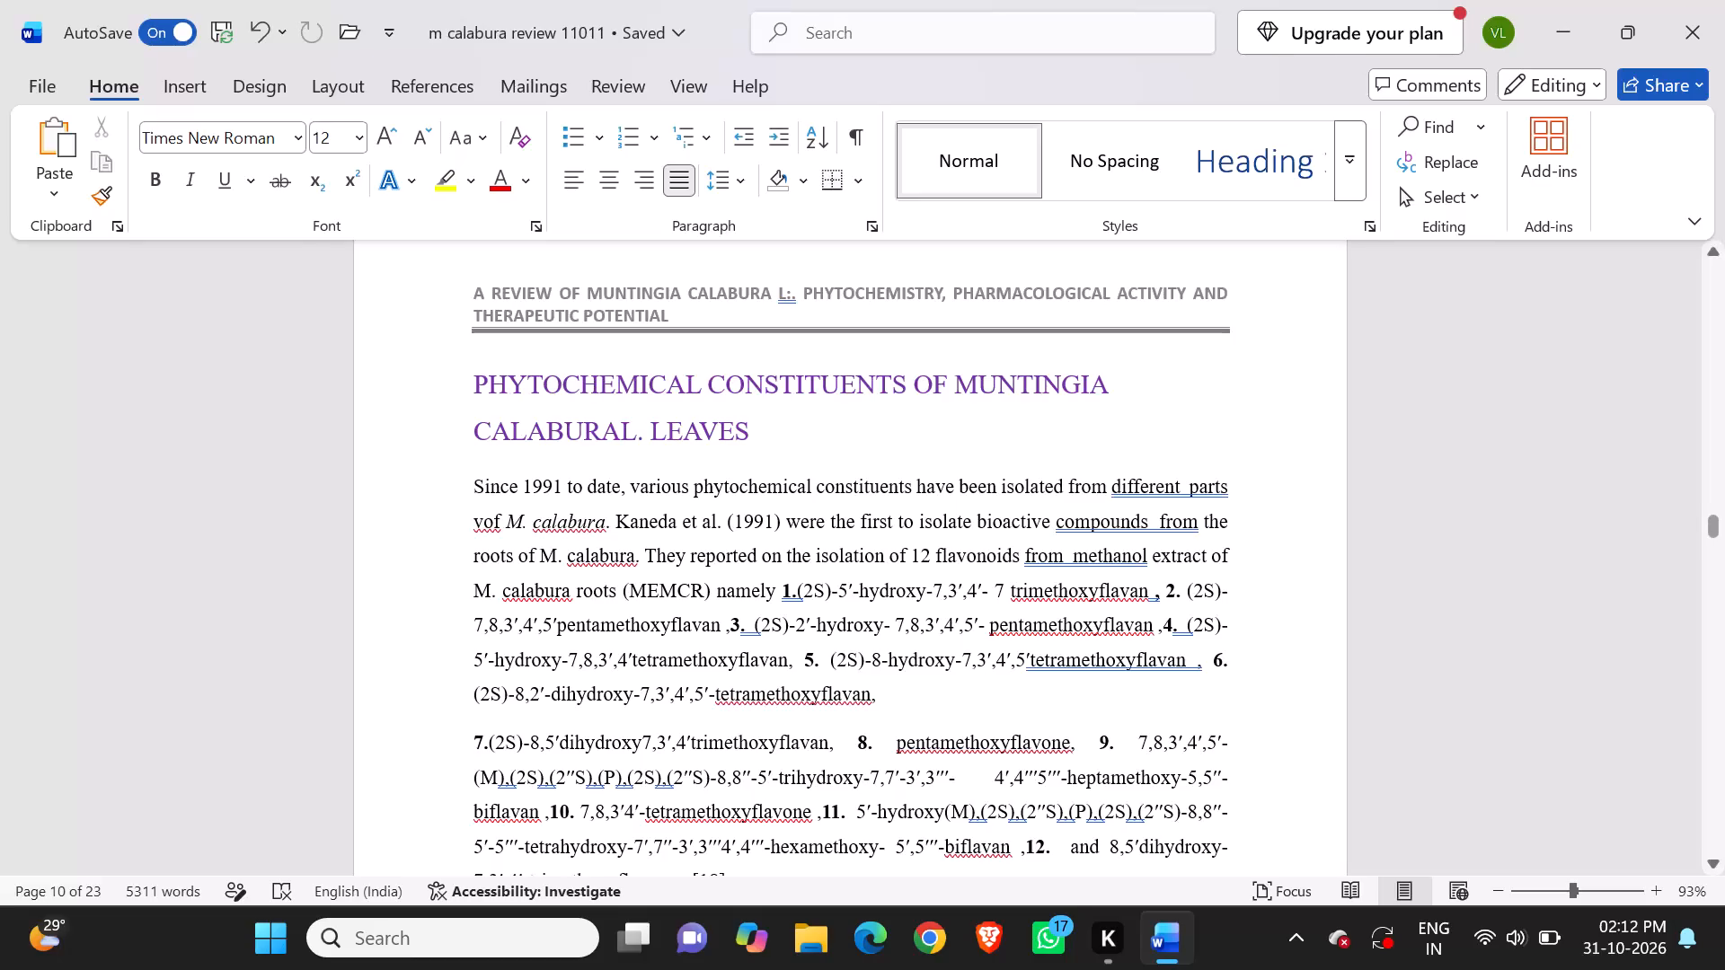
Break the flavonoid list after "namely" so that items 1, 2 and 3 each start on their own line.
ctrl+scroll(1012, 481, up, 2)
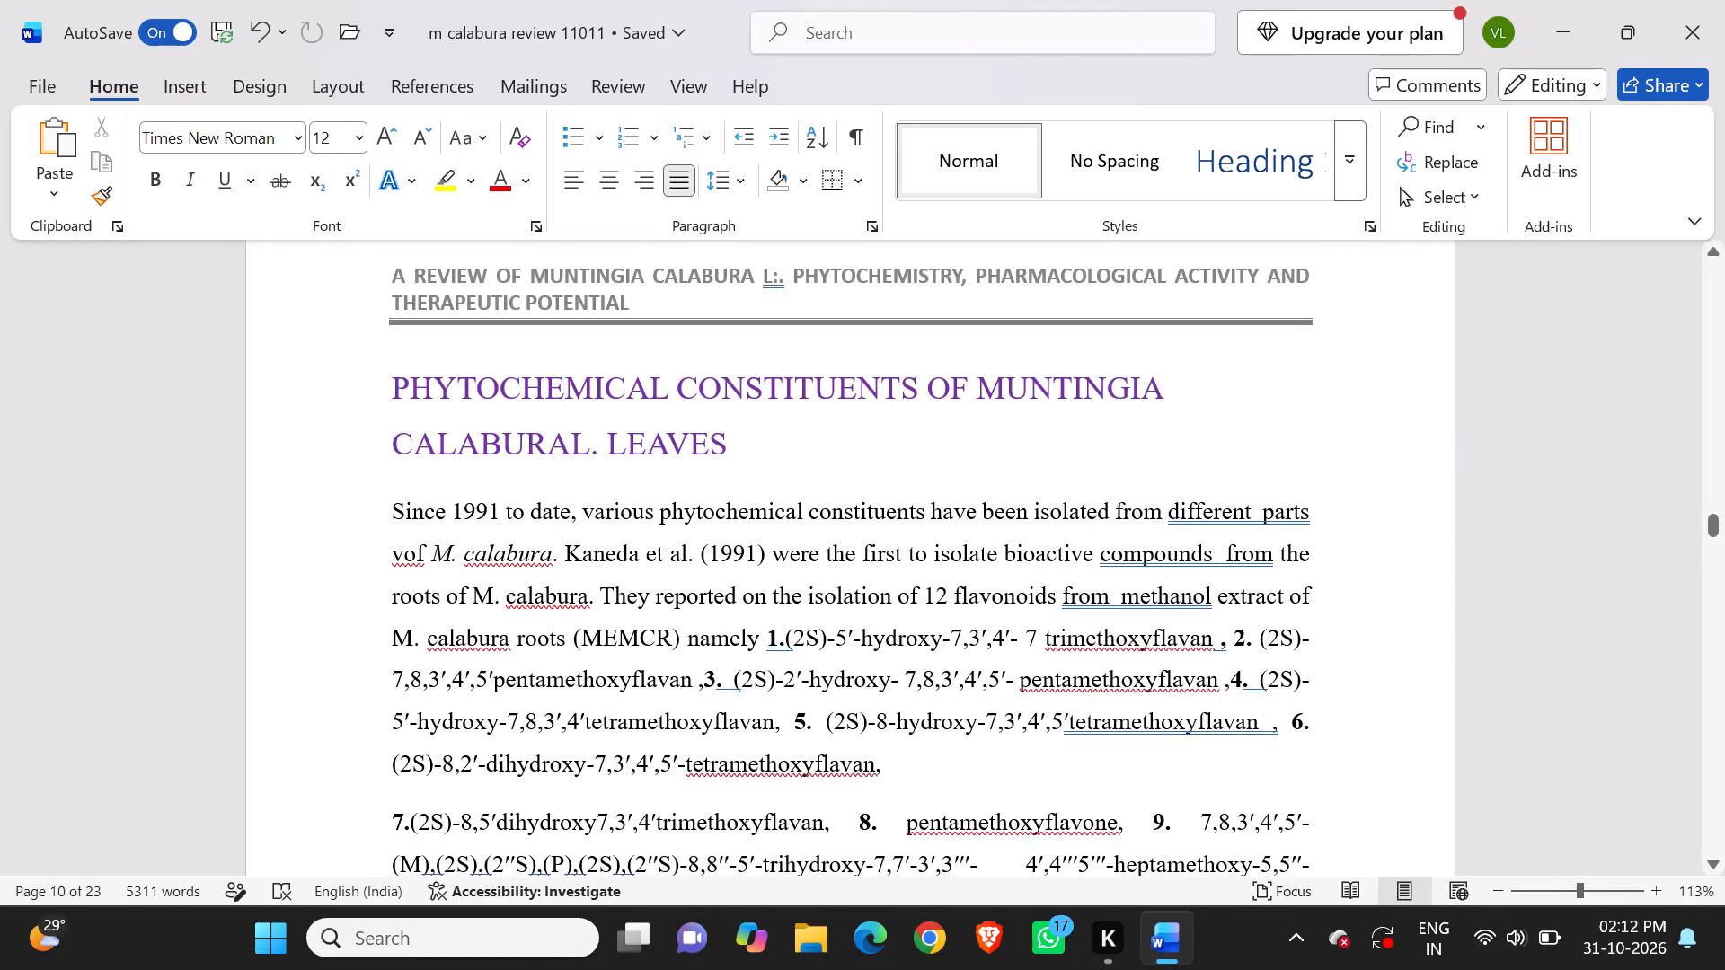
ctrl+scroll(1023, 478, up, 3)
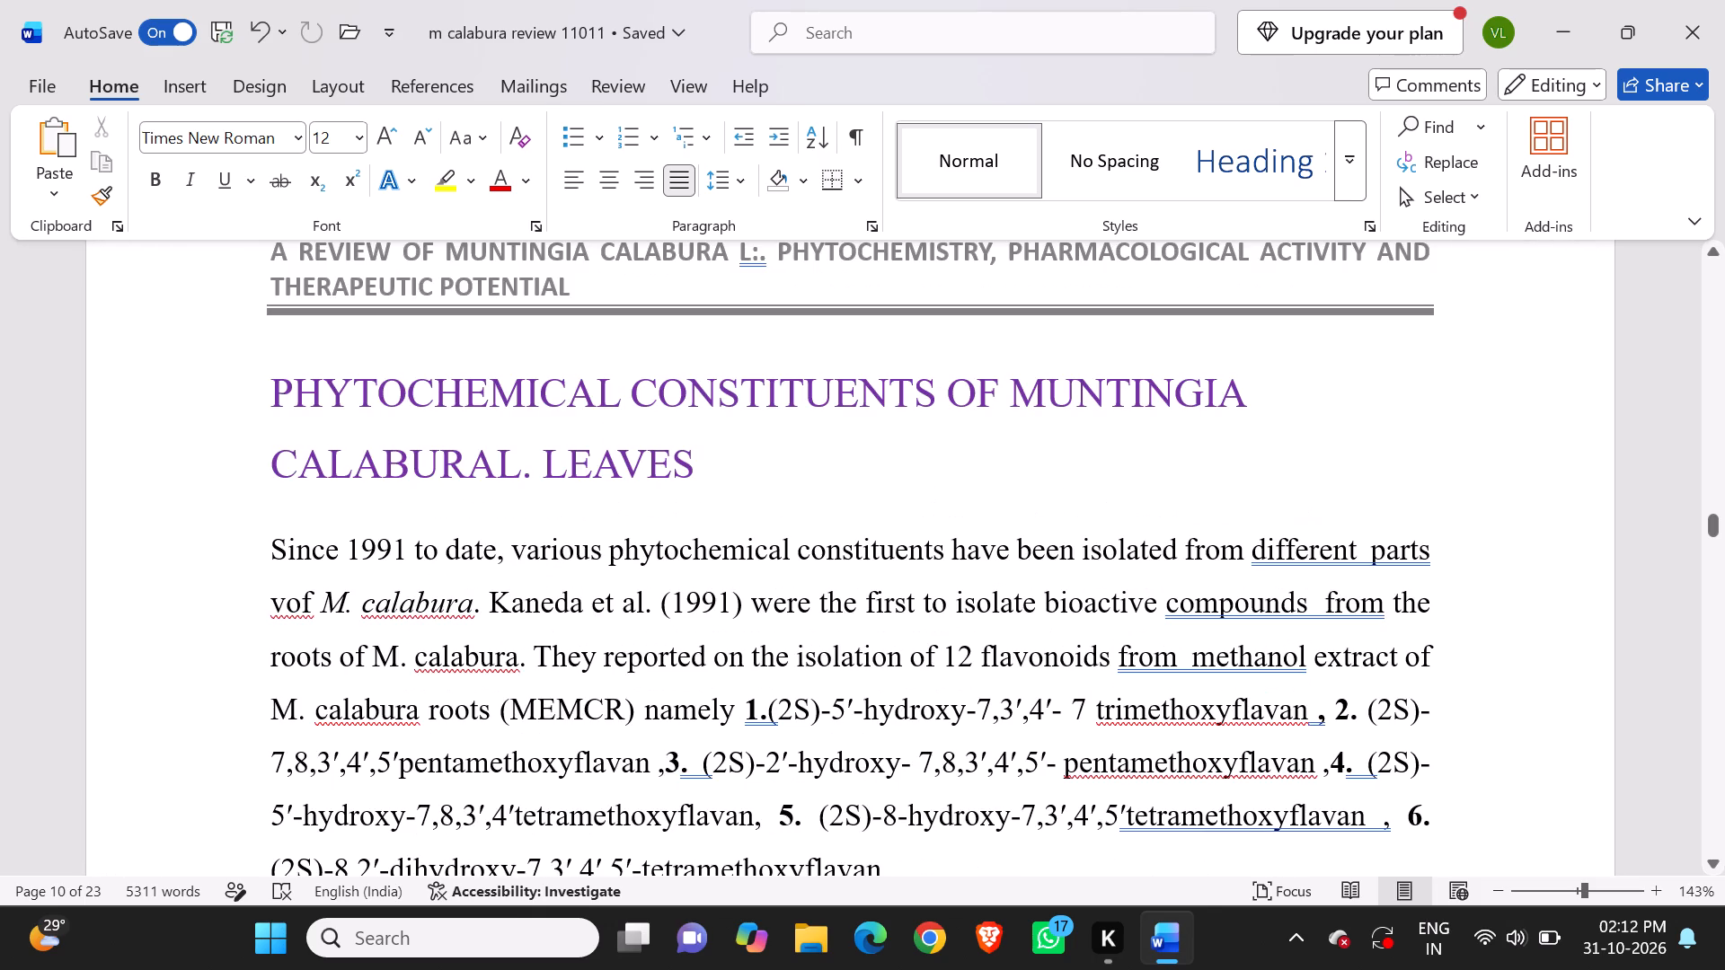
scroll(1023, 478, down, 1)
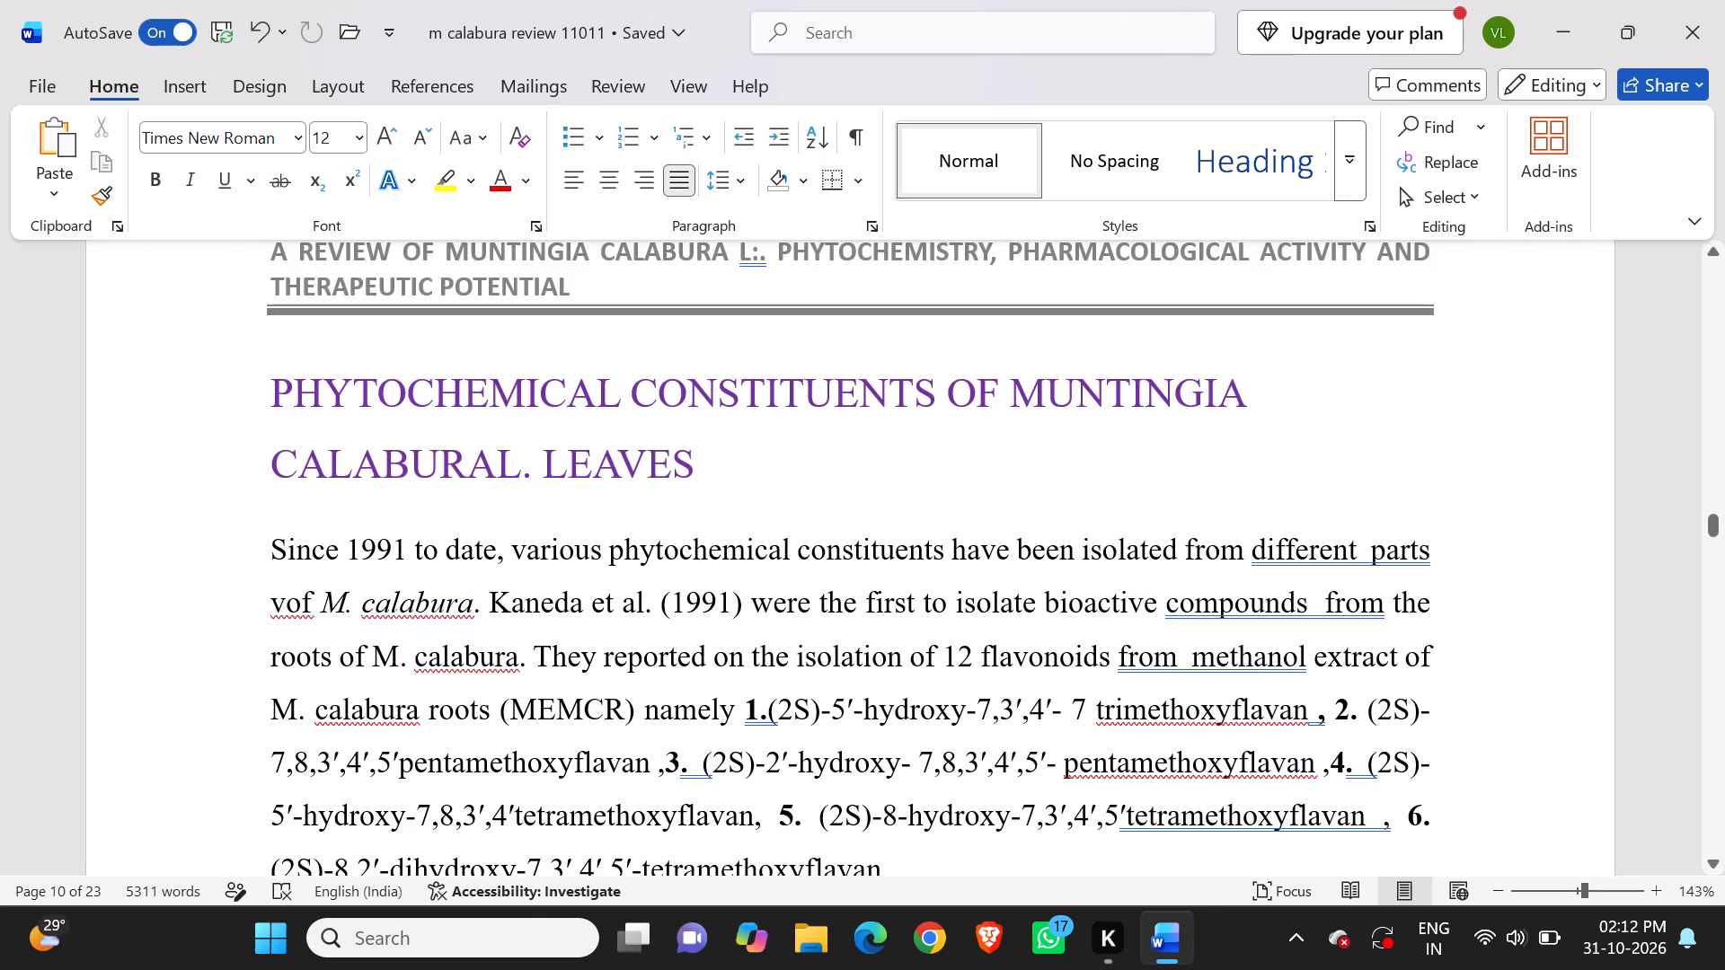
scroll(951, 344, down, 2)
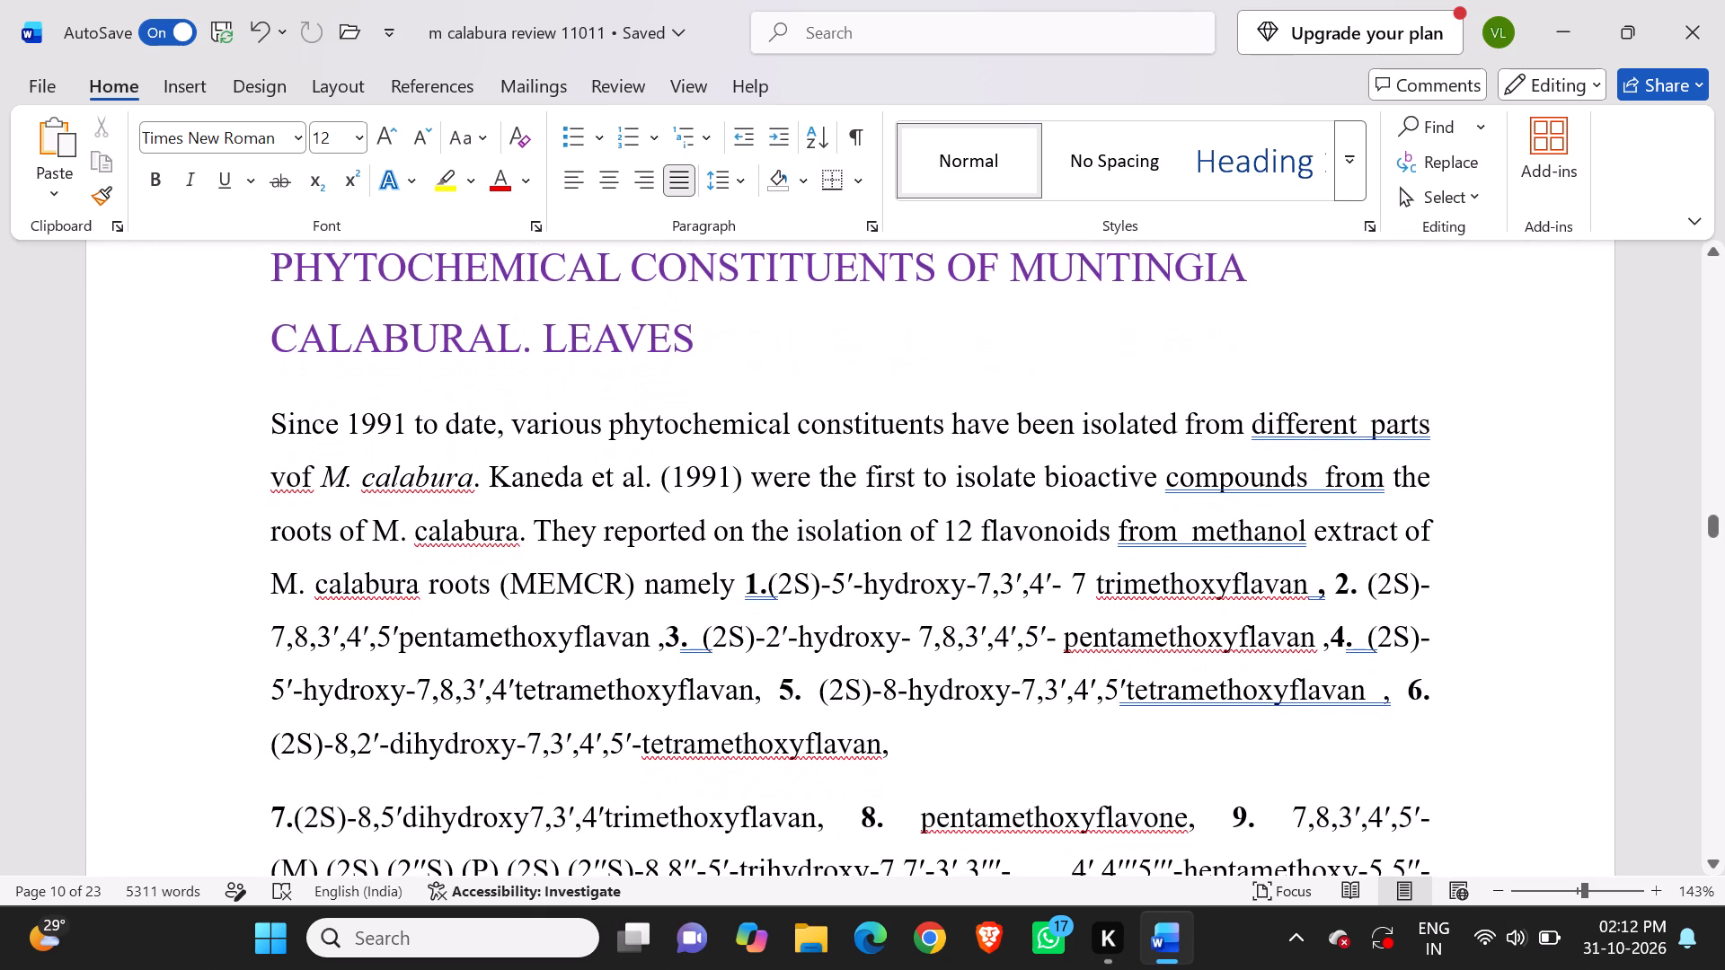
scroll(951, 344, down, 2)
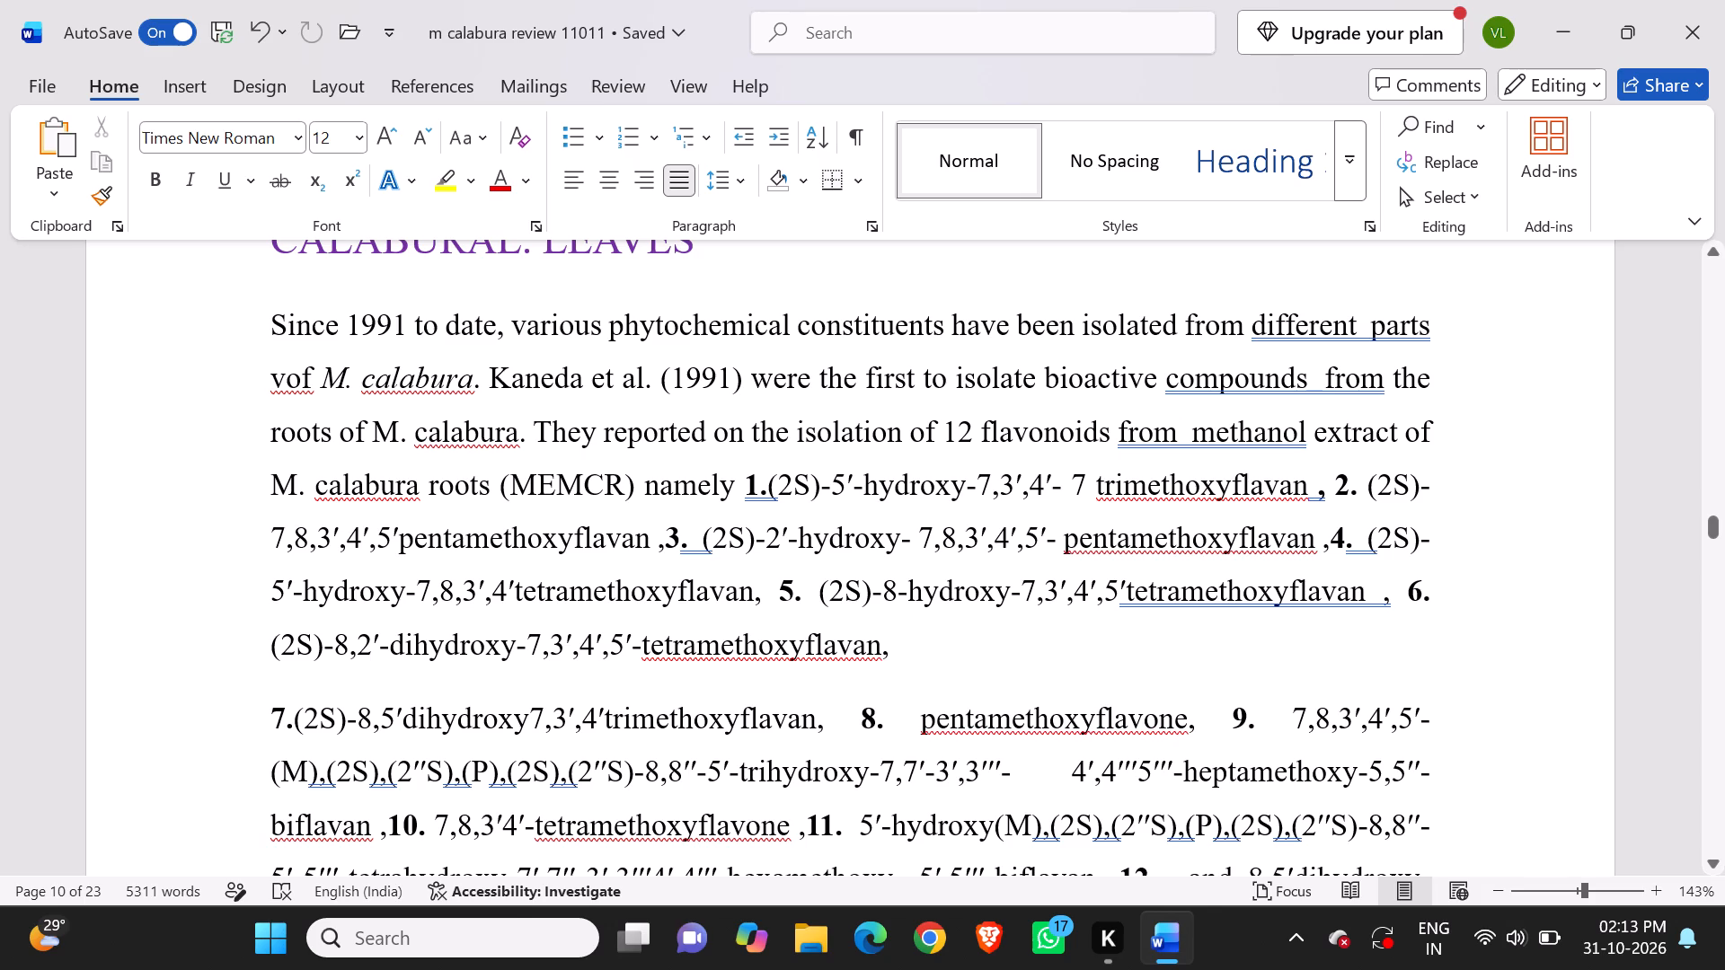
click(739, 494)
key(Return)
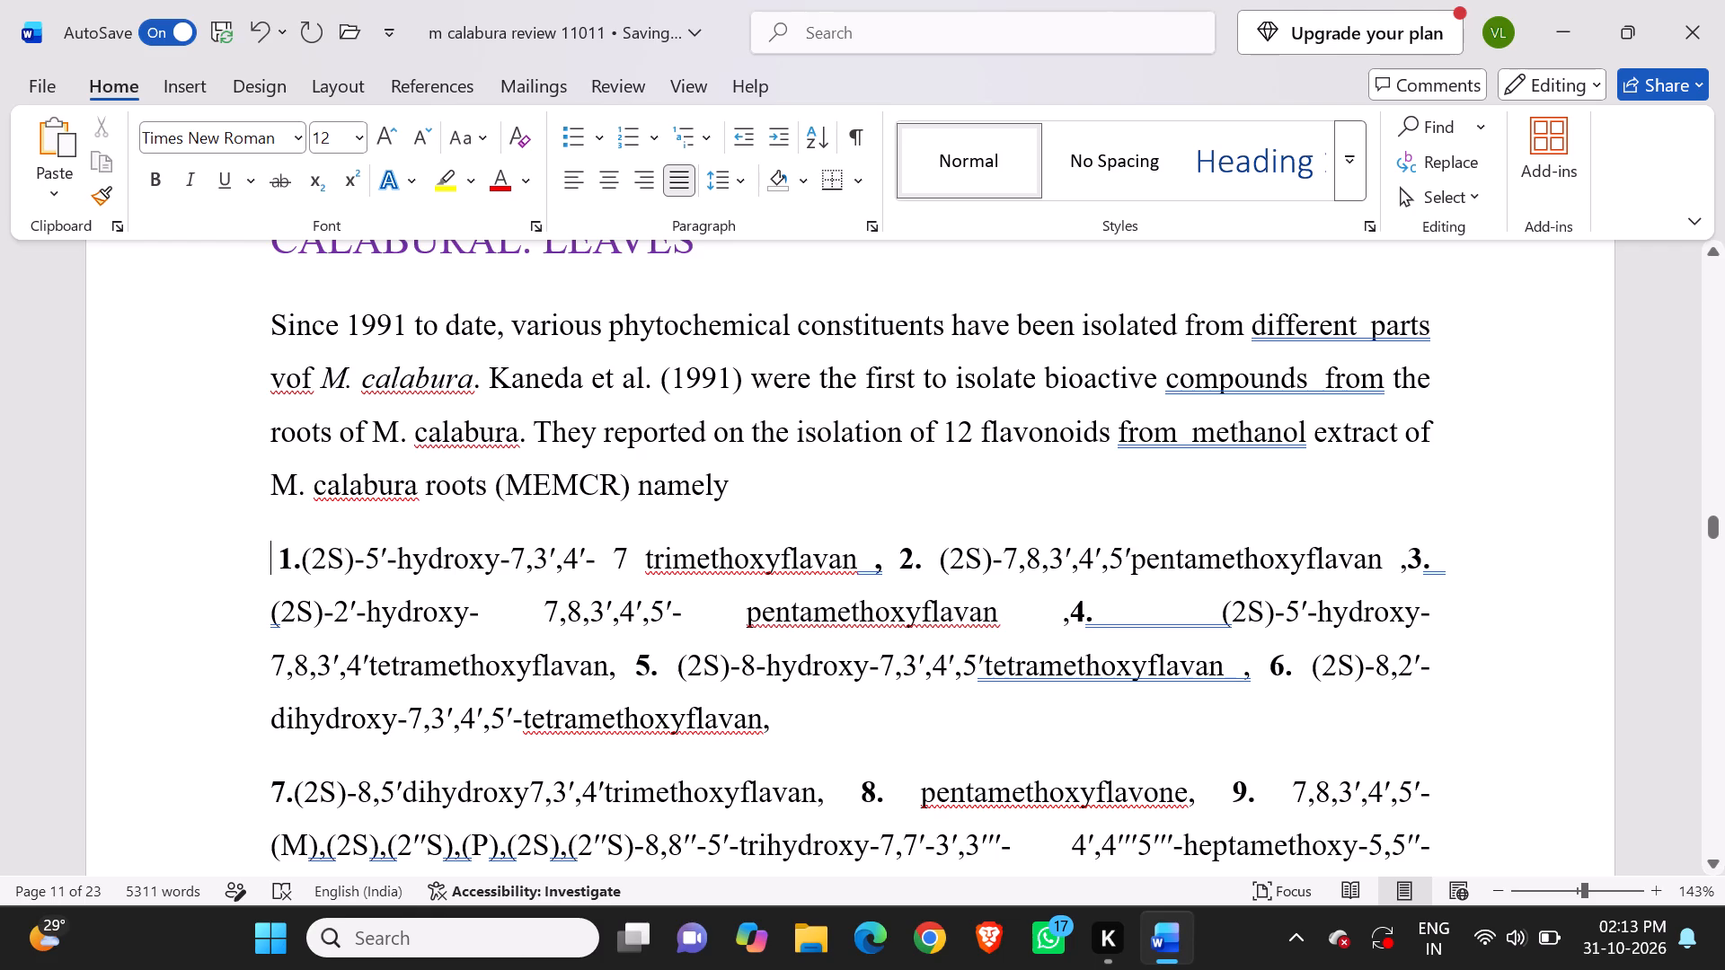
click(888, 564)
key(Return)
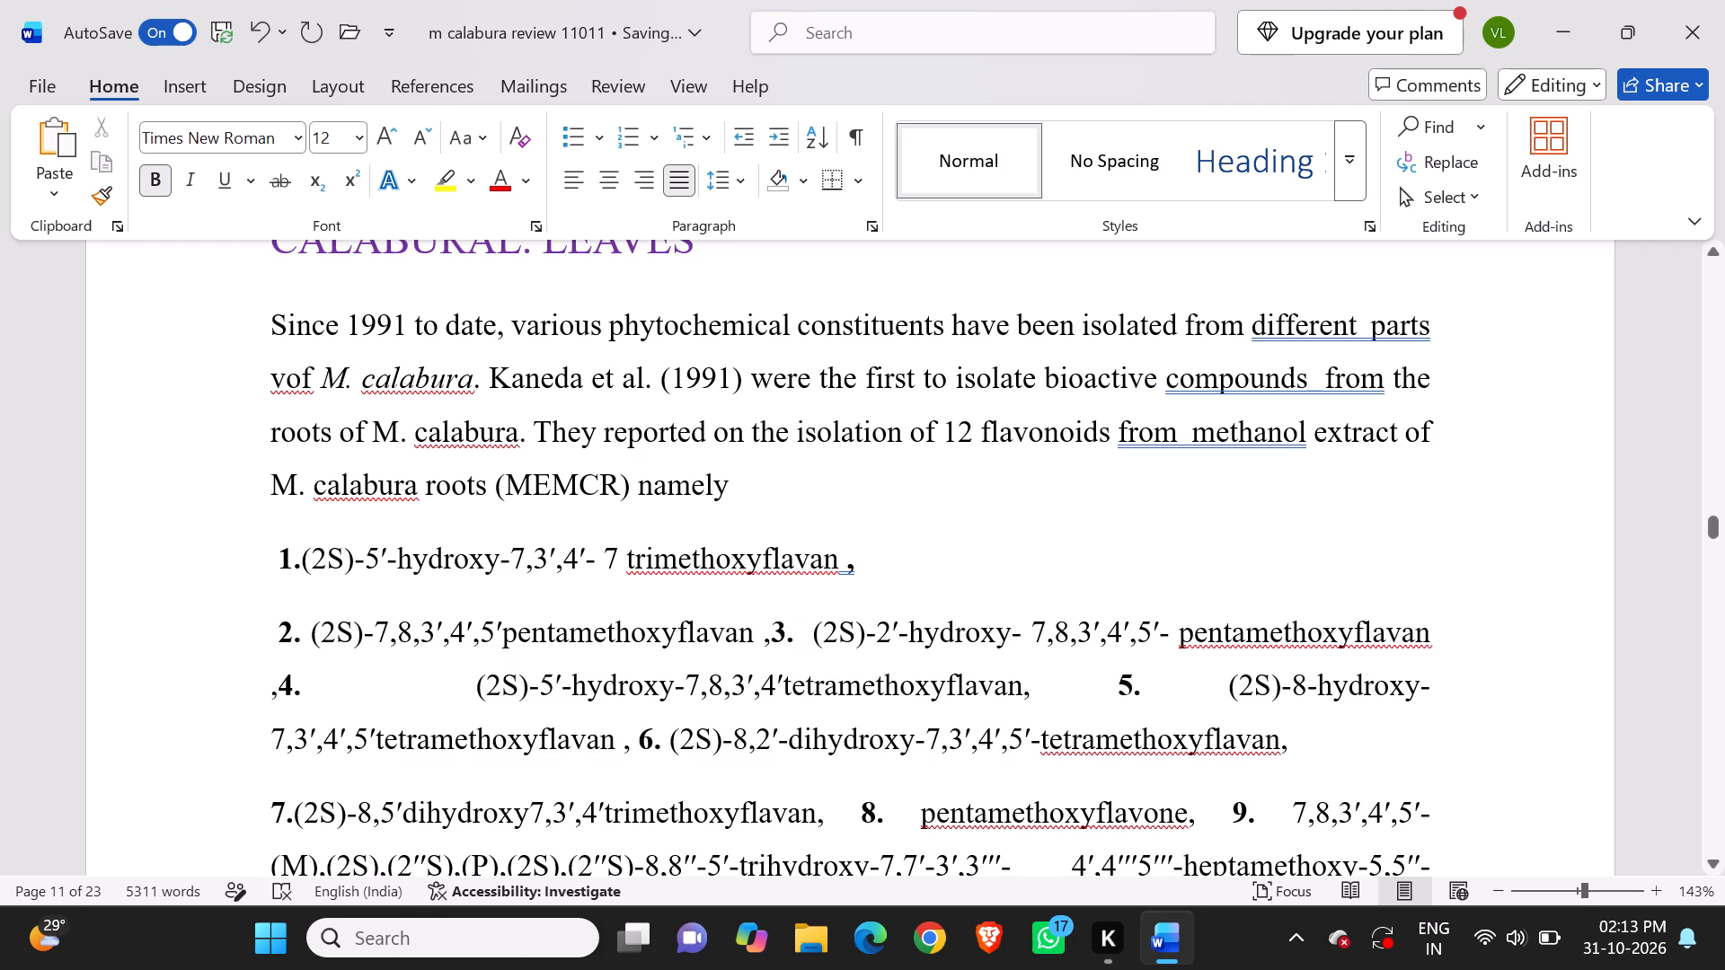
click(771, 640)
key(Return)
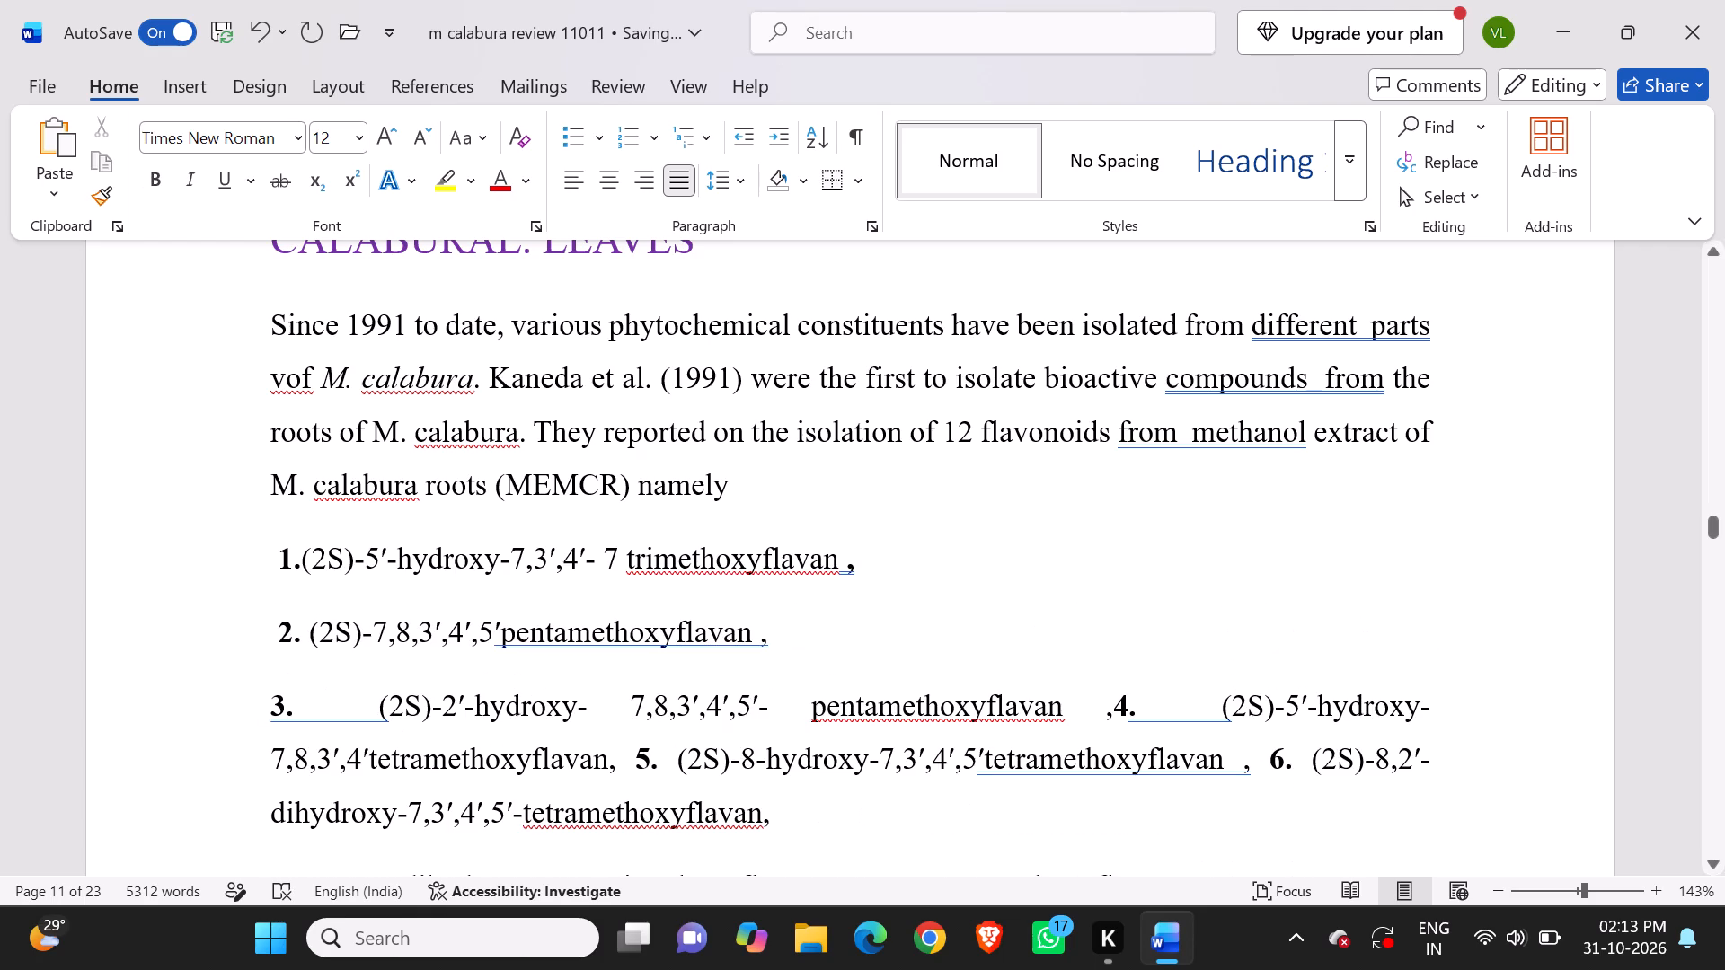
Remove the spacing between the number 3. and its compound name.
scroll(782, 575, down, 1)
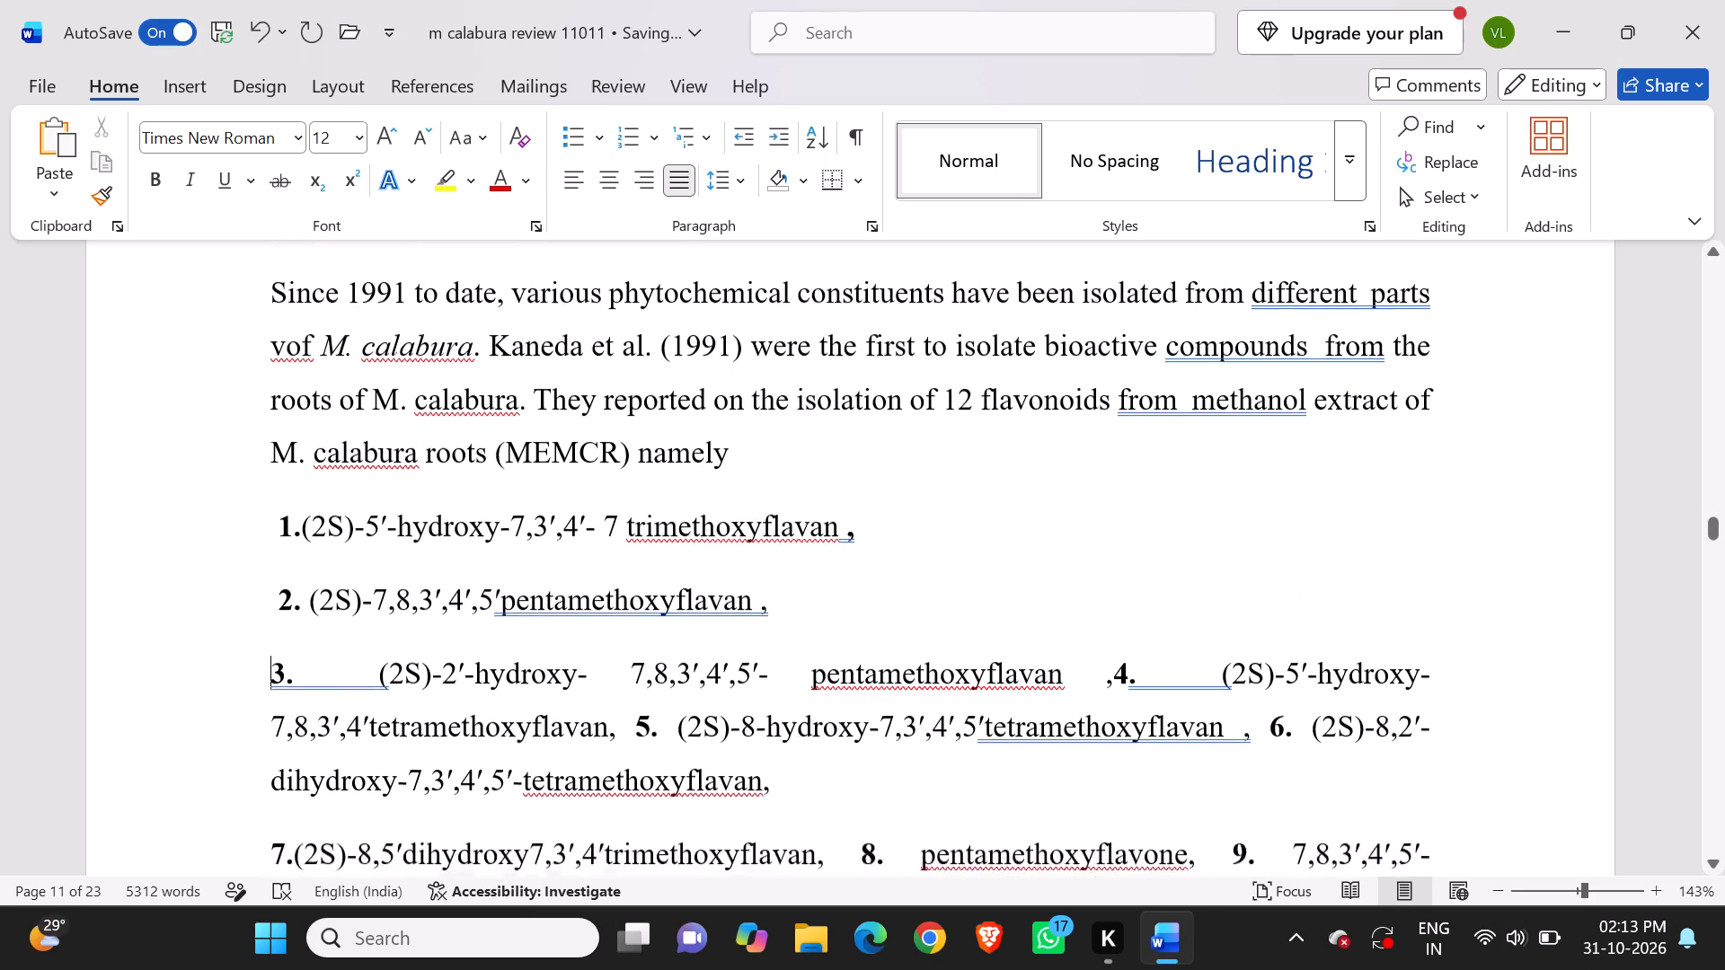
scroll(782, 575, down, 1)
click(376, 536)
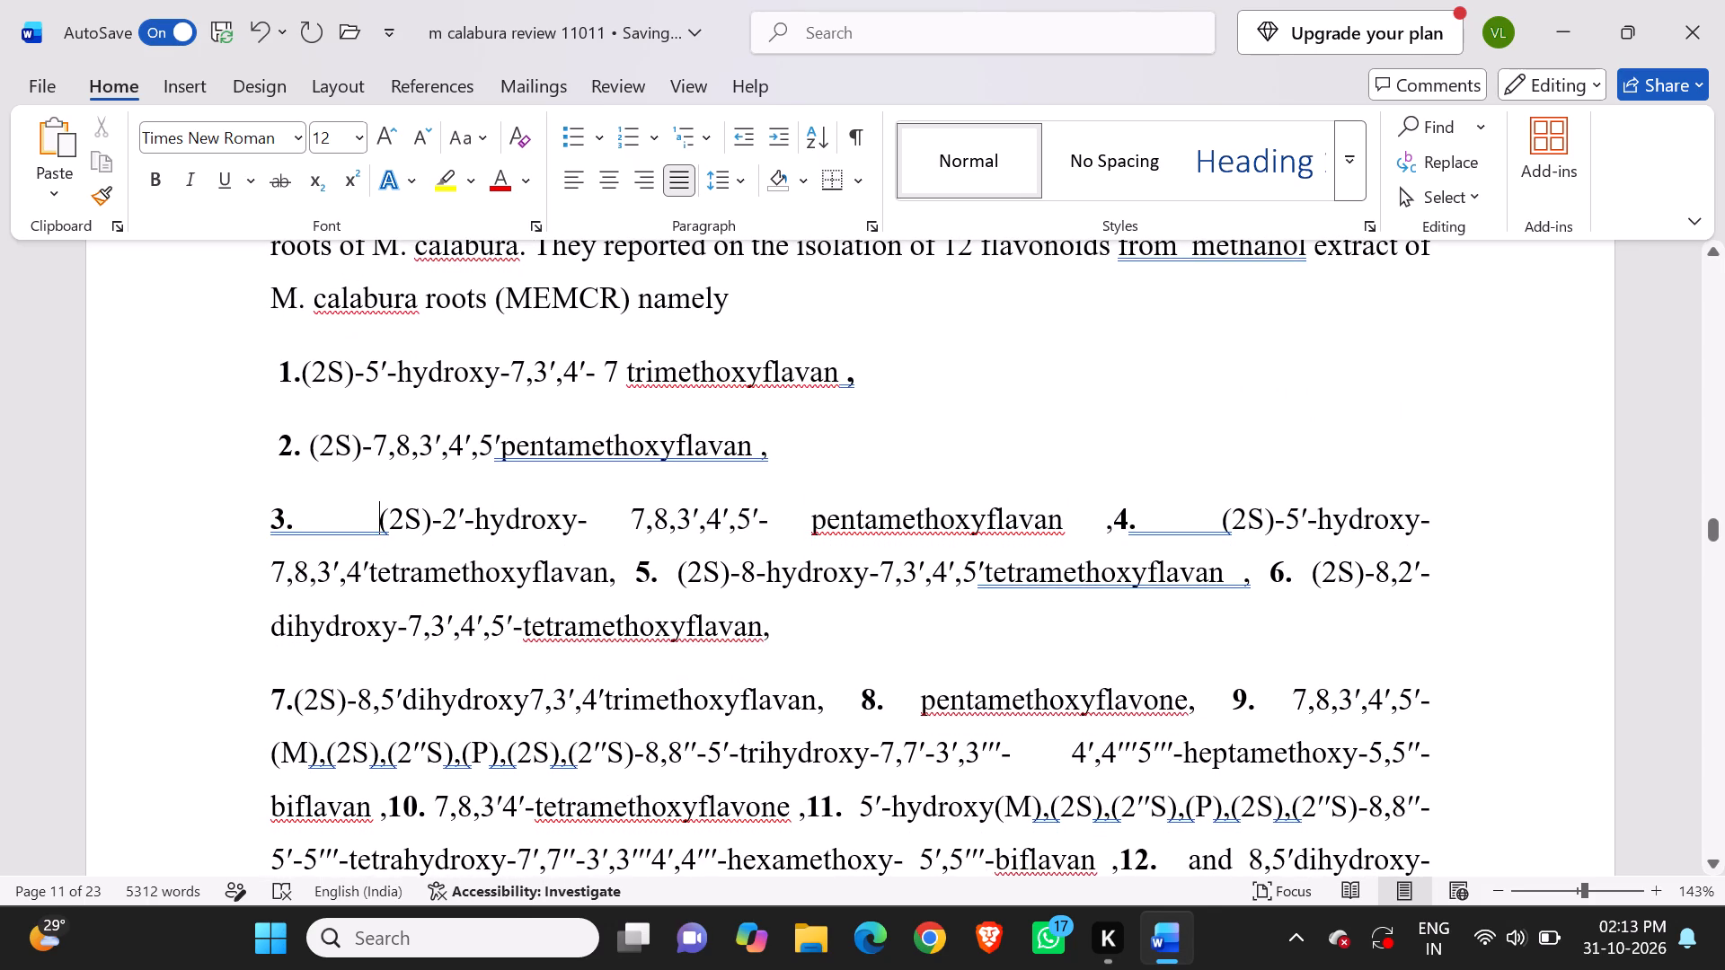
key(BackSpace)
key(BackSpace)
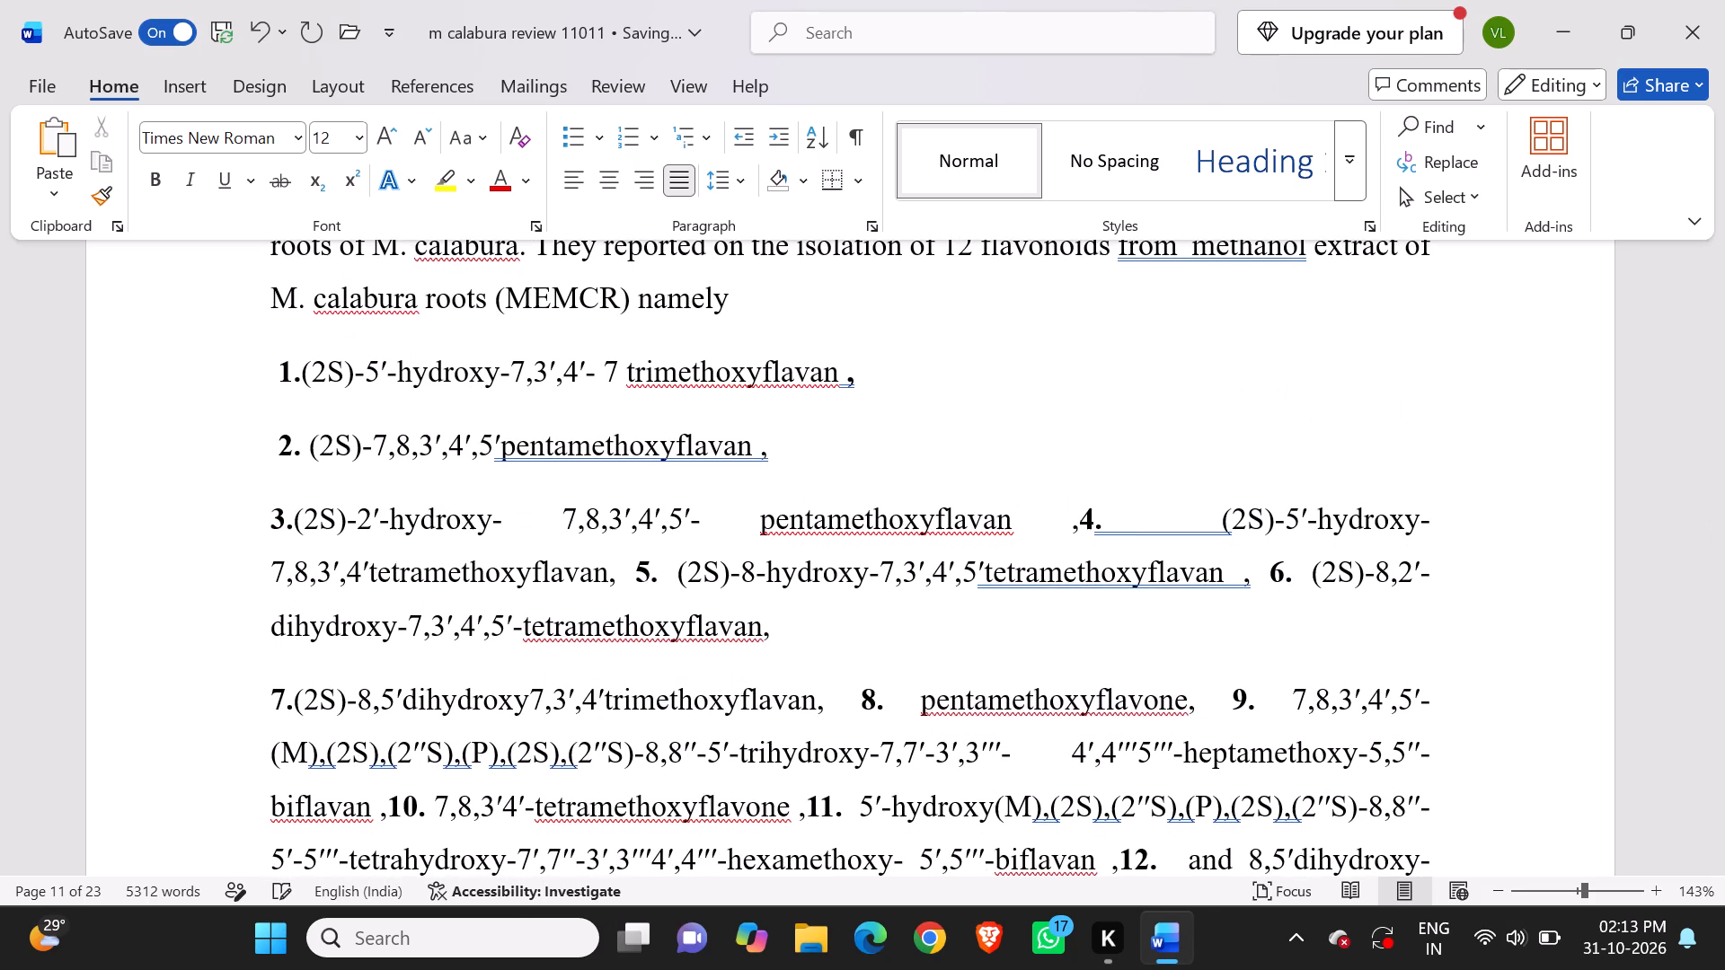
key(space)
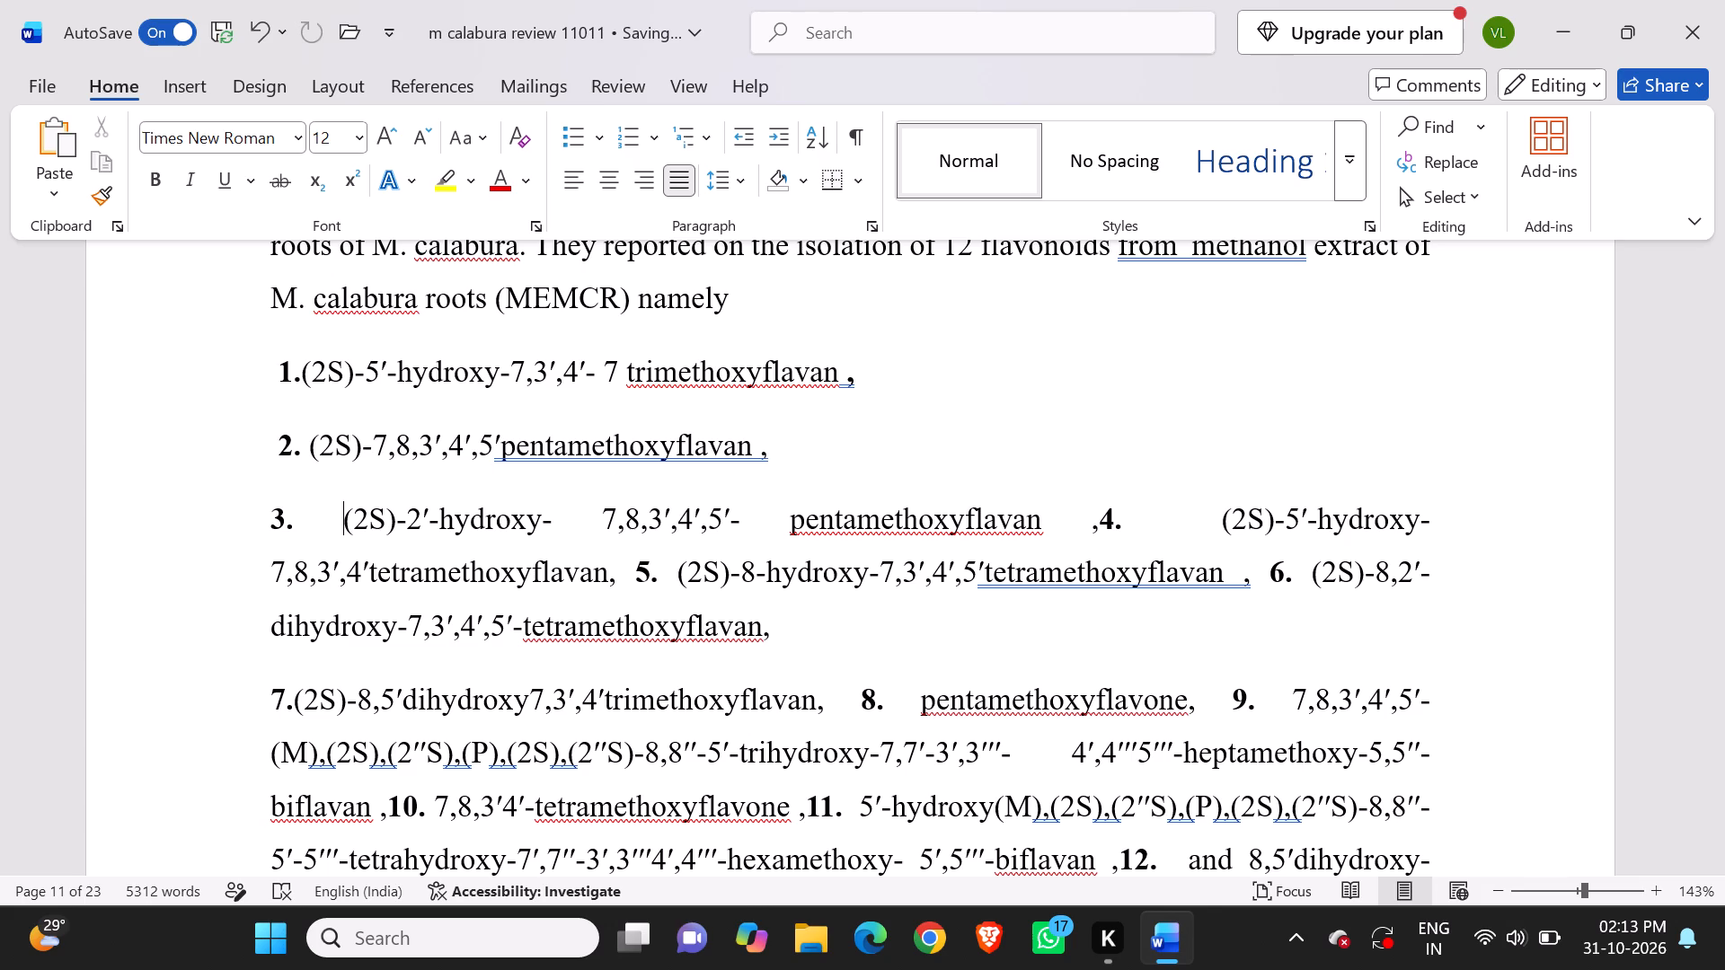
key(BackSpace)
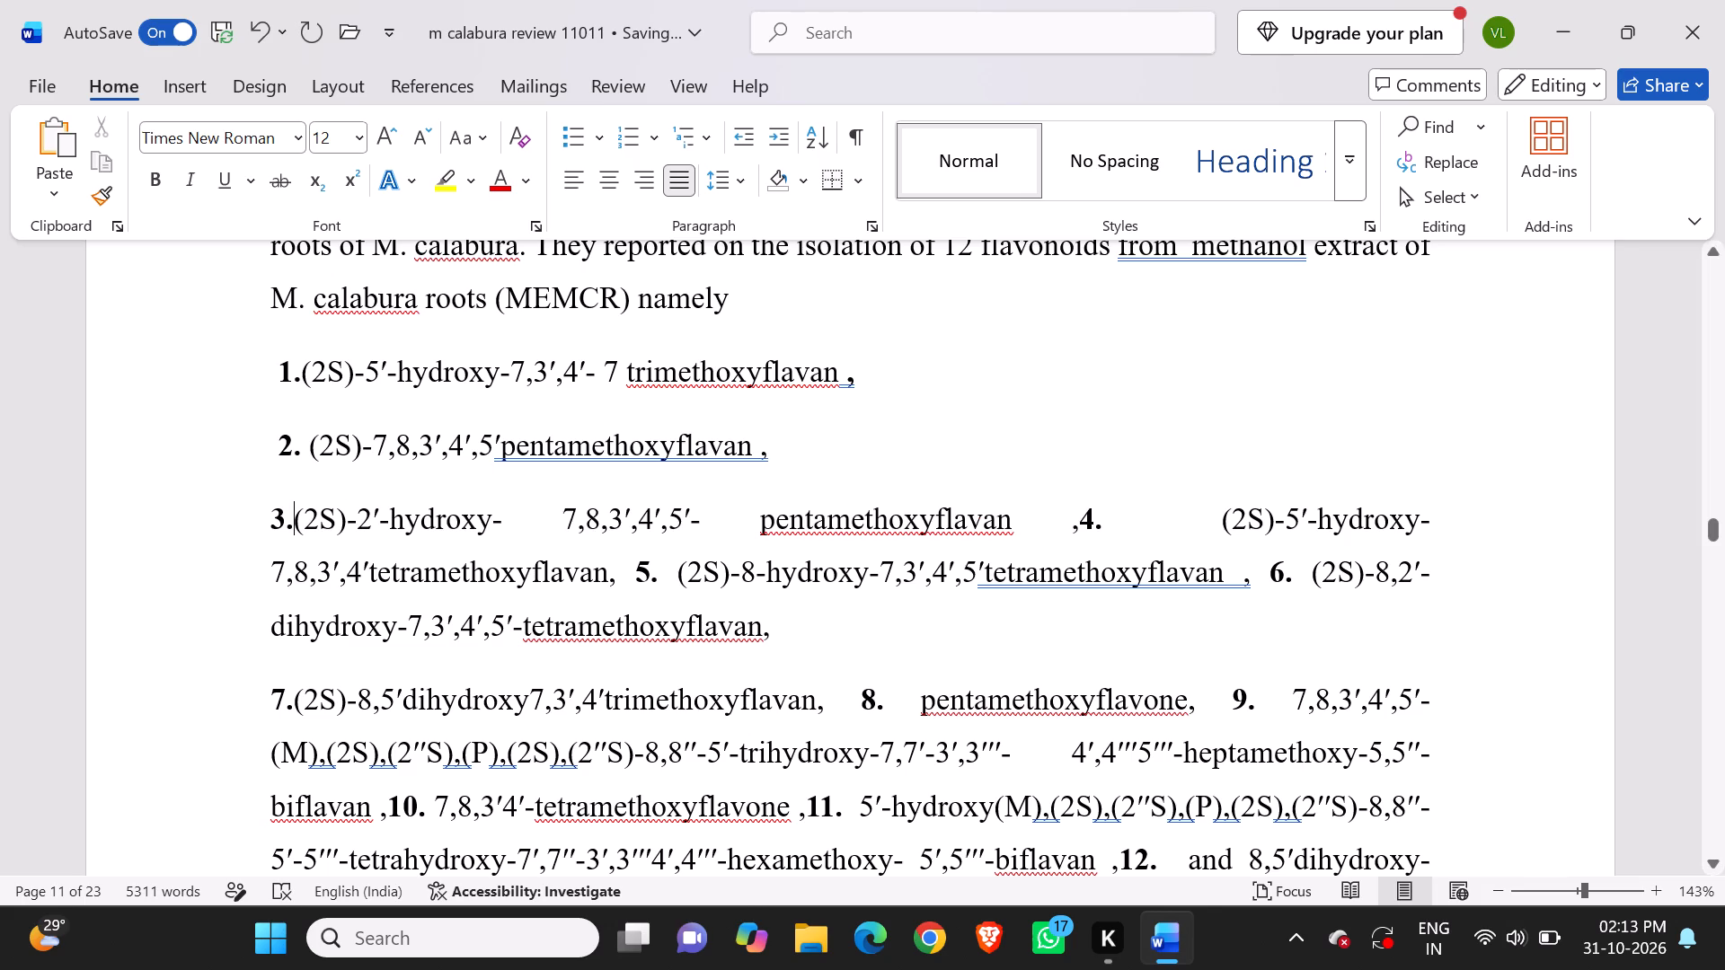
Start item 4 on its own line and move its leading comma to the end of item 3.
click(1061, 520)
key(Return)
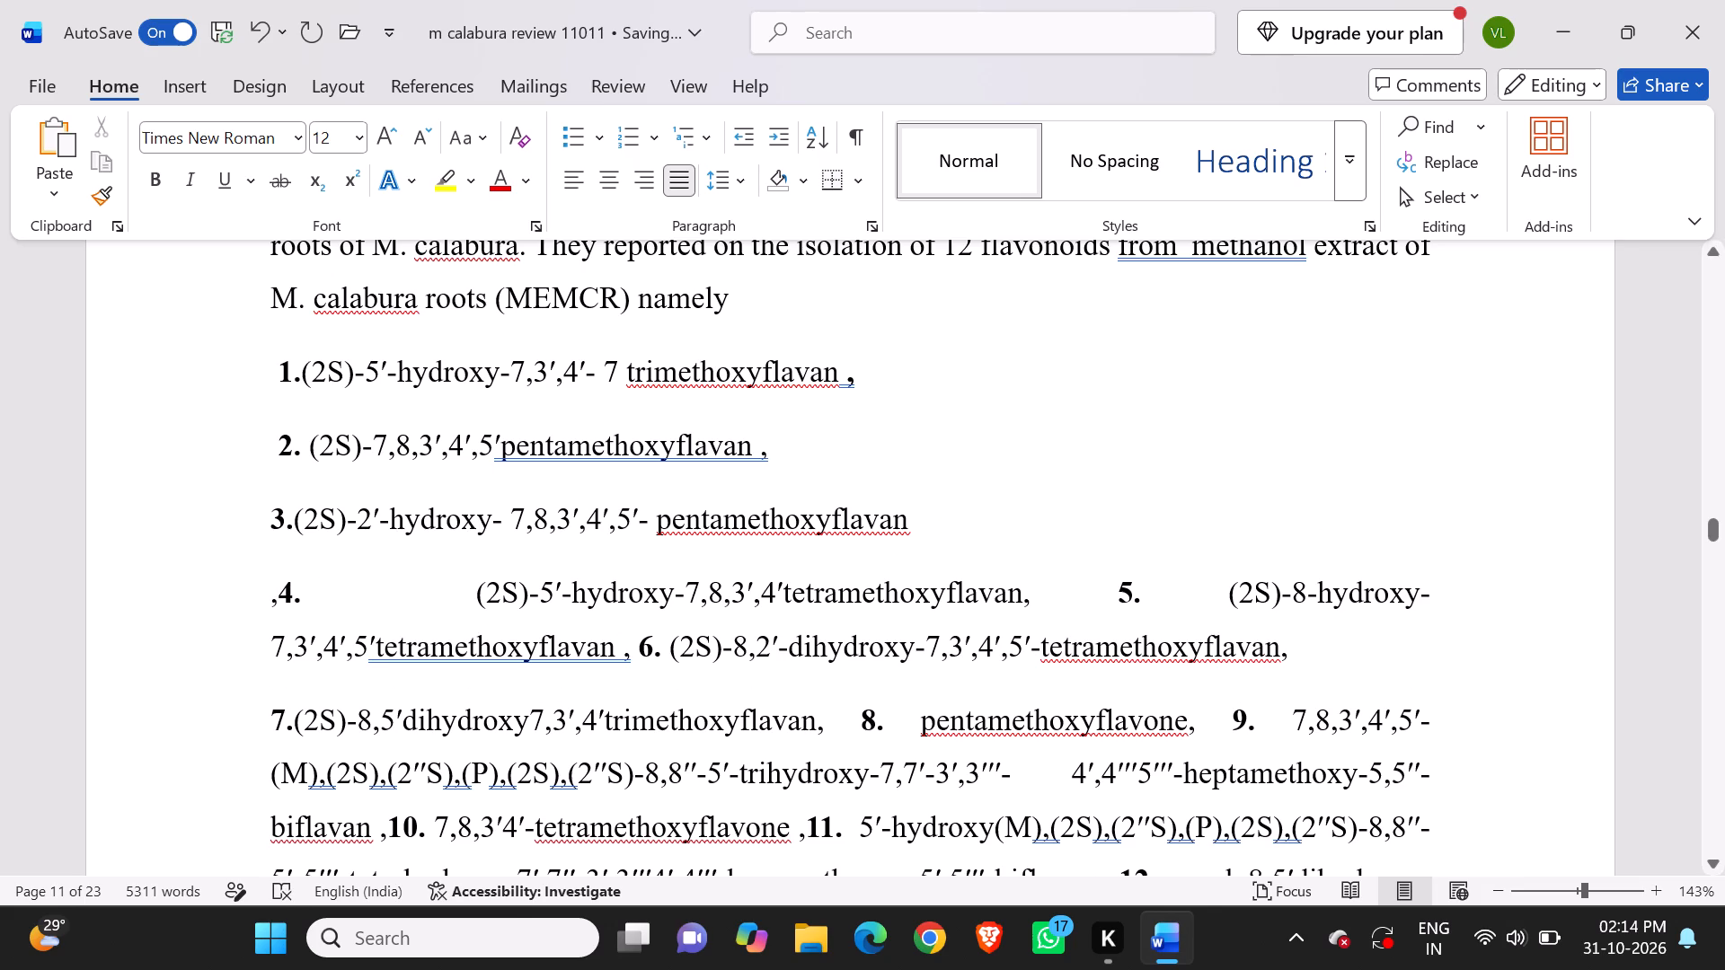
click(275, 595)
key(BackSpace)
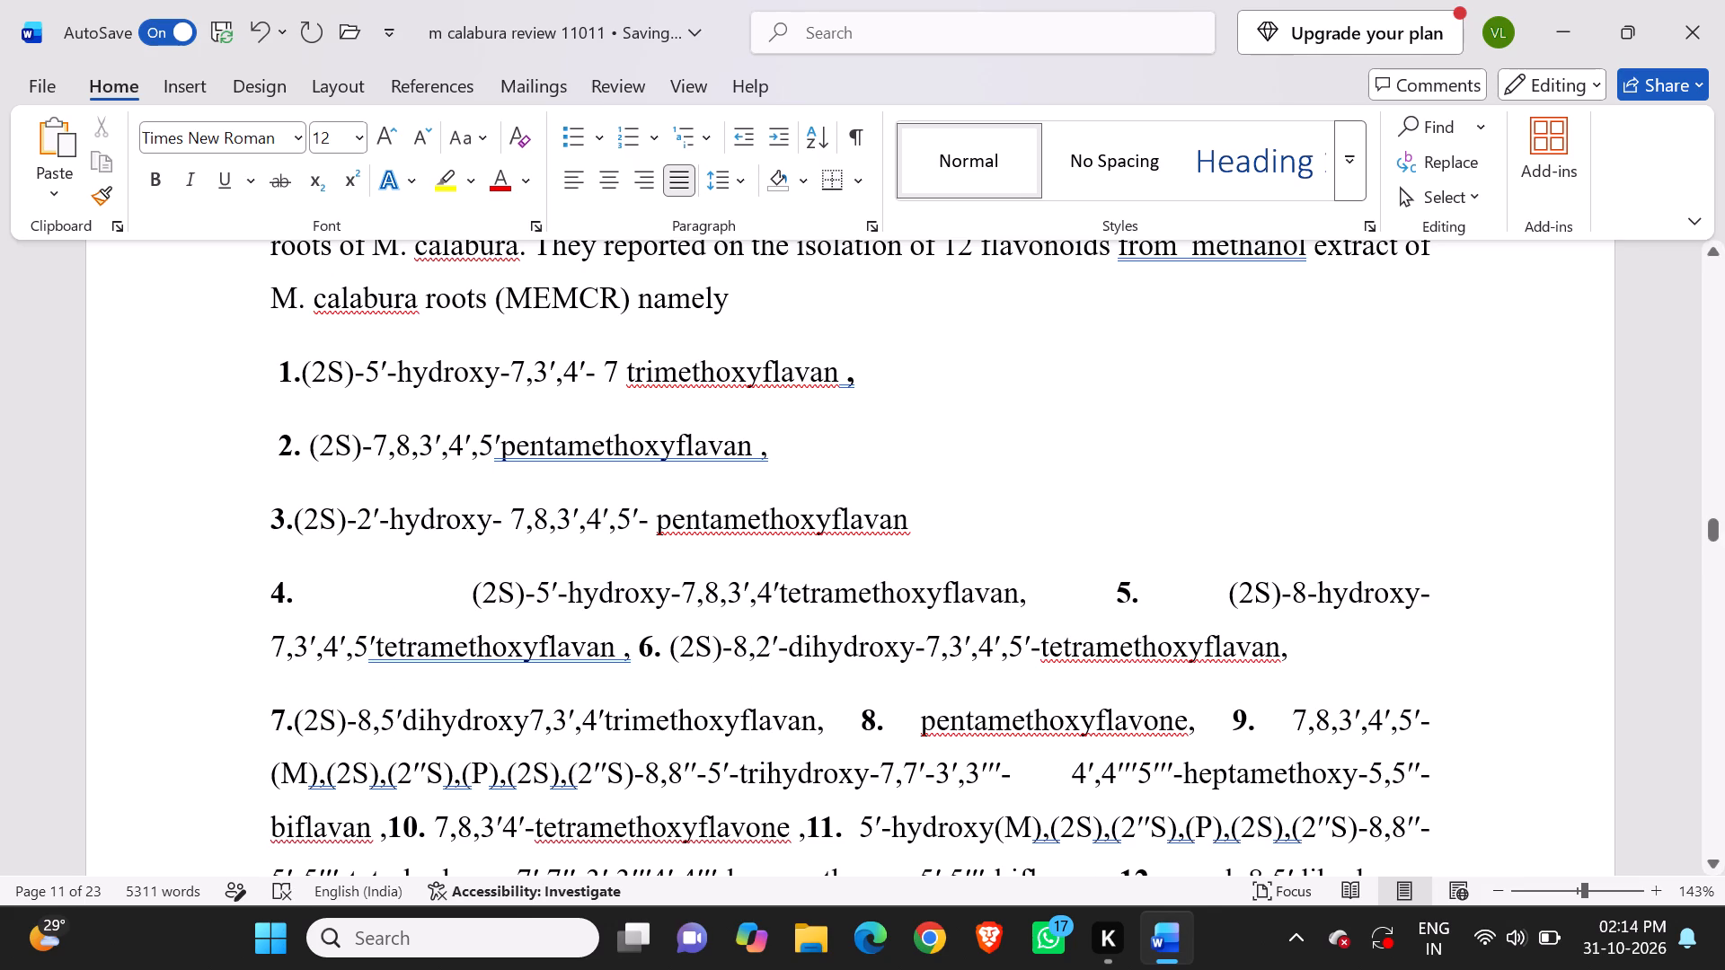
click(908, 528)
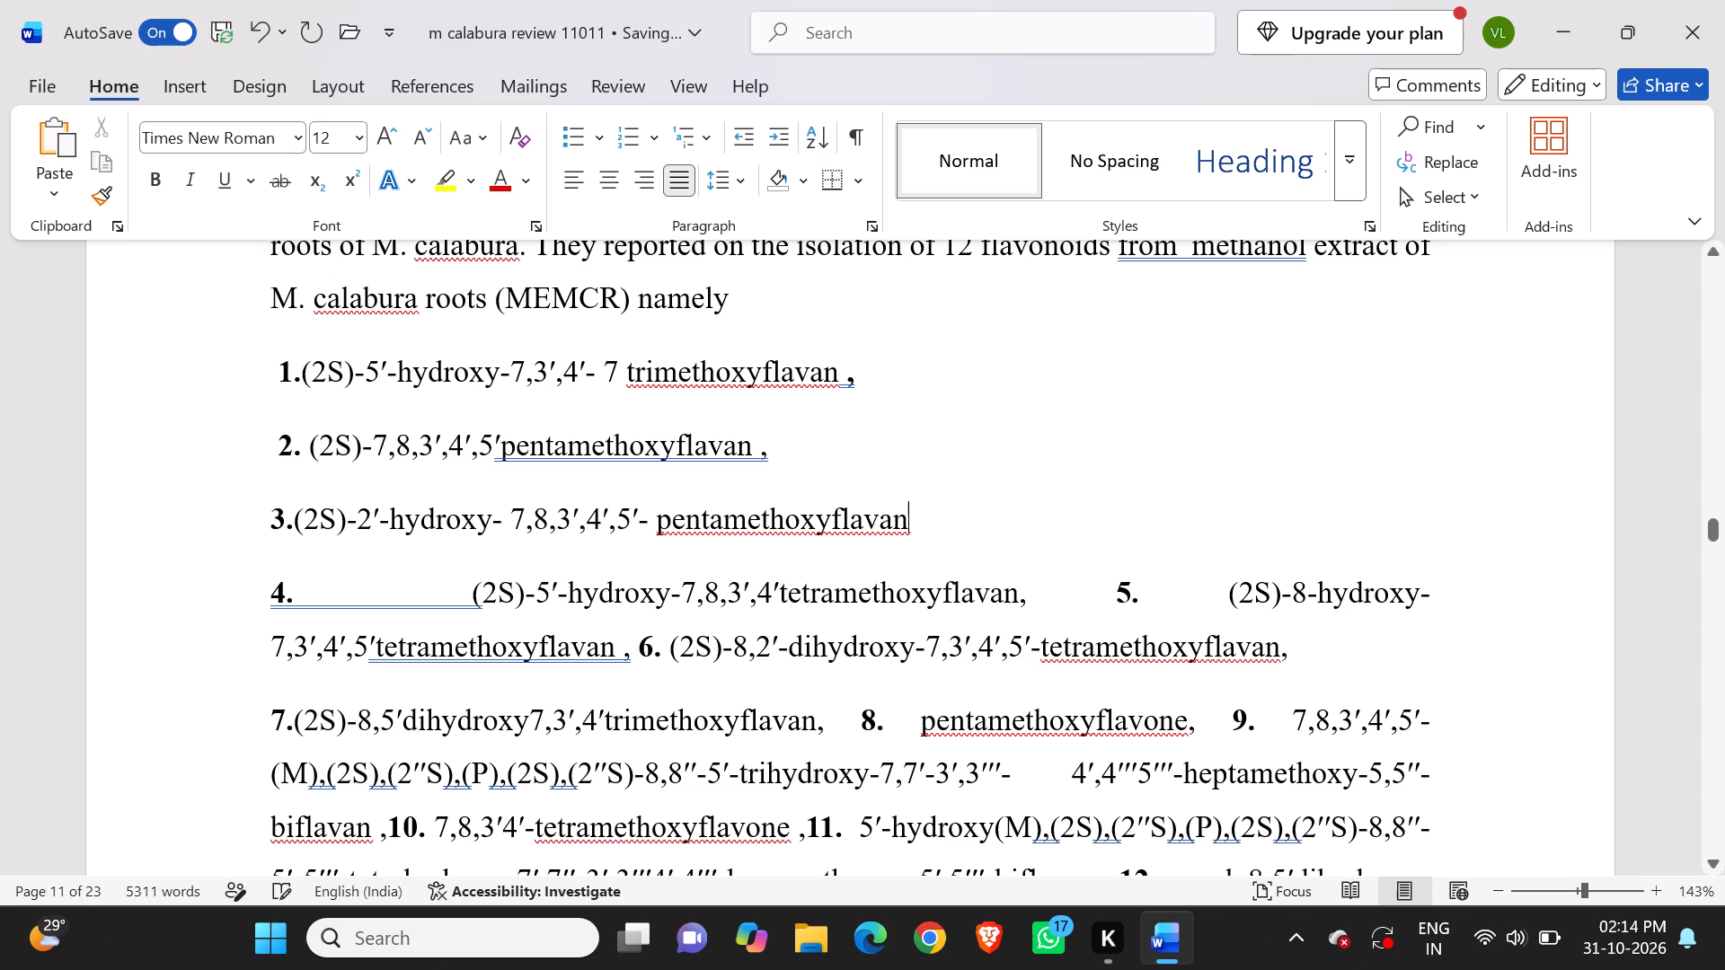
key(comma)
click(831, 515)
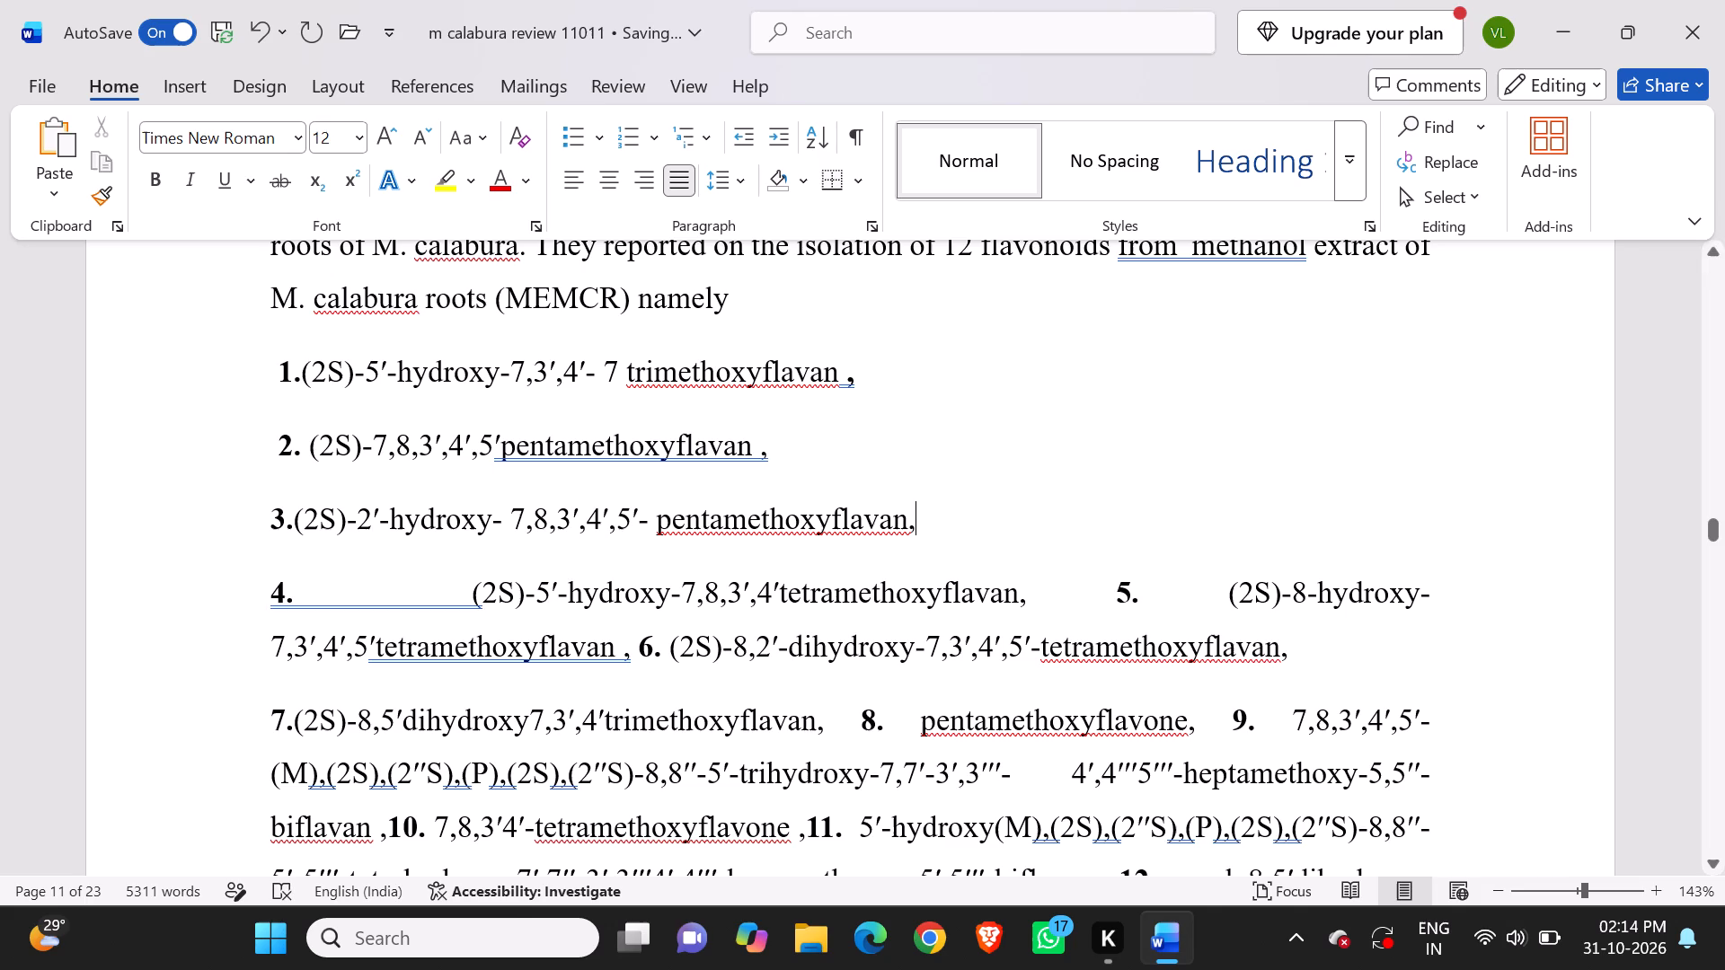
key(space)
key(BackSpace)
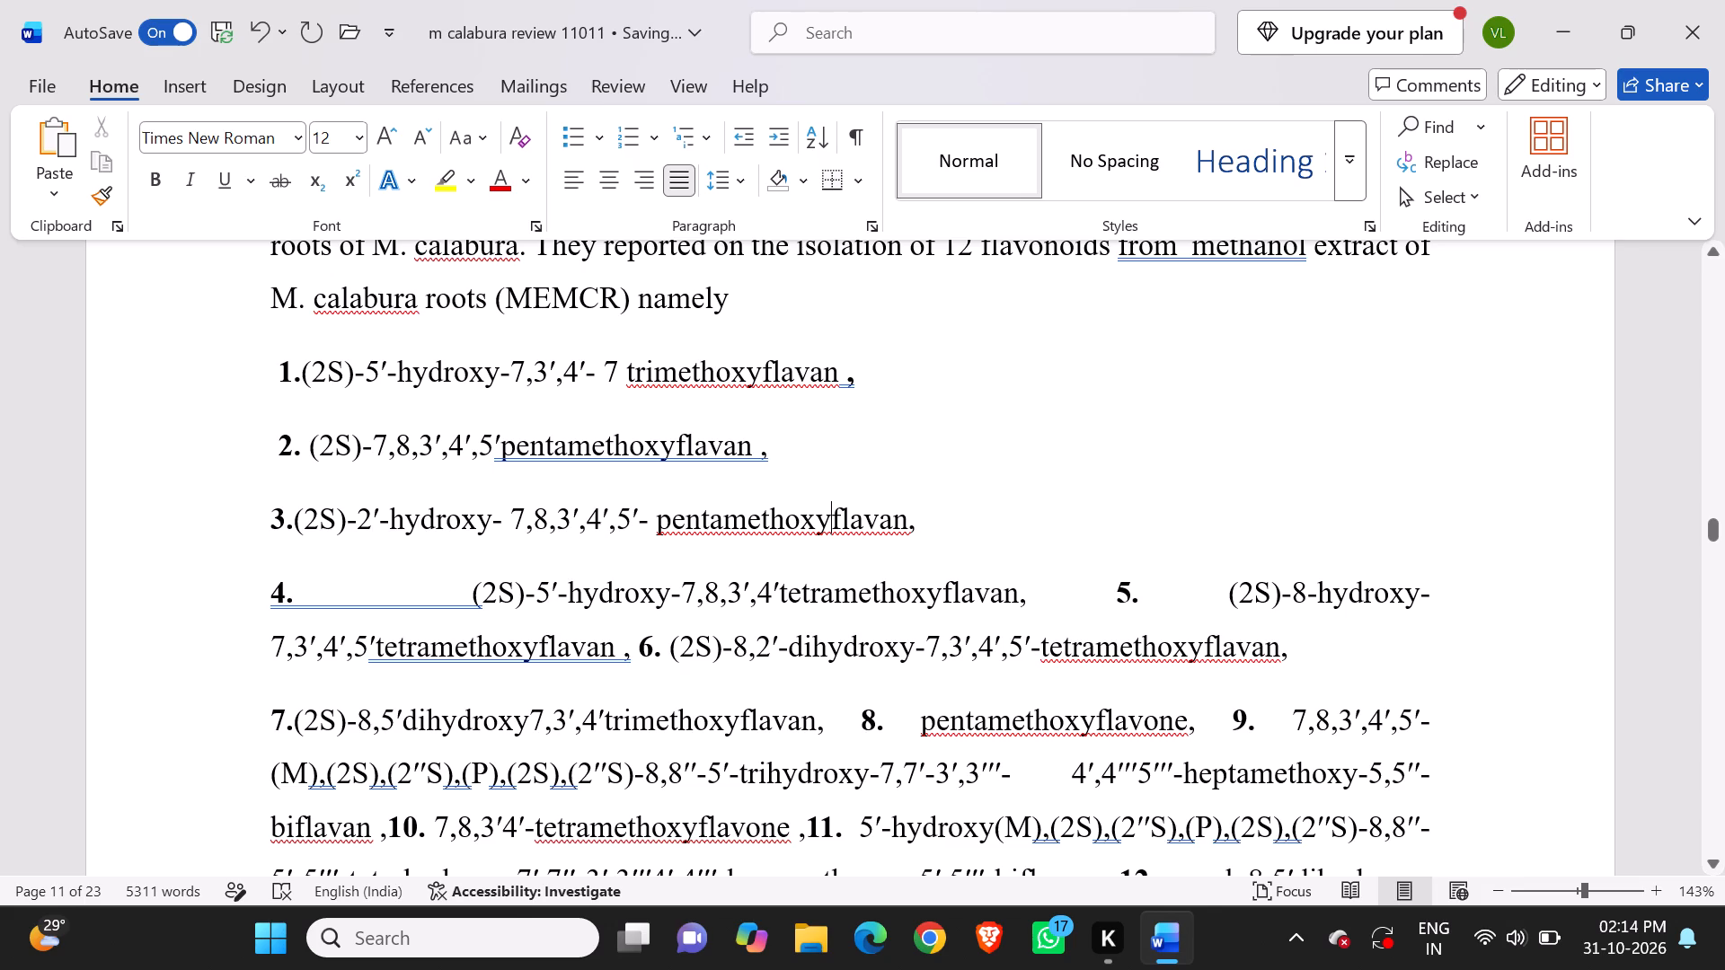
Remove the spacing between the number 4. and its compound name.
click(461, 604)
key(BackSpace)
key(BackSpace)
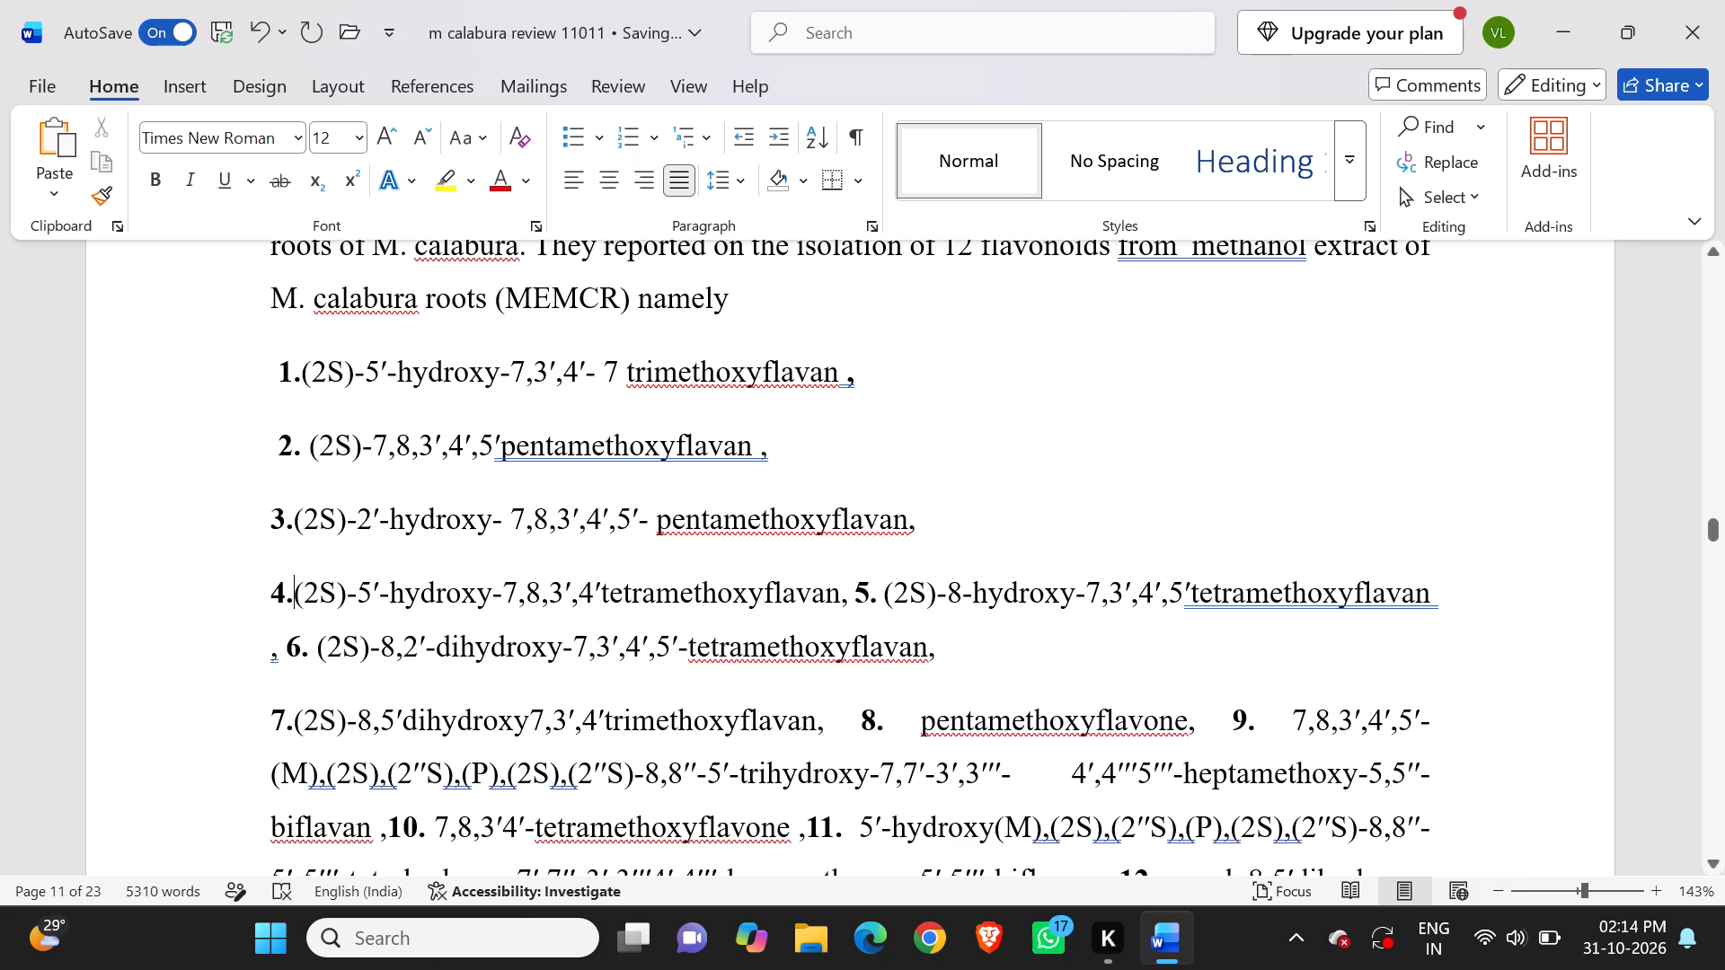
Start item 5 on its own line and remove the spaces around its number and before its closing comma.
click(850, 602)
key(Return)
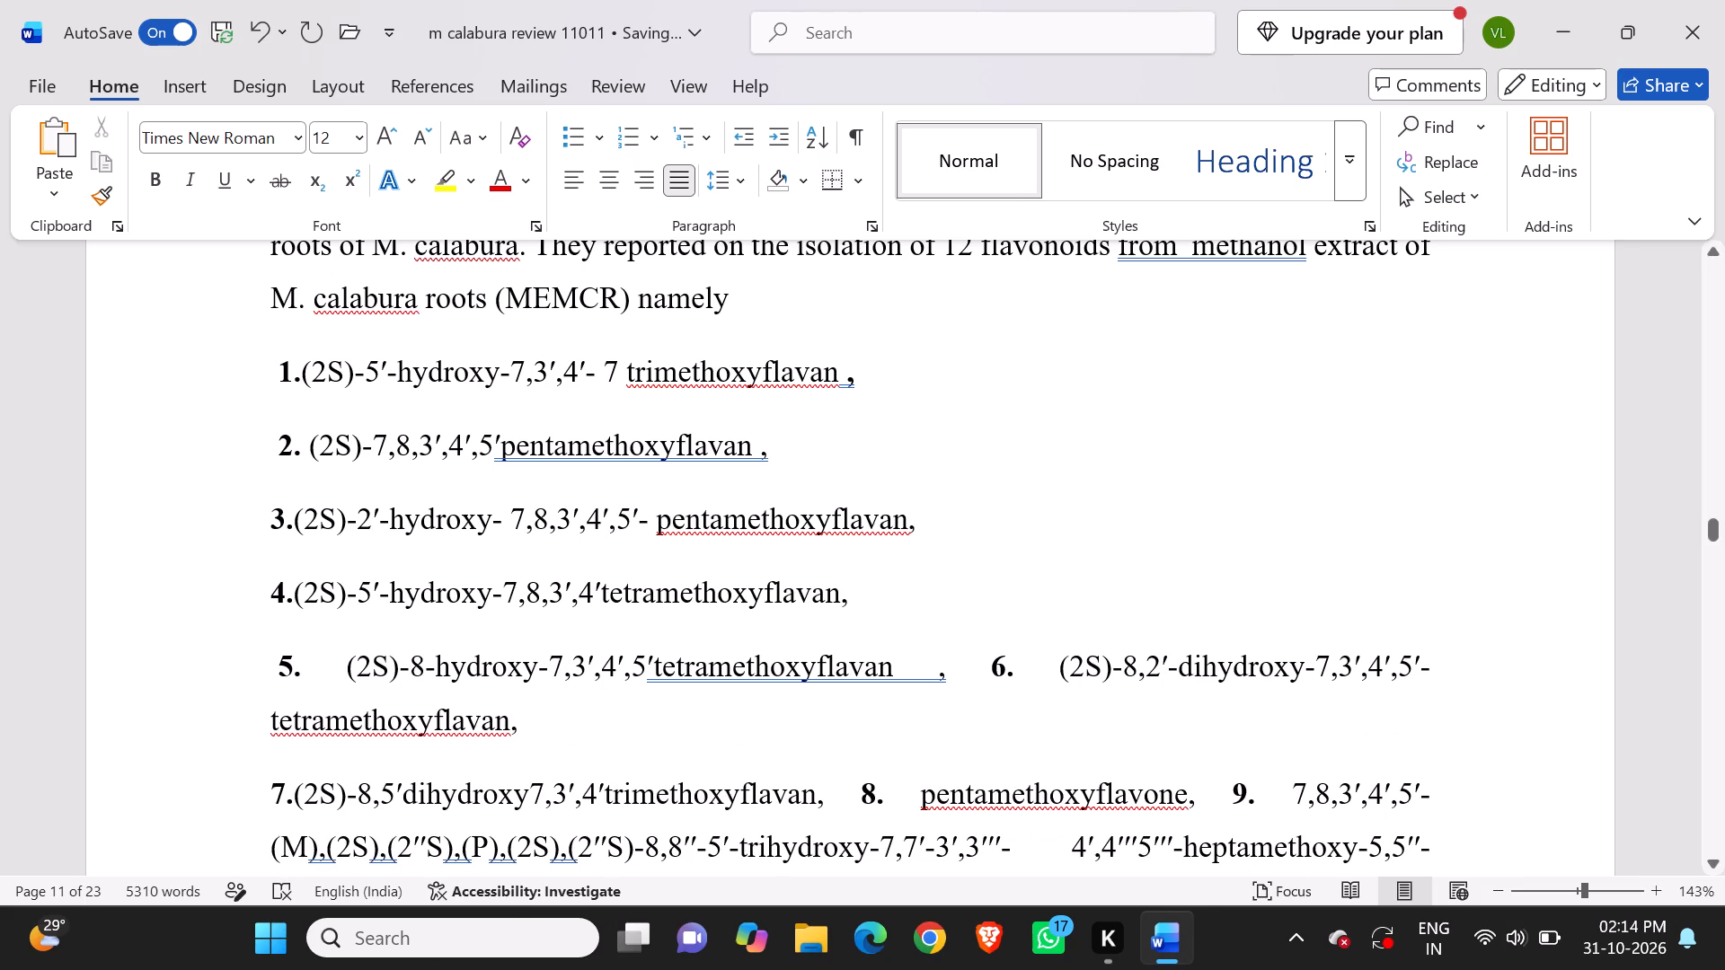
click(279, 676)
key(BackSpace)
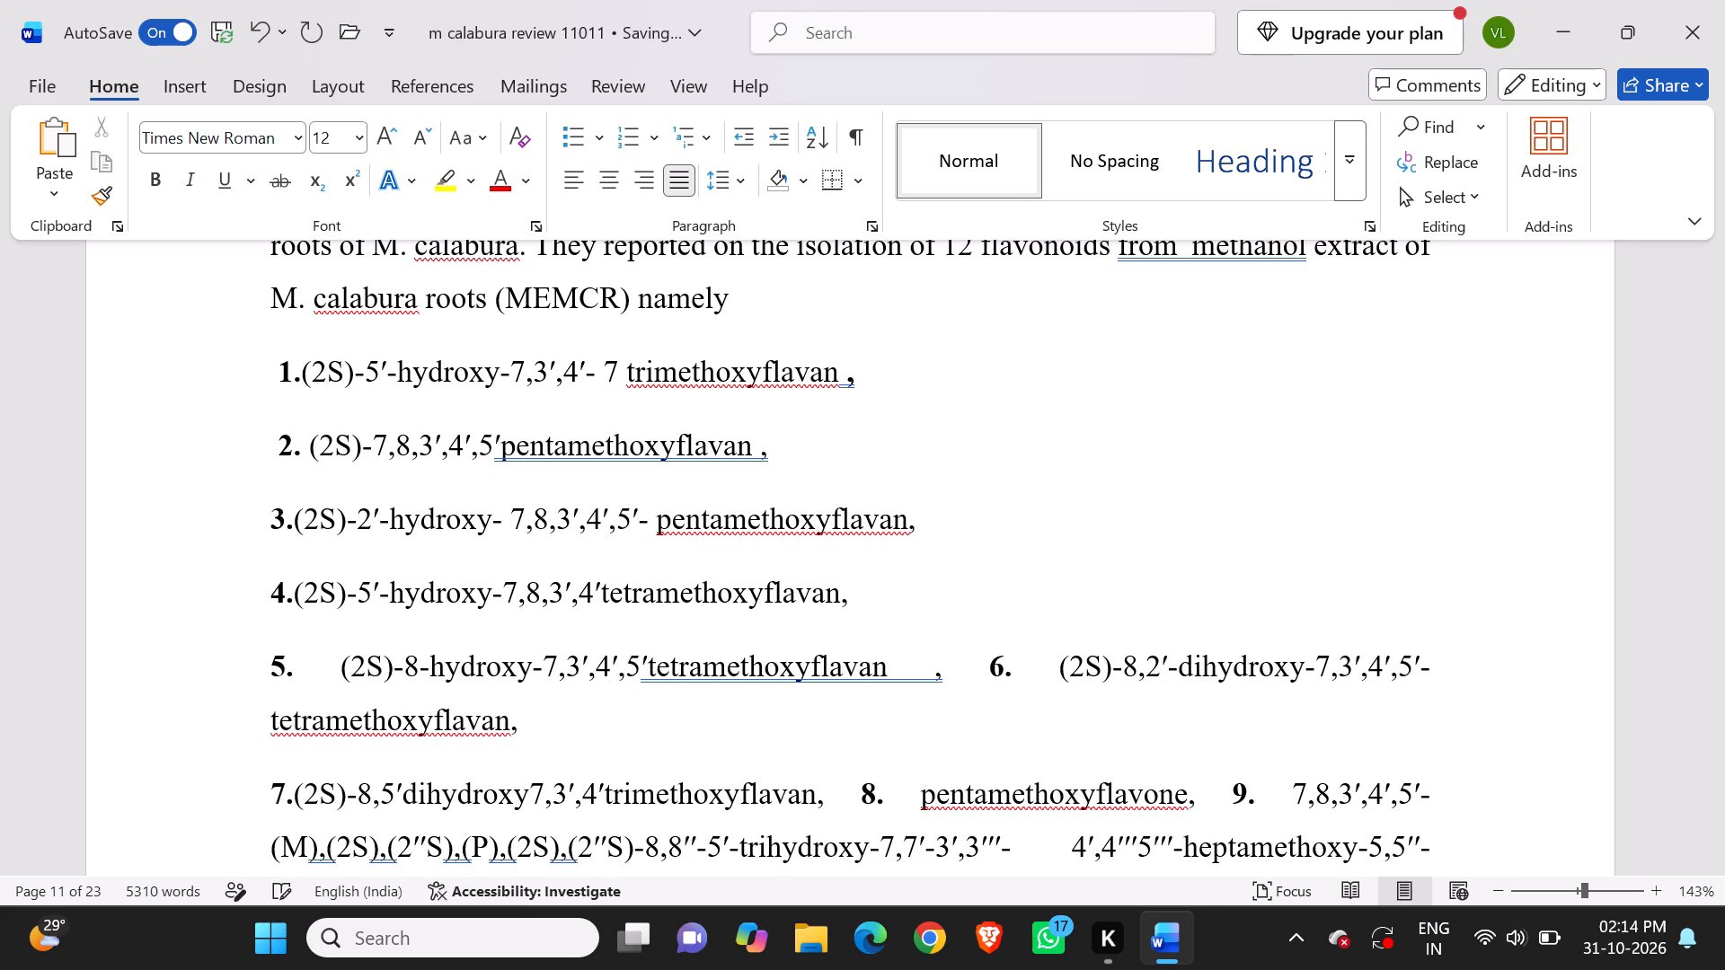
click(337, 666)
key(BackSpace)
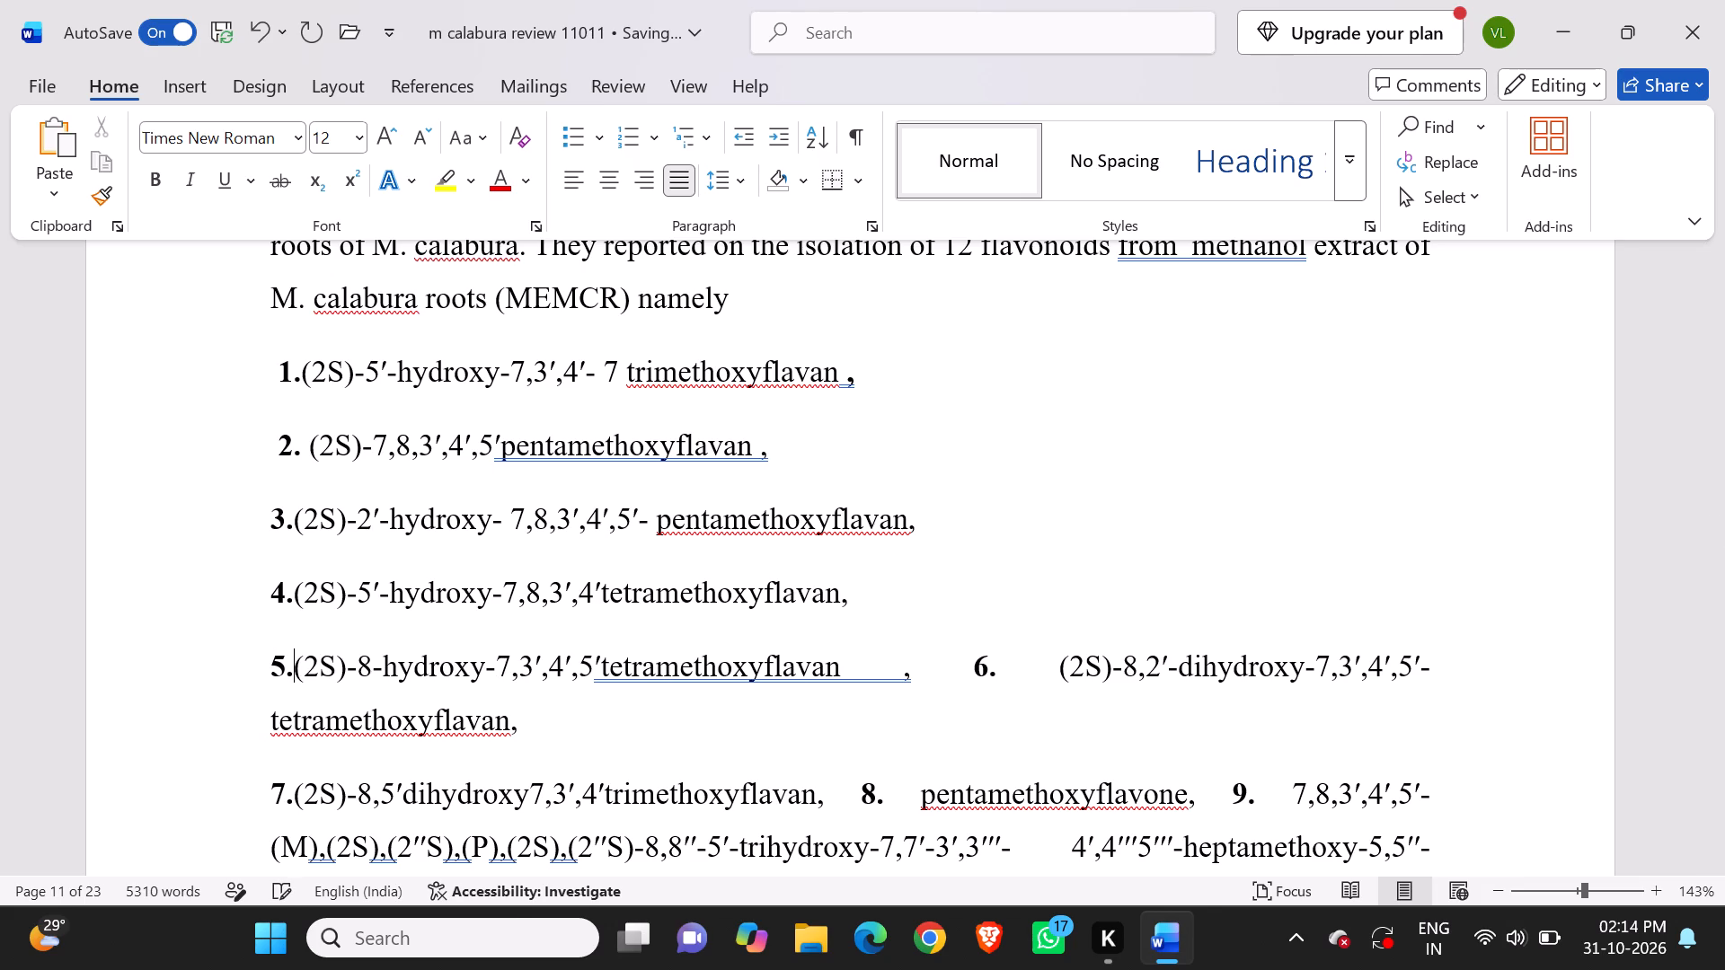
scroll(337, 666, down, 1)
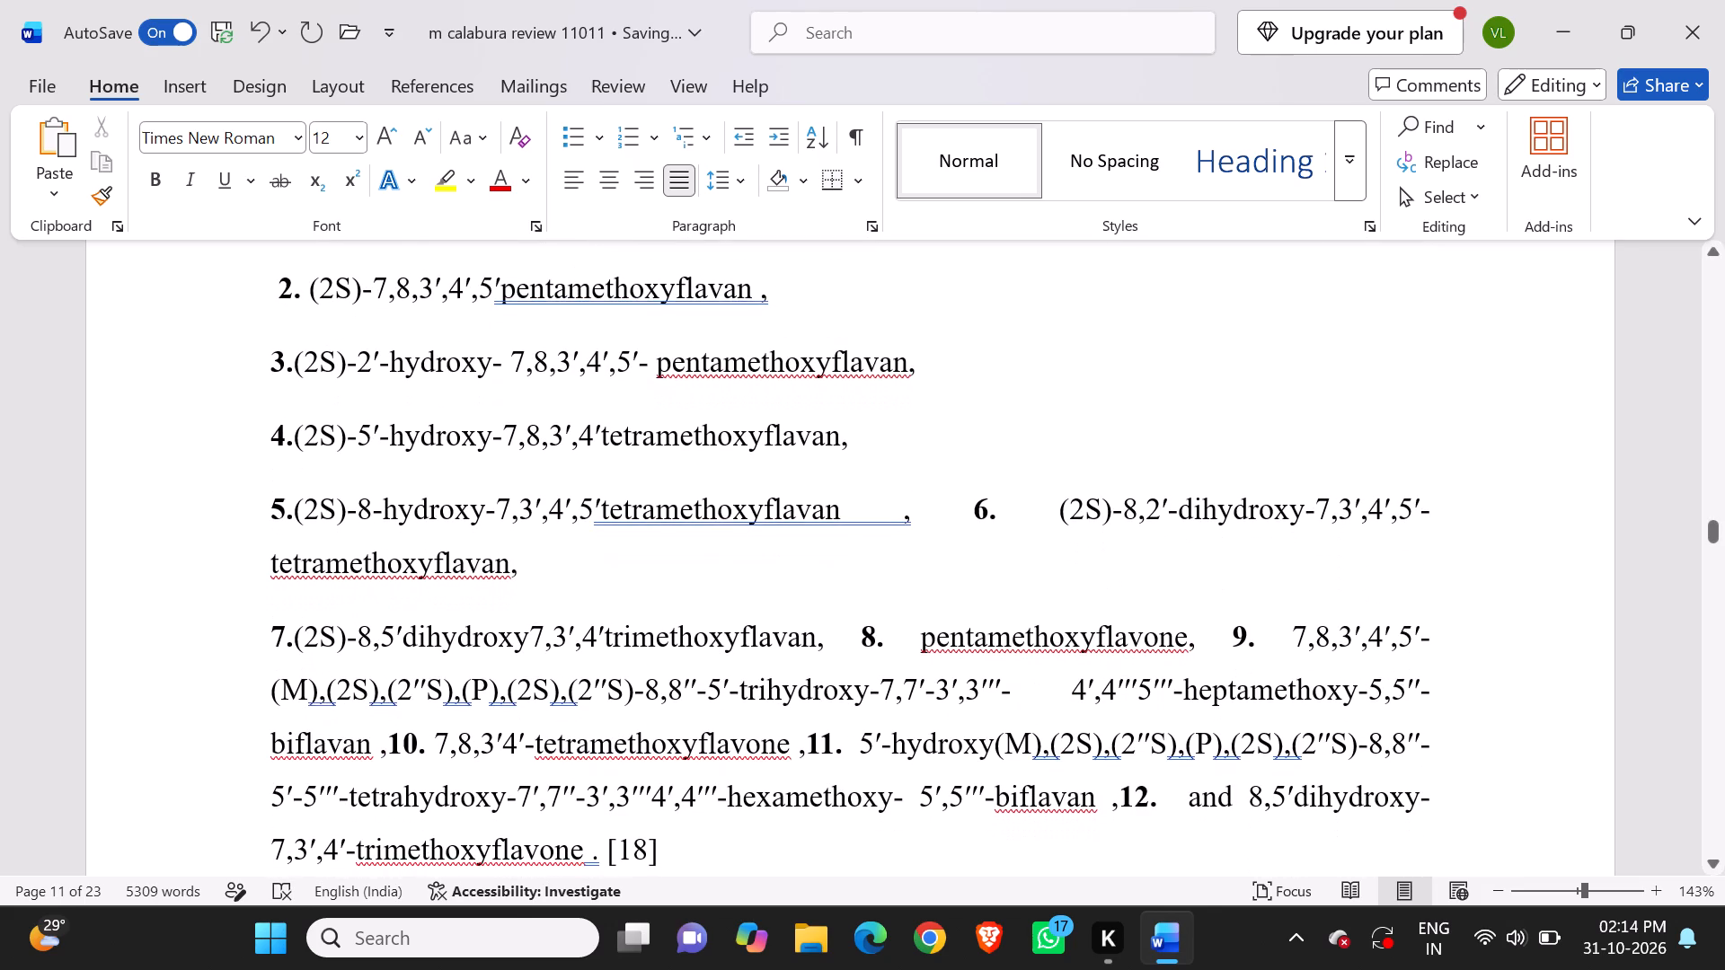
click(898, 516)
key(BackSpace)
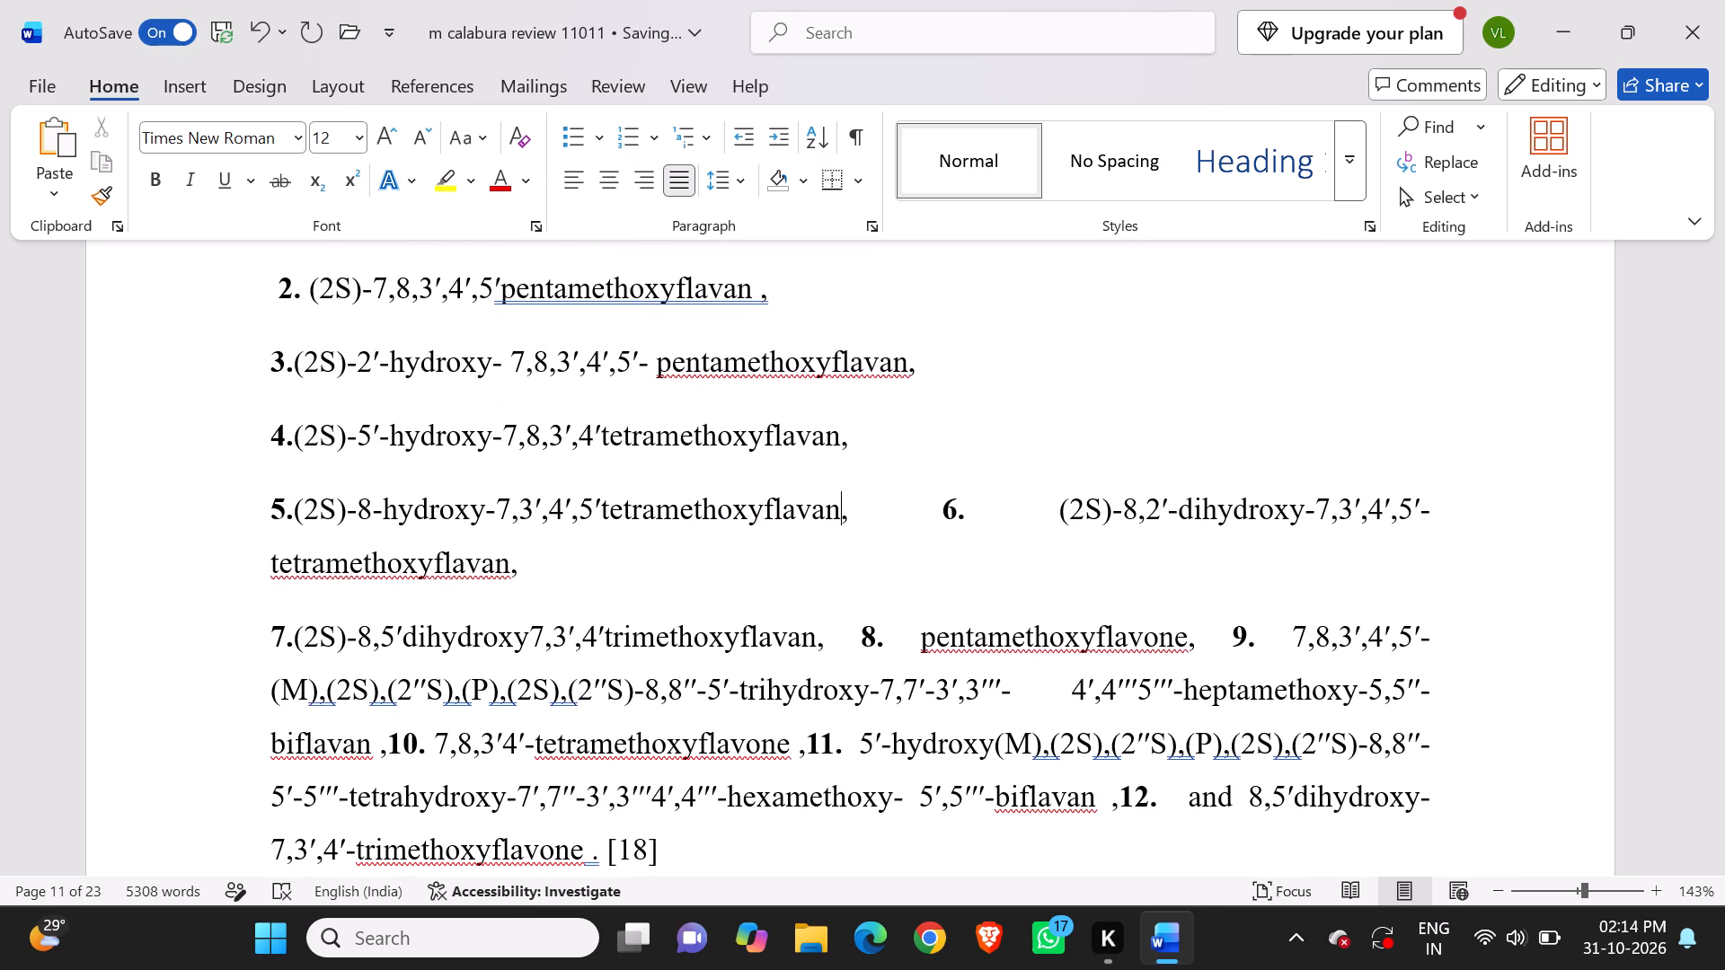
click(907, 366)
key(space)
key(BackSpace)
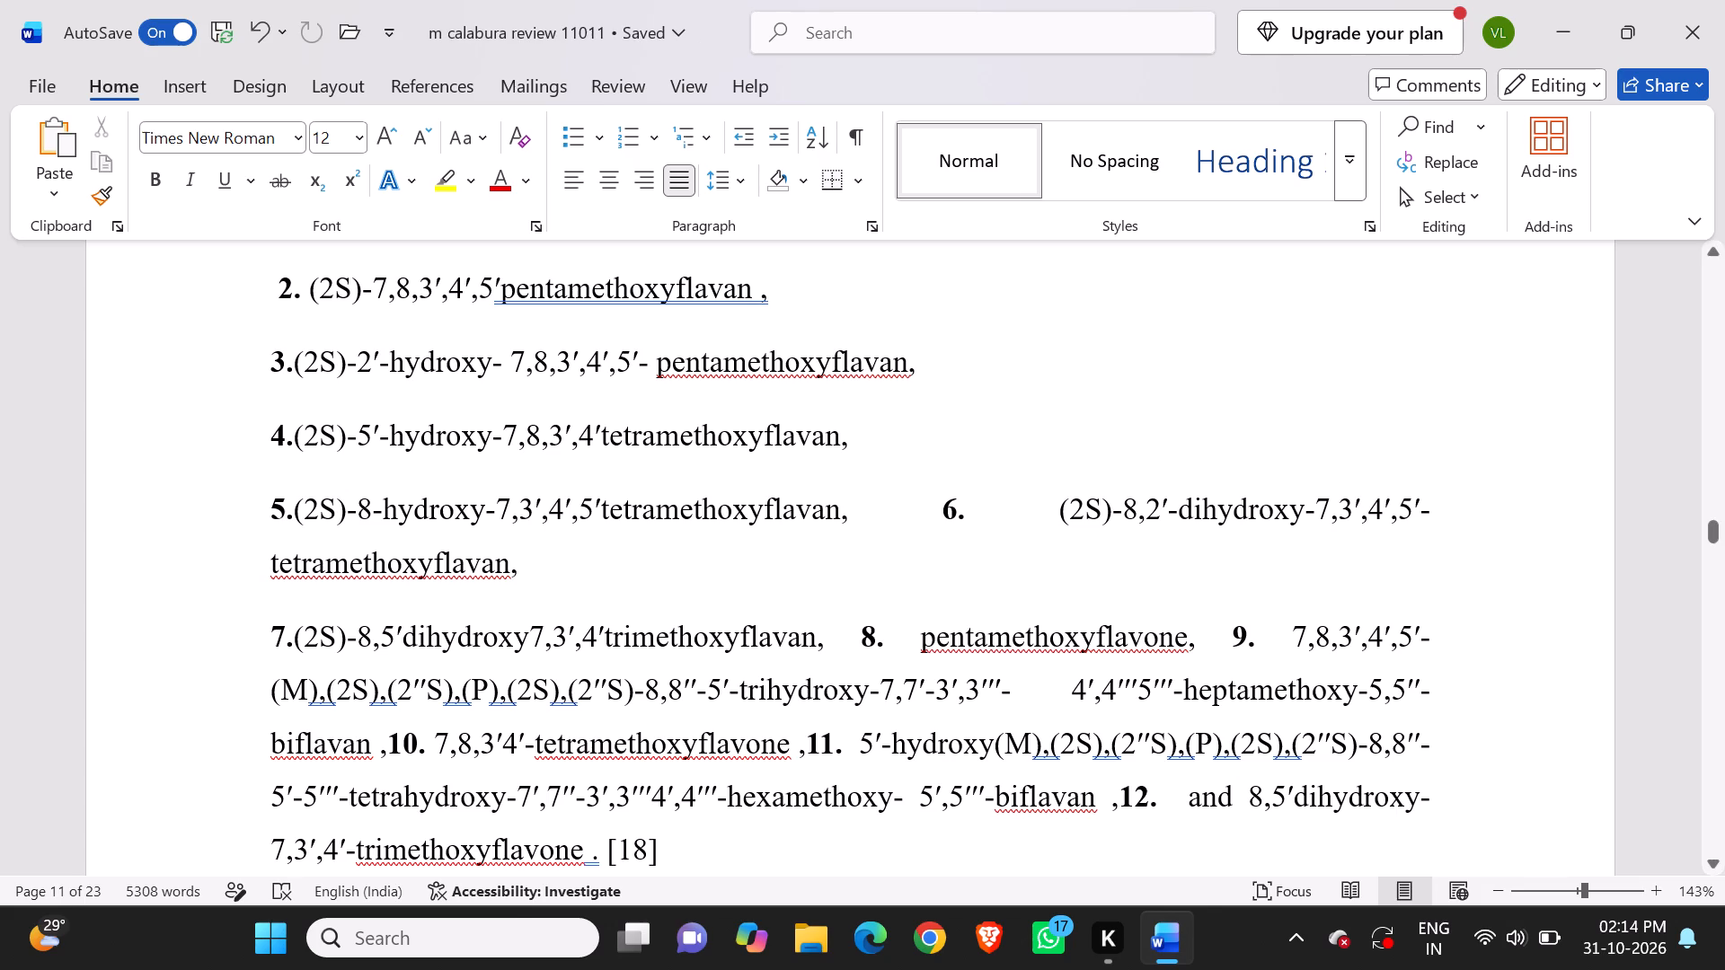
Start item 6, the (2S)-8,2′-dihydroxy compound, on its own line.
click(933, 514)
key(Return)
scroll(978, 539, down, 1)
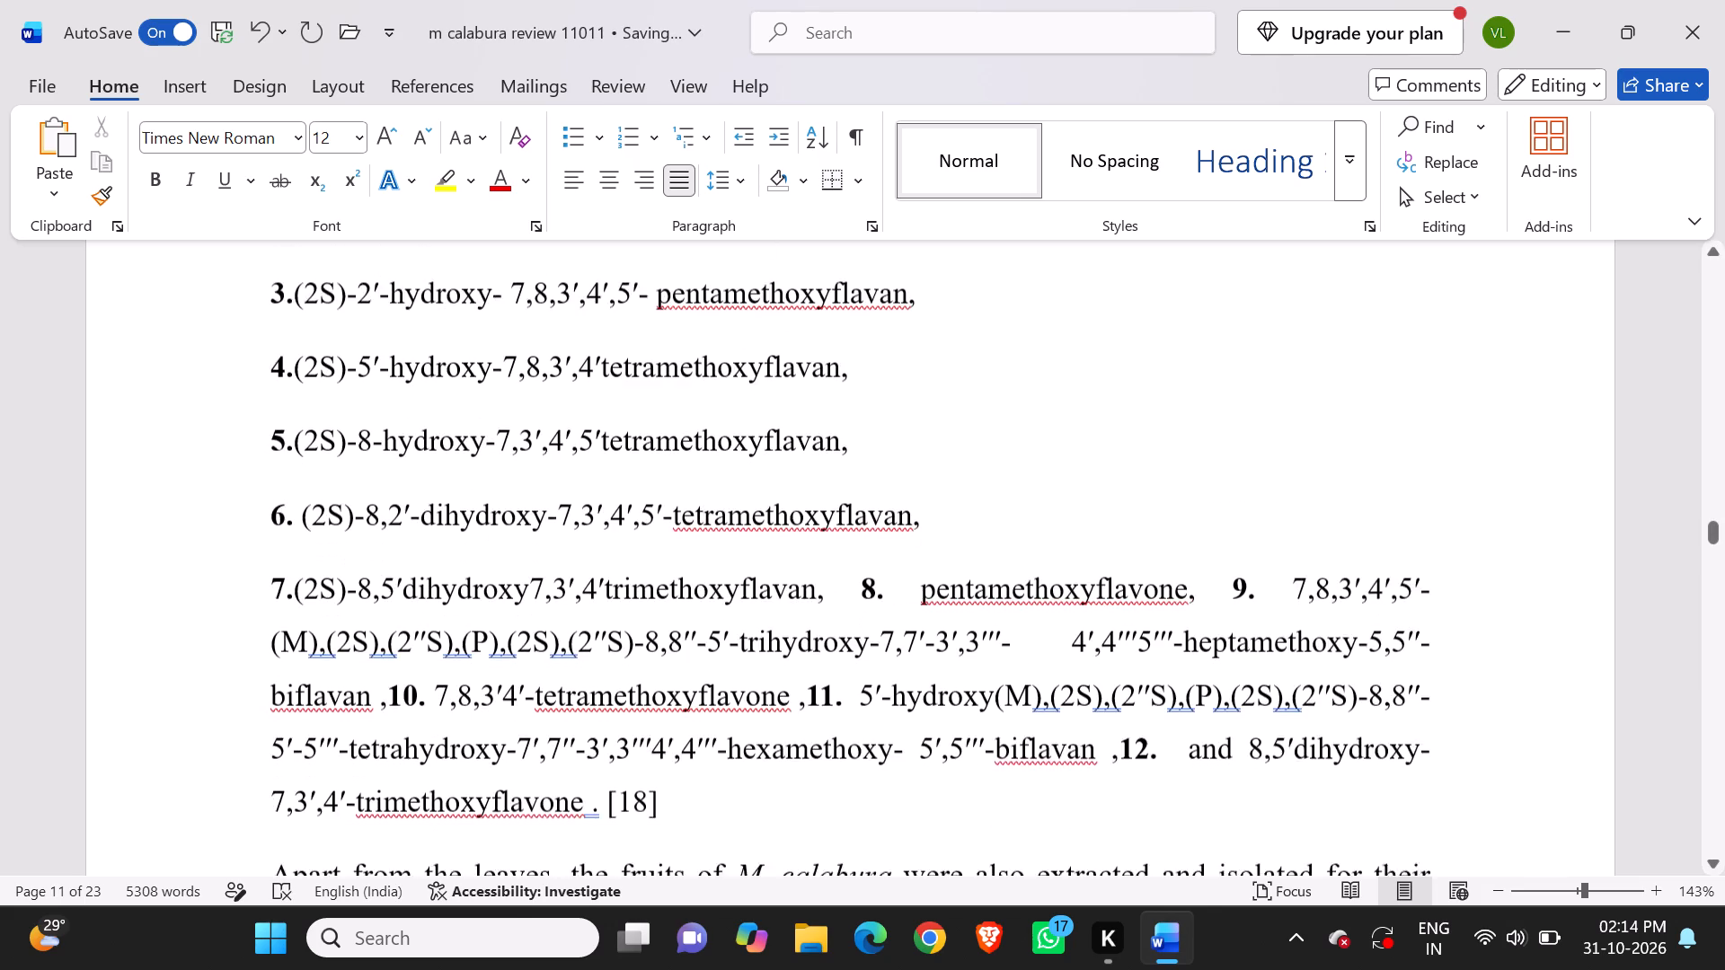
Start item 8, pentamethoxyflavone, on its own line and remove the space after its number.
scroll(978, 539, down, 1)
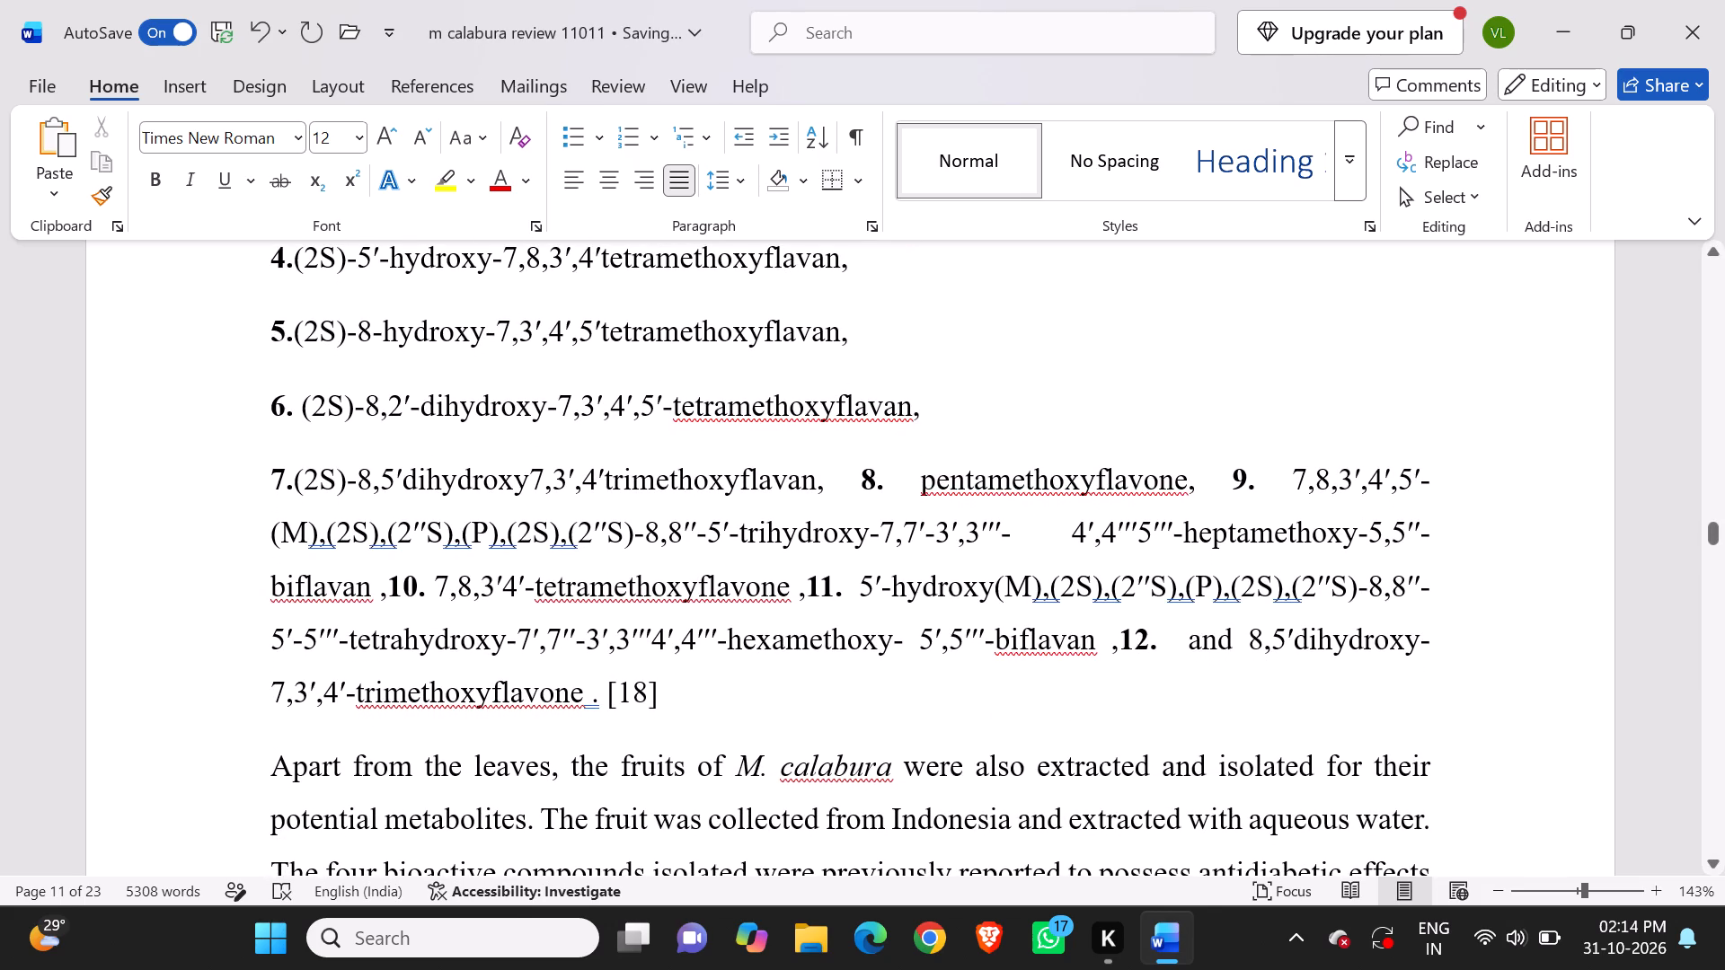
click(854, 484)
key(Return)
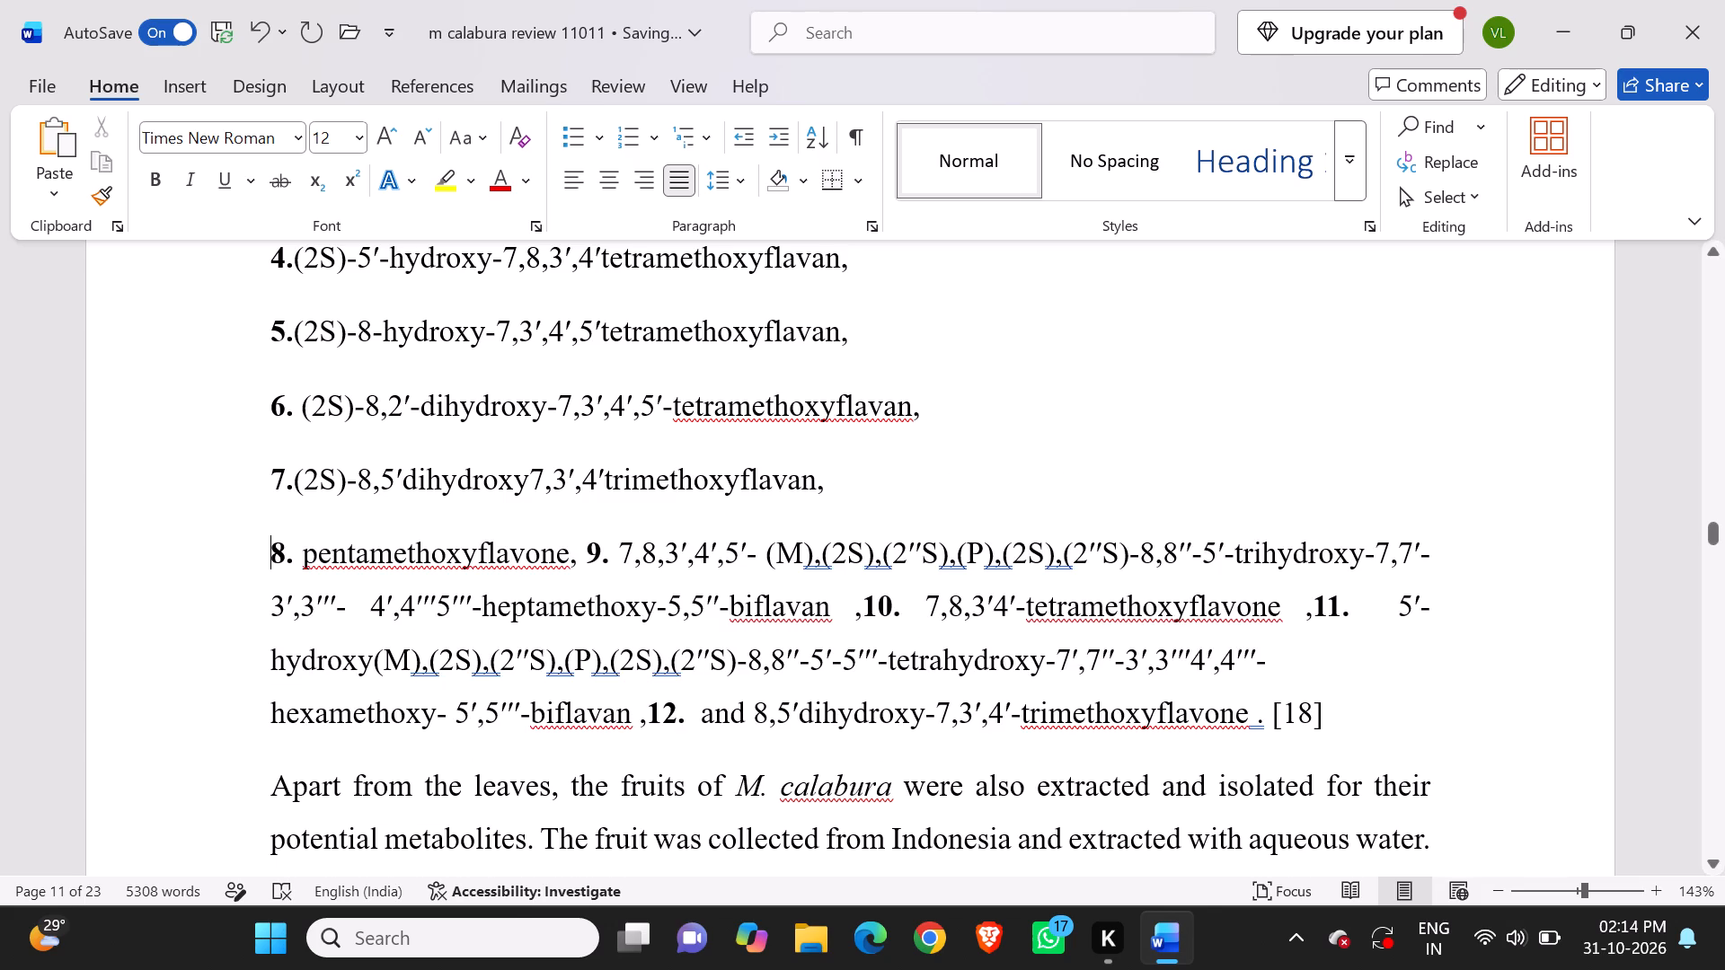
click(298, 554)
key(BackSpace)
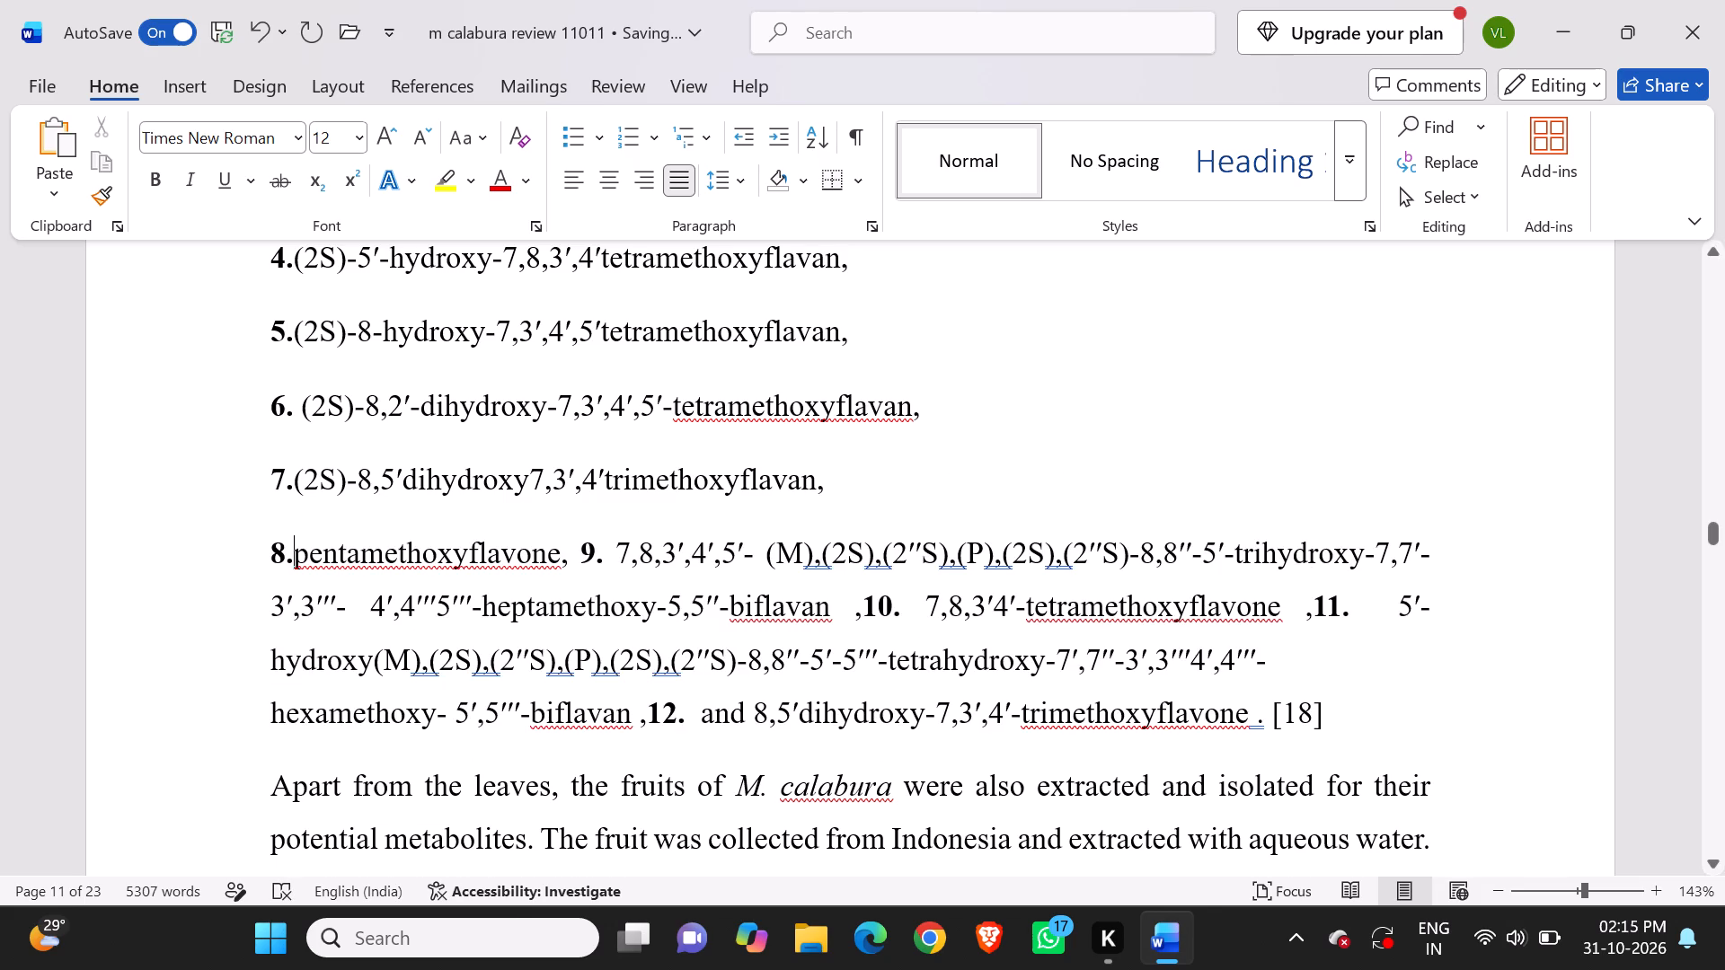
Start items 9, 10 and 11 of the flavonoid list each on a separate line.
click(575, 555)
key(Return)
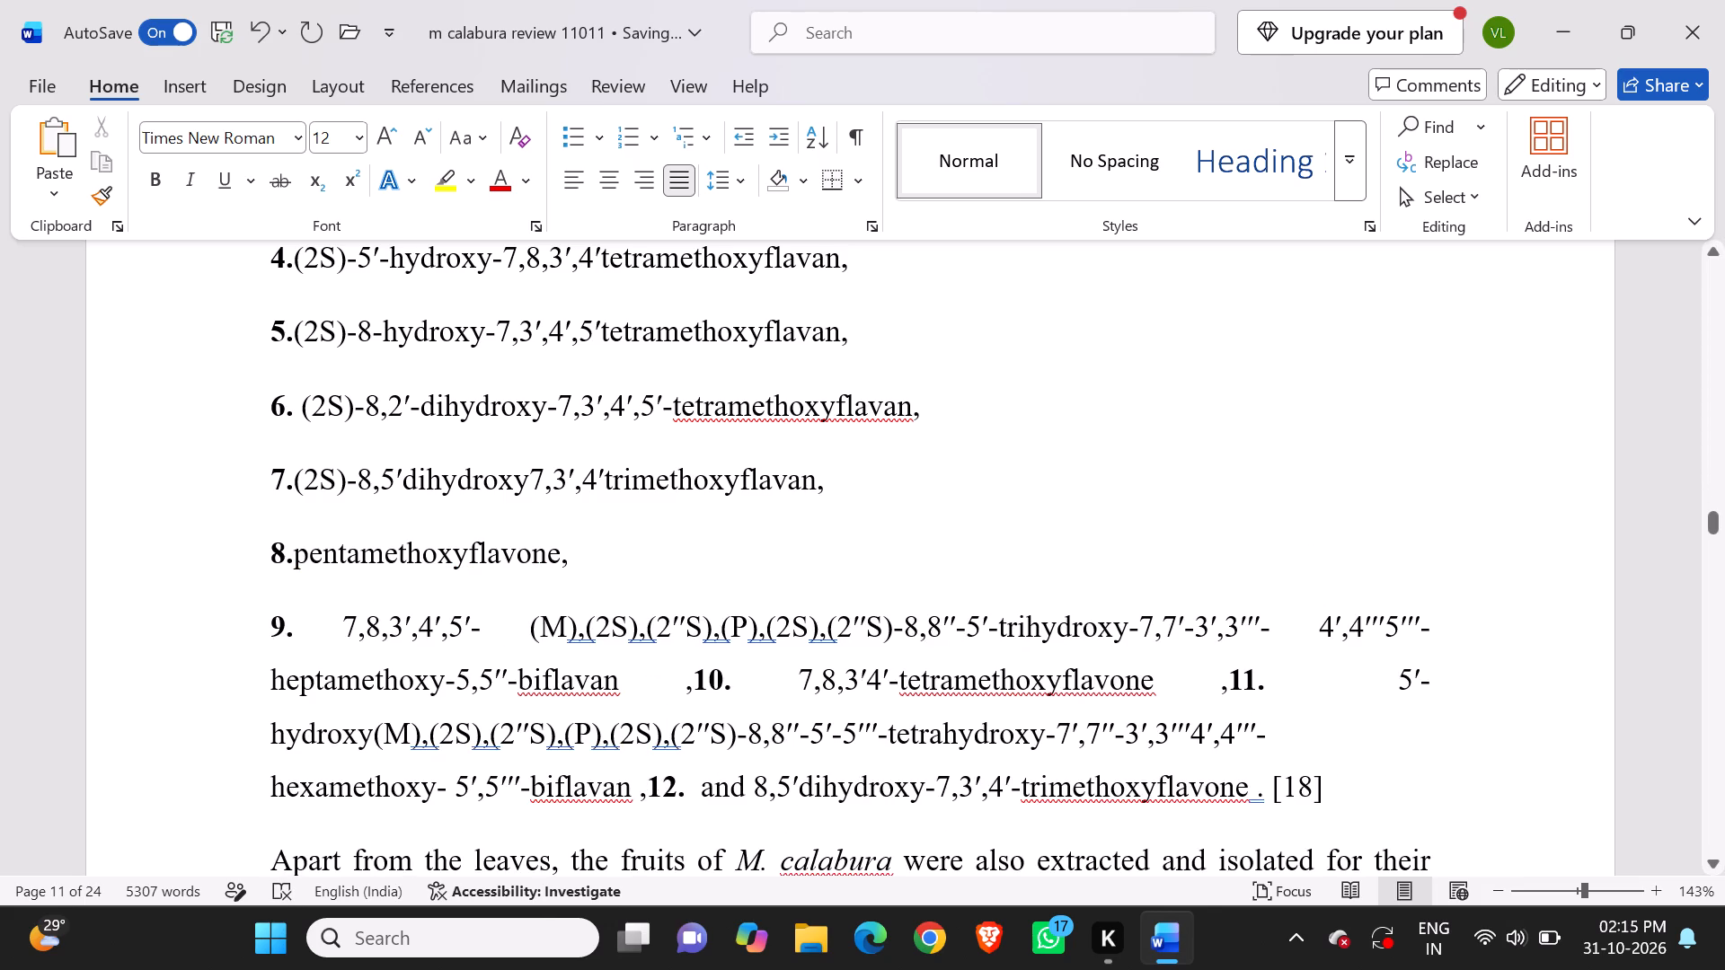
click(692, 685)
key(Return)
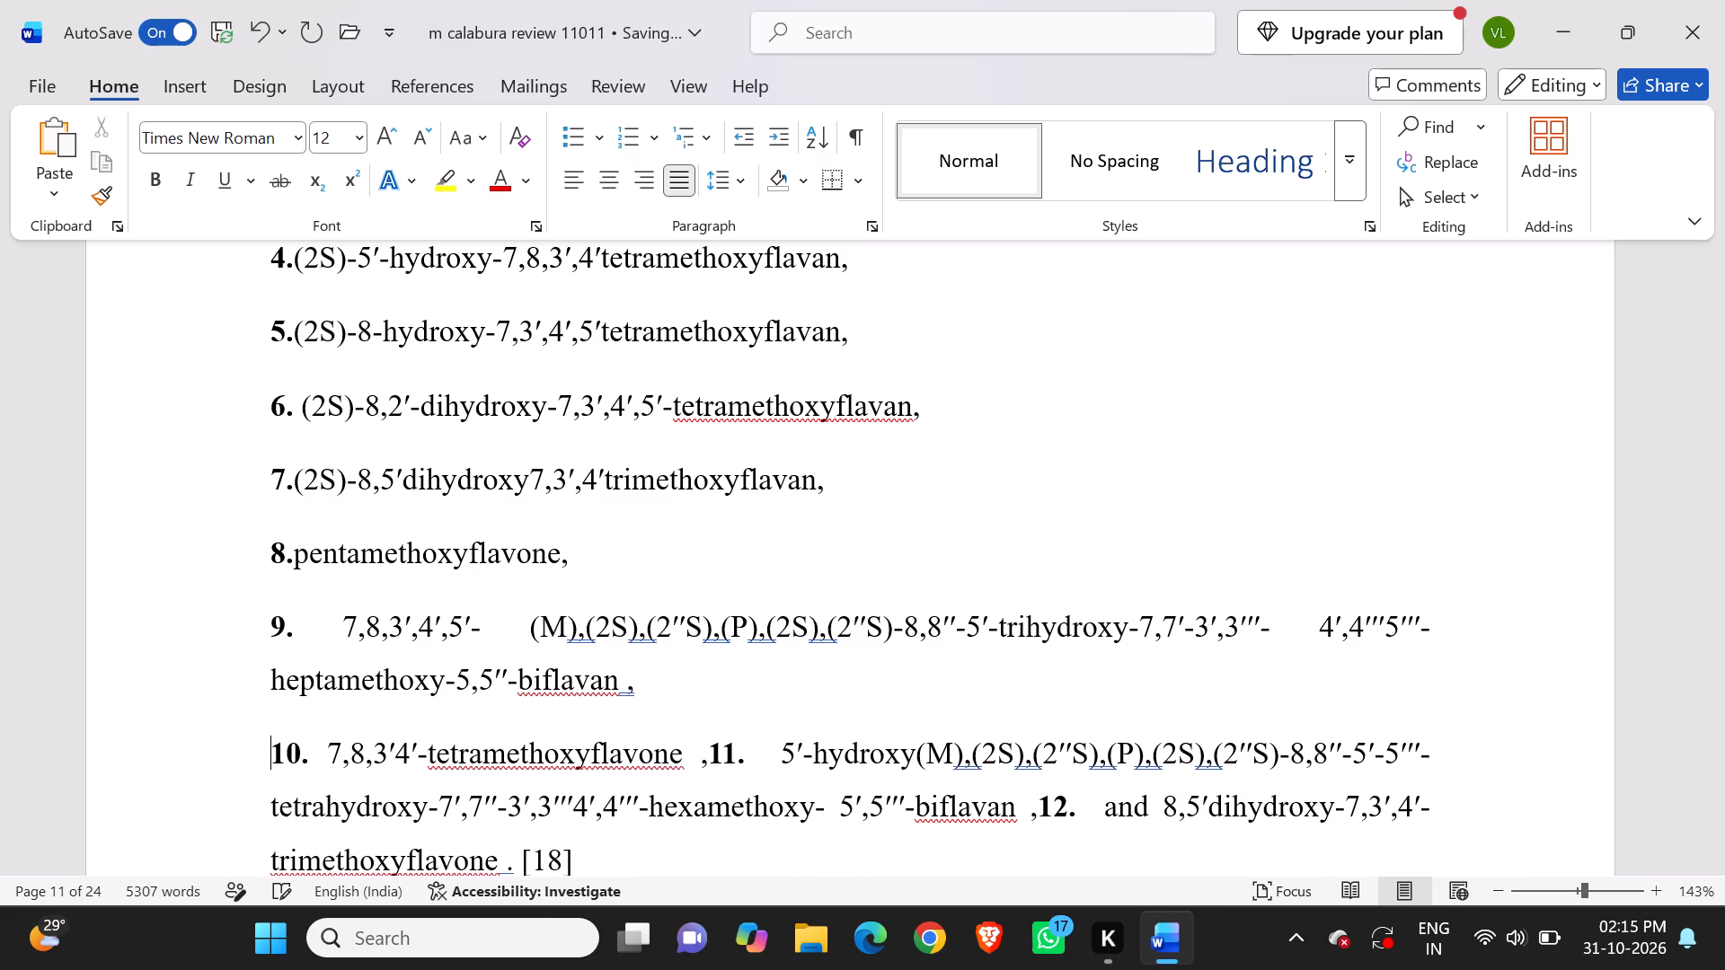
click(712, 766)
key(Return)
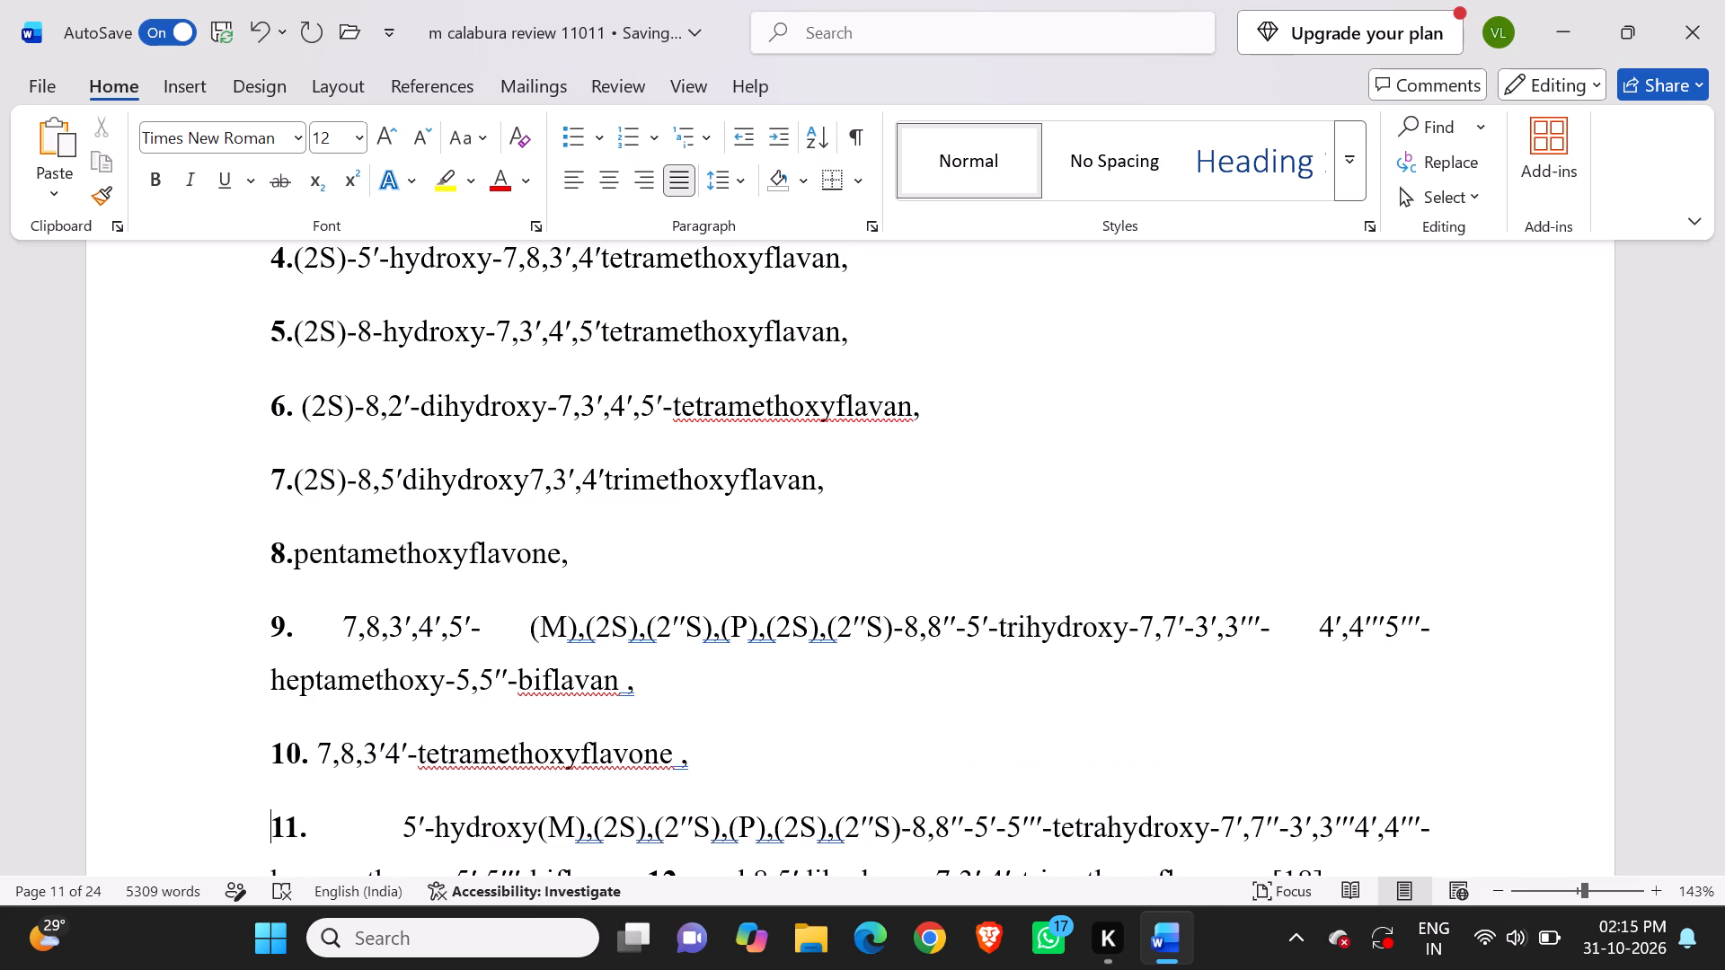
Close up item 9 by removing the gaps after its number, before (M) and before 4′,4‴, plus the hyphen before heptamethoxy.
scroll(712, 766, down, 2)
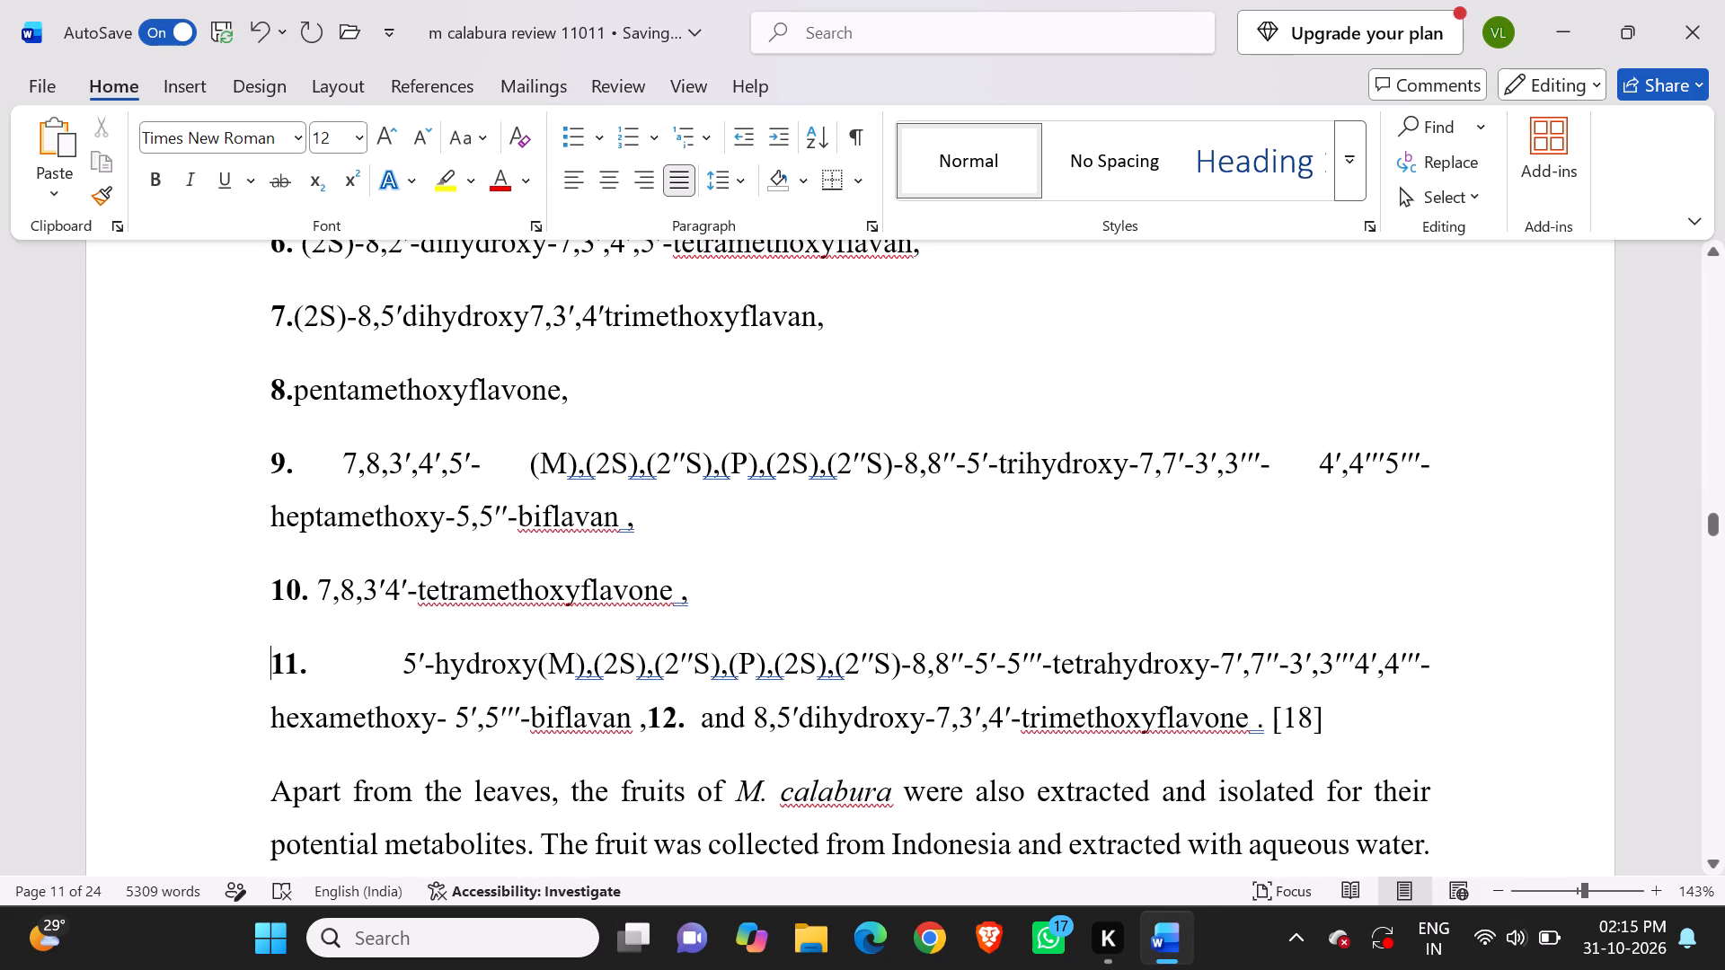
click(340, 453)
key(BackSpace)
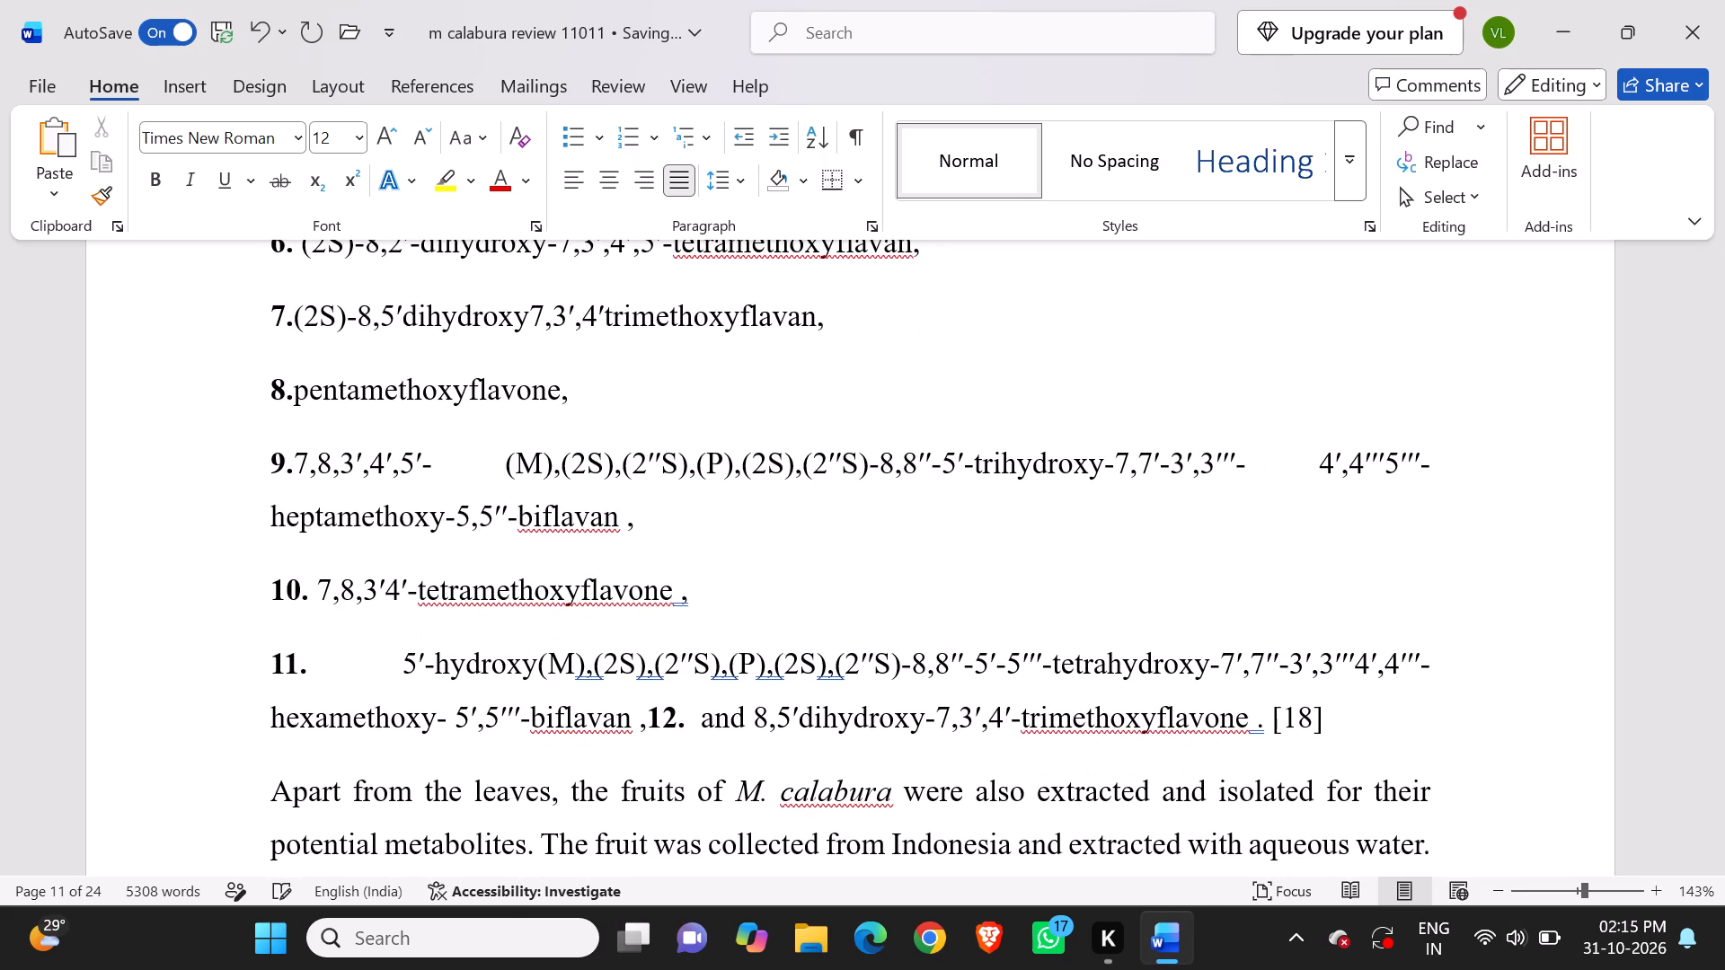
click(491, 455)
key(BackSpace)
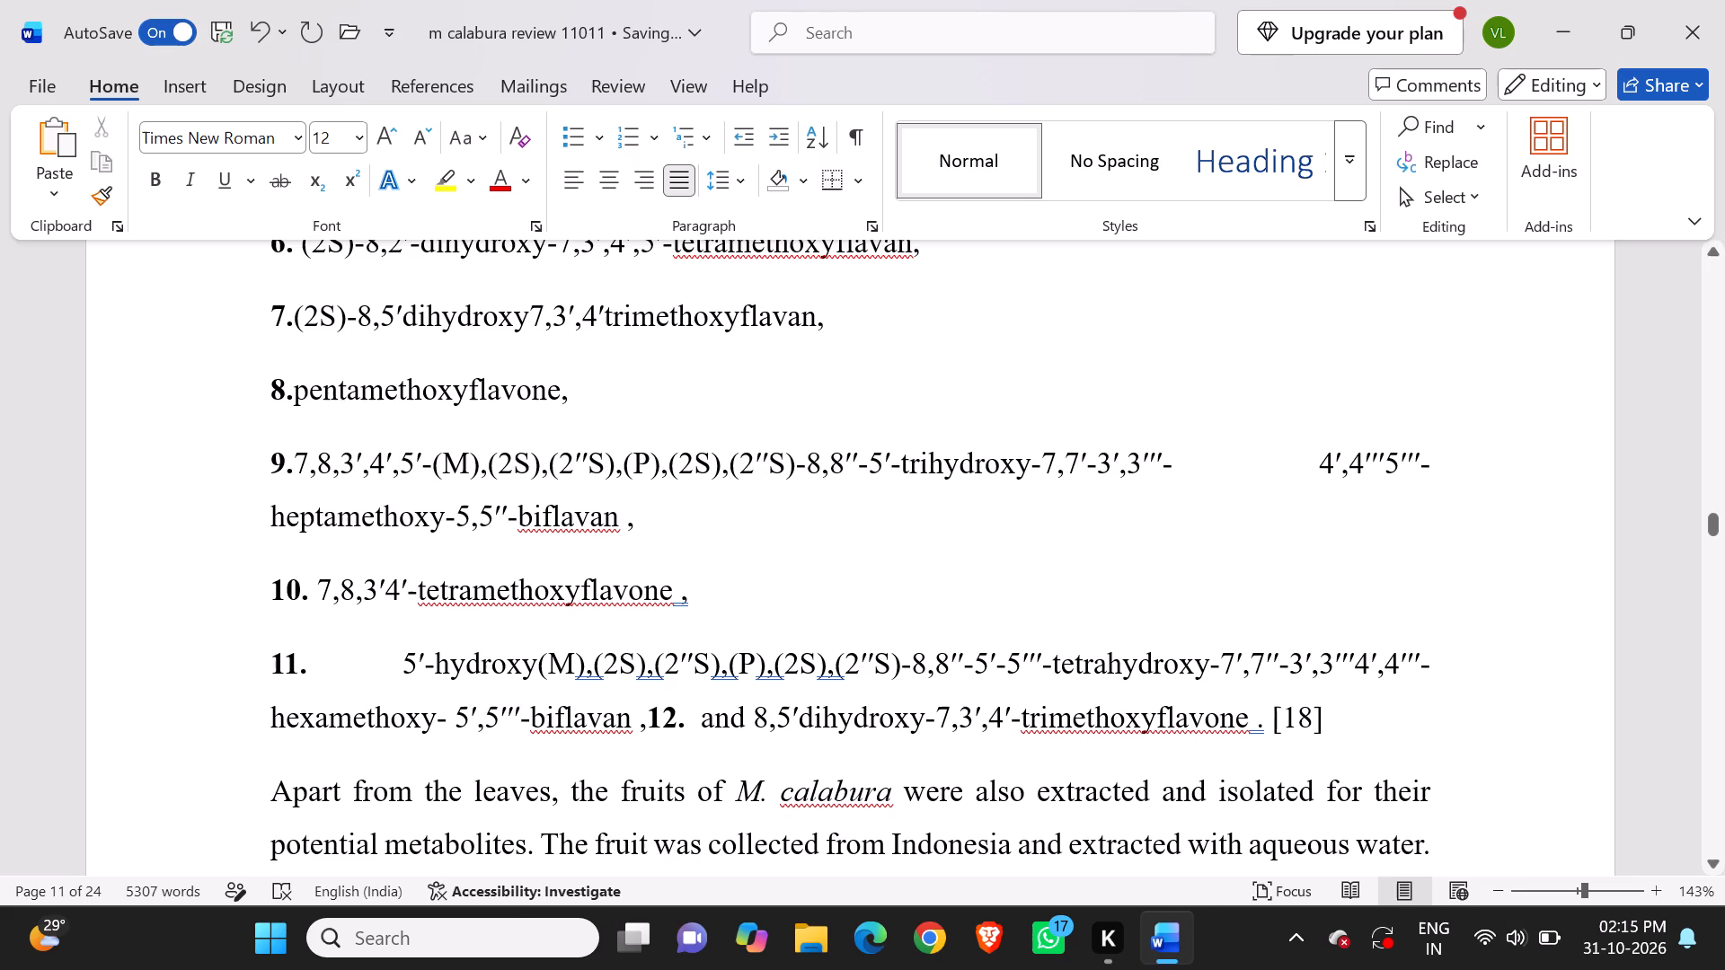
click(1312, 462)
key(BackSpace)
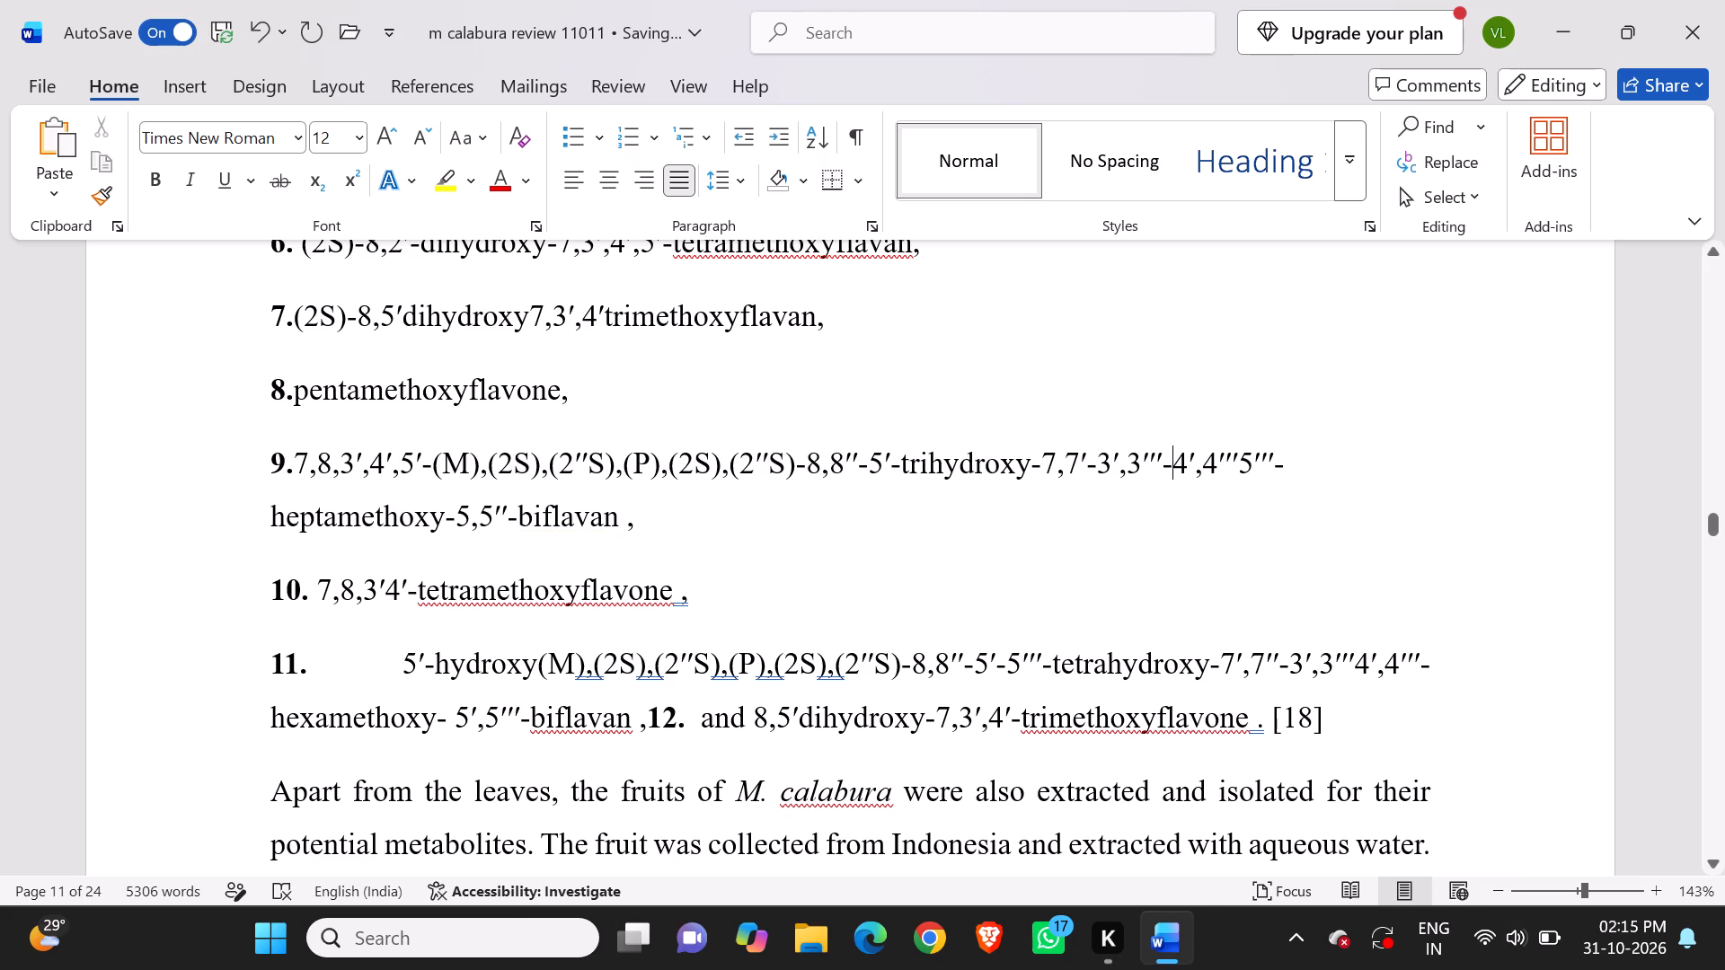
click(271, 520)
key(BackSpace)
Remove the spacing between the number 11. and its compound name.
scroll(271, 520, down, 1)
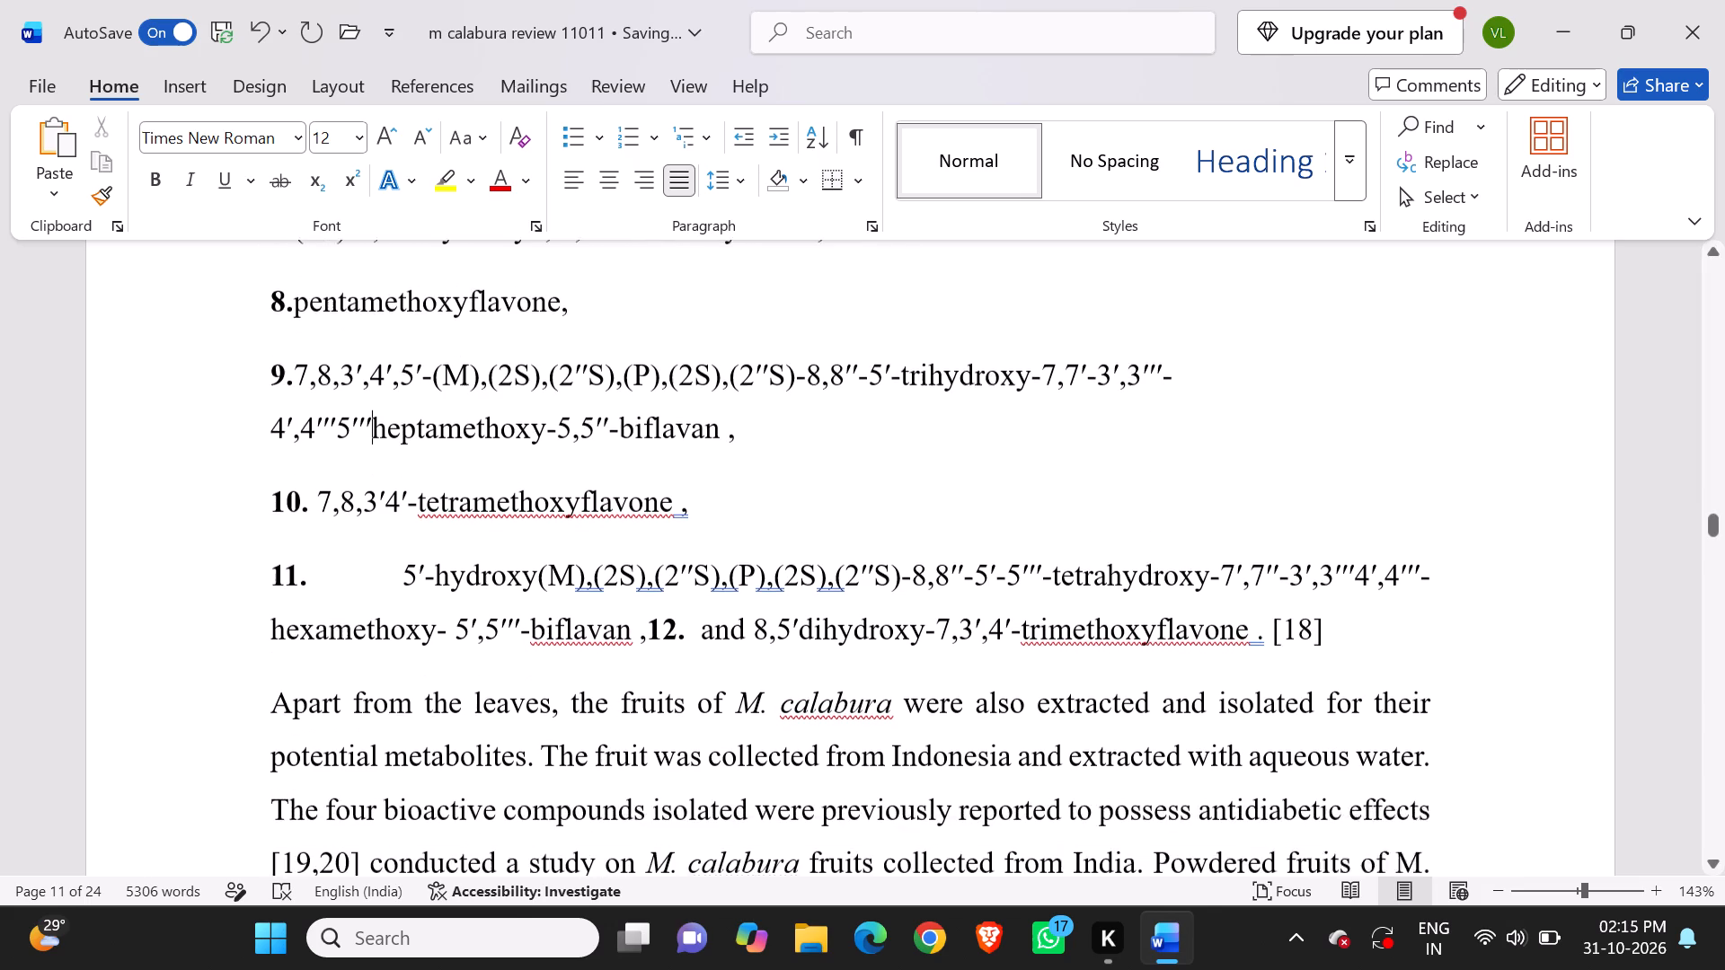
scroll(271, 520, down, 1)
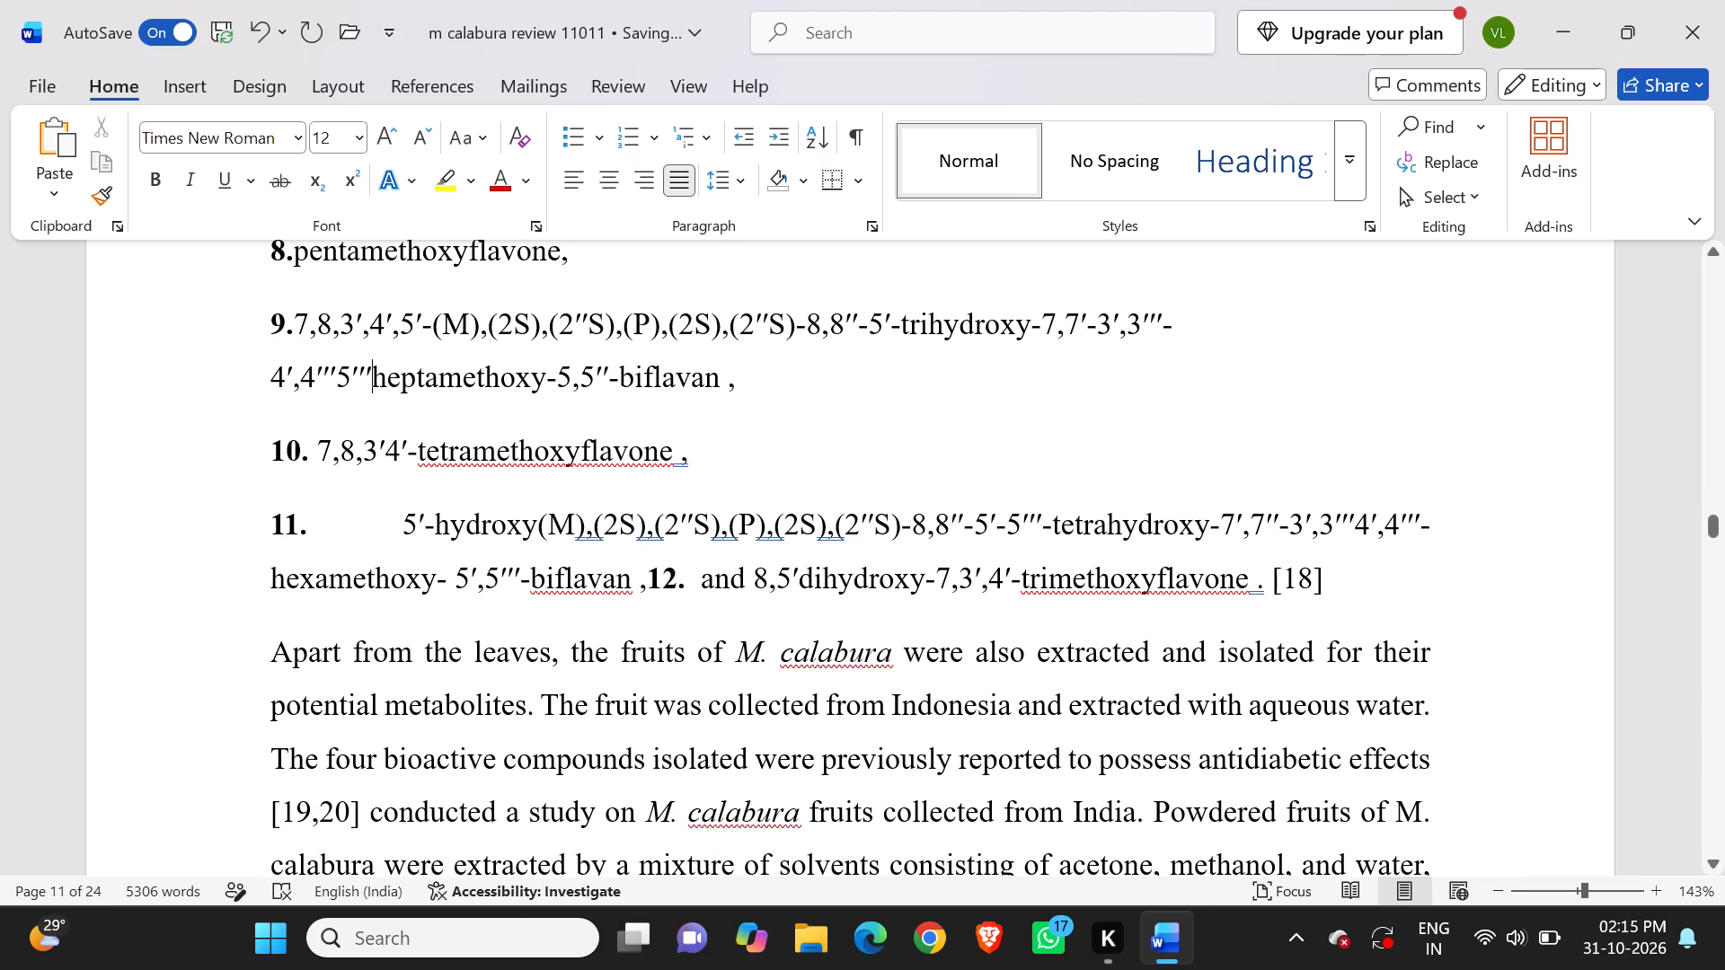
click(389, 520)
key(BackSpace)
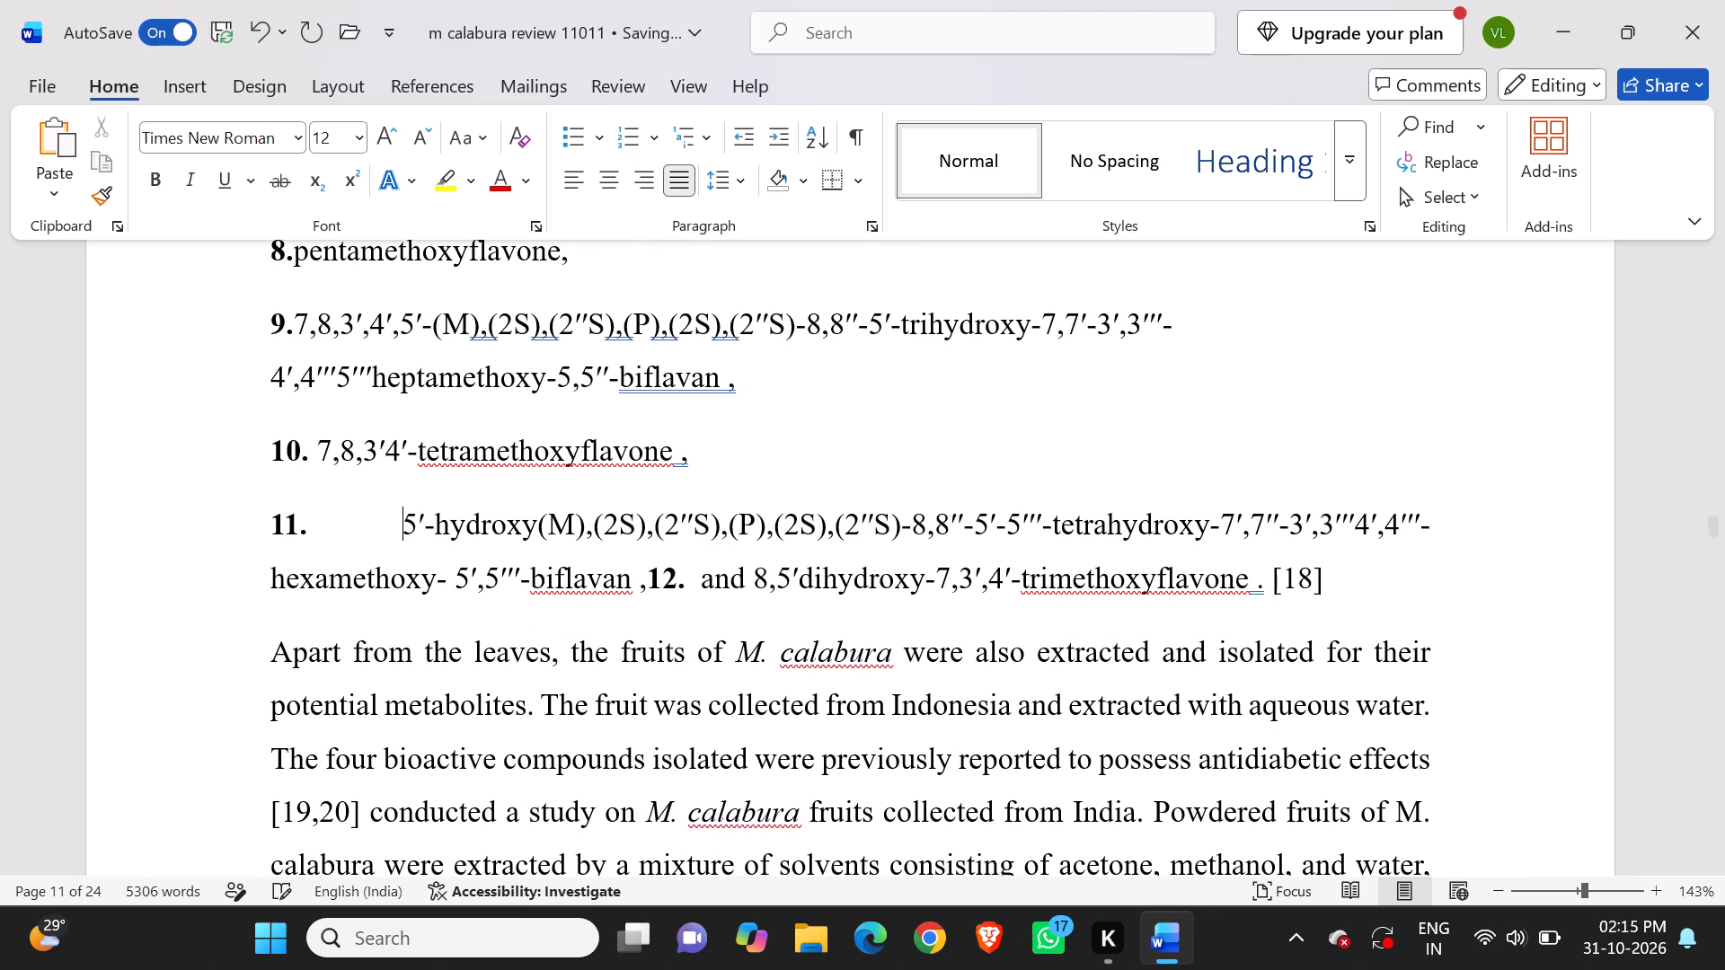
key(BackSpace)
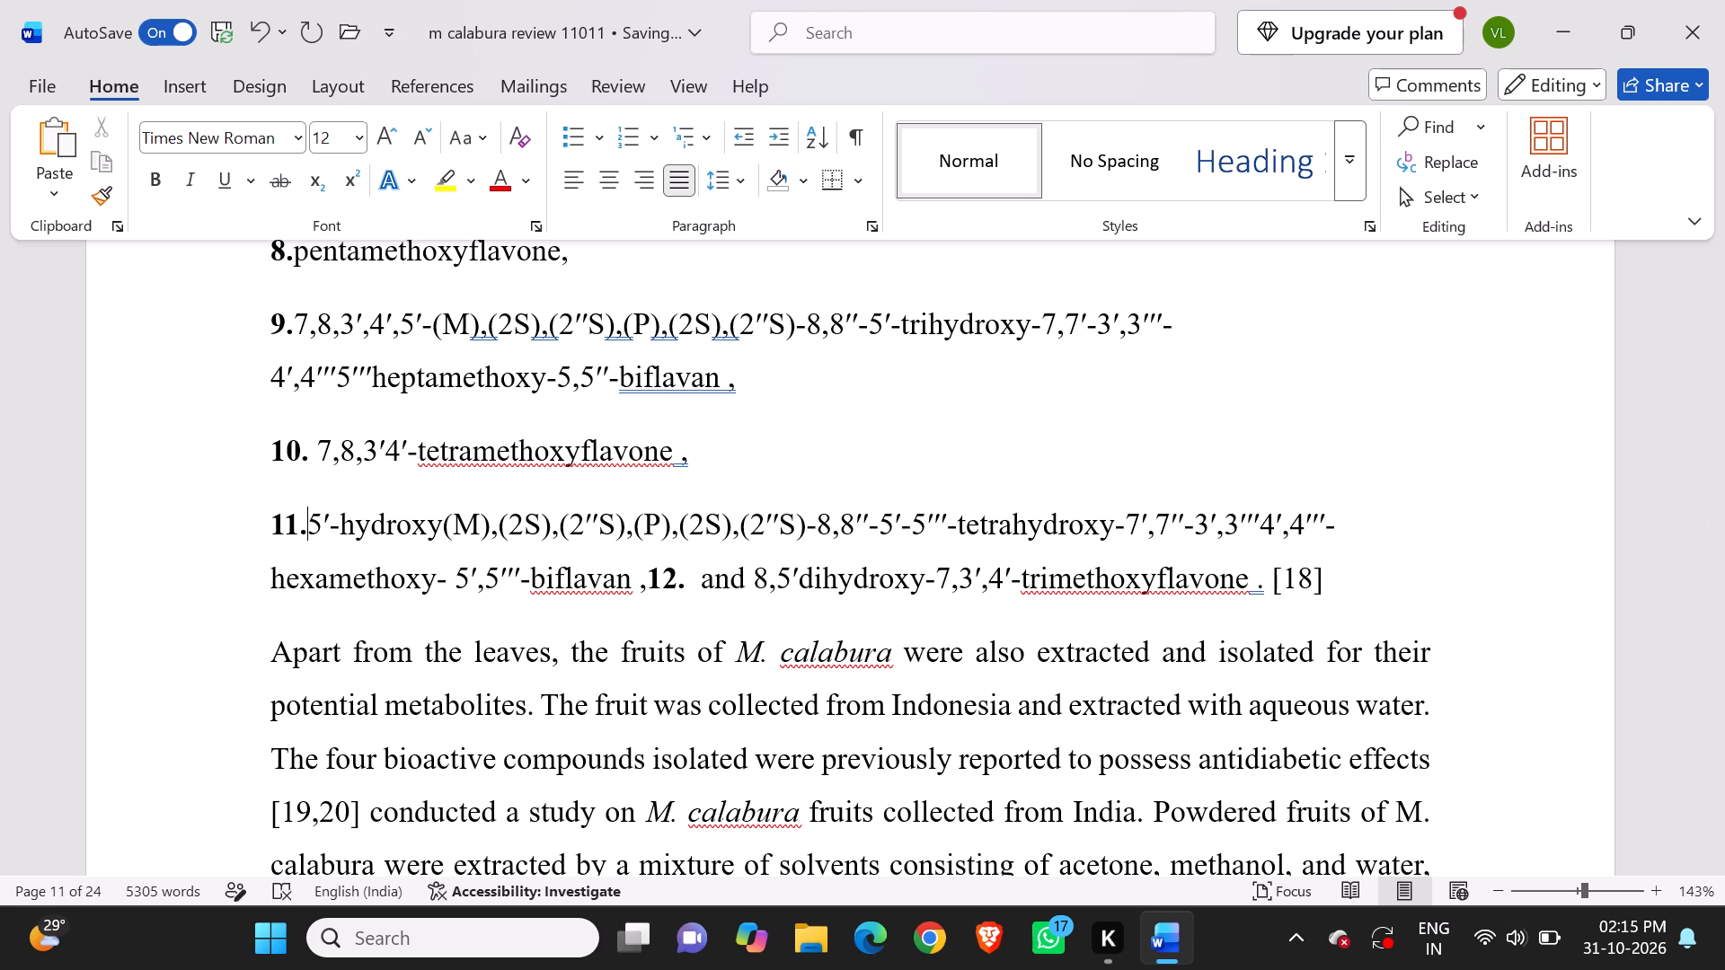
Start item 12 on its own line, flush with the margin, and delete the full stop before citation [18].
scroll(389, 520, down, 1)
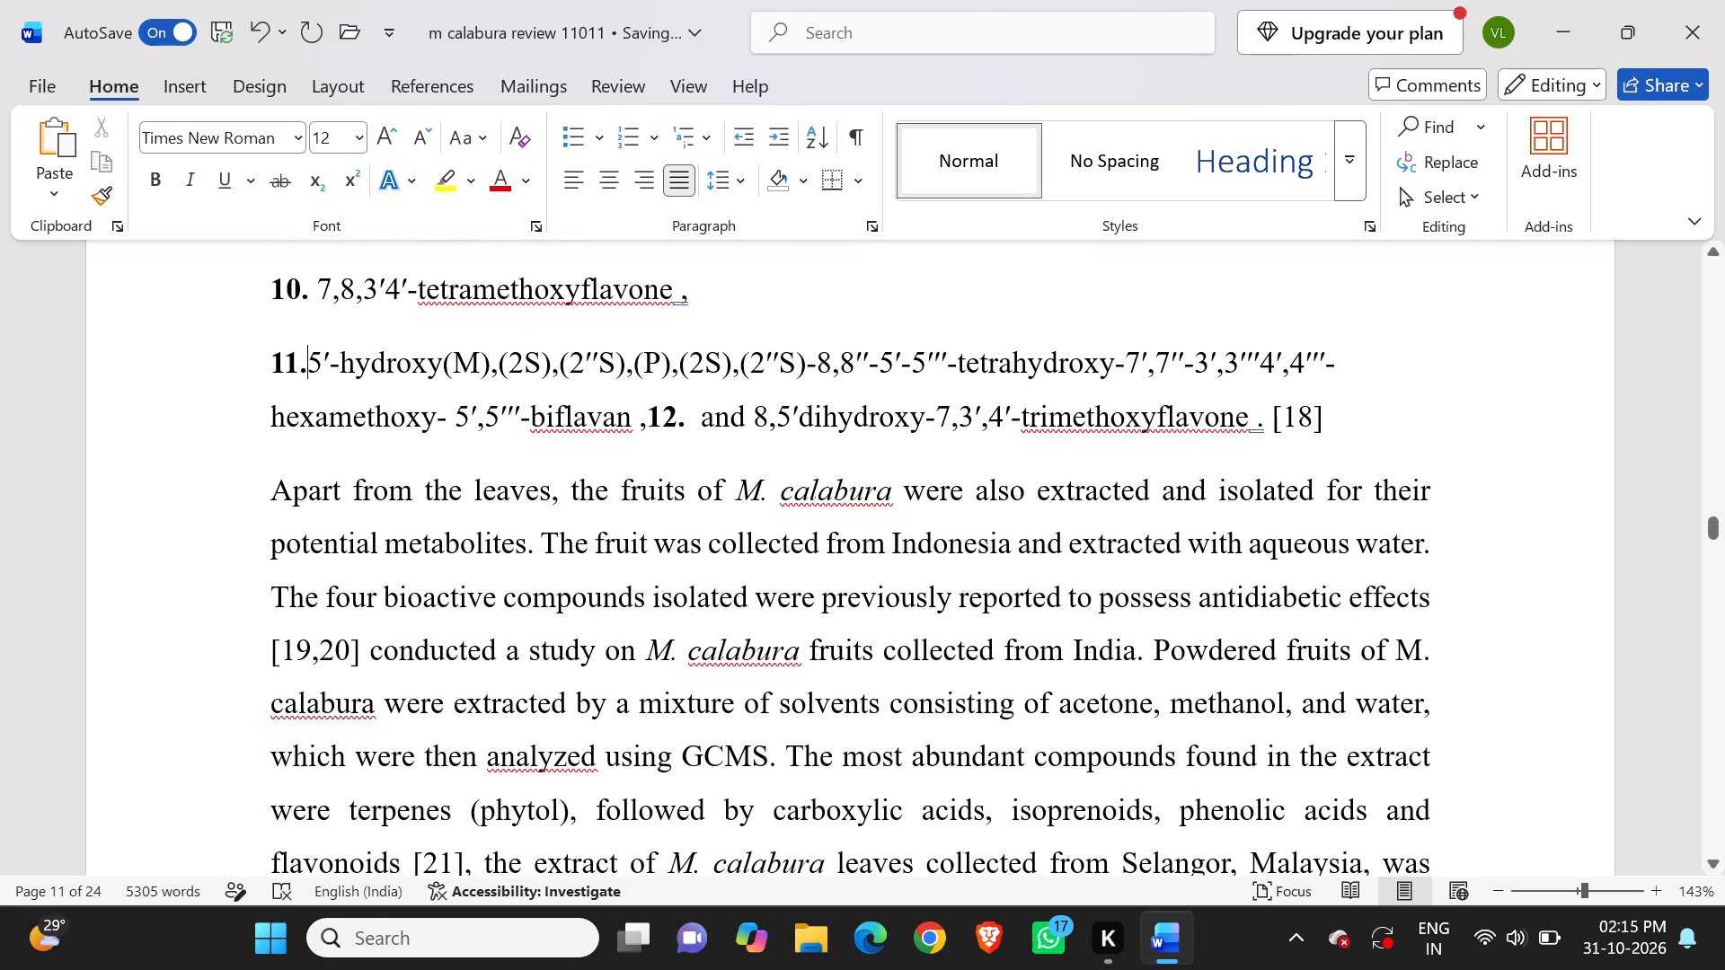
click(643, 419)
key(Return)
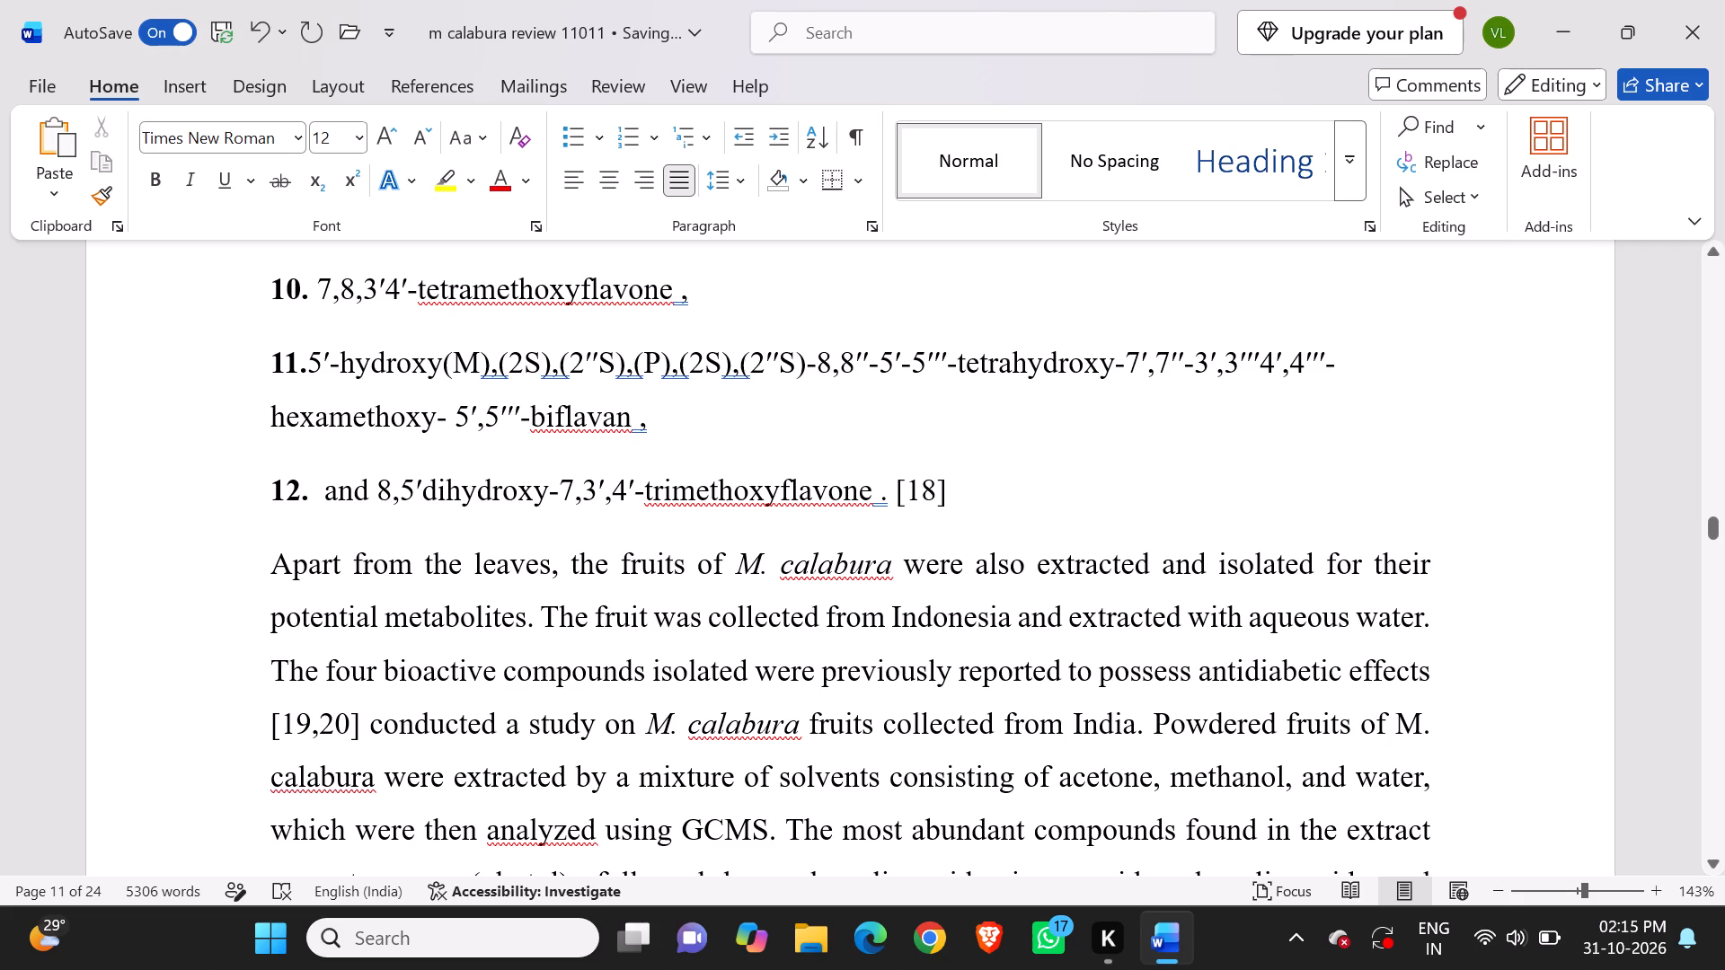
key(space)
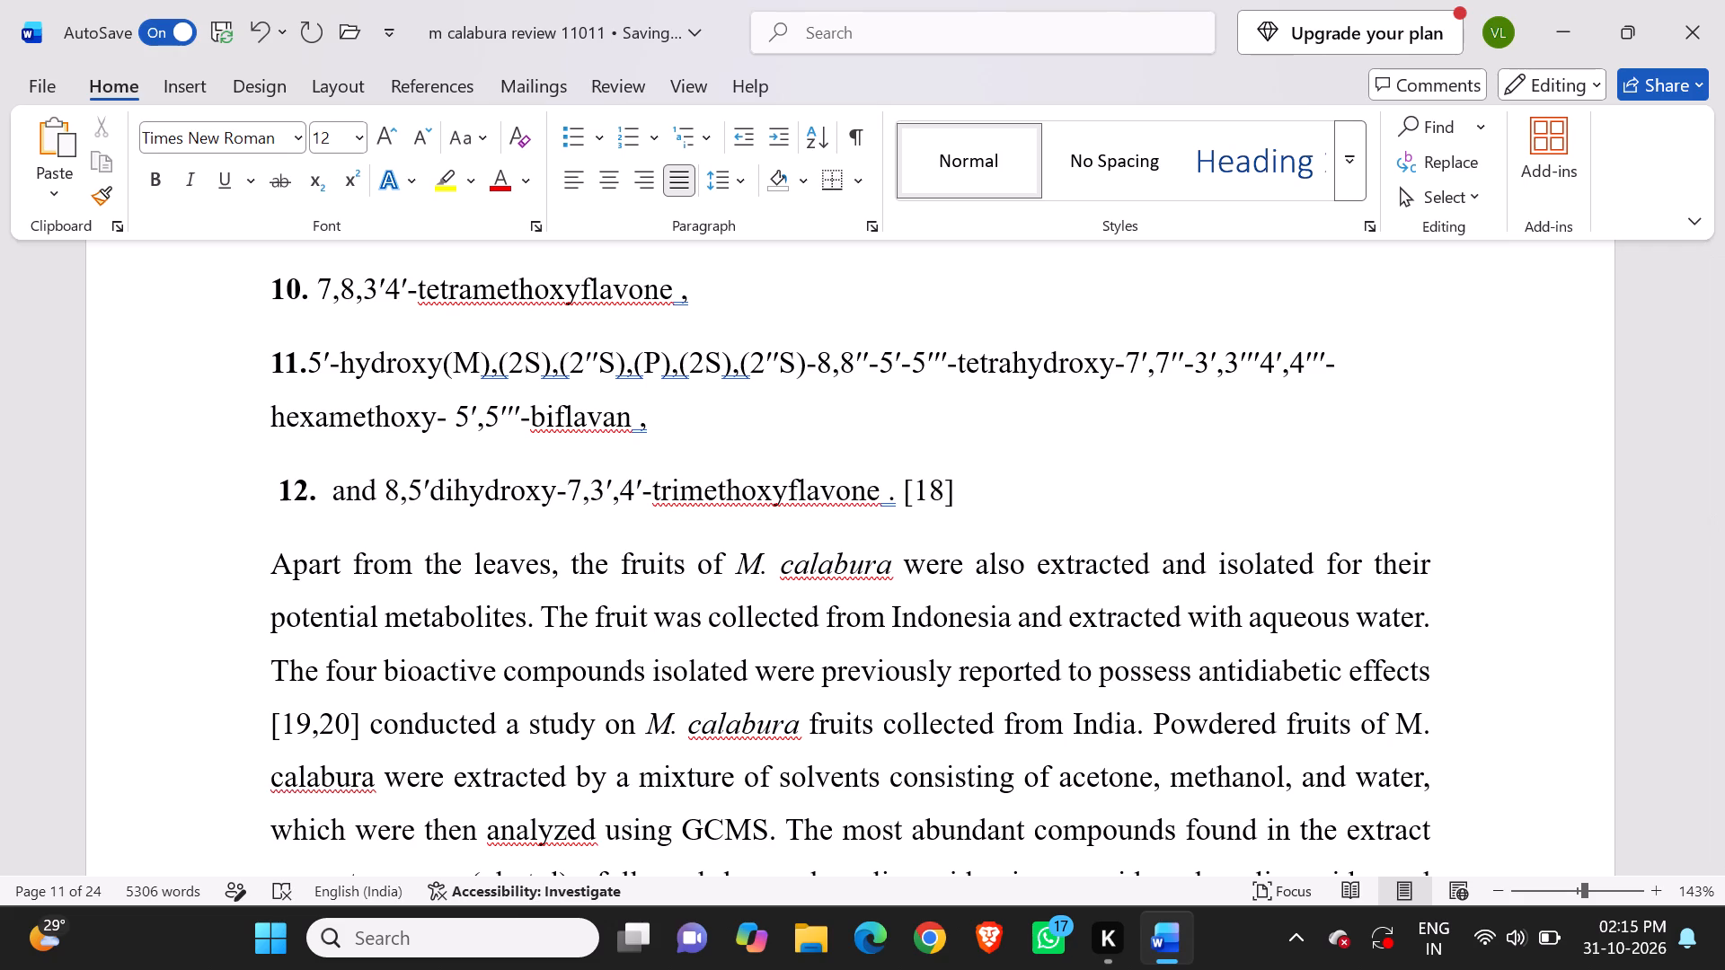
click(894, 500)
key(BackSpace)
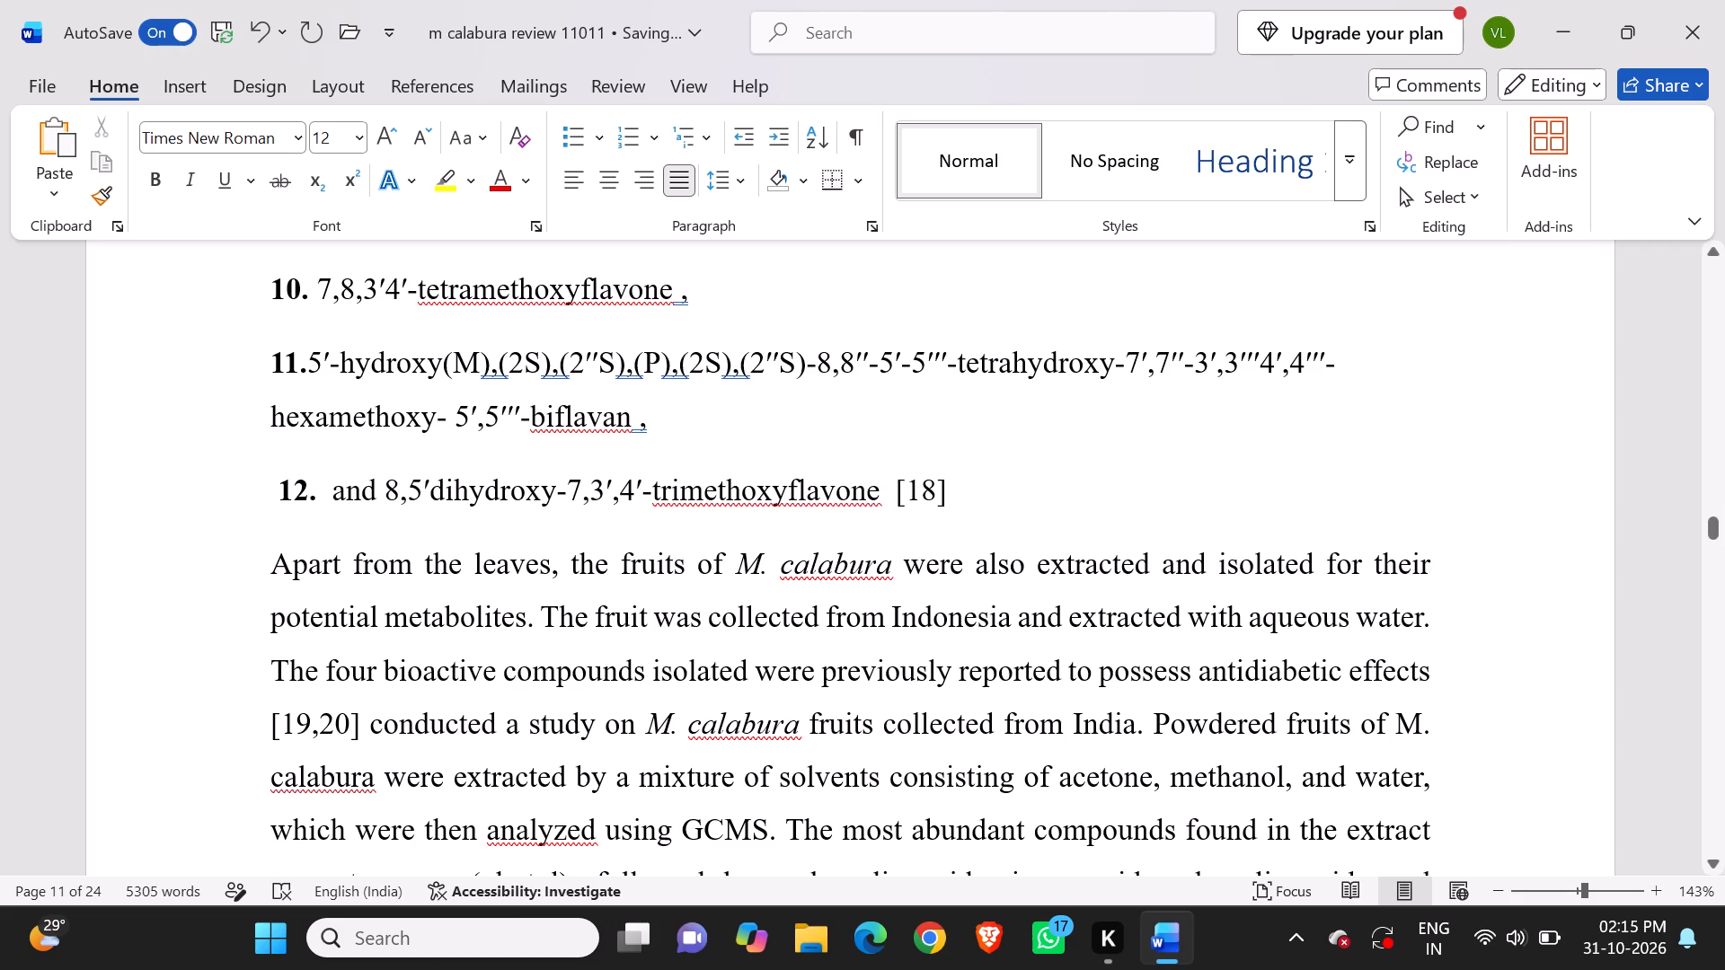
click(275, 488)
key(BackSpace)
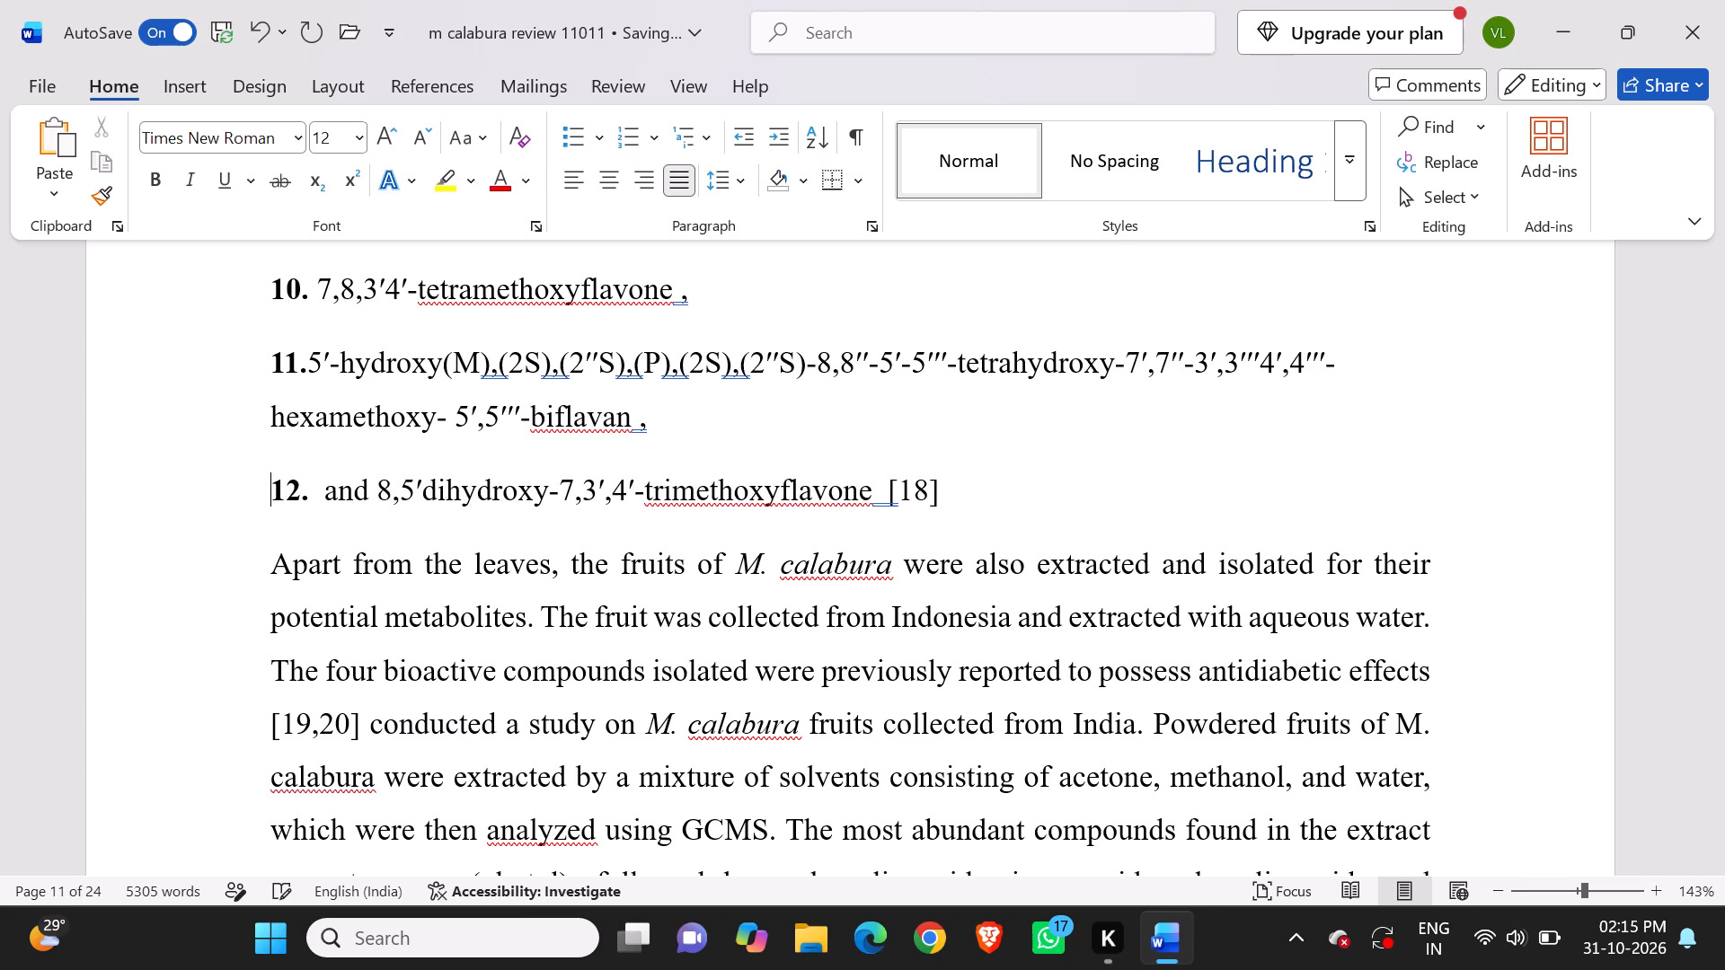
Review the layout of the numbered flavonoid list and the pages around it.
ctrl+scroll(275, 488, down, 6)
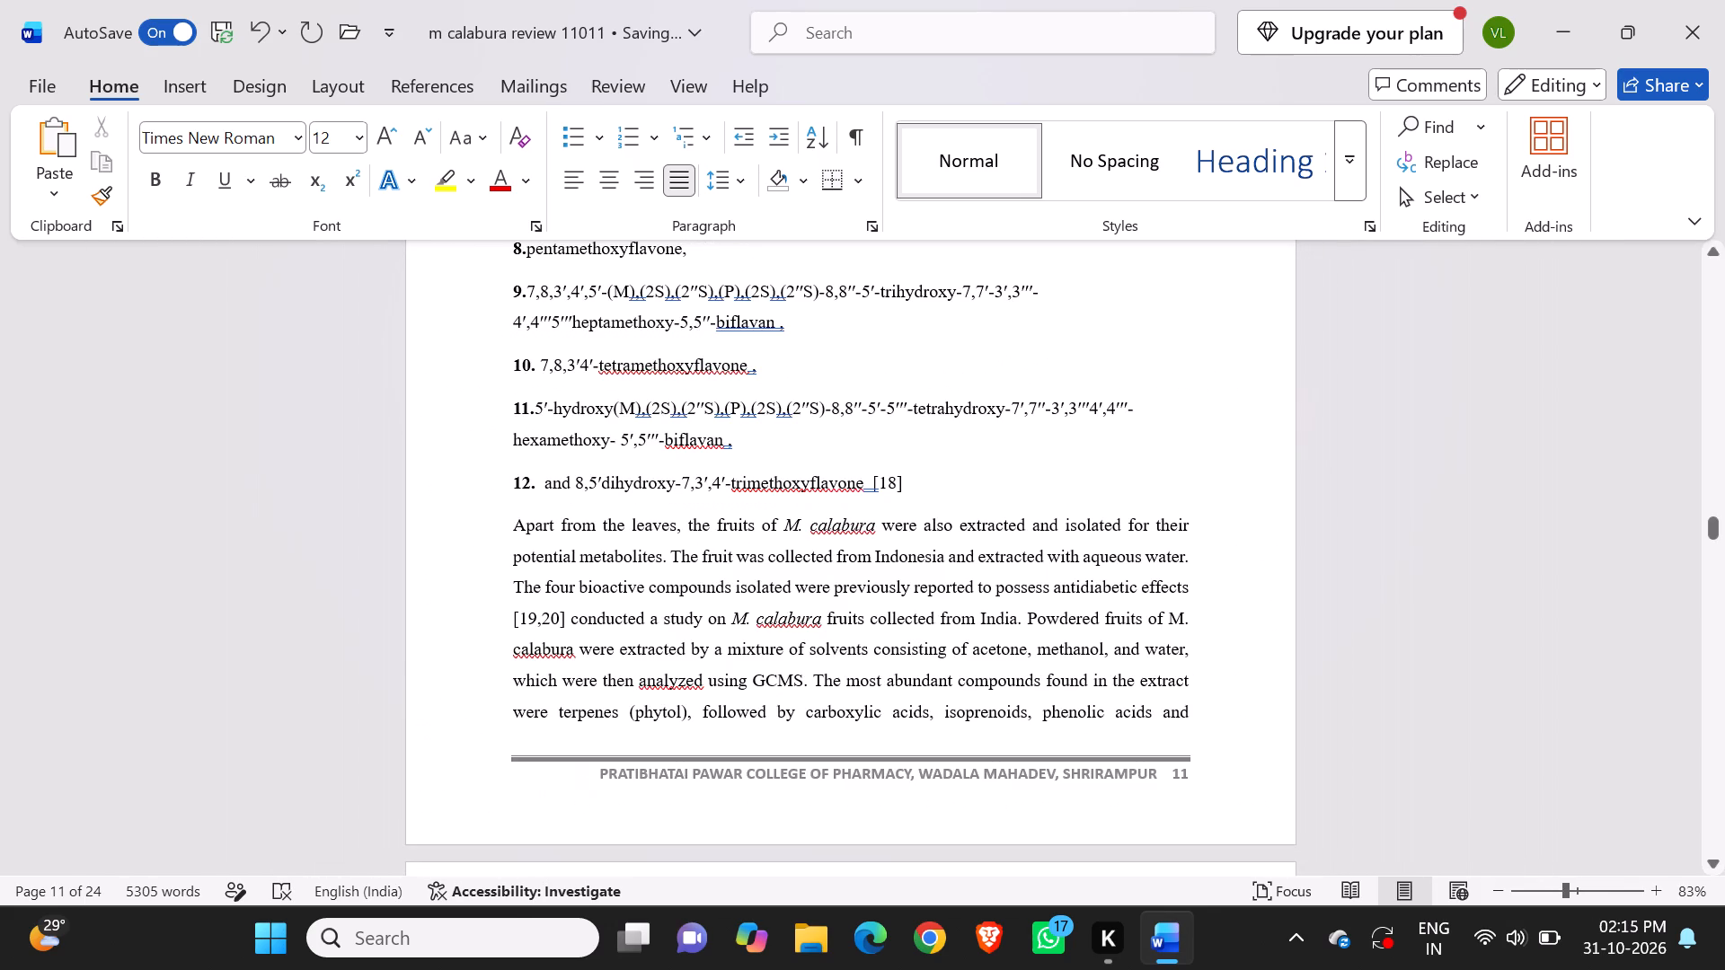
ctrl+scroll(538, 475, down, 3)
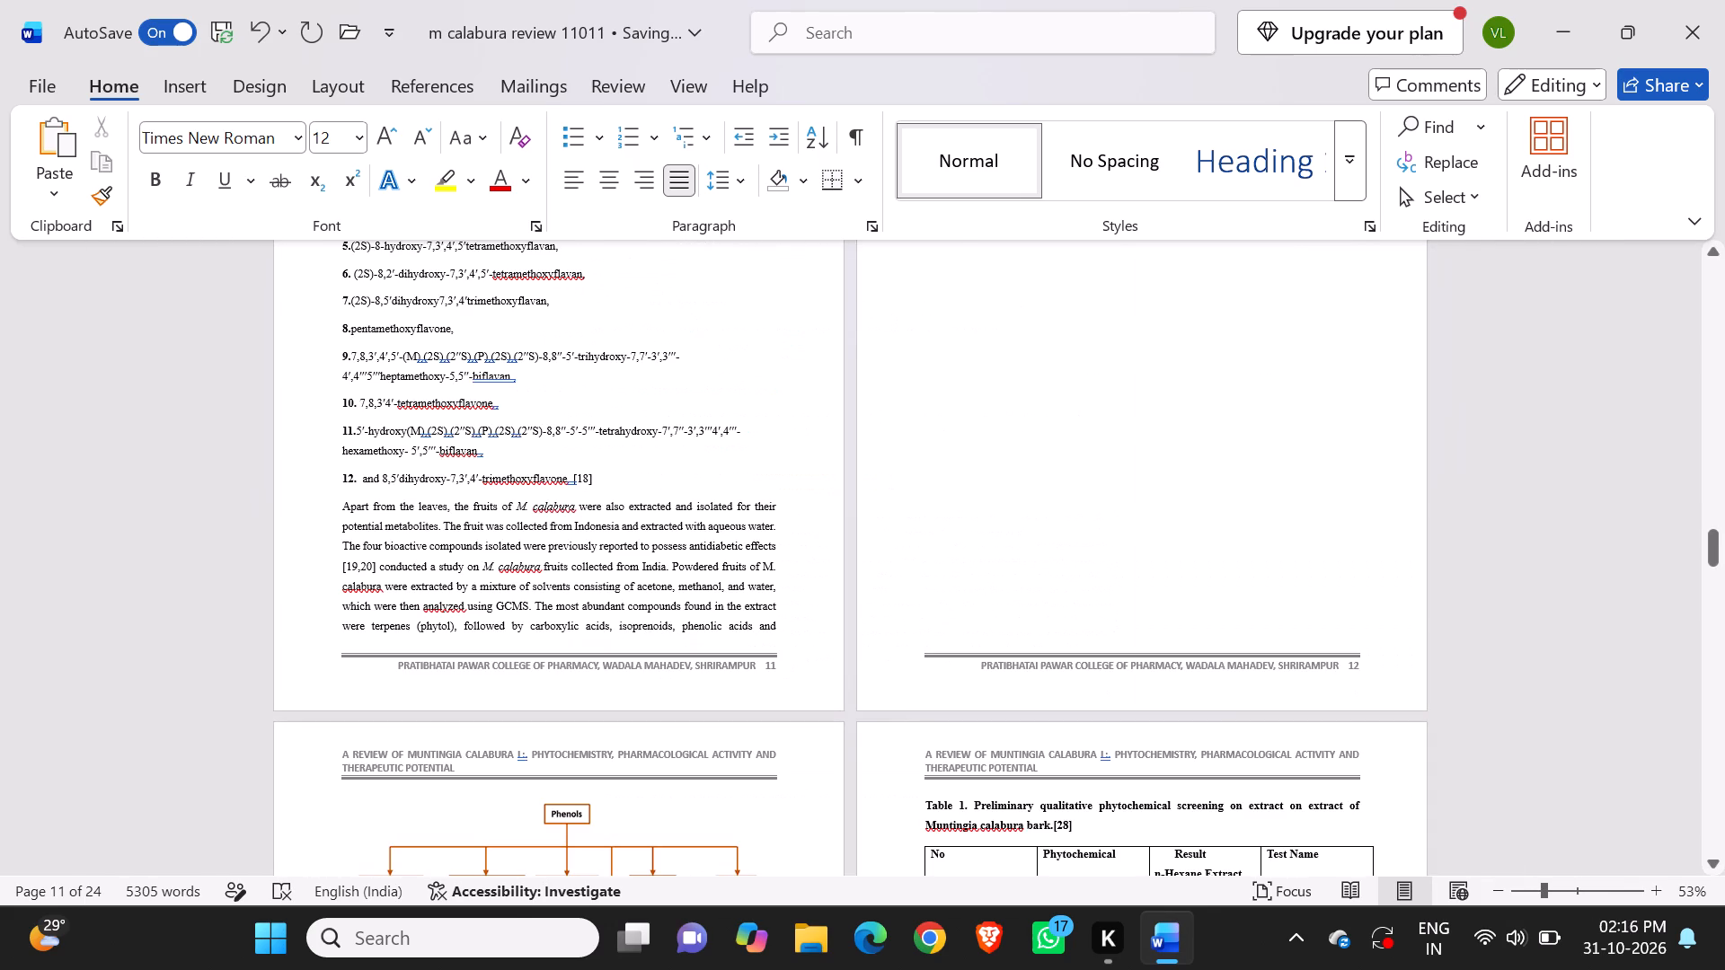
scroll(538, 475, up, 2)
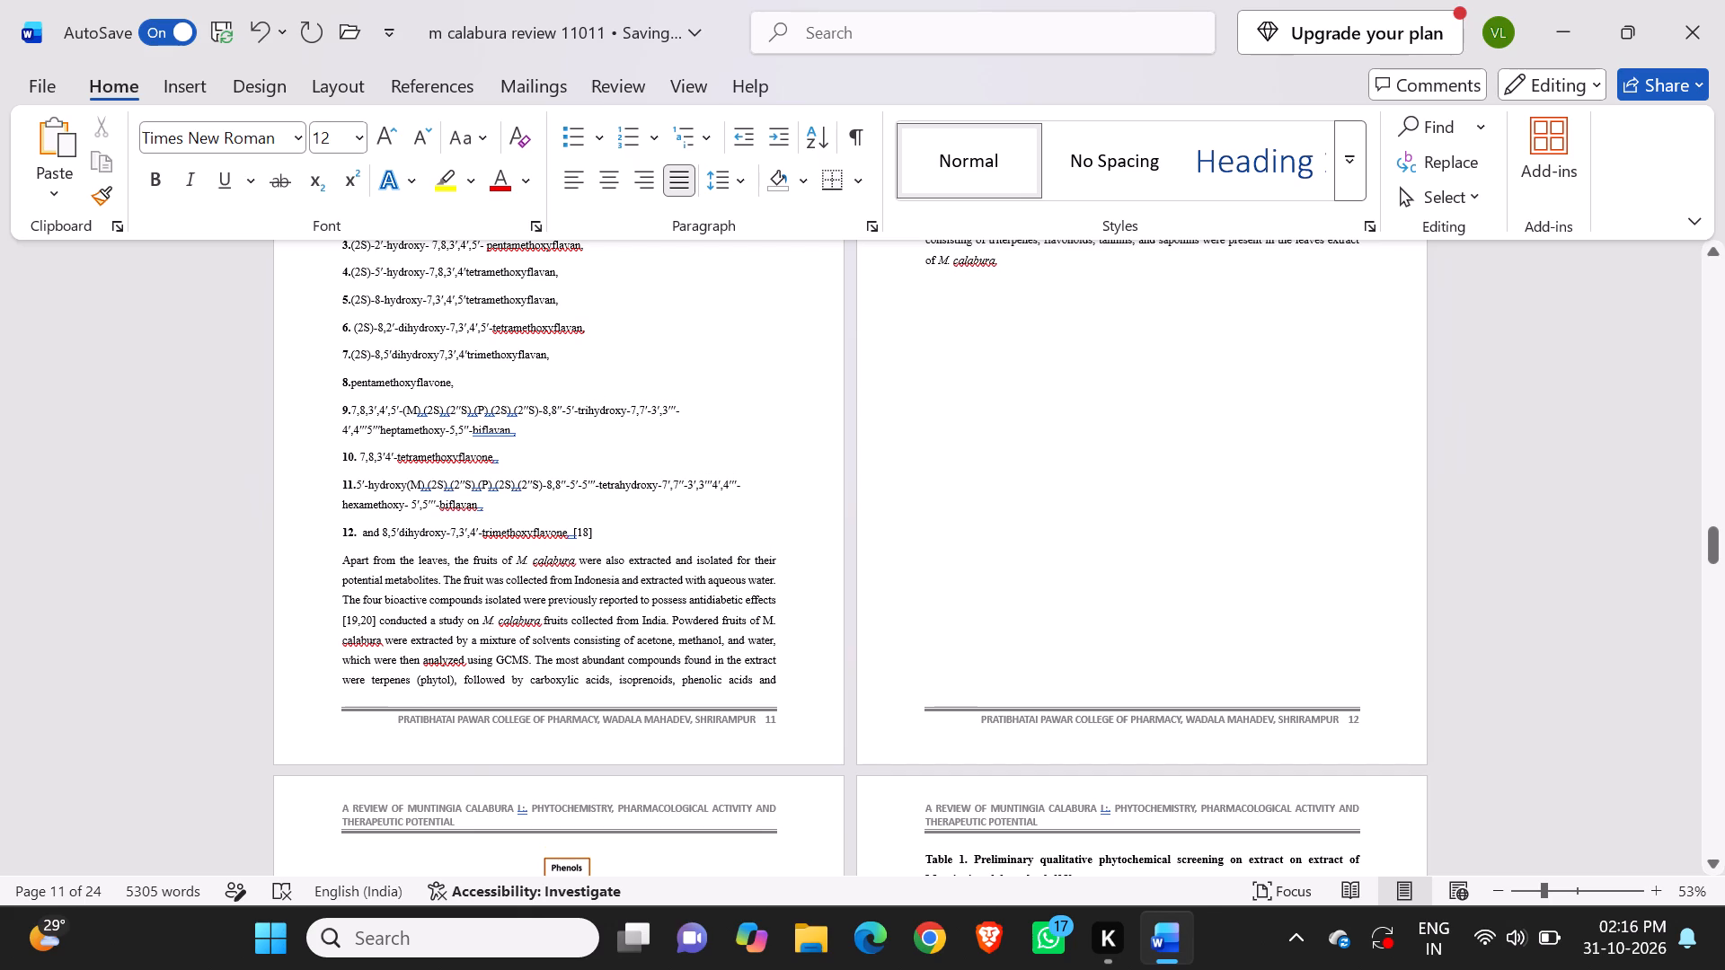
ctrl+scroll(517, 522, up, 4)
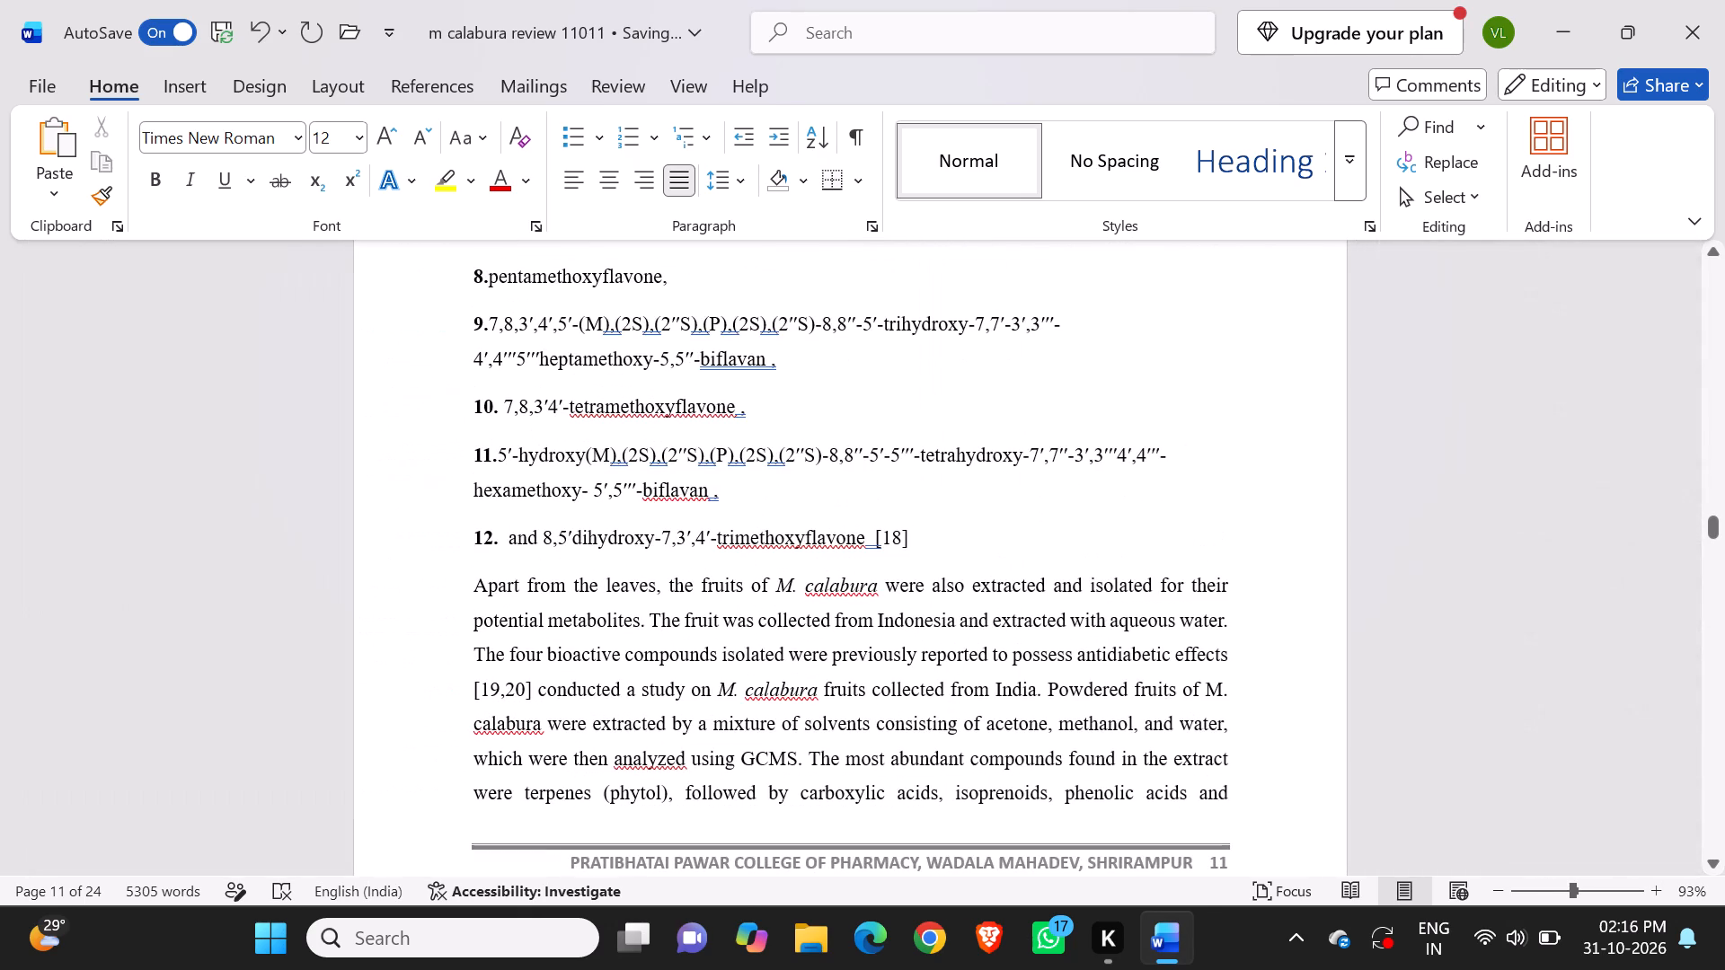
scroll(517, 608, up, 3)
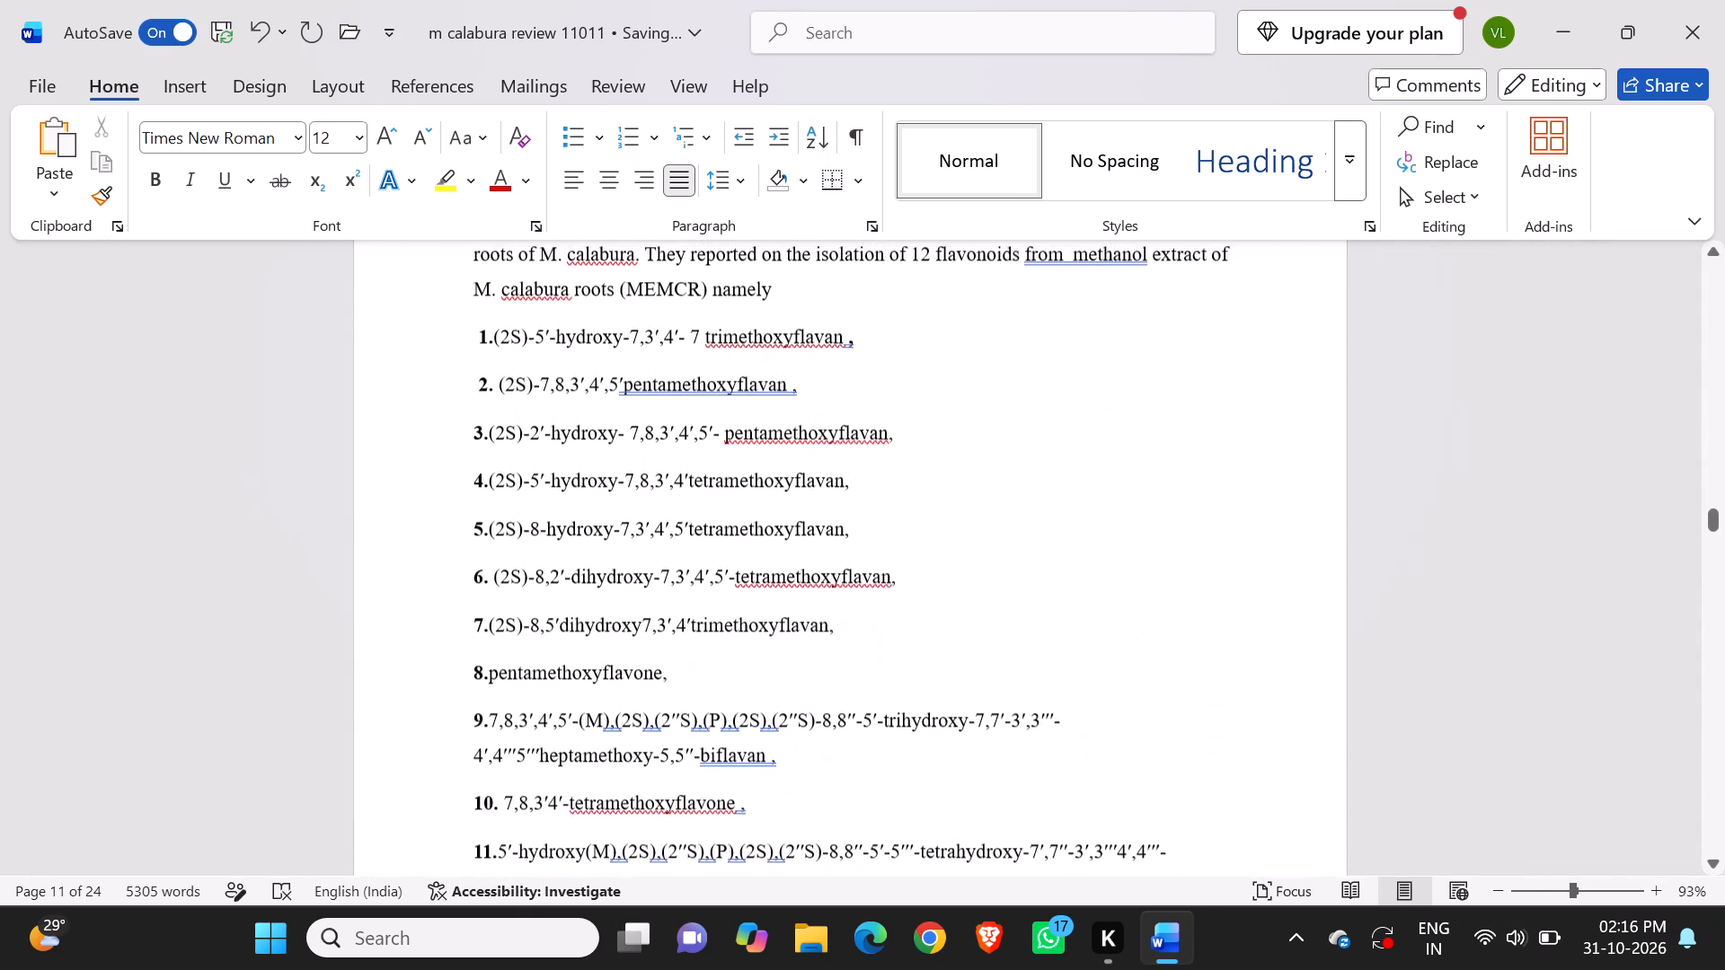
scroll(517, 608, up, 1)
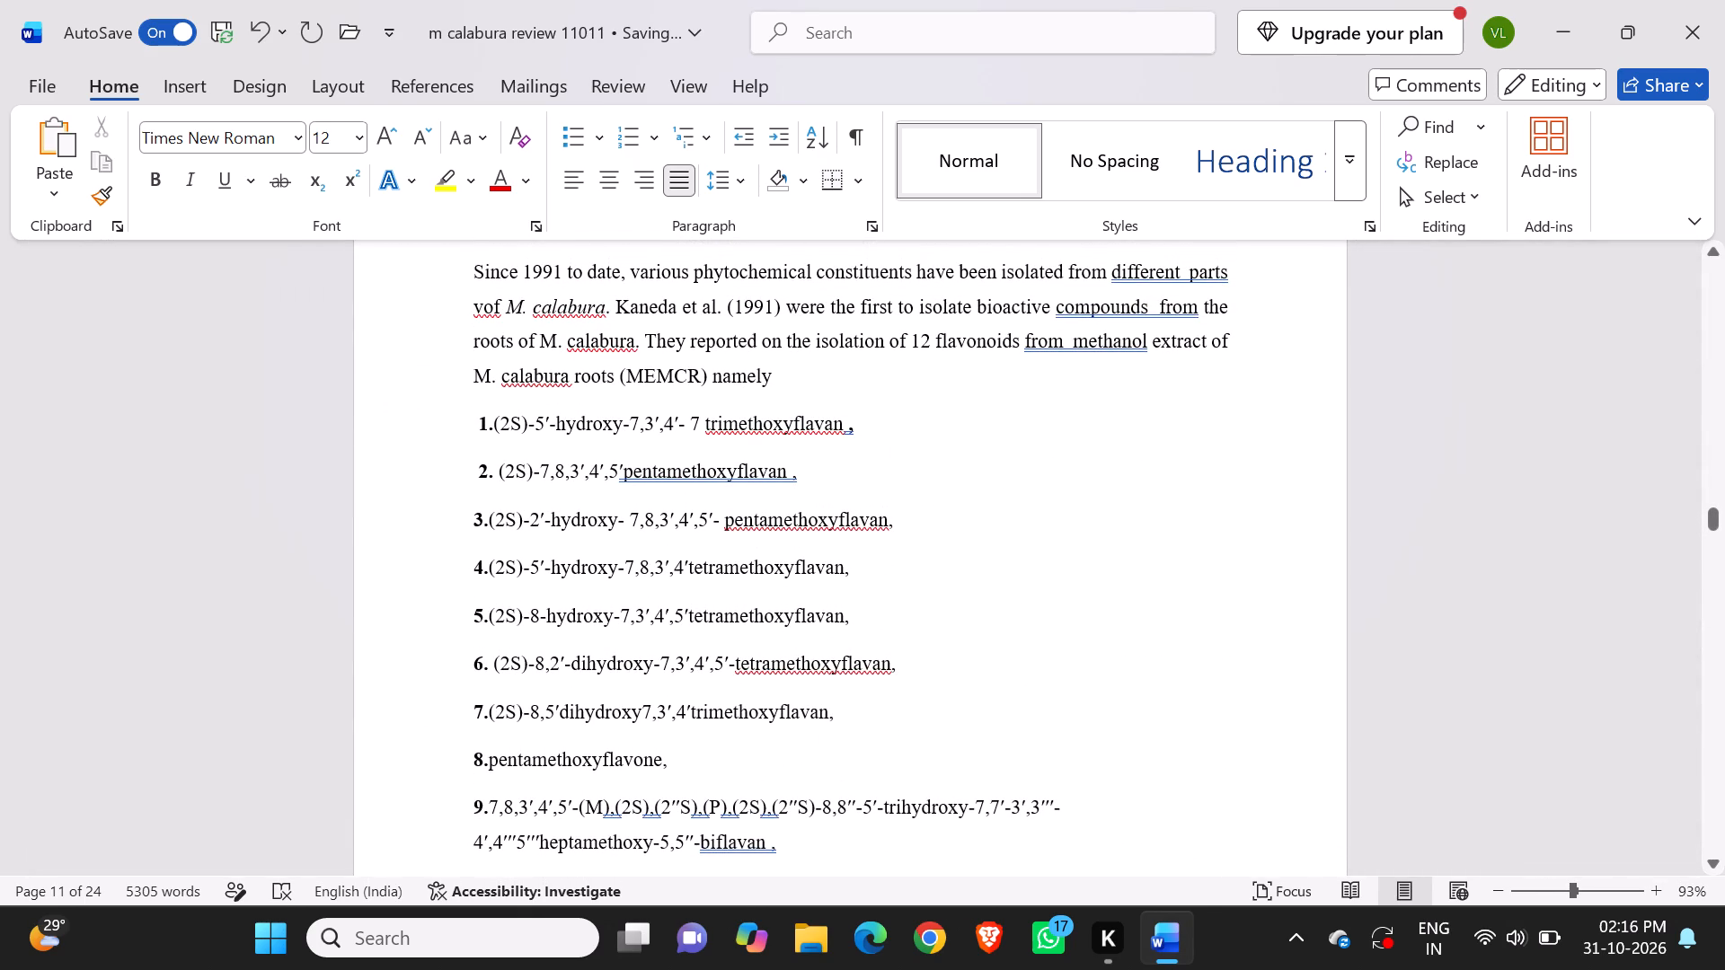
Copy the numbered flavonoid list from item 1 through item 12, leaving out the citation [18].
drag(478, 425, 536, 623)
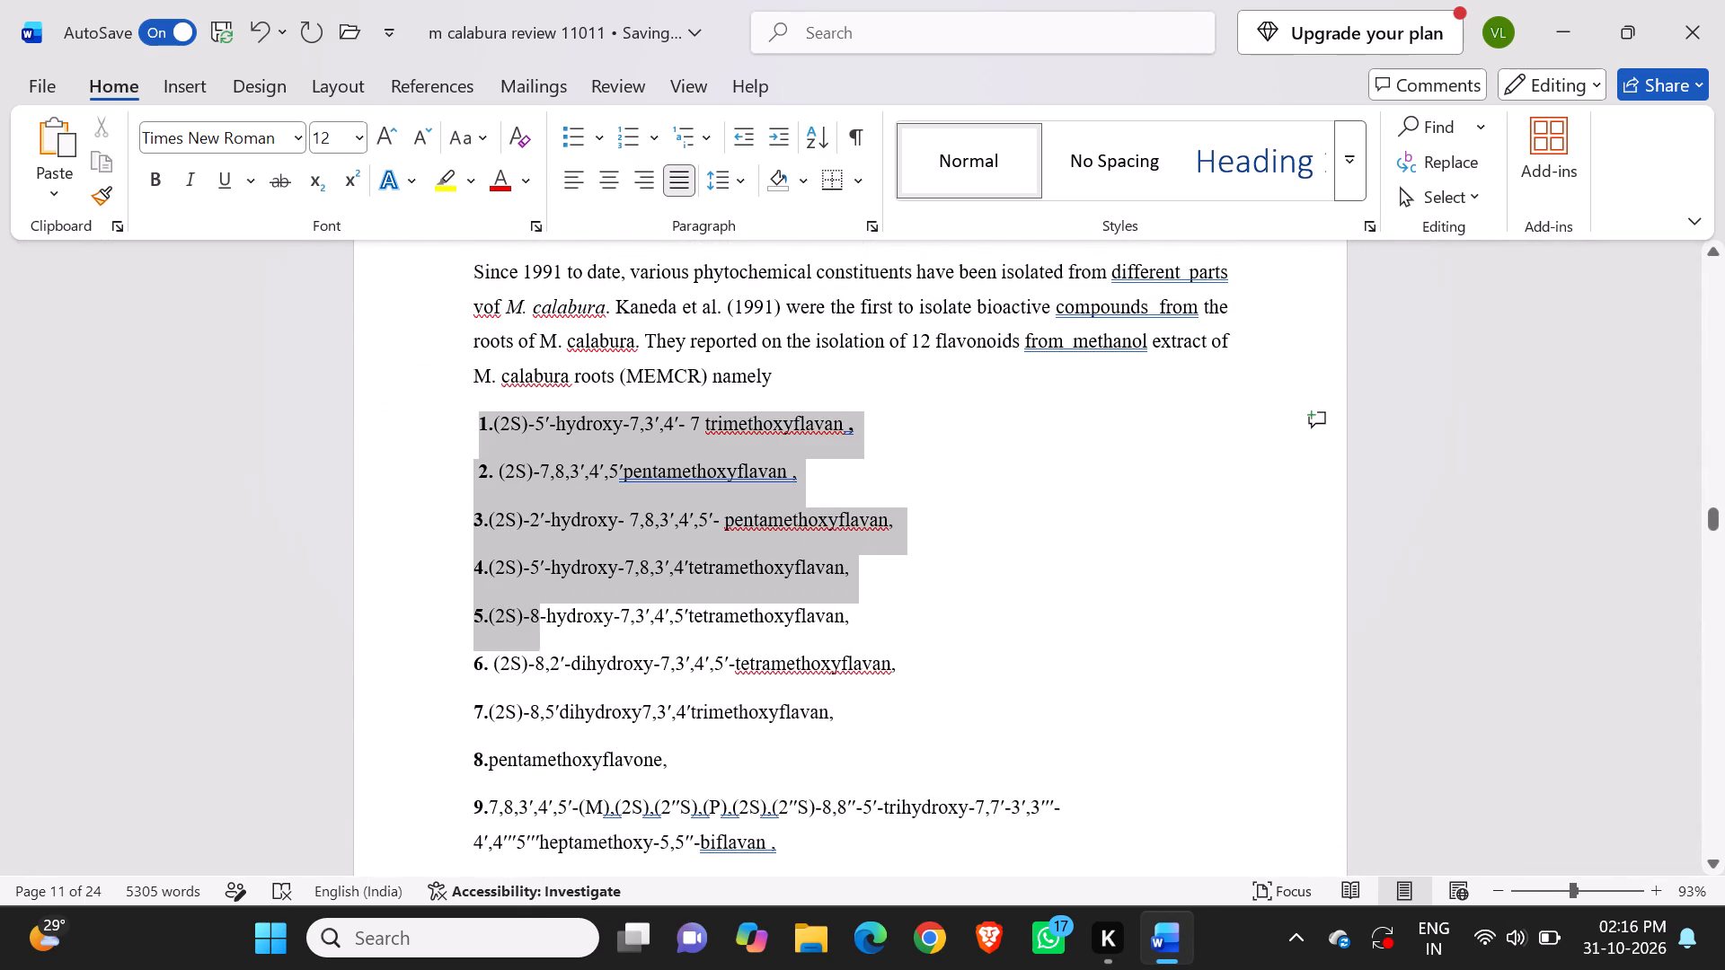
drag(536, 623, 648, 837)
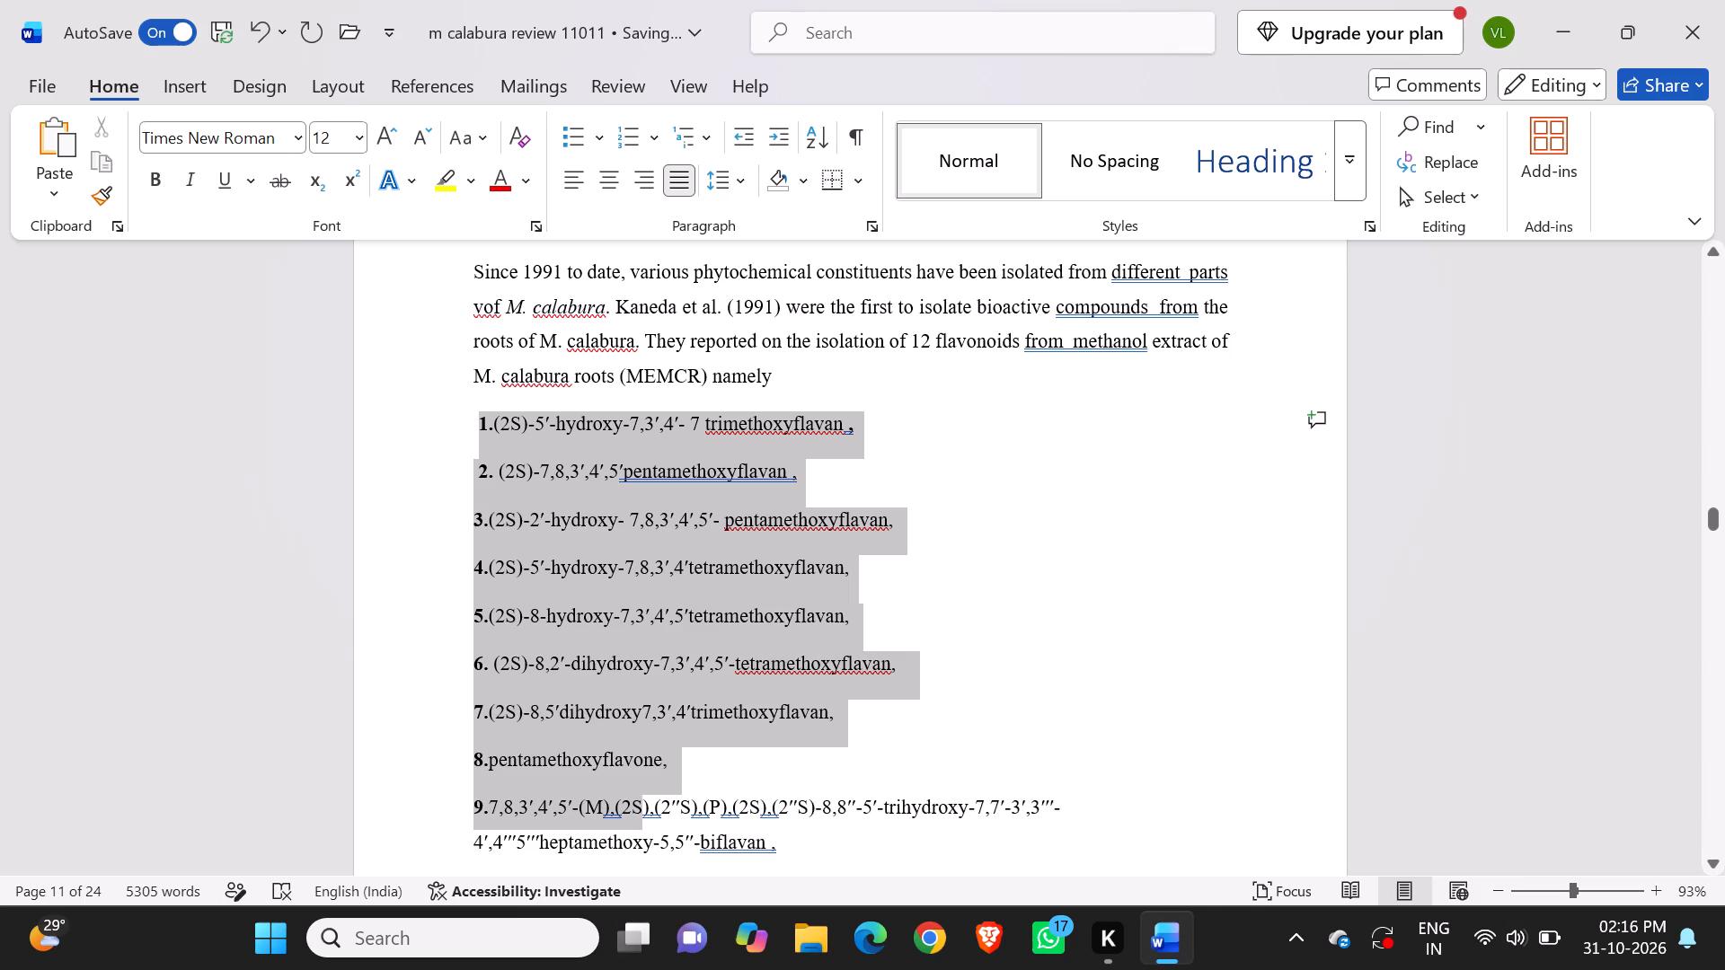
drag(648, 837, 712, 799)
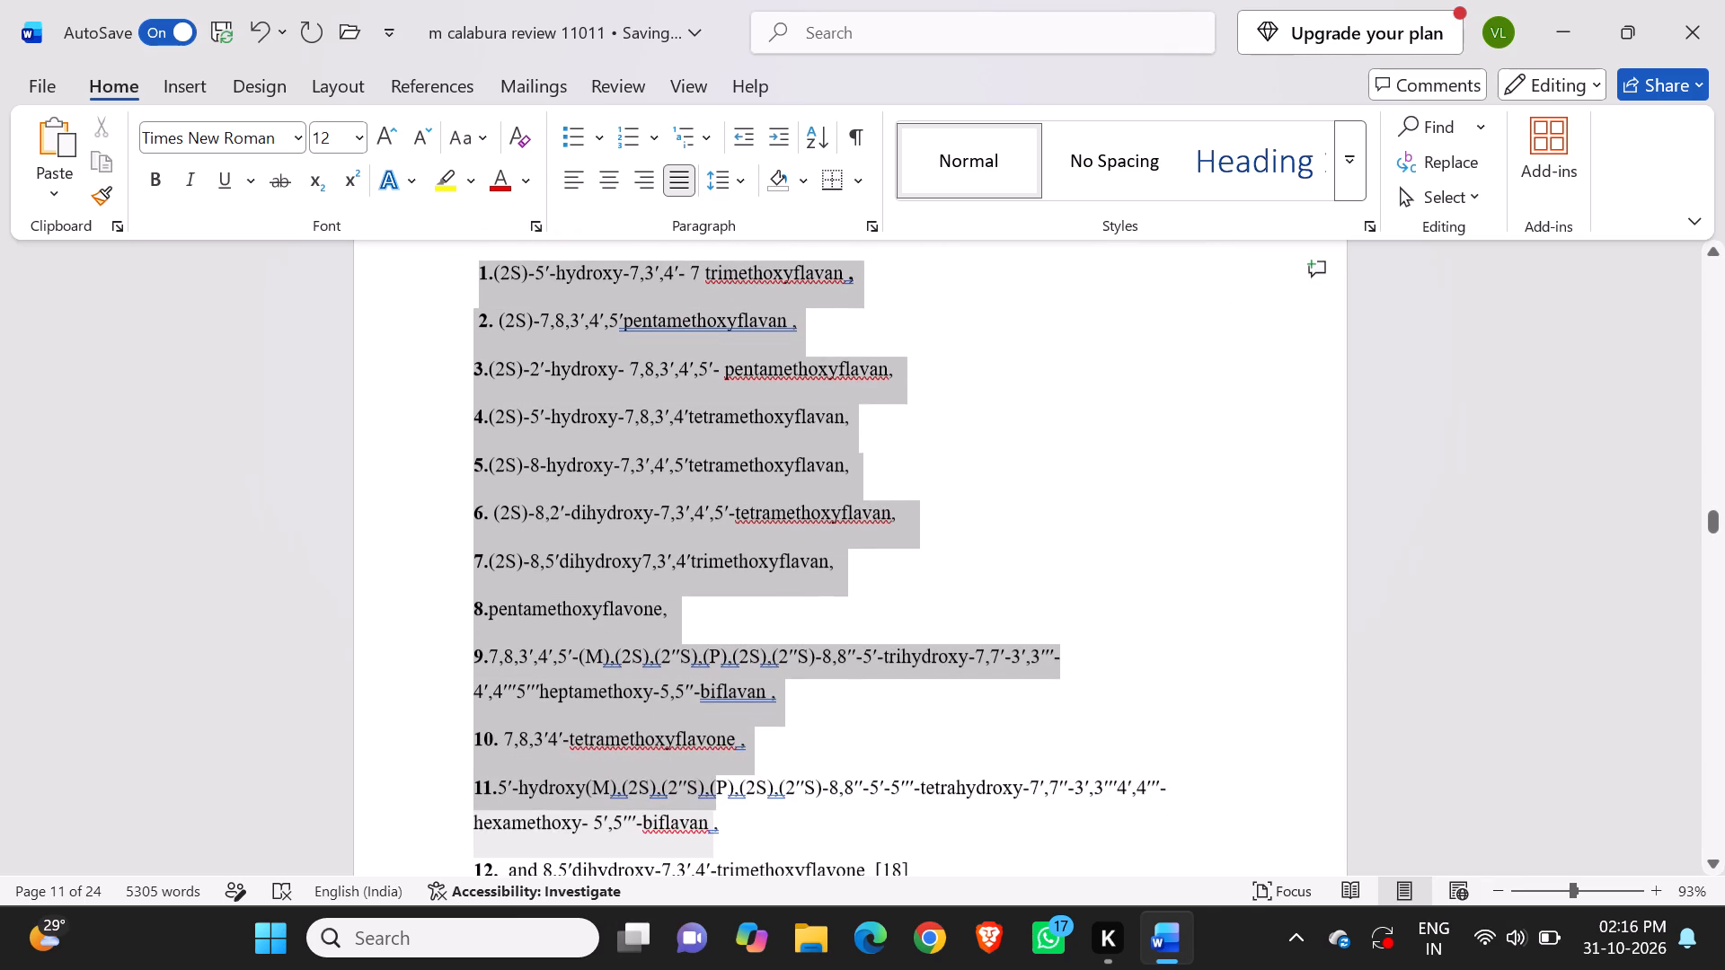
drag(712, 799, 959, 780)
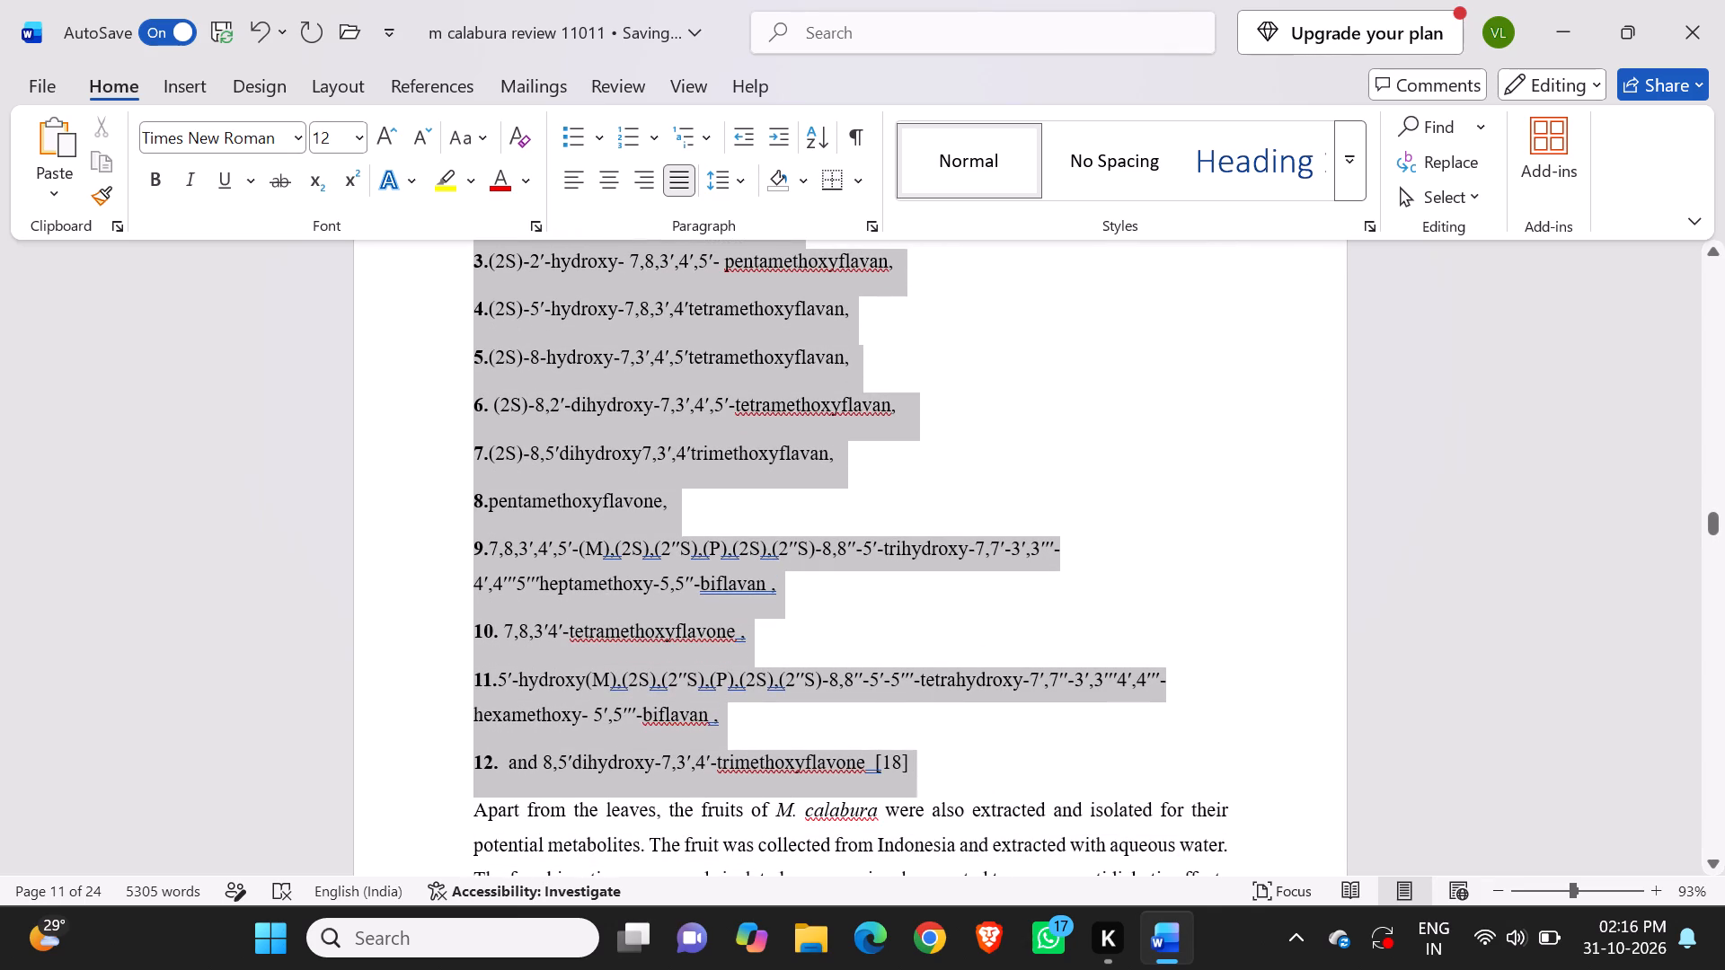
drag(959, 780, 876, 780)
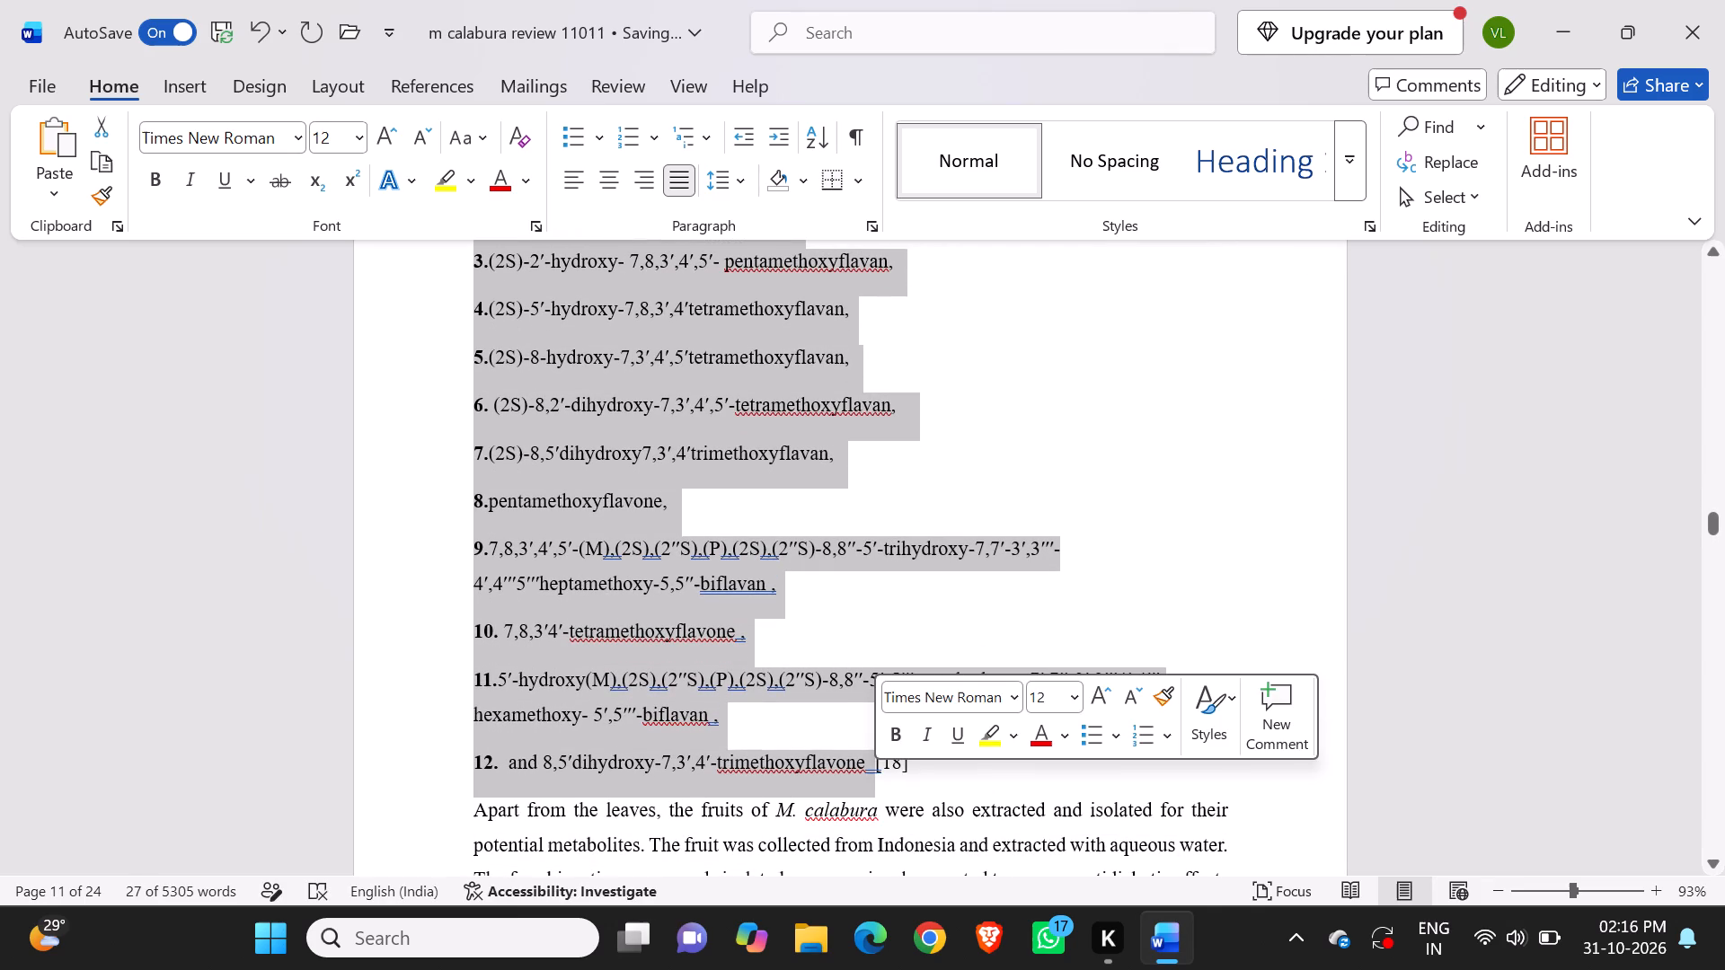
key(ctrl+c)
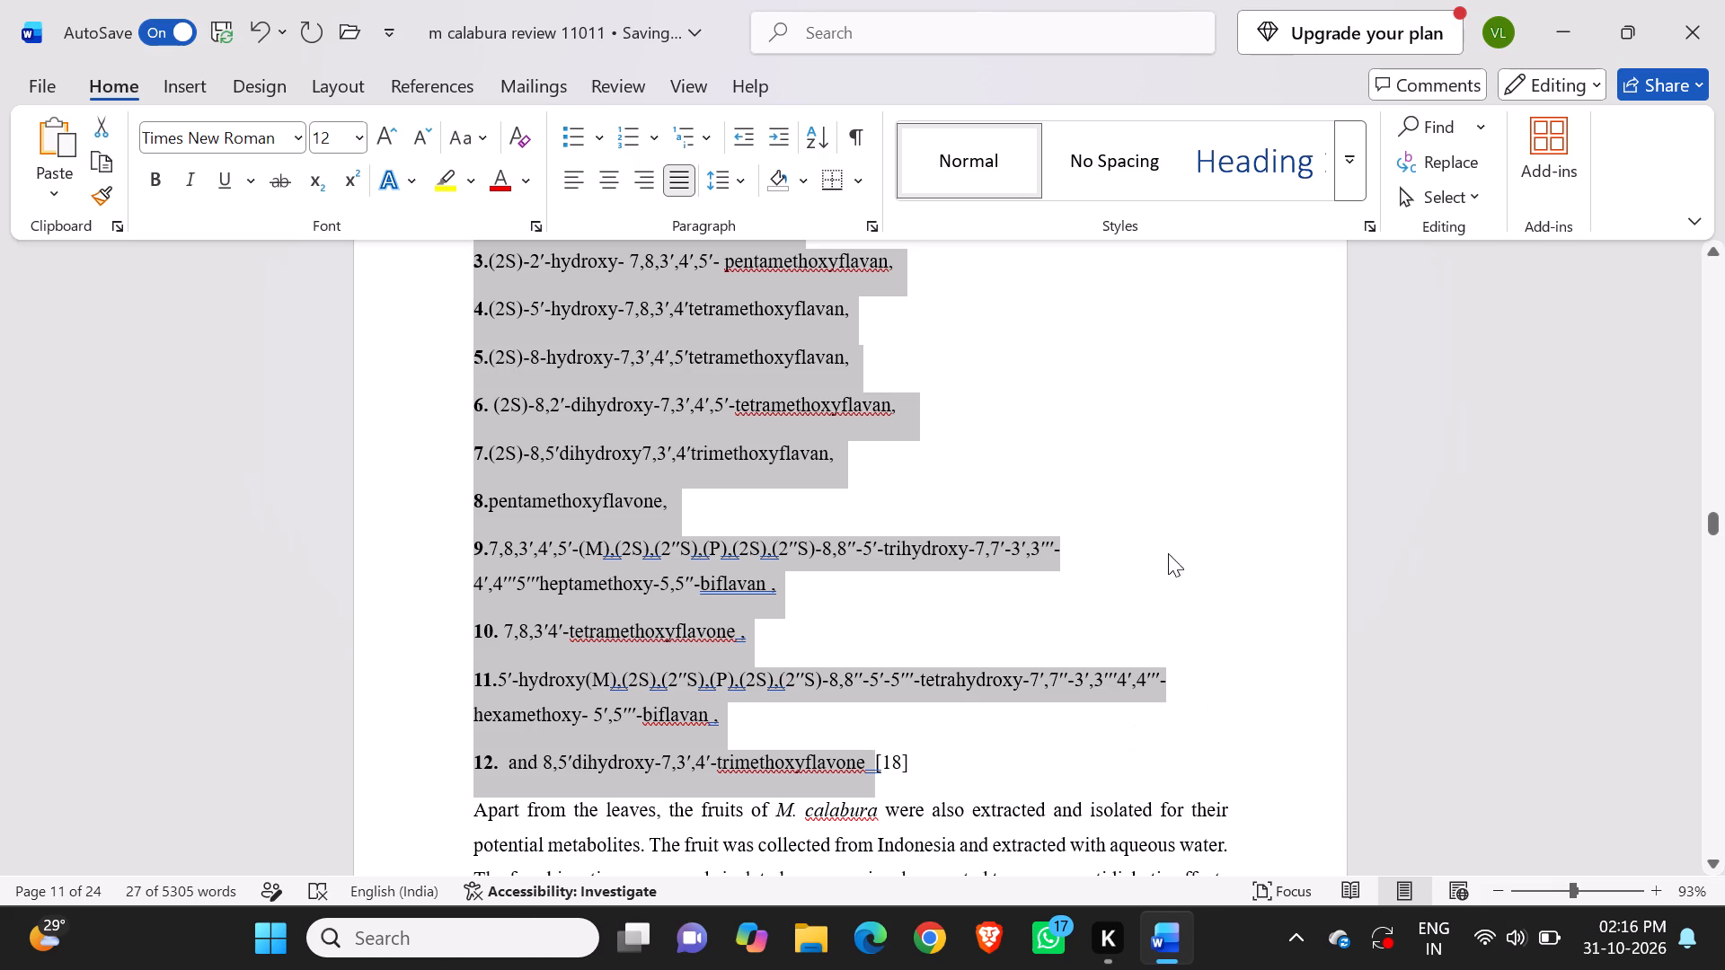
click(1172, 558)
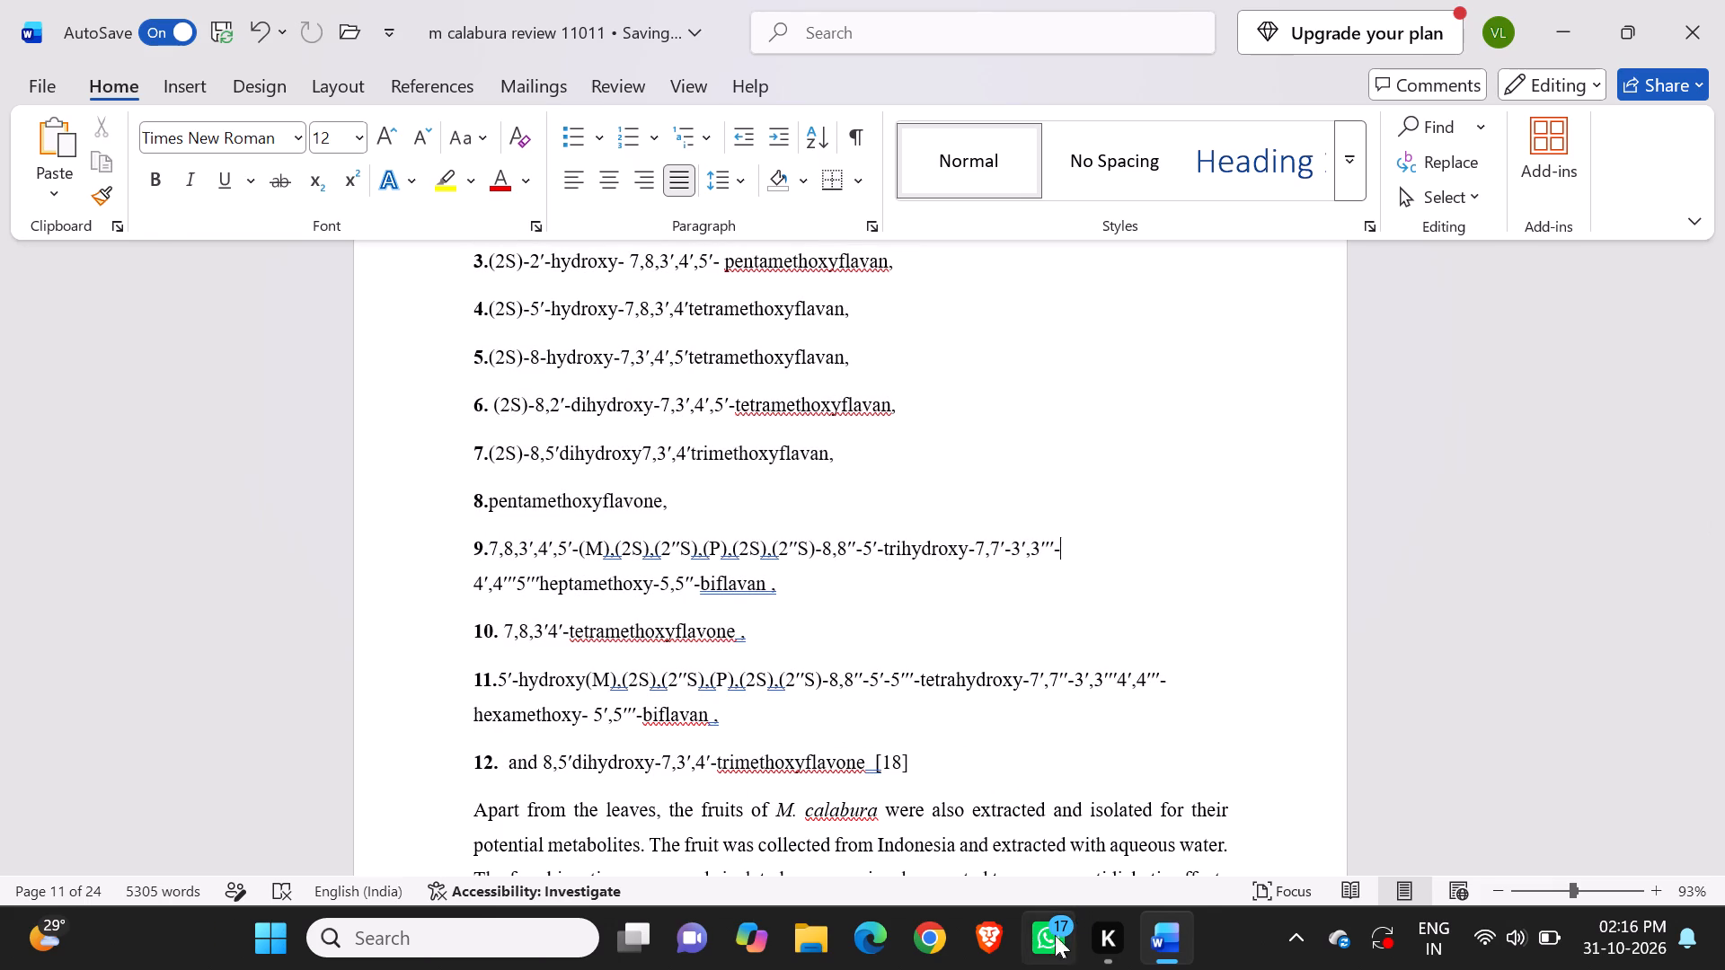
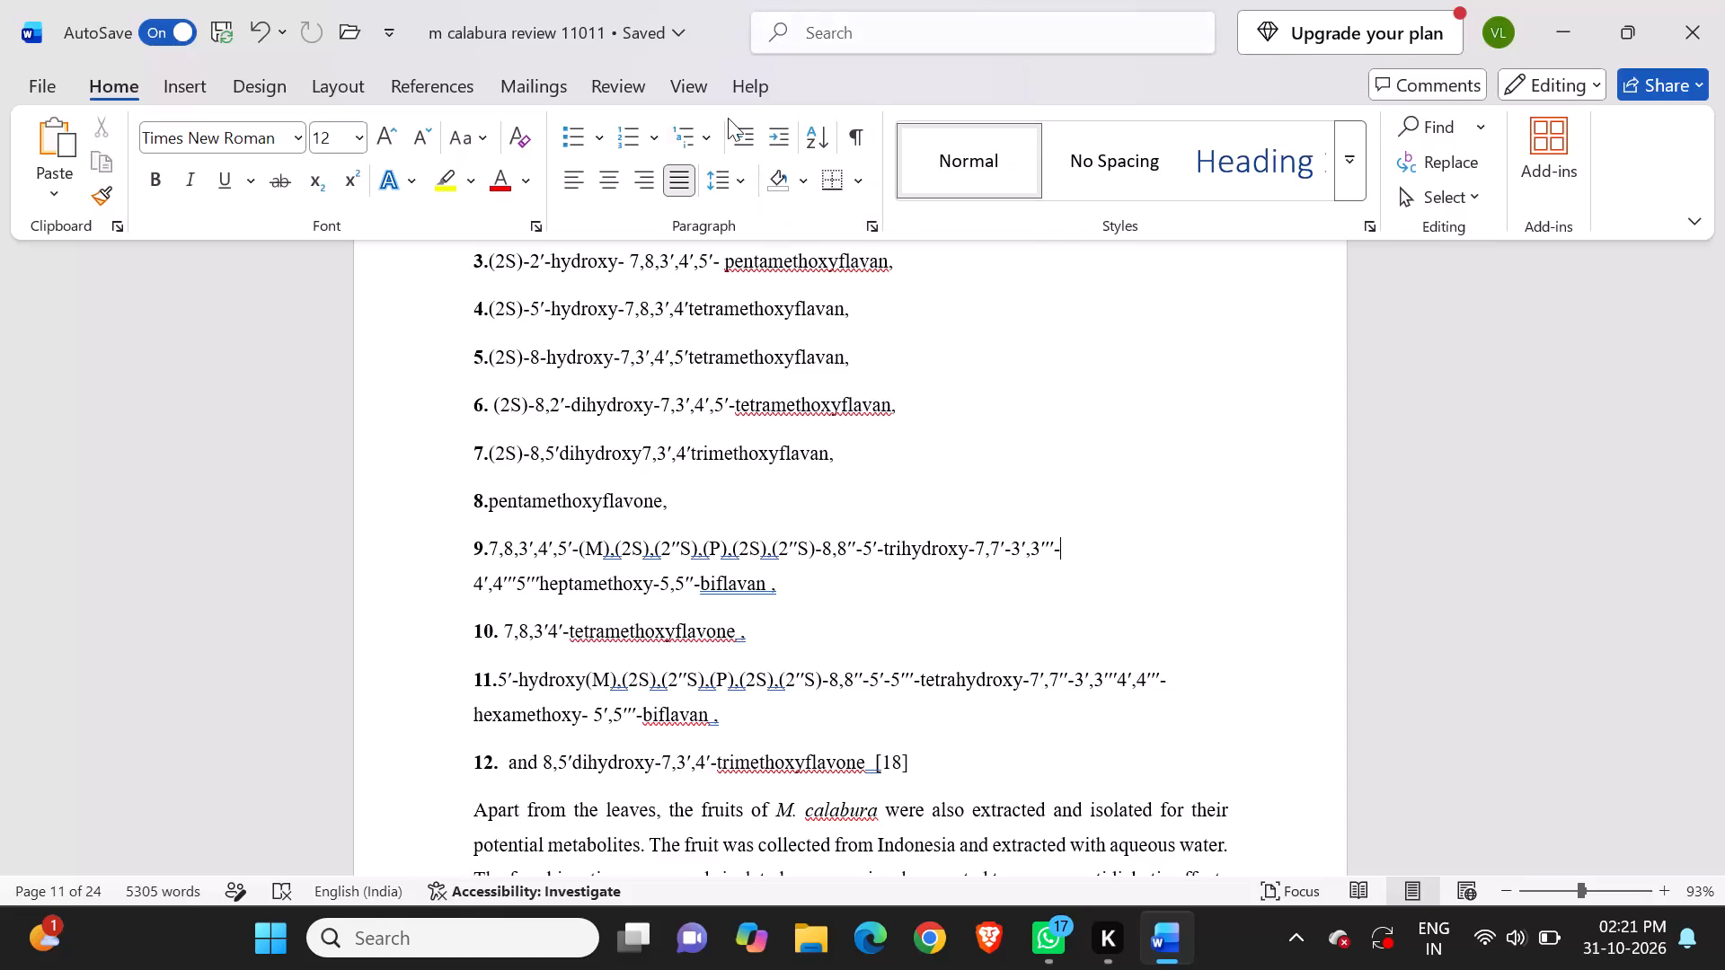
Delete the characters 4′- 7 before trimethoxyflavan in item 1 of the flavonoid list.
scroll(716, 319, up, 2)
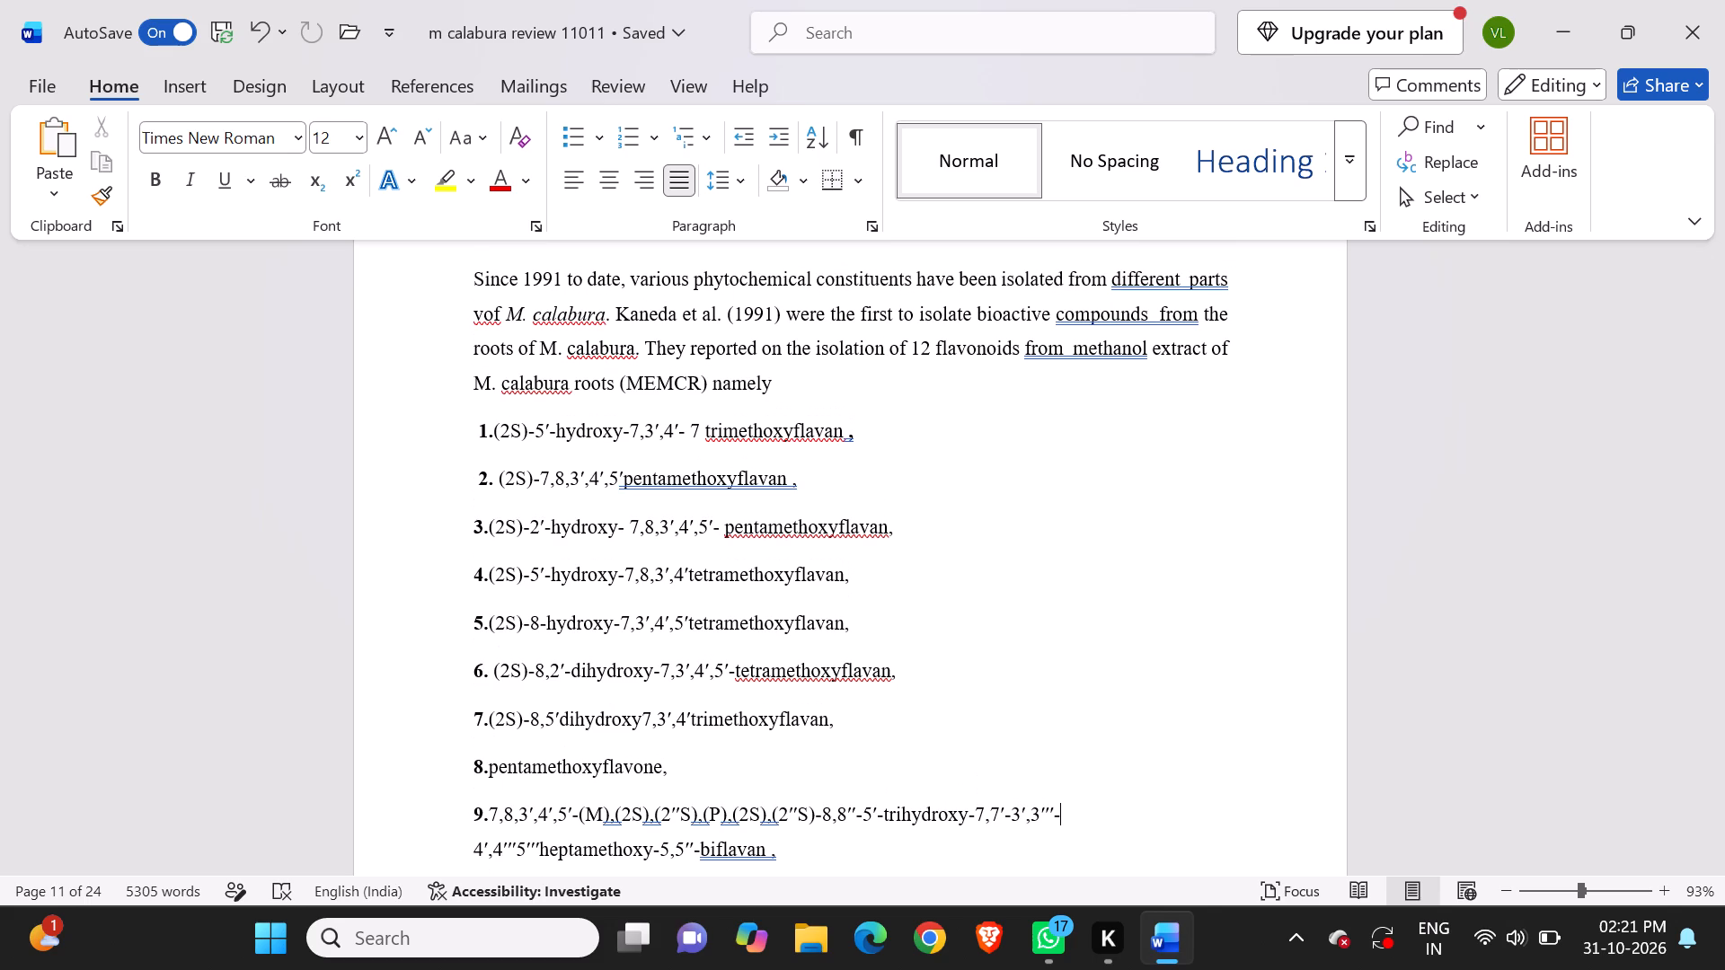
click(700, 429)
Delete the position numbers 7,3′,4′- 7 before trimethoxyflavan in item 1 of the flavonoid list.
key(BackSpace)
key(BackSpace)
key(BackSpace)
key(BackSpace)
key(BackSpace)
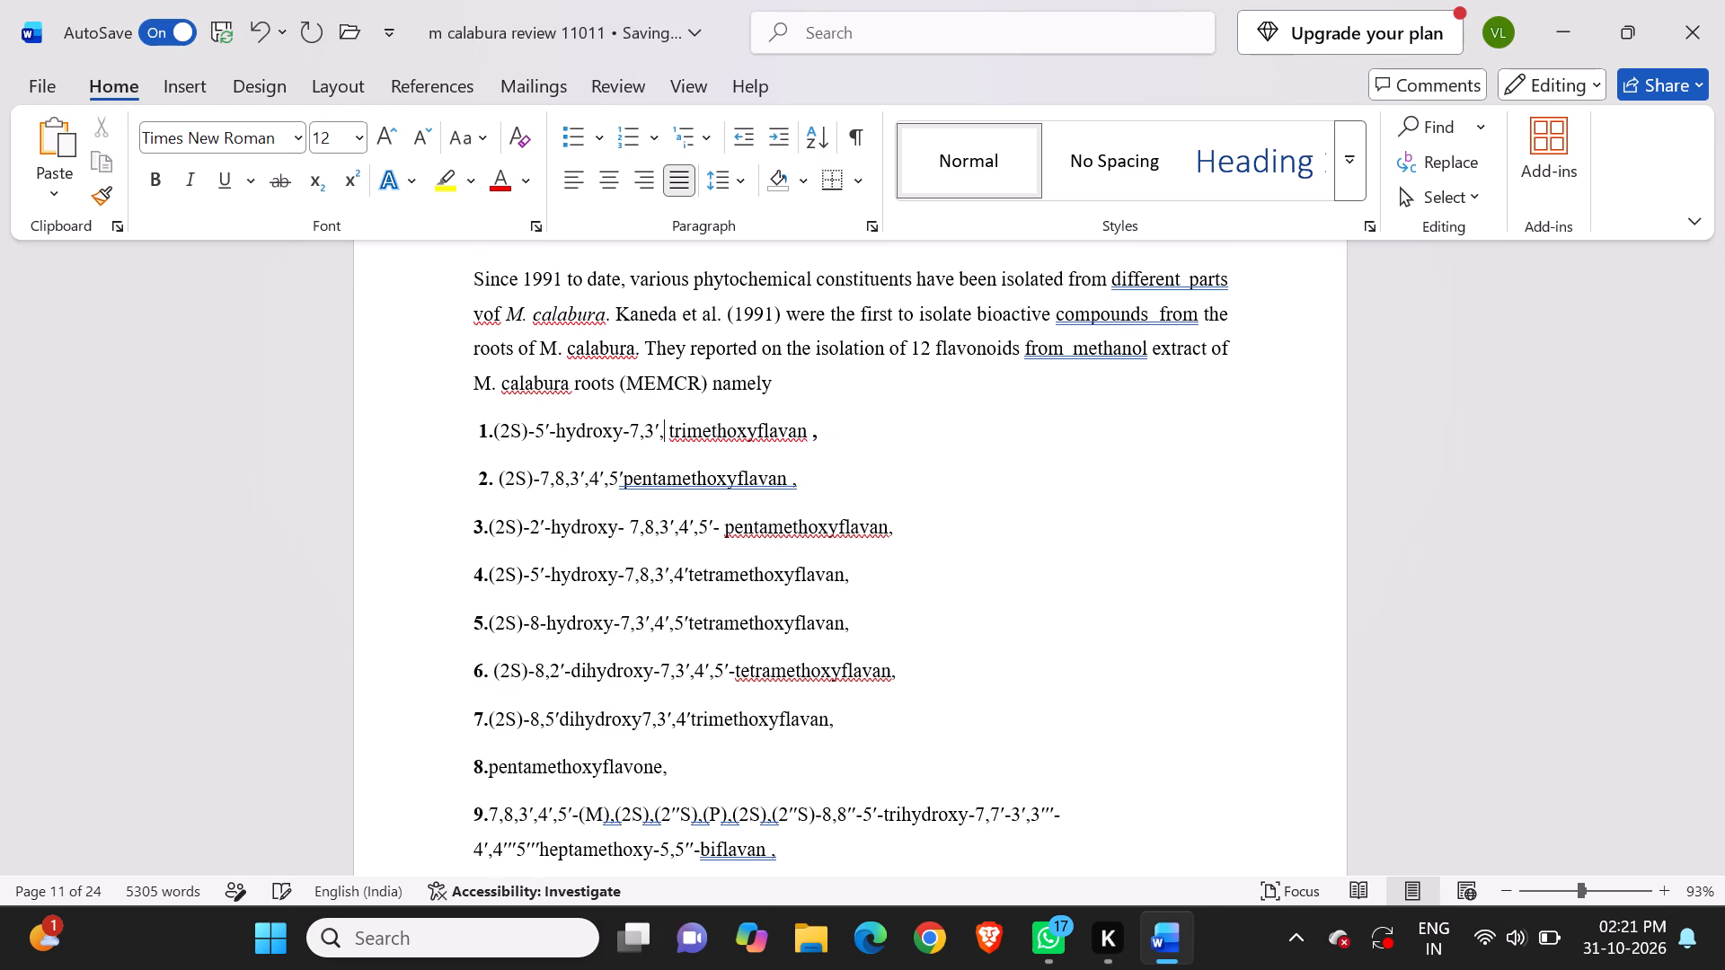
key(BackSpace)
key(BackSpace)
key(BackSpace)
key(BackSpace)
key(BackSpace)
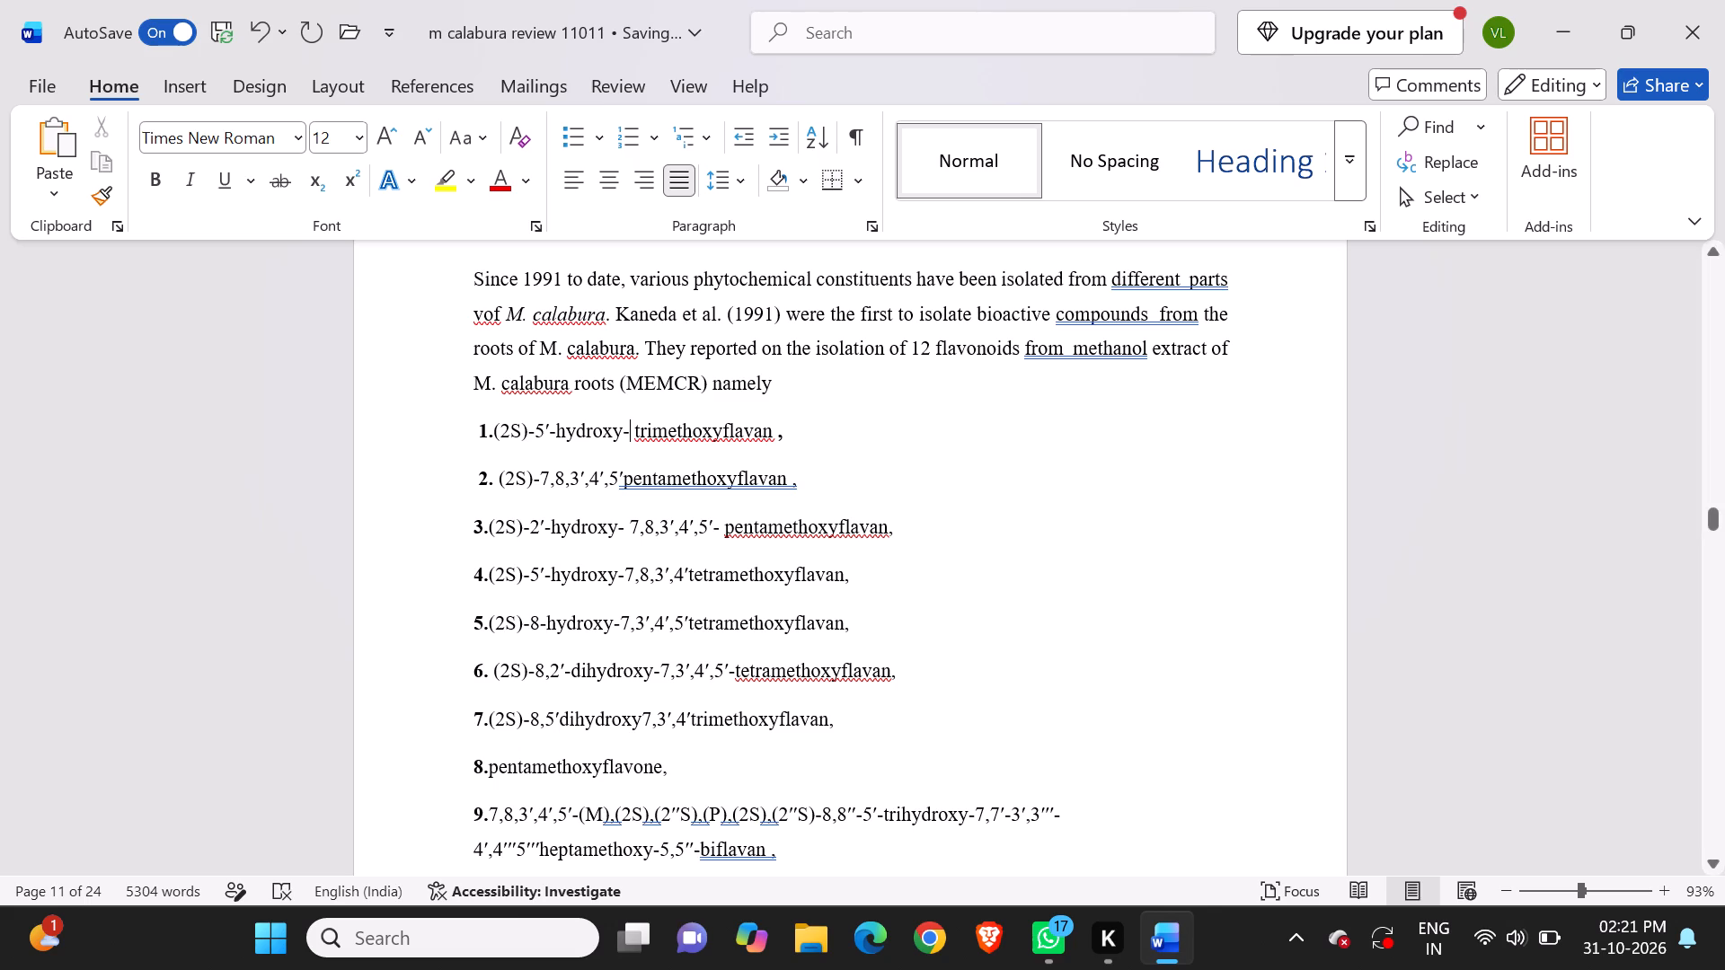
In item 1, split trimethoxyflavan into trimethoxy flavan and remove the 5′ with its extra hyphen before hydroxy.
click(721, 434)
key(space)
click(548, 426)
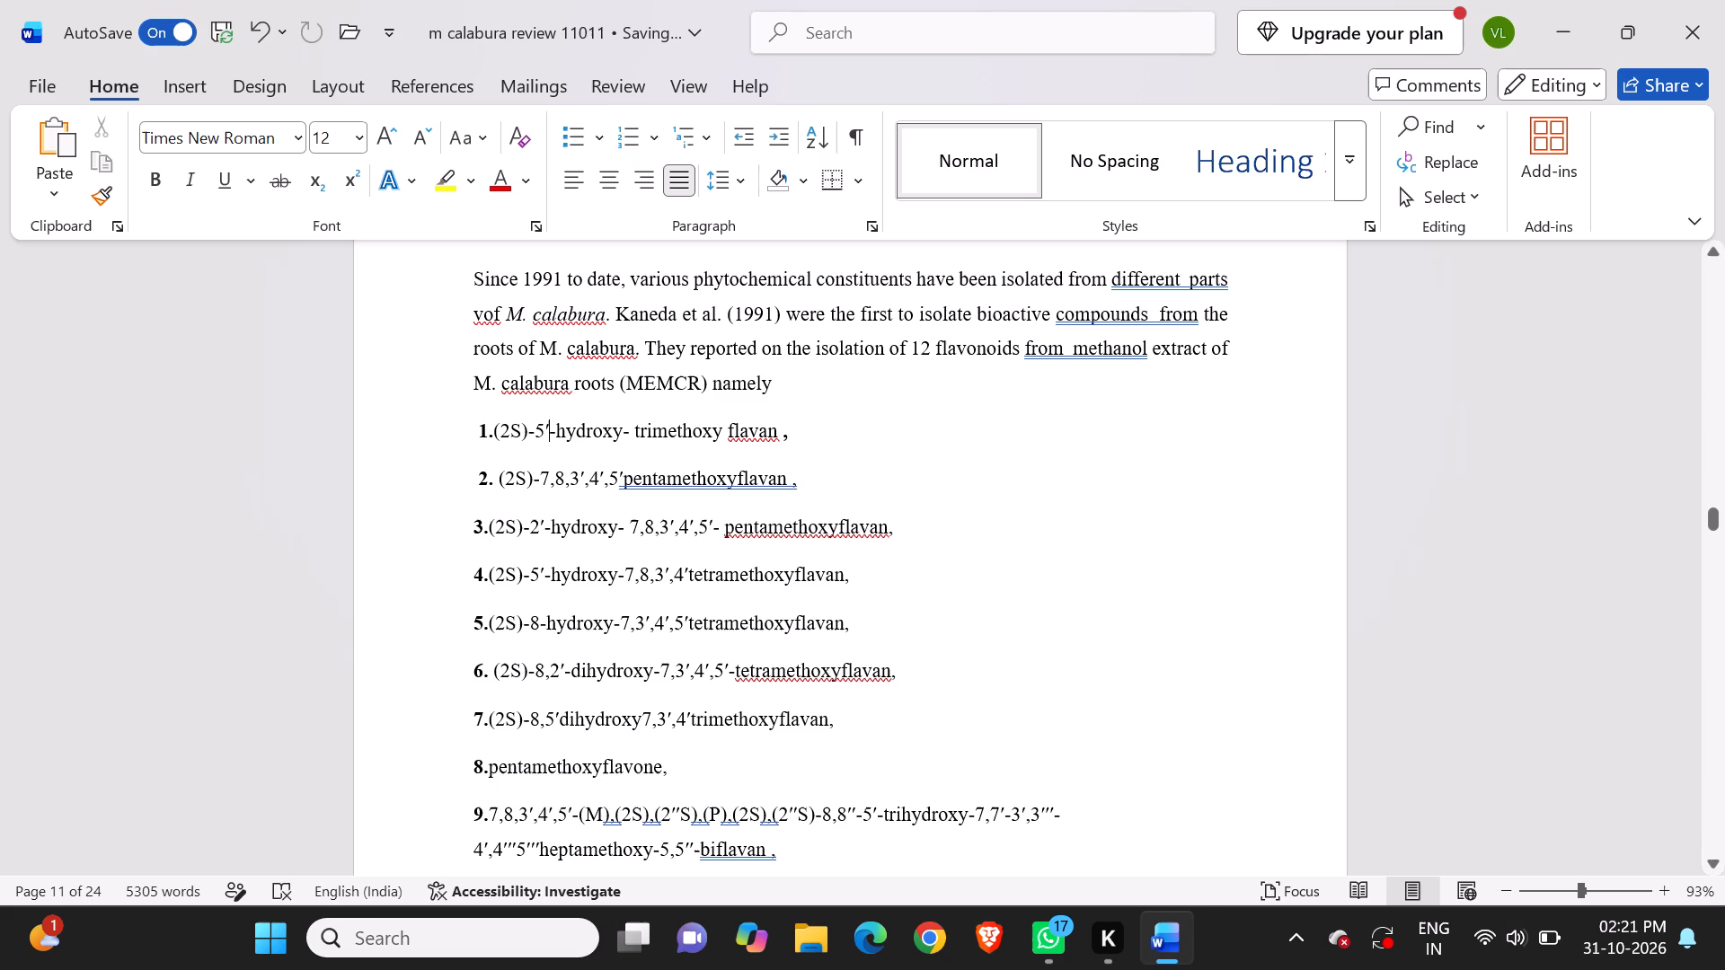
key(BackSpace)
key(BackSpace)
key(BackSpace)
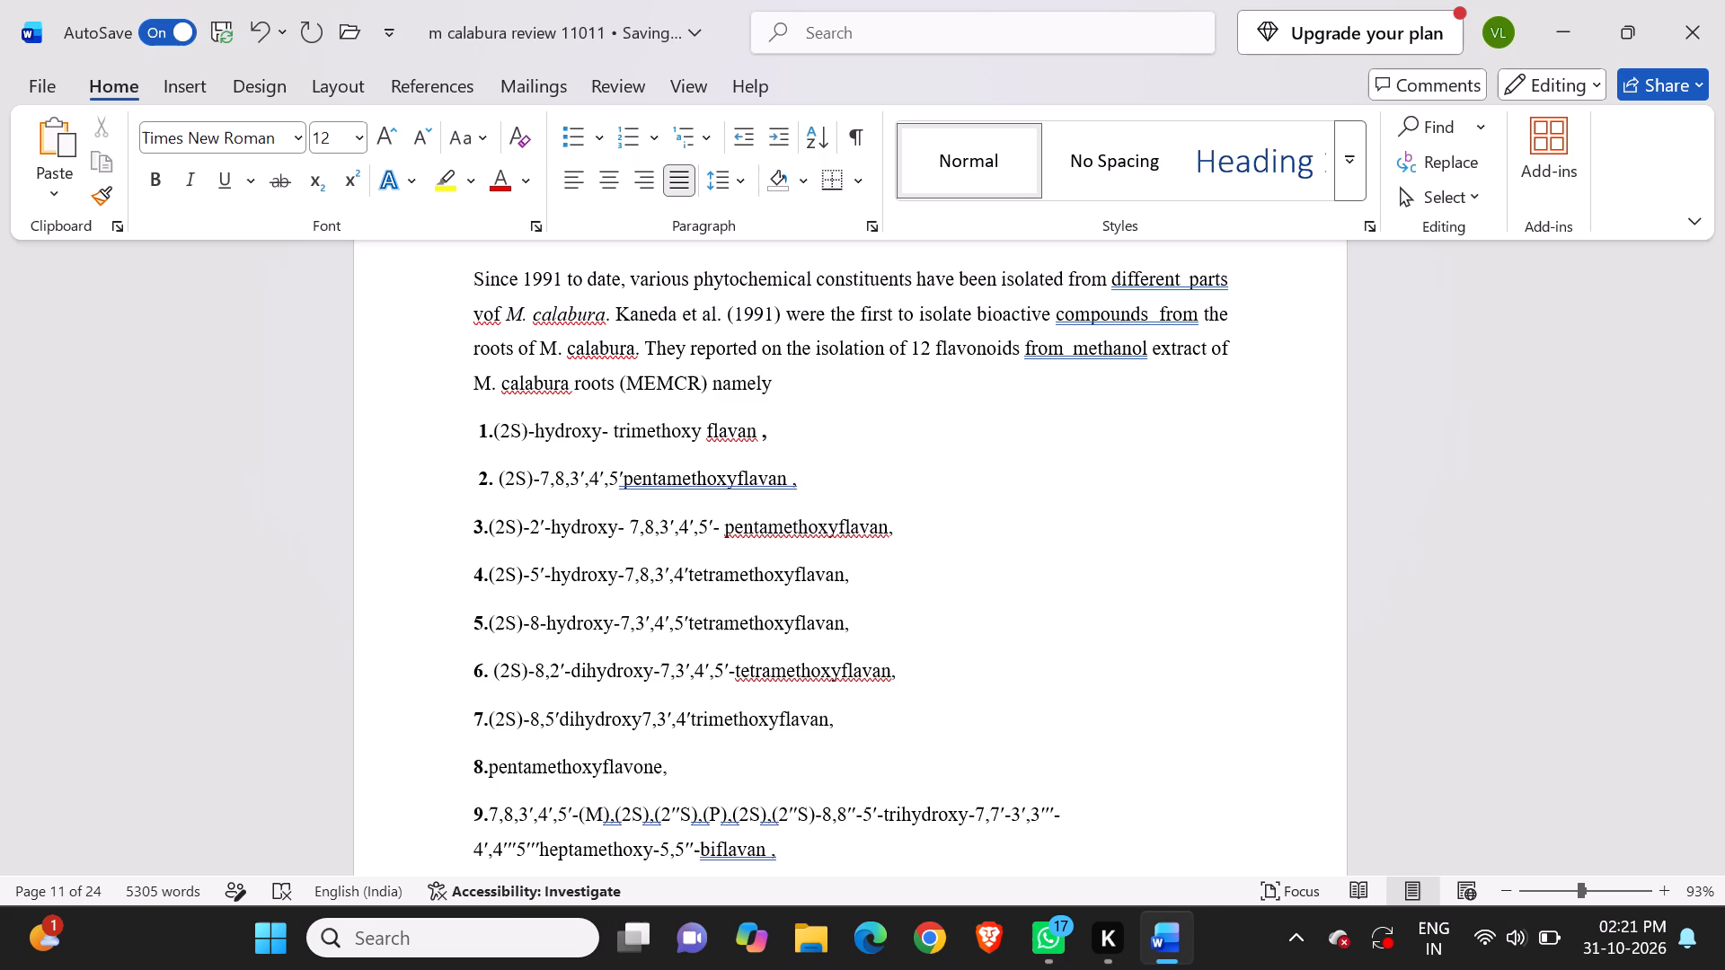
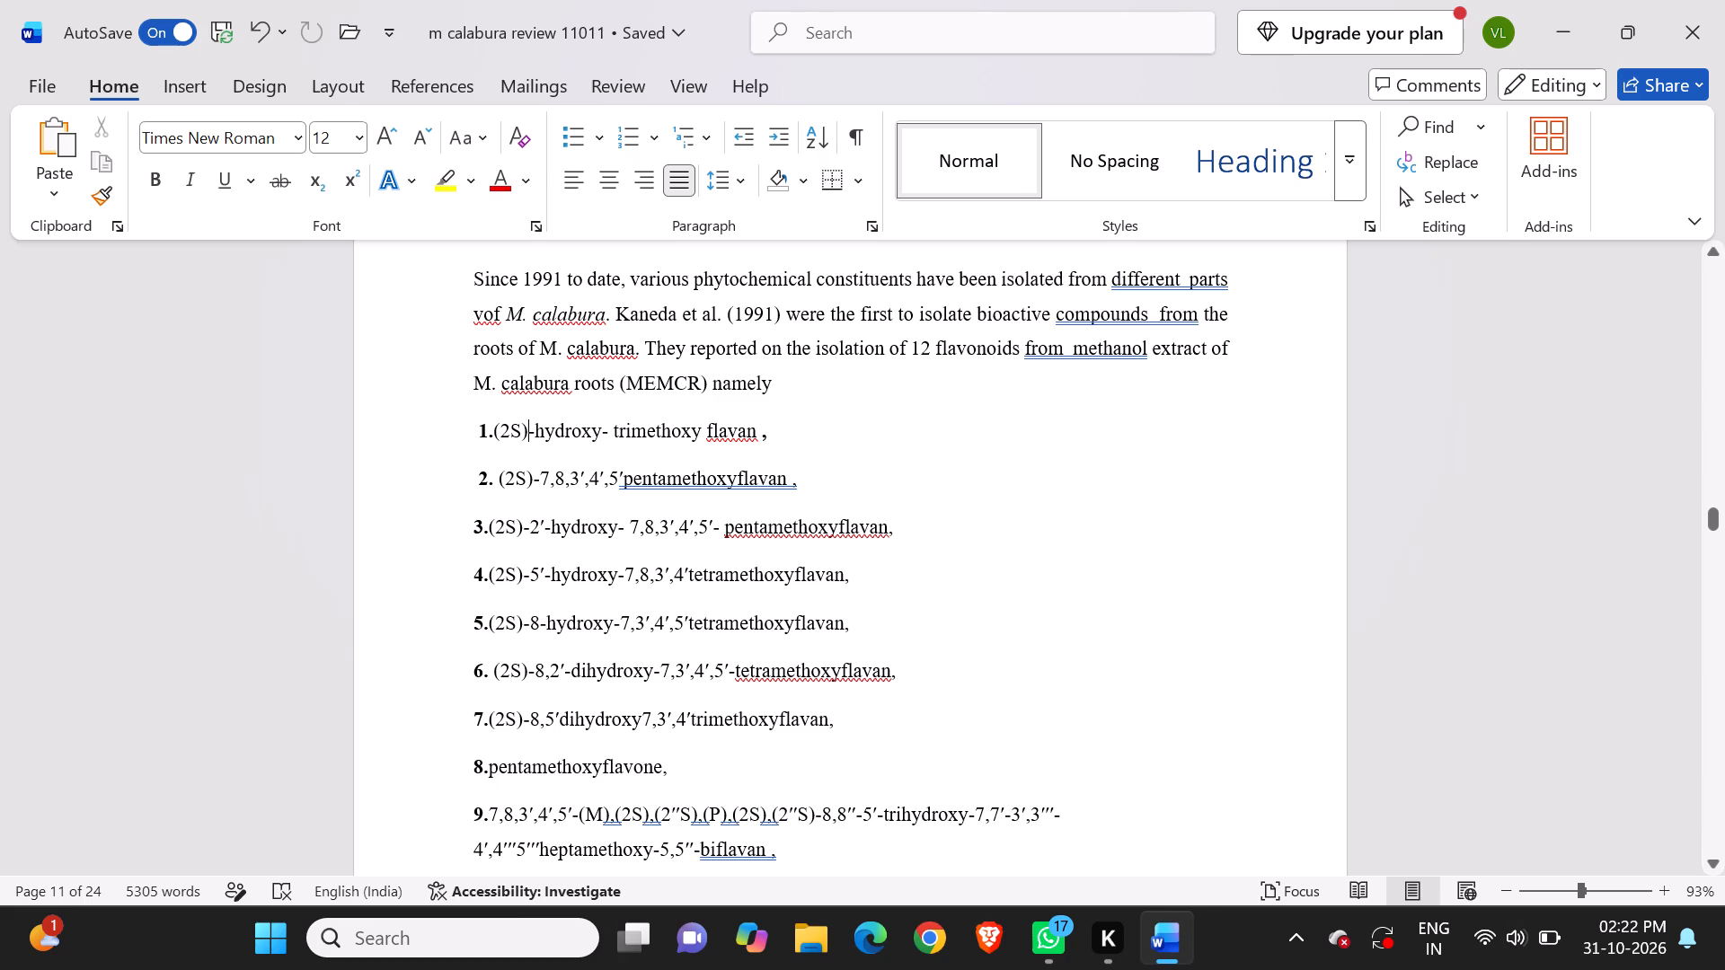
In item 2 of the flavonoid list, delete the position numbers 7,8,3′,4′,5′ and split pentamethoxyflavan into pentamethoxy flavan.
click(621, 481)
key(BackSpace)
key(BackSpace)
key(BackSpace)
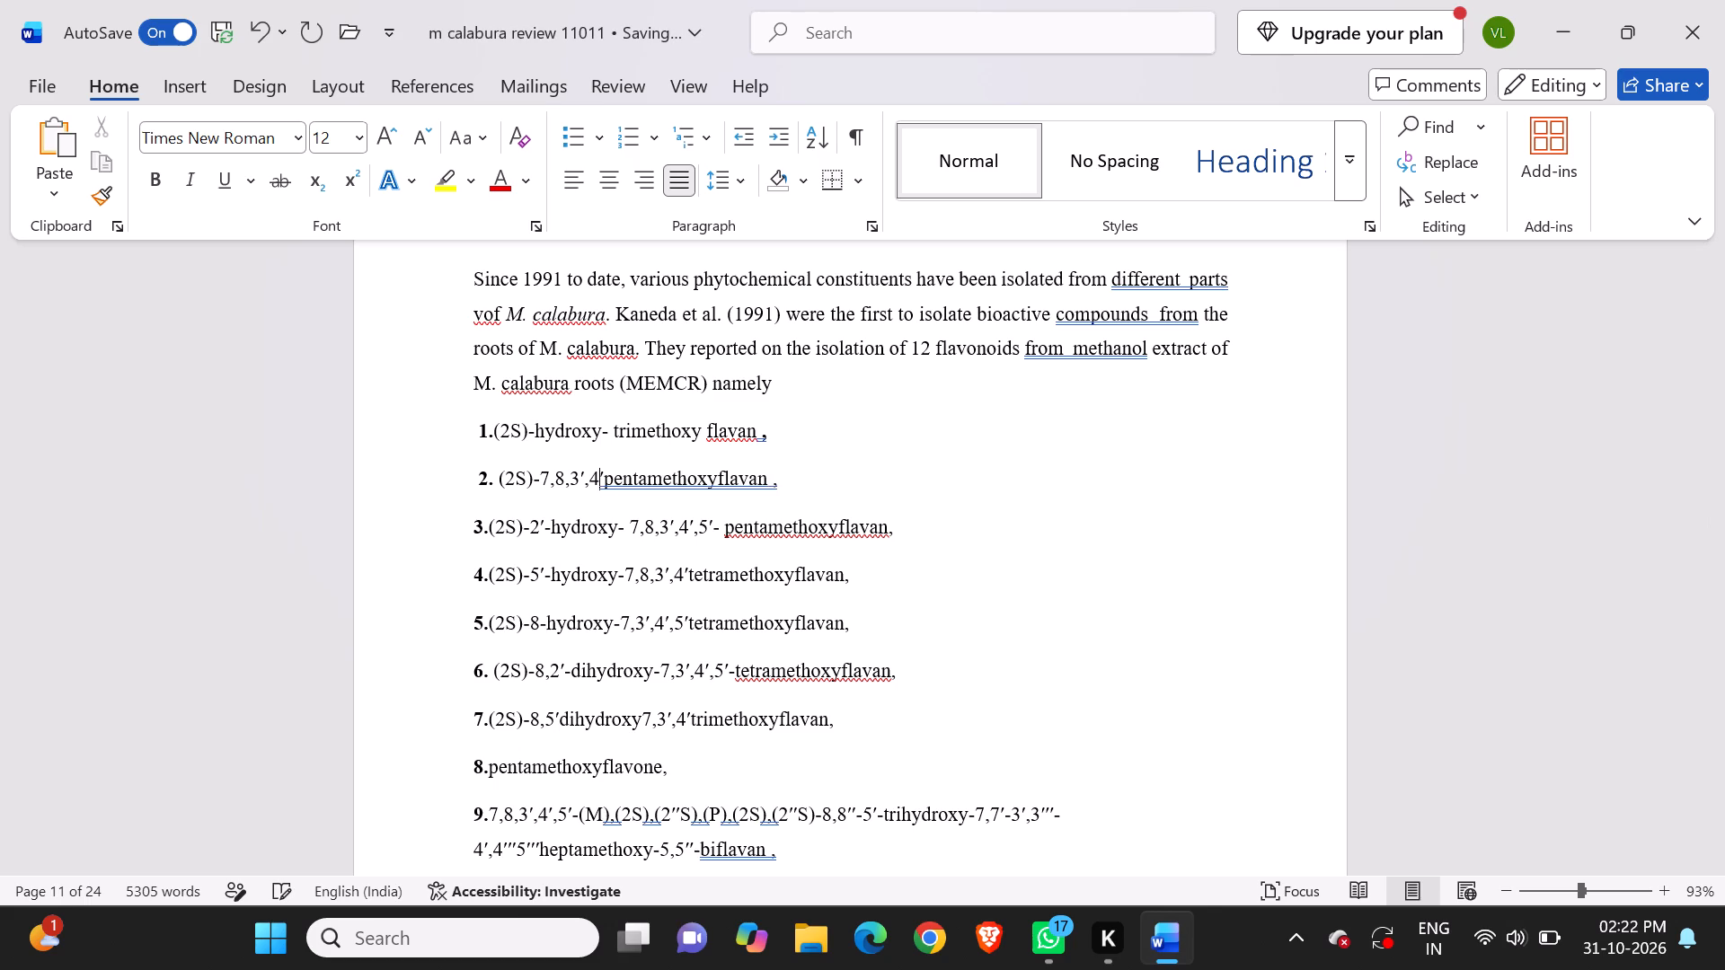
key(BackSpace)
key(BackSpace)
key(BackSpace)
key(BackSpace)
key(BackSpace)
key(BackSpace)
key(BackSpace)
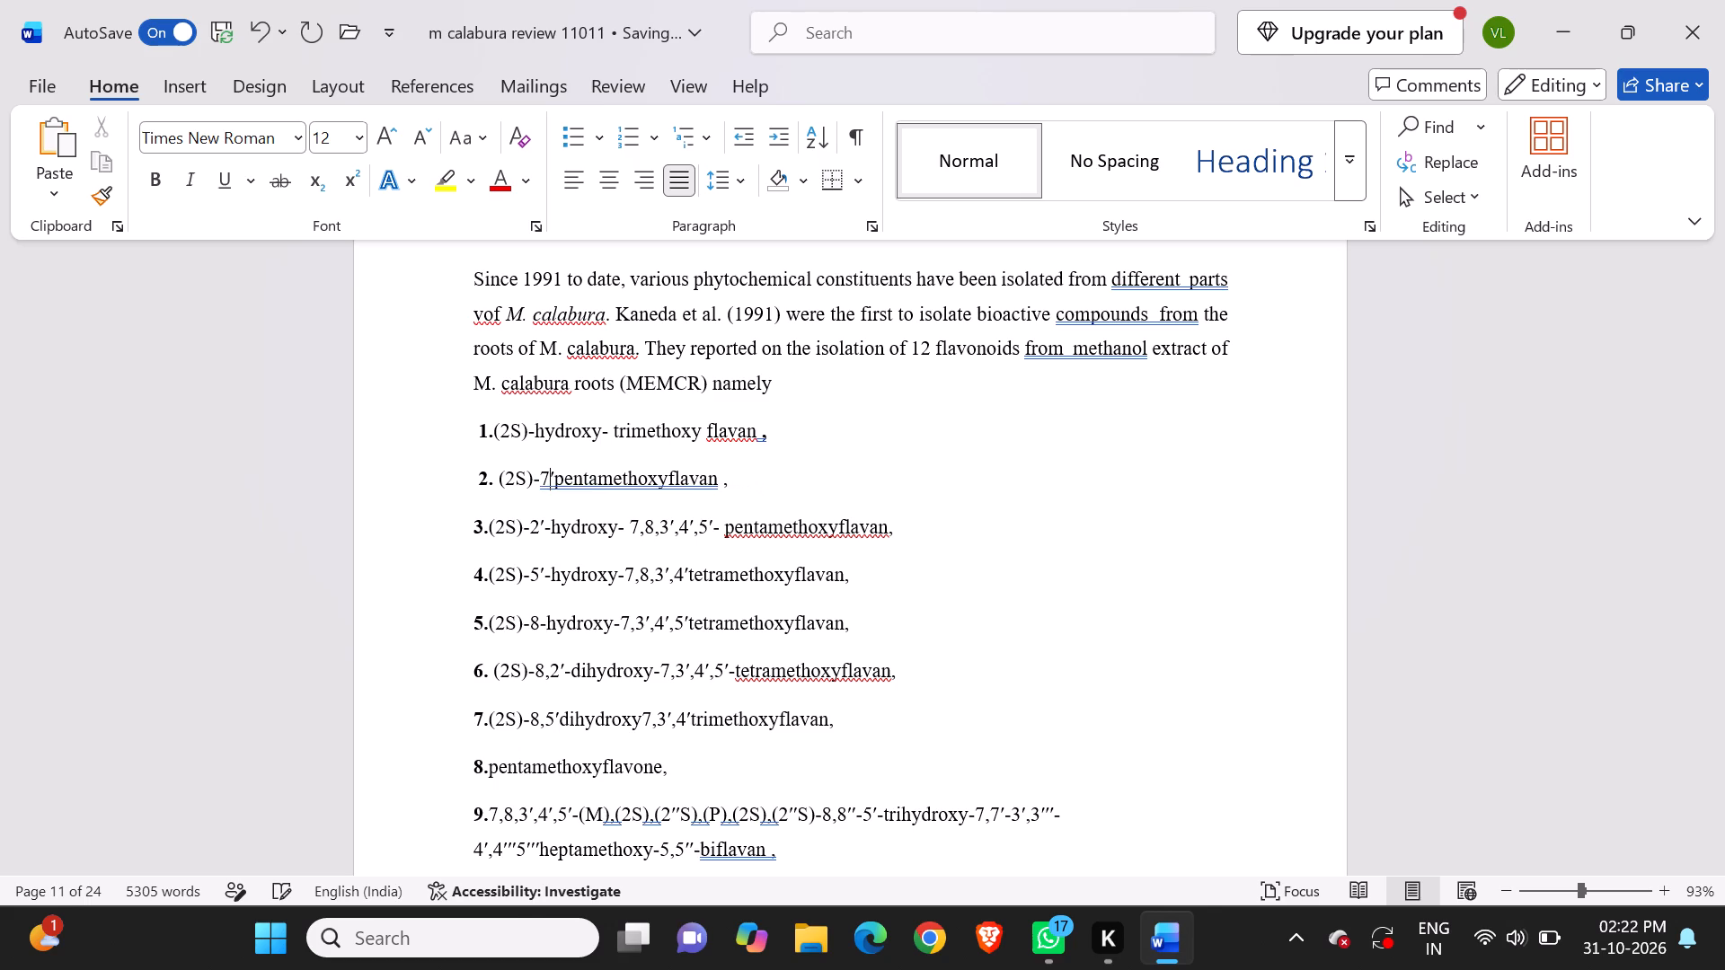
key(BackSpace)
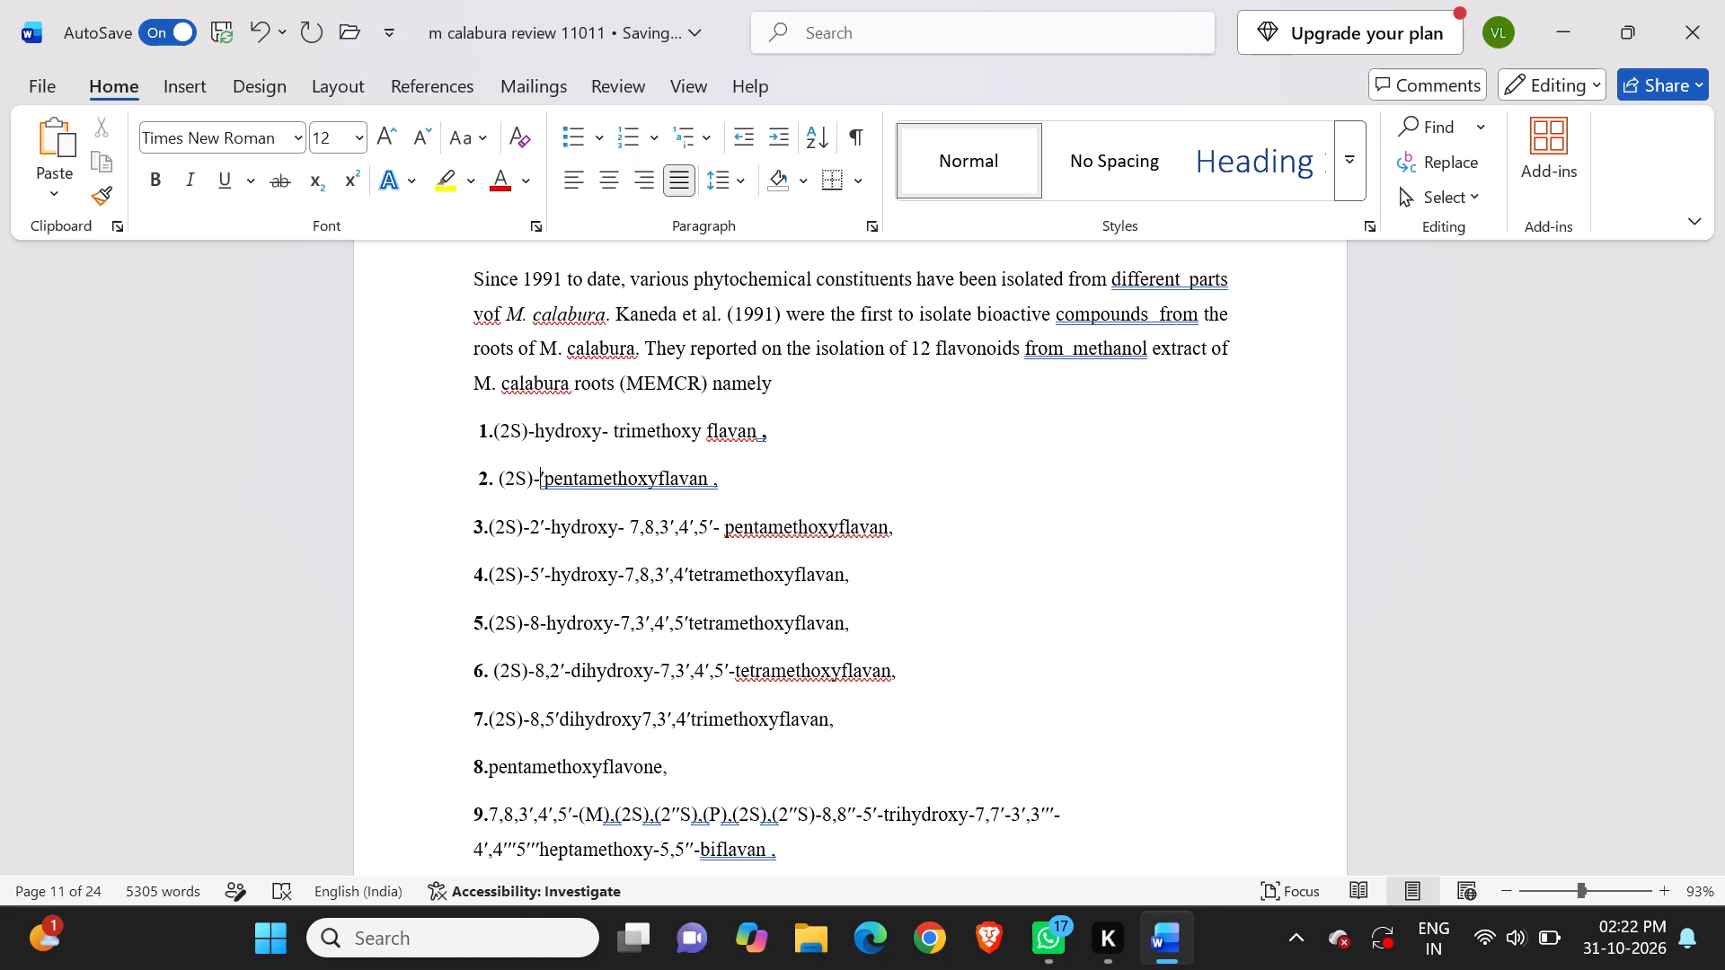
click(544, 484)
key(BackSpace)
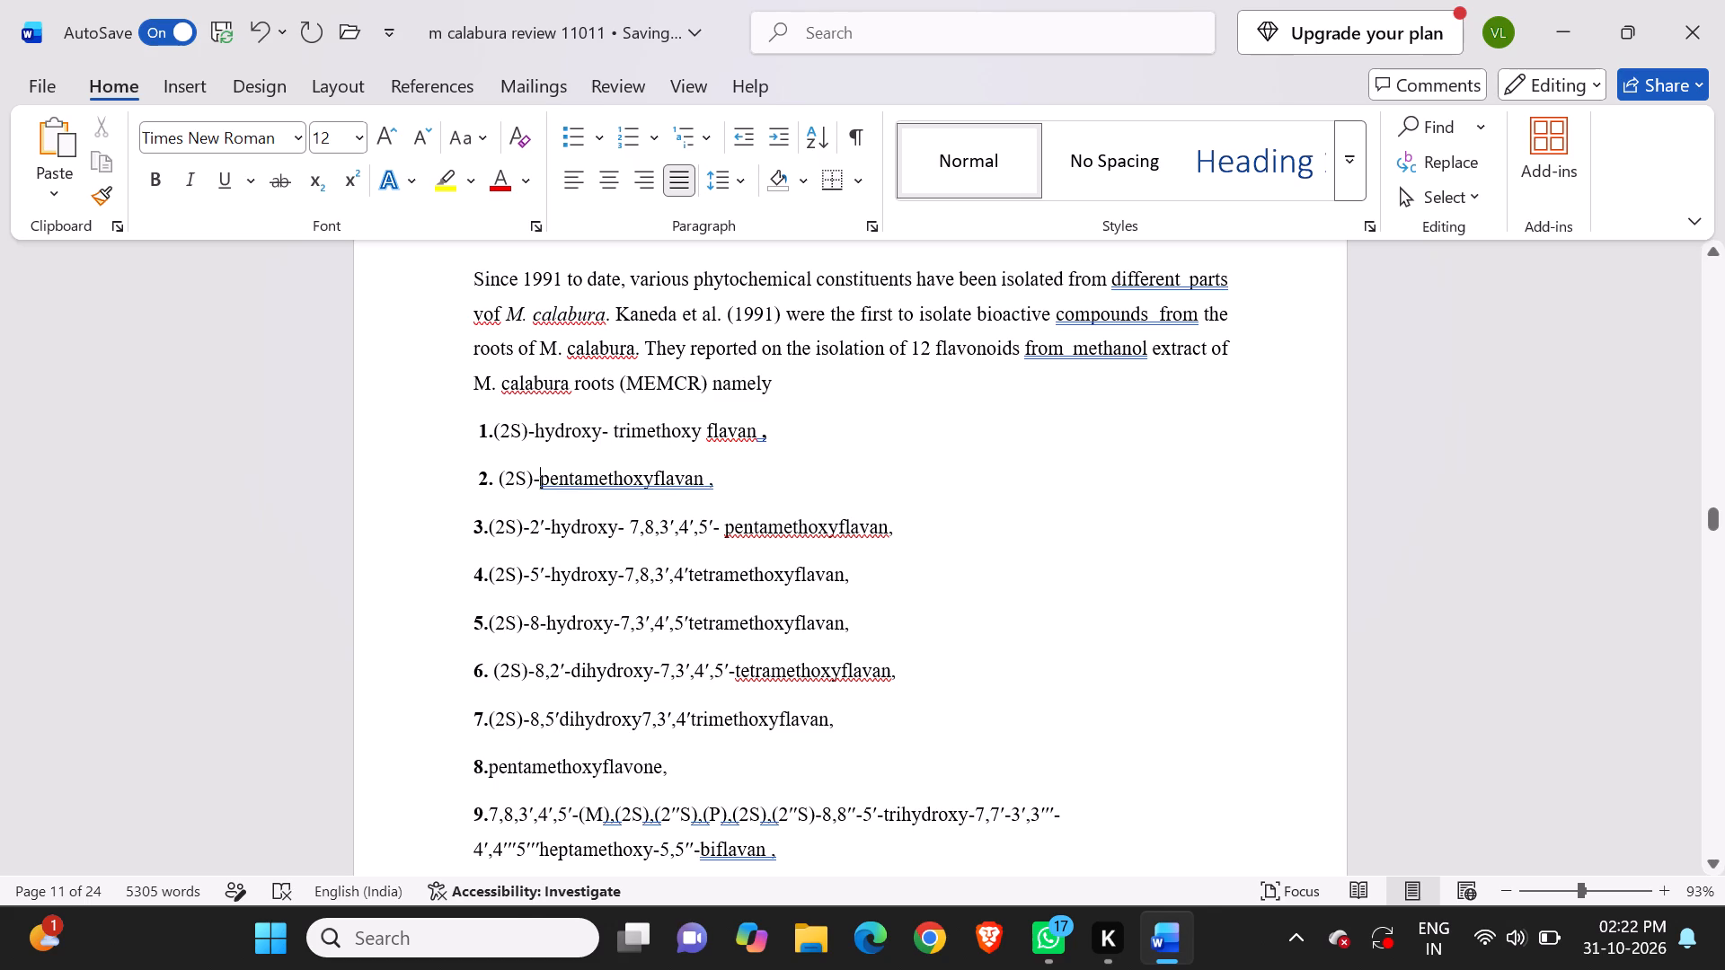
click(650, 480)
key(space)
In item 3, delete the position numbers 7,8,3′,4′,5′ before pentamethoxyflavan, leaving a single hyphen and space after hydroxy.
scroll(659, 491, down, 2)
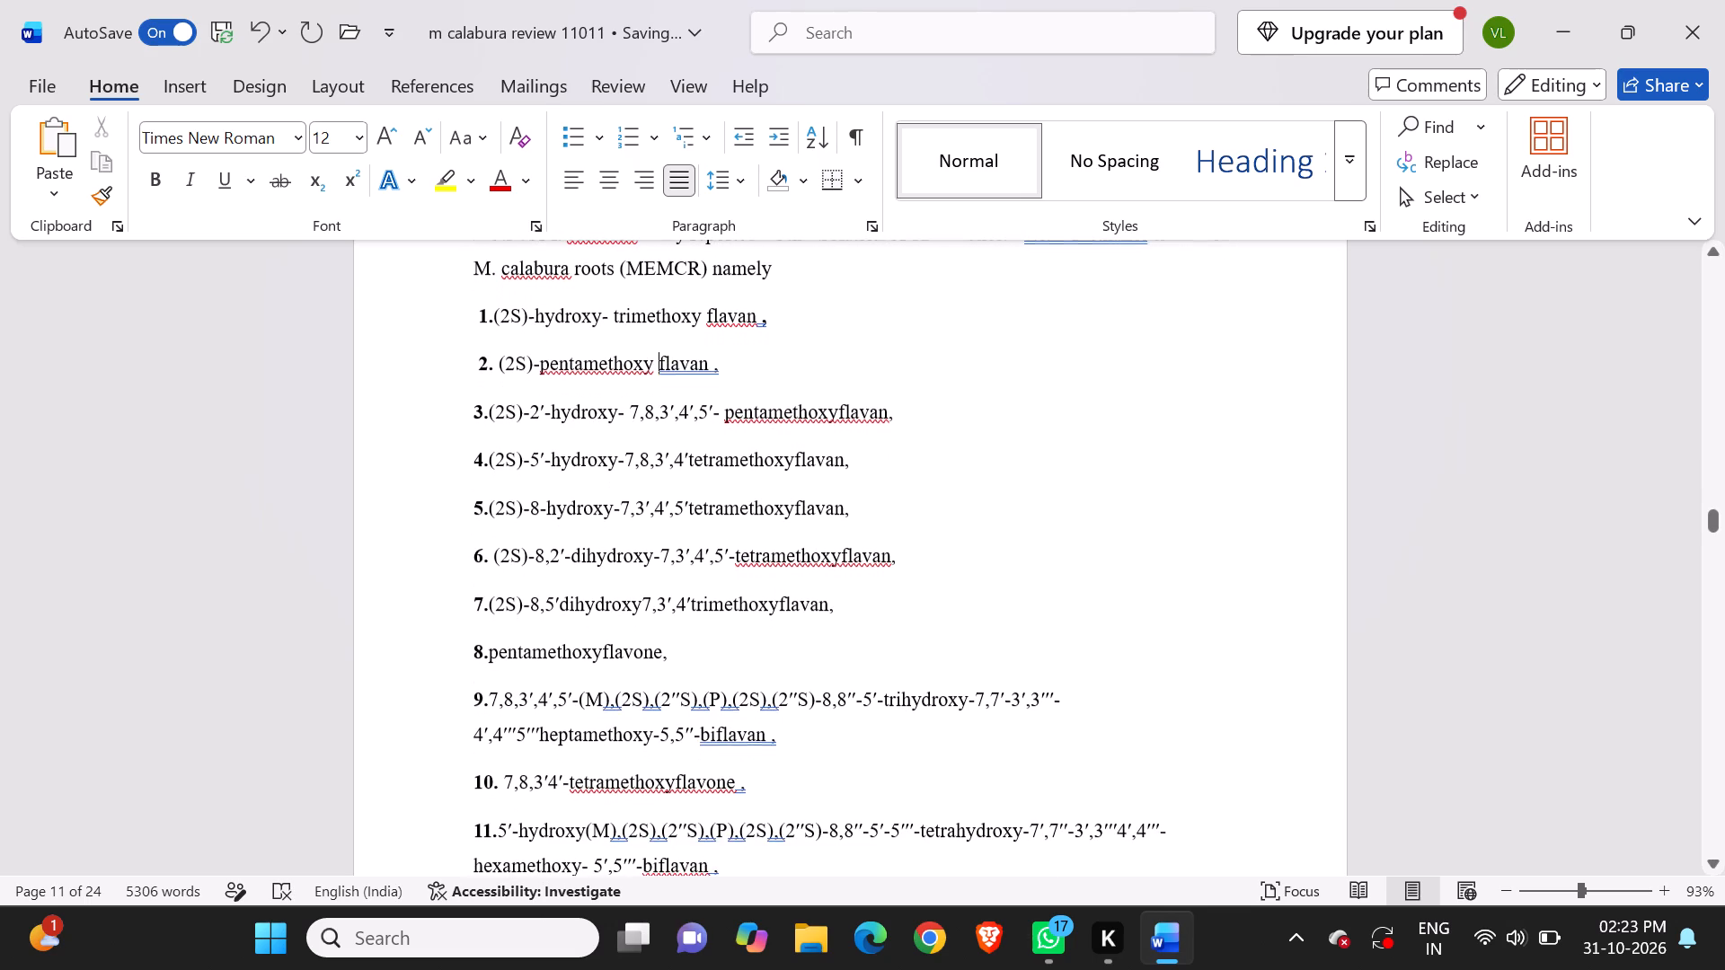
click(710, 409)
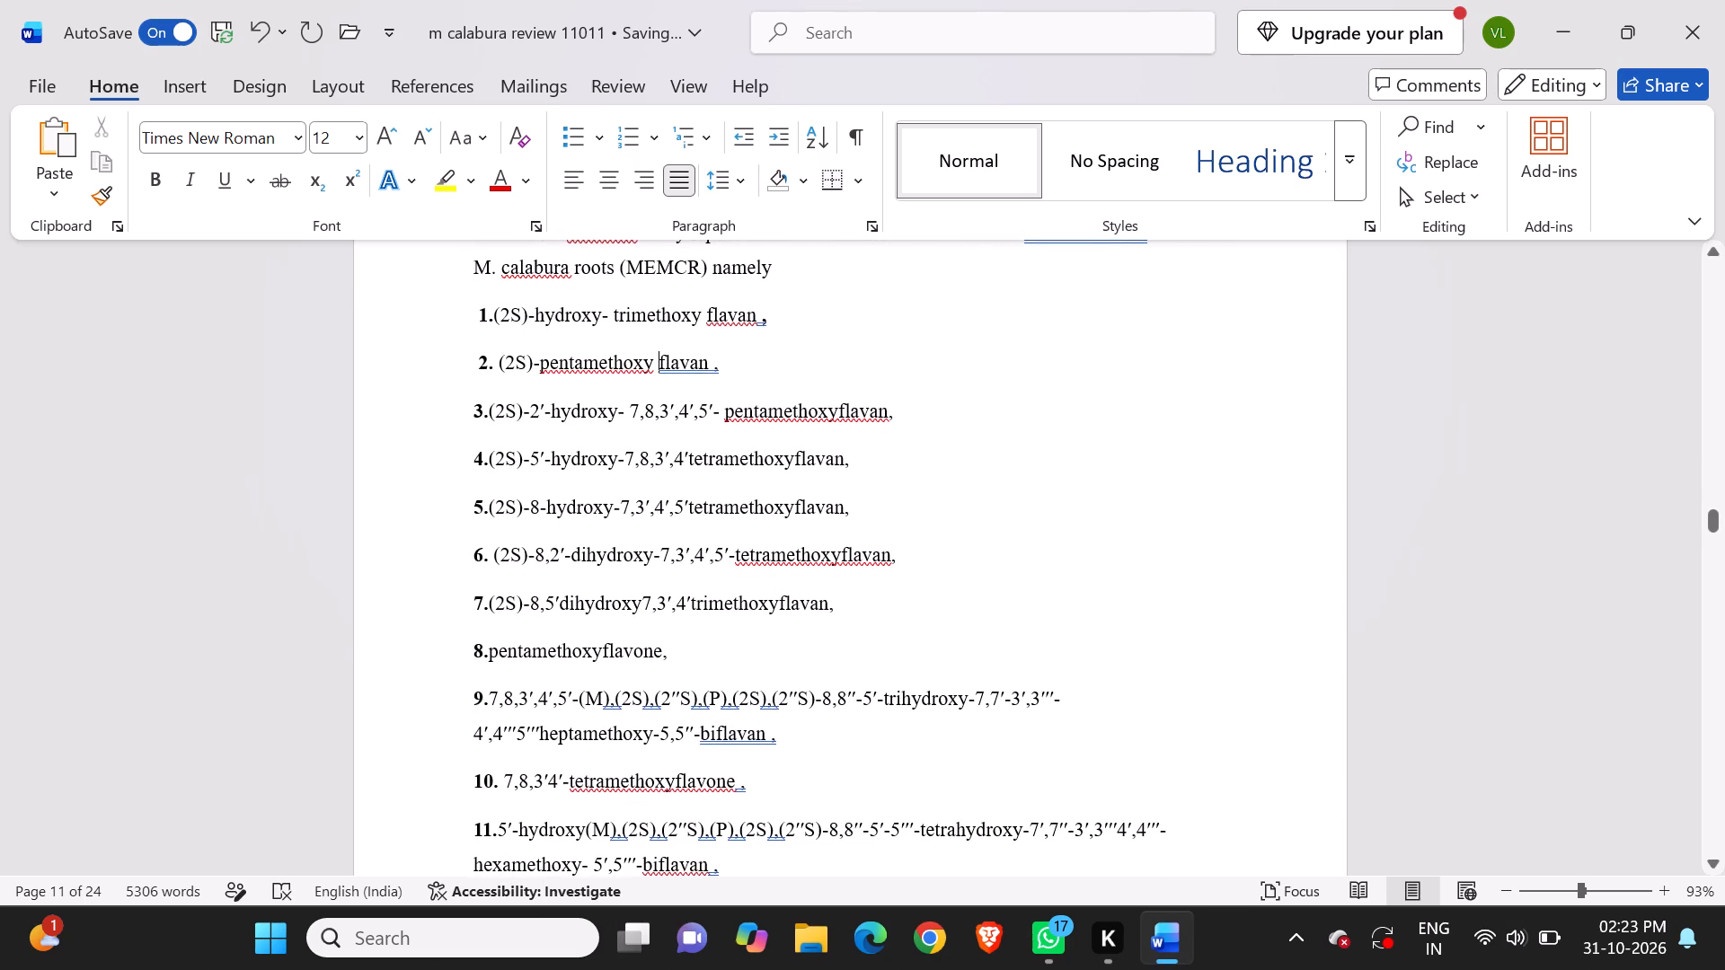
key(BackSpace)
key(BackSpace)
key(BackSpace)
key(BackSpace)
key(BackSpace)
key(BackSpace)
key(BackSpace)
key(BackSpace)
key(BackSpace)
key(BackSpace)
key(BackSpace)
key(BackSpace)
key(BackSpace)
key(BackSpace)
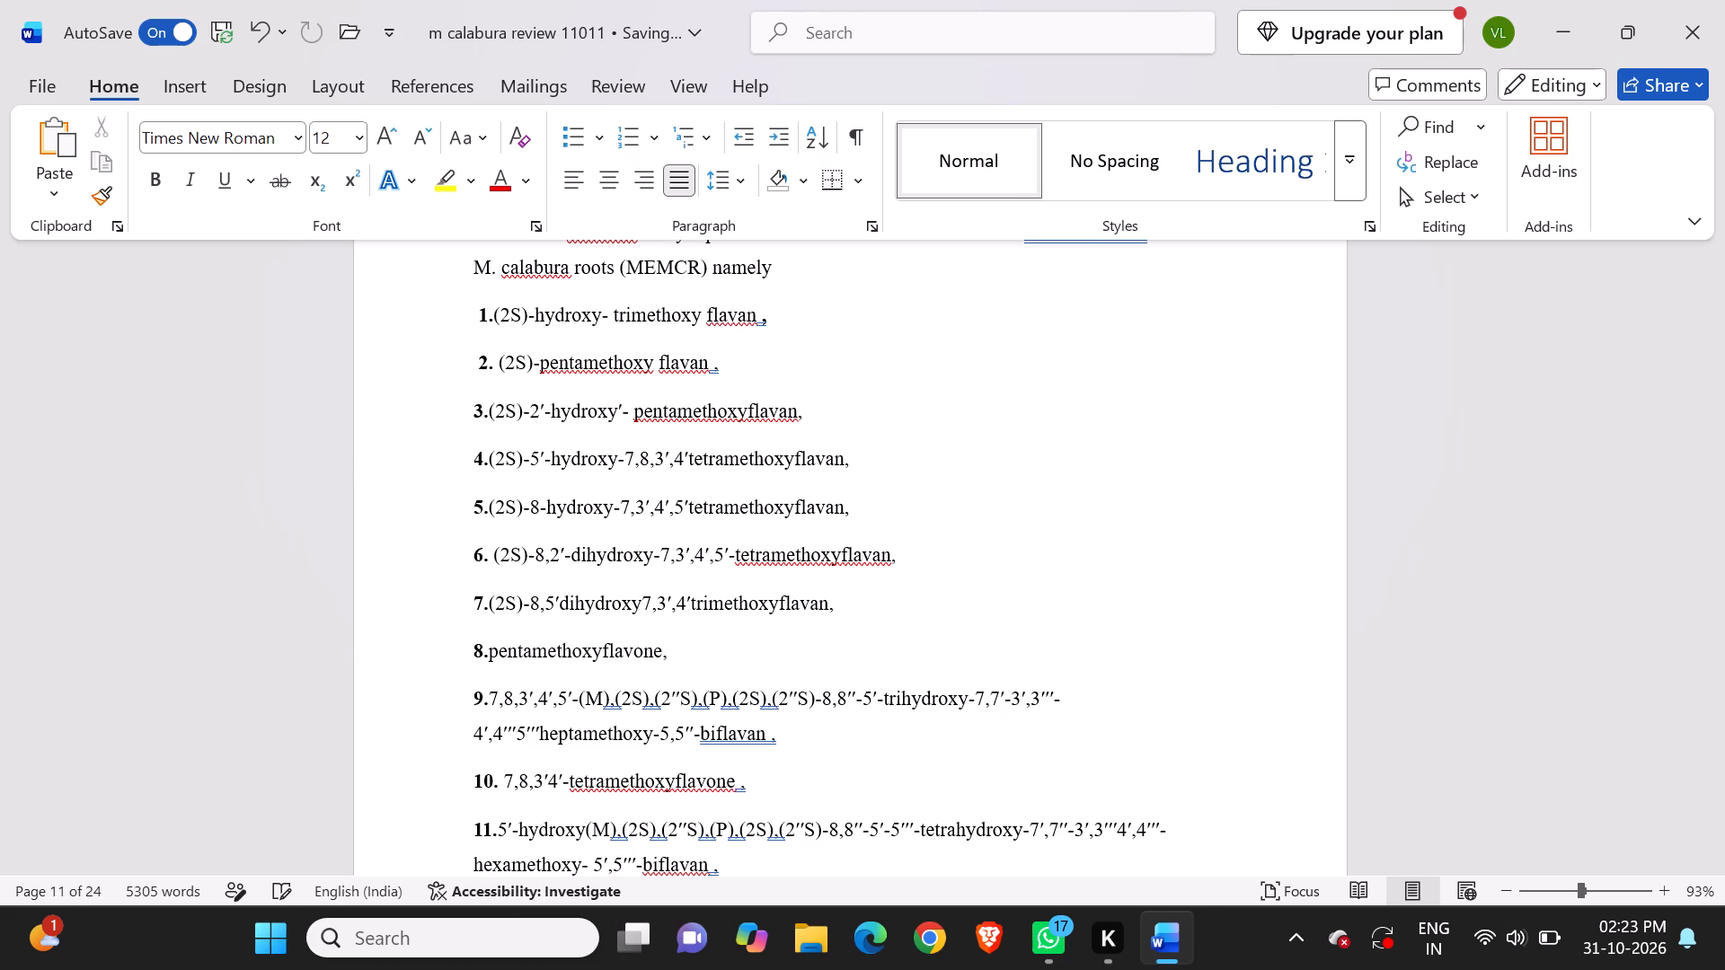
click(616, 412)
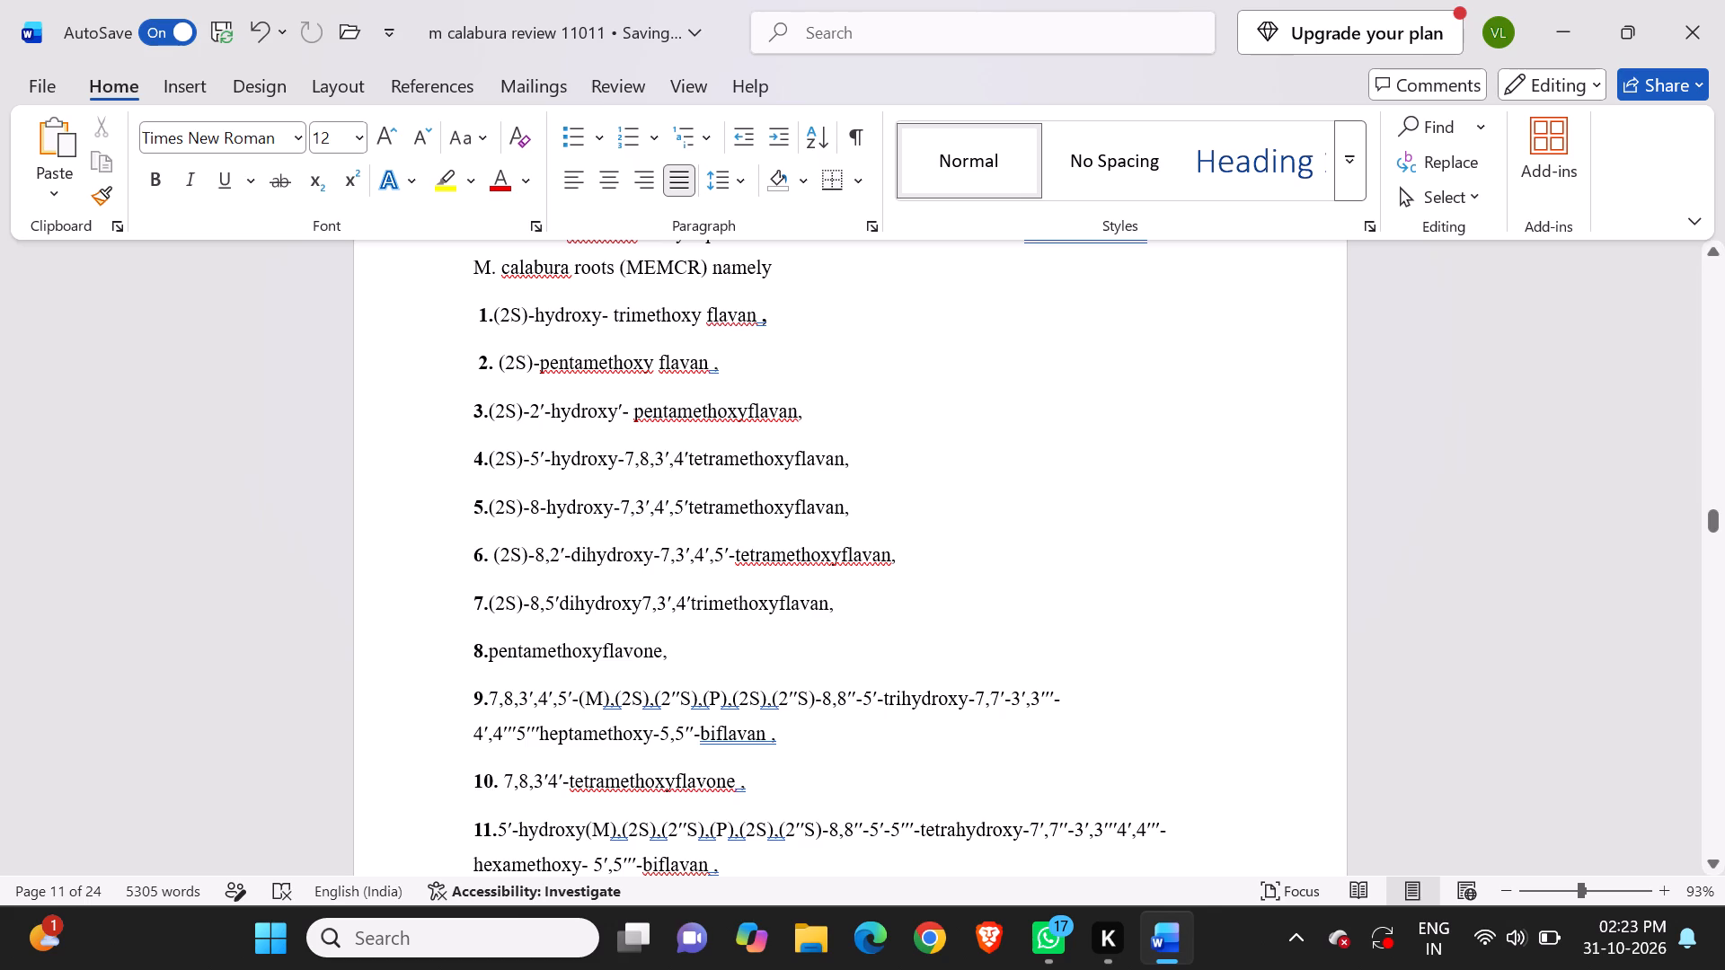
click(619, 414)
click(619, 414)
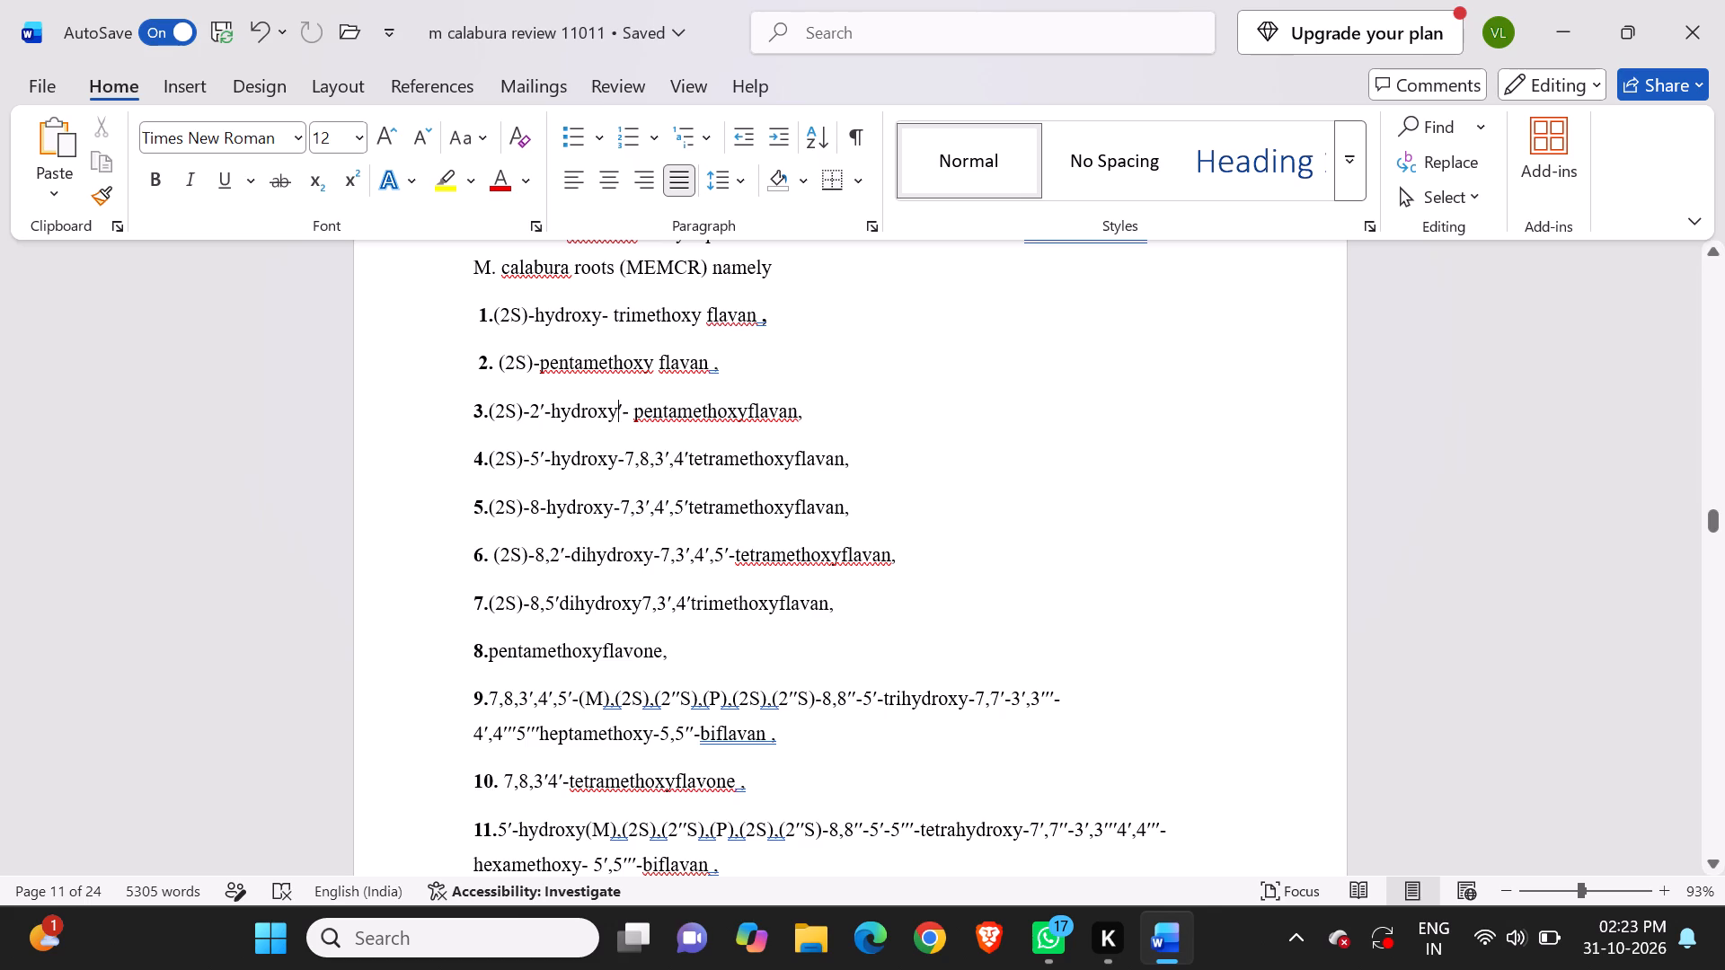
click(625, 413)
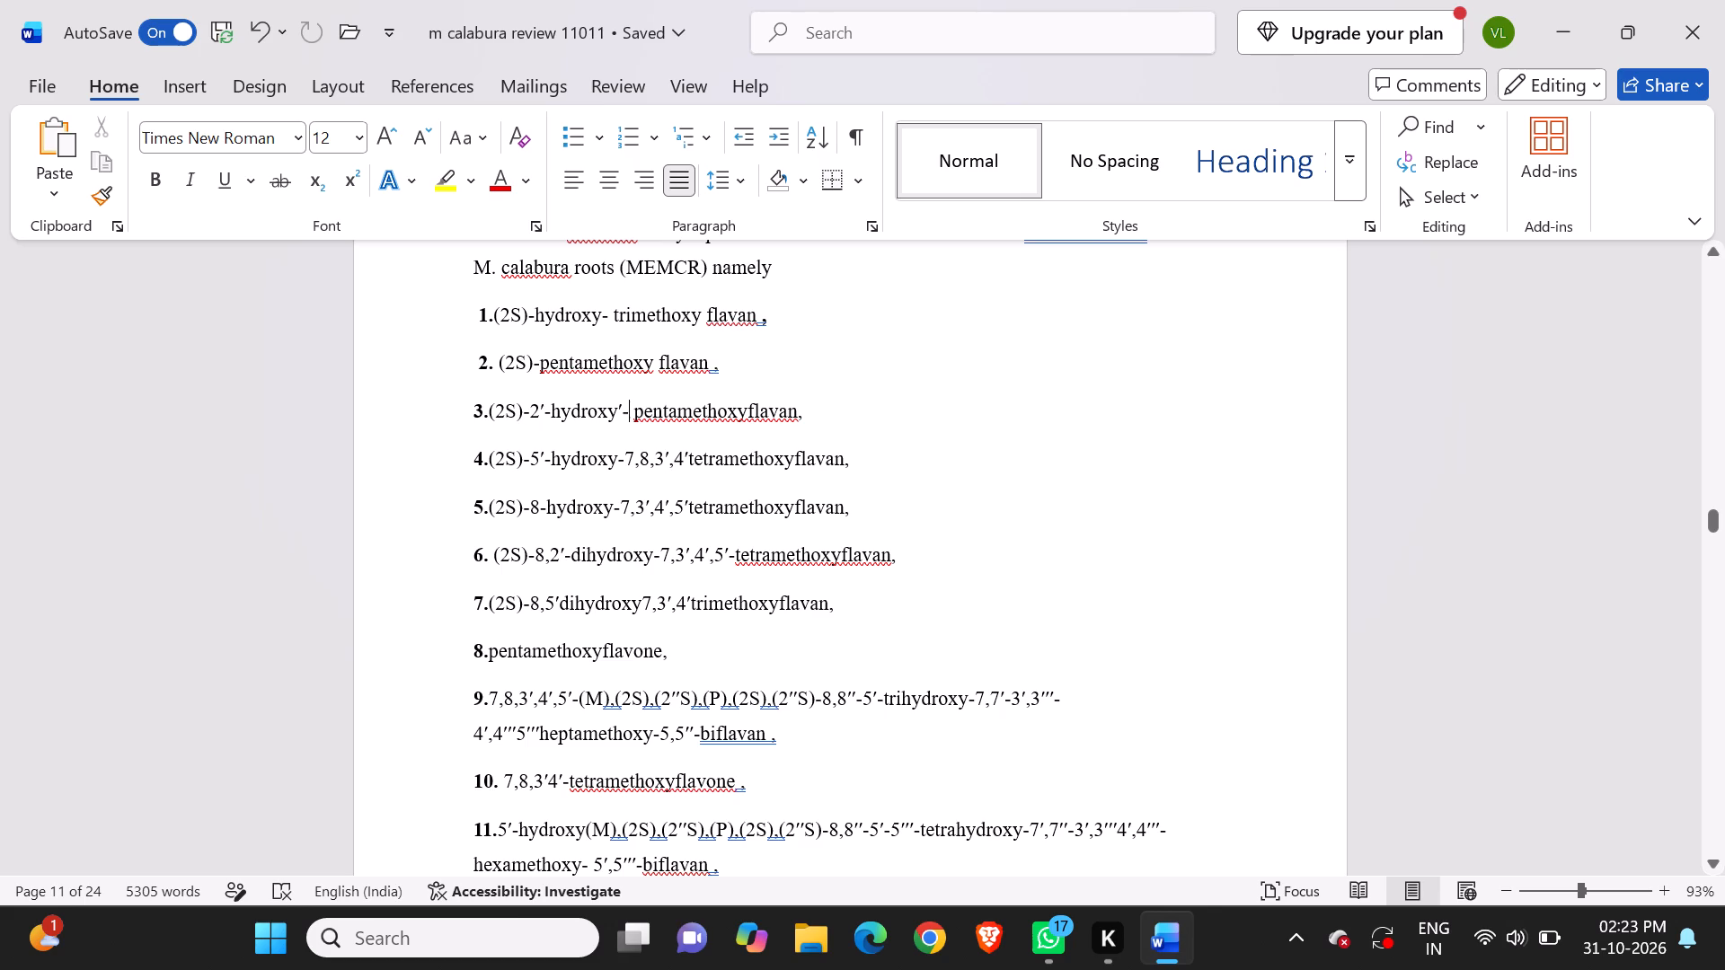
click(618, 413)
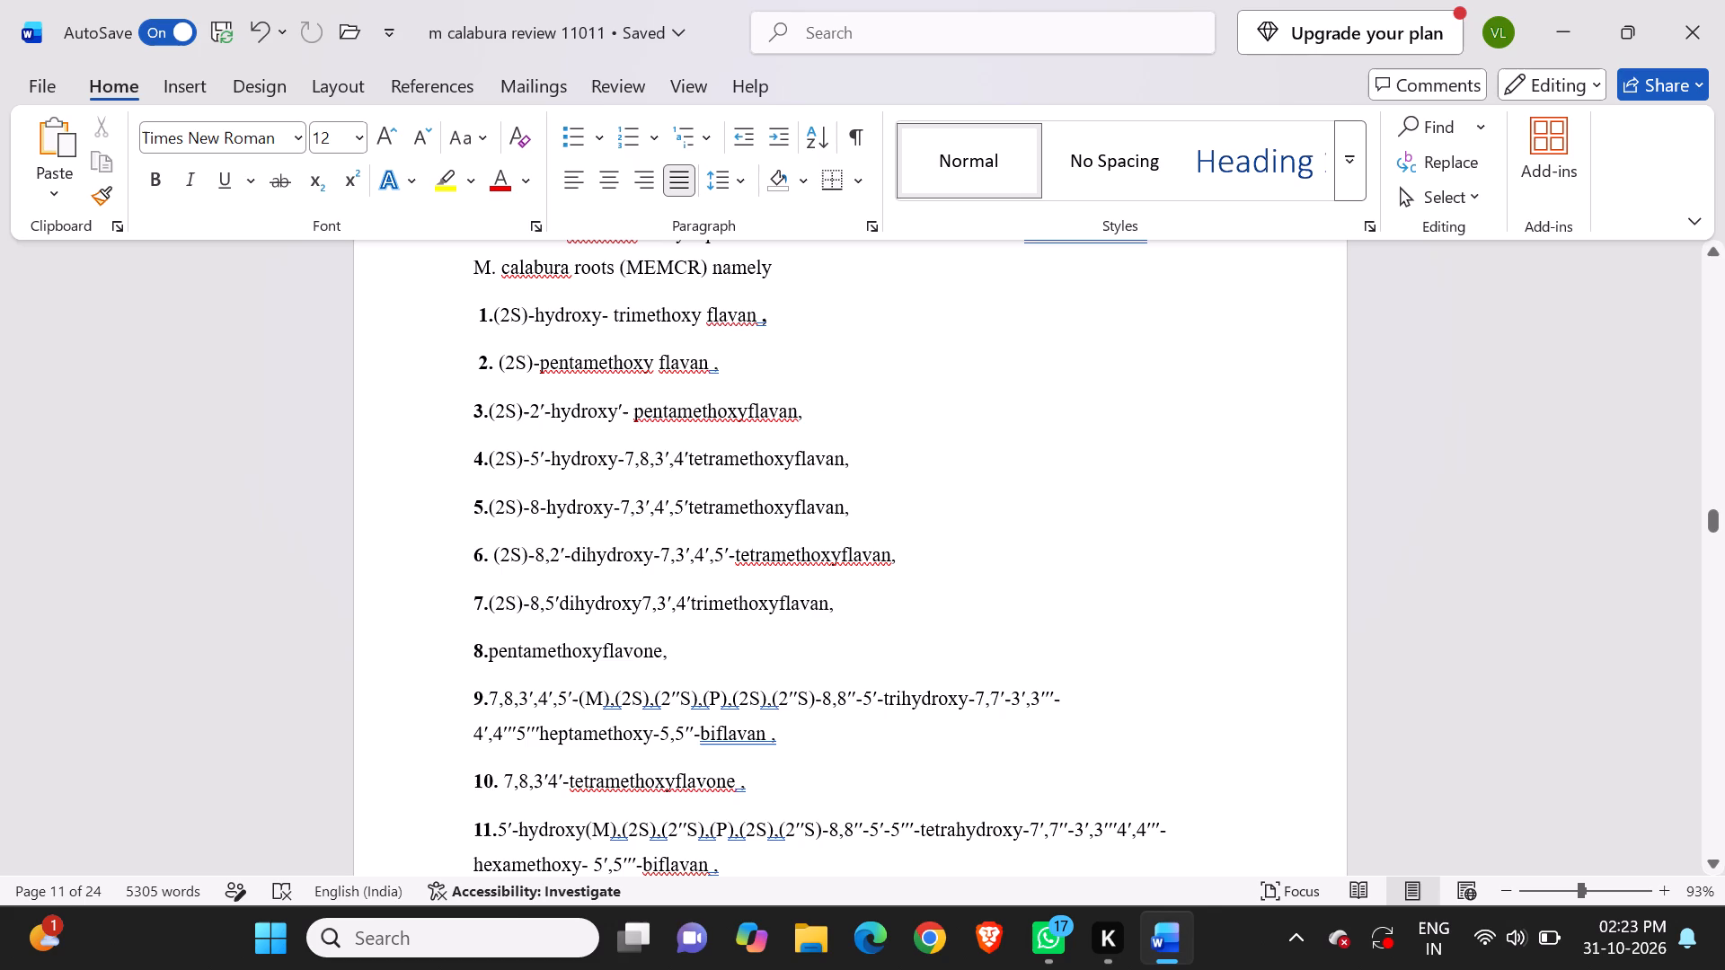
click(622, 409)
key(BackSpace)
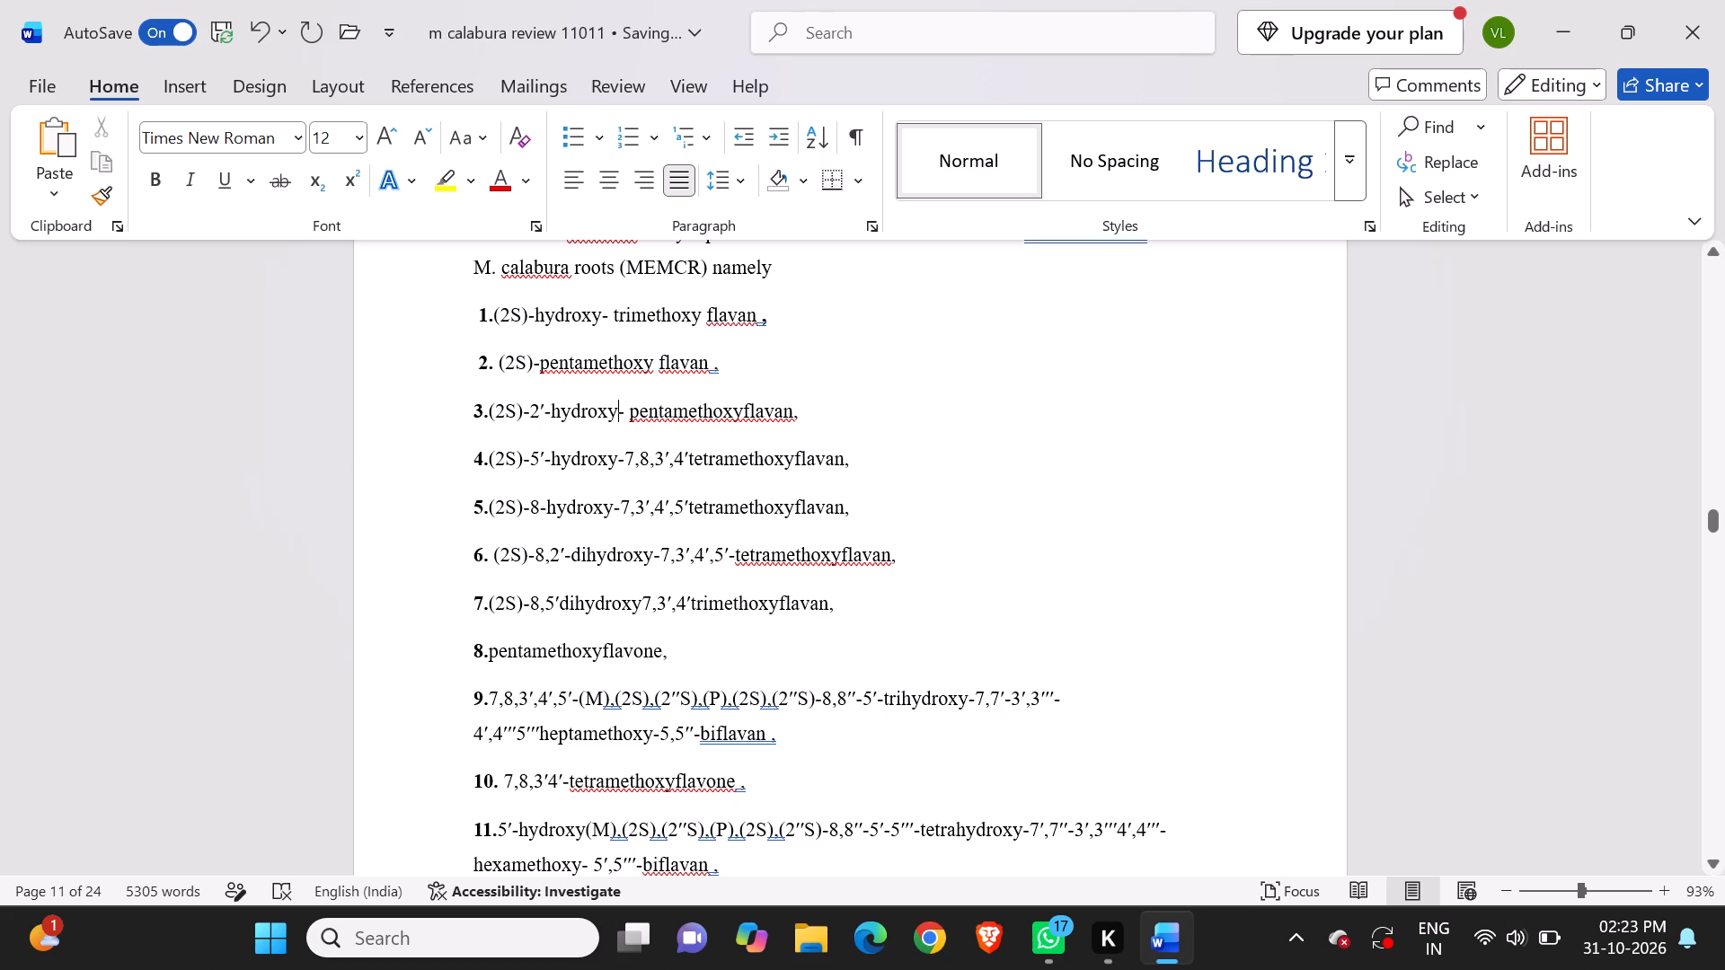
In item 3, remove the 2′ with its extra hyphen before hydroxy and split pentamethoxyflavan into pentamethoxy flavan.
click(544, 413)
key(BackSpace)
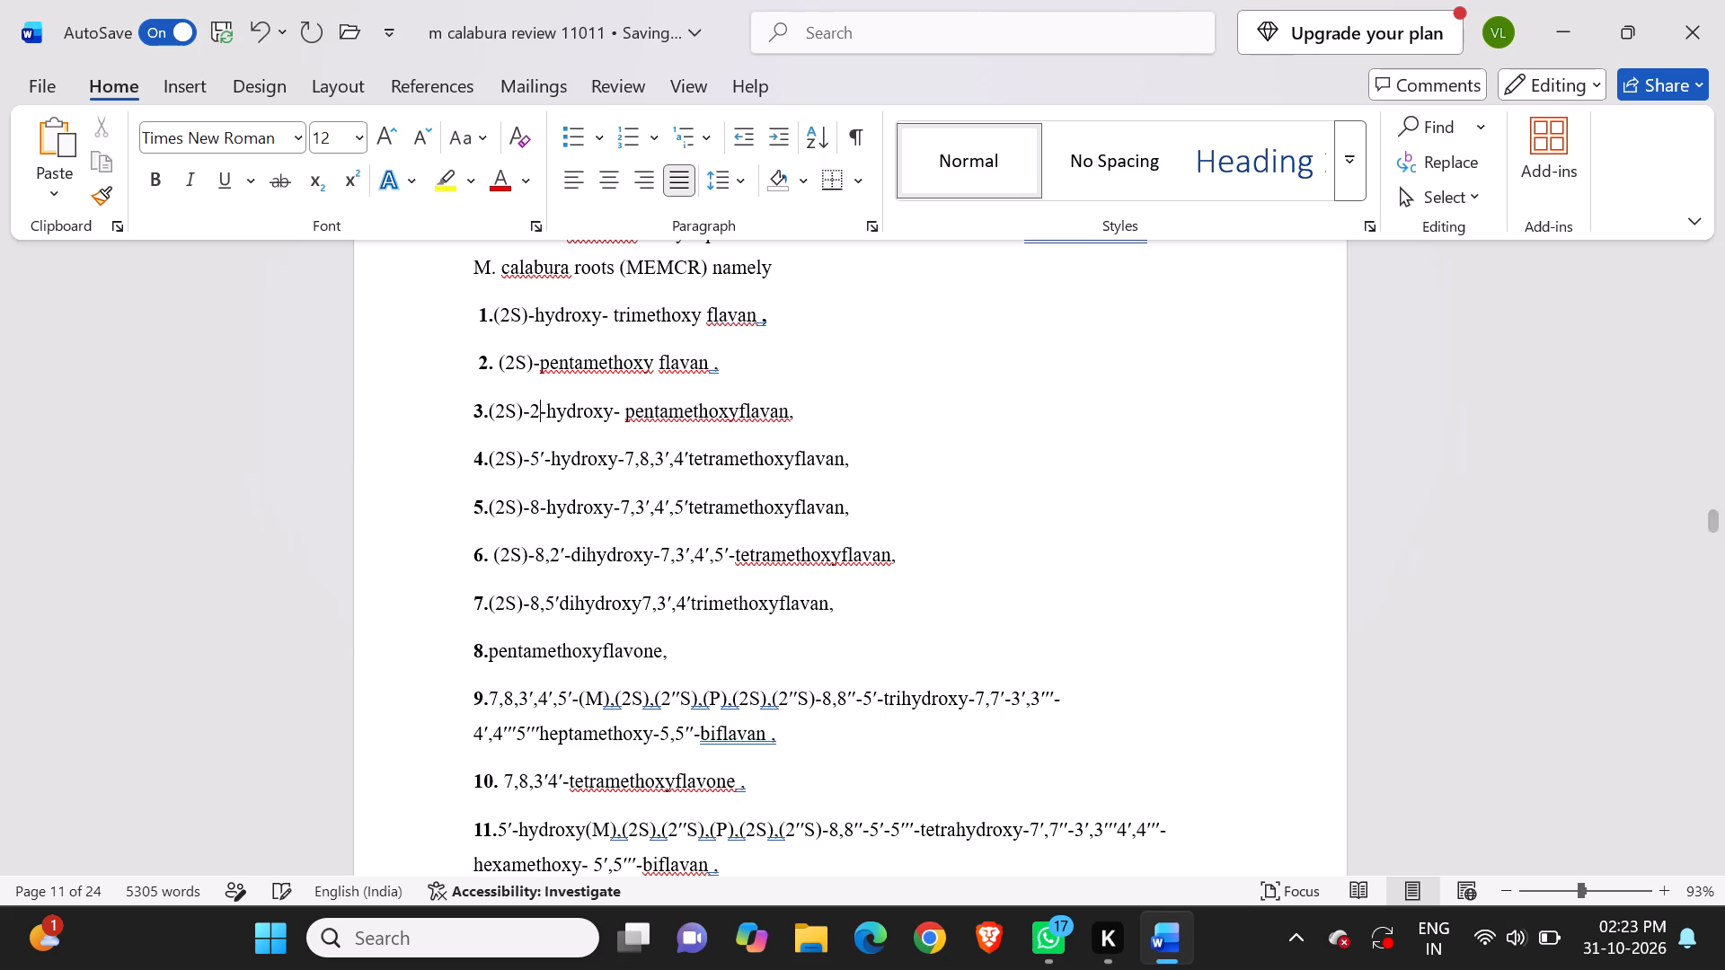
key(BackSpace)
click(544, 413)
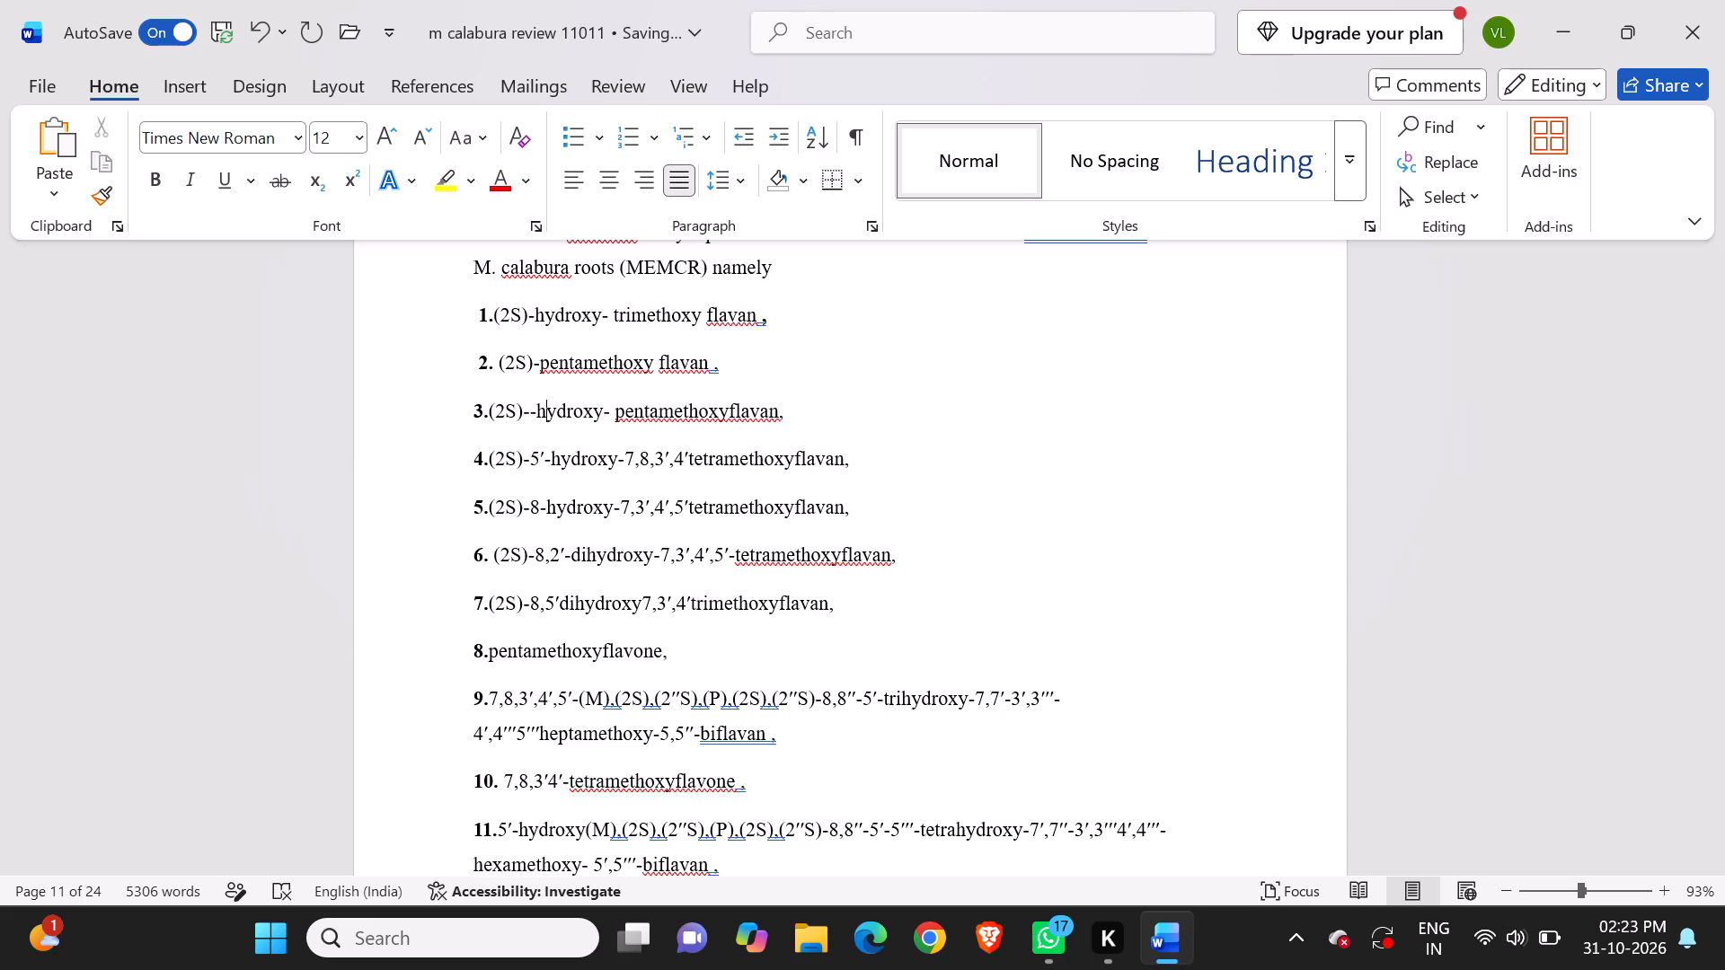
key(BackSpace)
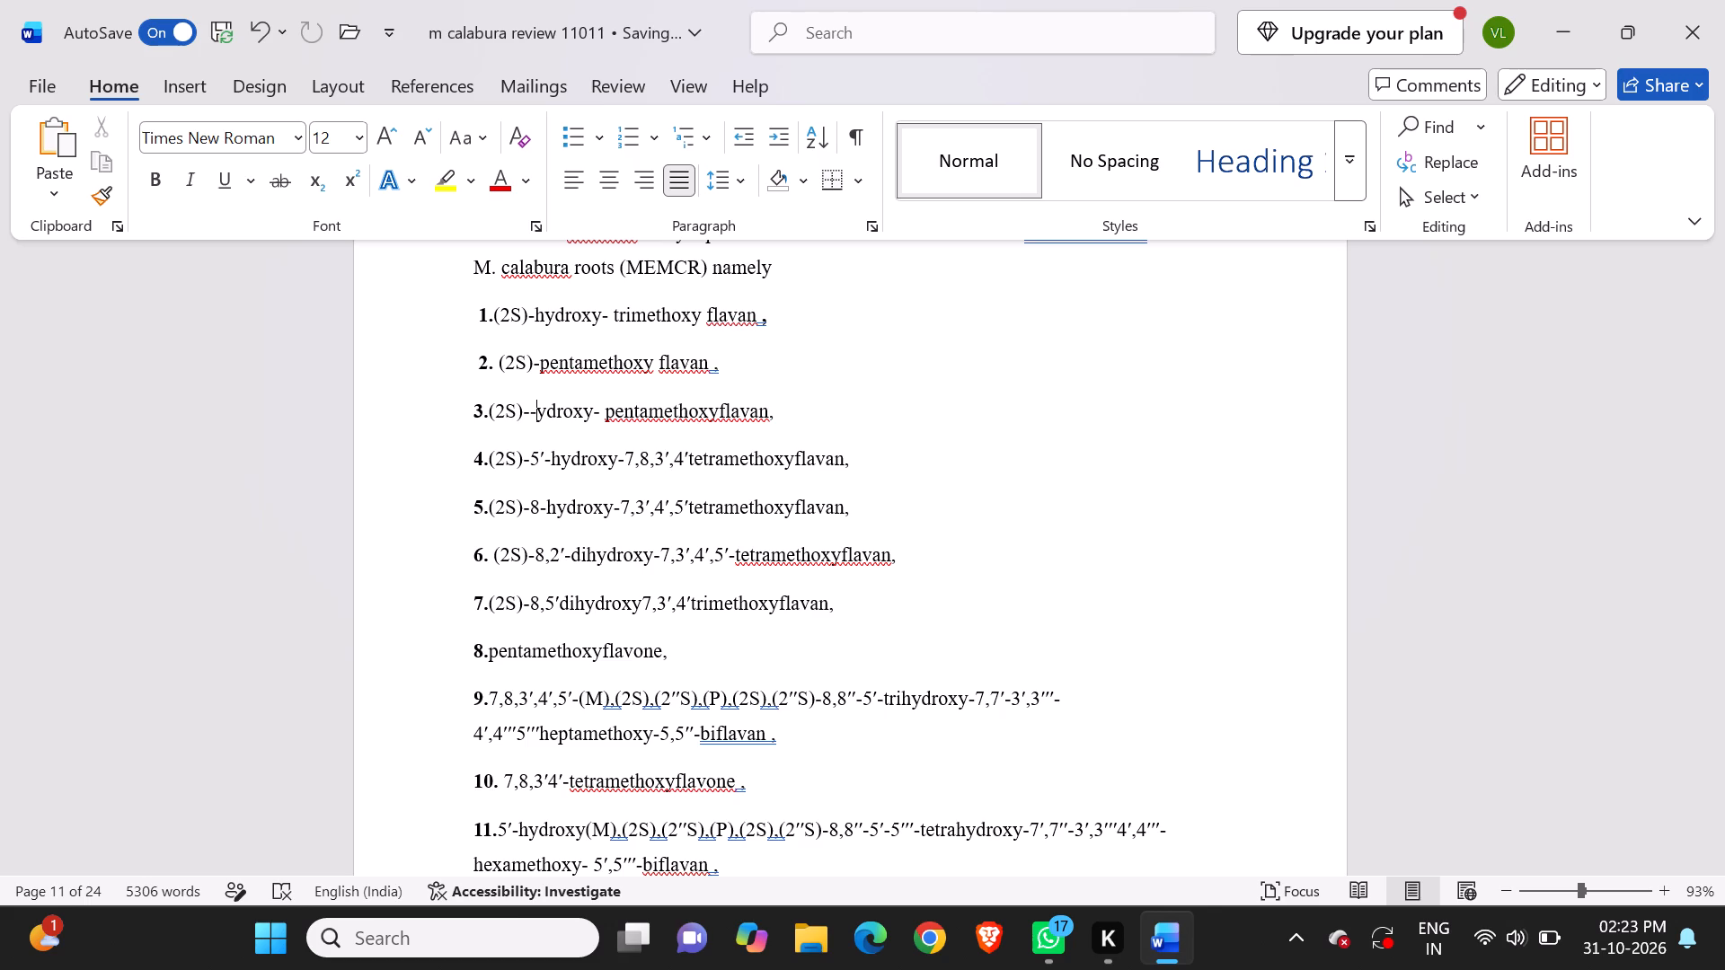
key(h)
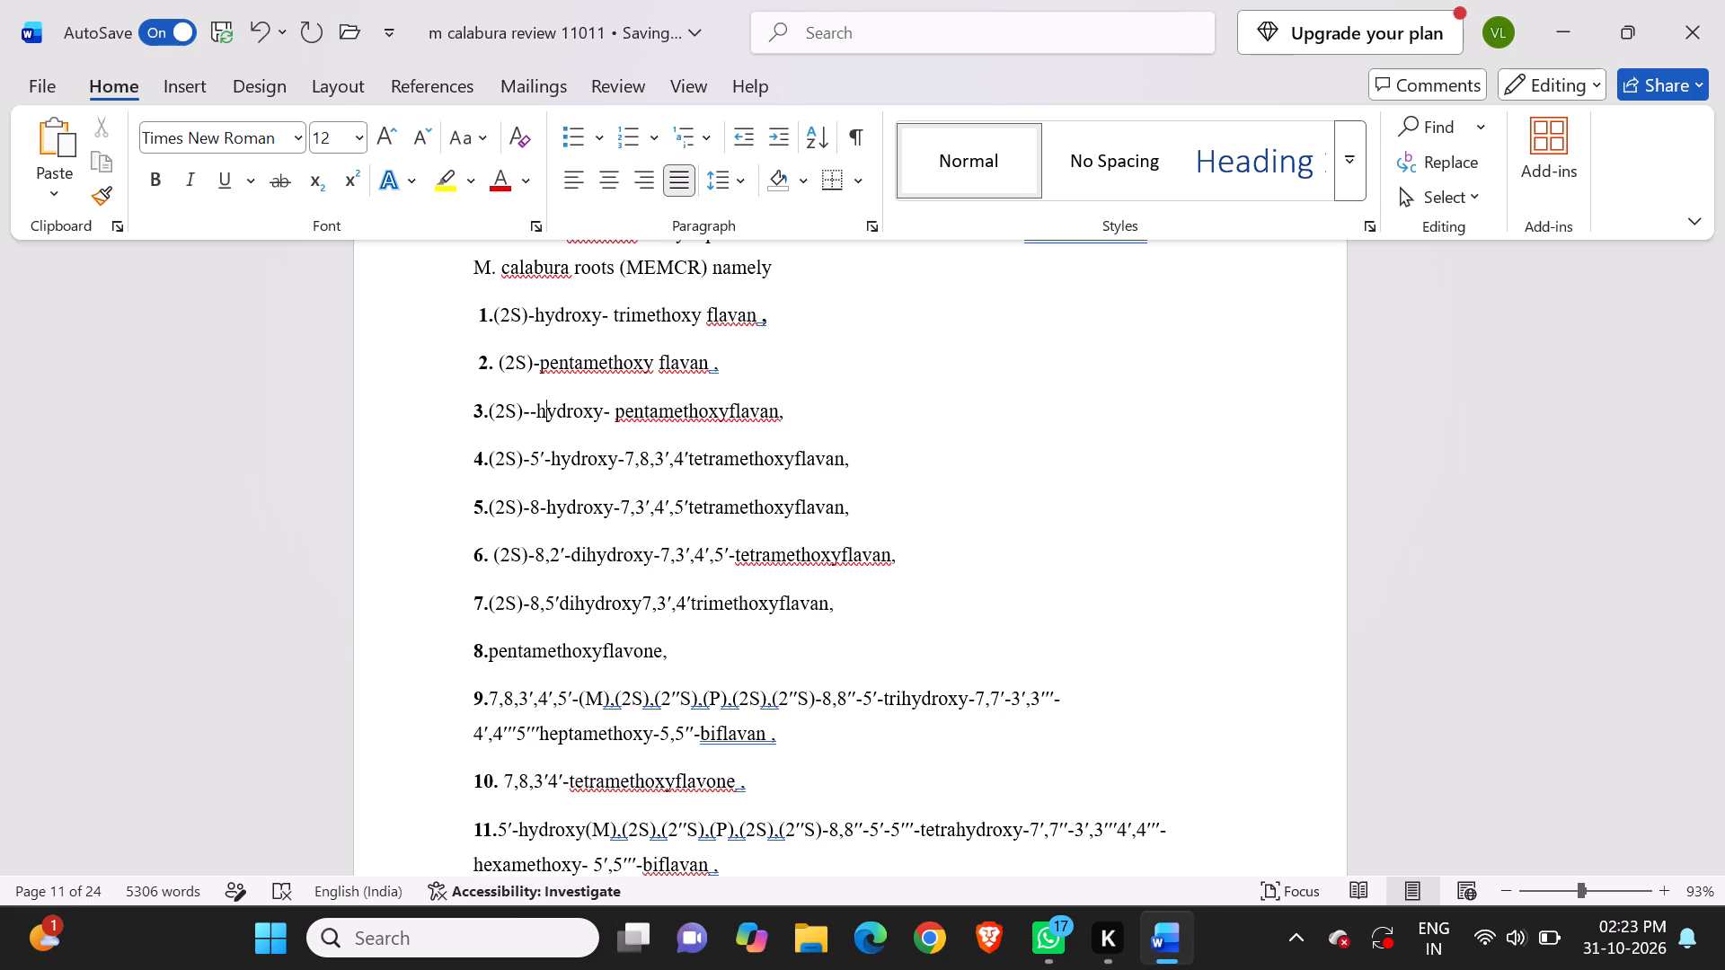
click(531, 415)
key(BackSpace)
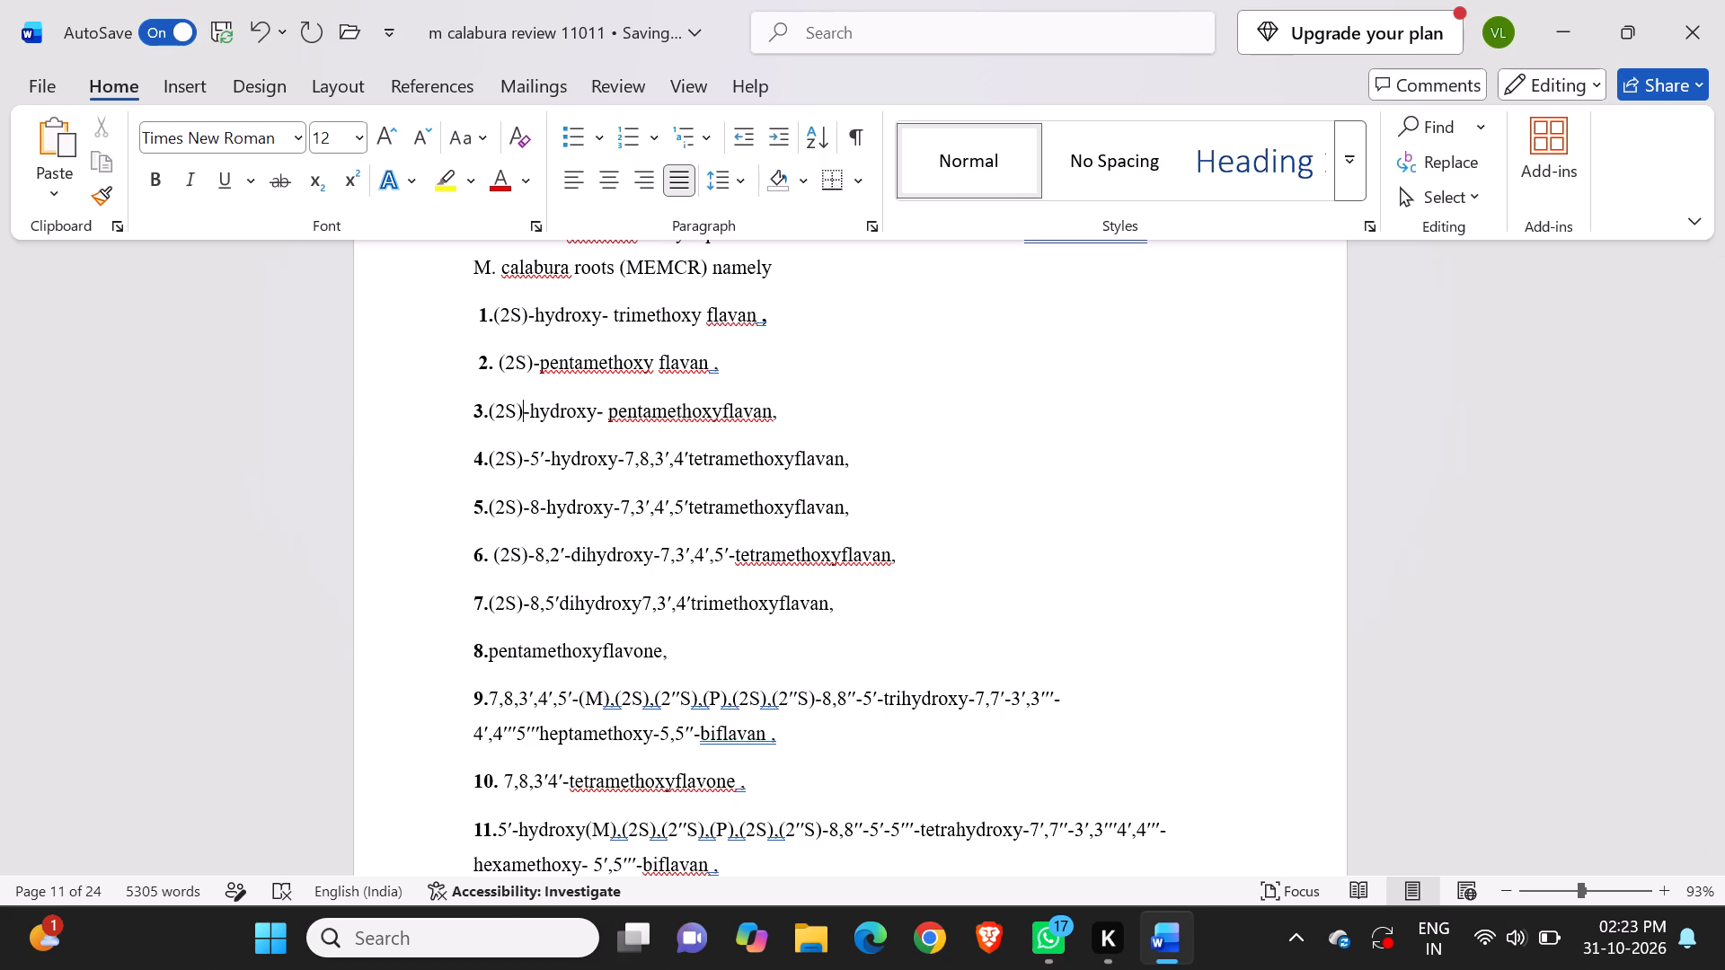
click(720, 412)
key(space)
Remove the space before the closing comma in items 1 and 2 of the flavonoid list.
click(760, 316)
key(BackSpace)
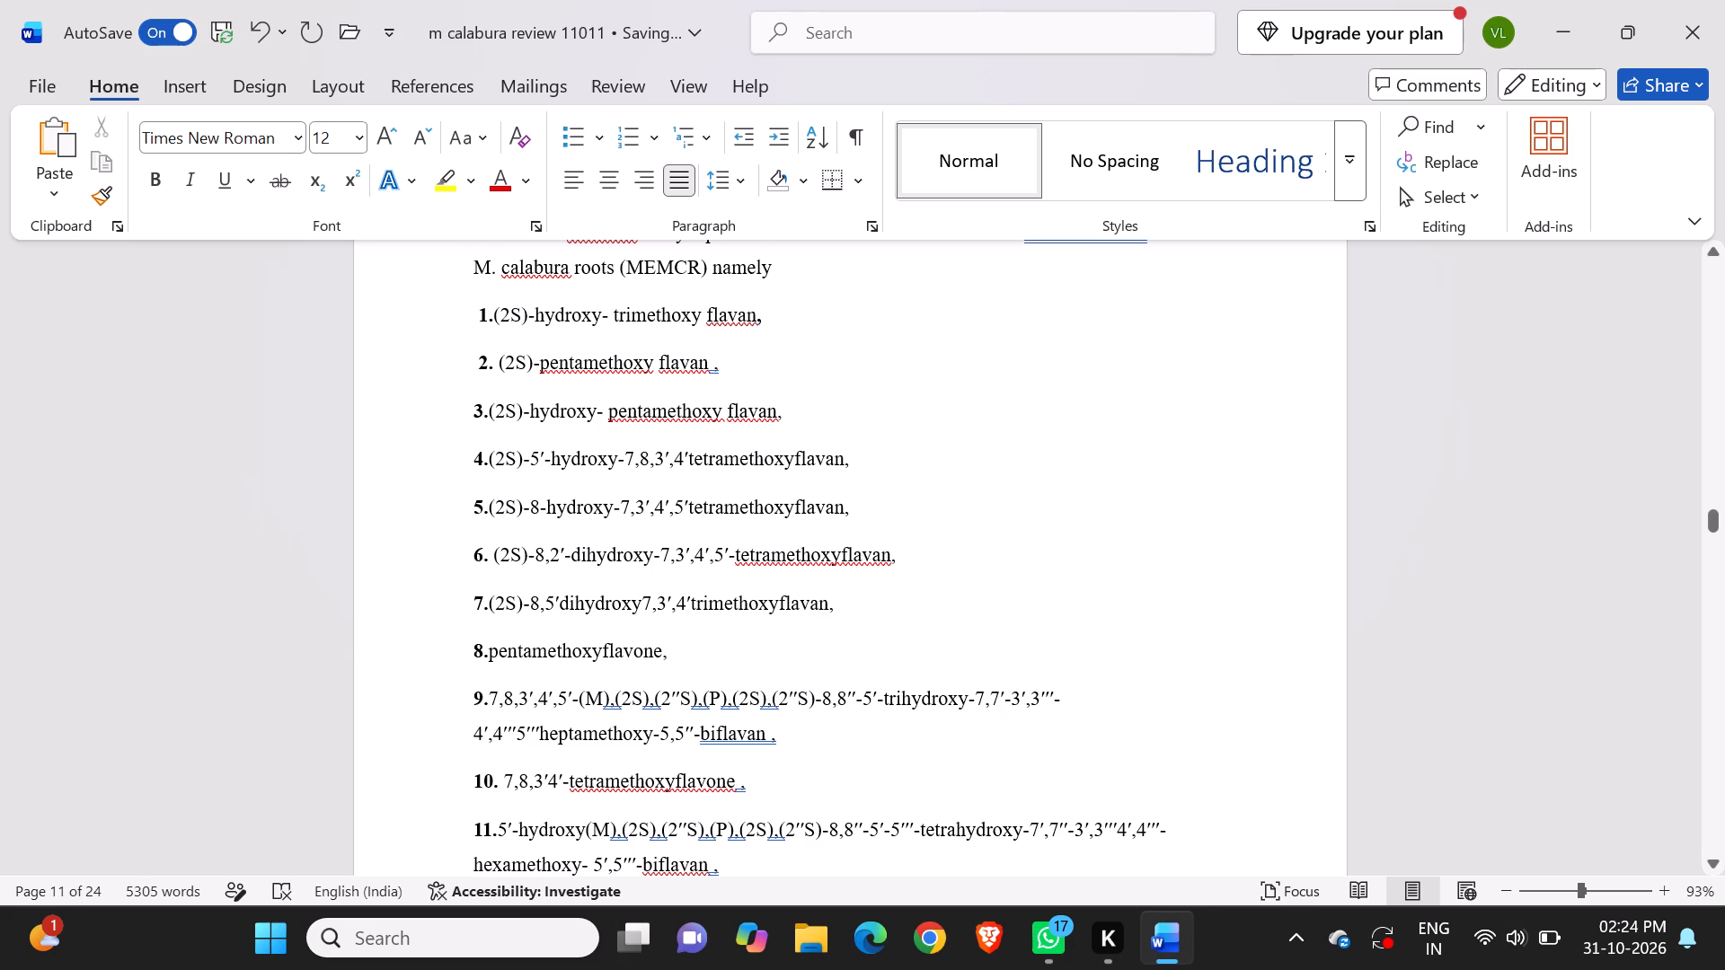
click(716, 366)
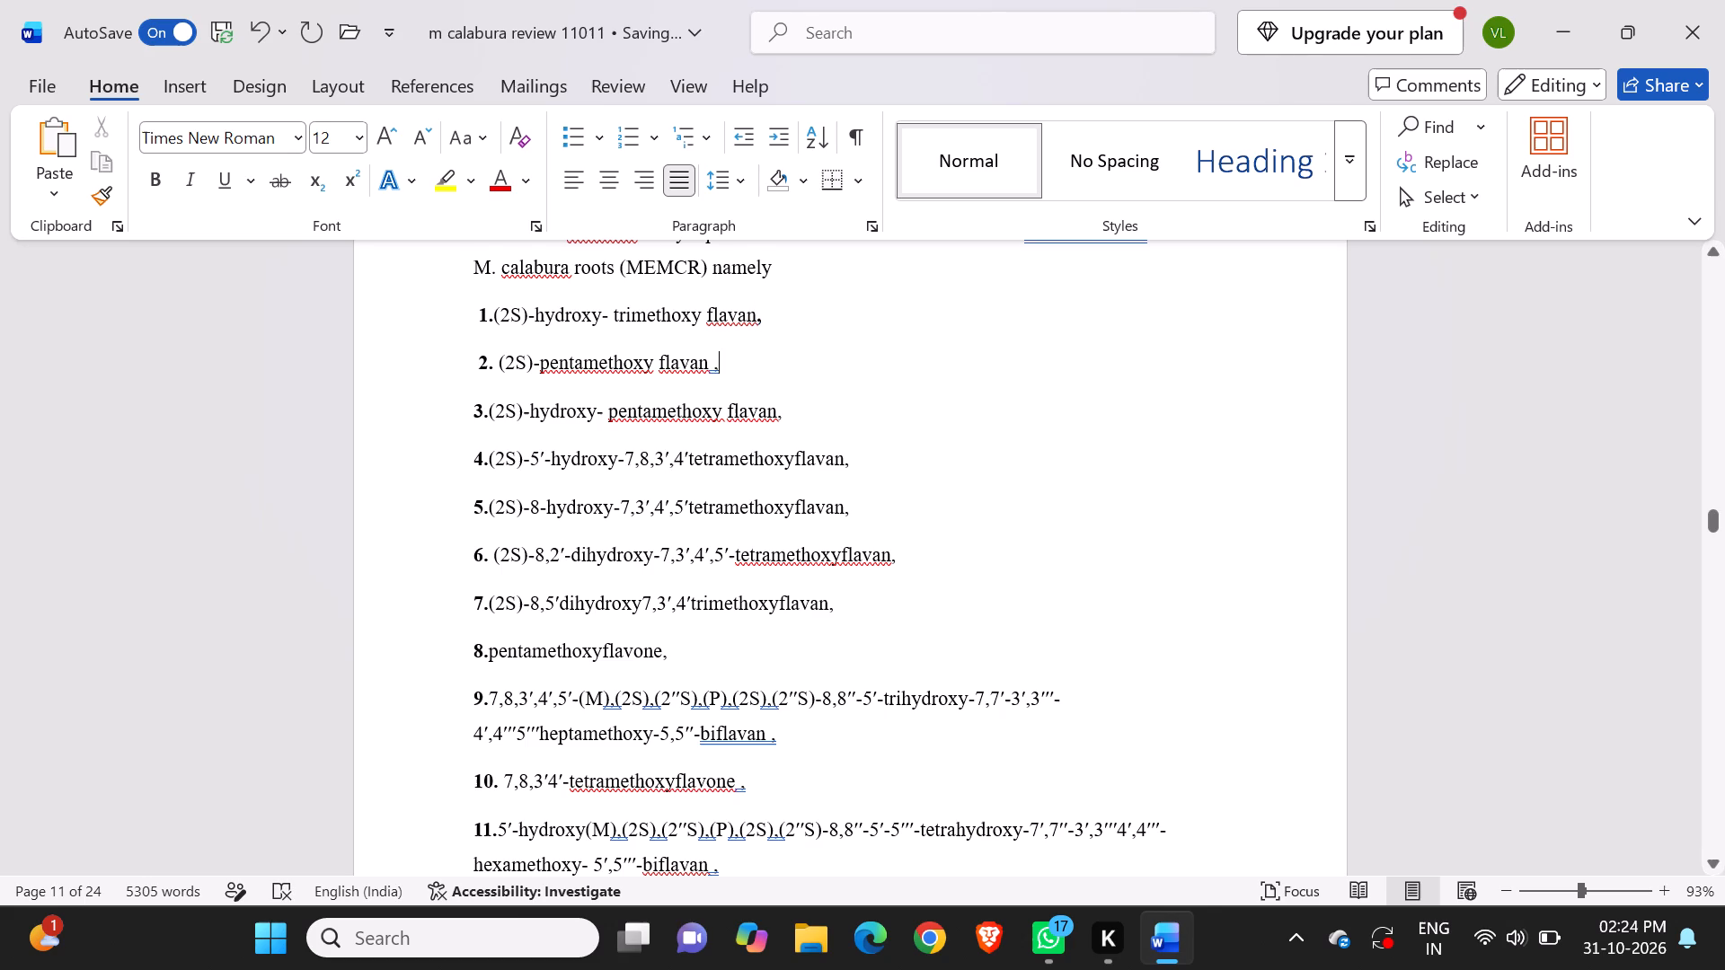
click(712, 367)
key(BackSpace)
In item 4, remove the 5′ and its extra hyphen before hydroxy.
scroll(745, 413, down, 2)
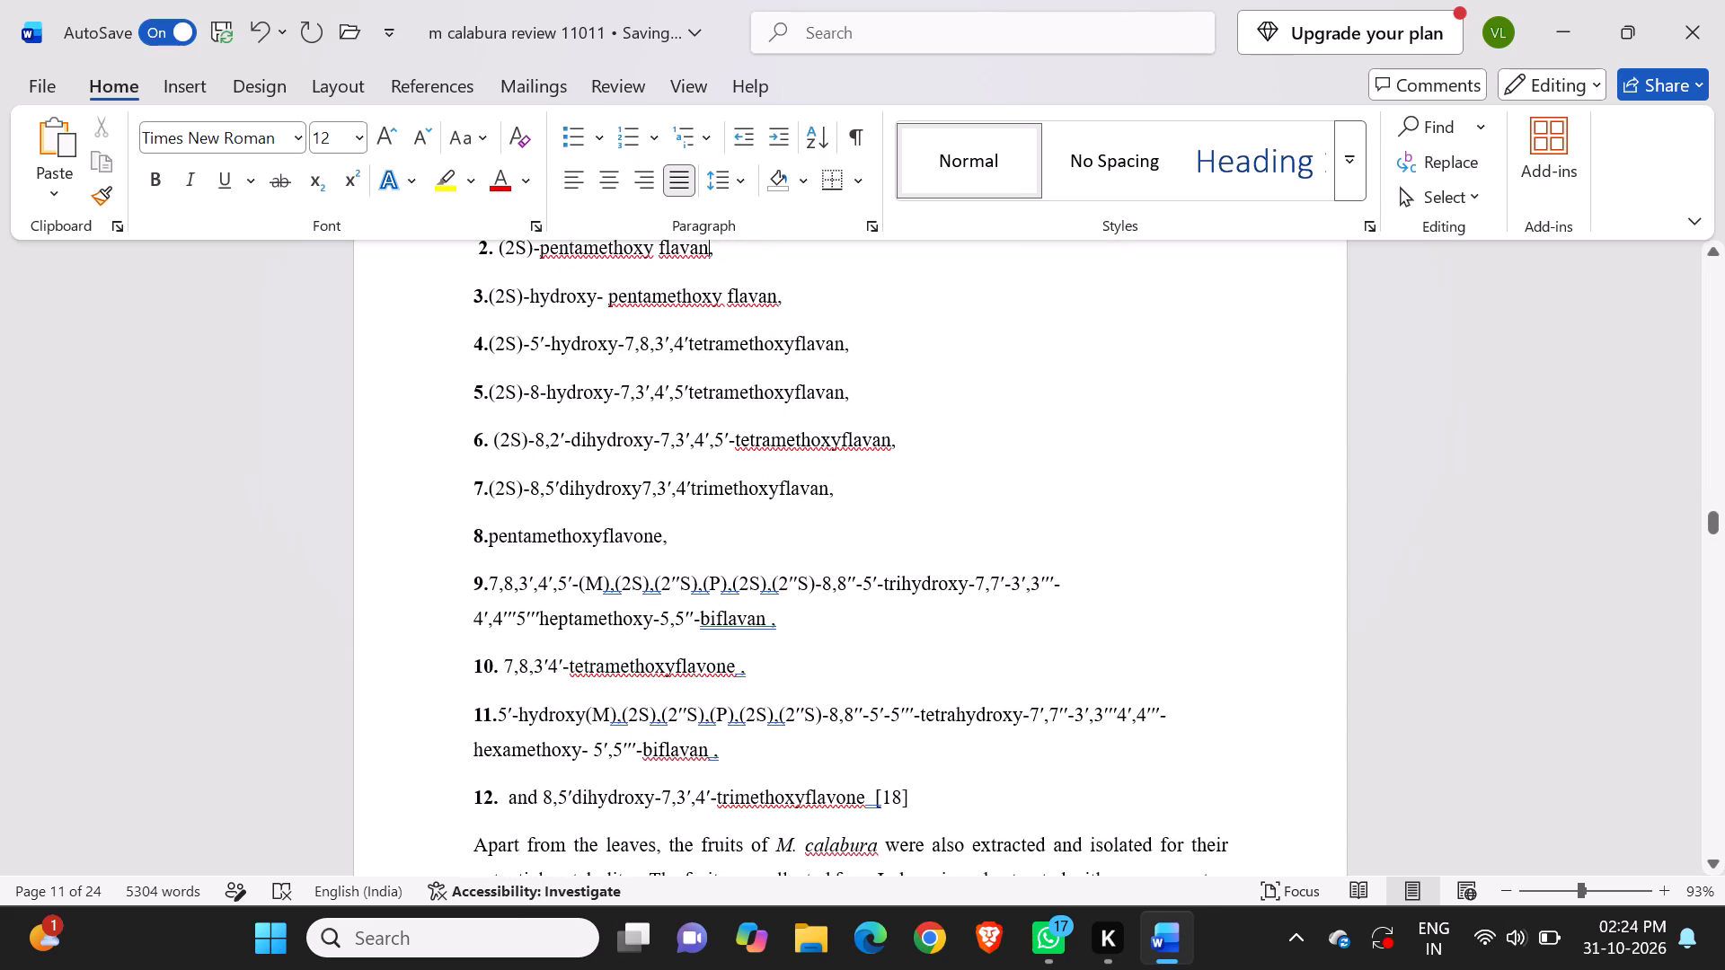
click(544, 347)
key(BackSpace)
key(BackSpace)
key(BackSpace)
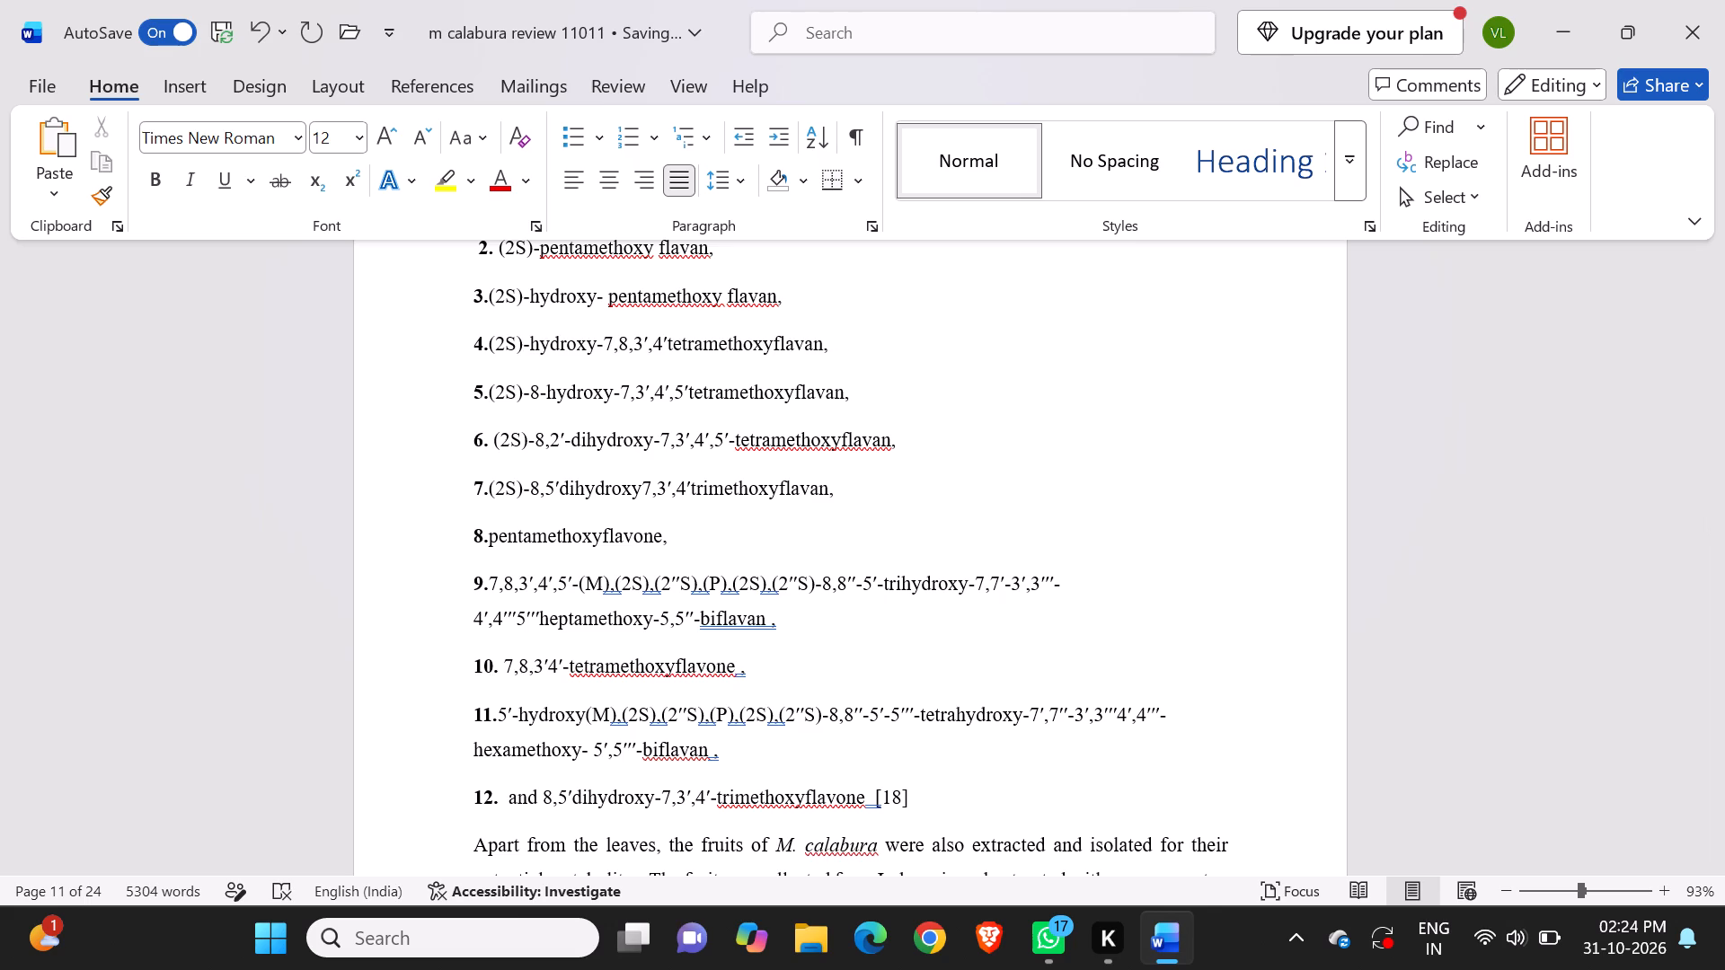
In item 4, delete the position numbers 7,8,3′,4′ after hydroxy- and split tetramethoxyflavan into tetramethoxy flavan.
click(666, 343)
key(BackSpace)
key(BackSpace)
key(BackSpace)
key(BackSpace)
key(BackSpace)
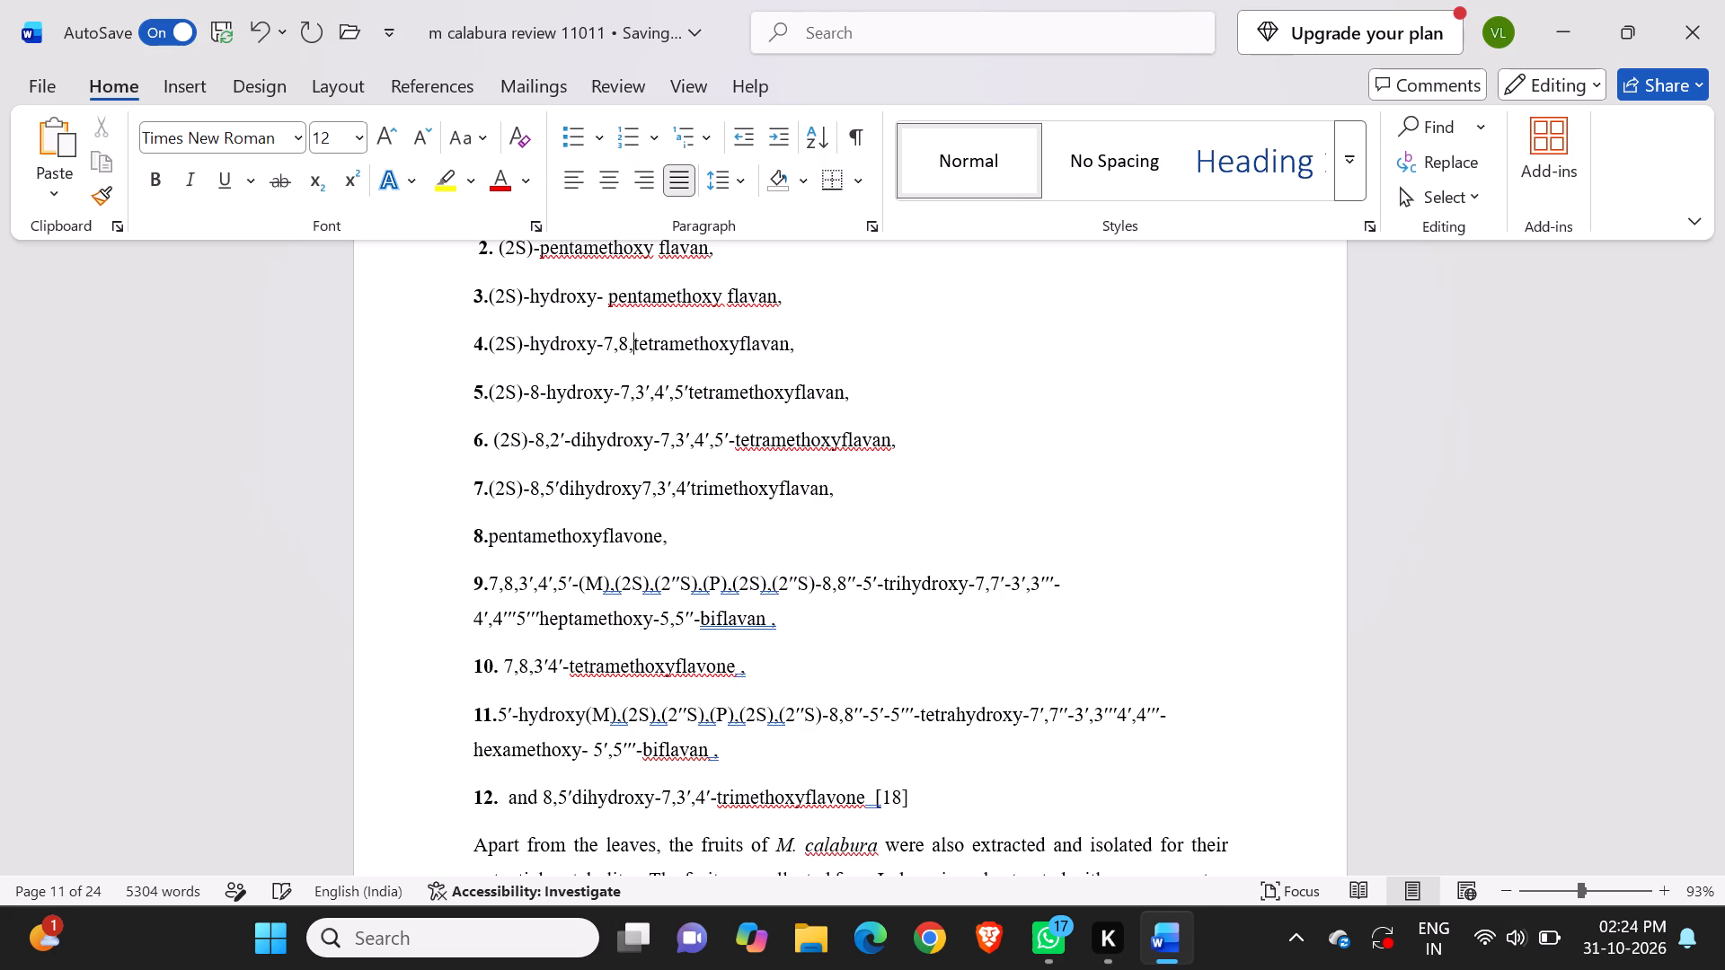
key(BackSpace)
key(BackSpace)
key(BackSpace)
key(BackSpace)
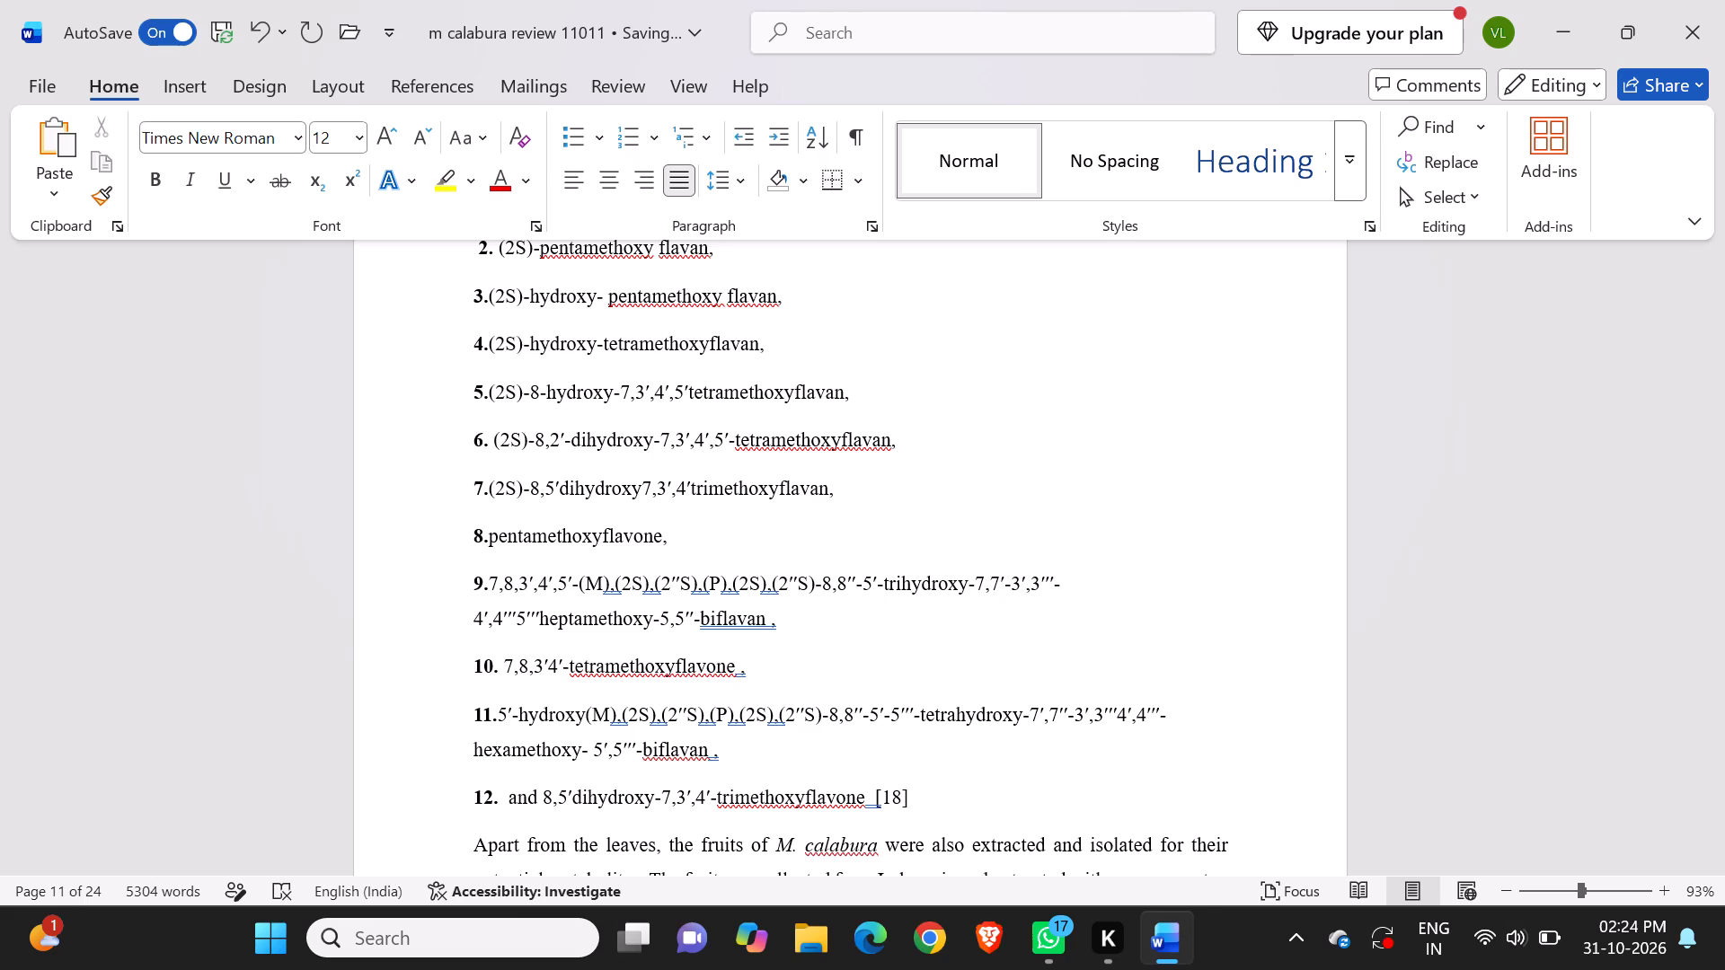
click(705, 353)
key(space)
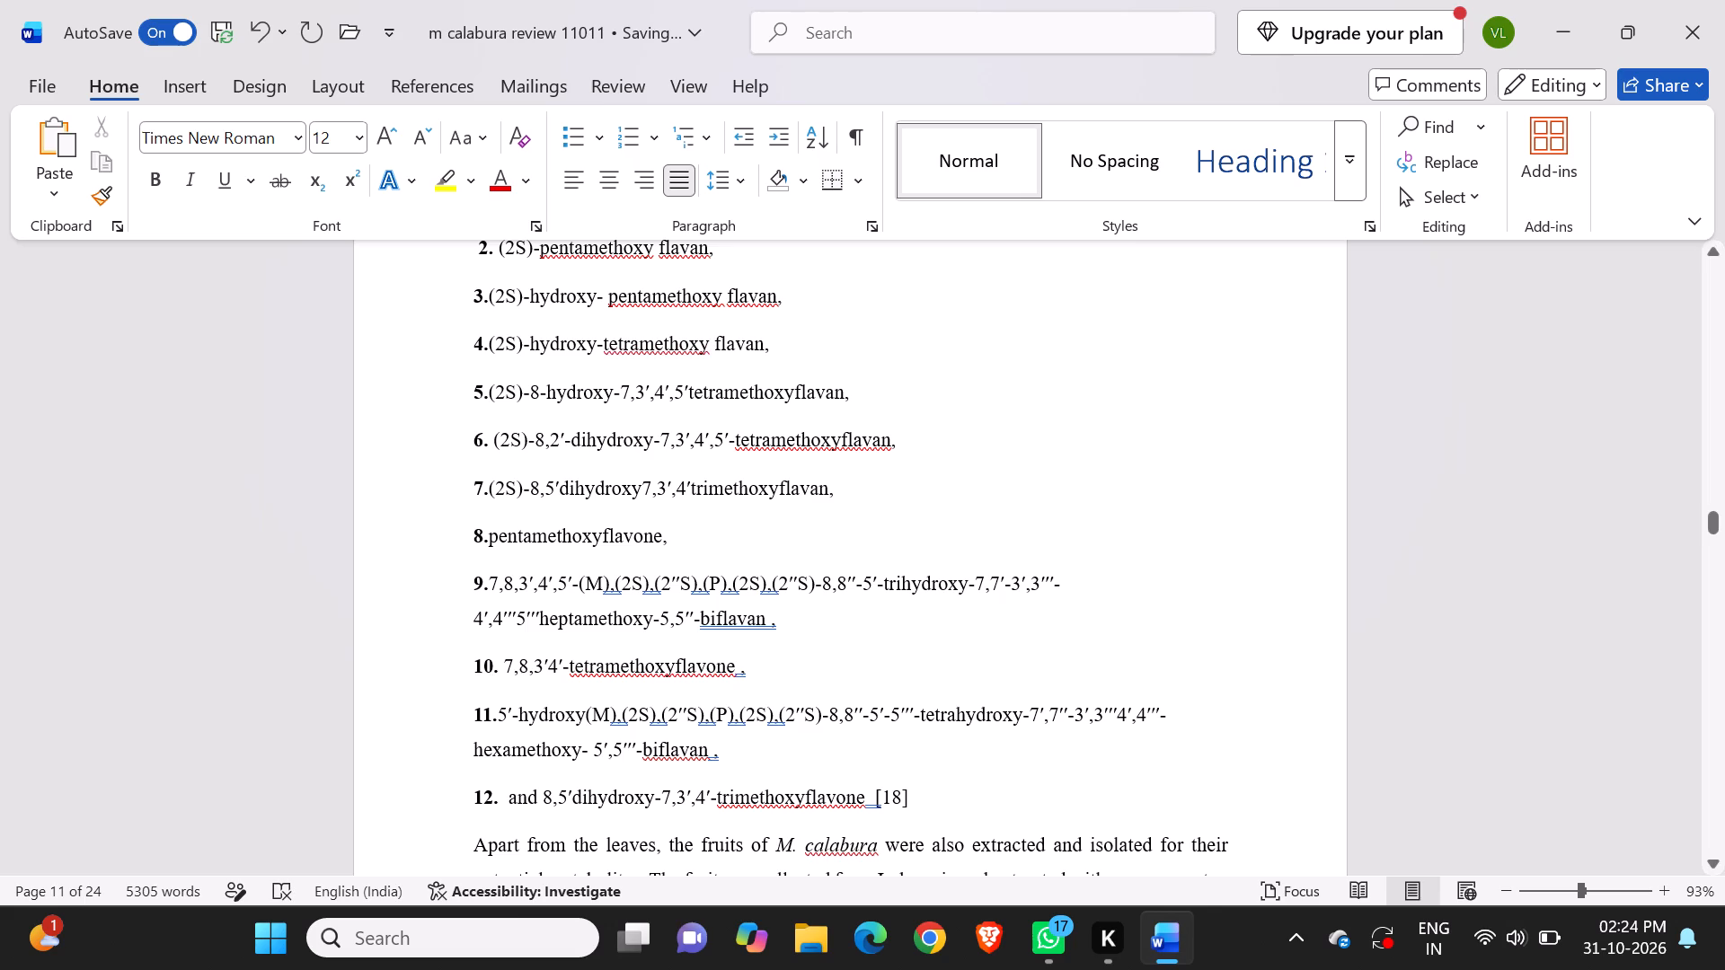
click(715, 313)
In item 5, remove the 8 and its extra hyphen before hydroxy.
scroll(715, 313, down, 1)
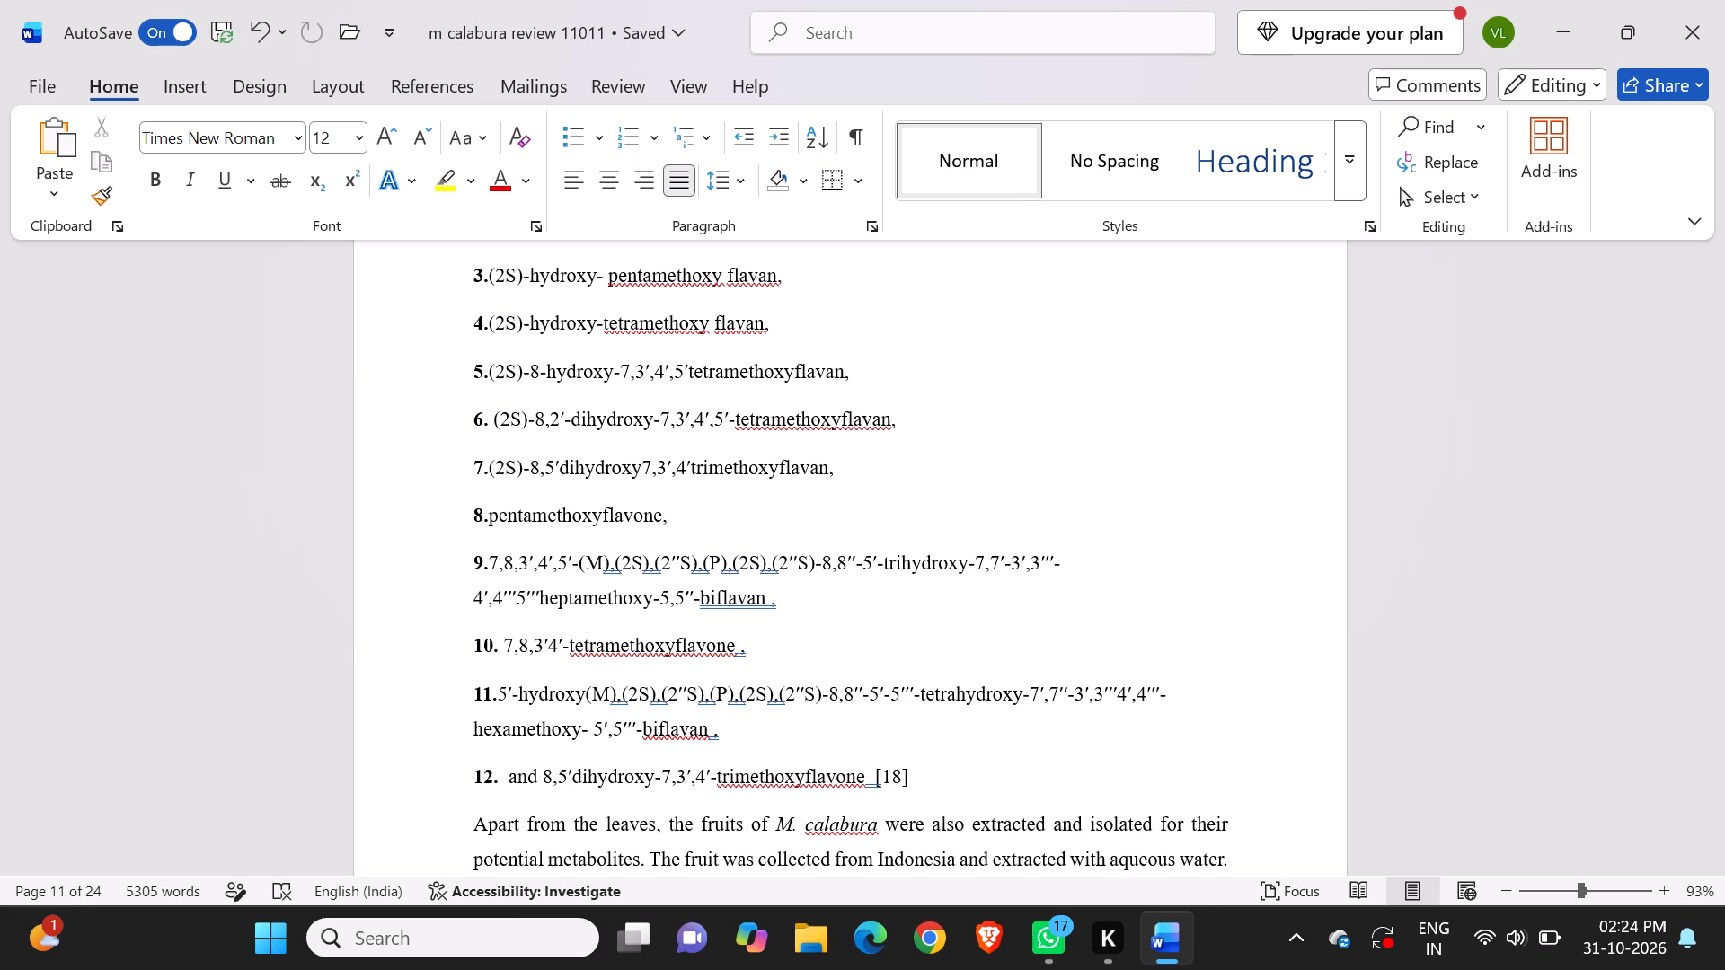
click(544, 374)
key(BackSpace)
key(BackSpace)
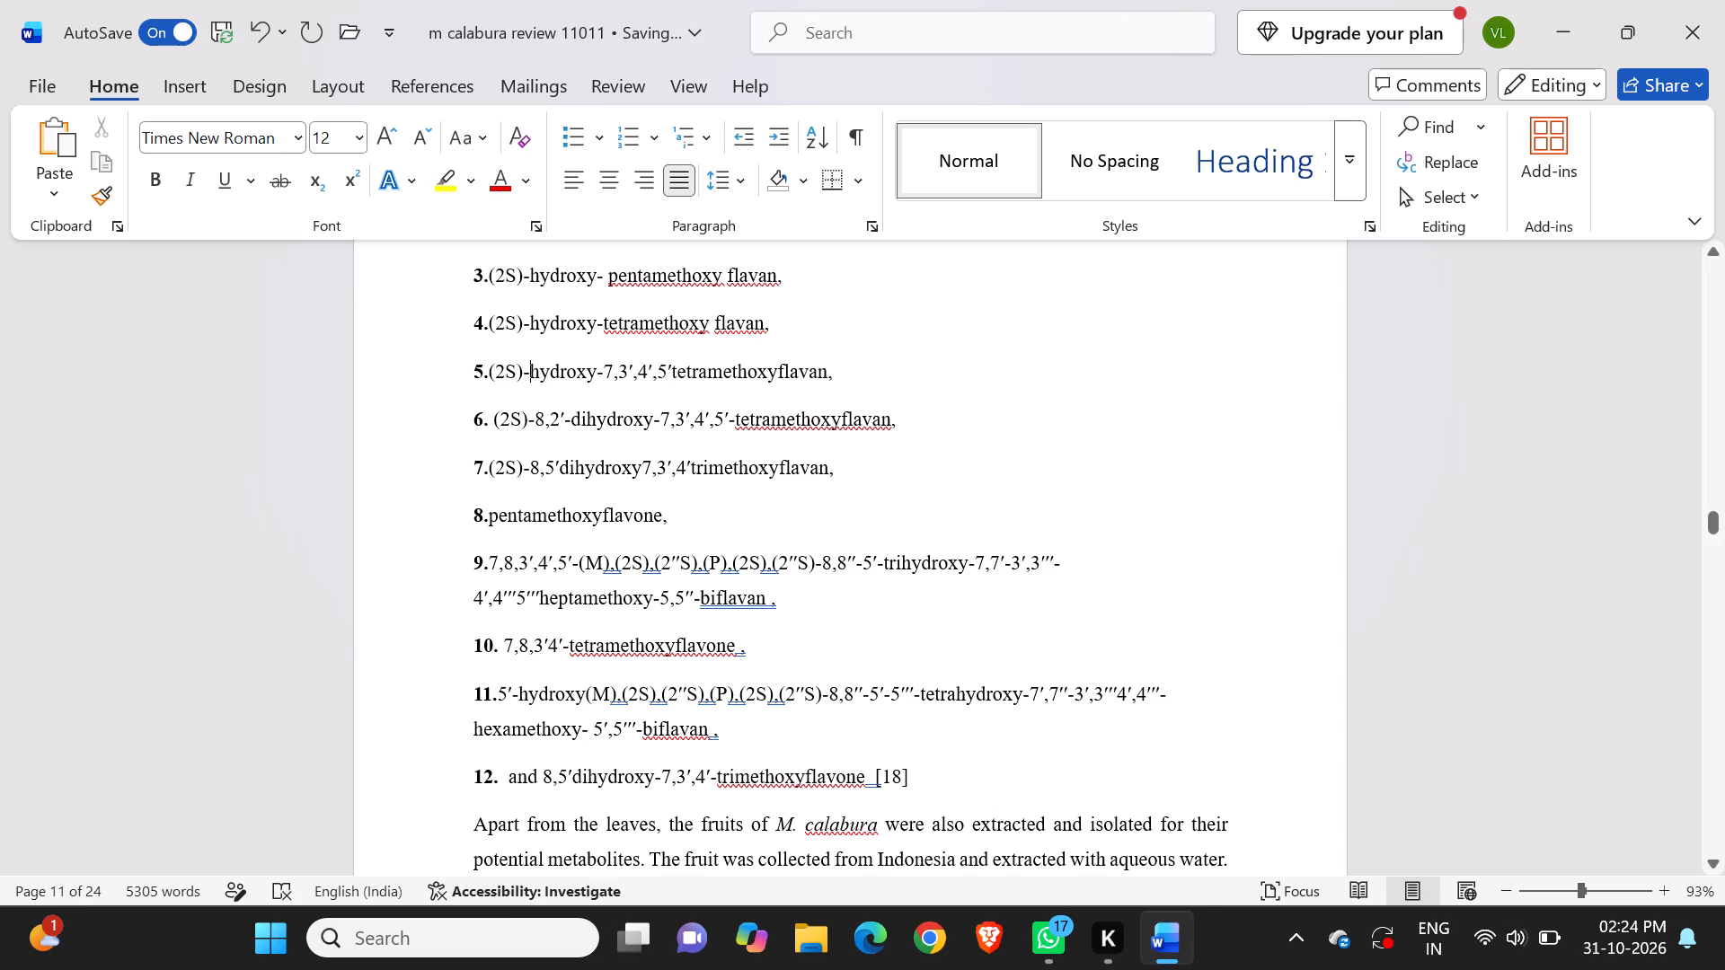
In item 5, delete the position numbers 7,3′,4′,5′ after hydroxy- and split tetramethoxyflavan into tetramethoxy flavan.
click(669, 373)
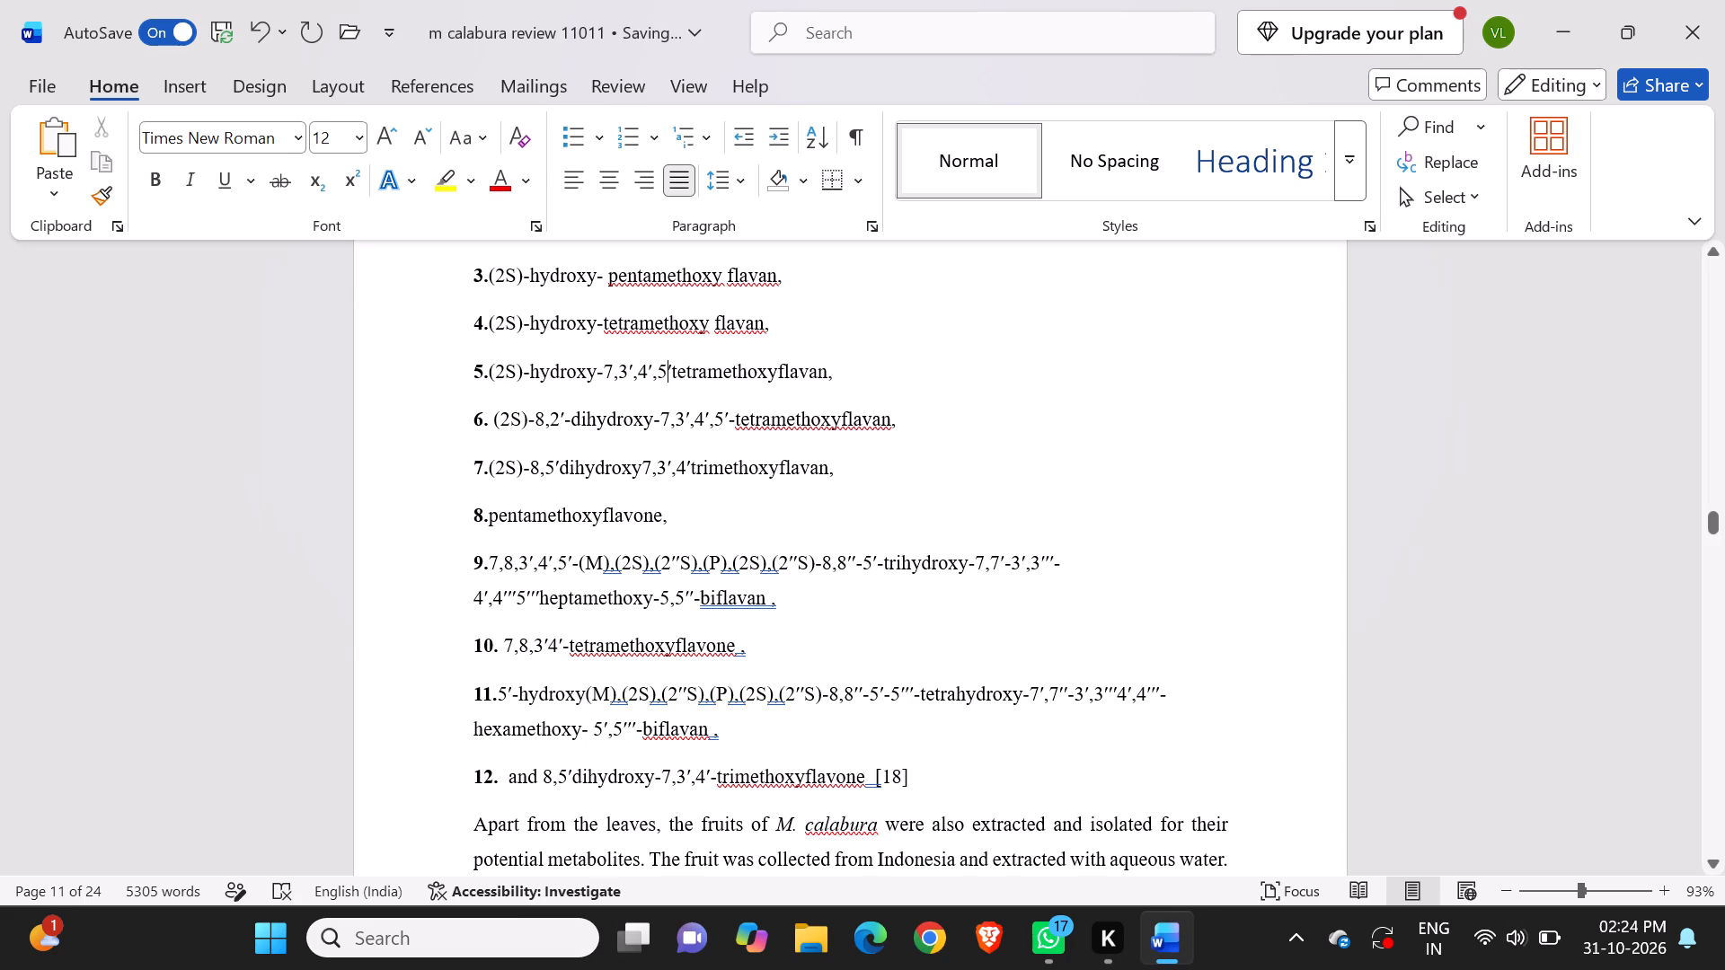
click(673, 373)
key(BackSpace)
key(BackSpace)
key(BackSpace)
key(BackSpace)
key(BackSpace)
key(BackSpace)
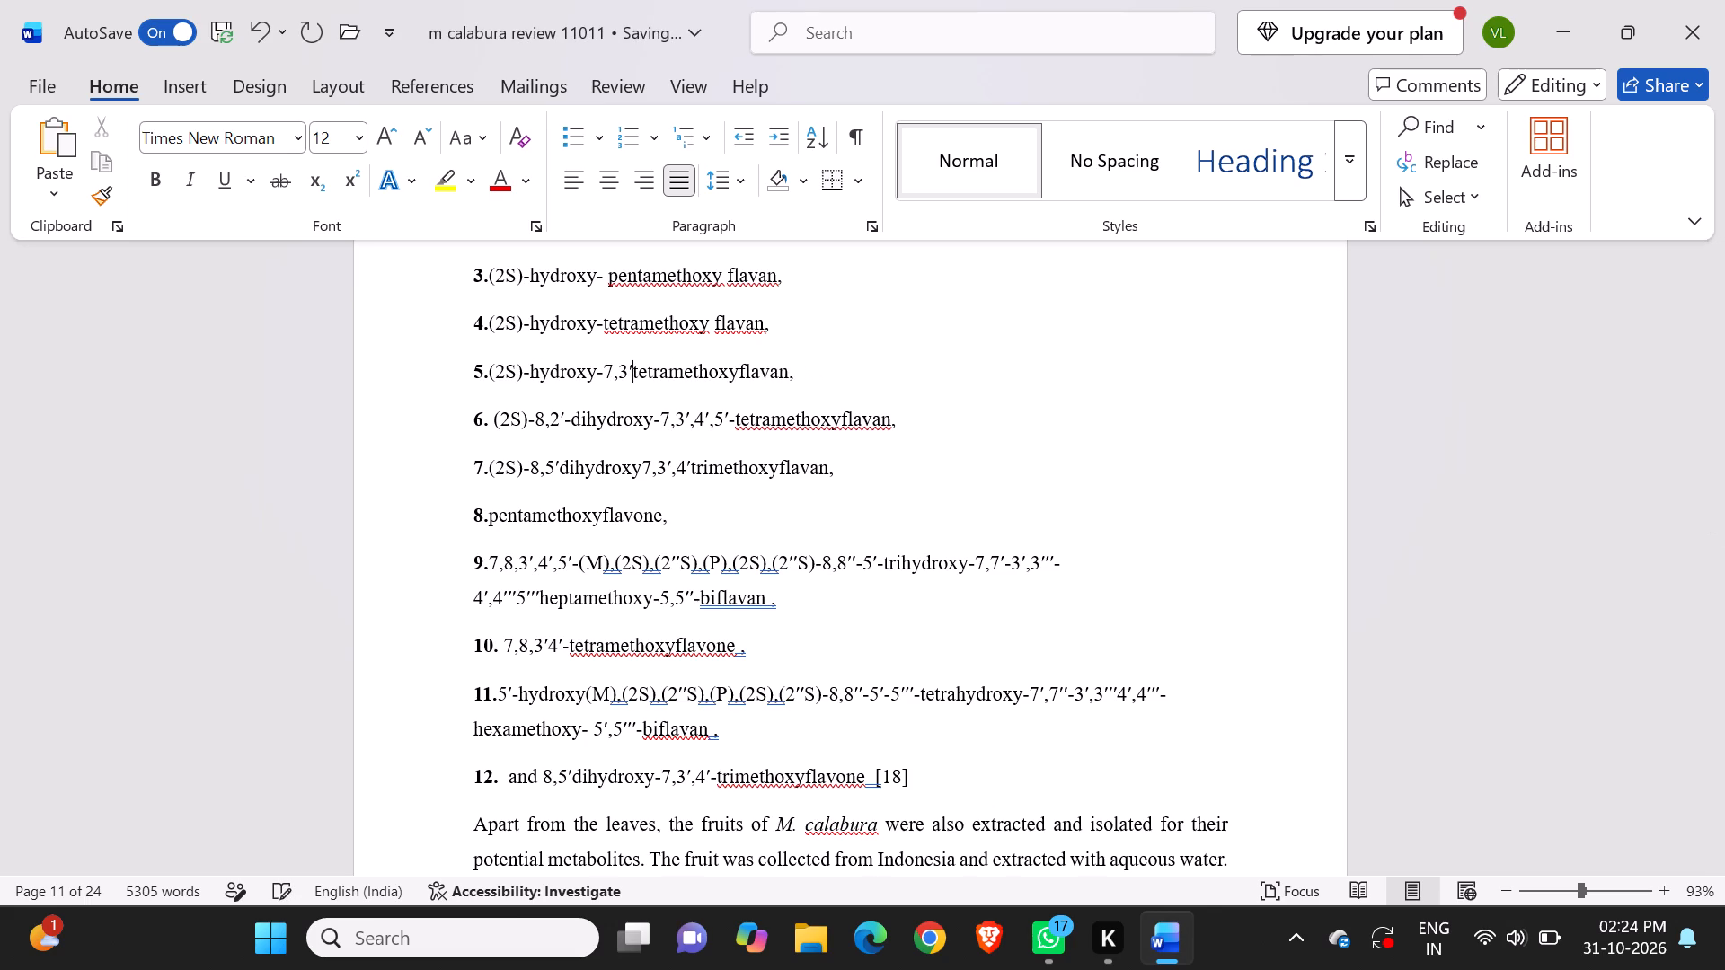
key(BackSpace)
key(BackSpace)
key(BackSpace)
key(BackSpace)
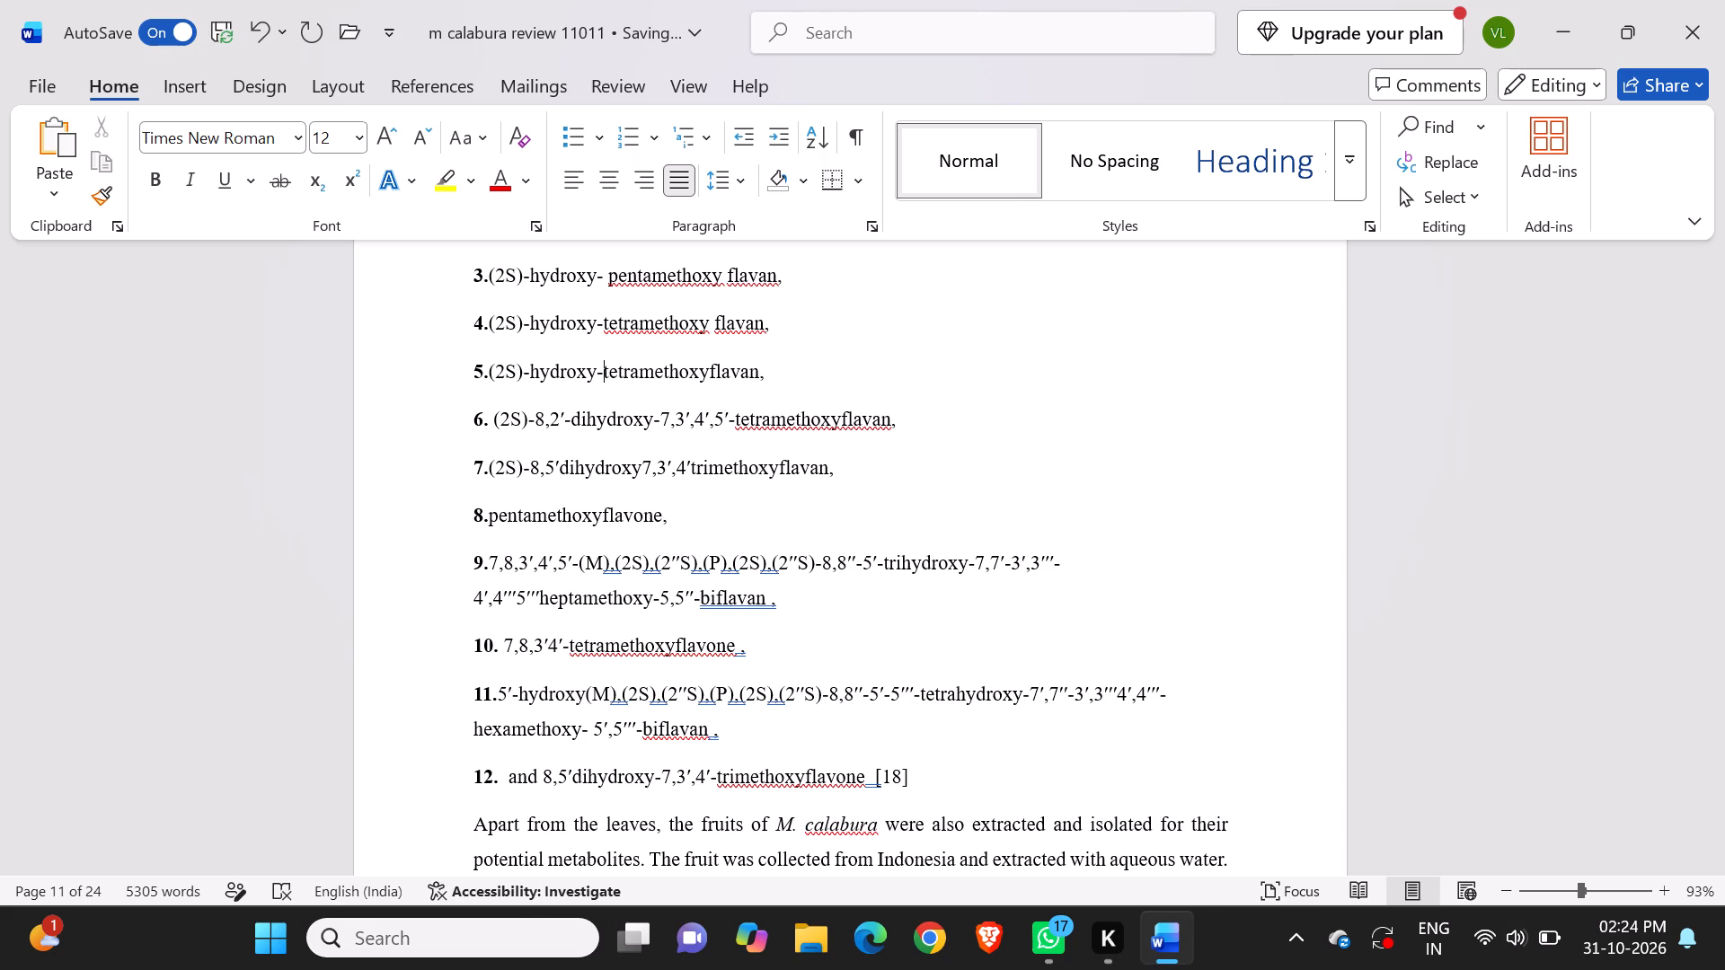
click(706, 372)
key(space)
In item 6, remove 8,2′ before dihydroxy, leaving a single hyphen after (2S).
click(562, 419)
key(BackSpace)
key(BackSpace)
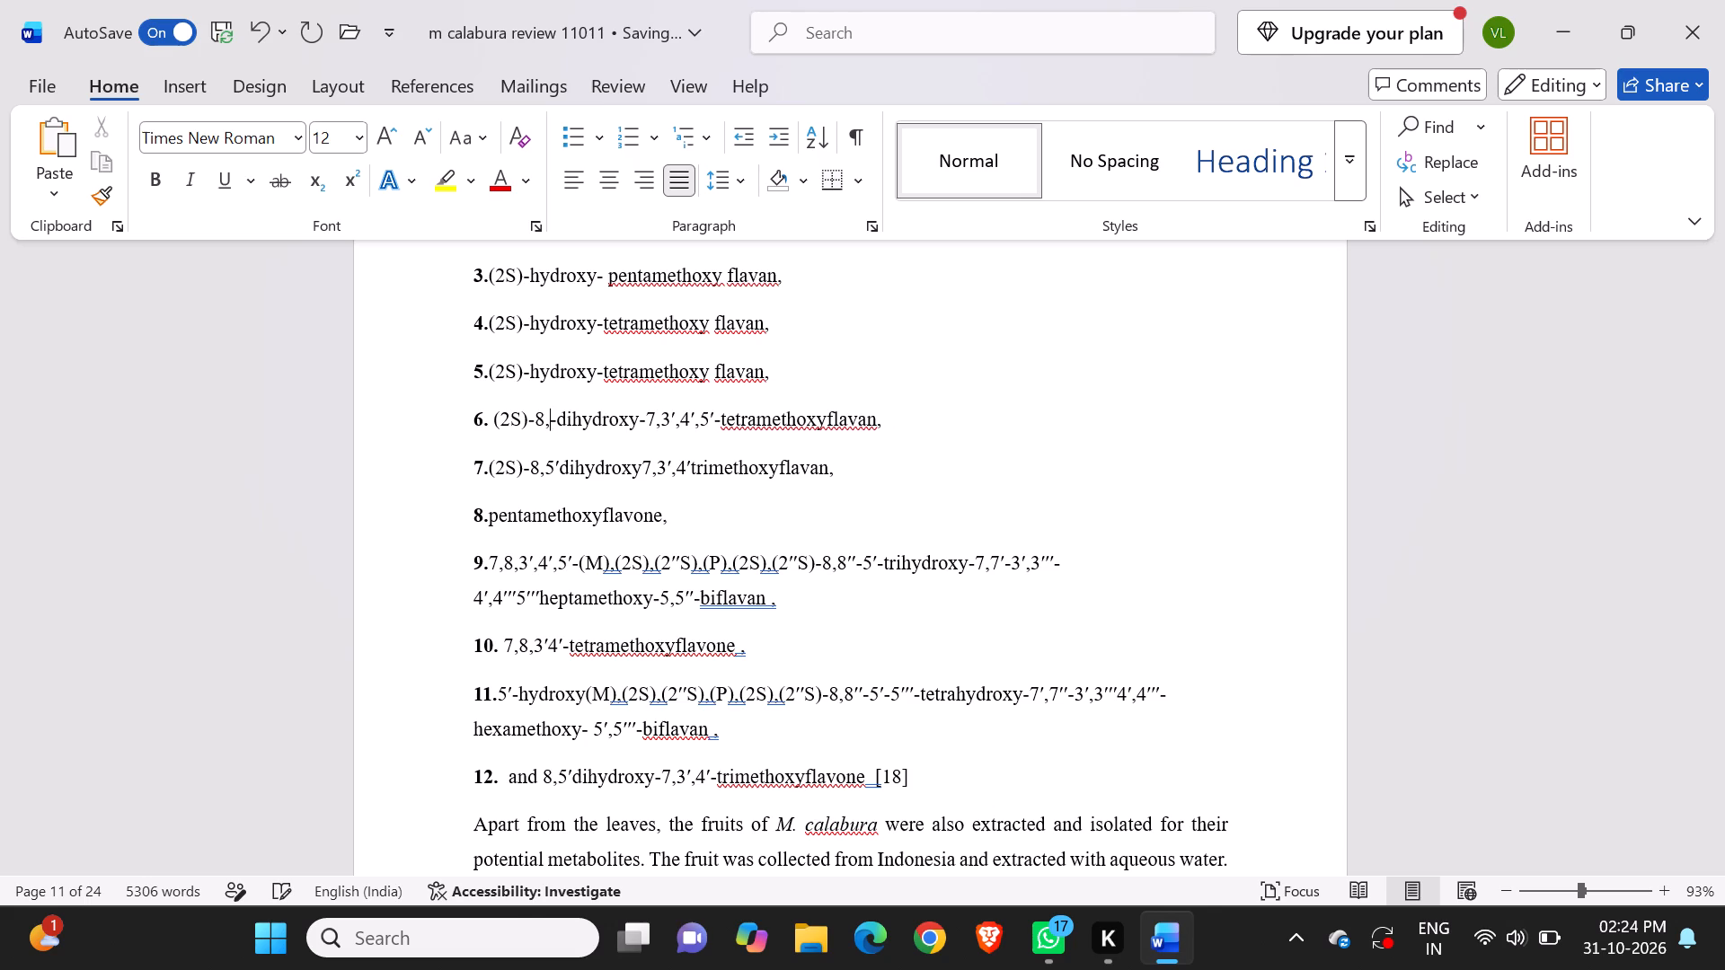
key(BackSpace)
key(BackSpace)
key(BackSpace)
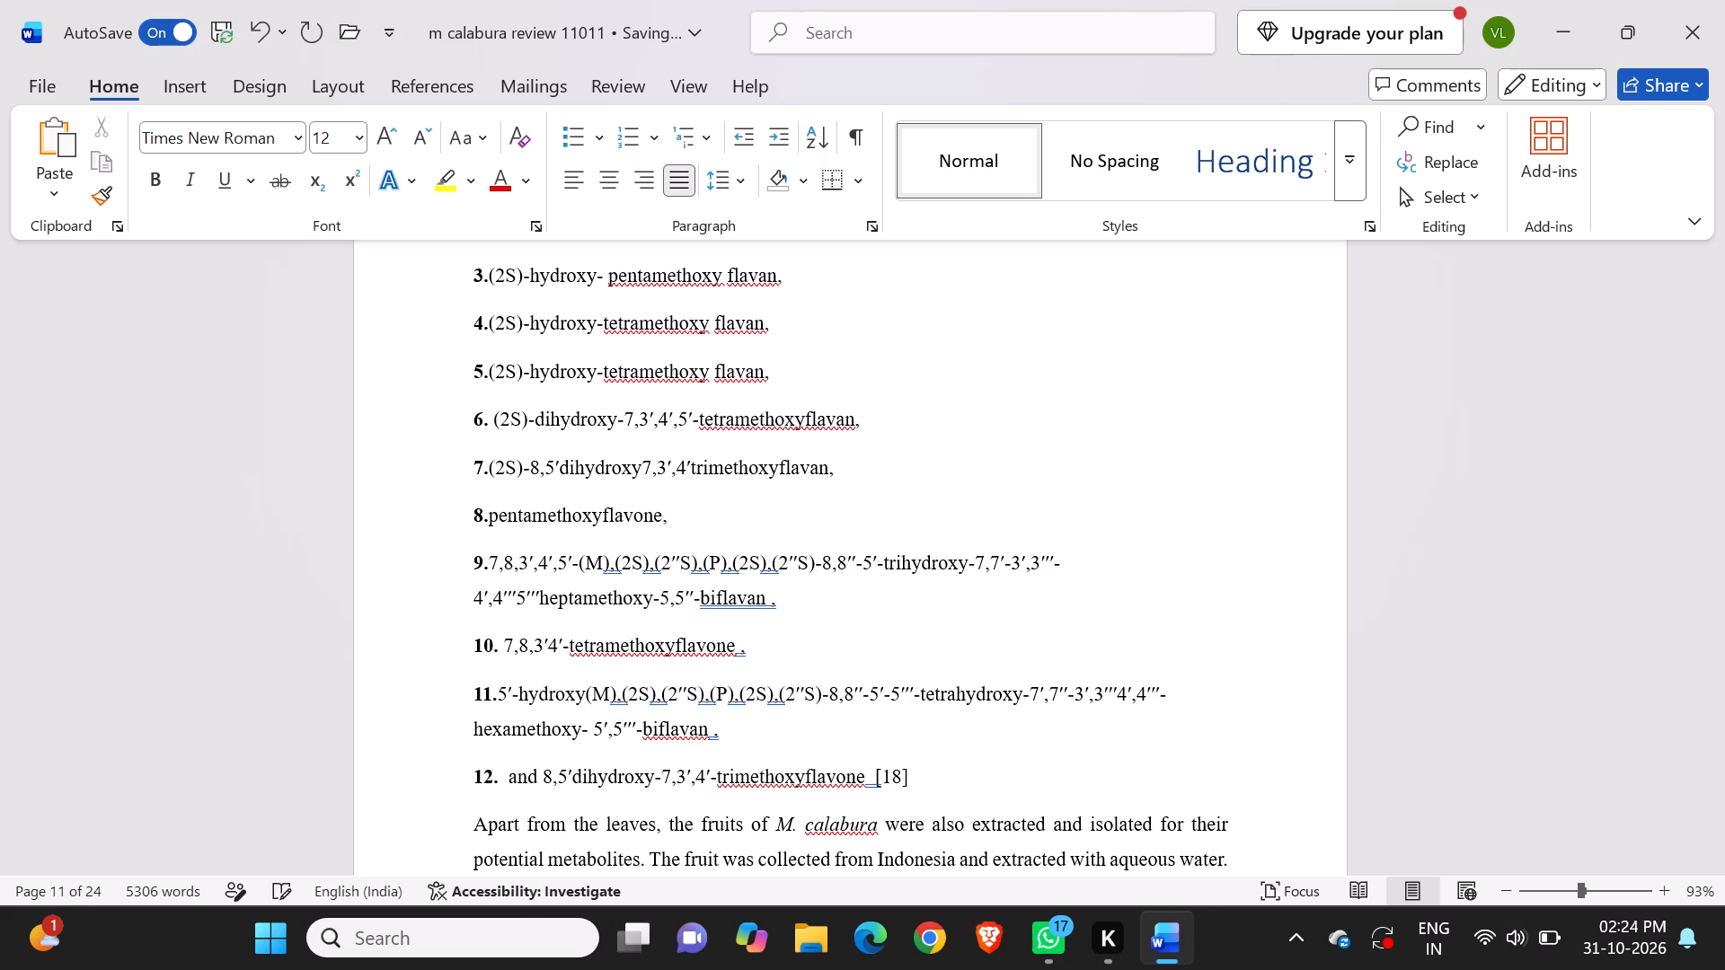
In item 6, delete 7,3′,4′,5′ with its extra hyphen after dihydroxy and split tetramethoxyflavan into tetramethoxy flavan.
click(691, 419)
key(BackSpace)
key(BackSpace)
key(BackSpace)
key(BackSpace)
key(BackSpace)
key(BackSpace)
key(BackSpace)
key(BackSpace)
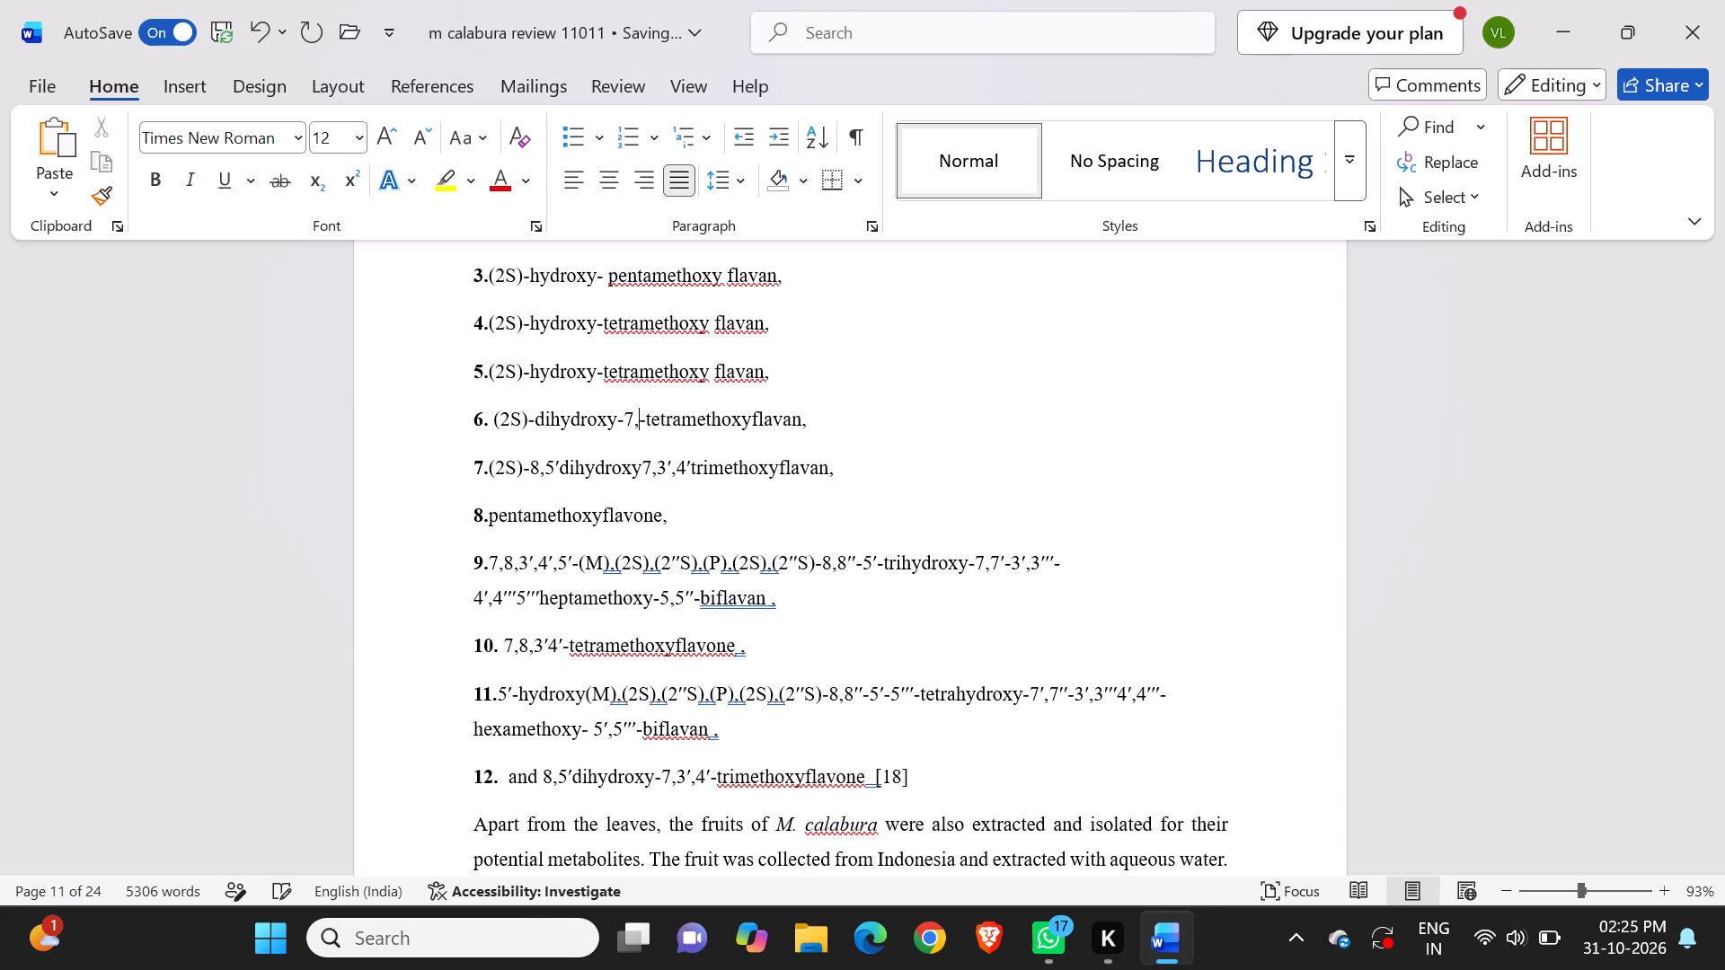
key(BackSpace)
key(BackSpace)
key(BackSpace)
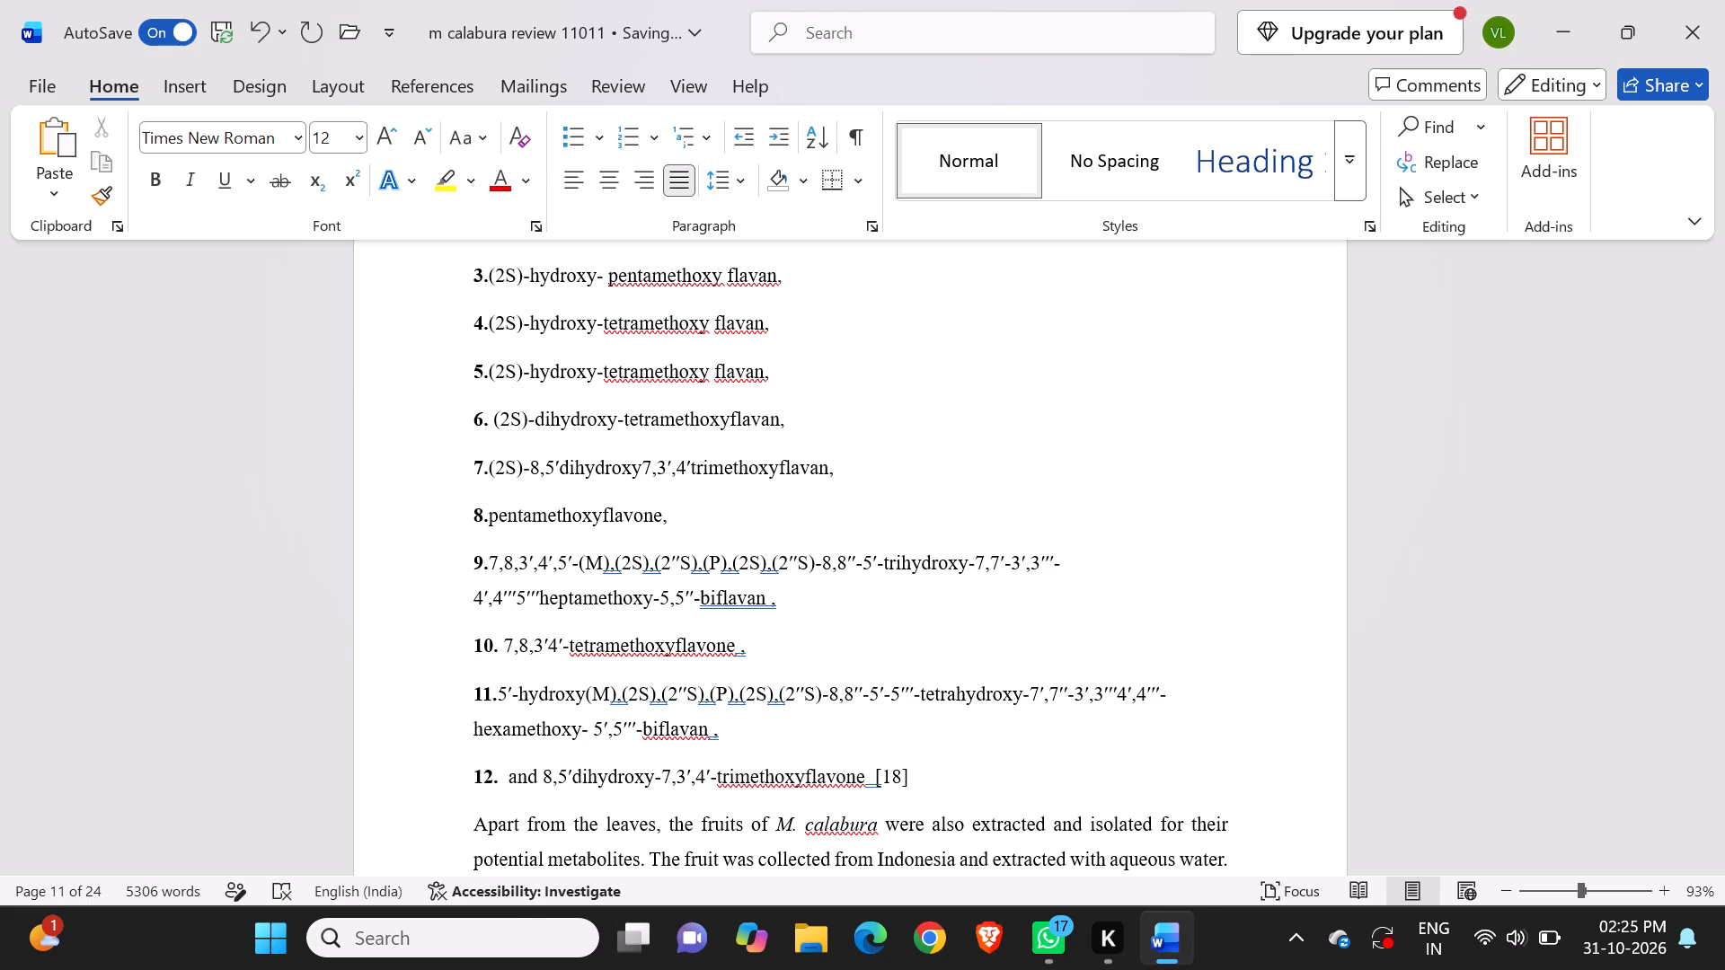
click(728, 418)
key(space)
In item 7, split trimethoxyflavan into trimethoxy flavan and replace the position numbers 7,3′,4′ before it with a hyphen.
scroll(735, 487, down, 1)
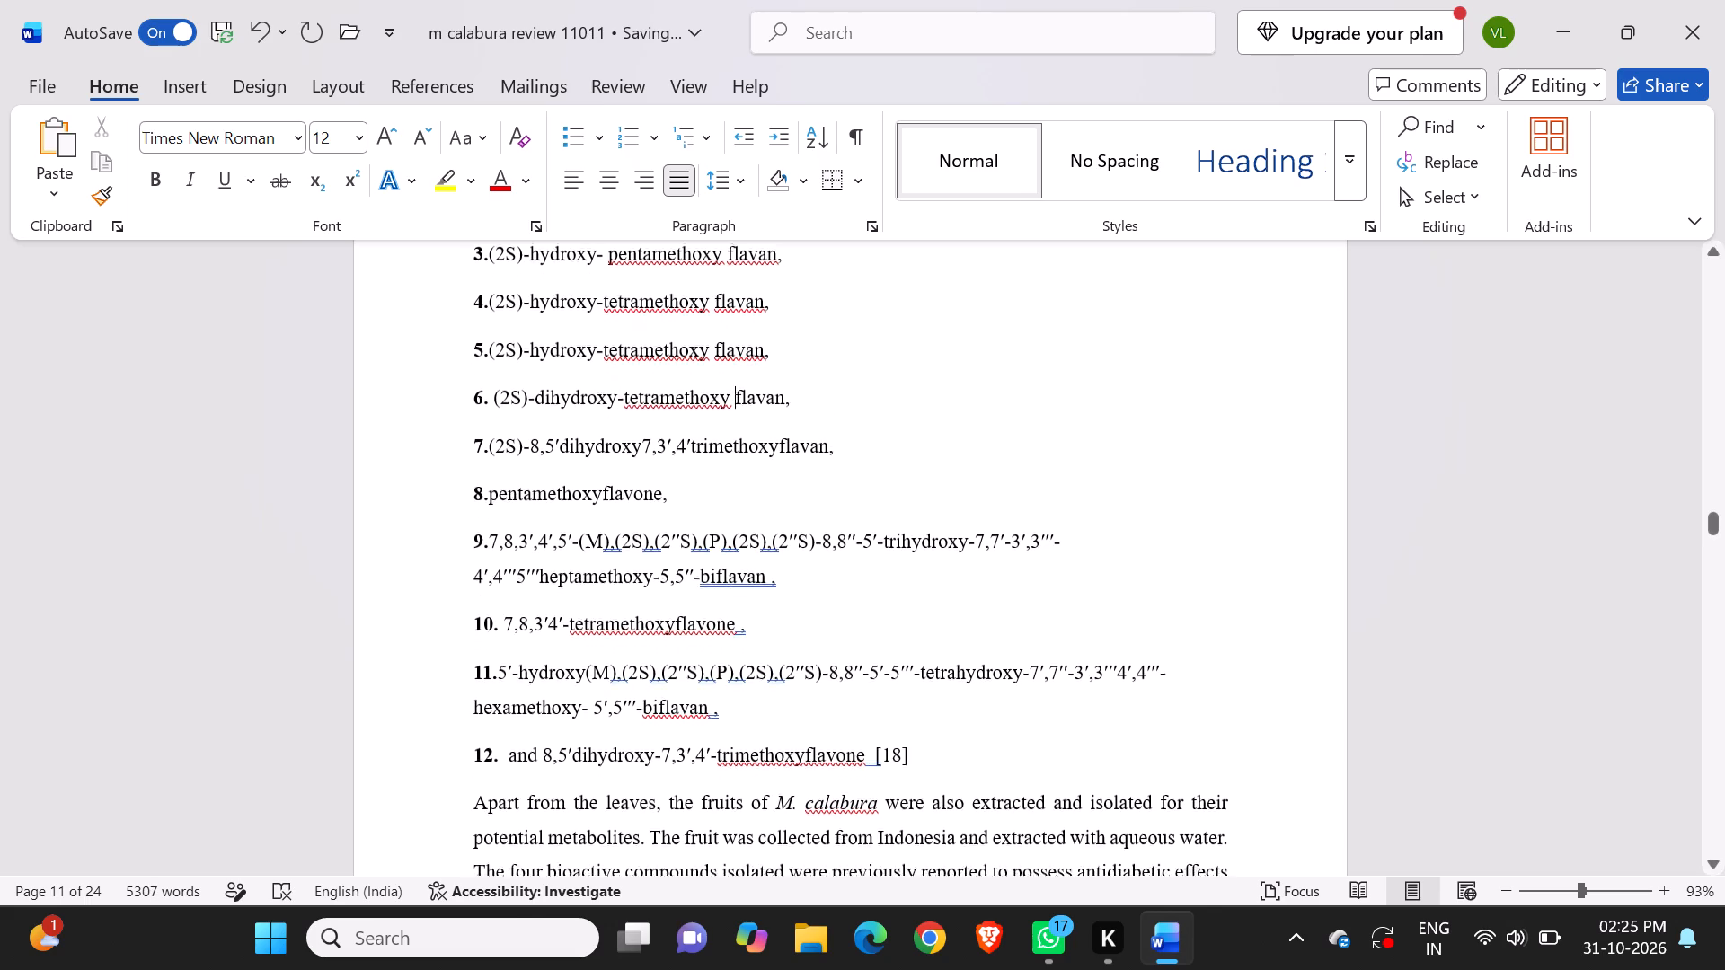
scroll(735, 487, down, 2)
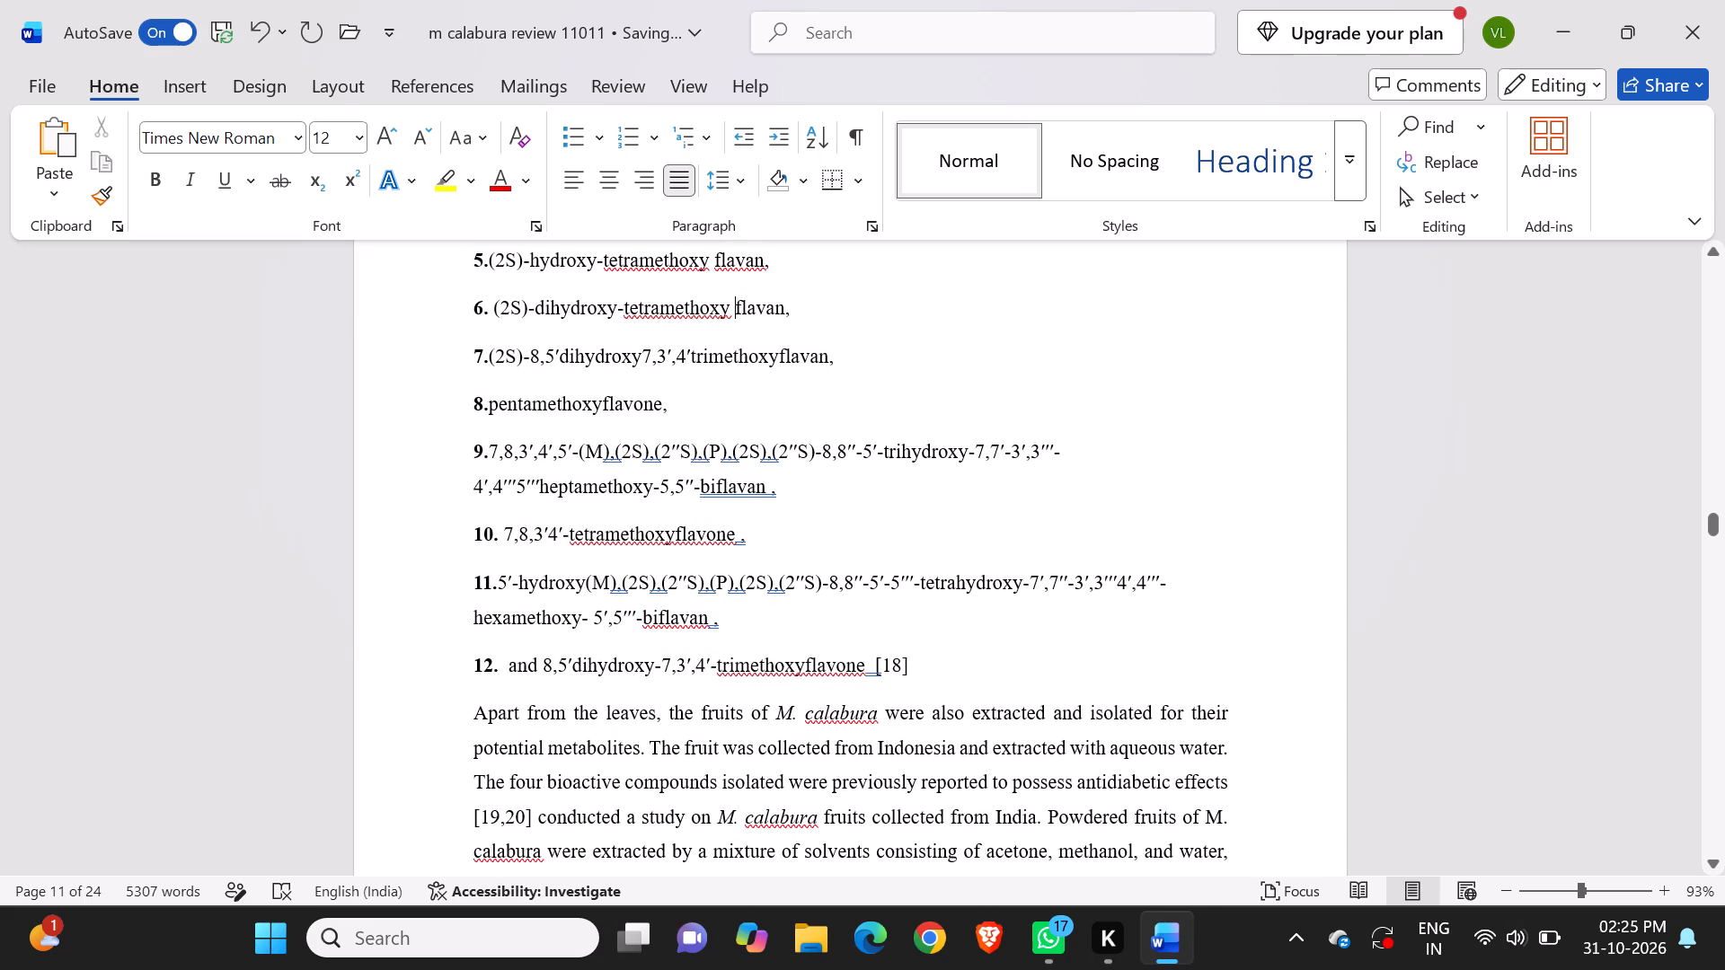
click(775, 357)
key(space)
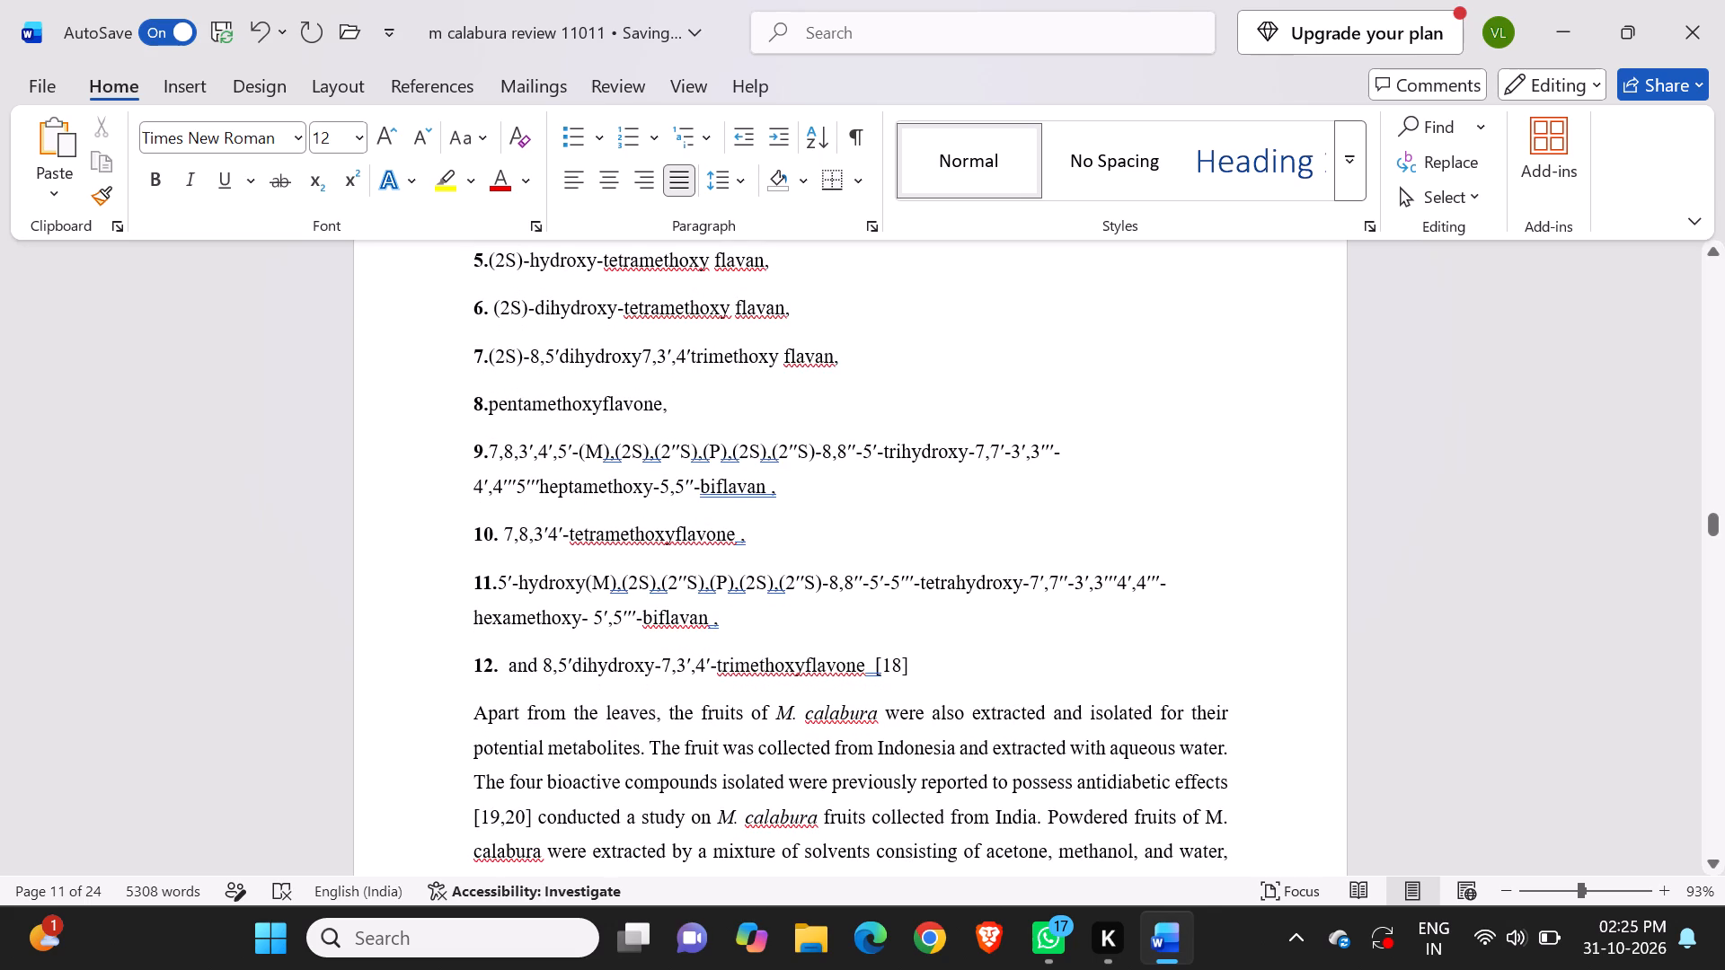
click(691, 349)
key(BackSpace)
key(BackSpace)
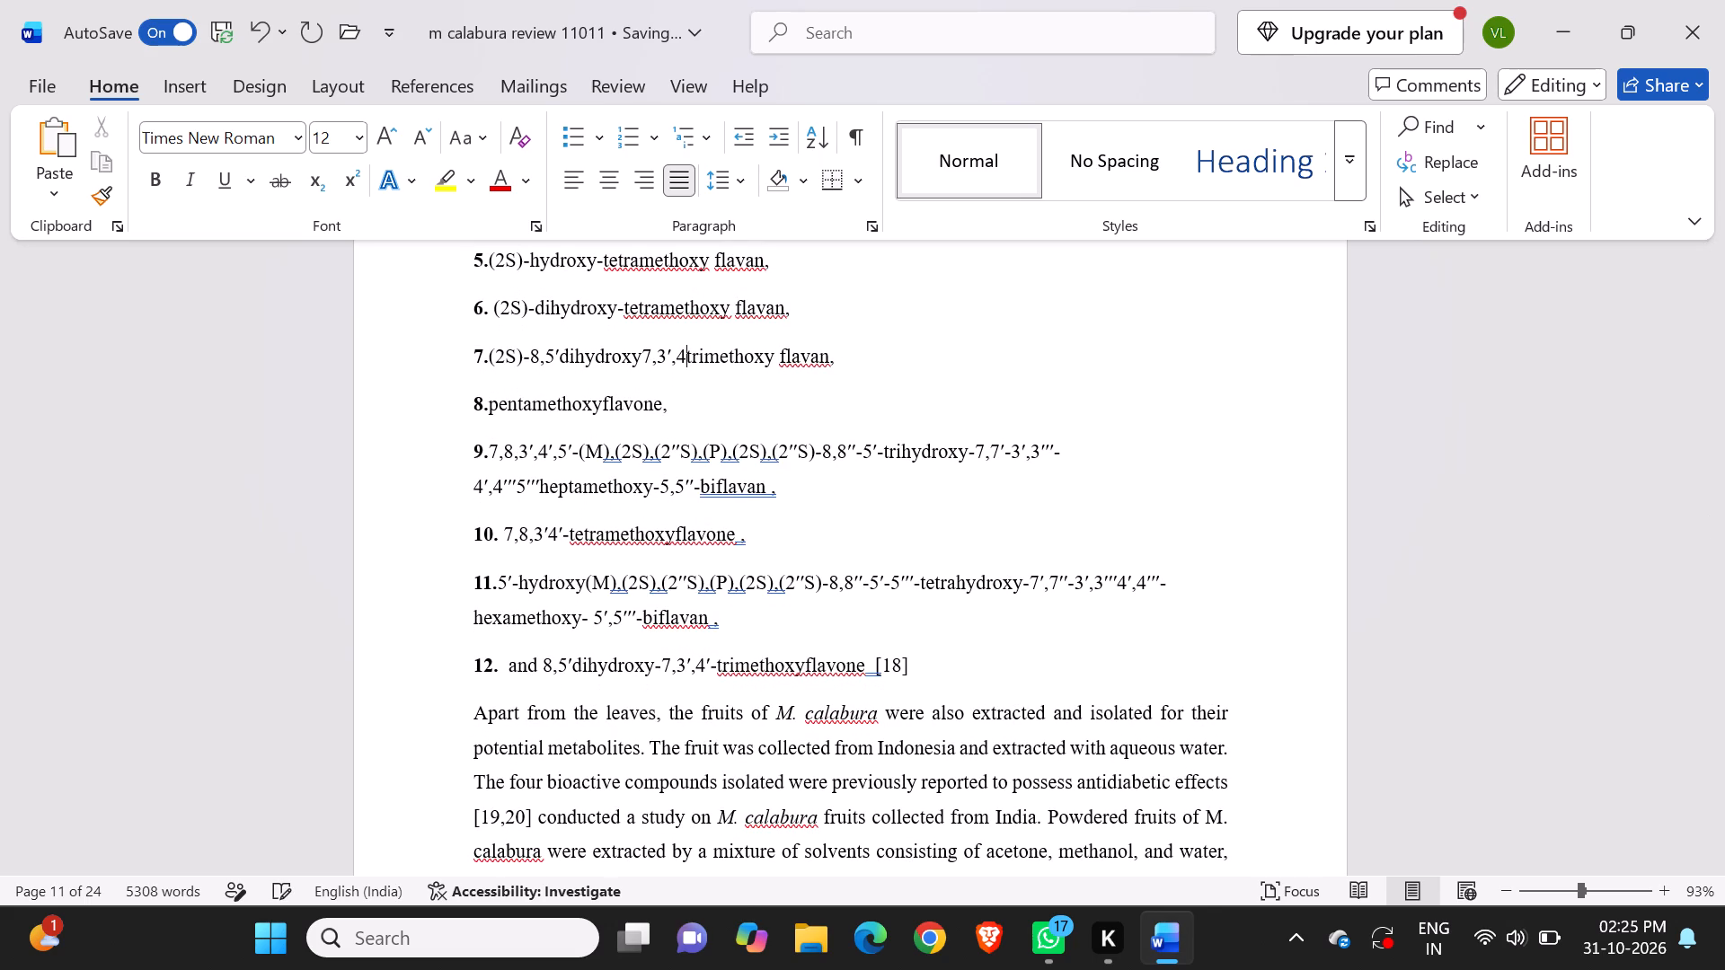
key(BackSpace)
key(BackSpace)
key(BackSpace)
key(BackSpace)
key(BackSpace)
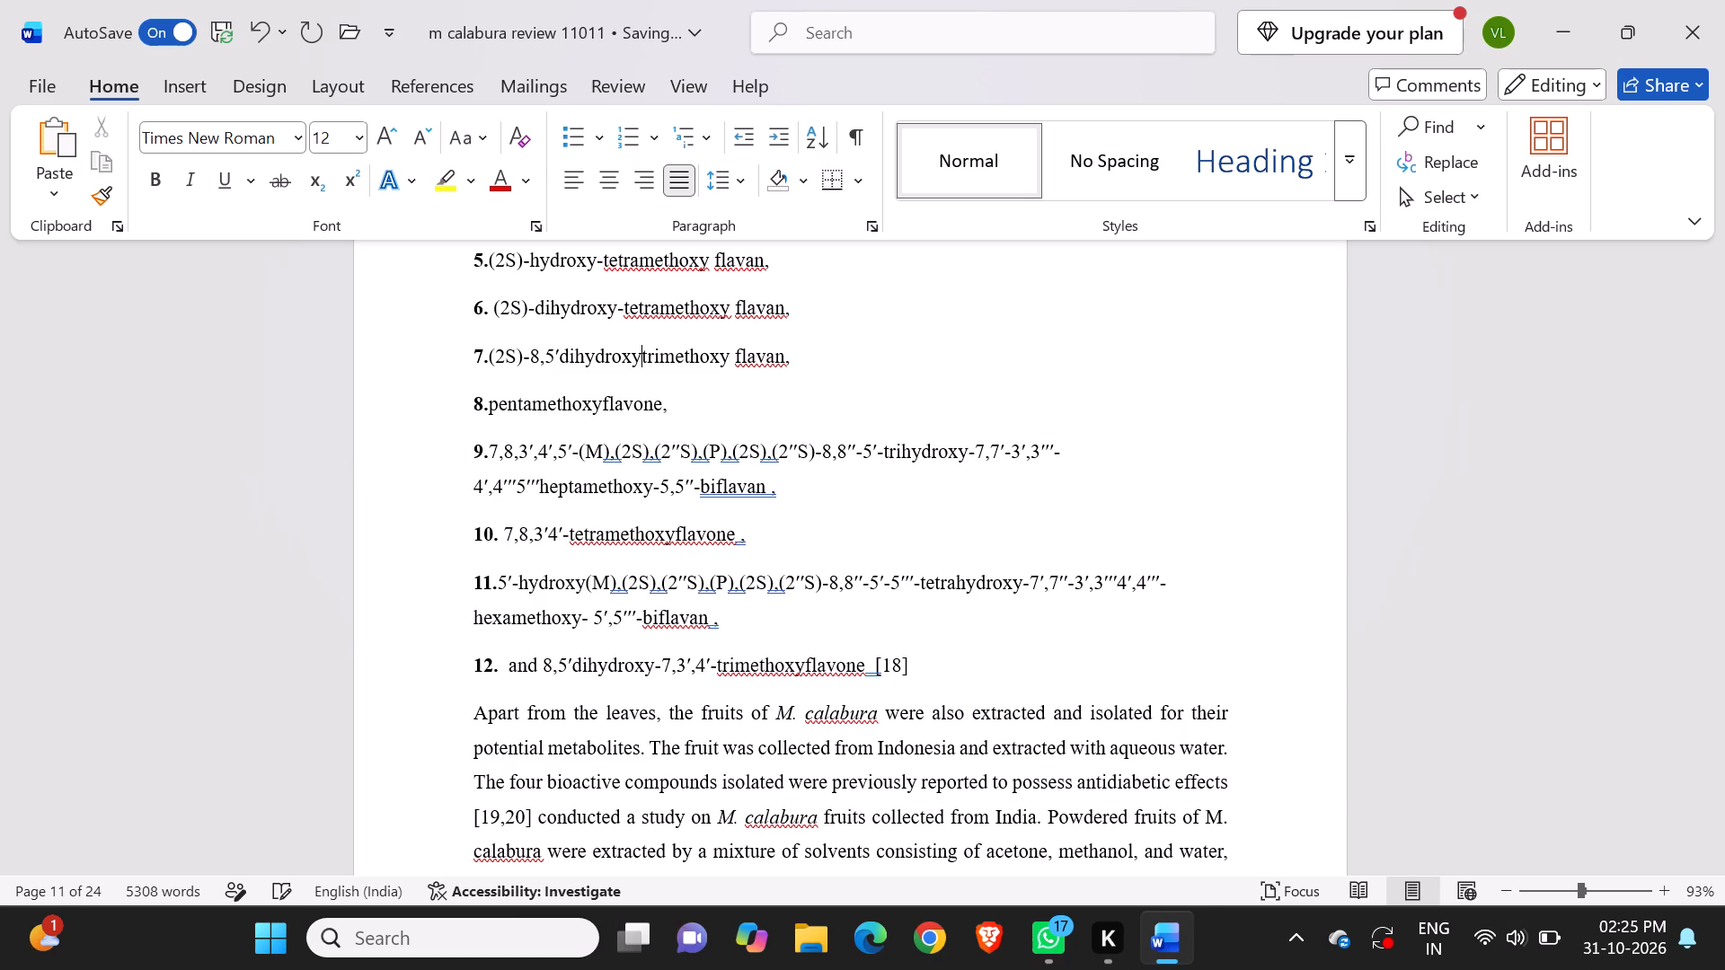
key(minus)
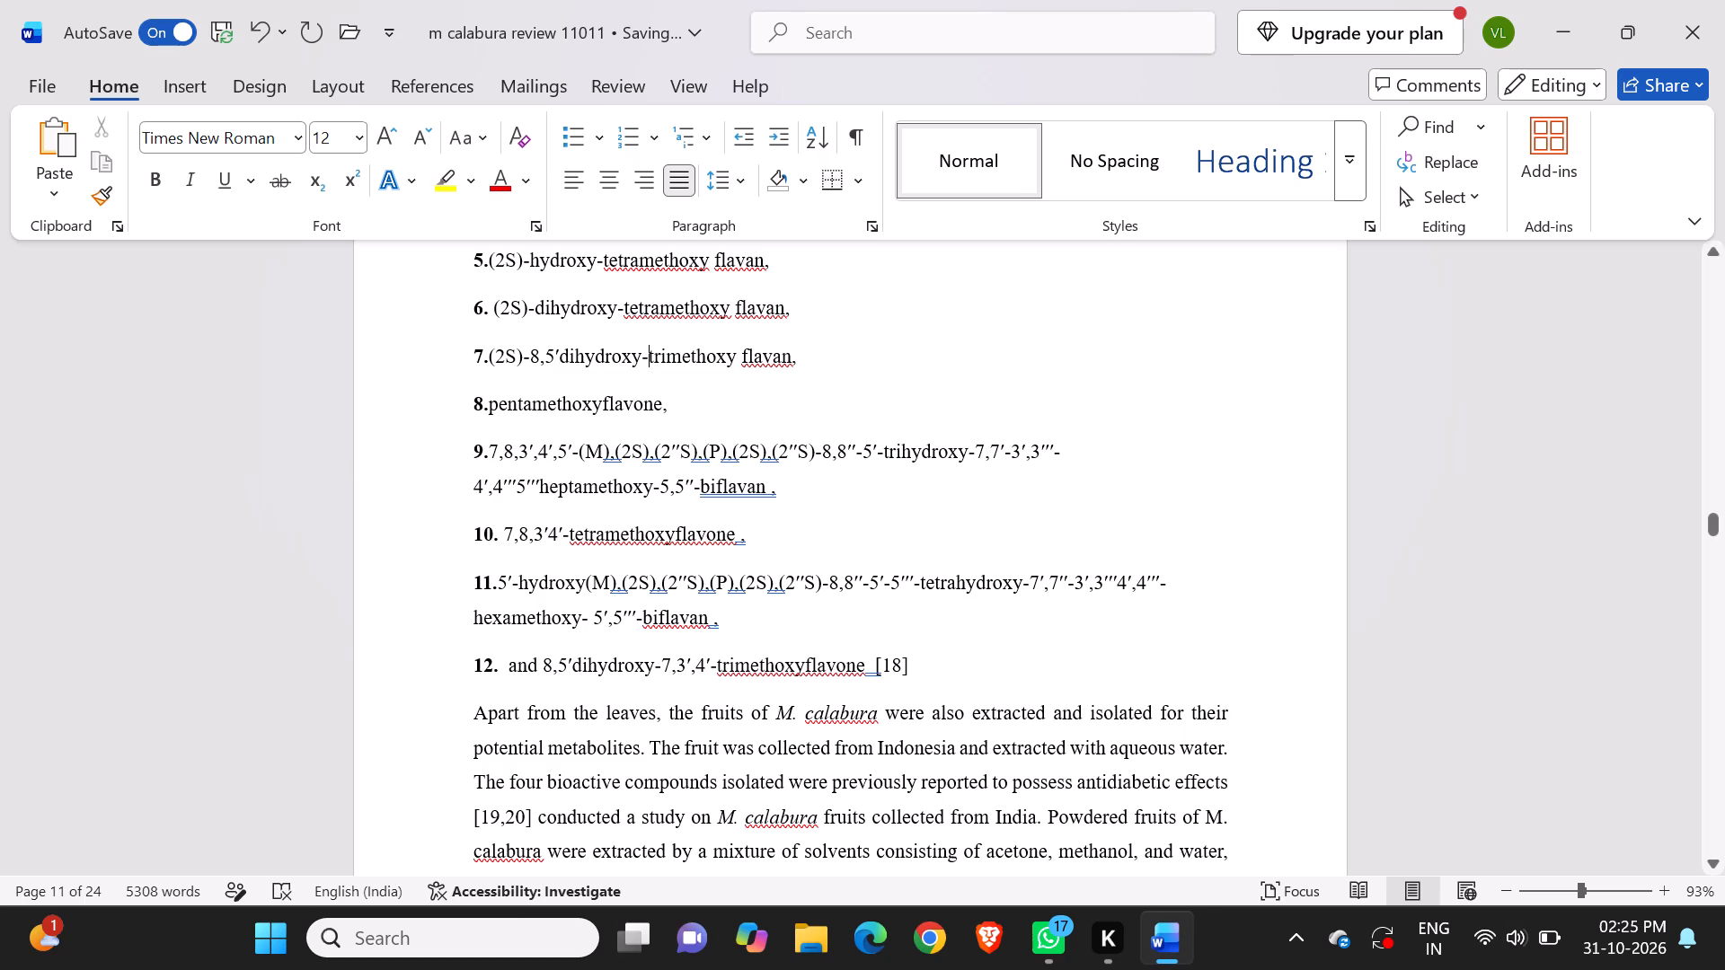
In item 7, remove the position numbers 8,5′ before dihydroxy.
click(557, 356)
key(BackSpace)
key(BackSpace)
key(BackSpace)
key(BackSpace)
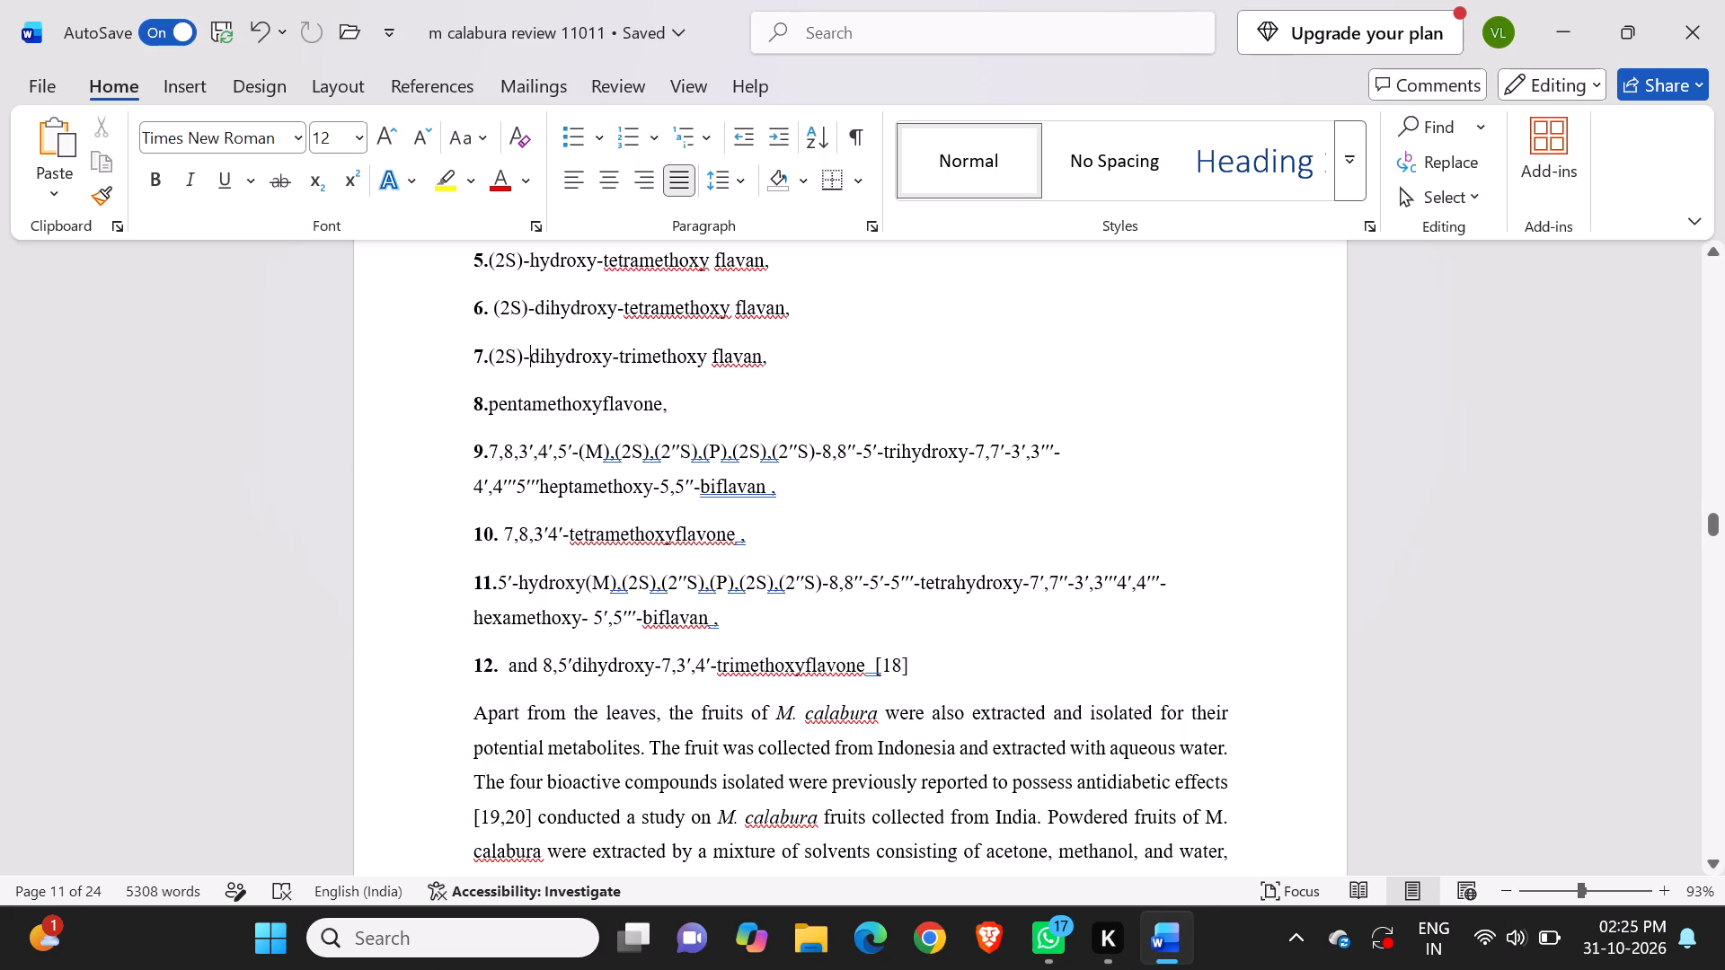
In item 8, split pentamethoxyflavone into pentamethoxy flavone and add a space after the item number.
click(598, 404)
key(space)
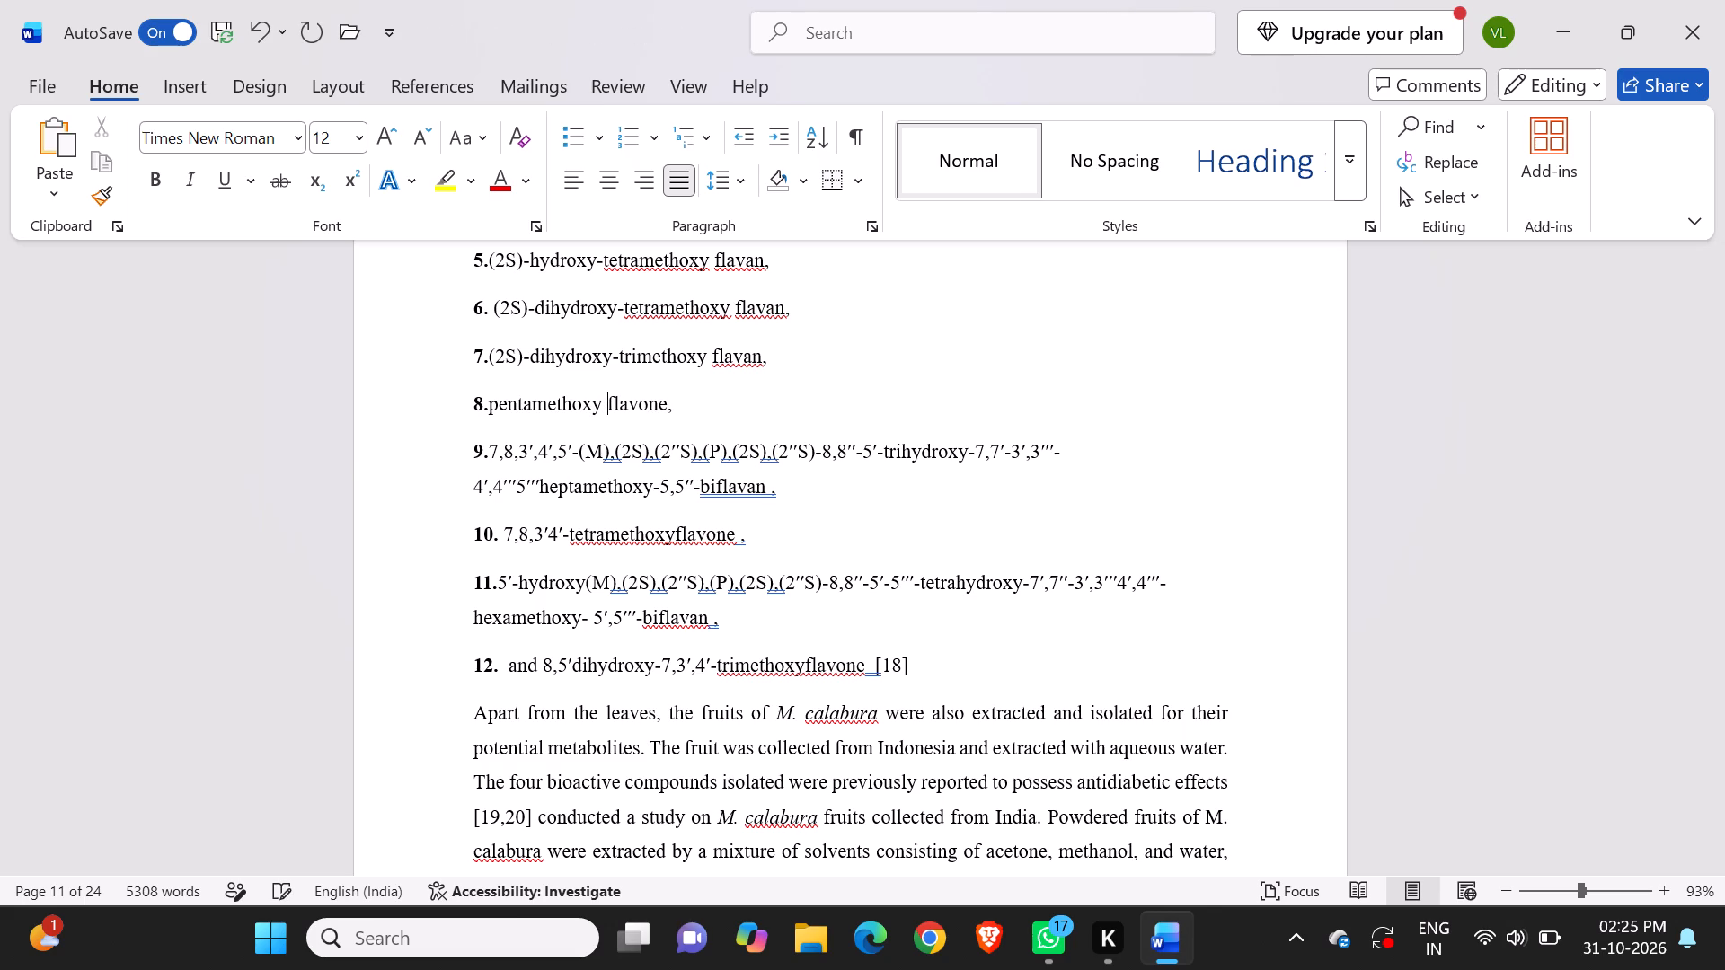
click(487, 406)
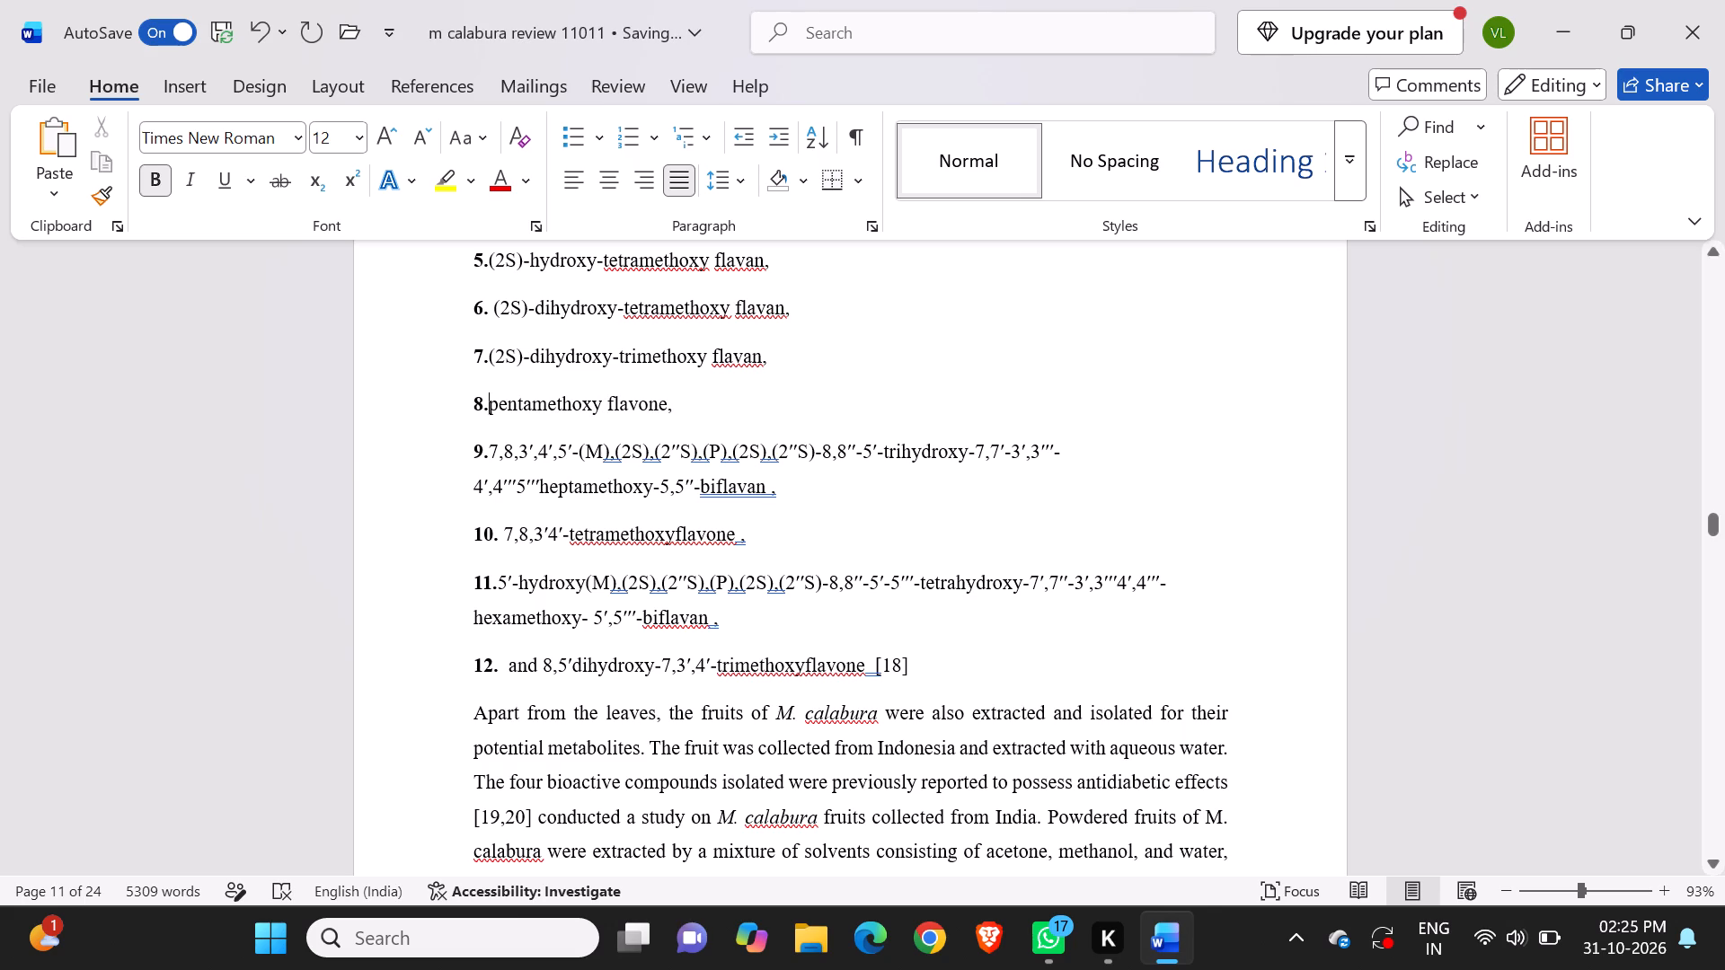
key(space)
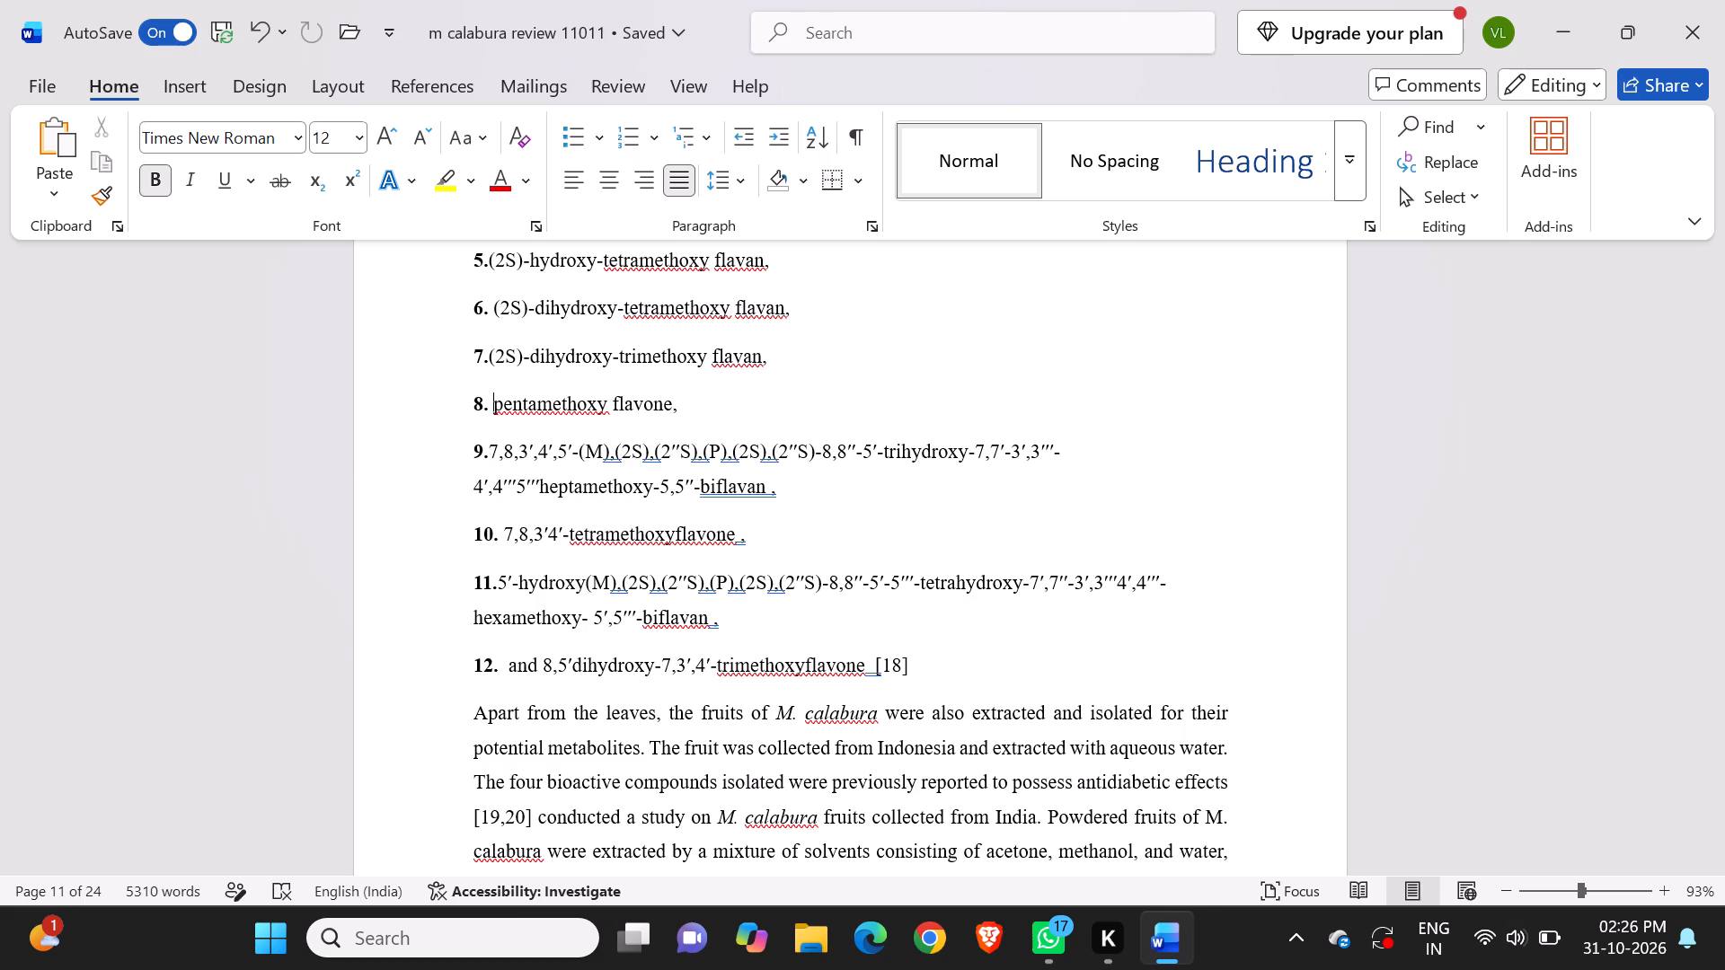
In item 11, delete everything between hydroxy and -tetrahydroxy, from the opening (M) through the 8,8″-5′-5‴ position numbers.
scroll(627, 431, down, 1)
click(627, 431)
click(627, 426)
scroll(627, 426, down, 1)
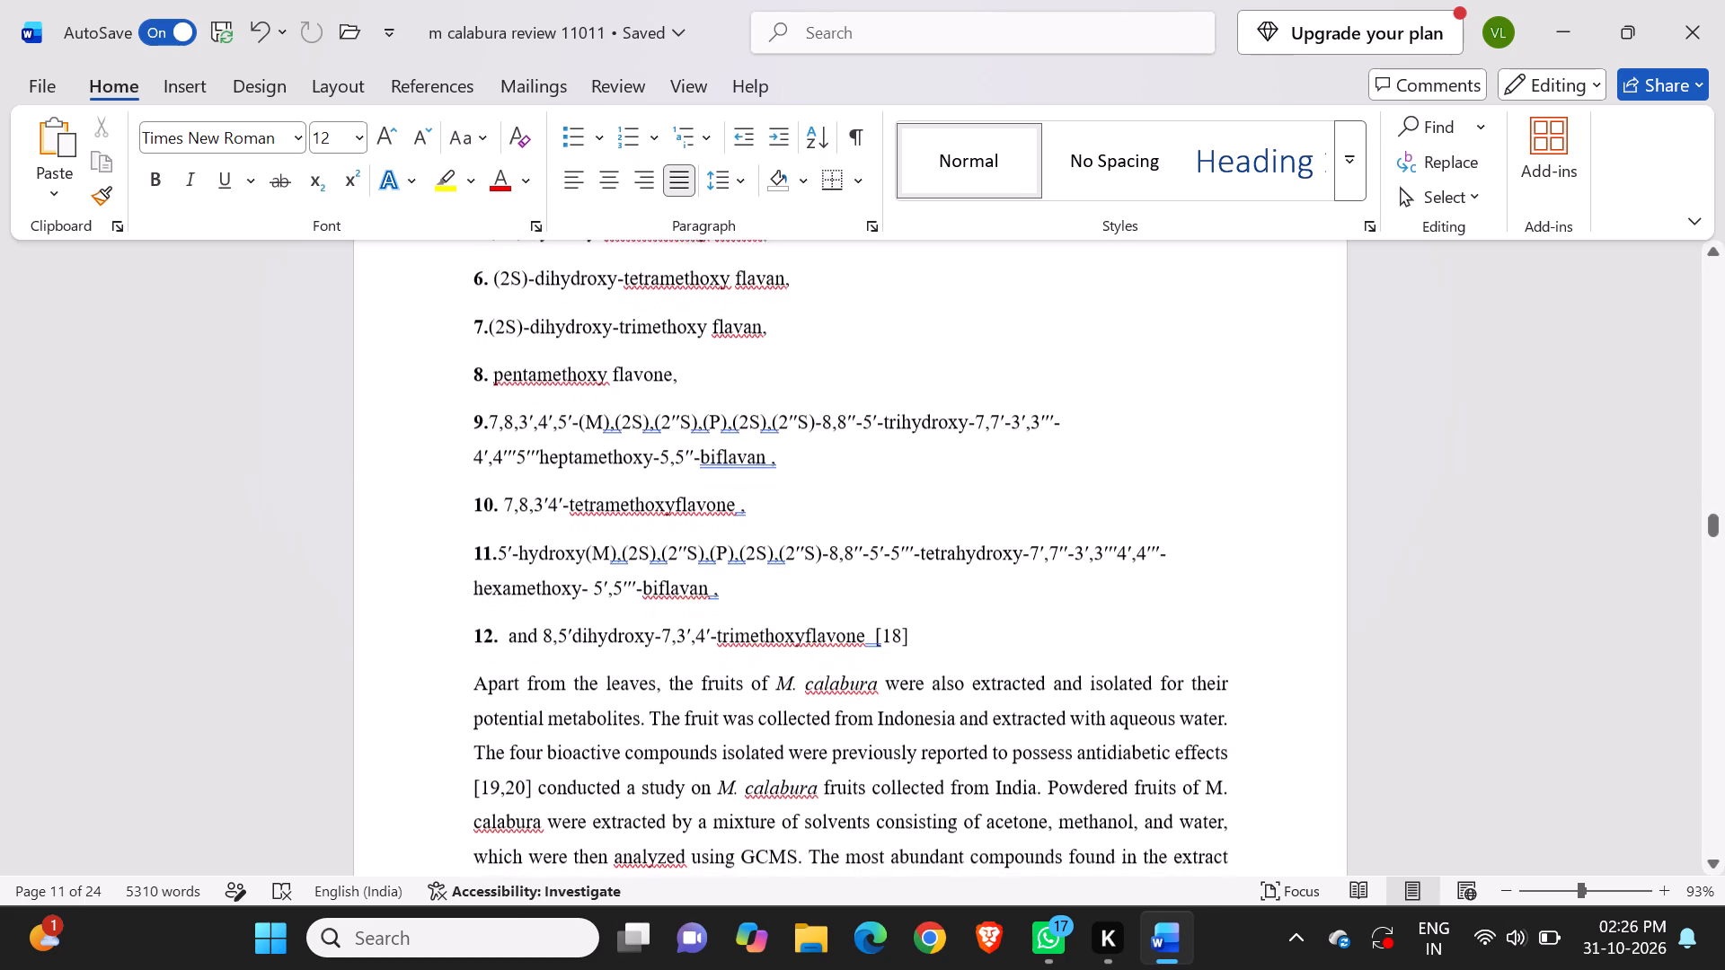
scroll(627, 426, down, 1)
click(627, 426)
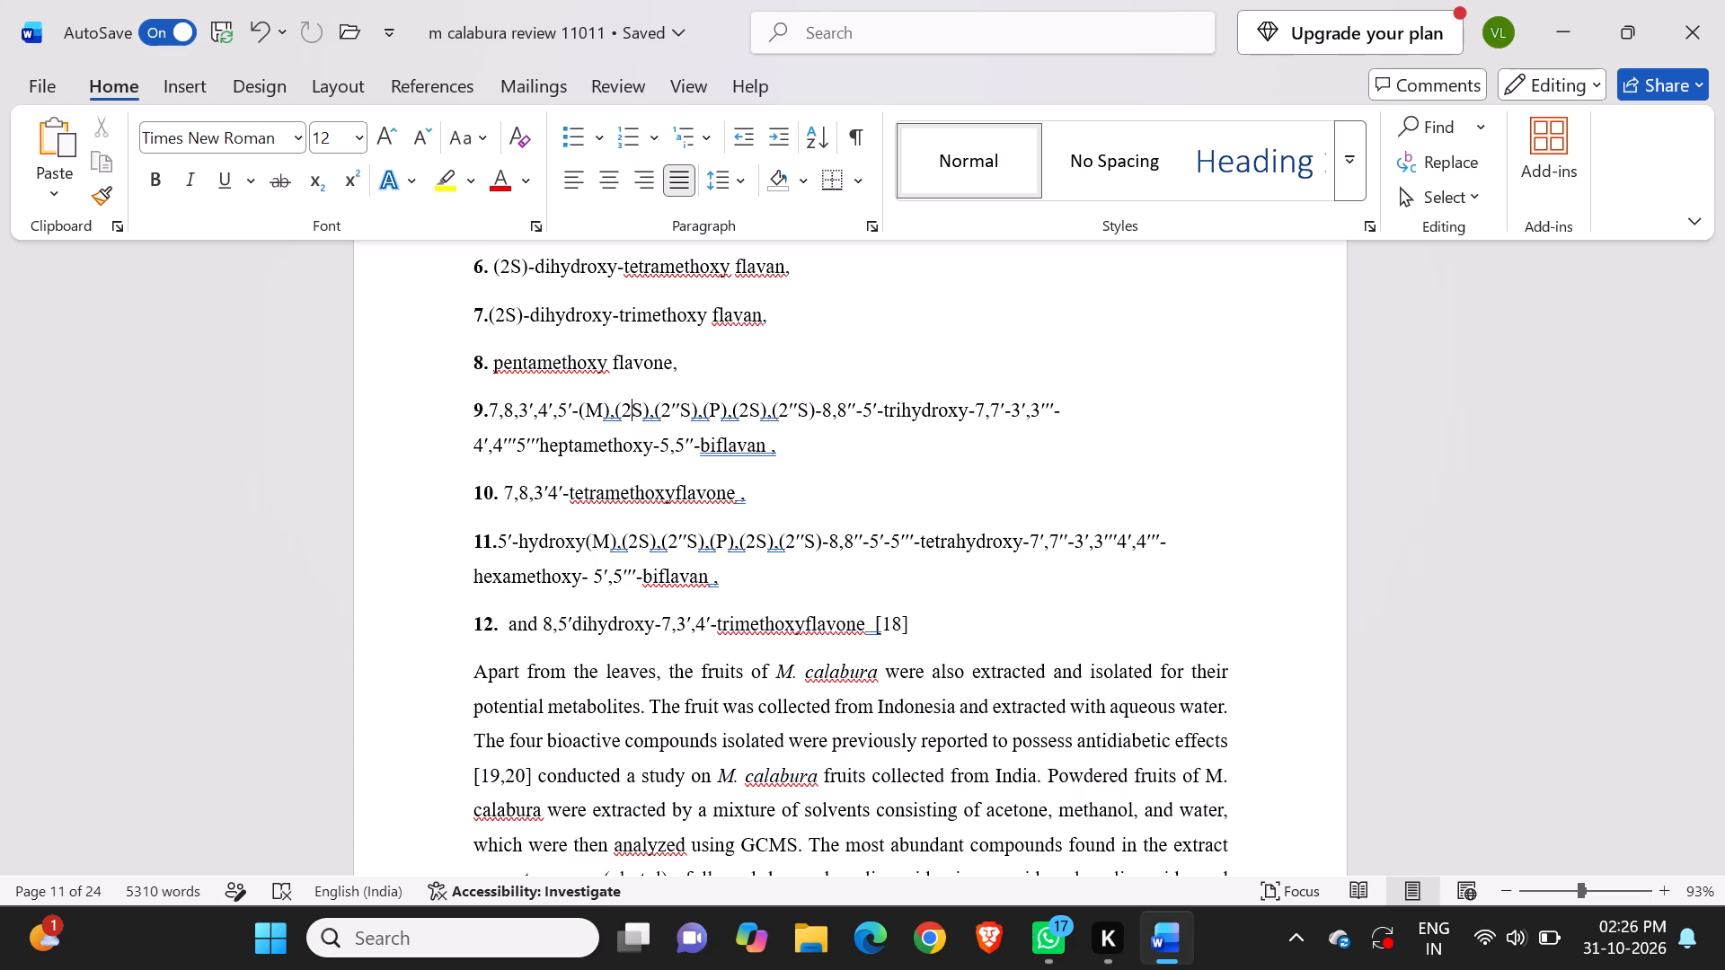
click(915, 538)
key(BackSpace)
key(BackSpace)
key(BackSpace)
key(BackSpace)
key(BackSpace)
key(BackSpace)
key(BackSpace)
key(BackSpace)
key(BackSpace)
key(BackSpace)
key(BackSpace)
key(BackSpace)
key(BackSpace)
key(BackSpace)
key(BackSpace)
key(BackSpace)
key(BackSpace)
key(BackSpace)
key(BackSpace)
key(BackSpace)
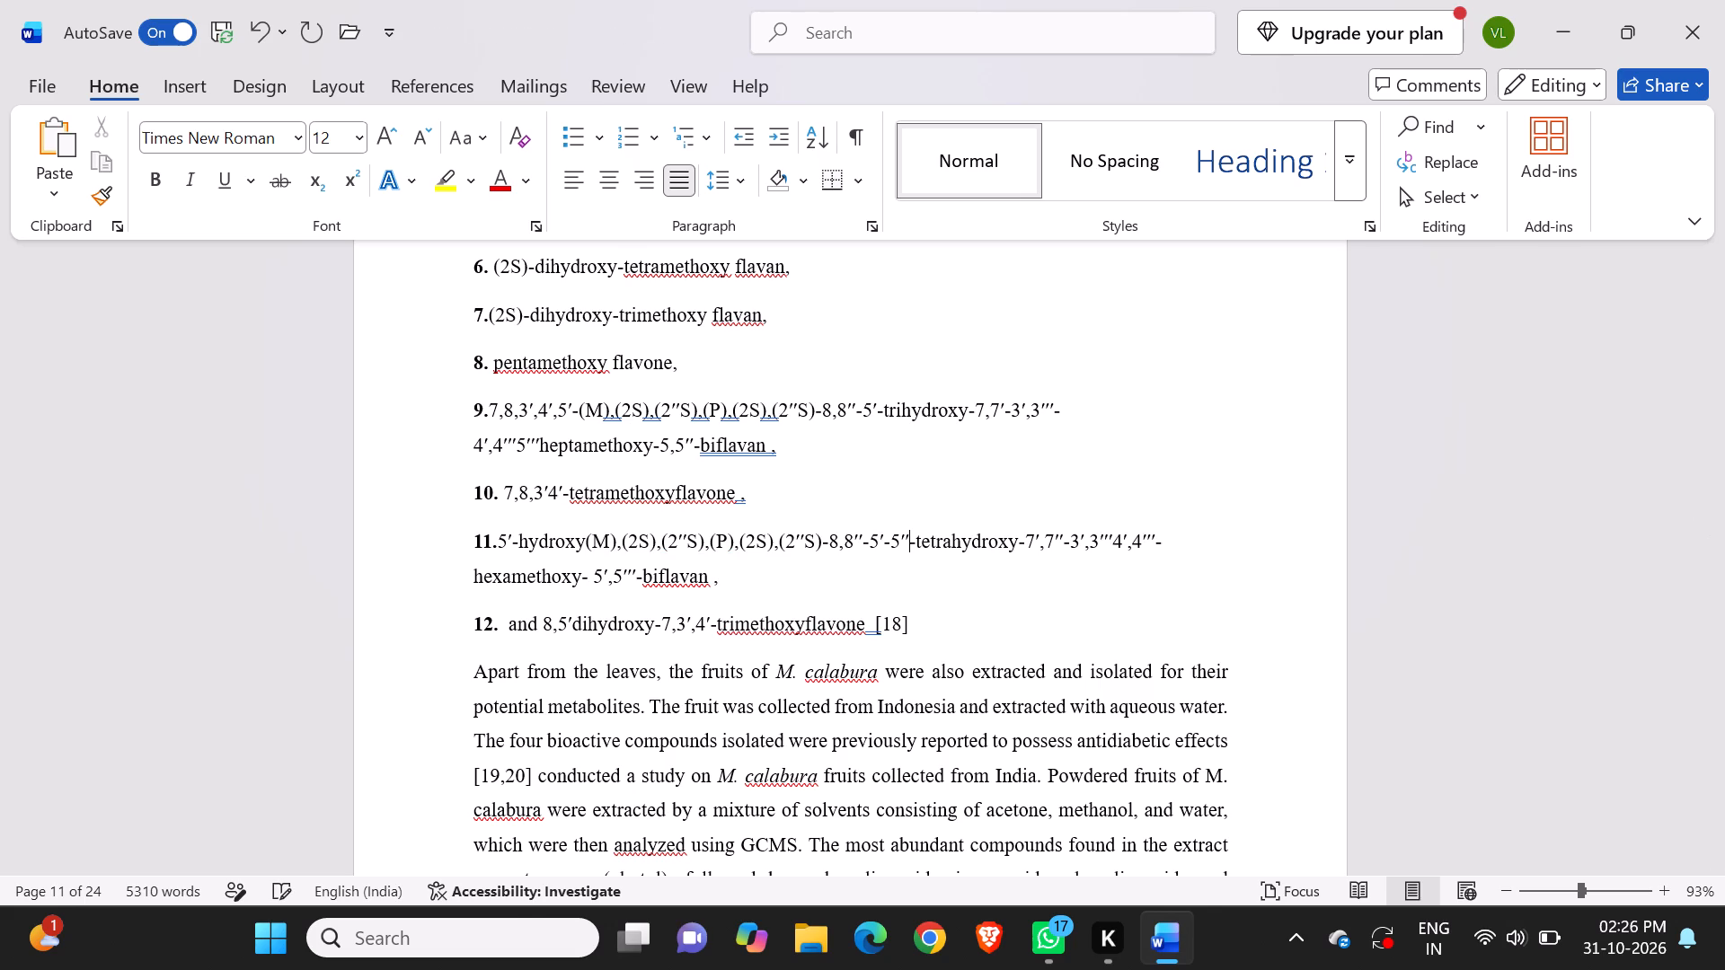
key(BackSpace)
key(BackSpace)
key(BackSpace)
key(BackSpace)
key(BackSpace)
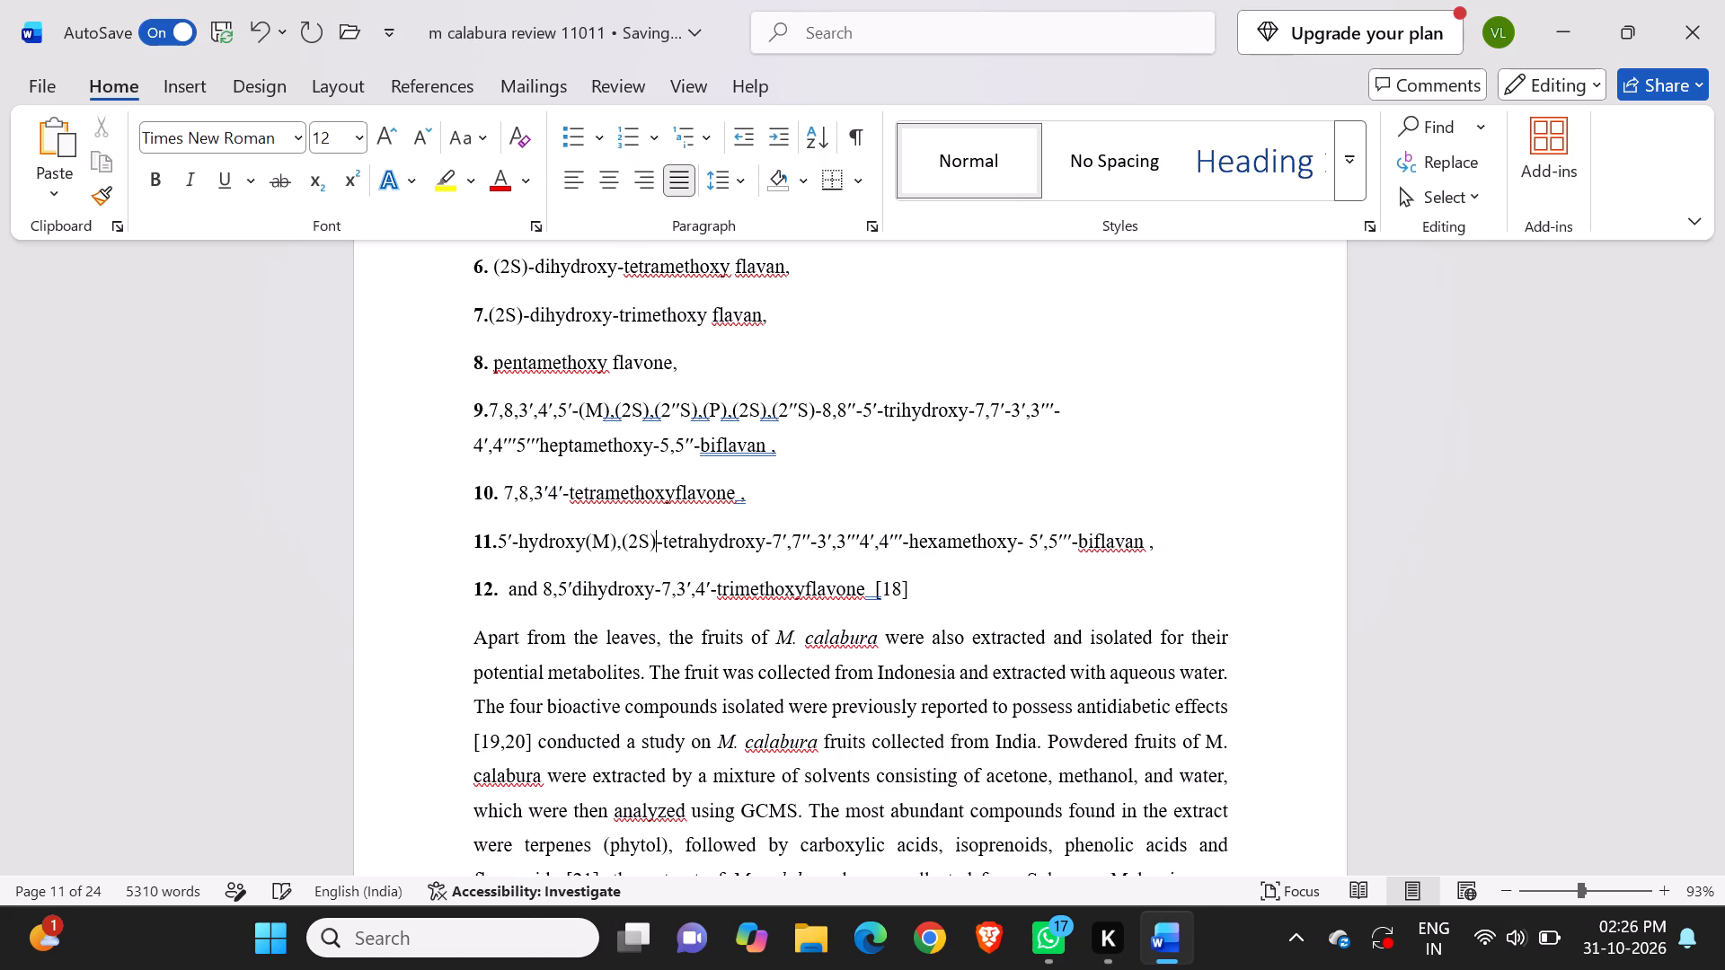
key(BackSpace)
key(BackSpace)
key(BackSpace)
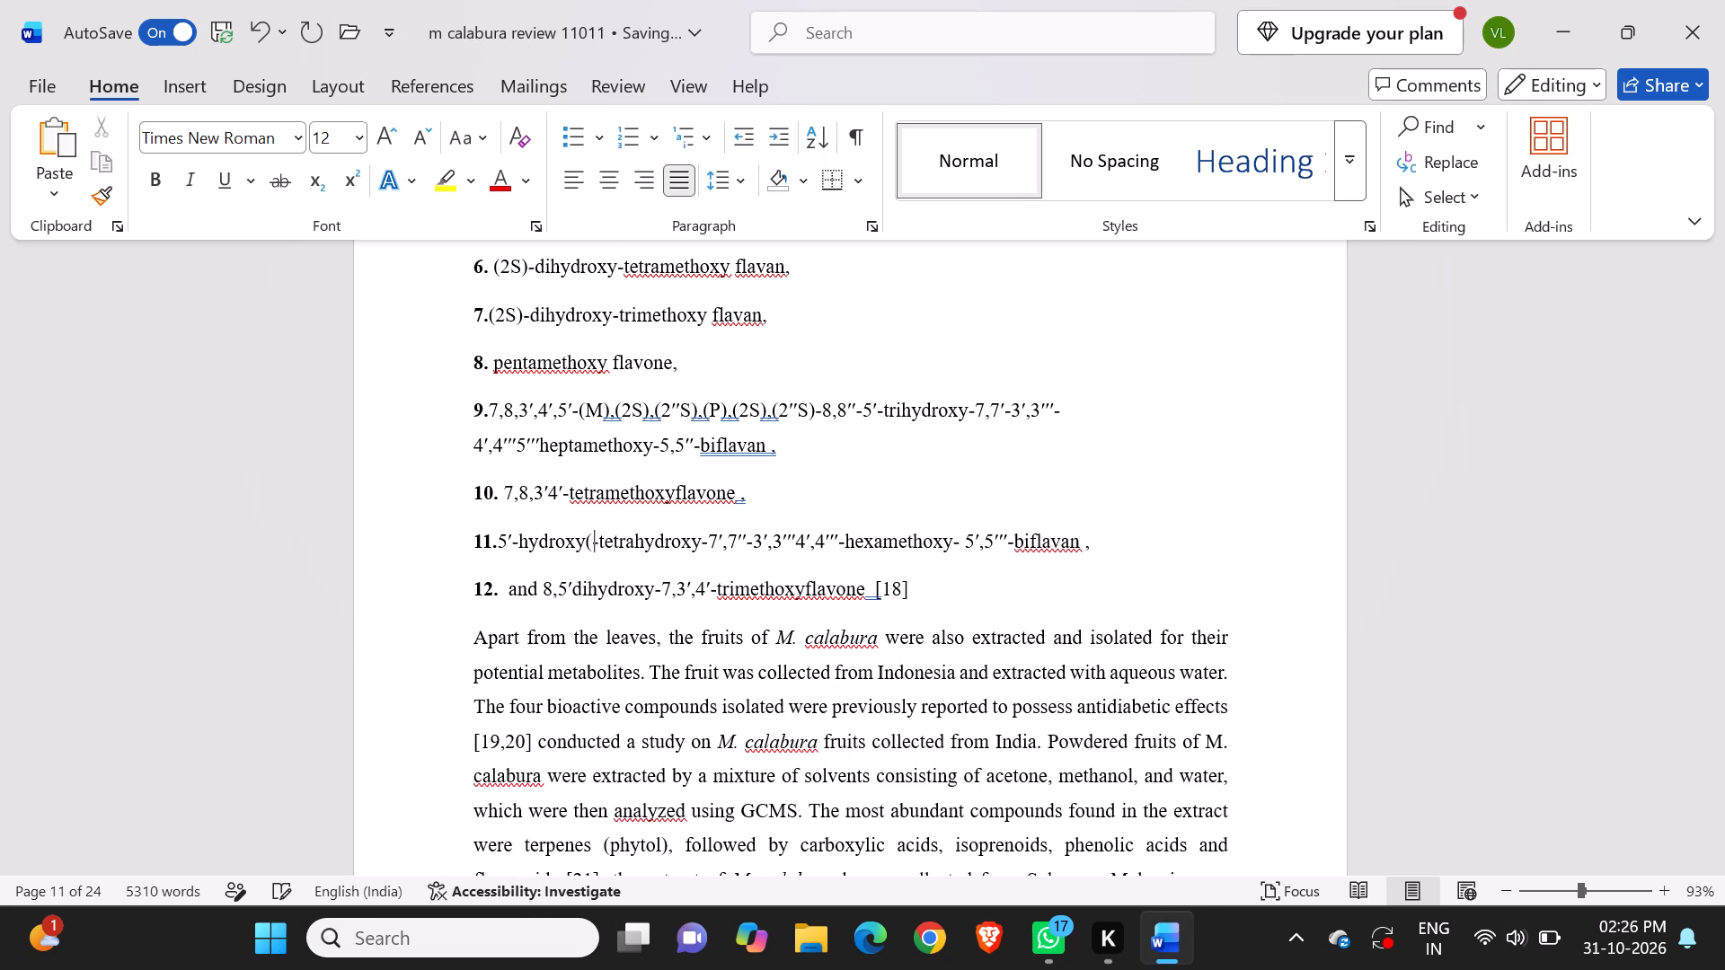
key(BackSpace)
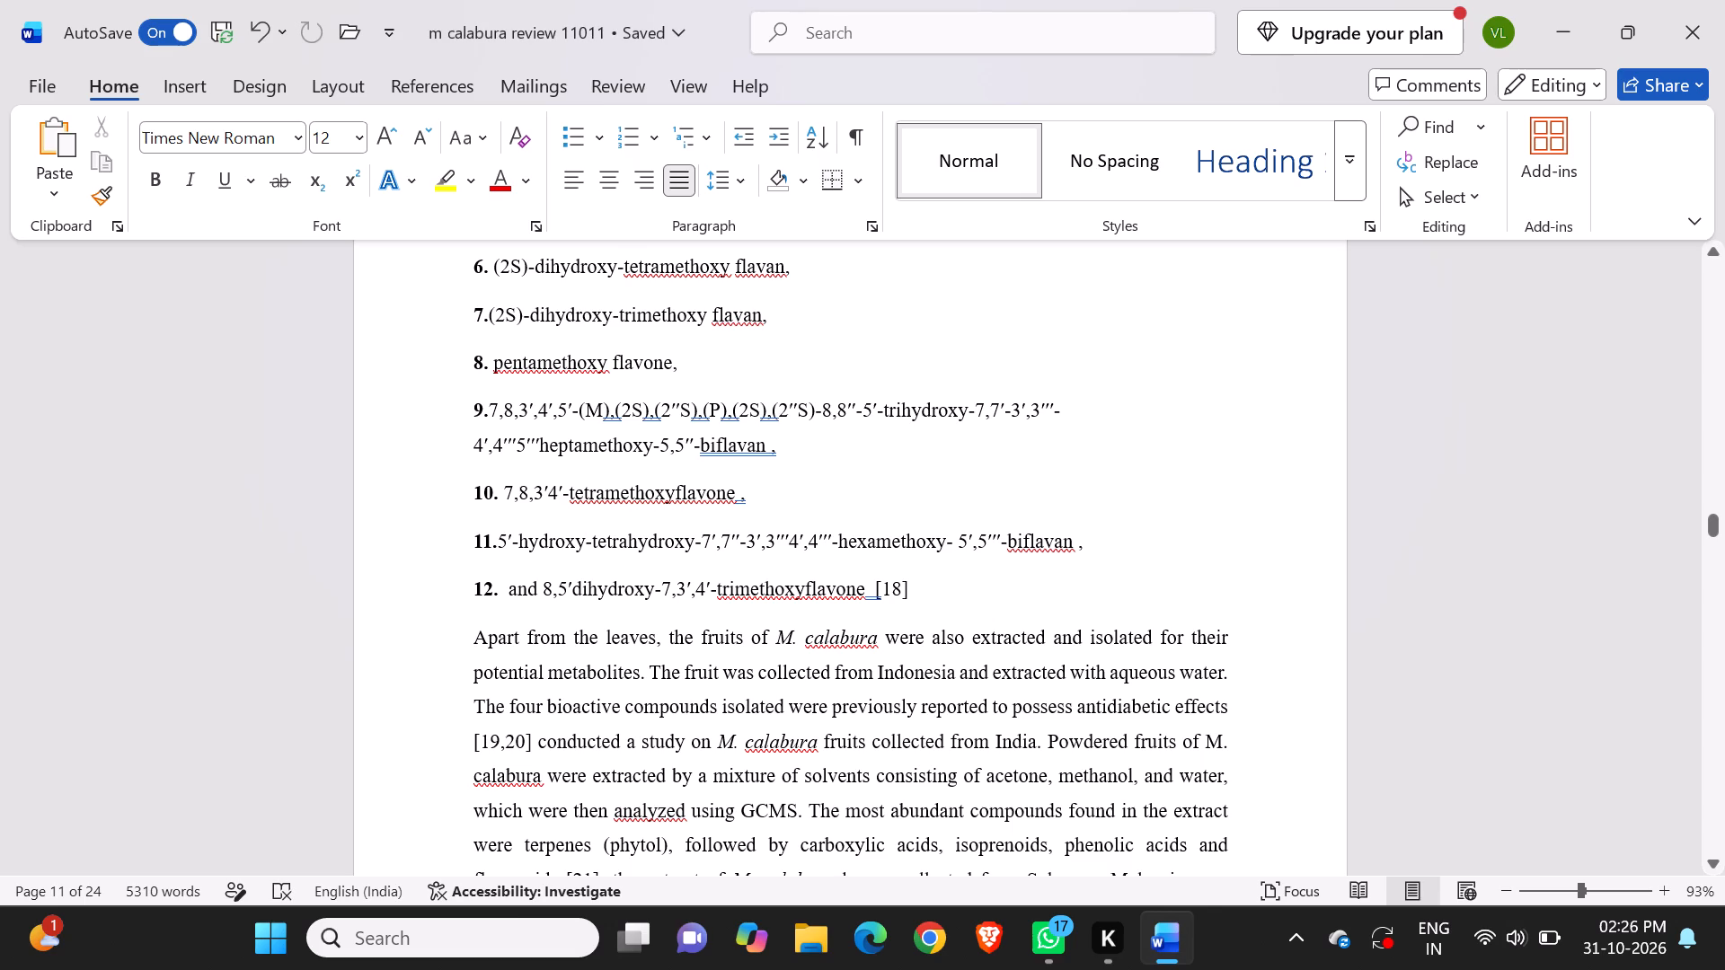
In item 11, delete -hydroxy after the leading 5′ so the name starts 5′-tetrahydroxy.
key(BackSpace)
key(BackSpace)
key(BackSpace)
key(BackSpace)
key(BackSpace)
key(BackSpace)
key(BackSpace)
key(BackSpace)
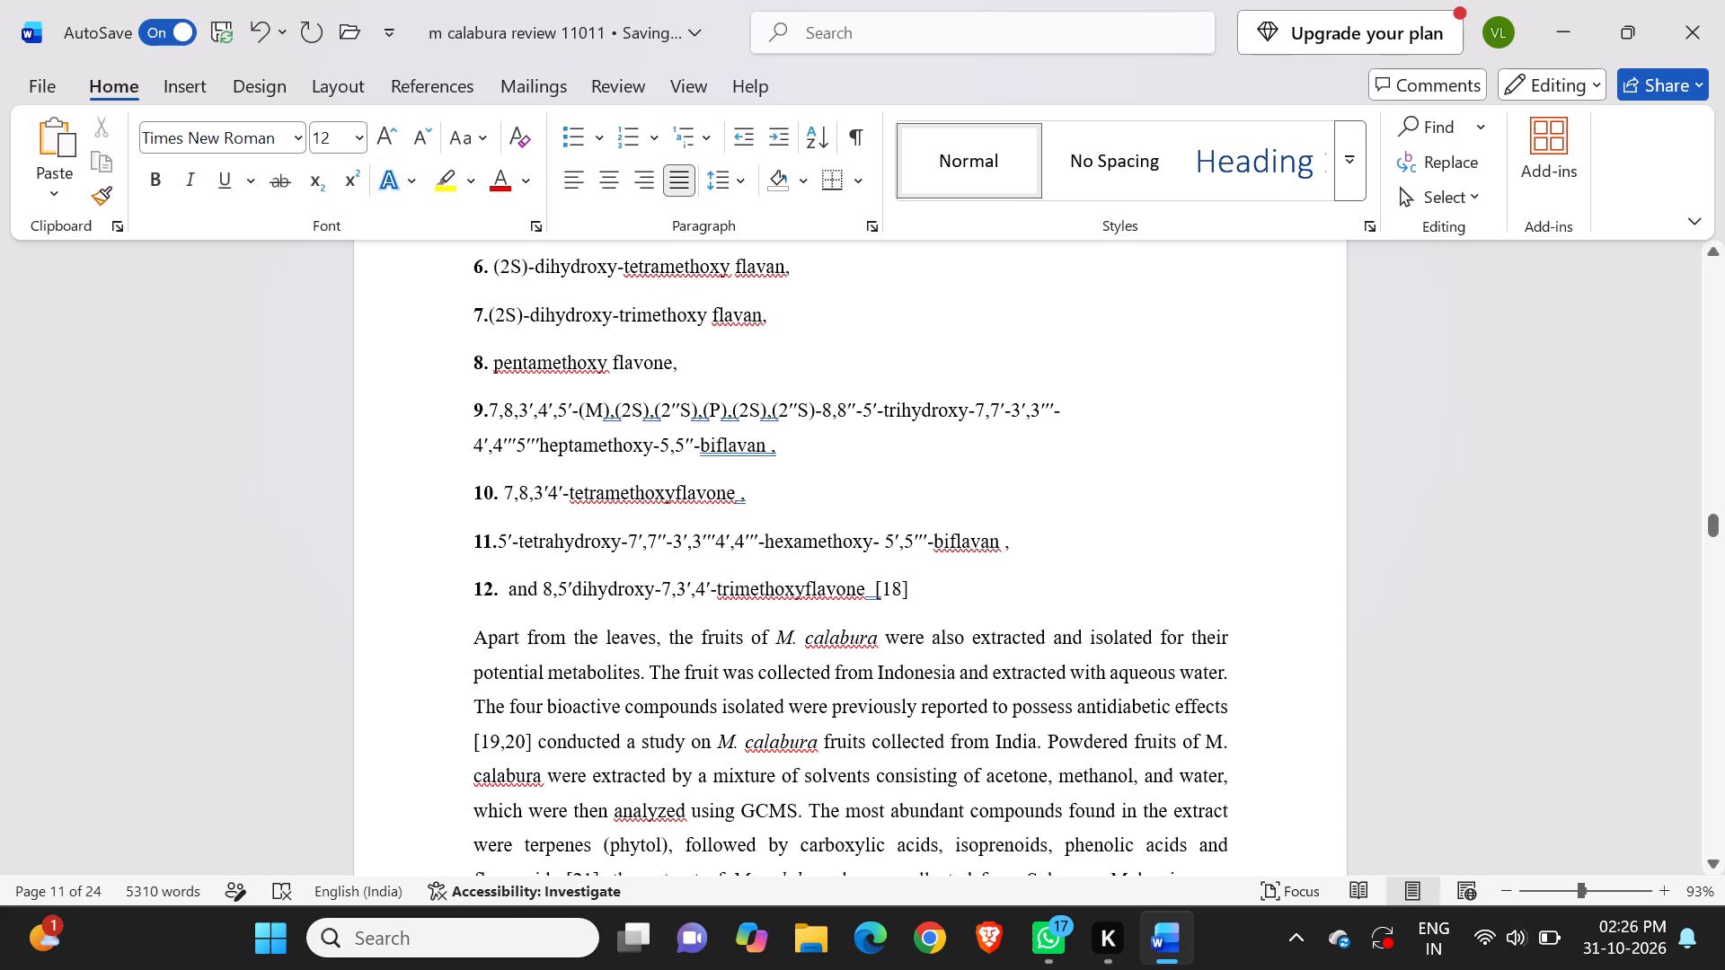
In item 9, delete the position numbers and stereo descriptors before trihydroxy, from 7,8,3′,4′,5′ through 8,8″-5.
double_click(874, 407)
click(874, 407)
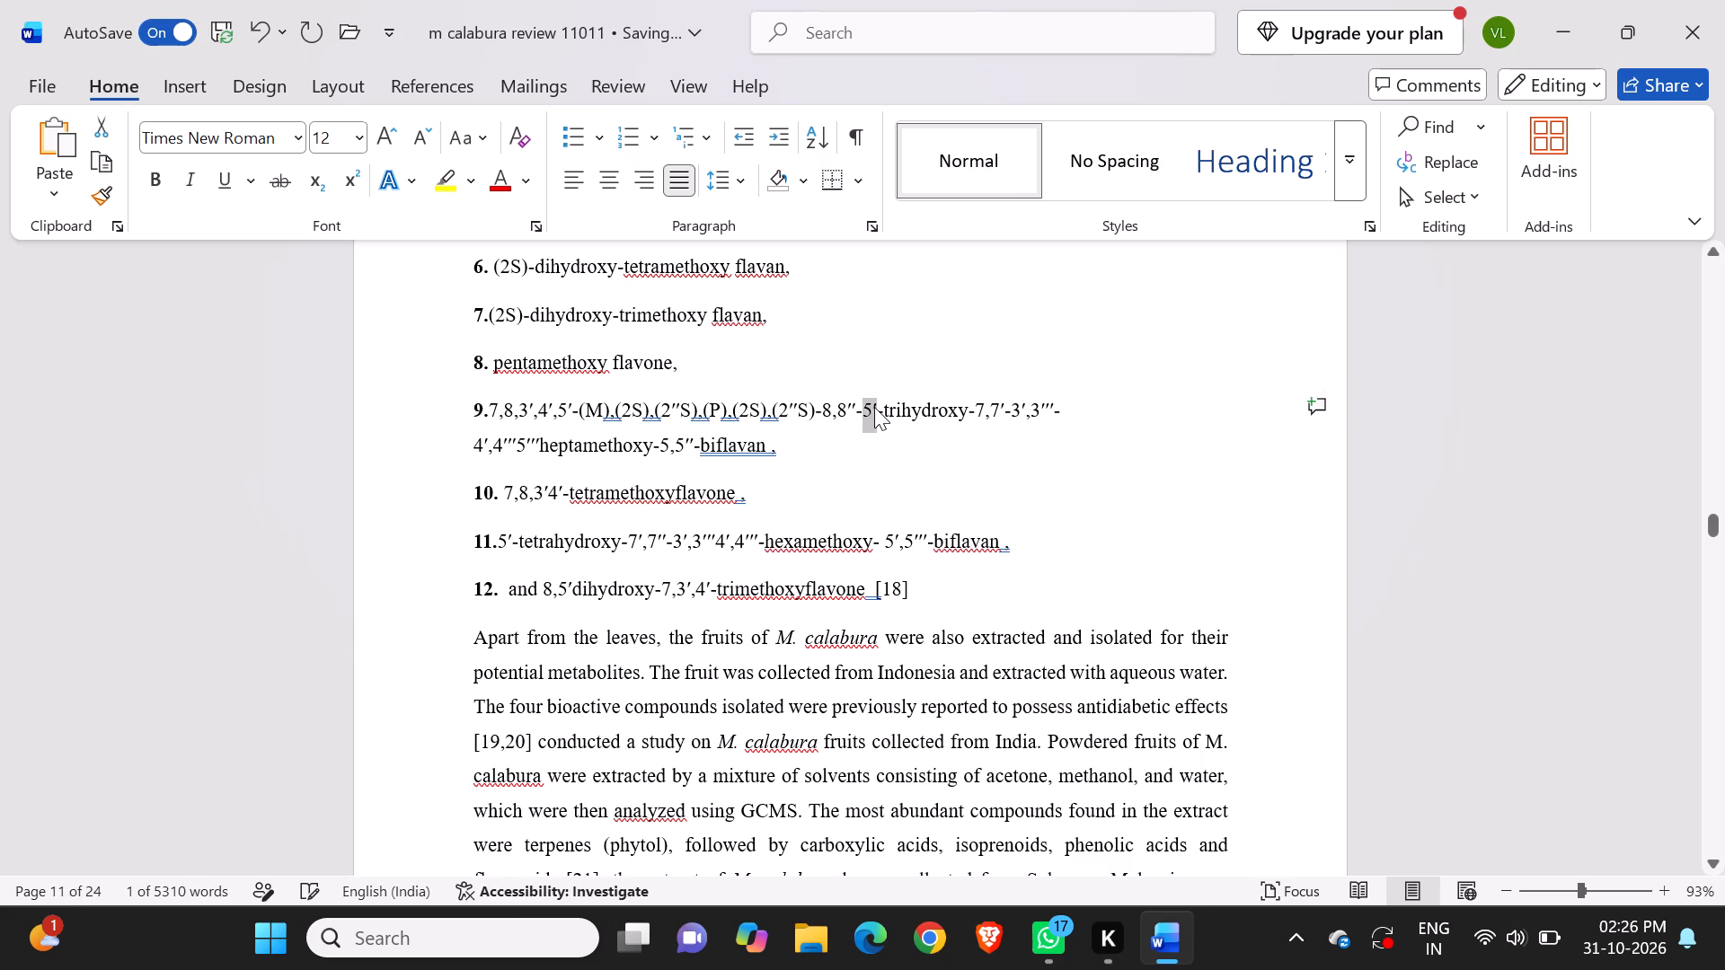
key(BackSpace)
key(BackSpace)
key(BackSpace)
key(BackSpace)
key(BackSpace)
key(BackSpace)
key(BackSpace)
key(BackSpace)
key(BackSpace)
key(BackSpace)
key(BackSpace)
key(BackSpace)
key(BackSpace)
key(BackSpace)
key(BackSpace)
key(BackSpace)
key(BackSpace)
key(BackSpace)
key(BackSpace)
key(BackSpace)
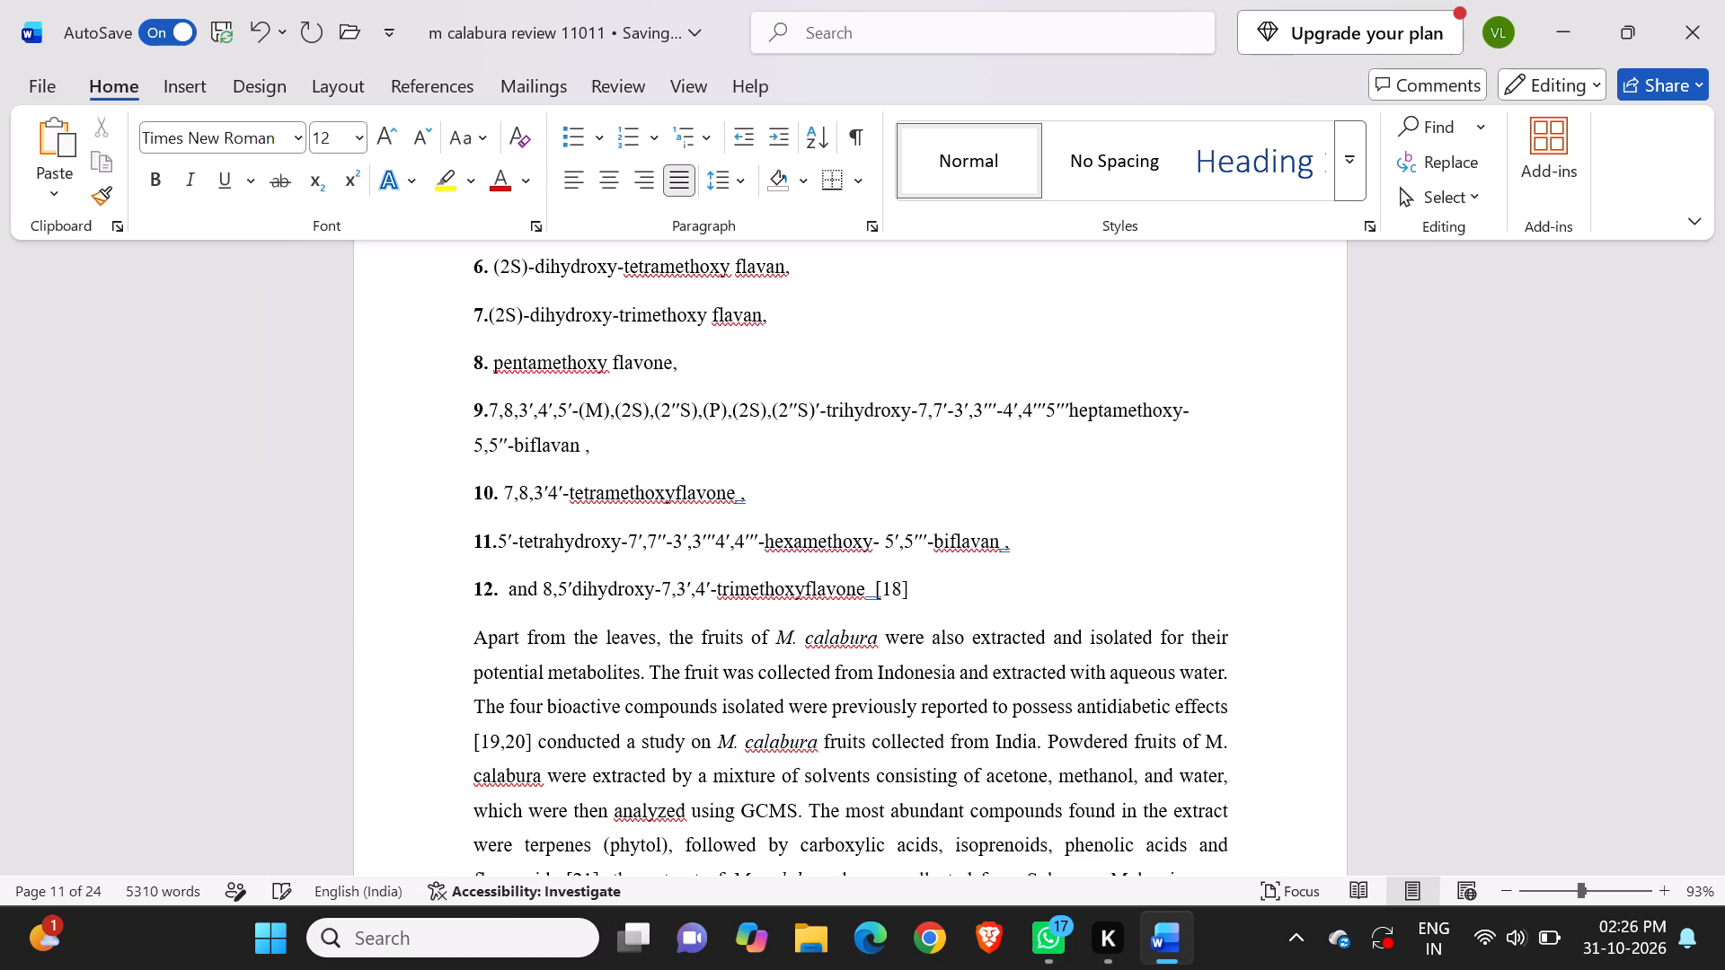
key(BackSpace)
key(BackSpace)
key(BackSpace)
key(BackSpace)
key(BackSpace)
key(BackSpace)
key(BackSpace)
key(BackSpace)
key(BackSpace)
key(BackSpace)
key(BackSpace)
key(BackSpace)
key(BackSpace)
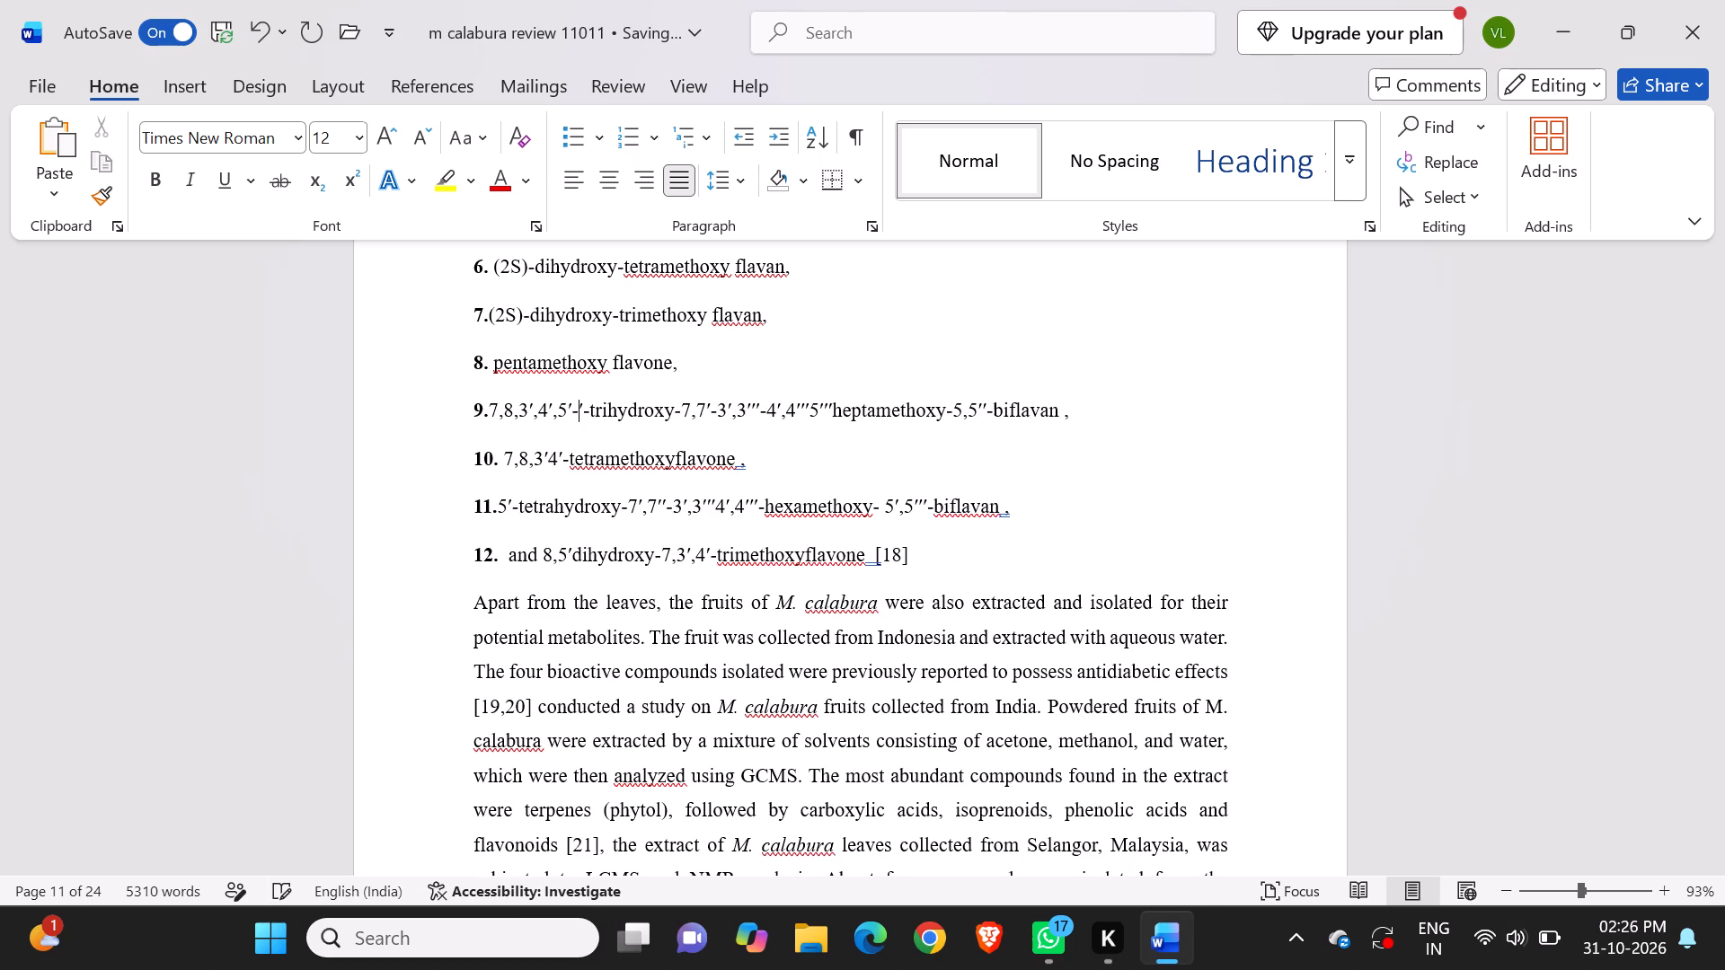
key(BackSpace)
key(BackSpace)
key(BackSpace)
key(BackSpace)
key(BackSpace)
key(BackSpace)
key(BackSpace)
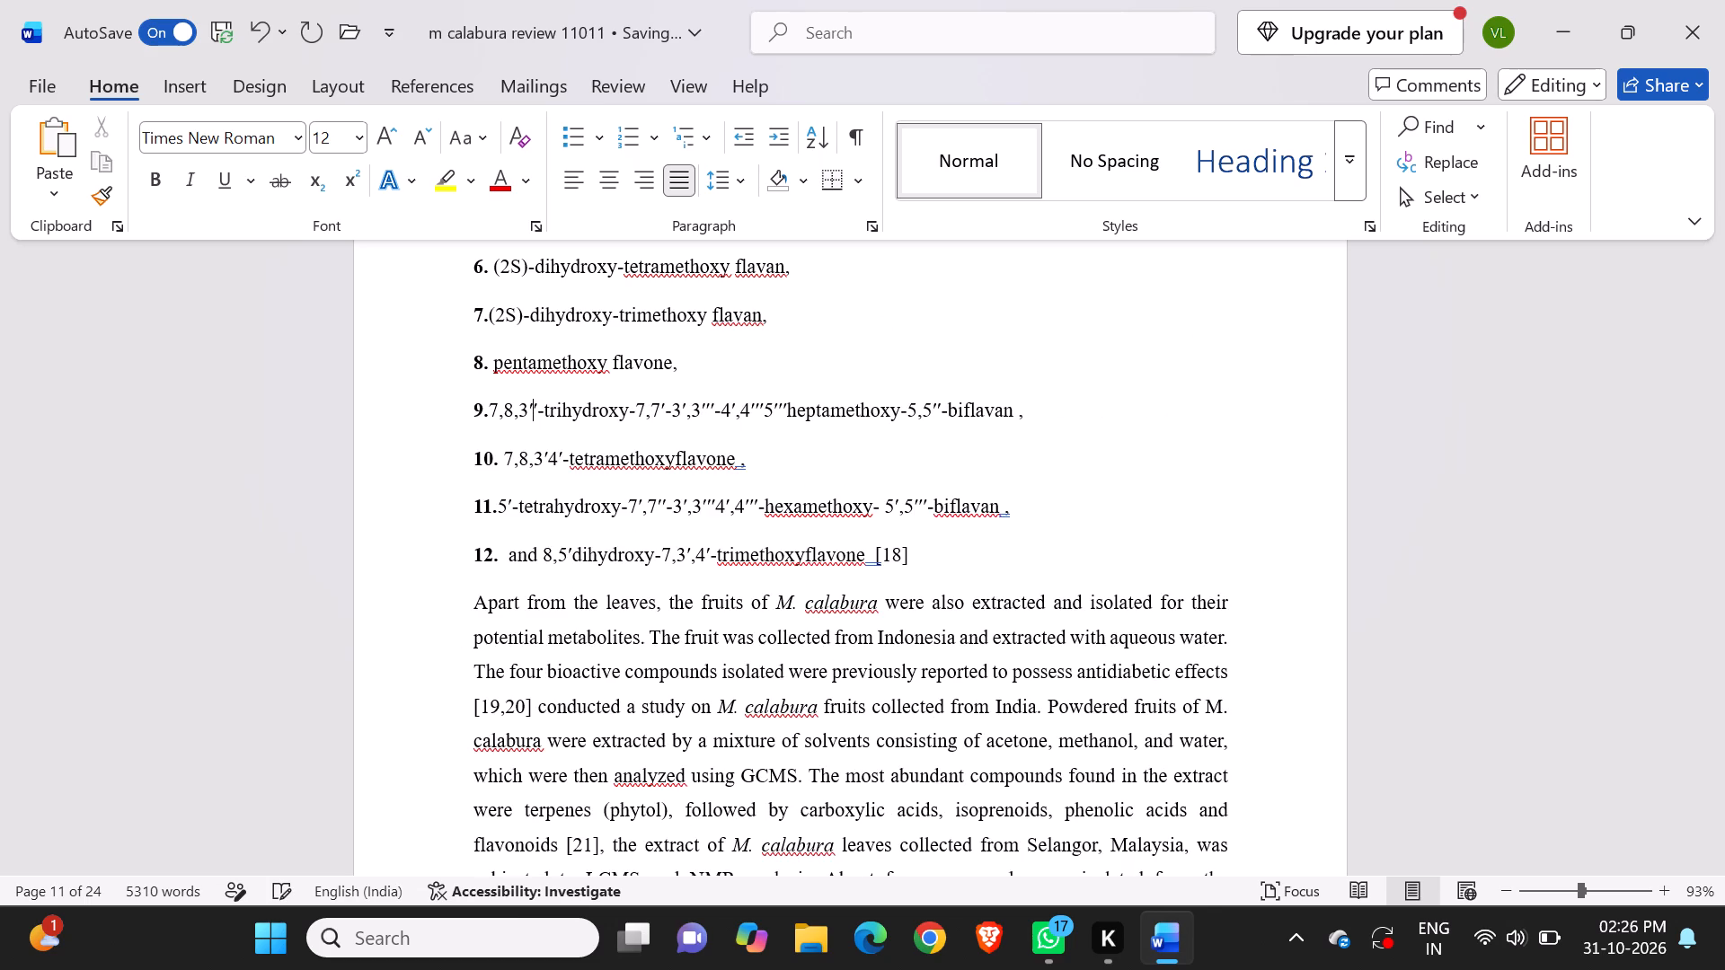
key(BackSpace)
key(BackSpace)
key(BackSpace)
key(BackSpace)
key(BackSpace)
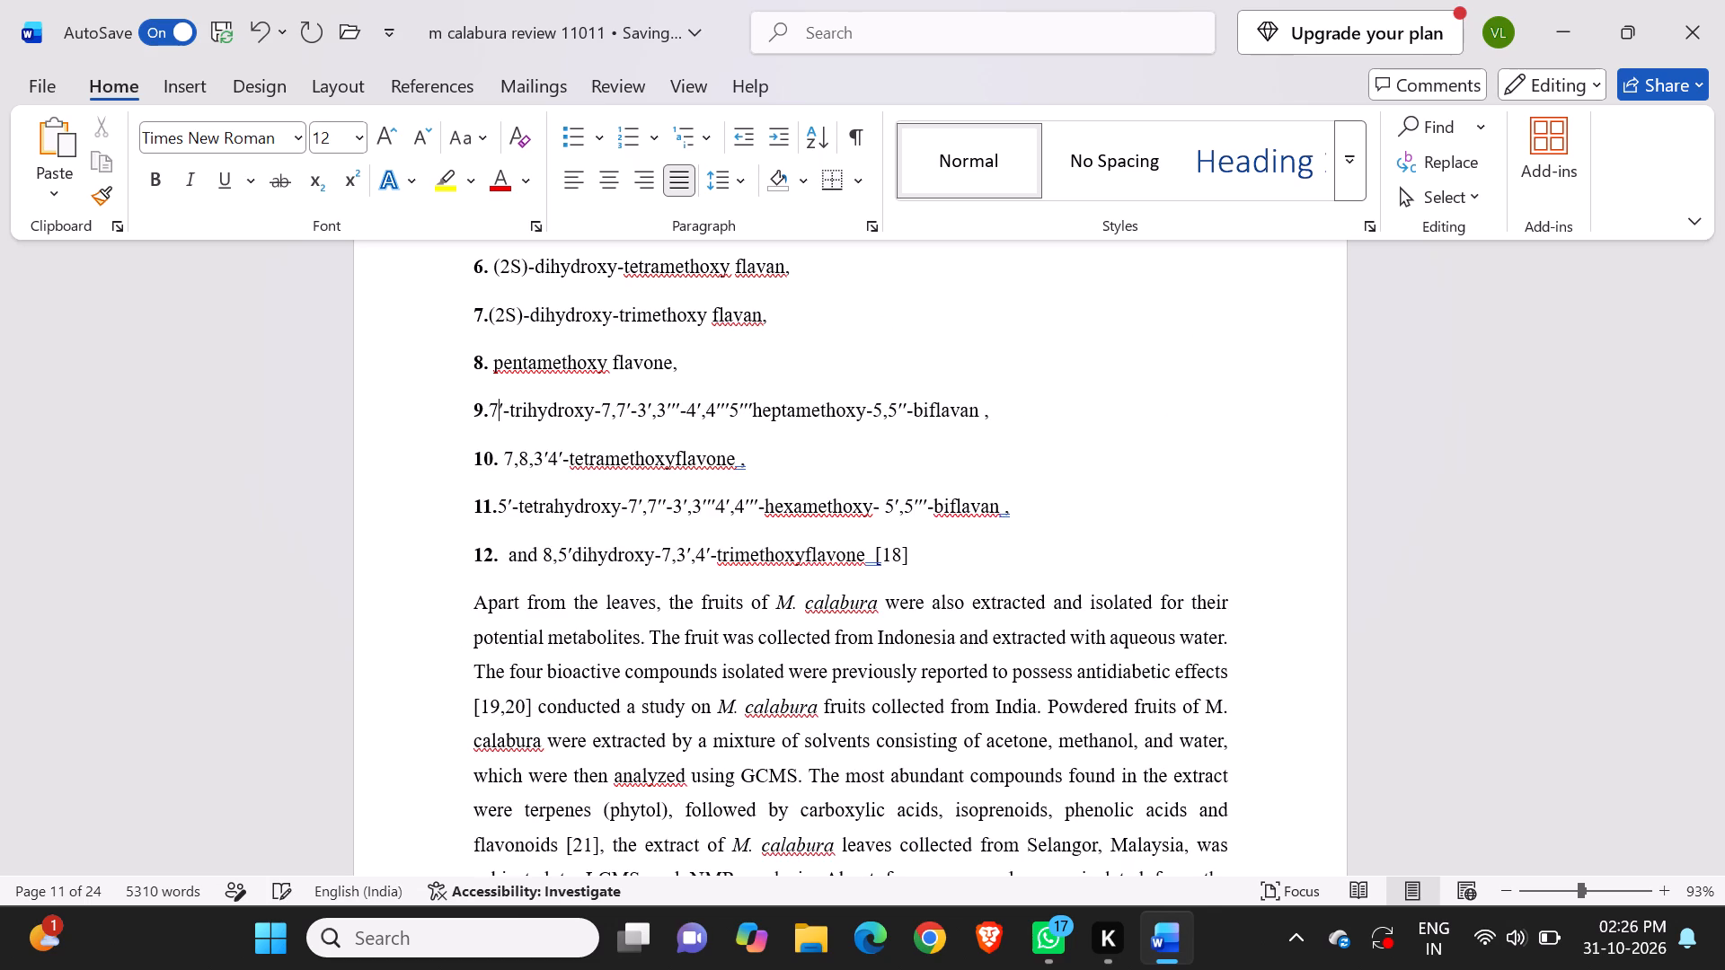
key(BackSpace)
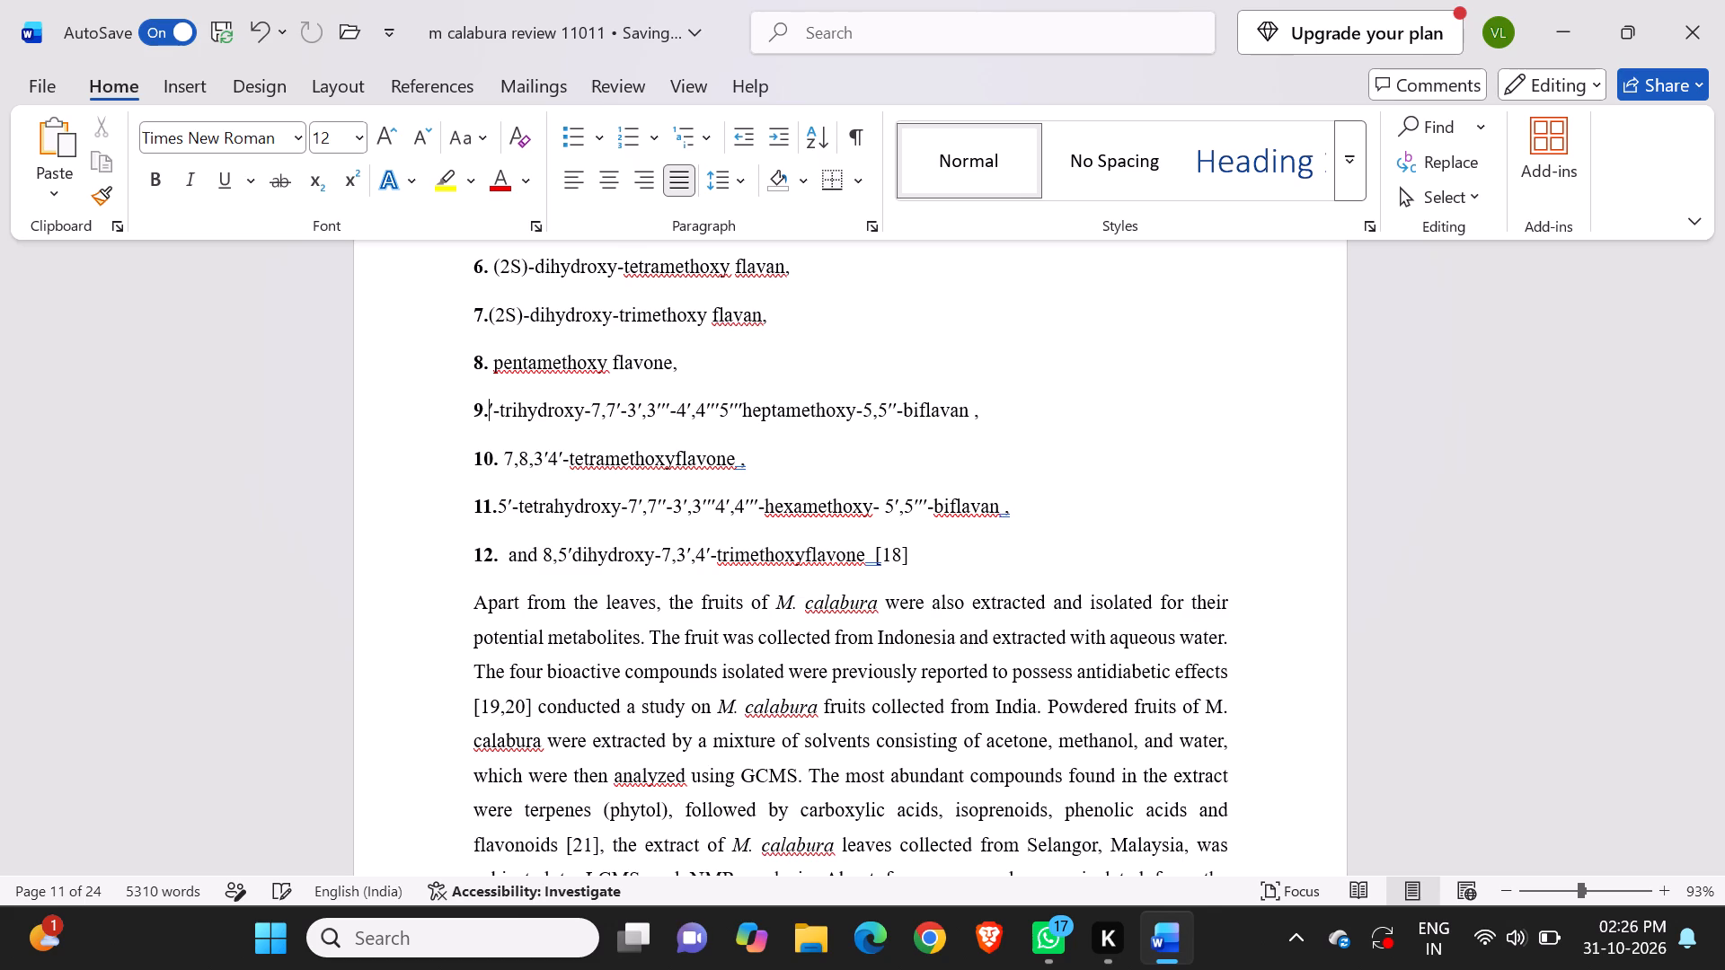
key(BackSpace)
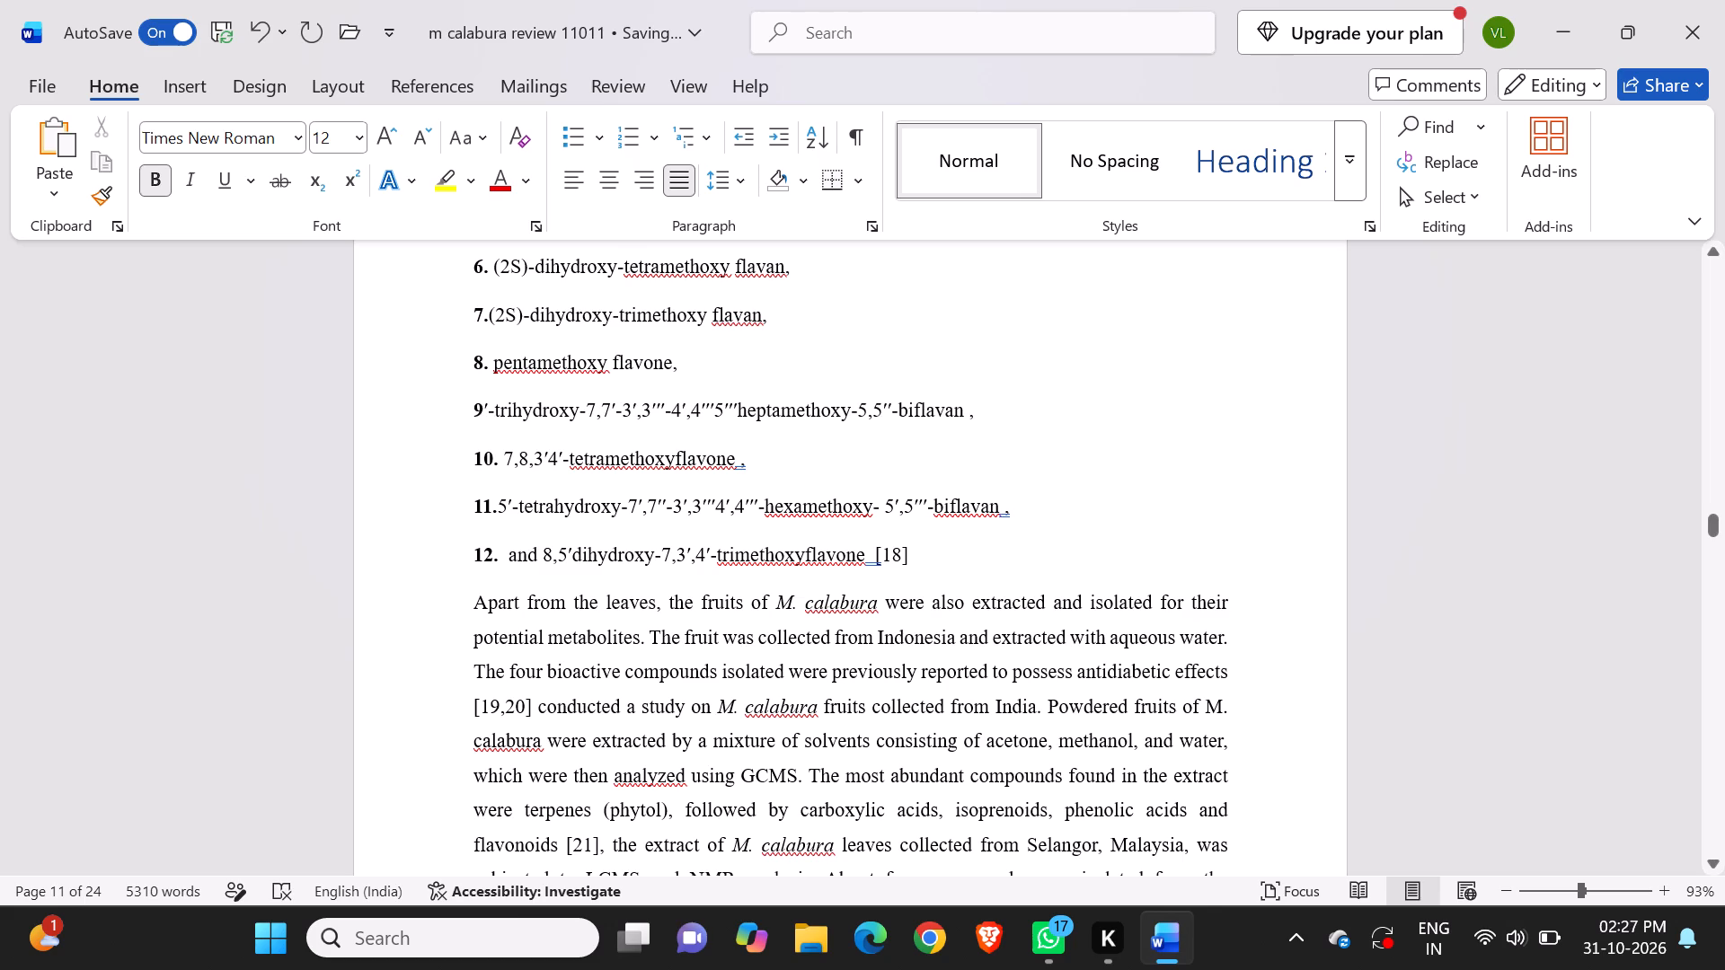
In item 9, replace the leftover prime and hyphen before trihydroxy with a period and a space.
click(584, 503)
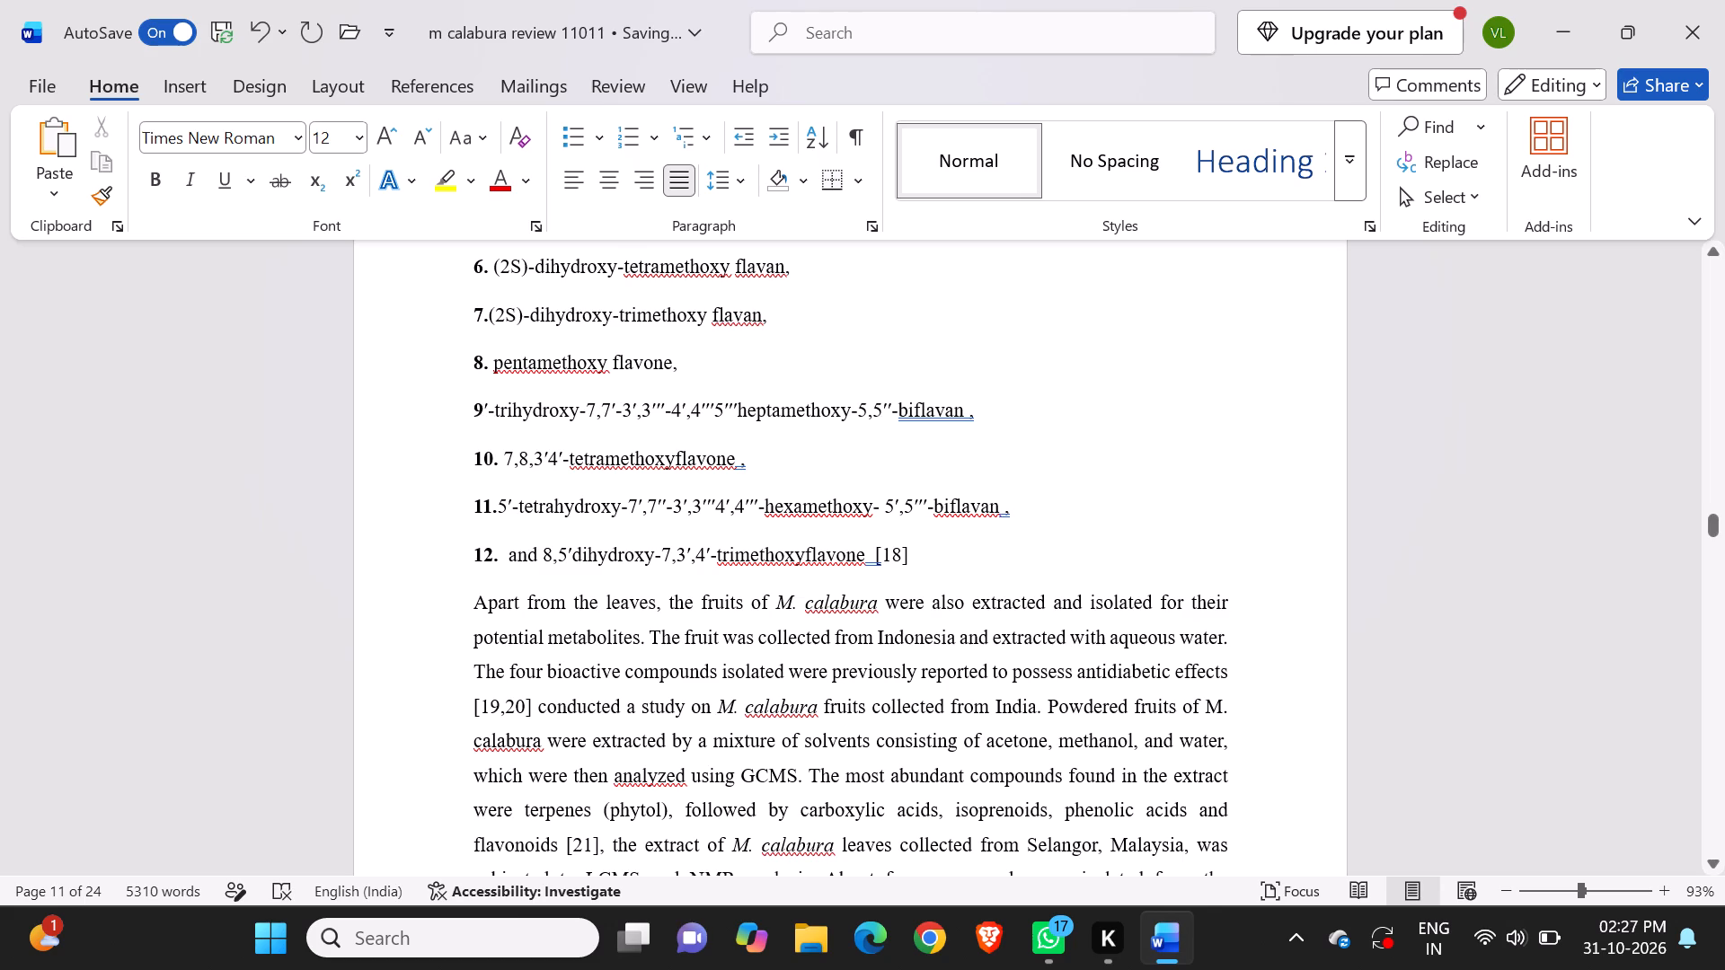
click(491, 417)
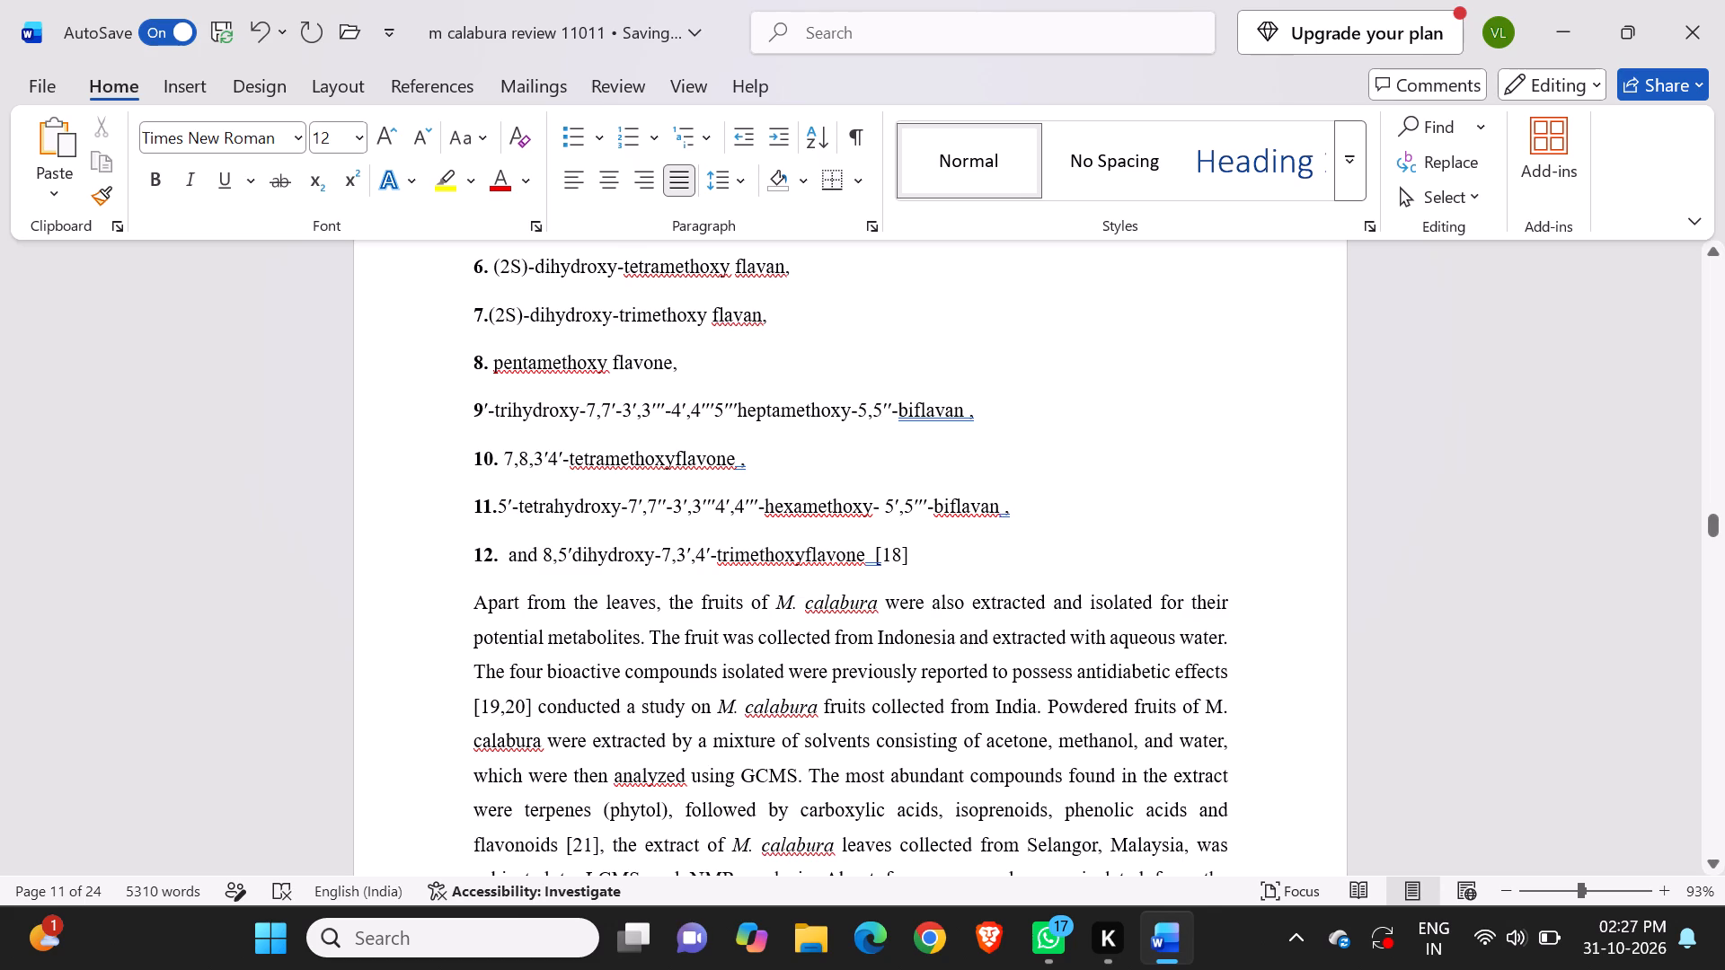
click(495, 418)
key(BackSpace)
key(BackSpace)
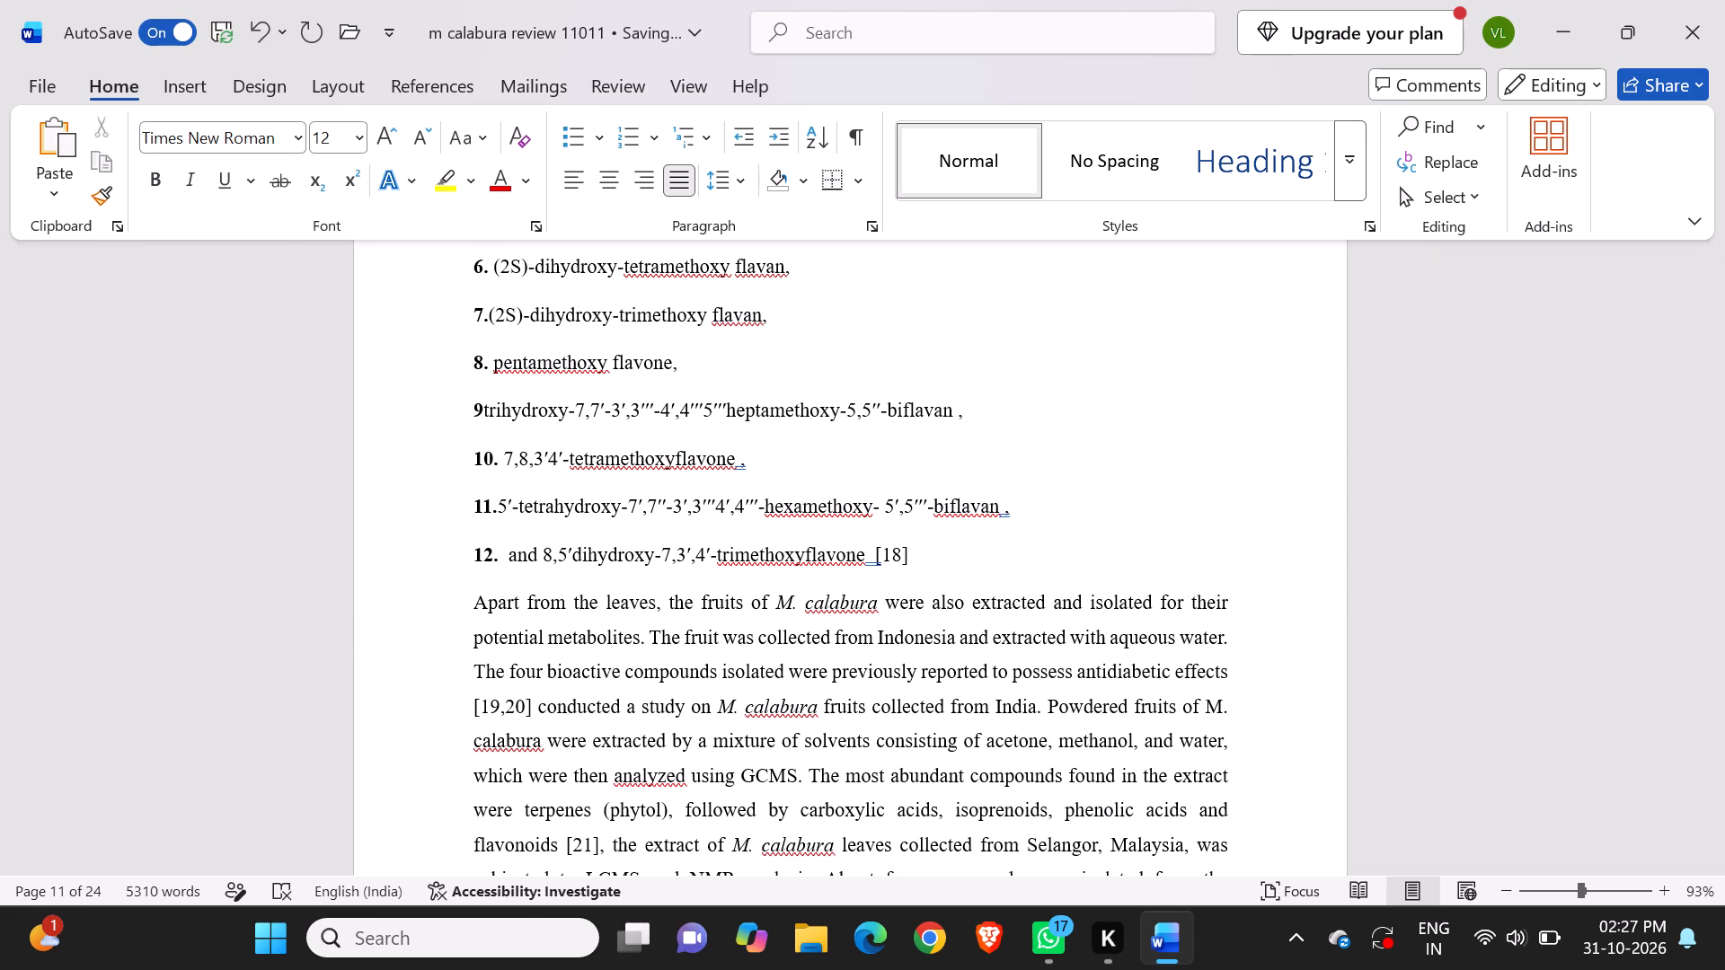
key(period)
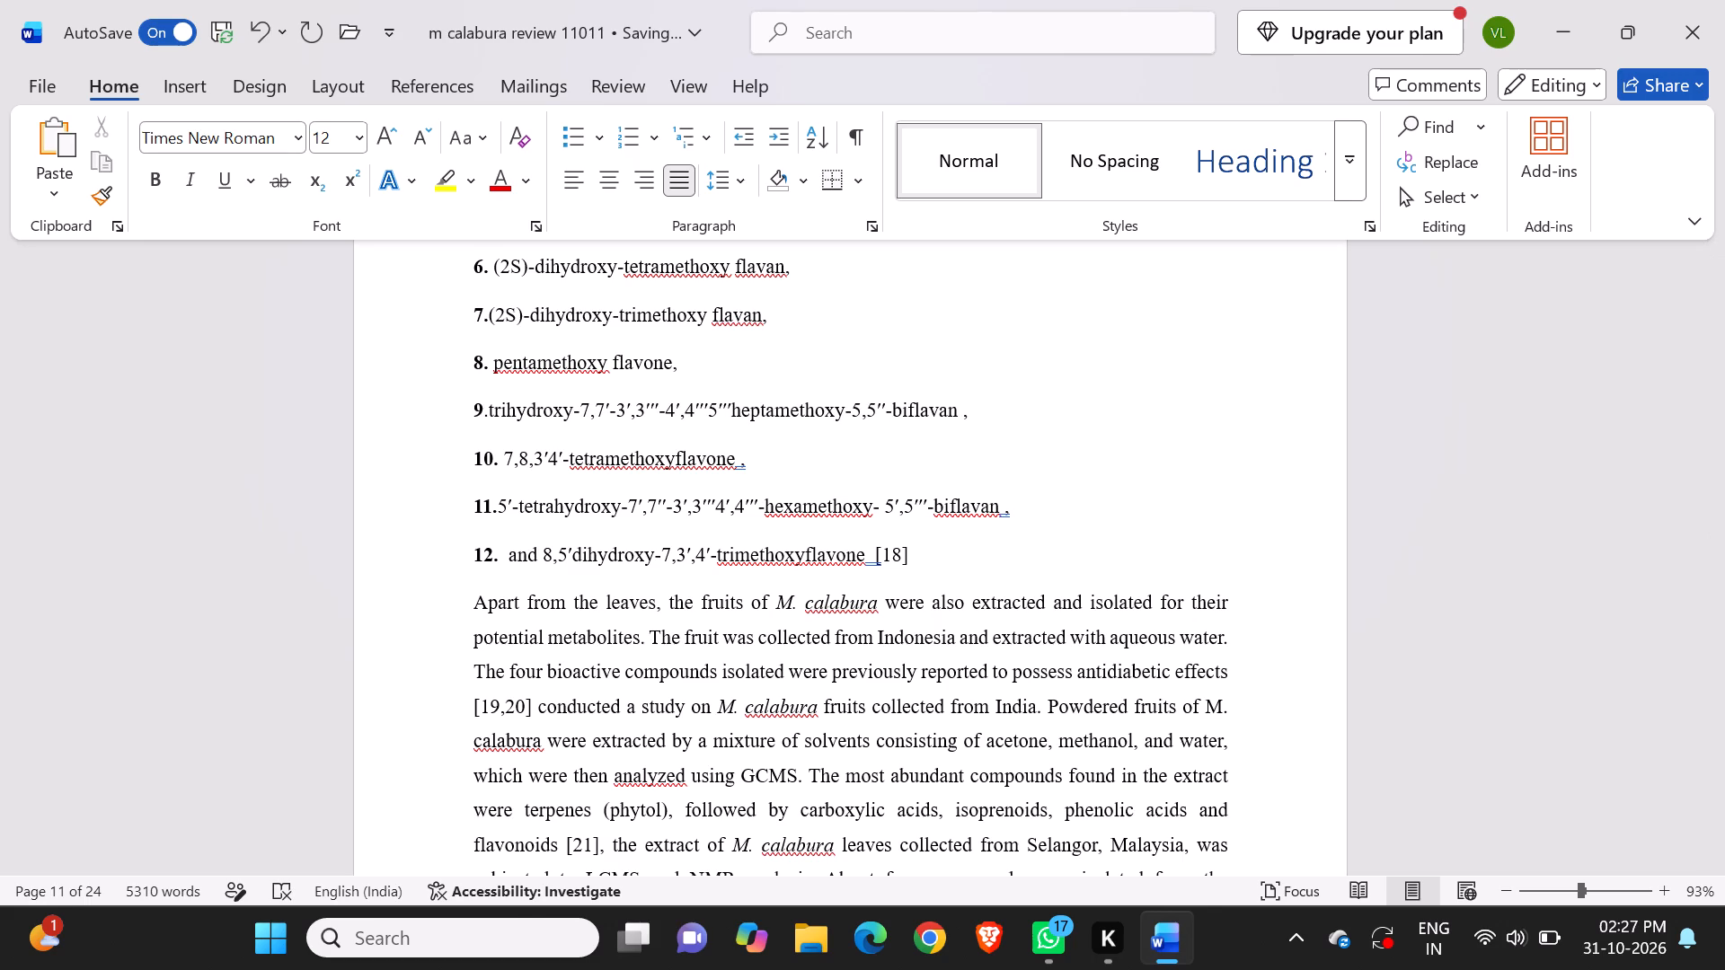
key(space)
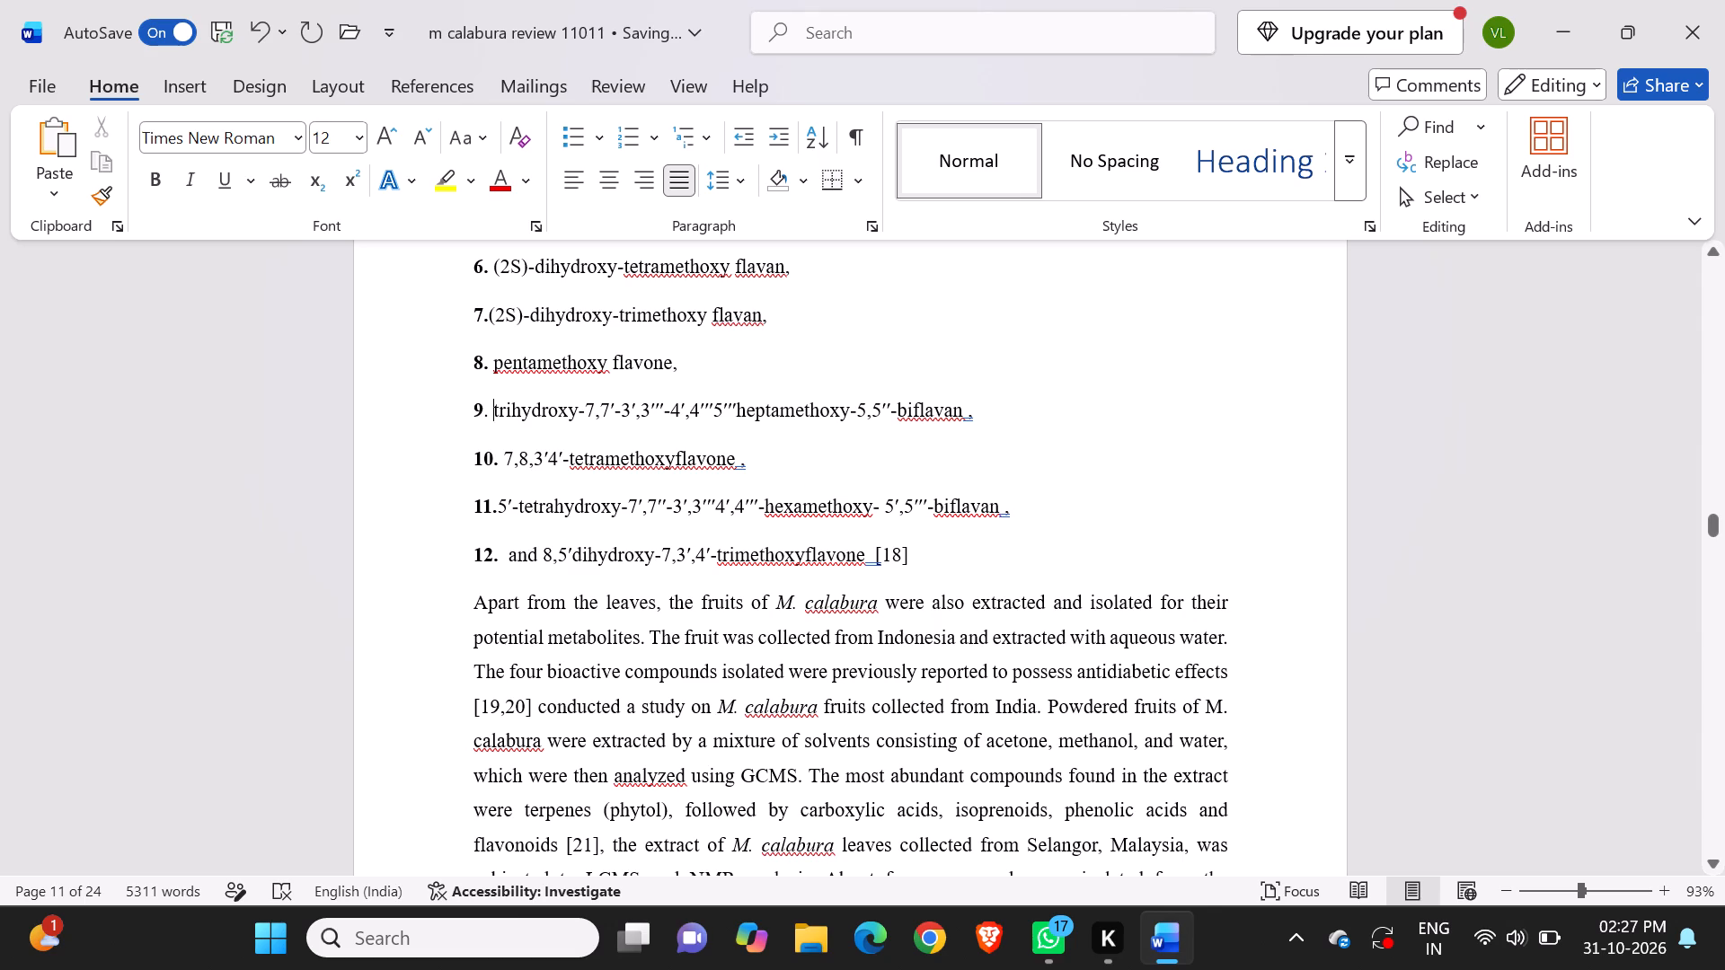
Select the item number 9 together with its period.
click(486, 411)
drag(486, 411, 475, 415)
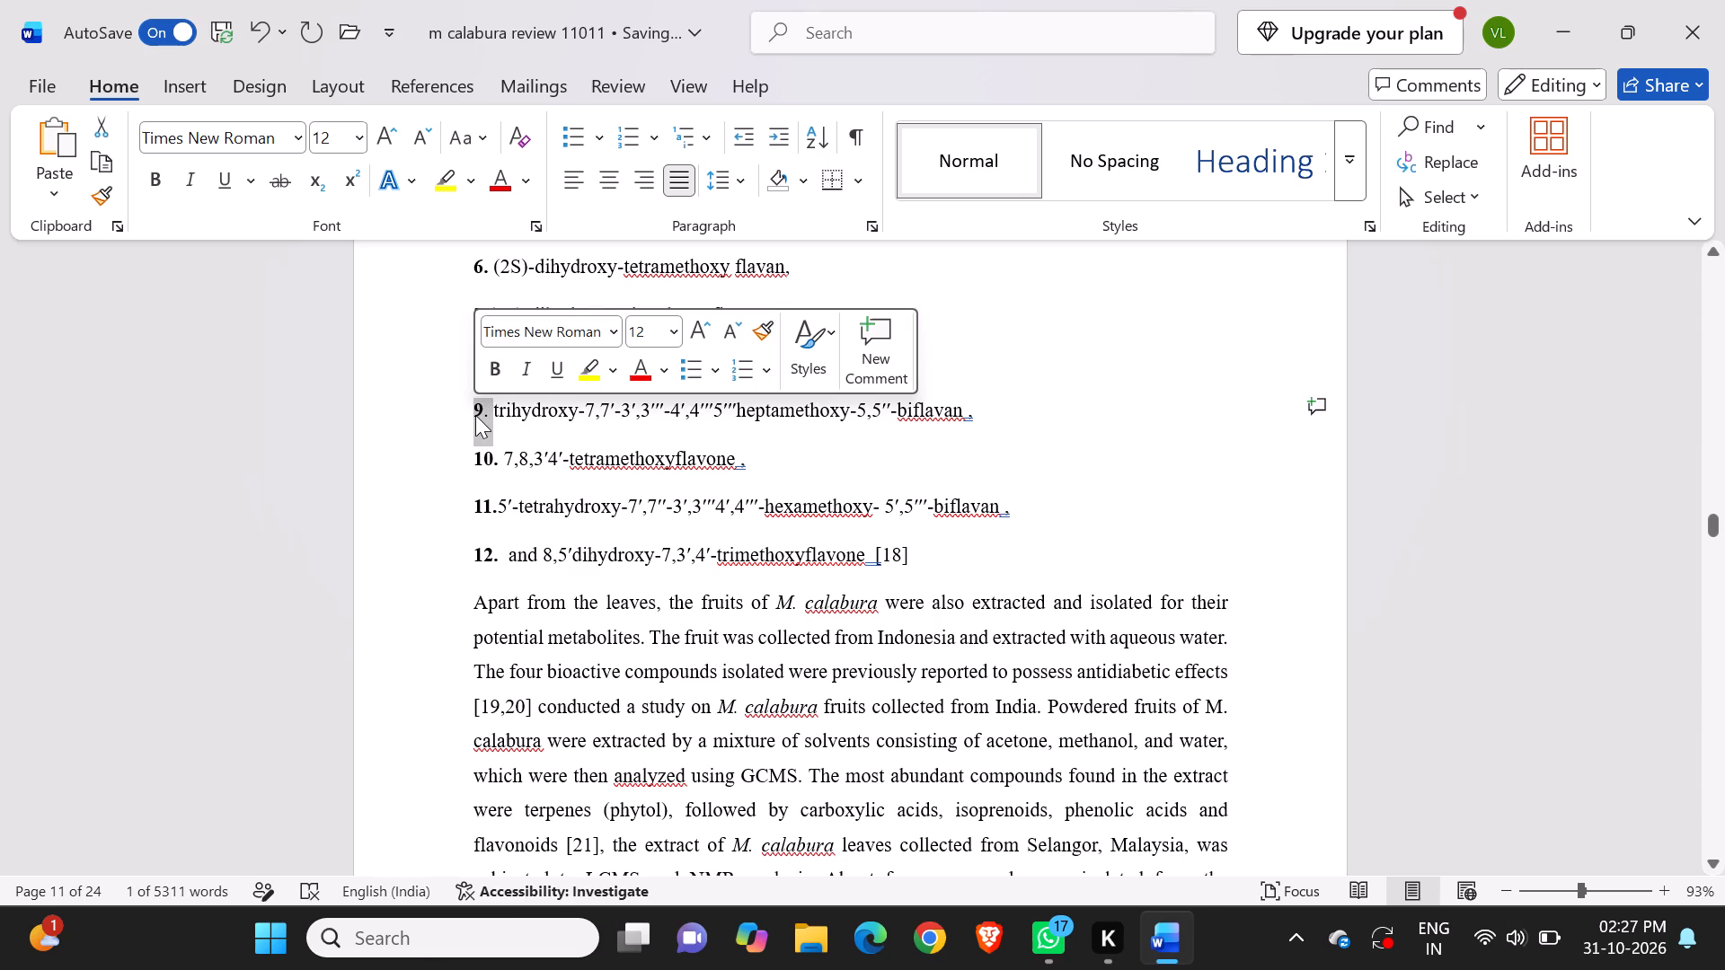
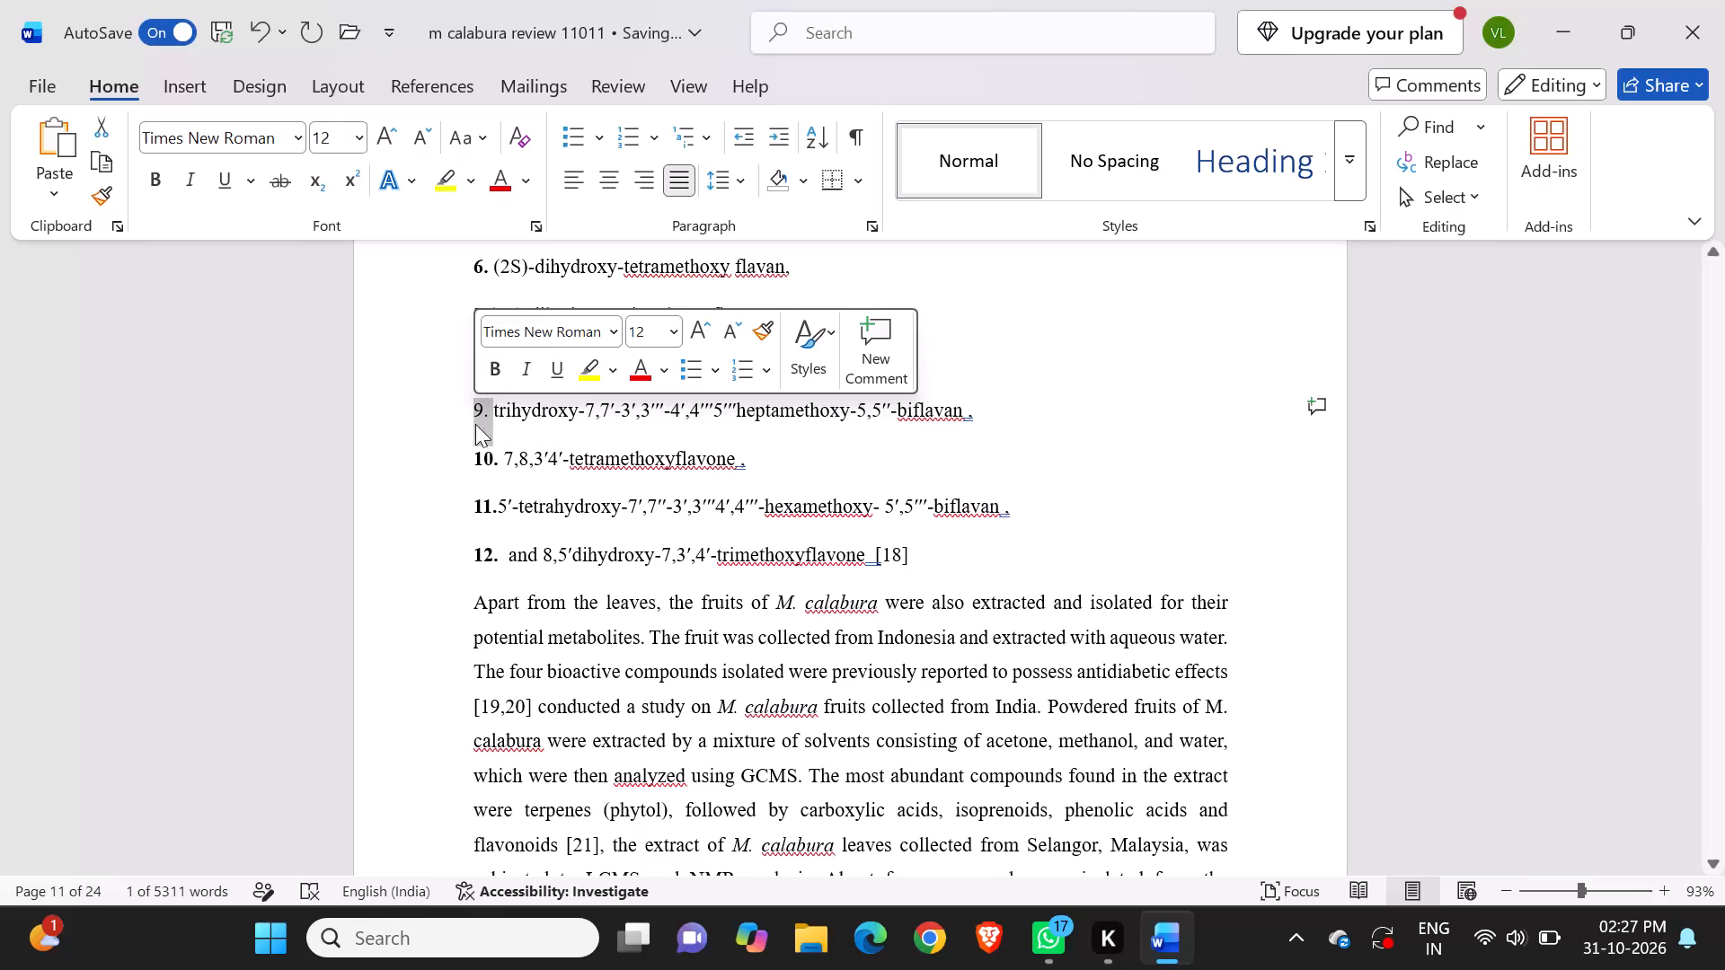
Make the item number 9 and its period bold.
click(431, 425)
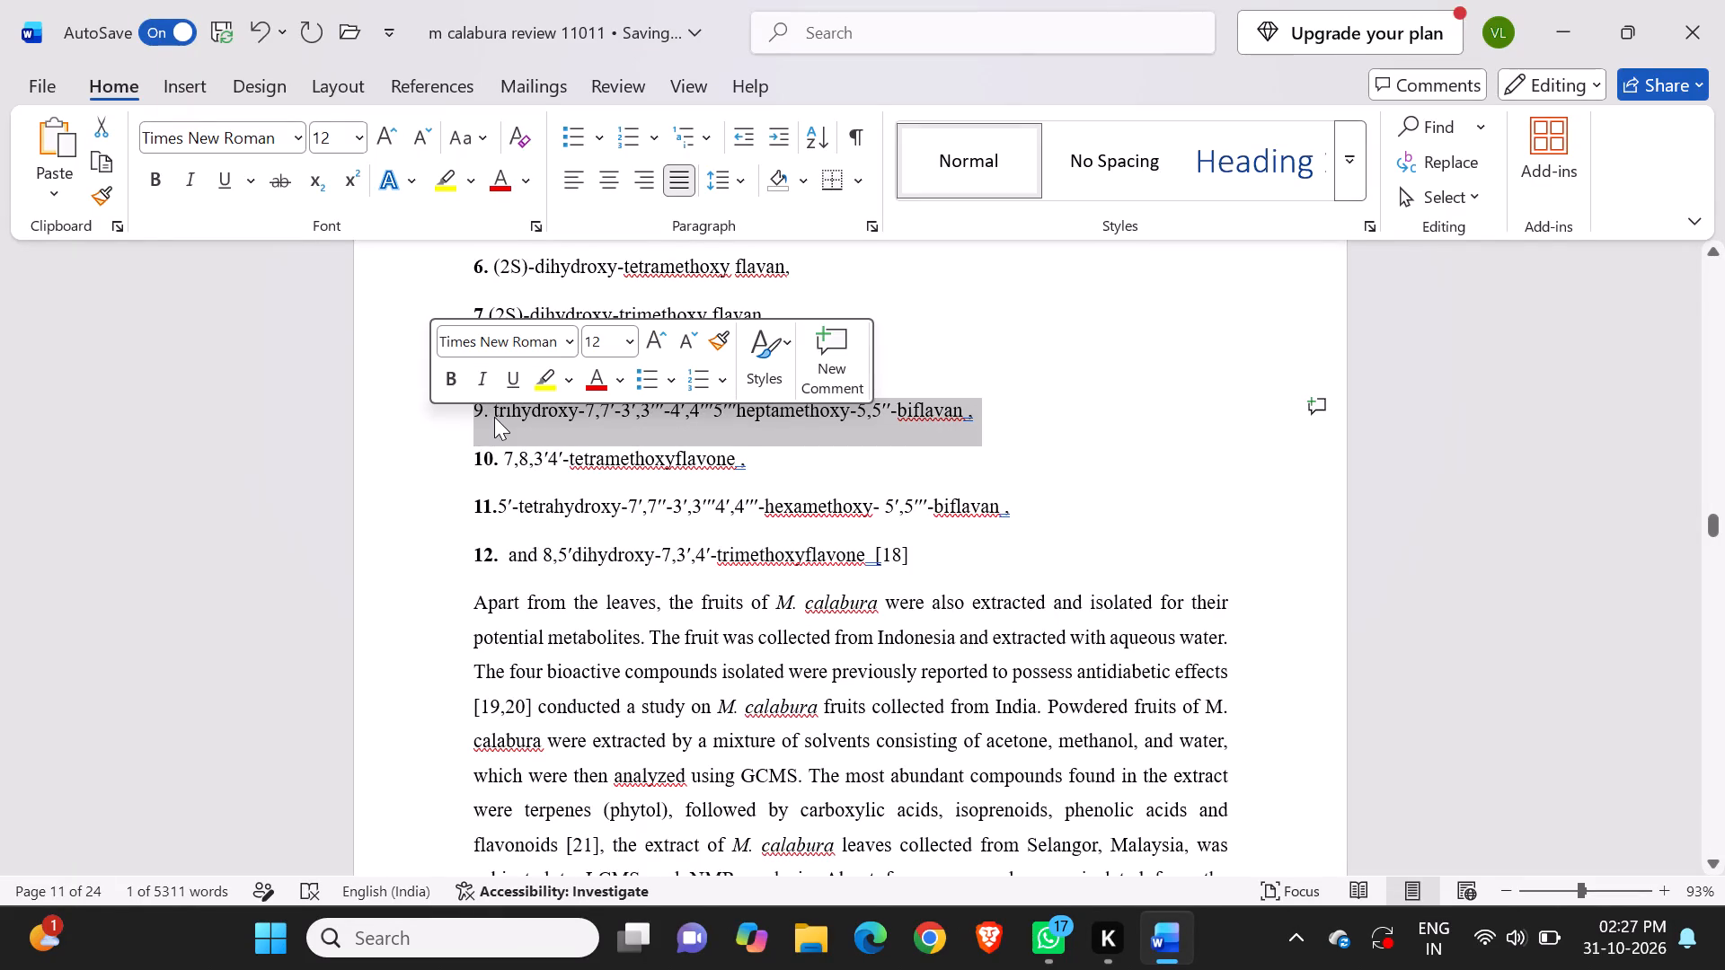
click(494, 417)
drag(472, 414, 485, 418)
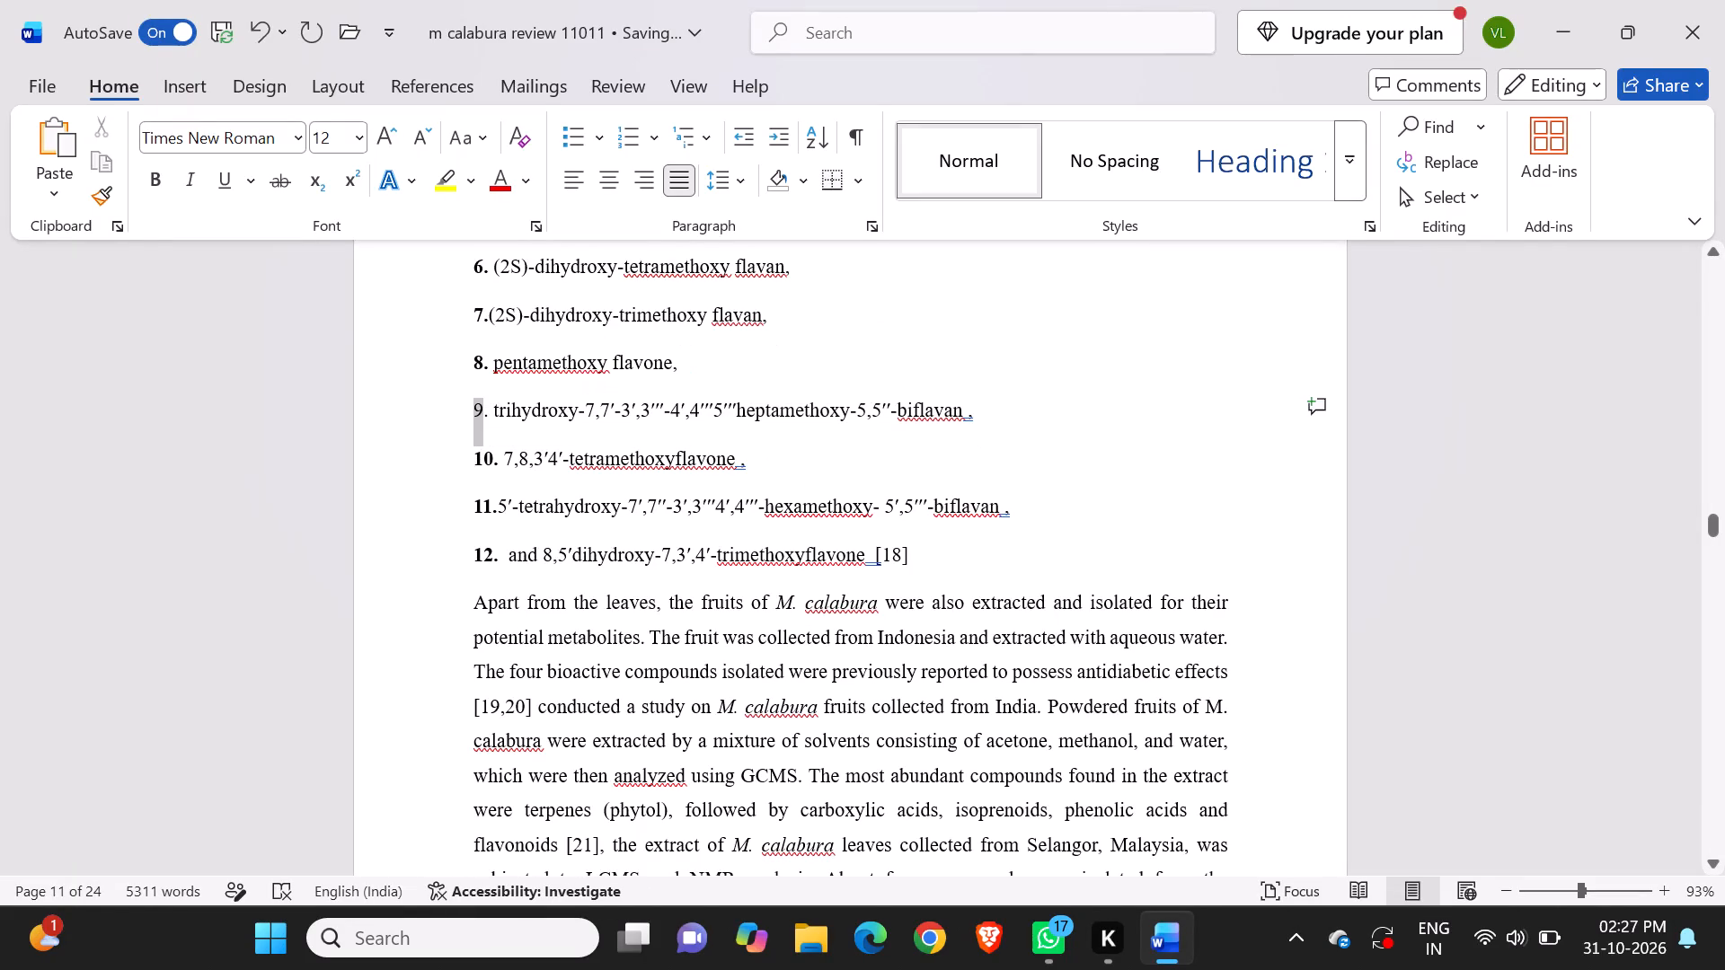
drag(485, 418, 488, 419)
click(506, 368)
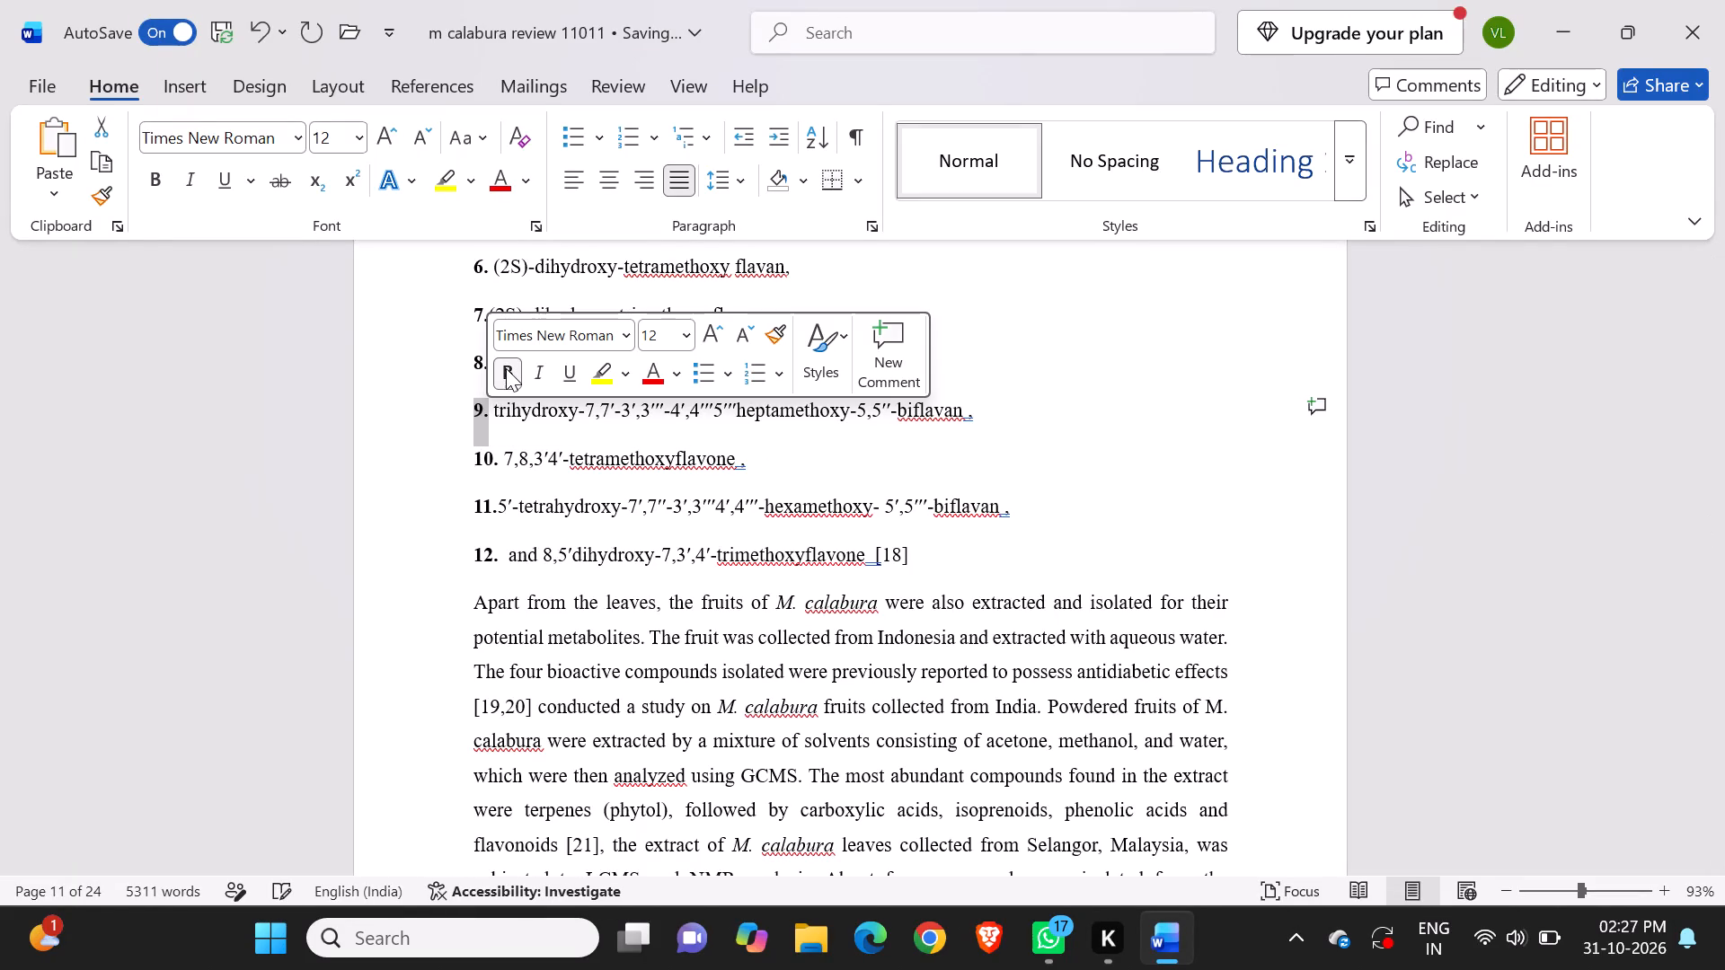
click(593, 422)
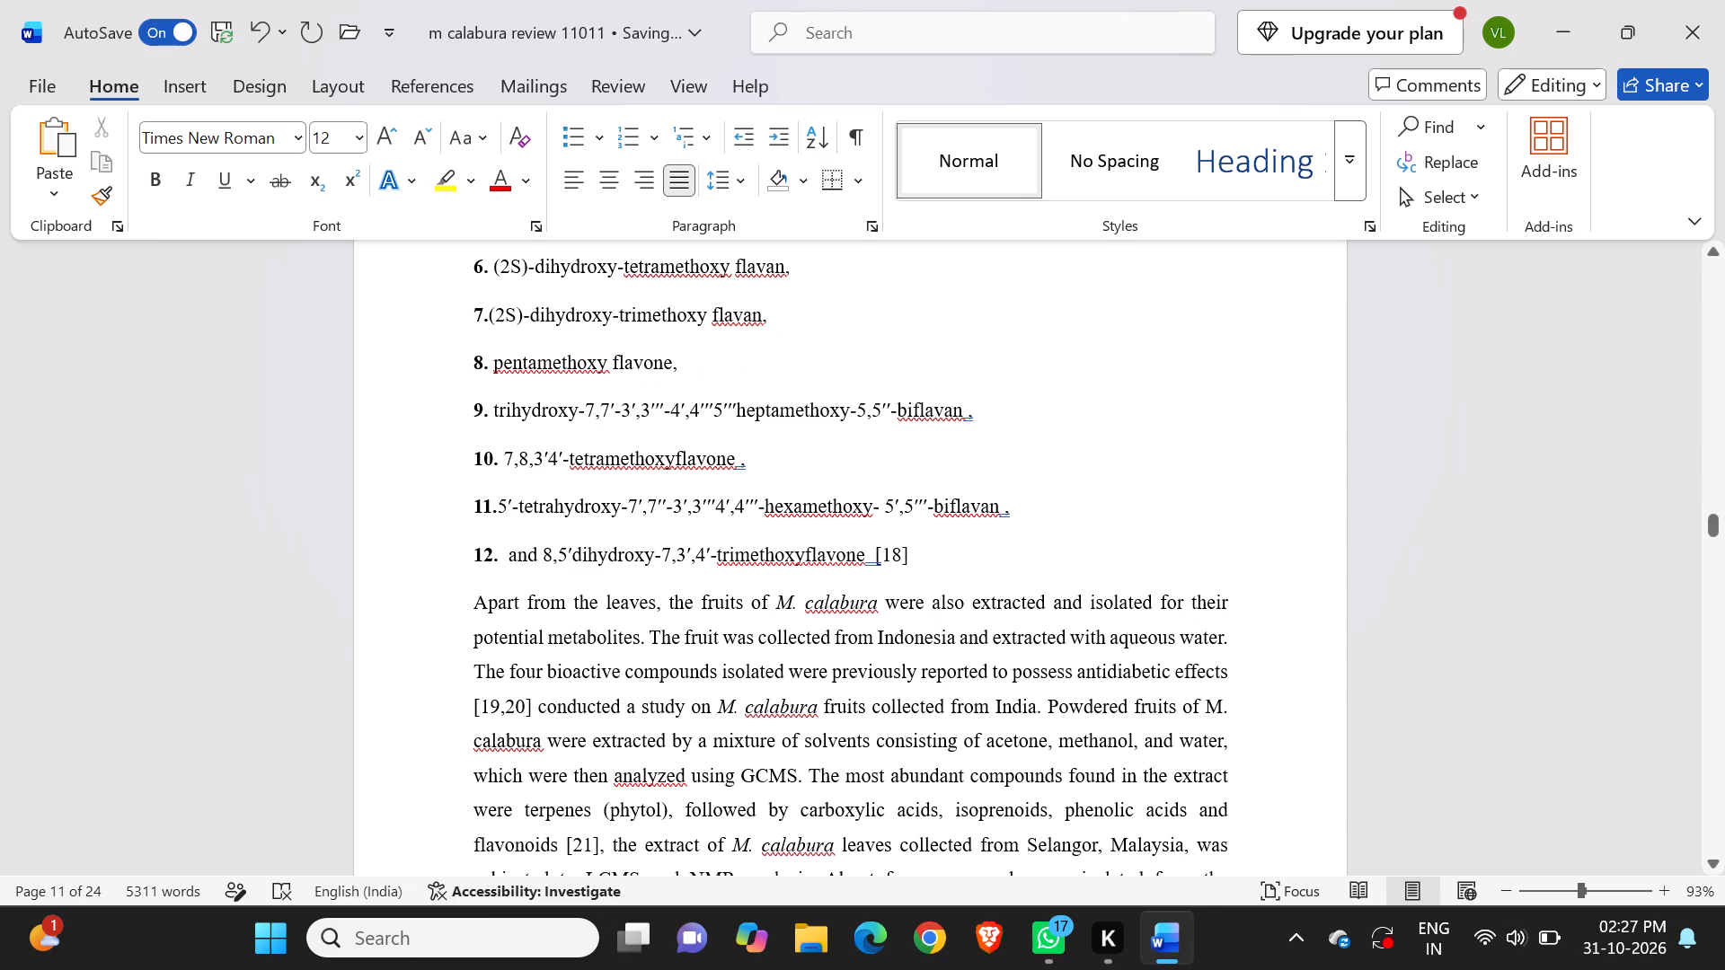
In item 9, delete the position numbers between trihydroxy- and heptamethoxy so the name begins trihydroxy-heptamethoxy.
click(735, 411)
key(BackSpace)
key(BackSpace)
key(BackSpace)
key(BackSpace)
key(BackSpace)
key(BackSpace)
key(BackSpace)
key(BackSpace)
key(BackSpace)
key(BackSpace)
key(BackSpace)
key(BackSpace)
key(BackSpace)
key(BackSpace)
key(BackSpace)
key(BackSpace)
key(BackSpace)
key(BackSpace)
key(BackSpace)
key(BackSpace)
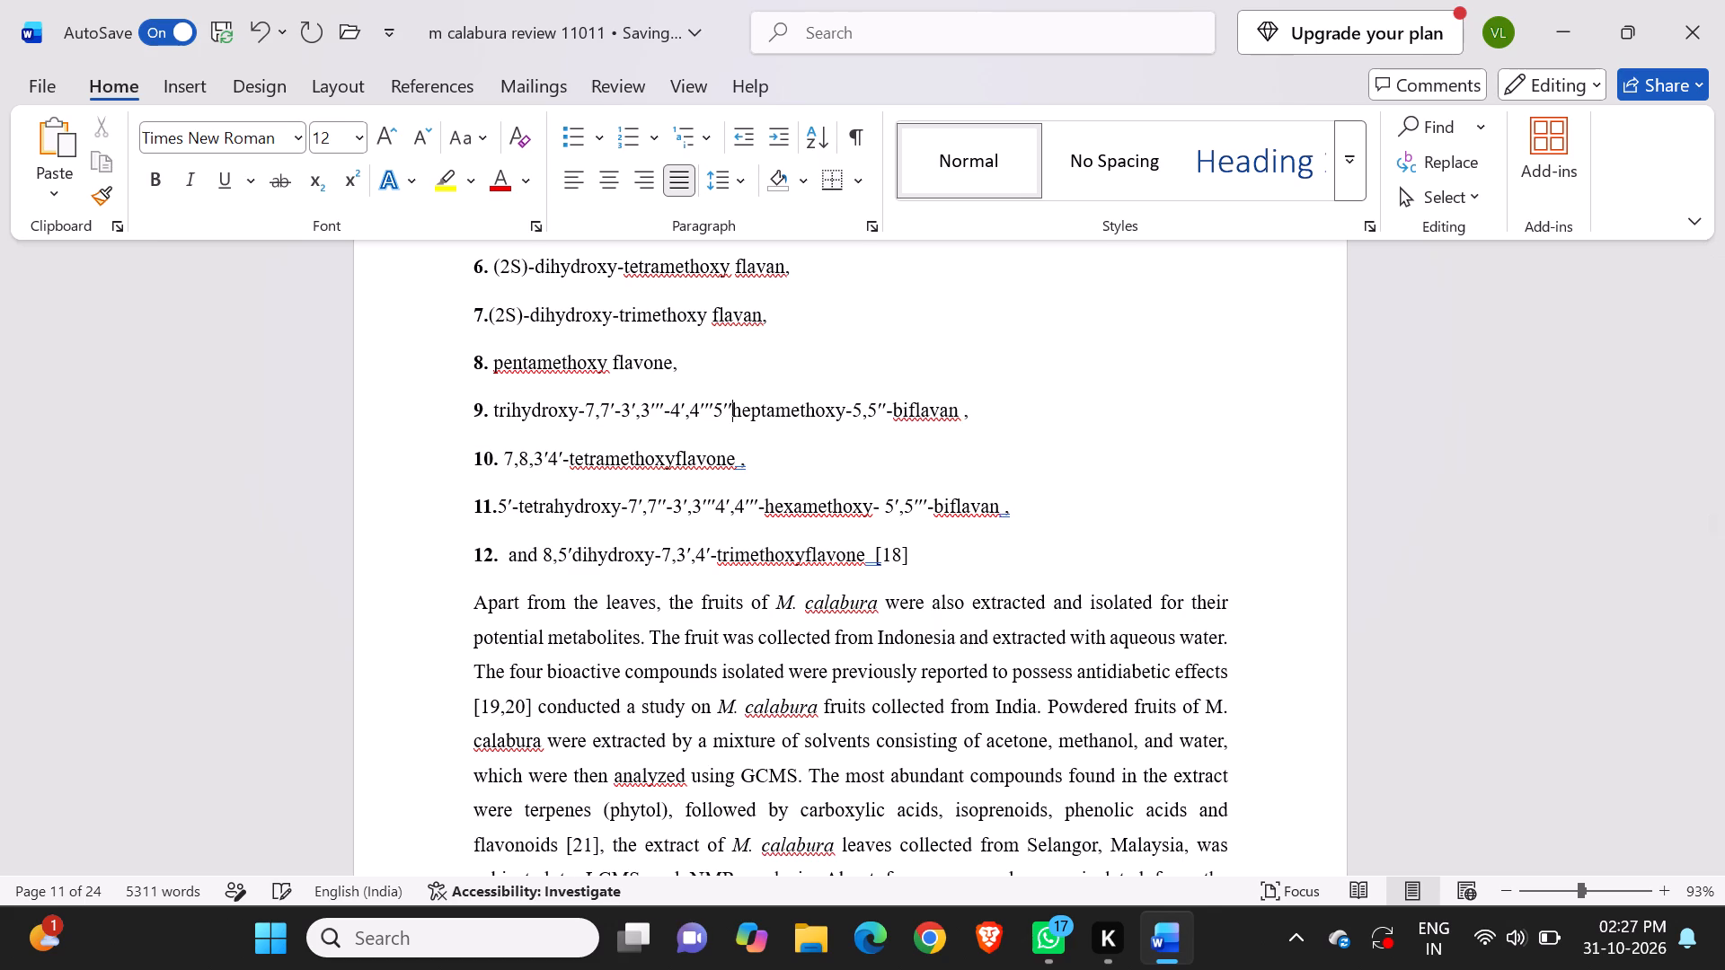
key(BackSpace)
key(BackSpace)
key(BackSpace)
key(BackSpace)
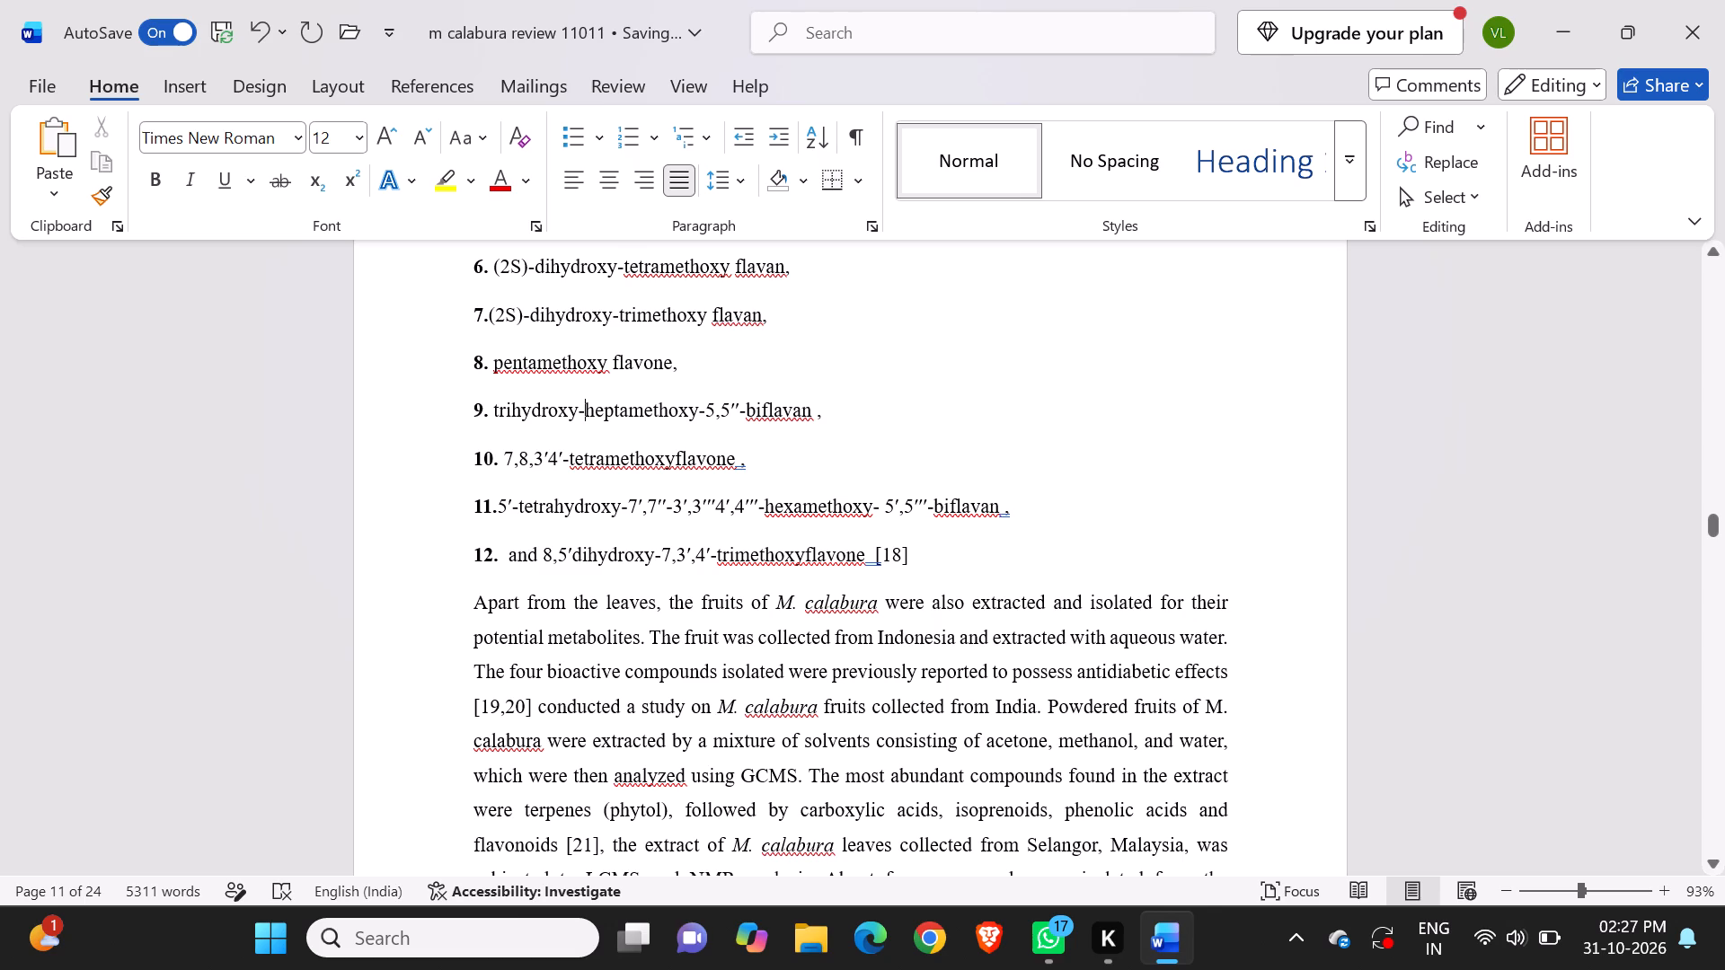
In item 9, delete -5,5″ before -biflavan so the name reads trihydroxy-heptamethoxy-biflavan.
click(740, 411)
key(BackSpace)
key(BackSpace)
key(BackSpace)
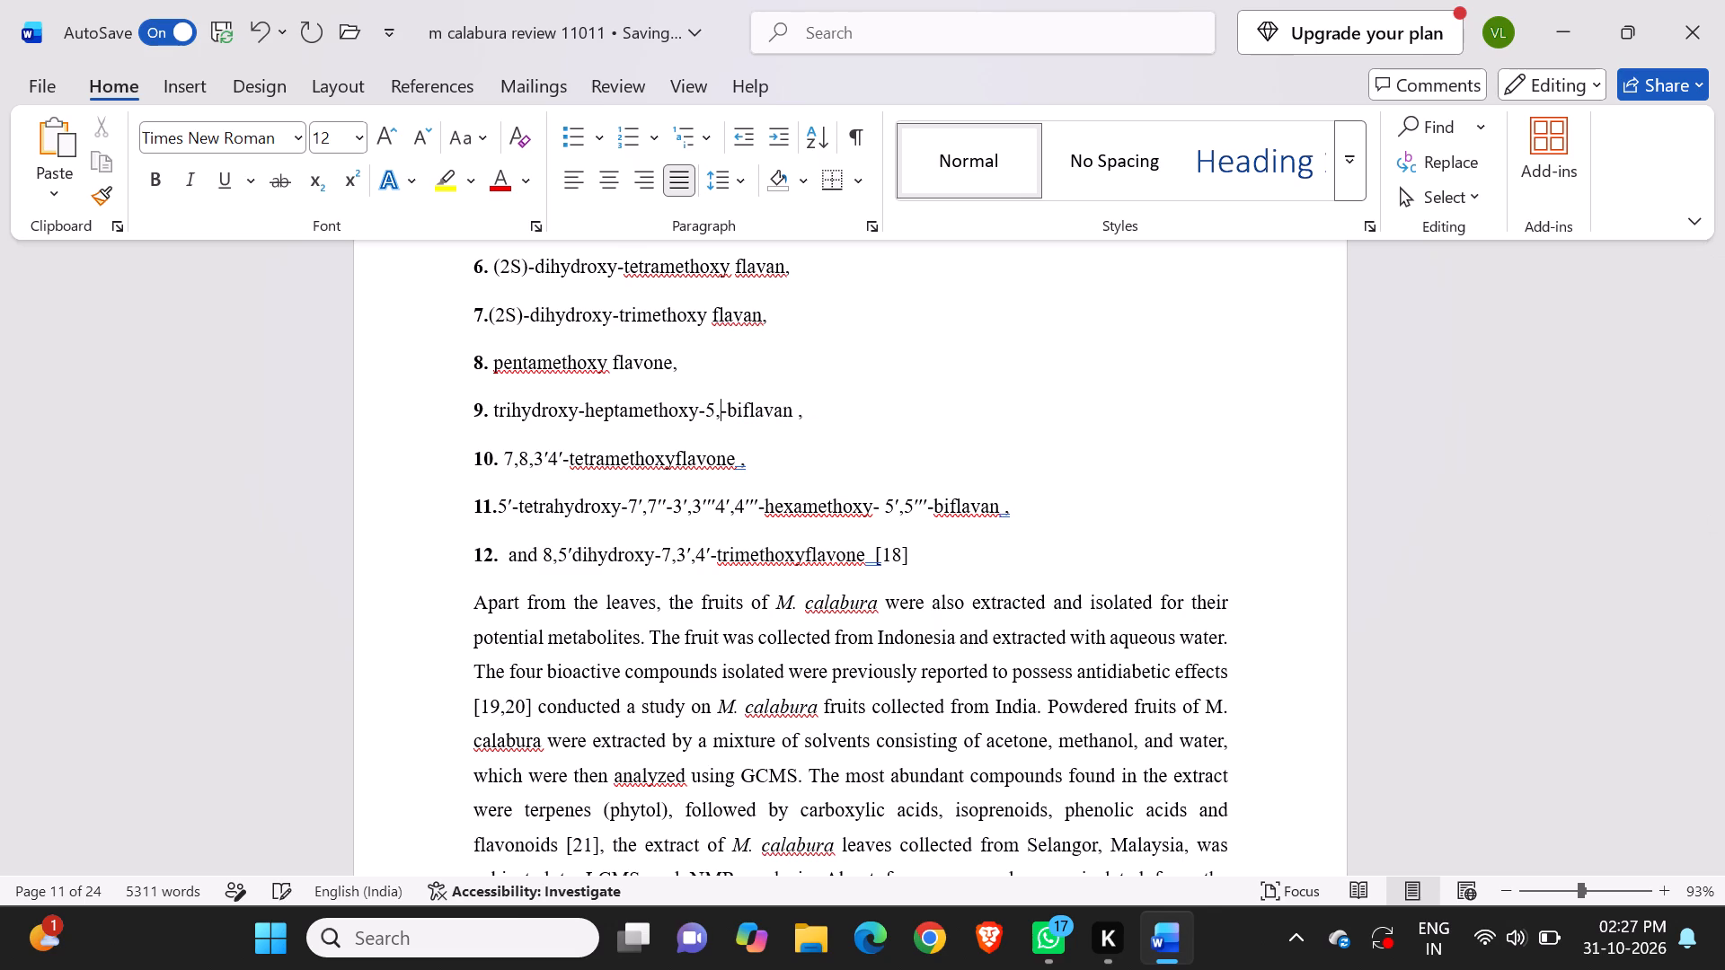
key(BackSpace)
key(BackSpace)
key(BackSpace)
In item 10, delete the leading position numbers 7,8,3′4′ and the hyphen so the name starts with tetramethoxyflavone.
click(560, 455)
click(560, 455)
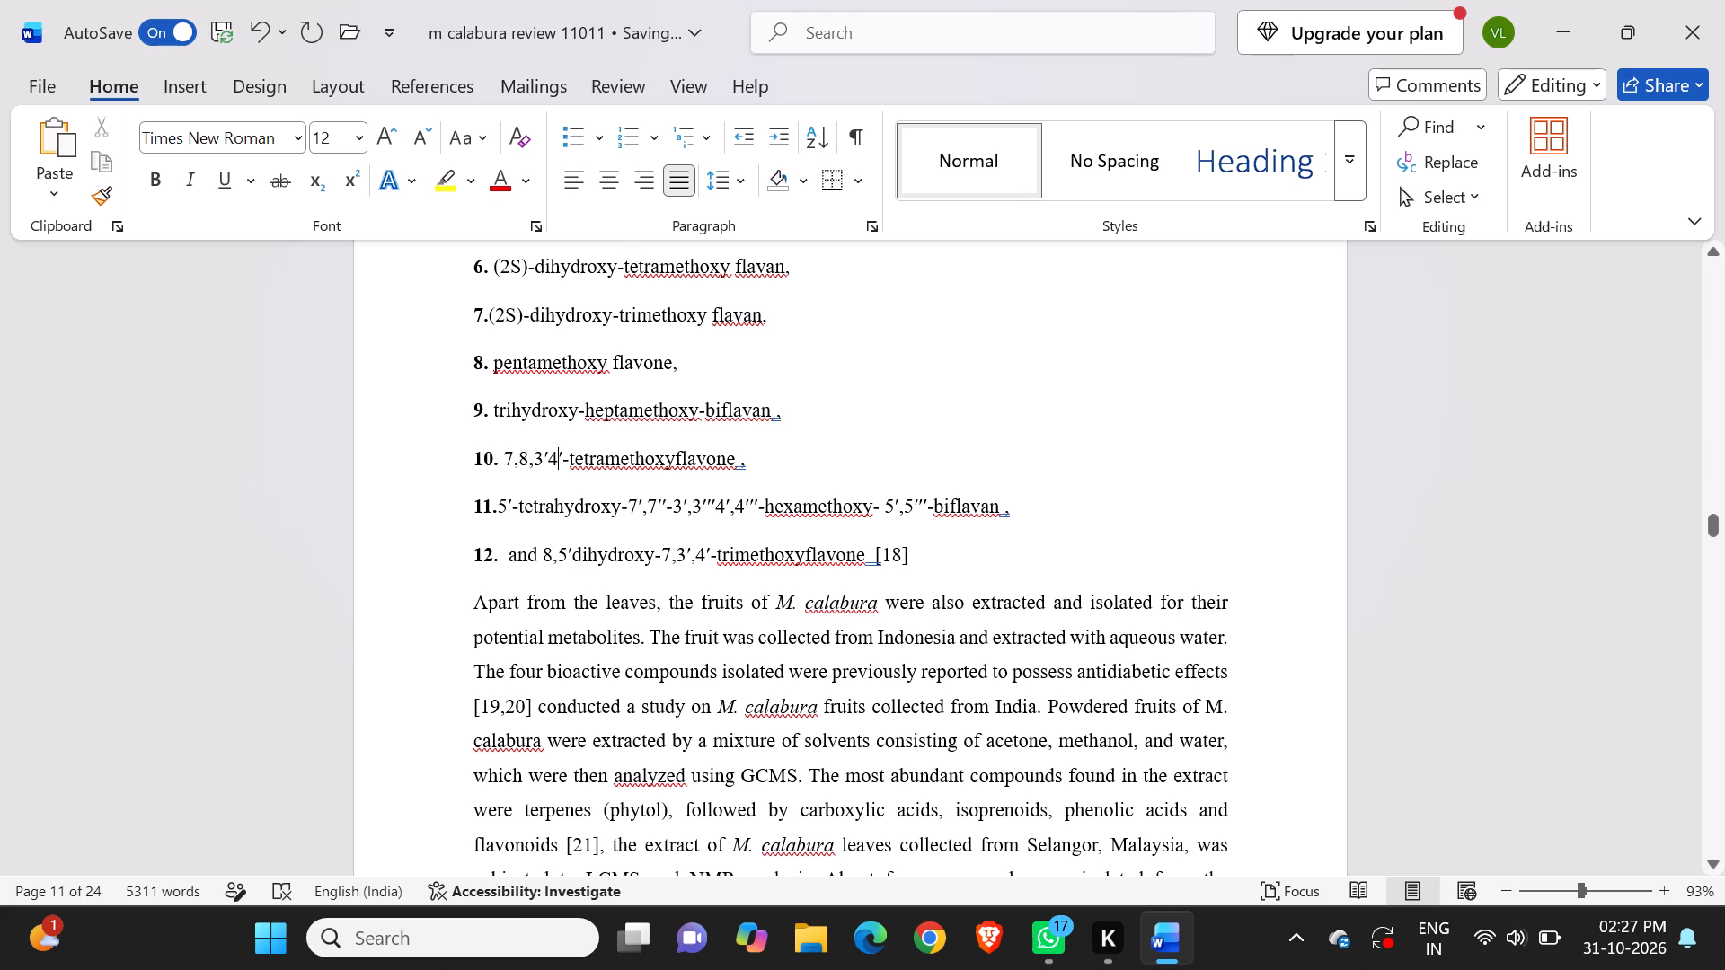
click(562, 455)
key(BackSpace)
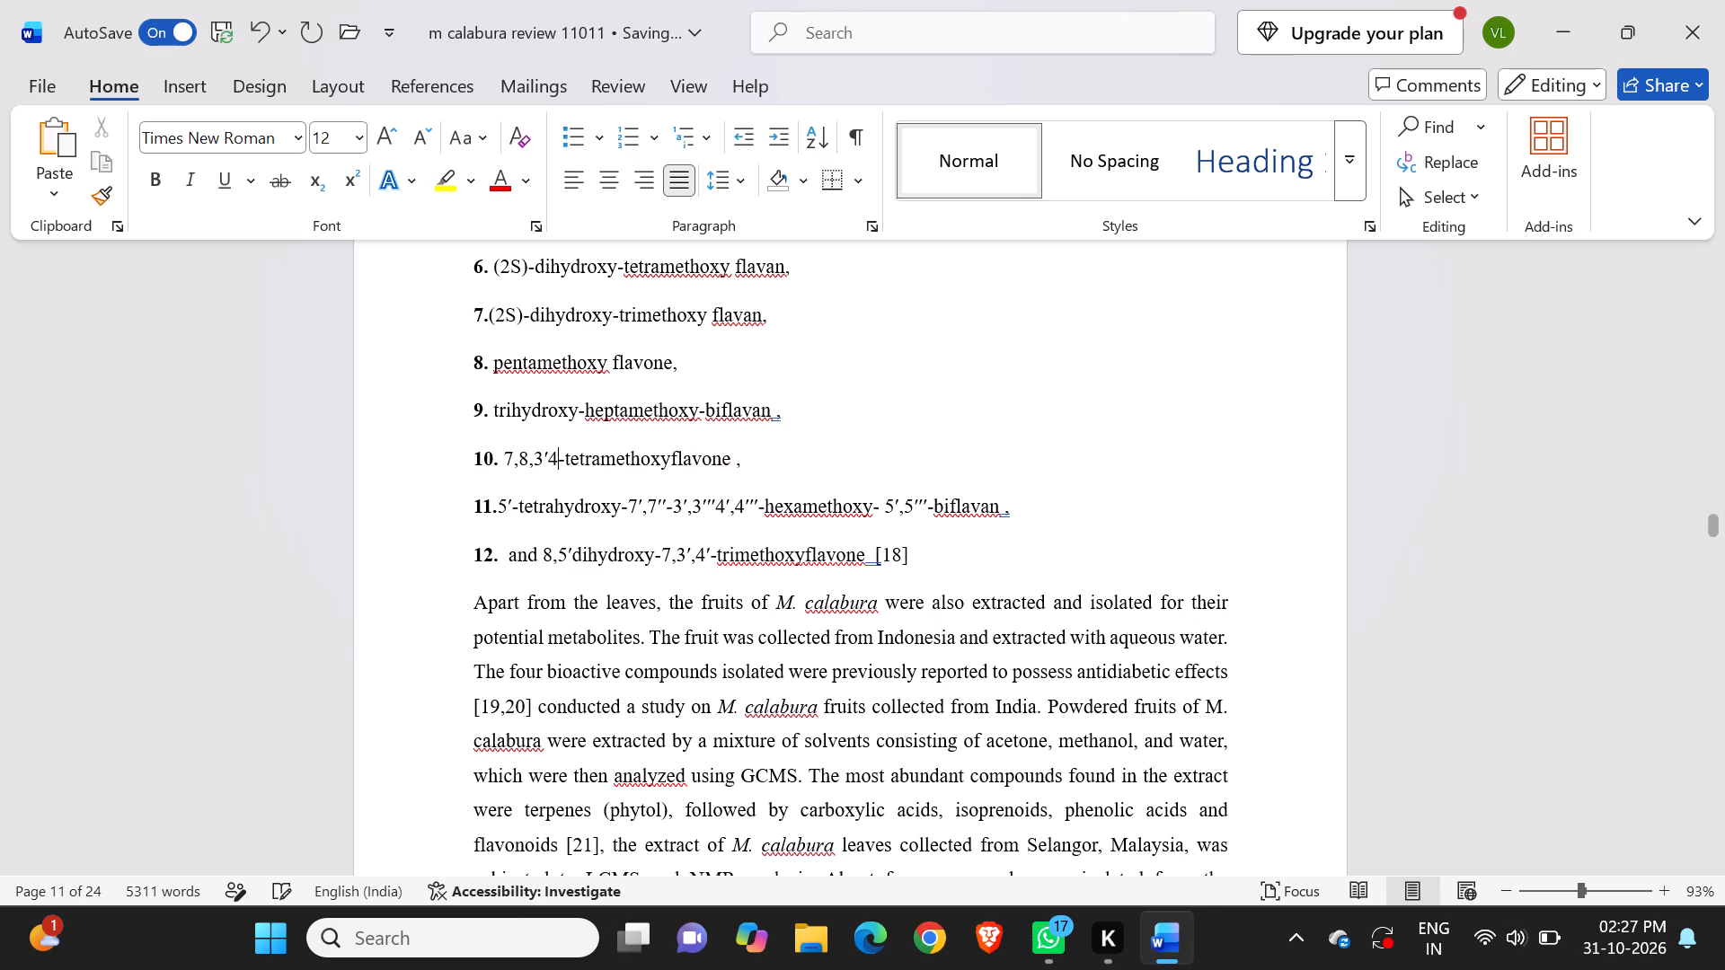
key(BackSpace)
key(BackSpace)
key(BackSpace)
key(BackSpace)
key(BackSpace)
key(BackSpace)
key(BackSpace)
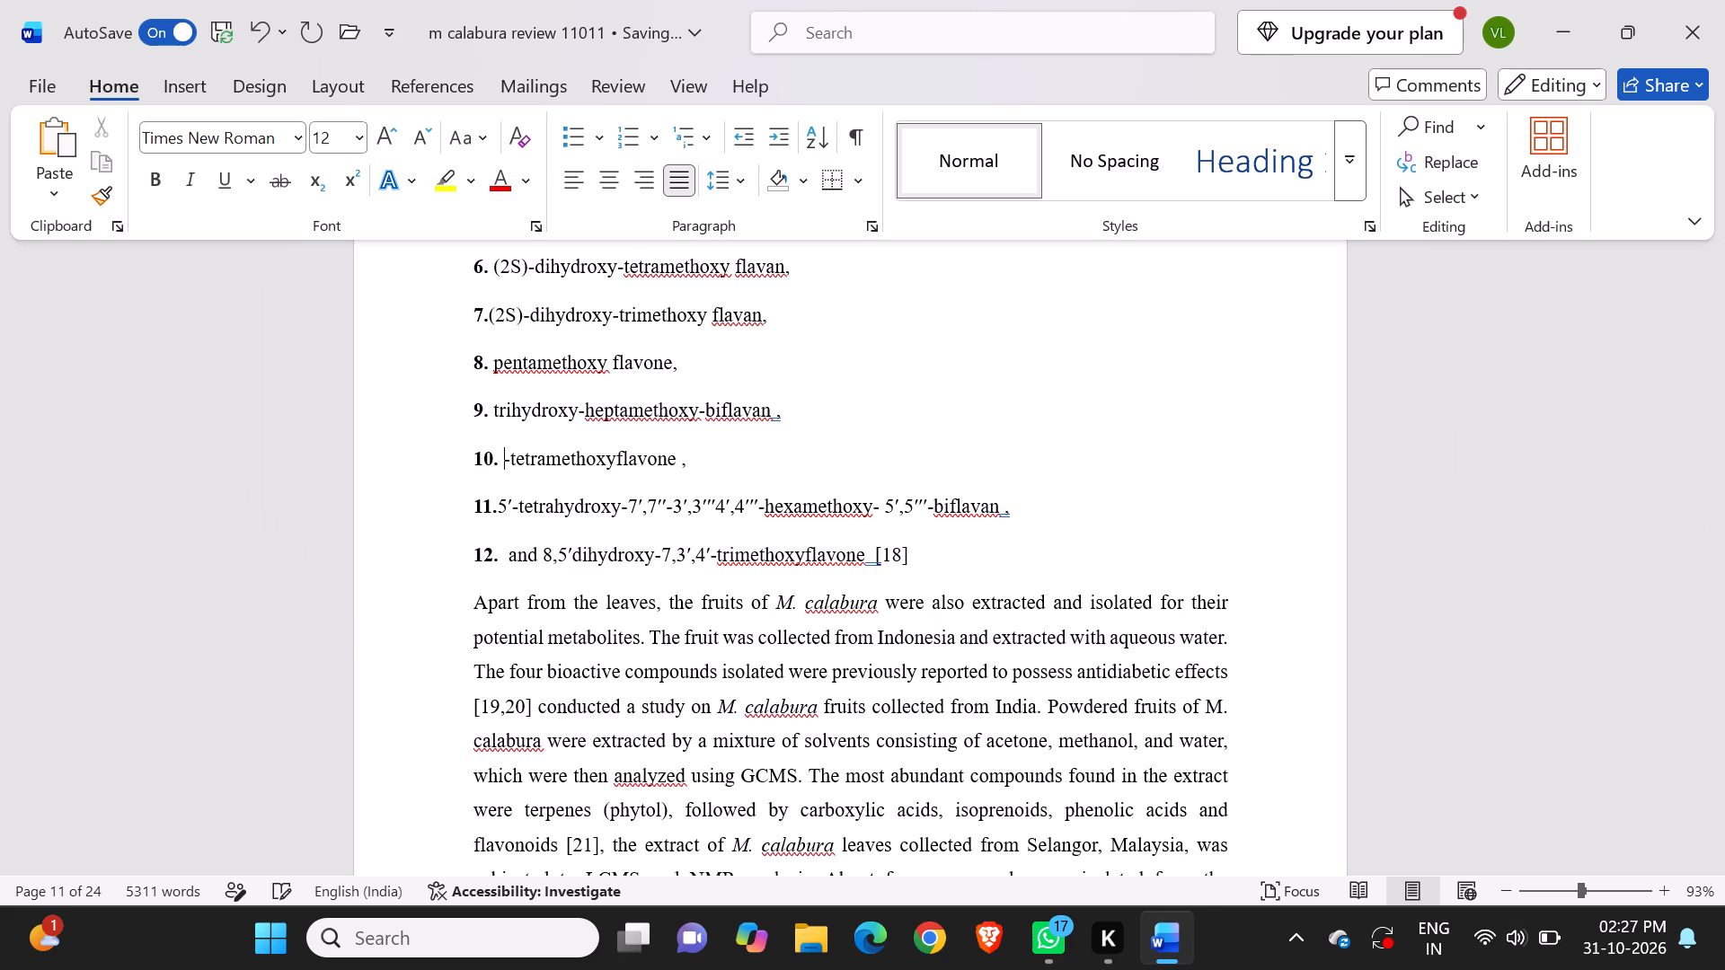
click(507, 456)
click(507, 456)
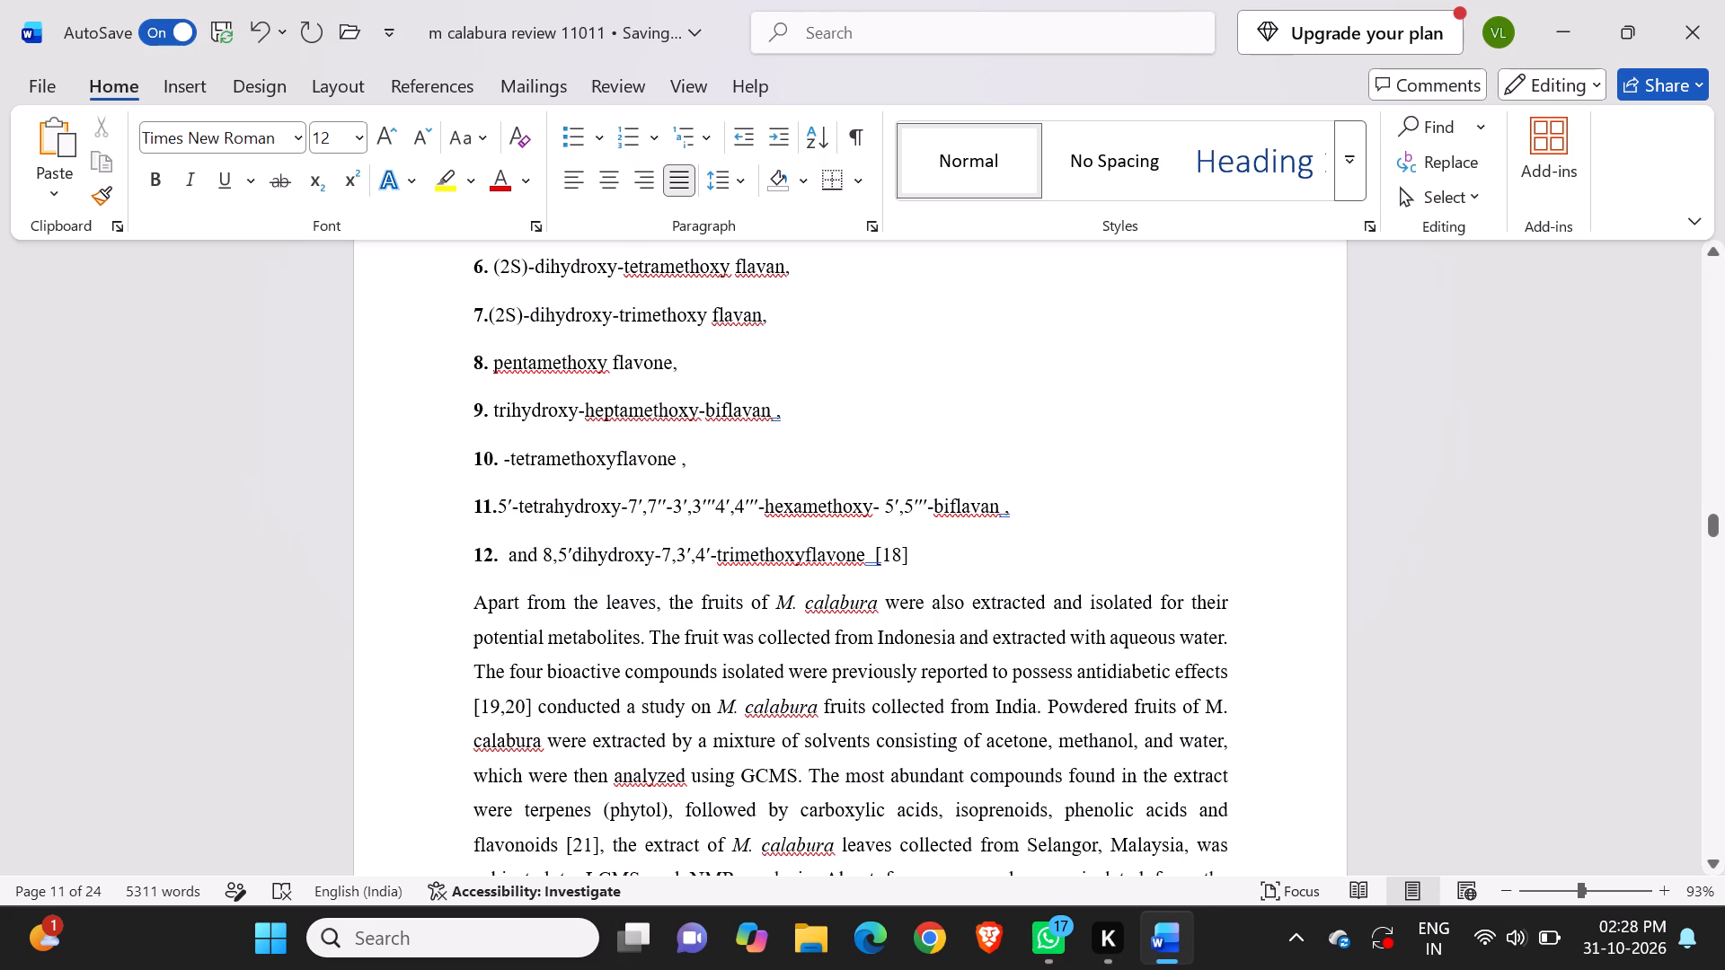
click(509, 457)
key(BackSpace)
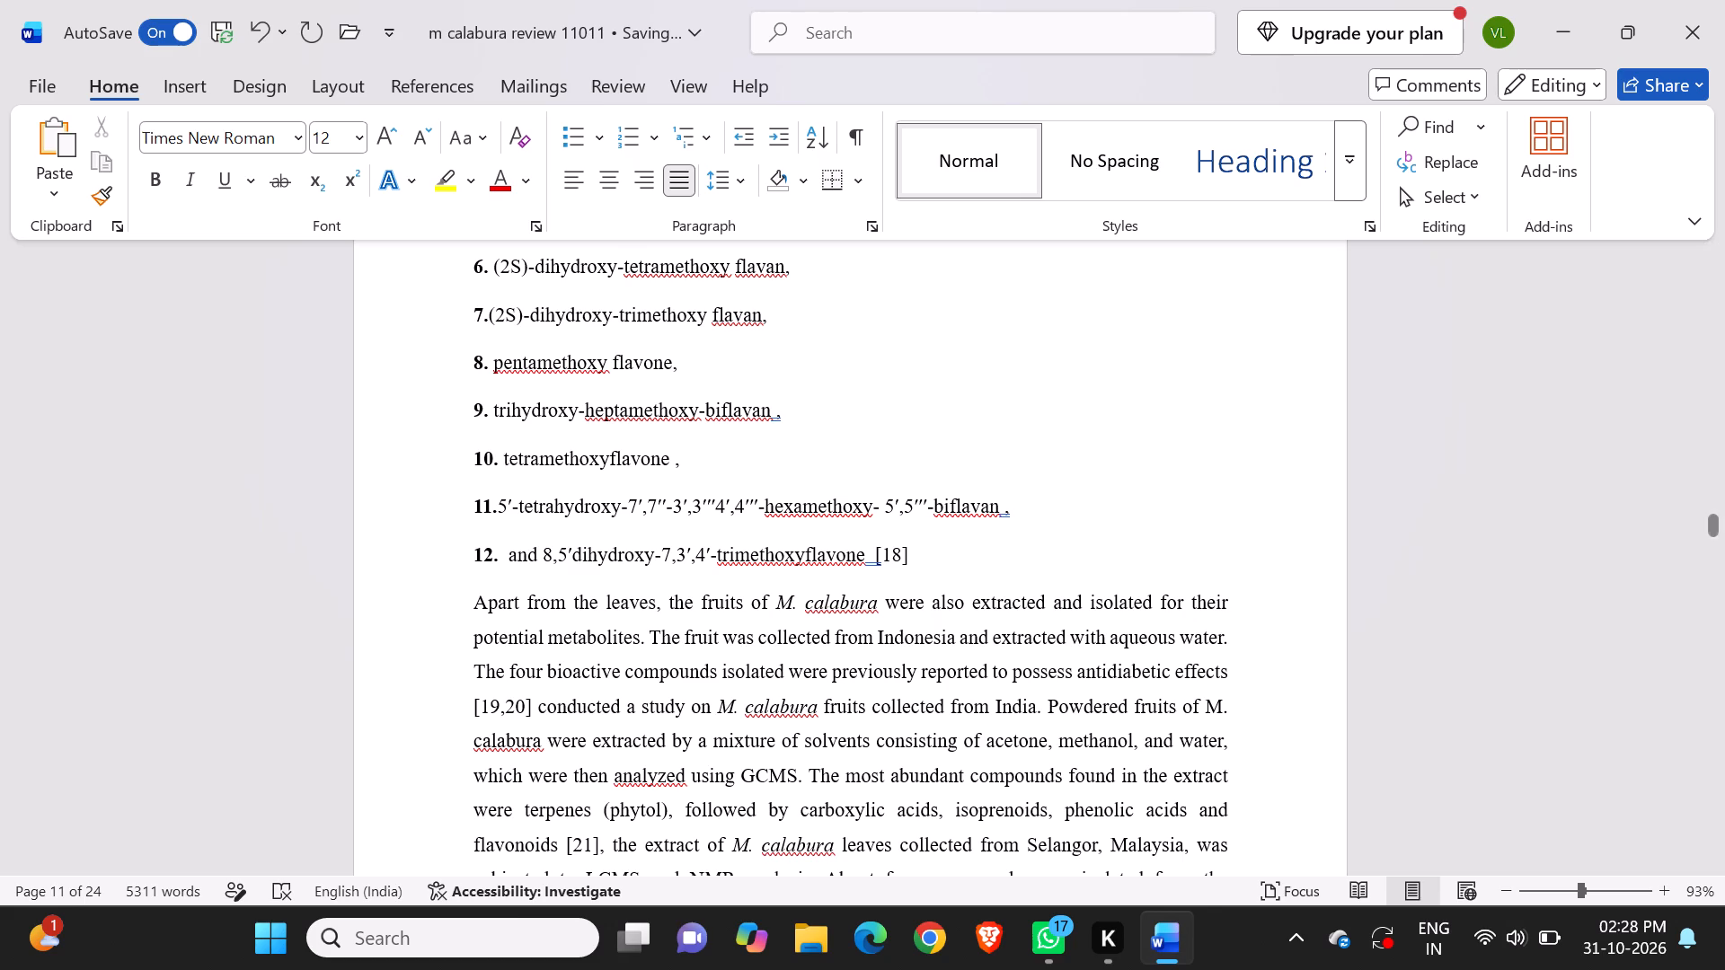
In item 10, insert a space to split the name into tetramethoxy flavone.
click(607, 462)
key(space)
drag(607, 462, 607, 410)
scroll(604, 444, down, 1)
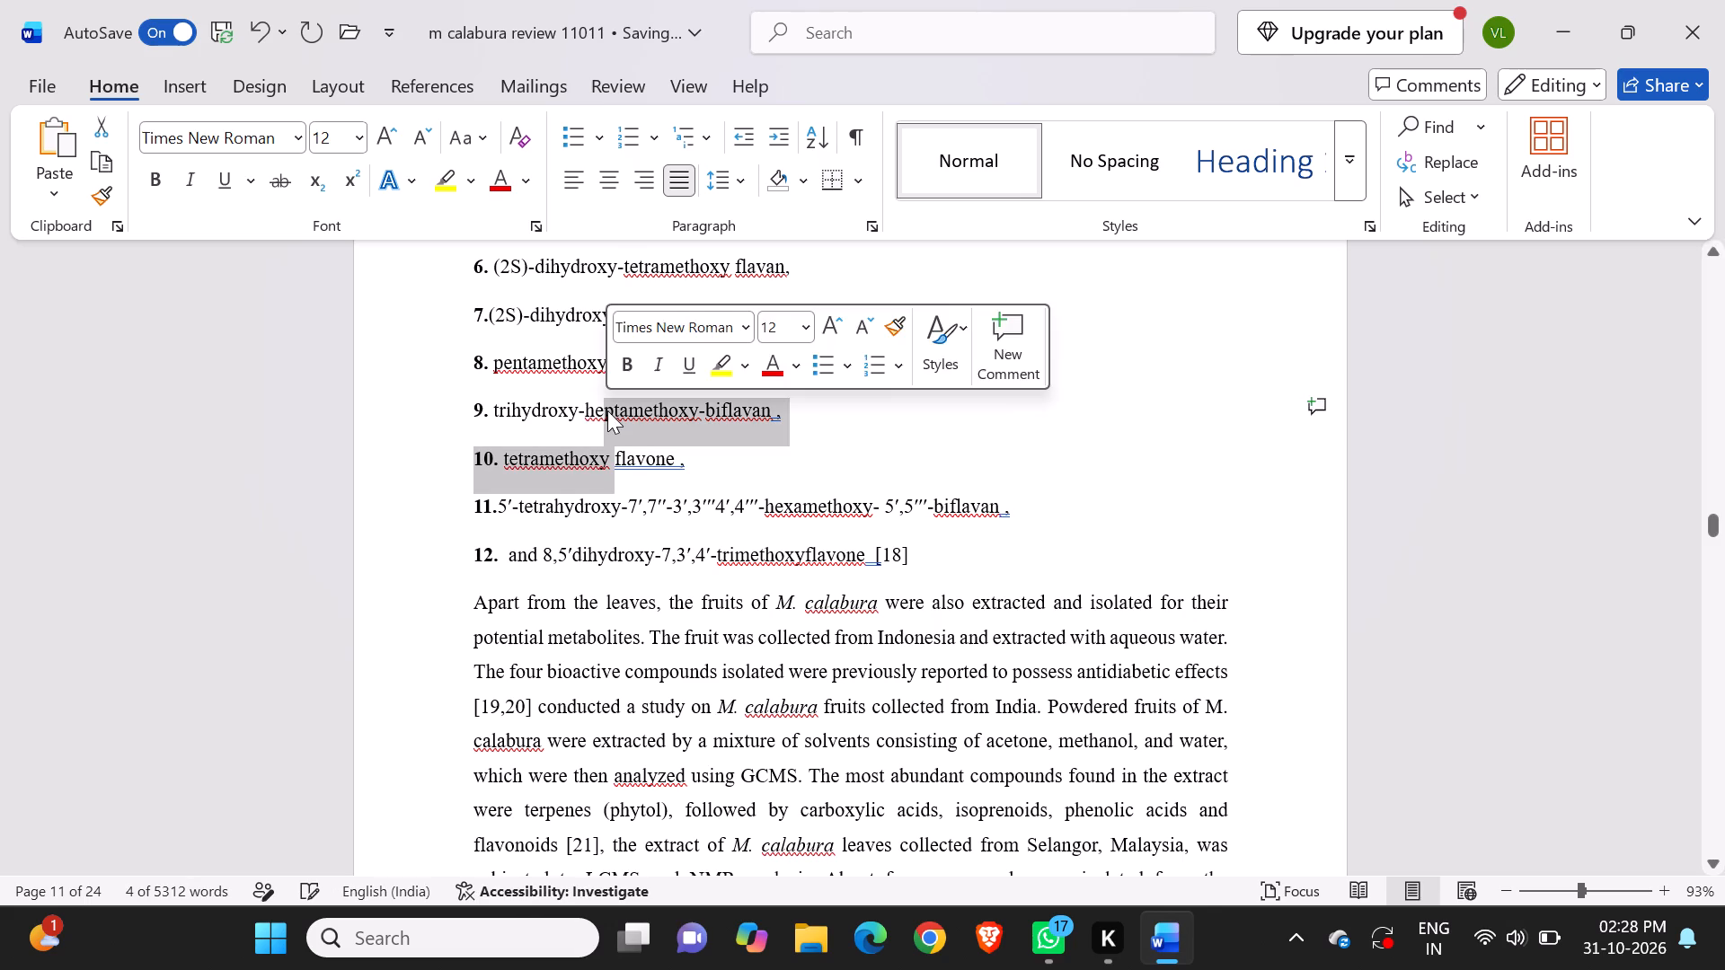
Remove the space before the closing comma in item 10 and in item 9.
click(698, 457)
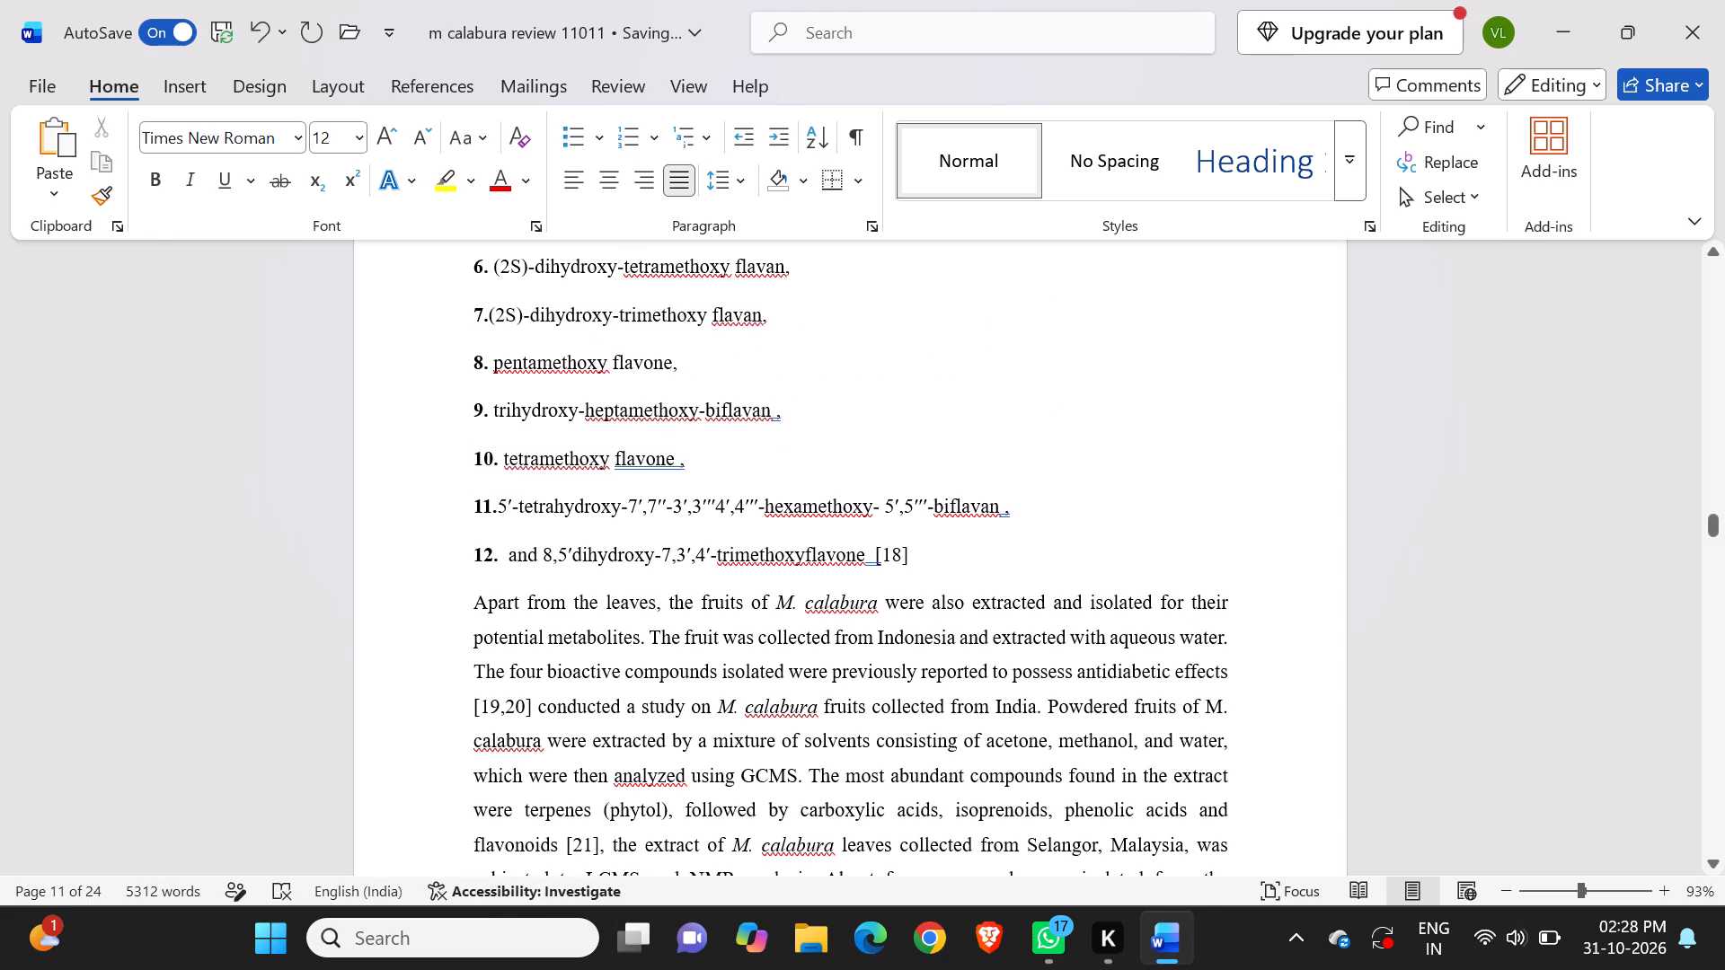
click(678, 462)
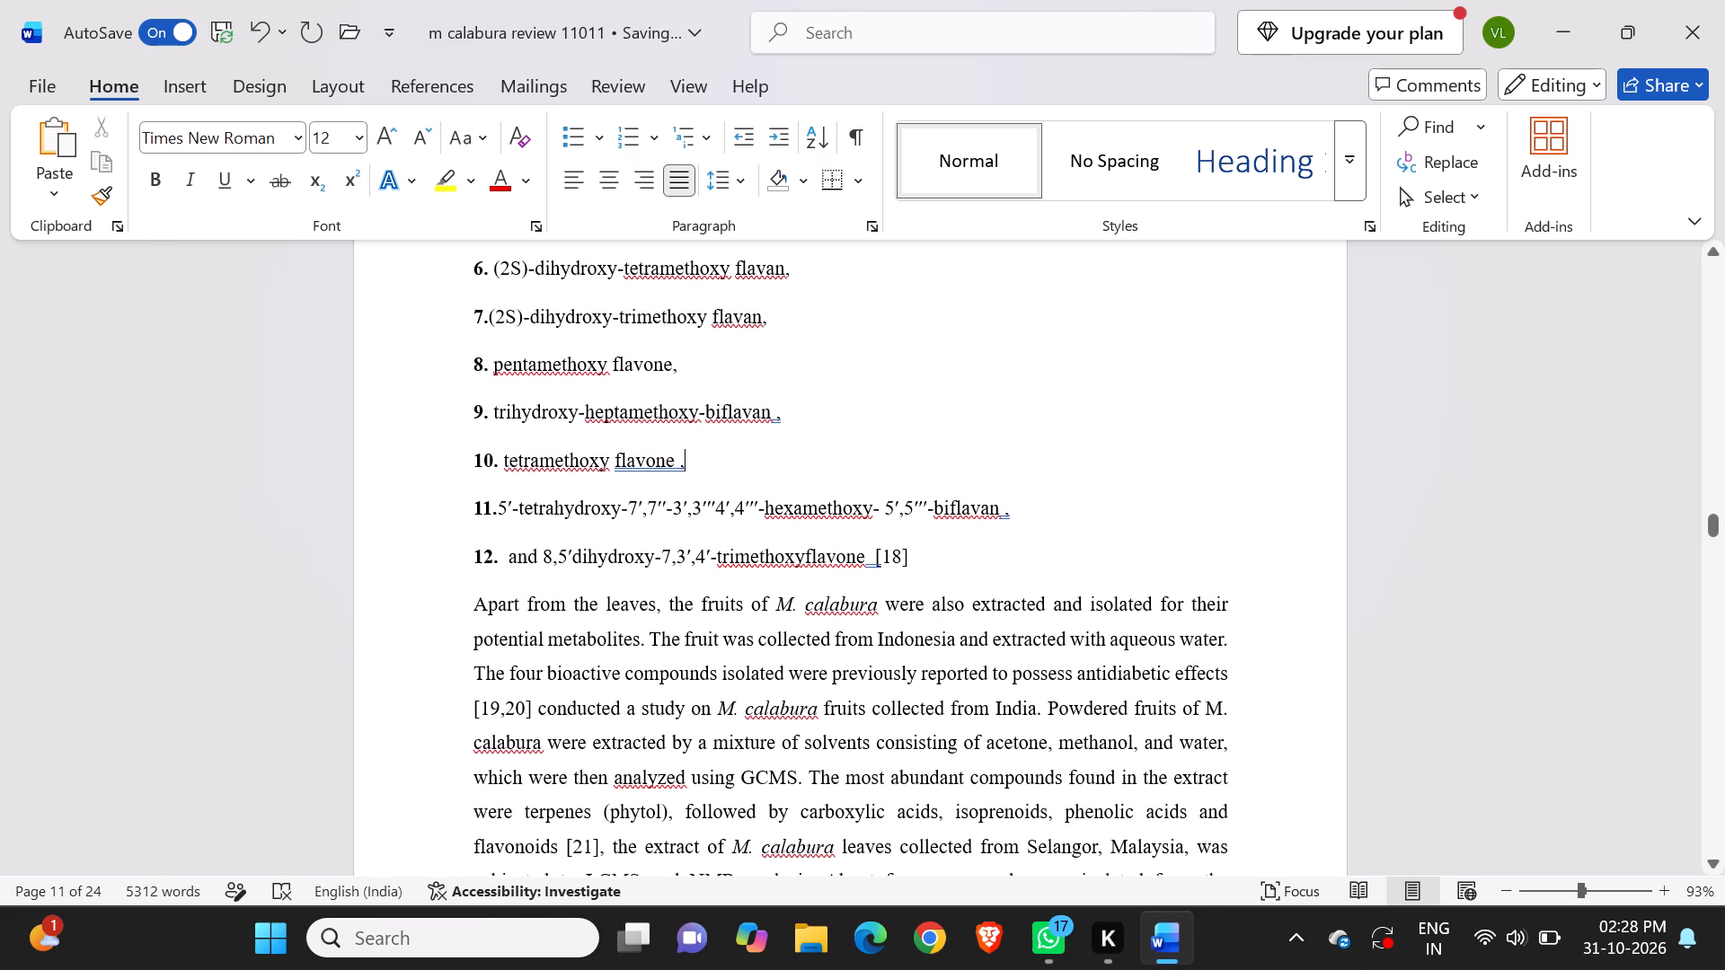
key(BackSpace)
click(772, 415)
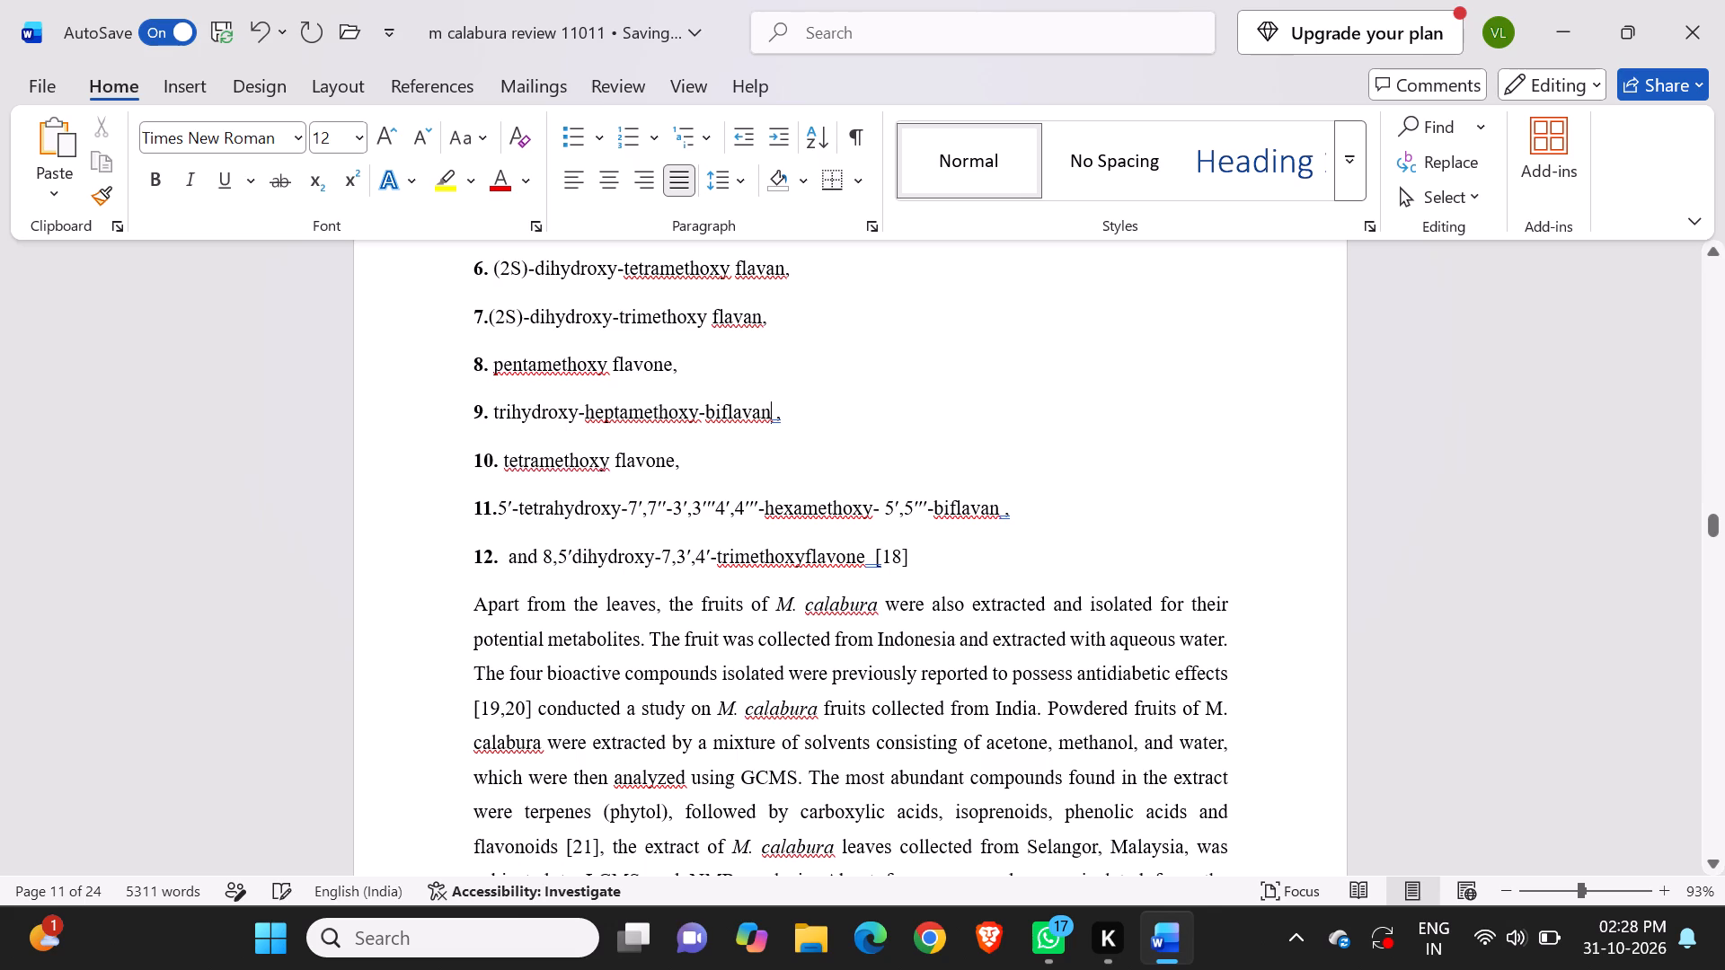
click(774, 418)
key(BackSpace)
In item 11, delete the position numbers and extra hyphen between tetrahydroxy and hexamethoxy, leaving tetrahydroxy-hexamethoxy.
scroll(785, 436, up, 1)
scroll(785, 436, down, 1)
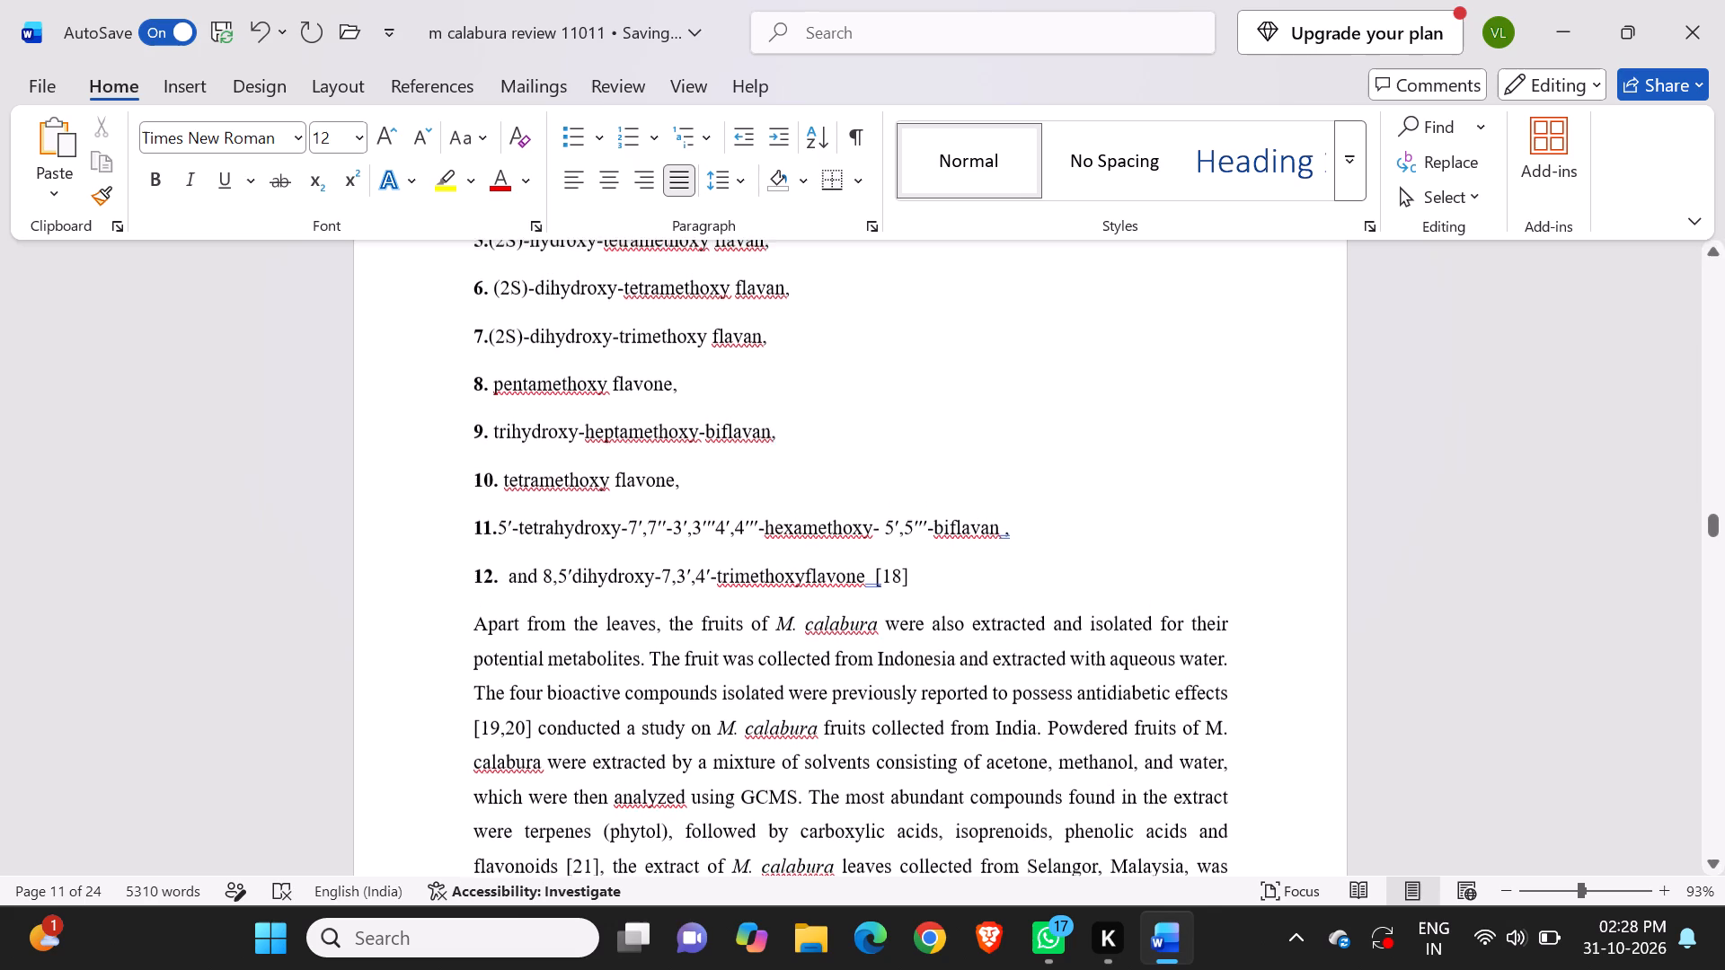
scroll(785, 436, down, 1)
click(785, 436)
scroll(785, 436, down, 1)
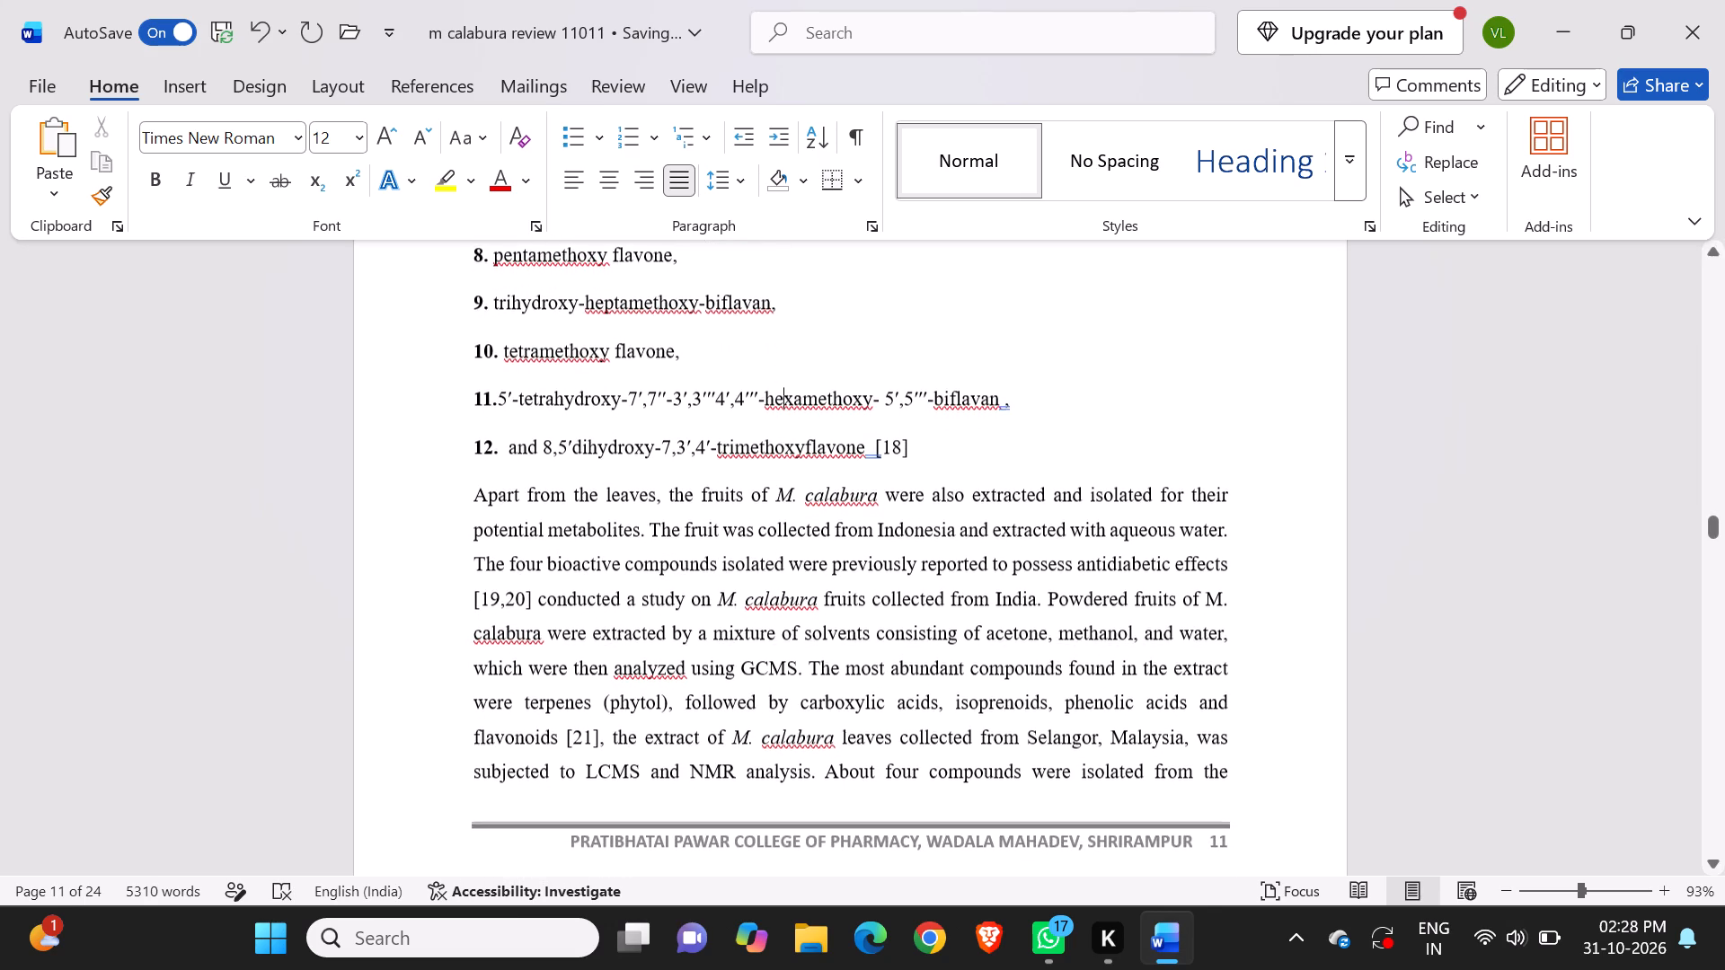
scroll(785, 436, down, 1)
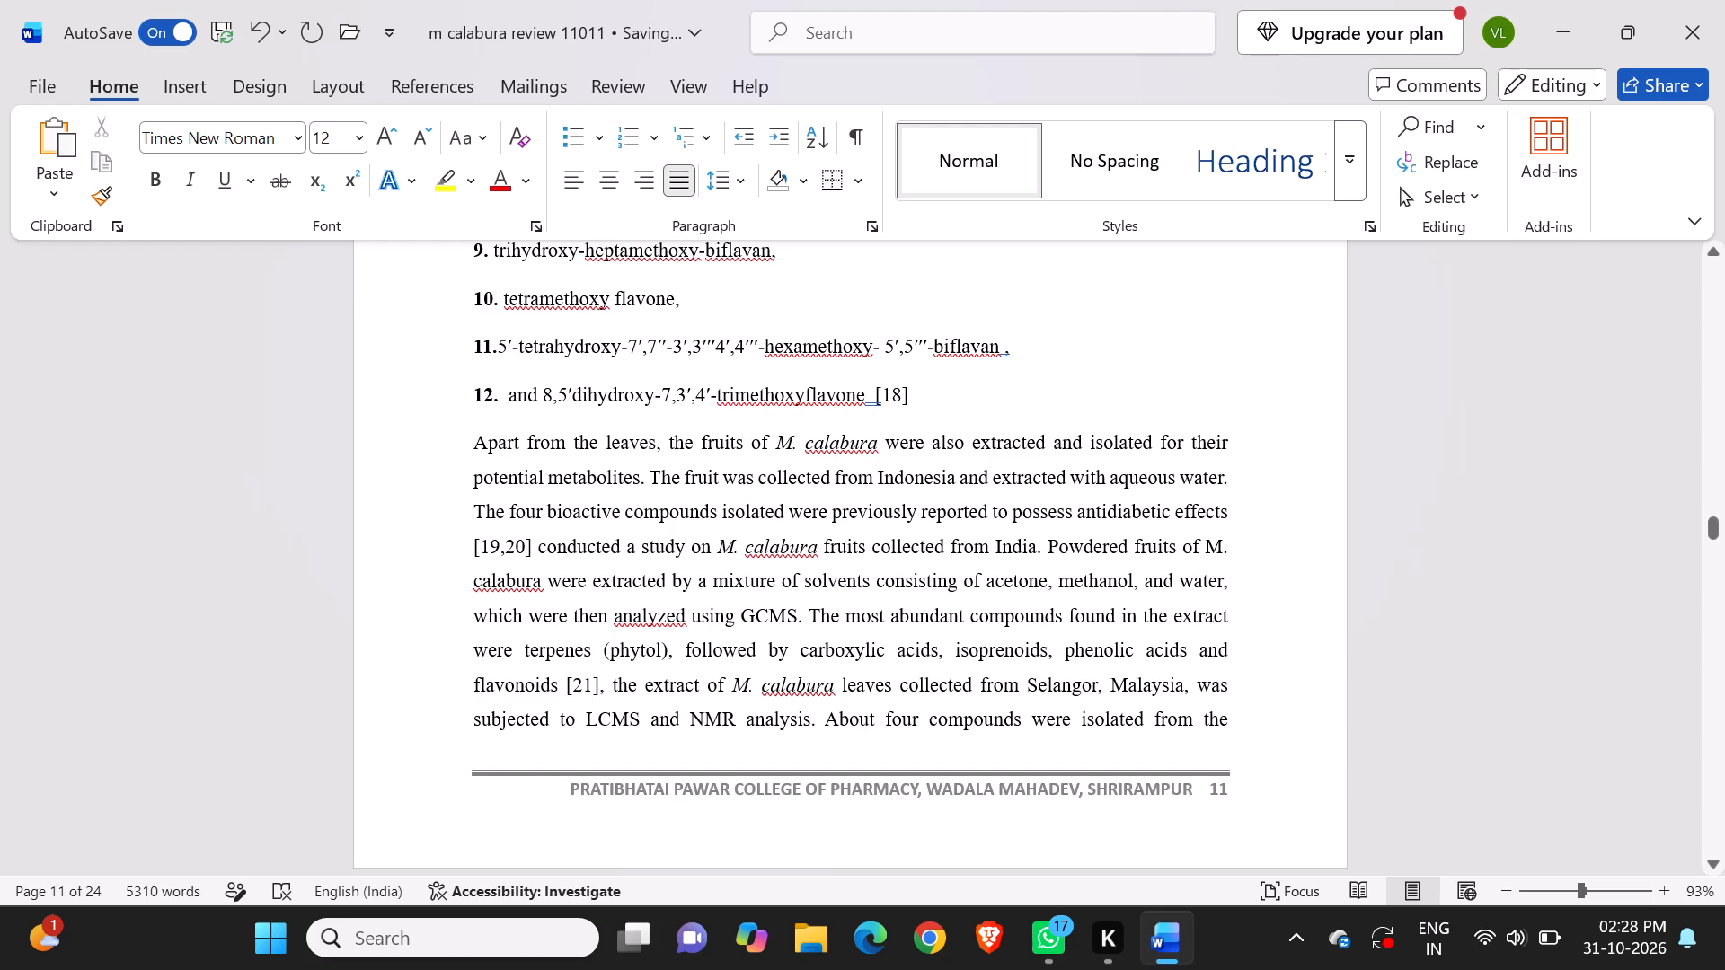
click(758, 348)
key(BackSpace)
key(BackSpace)
key(BackSpace)
key(BackSpace)
key(BackSpace)
key(BackSpace)
key(BackSpace)
key(BackSpace)
key(BackSpace)
key(BackSpace)
key(BackSpace)
key(BackSpace)
key(BackSpace)
key(BackSpace)
key(BackSpace)
key(BackSpace)
key(BackSpace)
key(BackSpace)
key(BackSpace)
key(BackSpace)
key(BackSpace)
key(BackSpace)
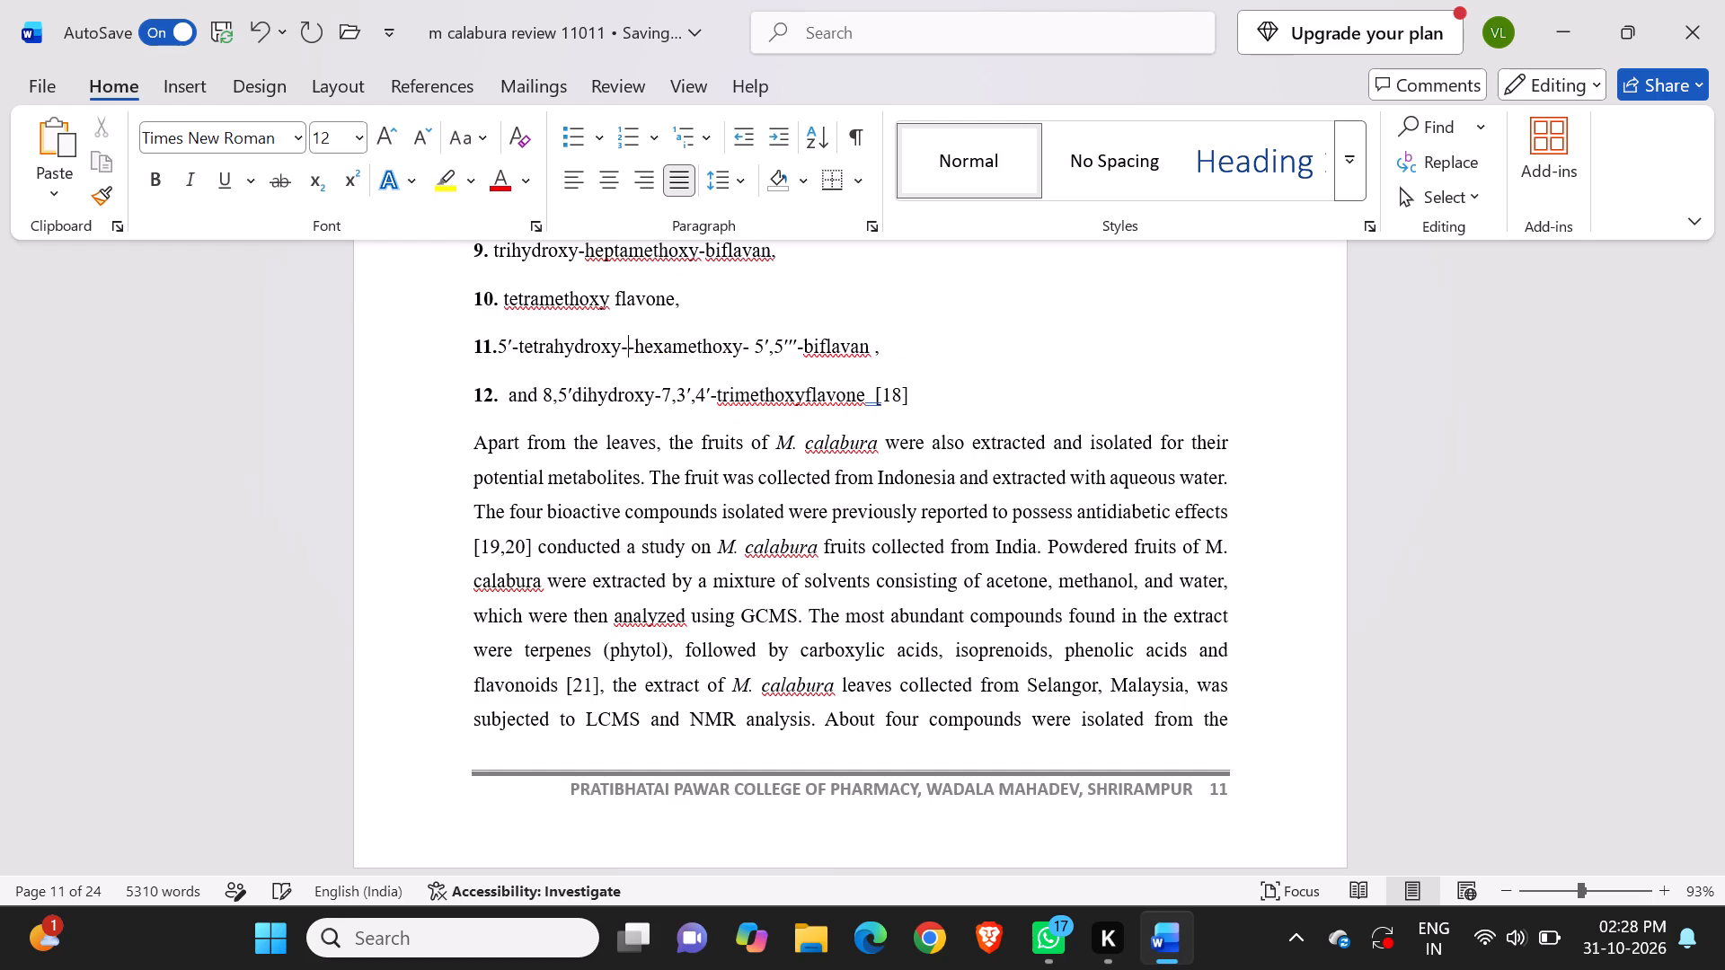
key(BackSpace)
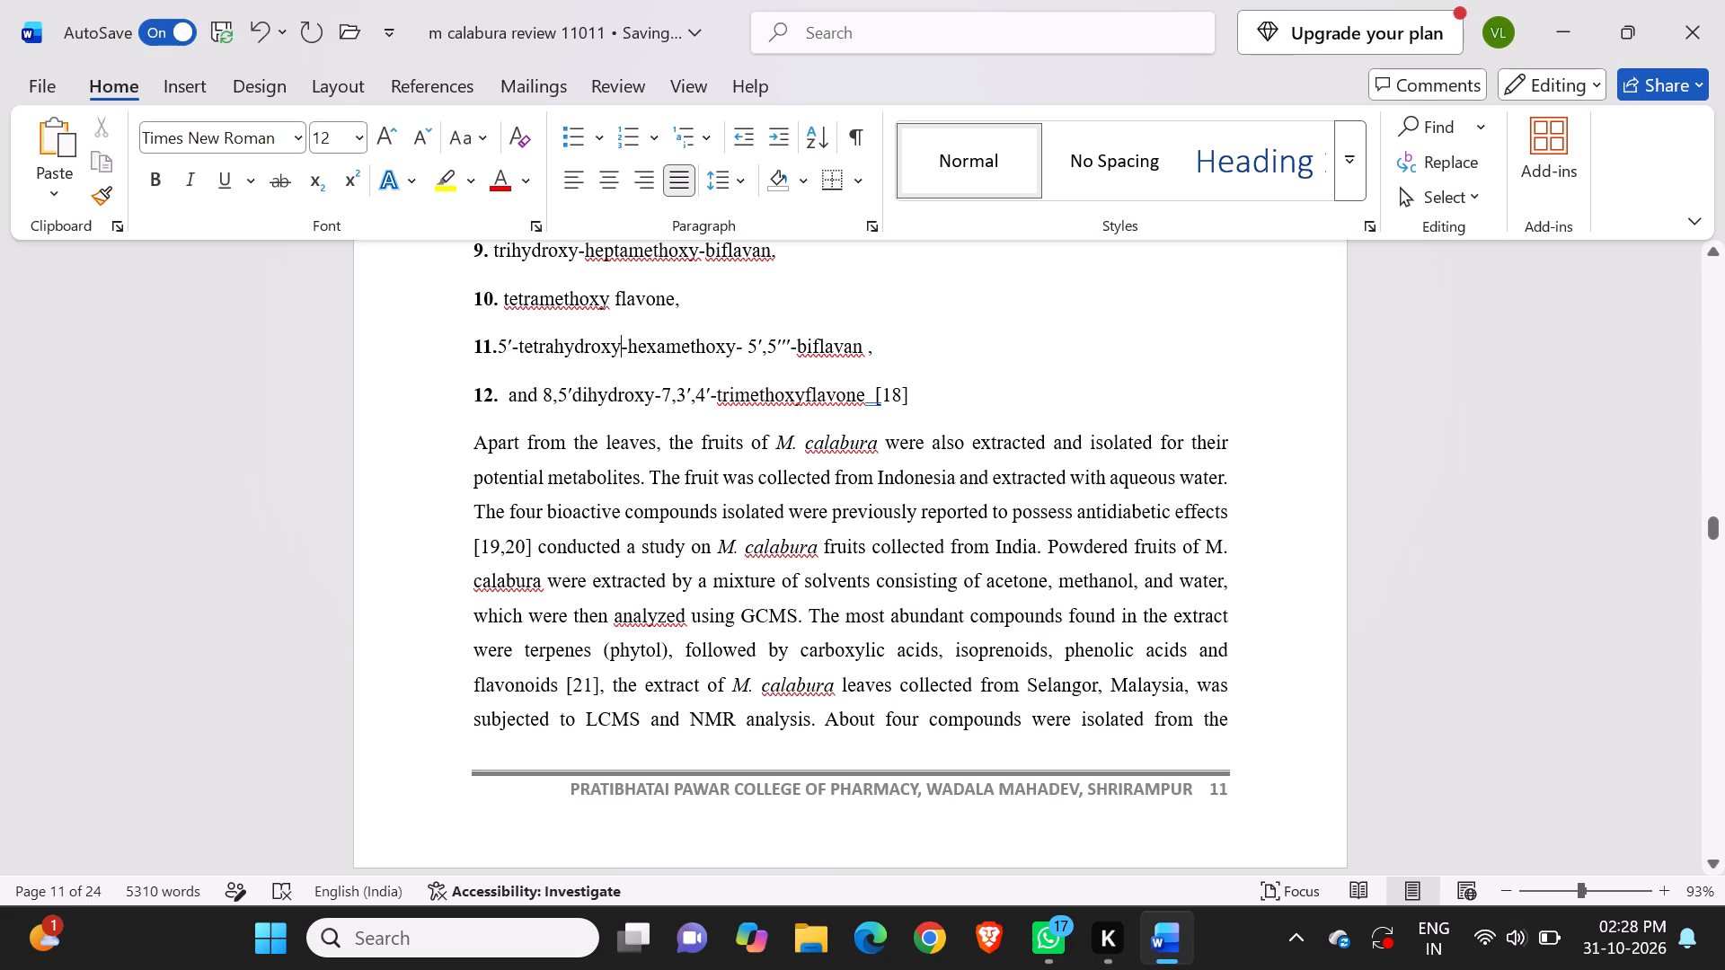
In item 11, delete the leading 5′- so the name starts with tetrahydroxy.
click(517, 348)
key(BackSpace)
key(BackSpace)
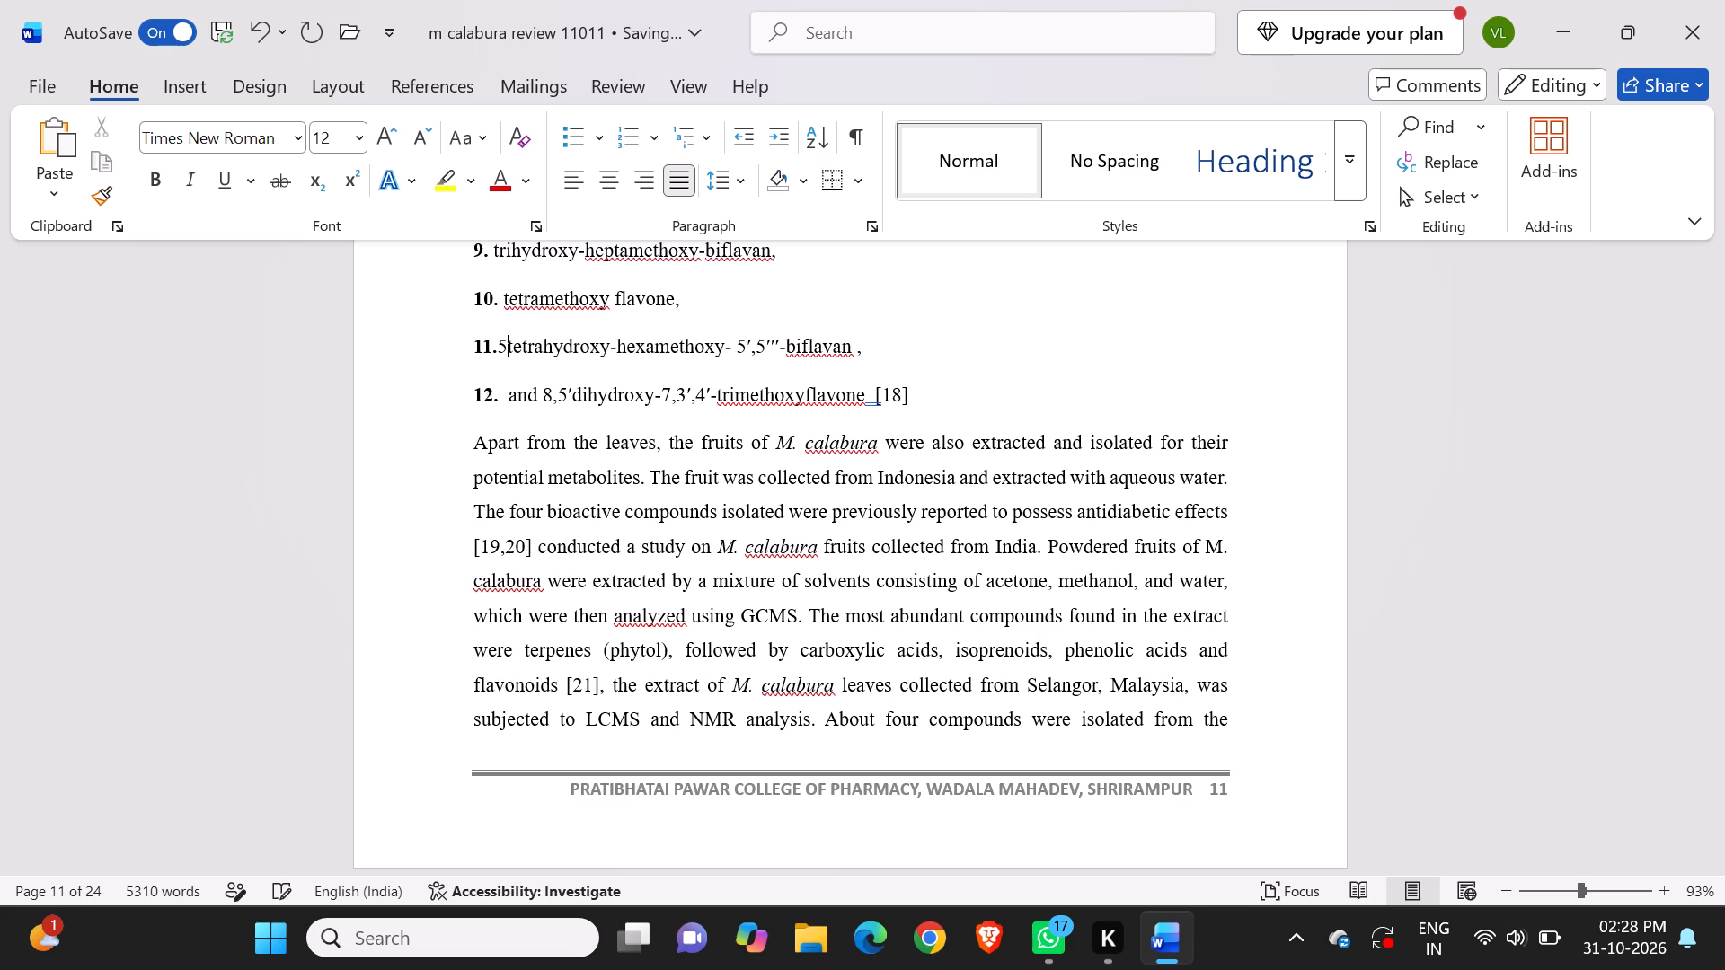
key(BackSpace)
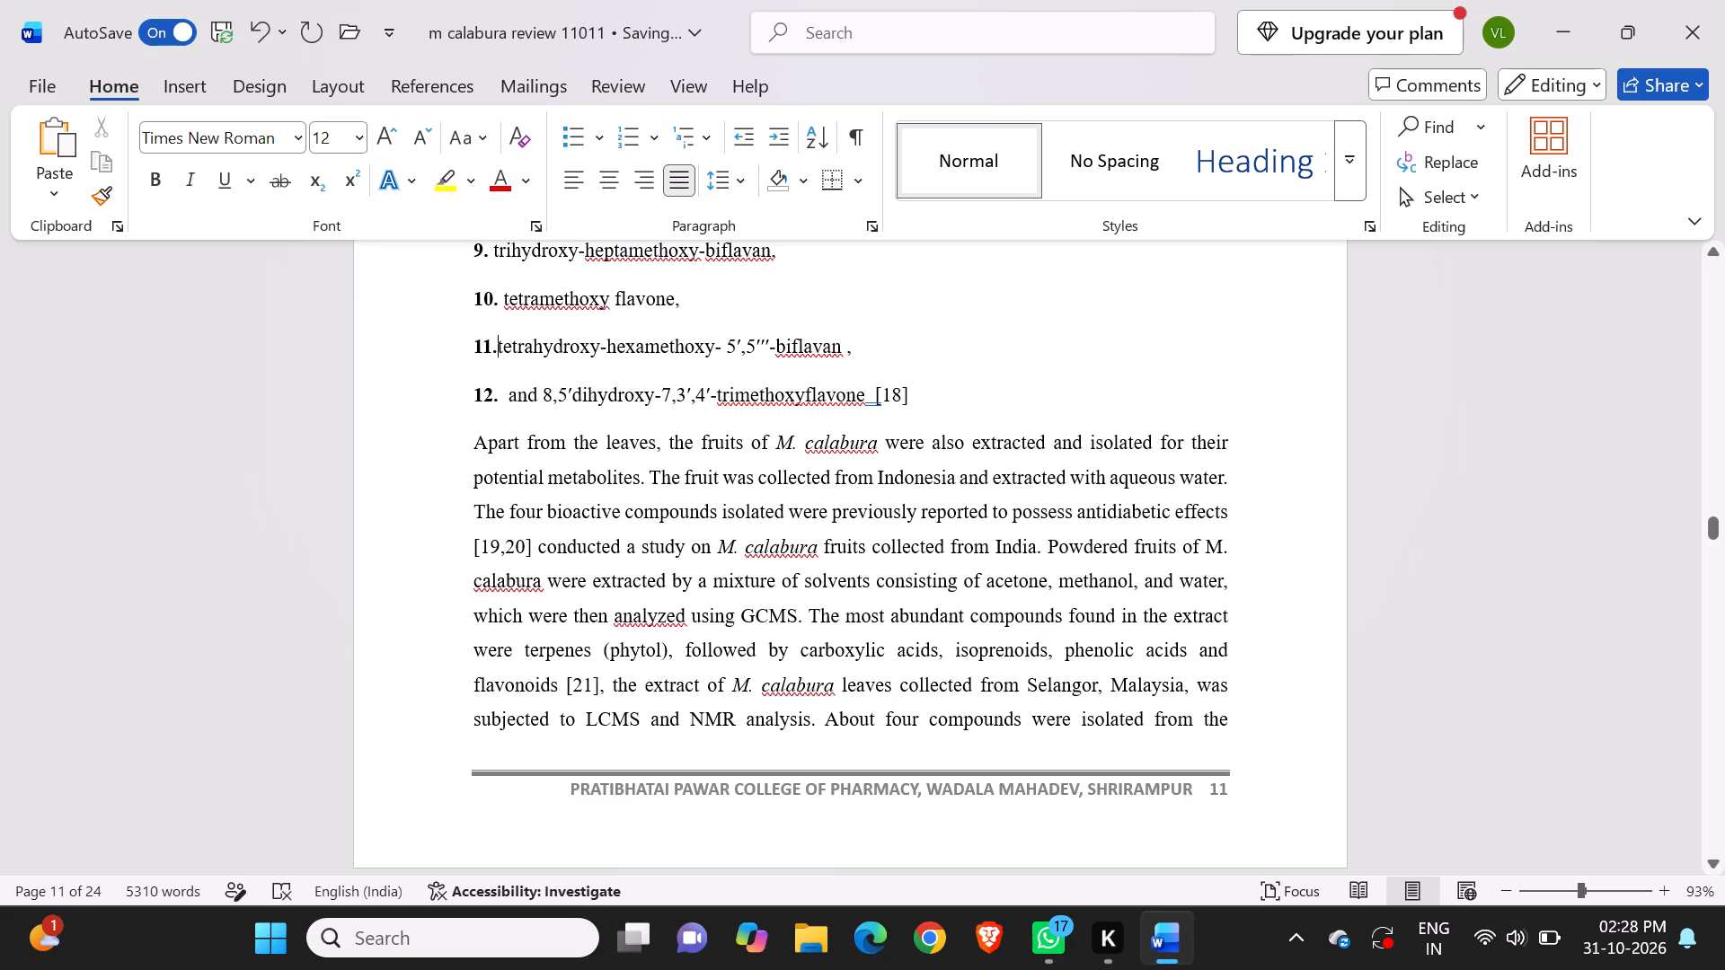
In item 11, delete 5′,5‴ with the spare space and hyphen so the name reads tetrahydroxy-hexamethoxy-biflavan.
click(768, 345)
key(BackSpace)
key(BackSpace)
key(BackSpace)
key(BackSpace)
key(BackSpace)
key(BackSpace)
key(BackSpace)
key(BackSpace)
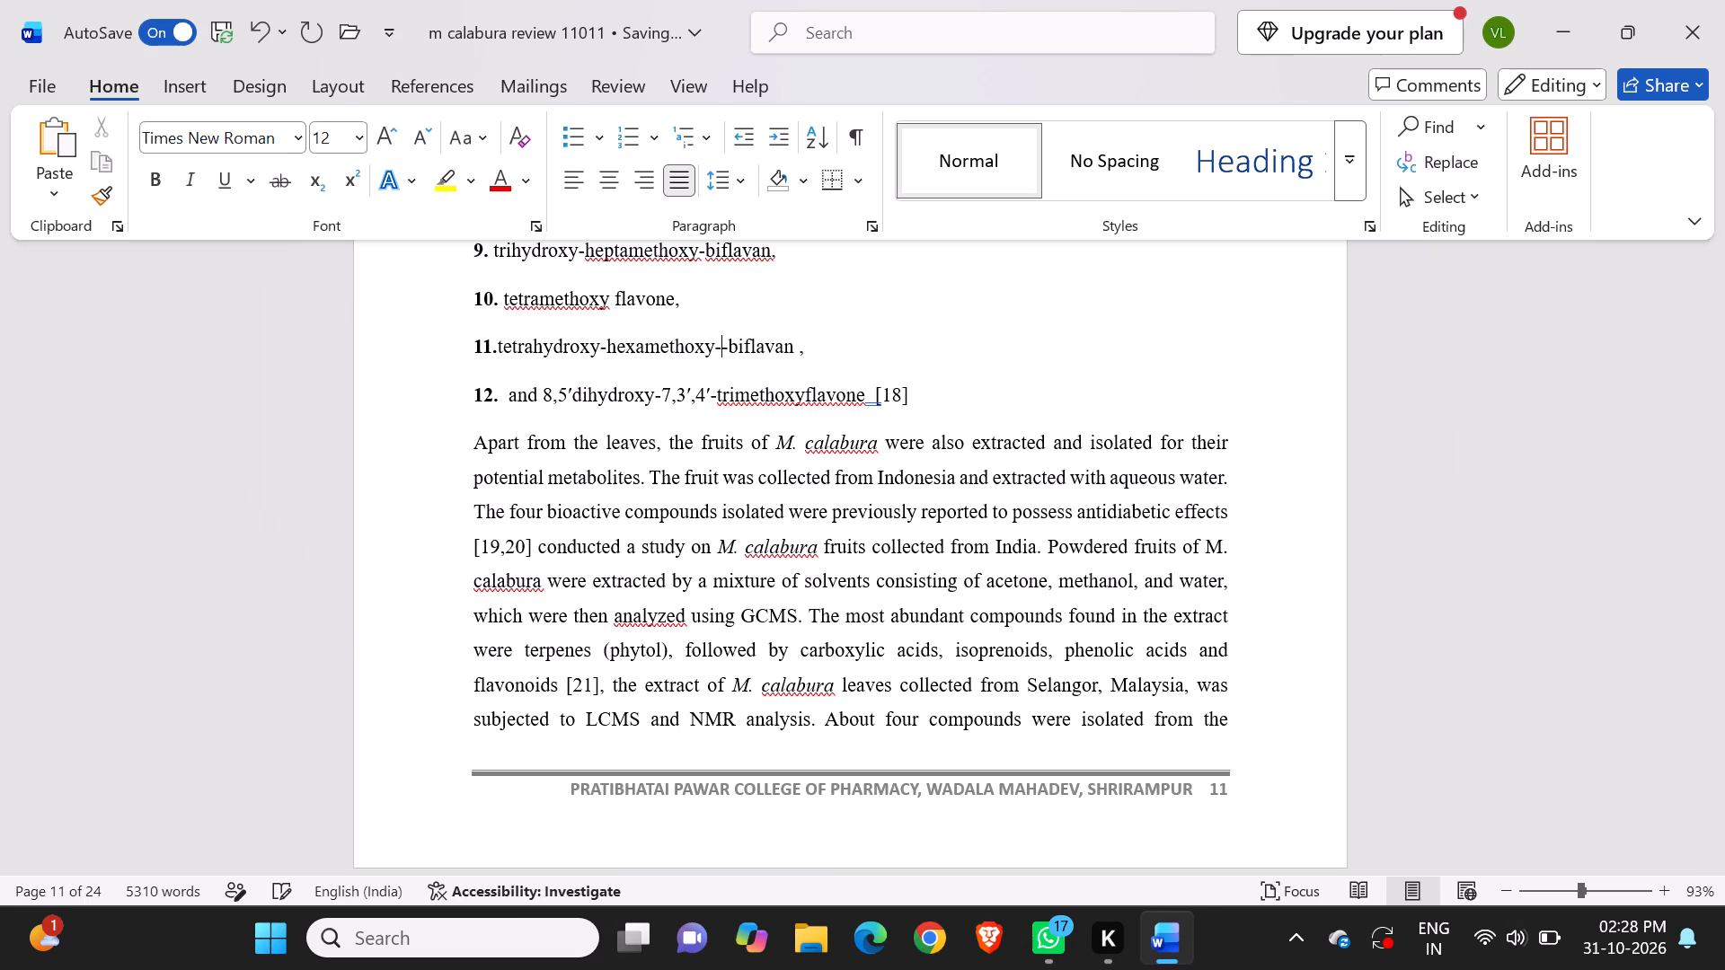
key(BackSpace)
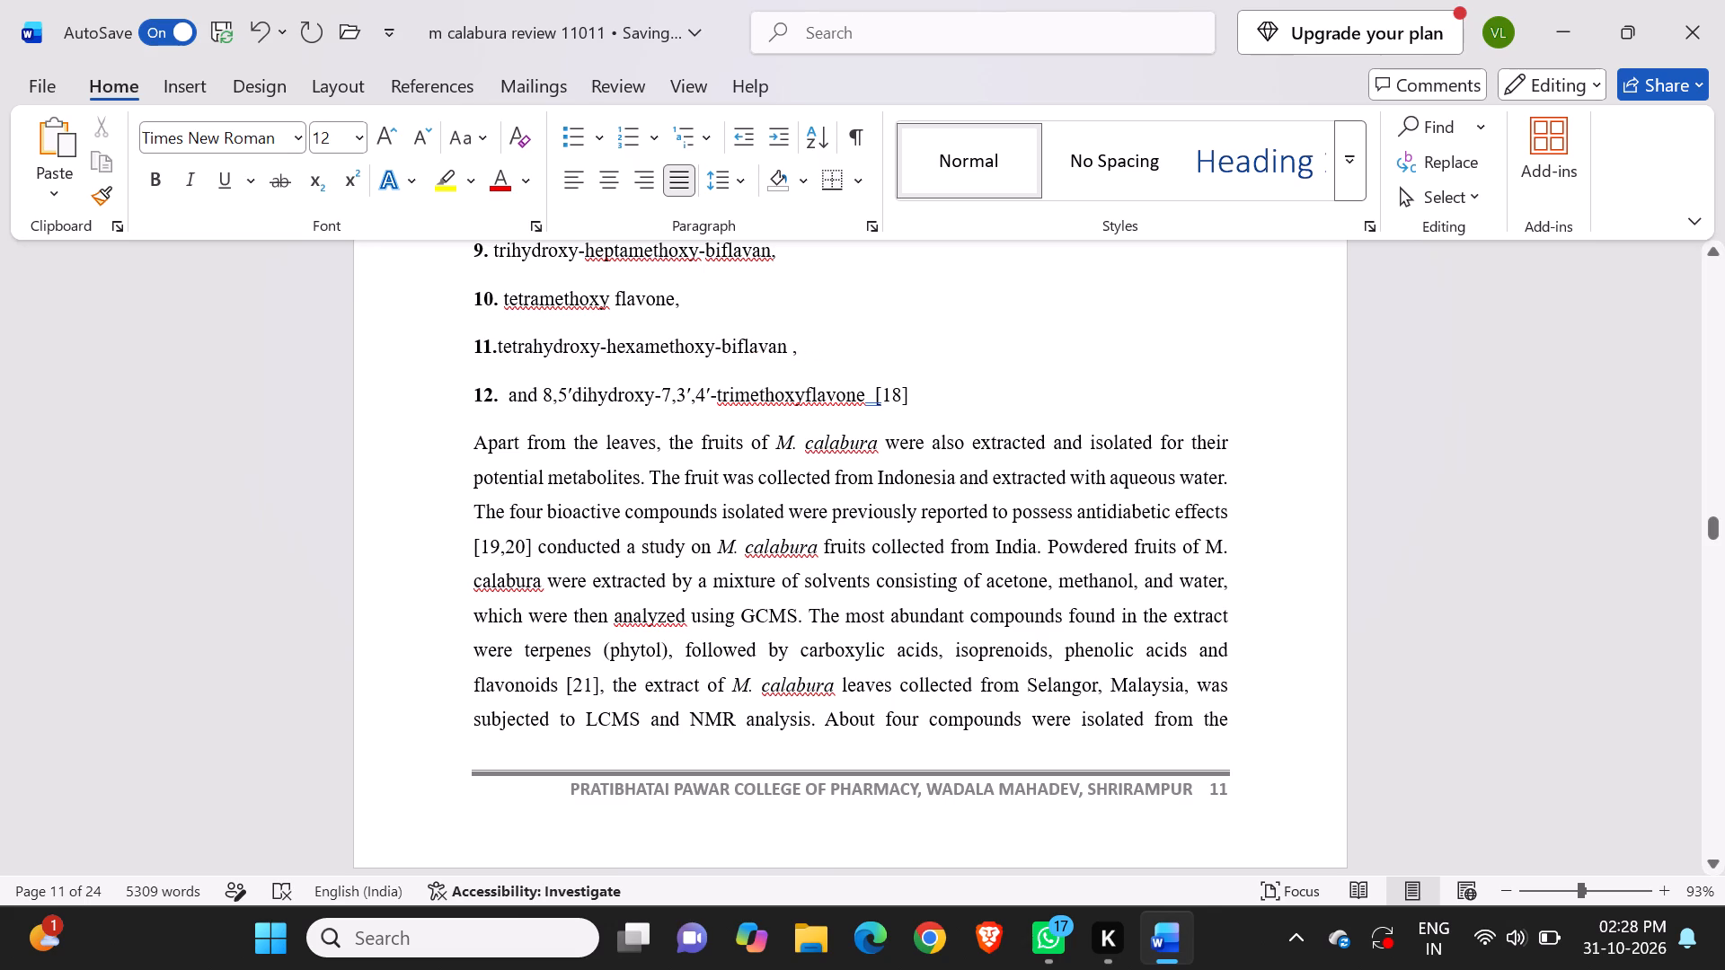
In item 10, insert hydroxy right after the item number, before tetramethoxy flavone.
scroll(814, 381, down, 2)
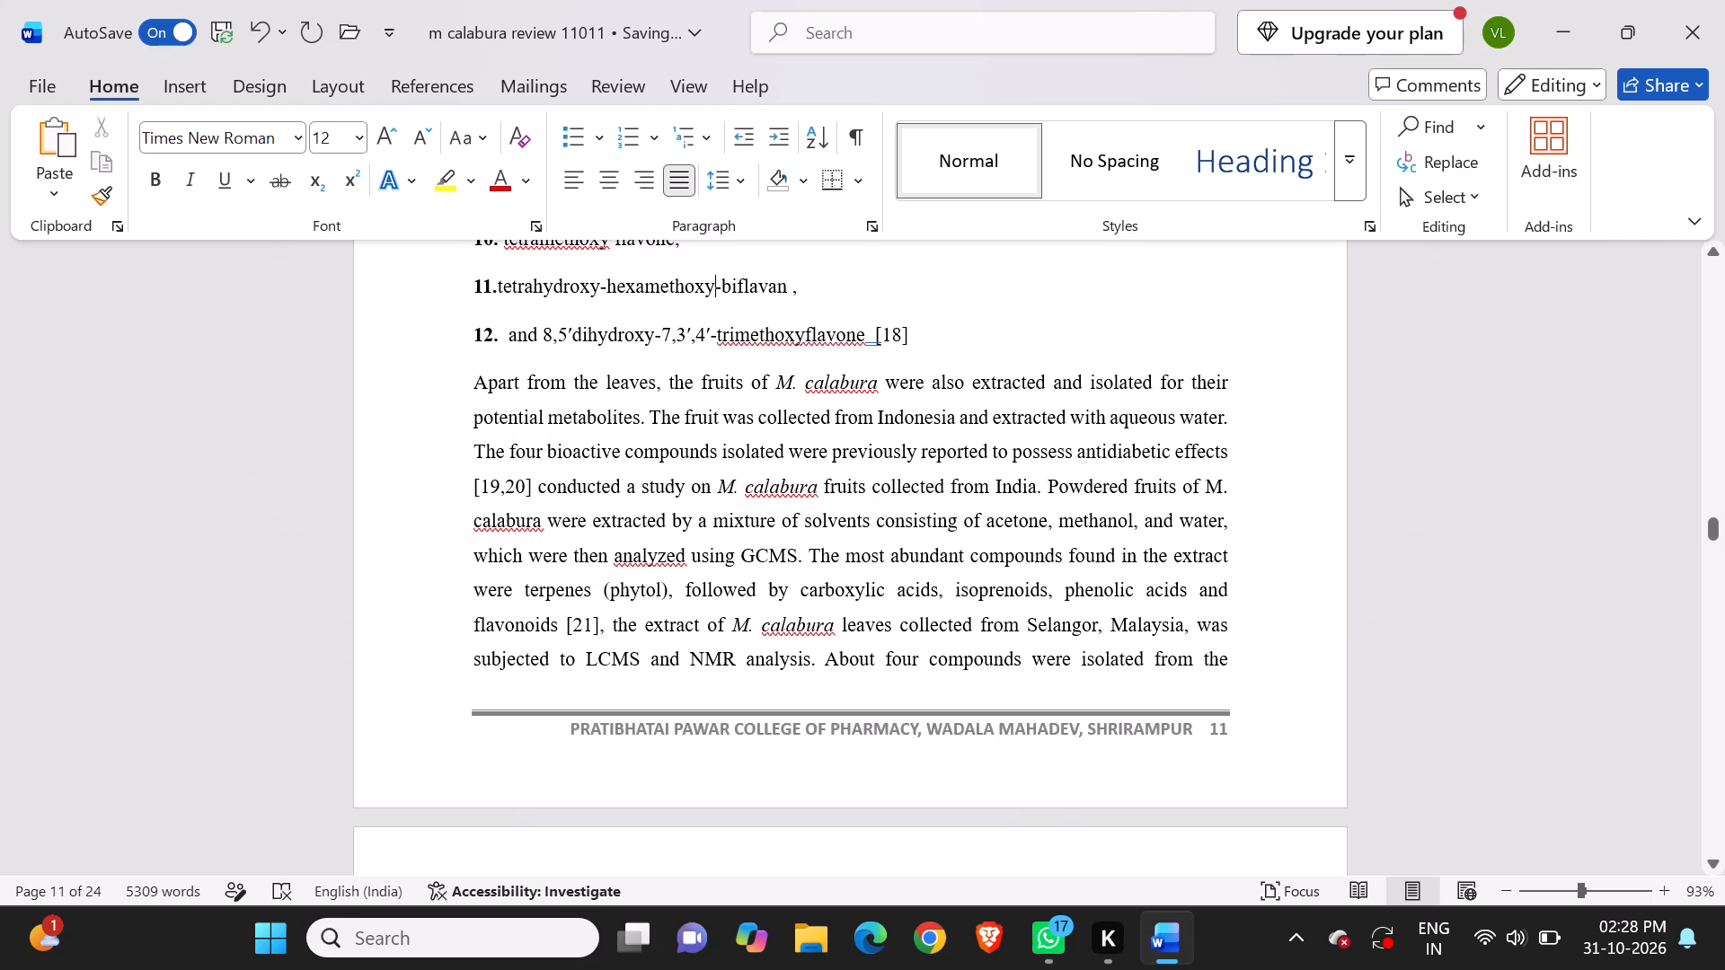
scroll(671, 366, up, 1)
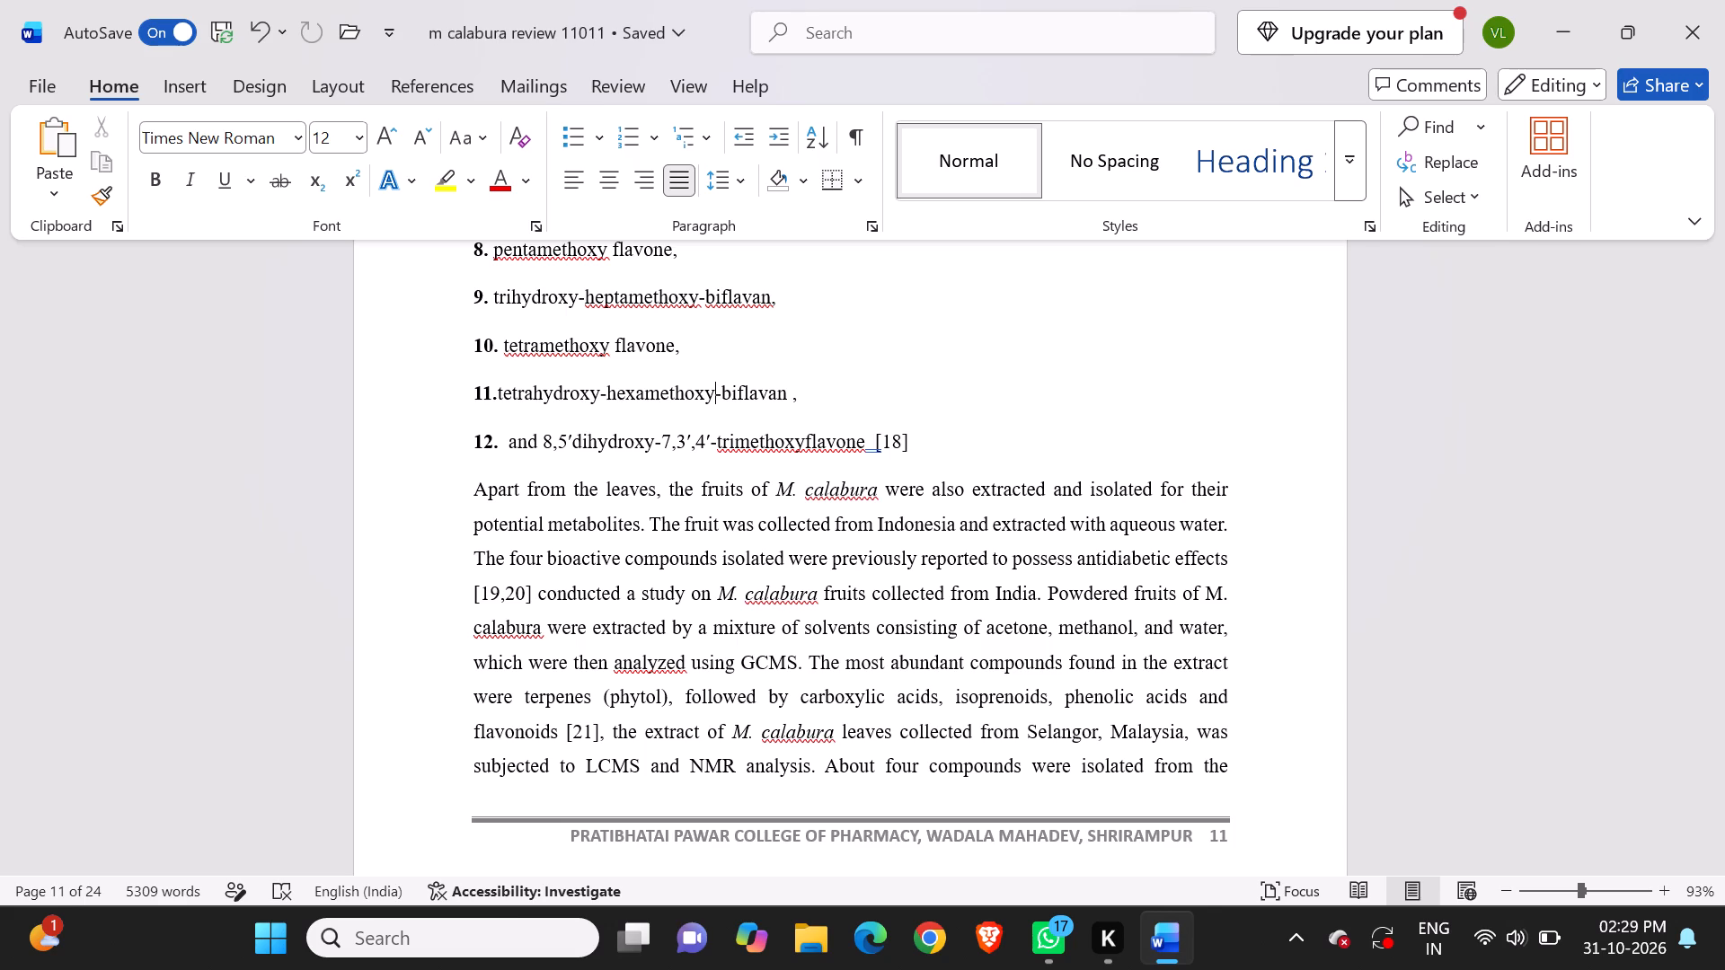
click(499, 345)
text(hydro)
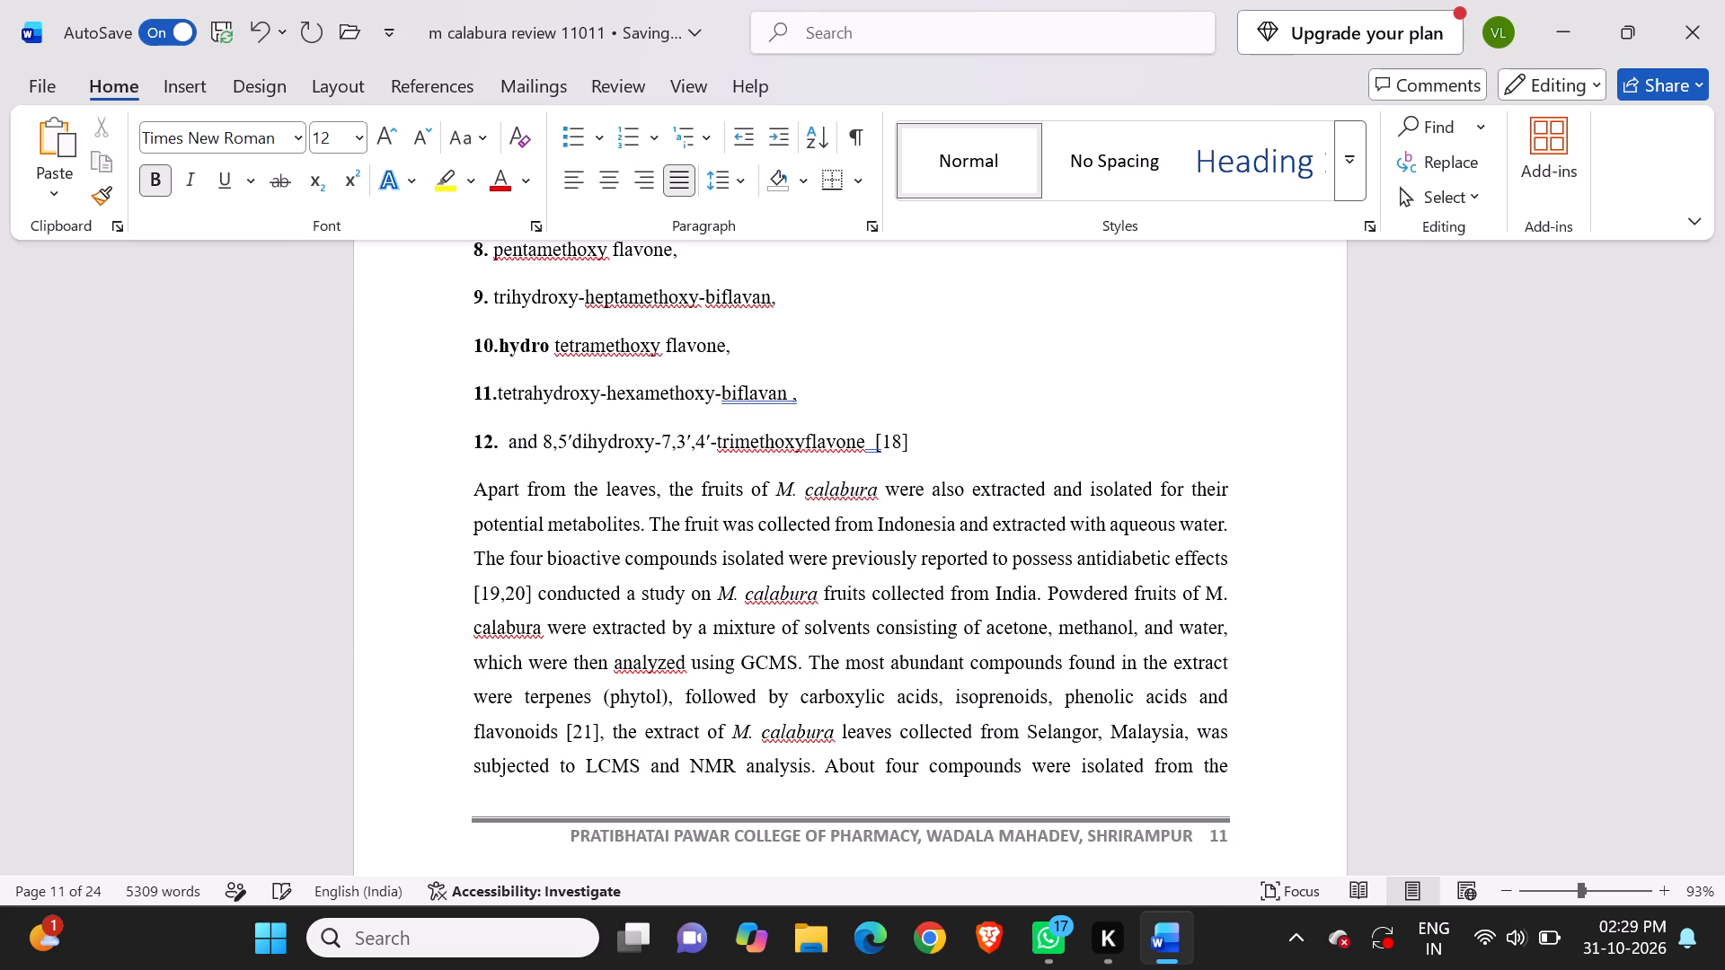
text(xy)
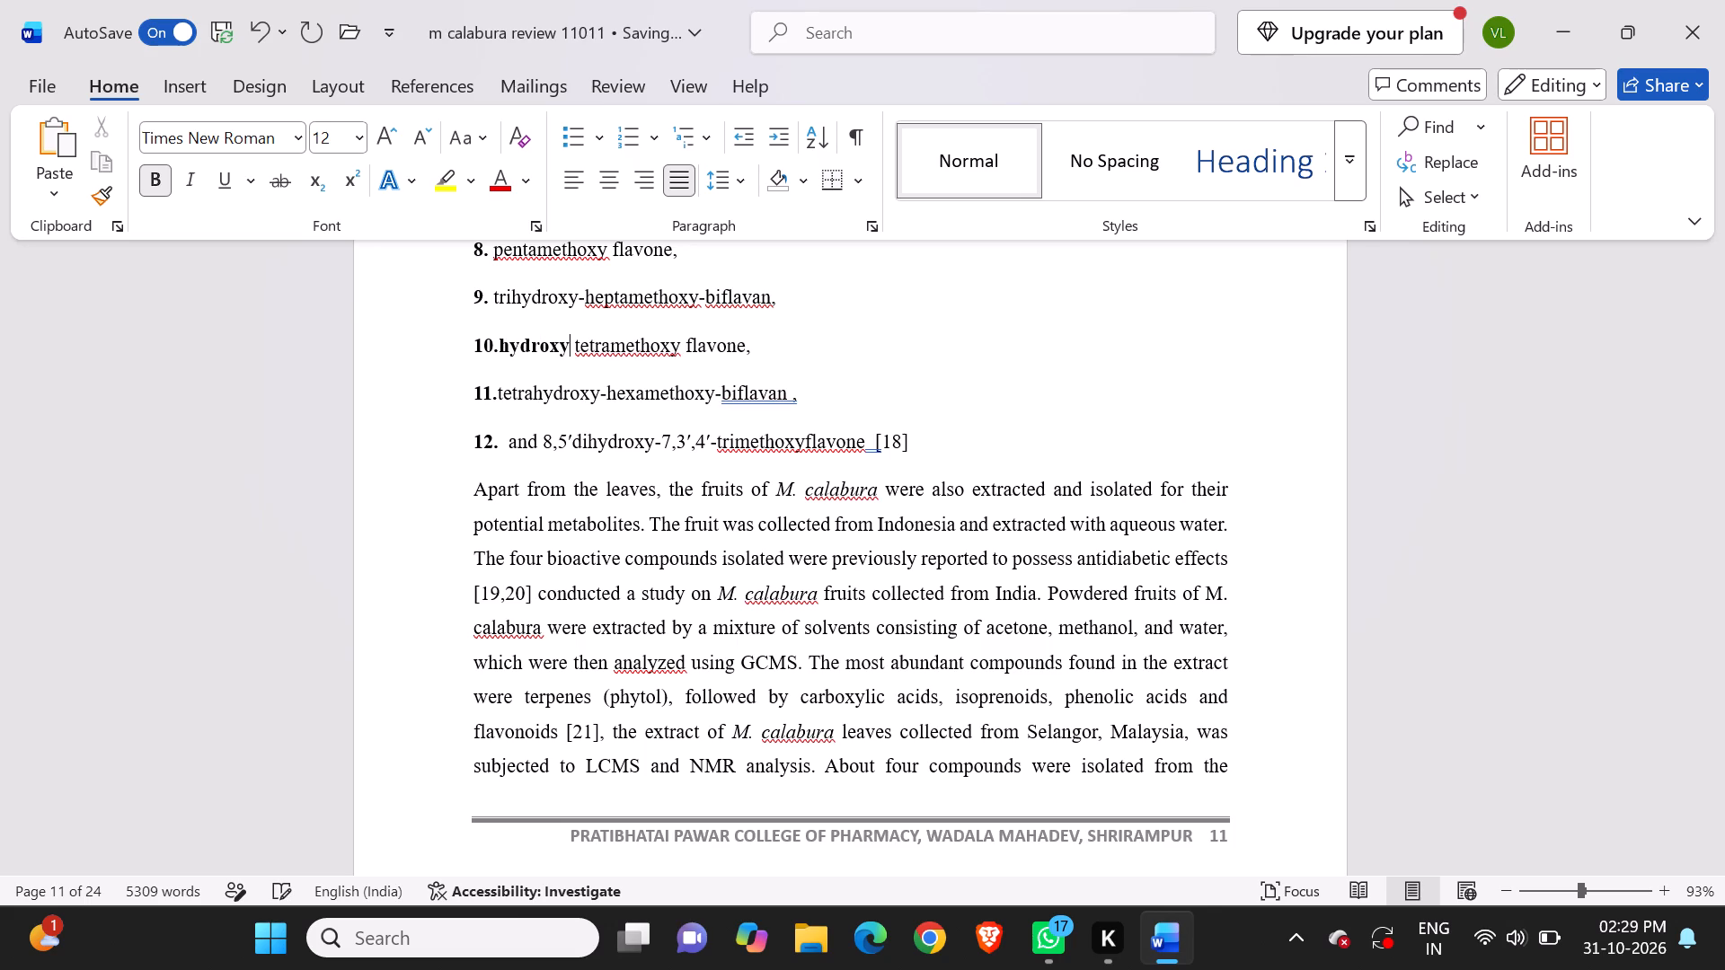
Remove the bold formatting from the word hydroxy in item 10.
drag(494, 342, 512, 348)
drag(512, 348, 571, 357)
drag(571, 357, 531, 336)
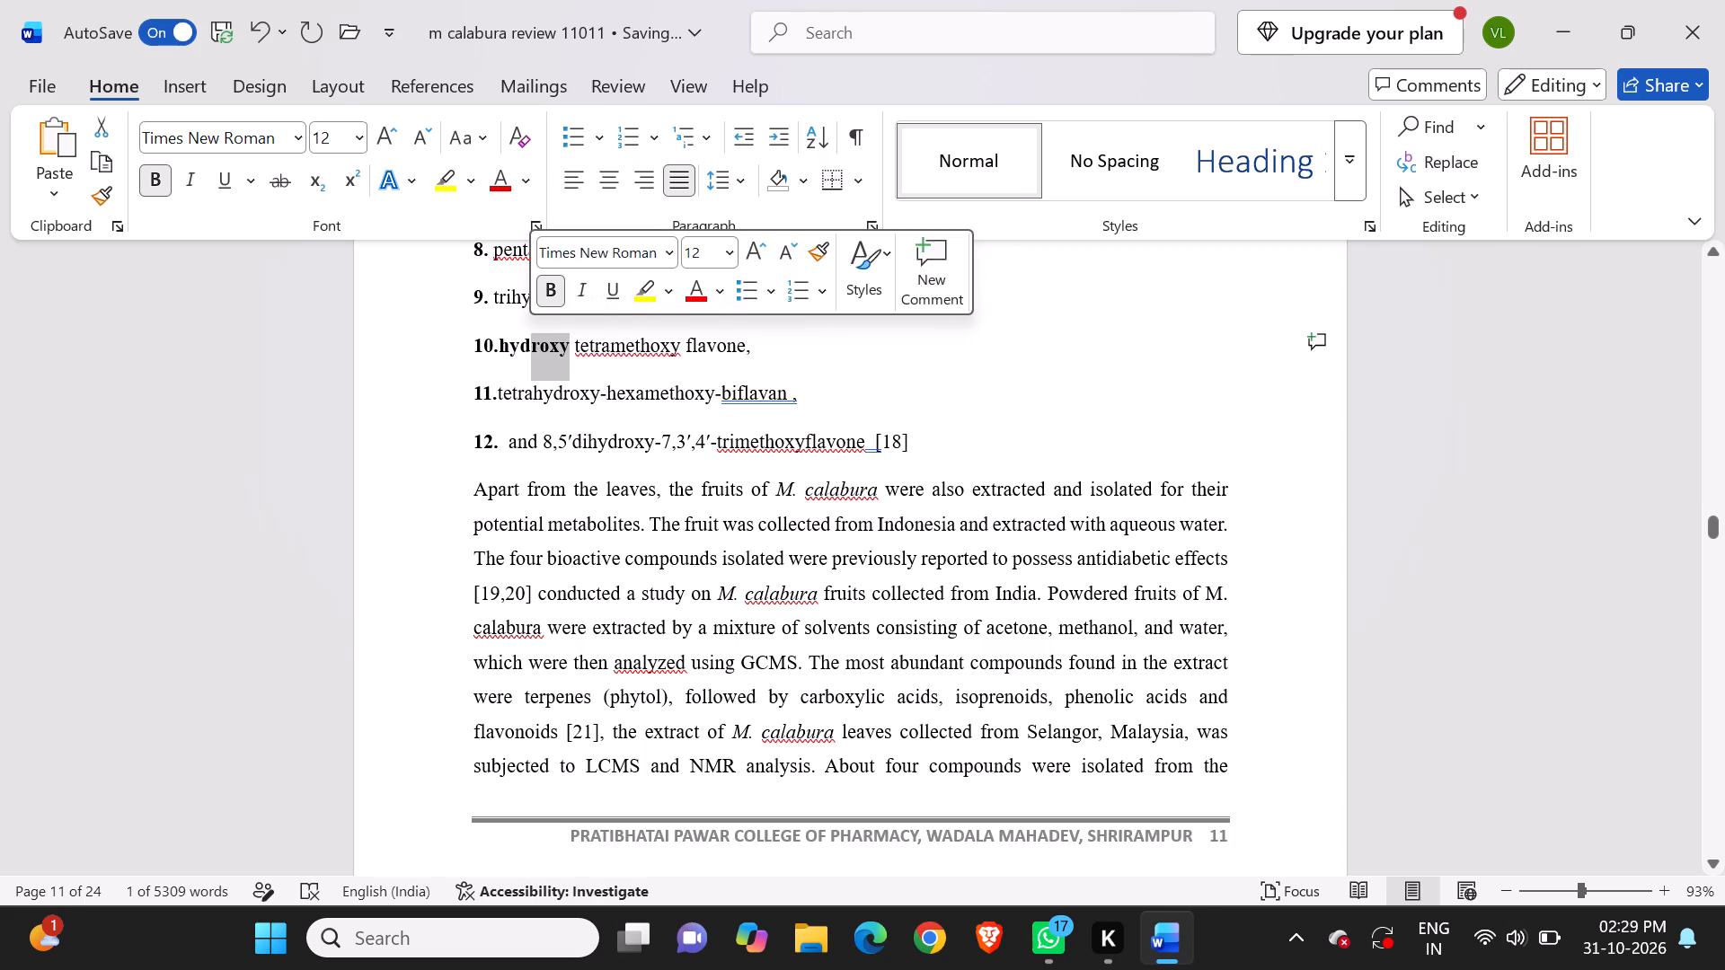
drag(519, 345, 500, 347)
click(500, 347)
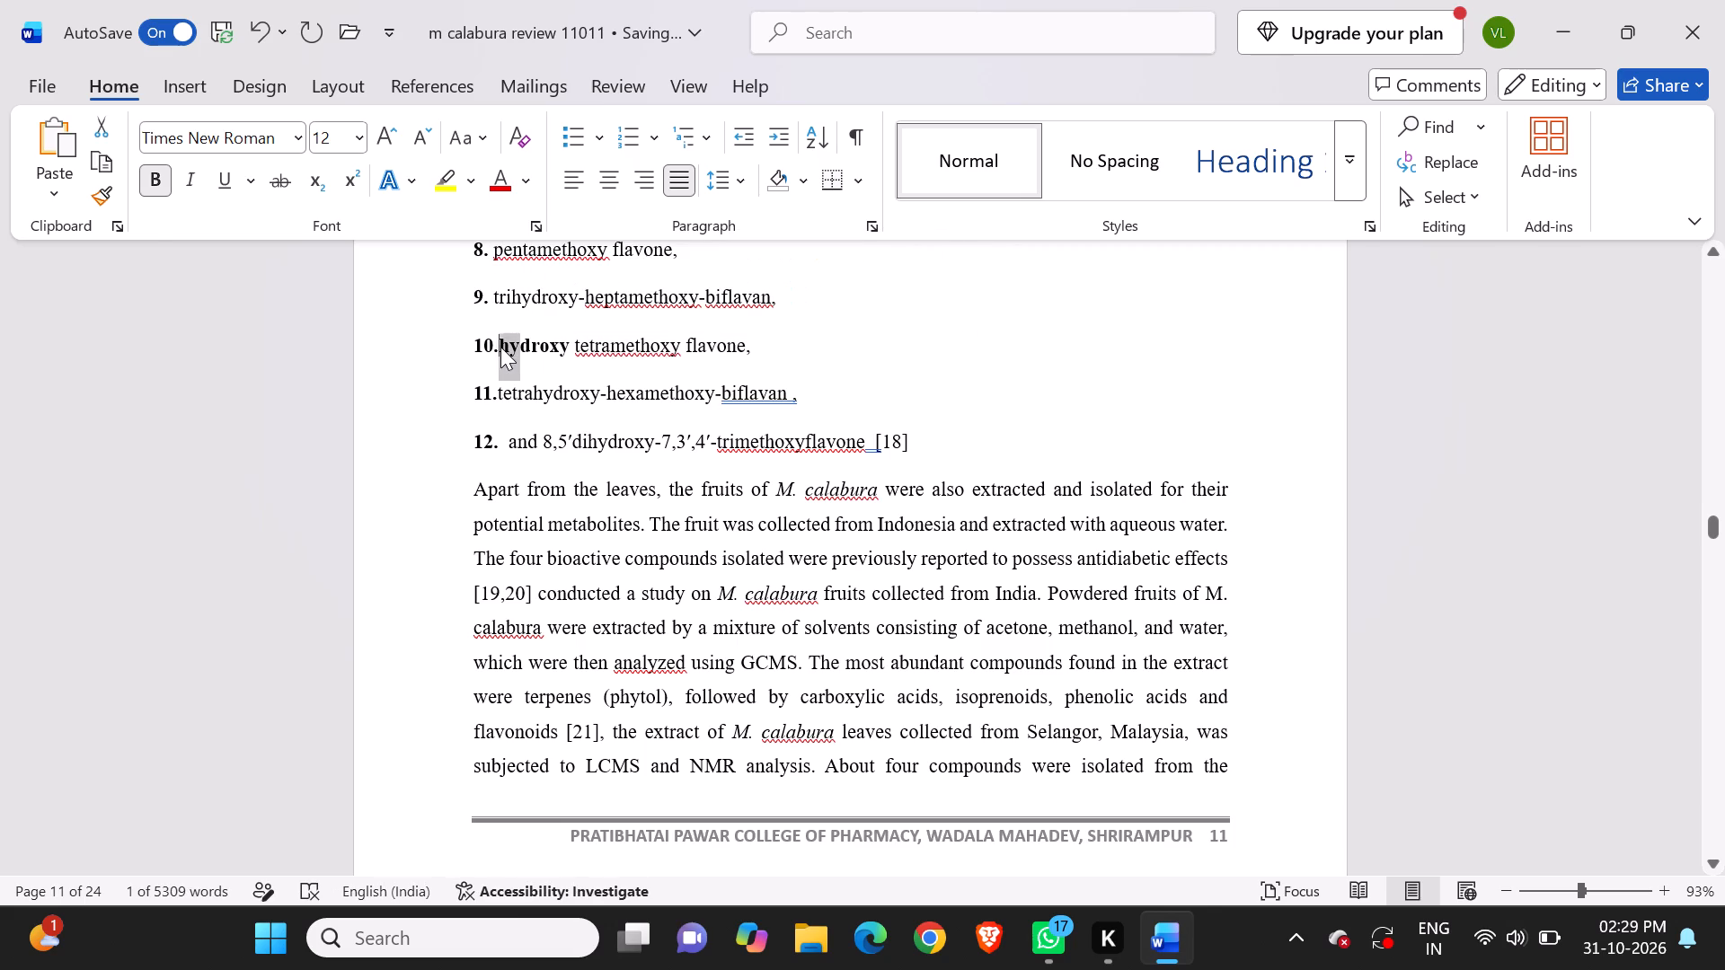
drag(500, 347, 565, 356)
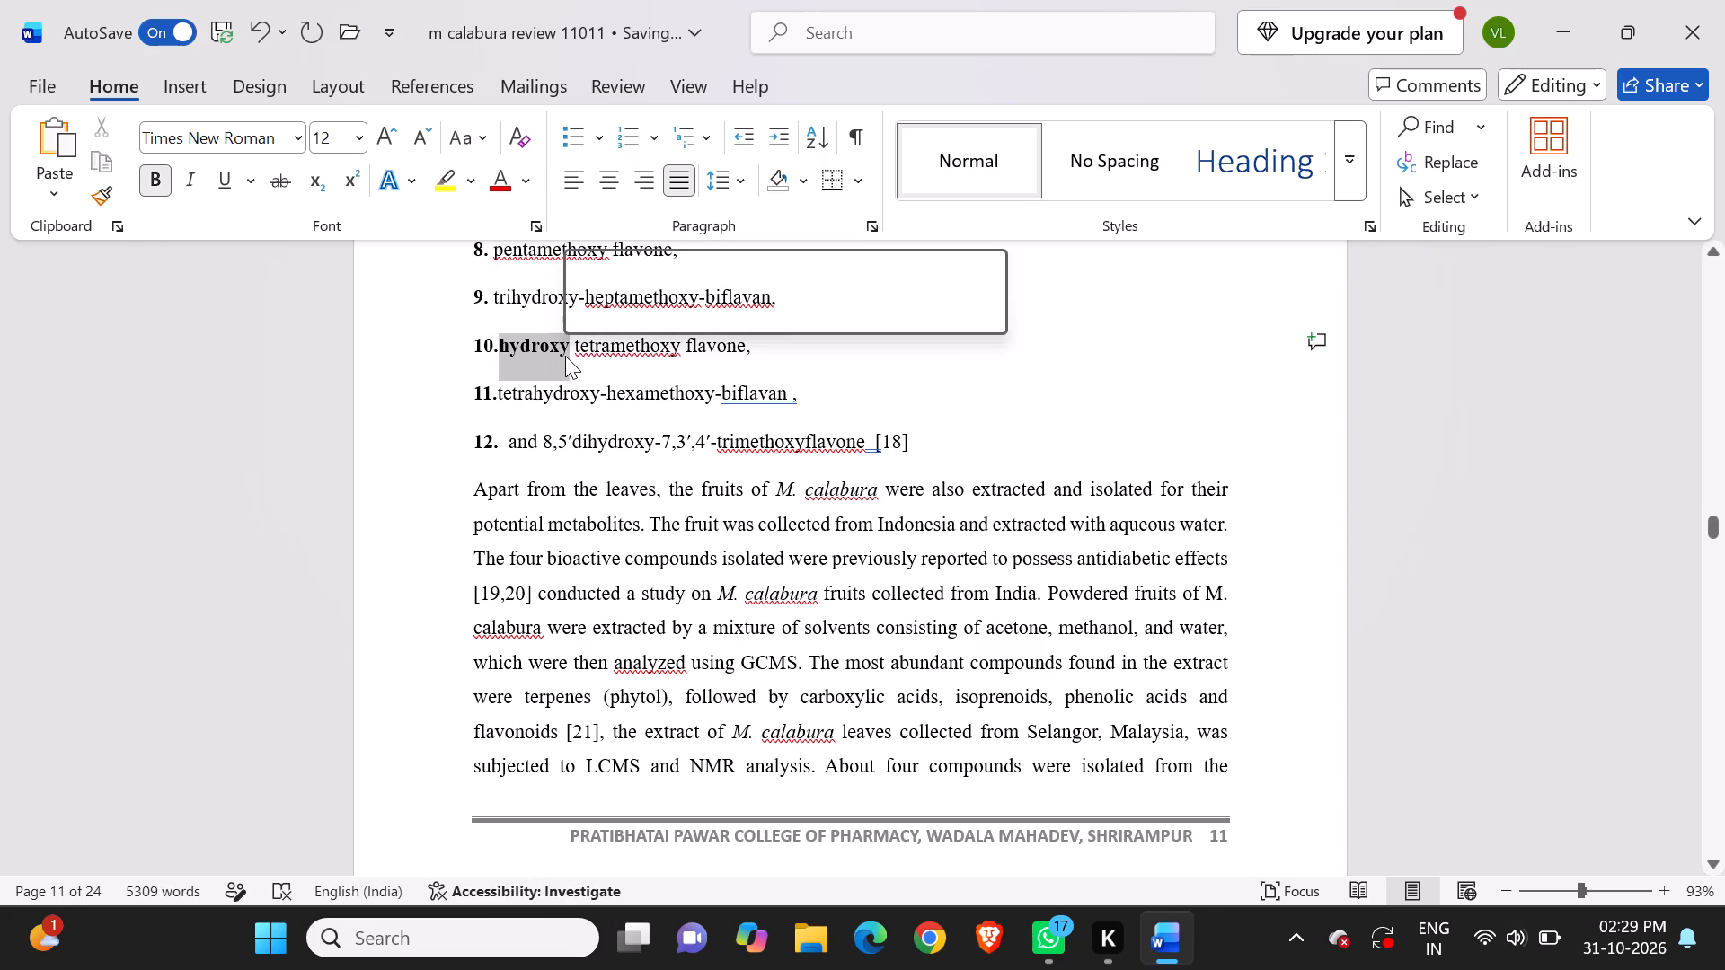
click(581, 314)
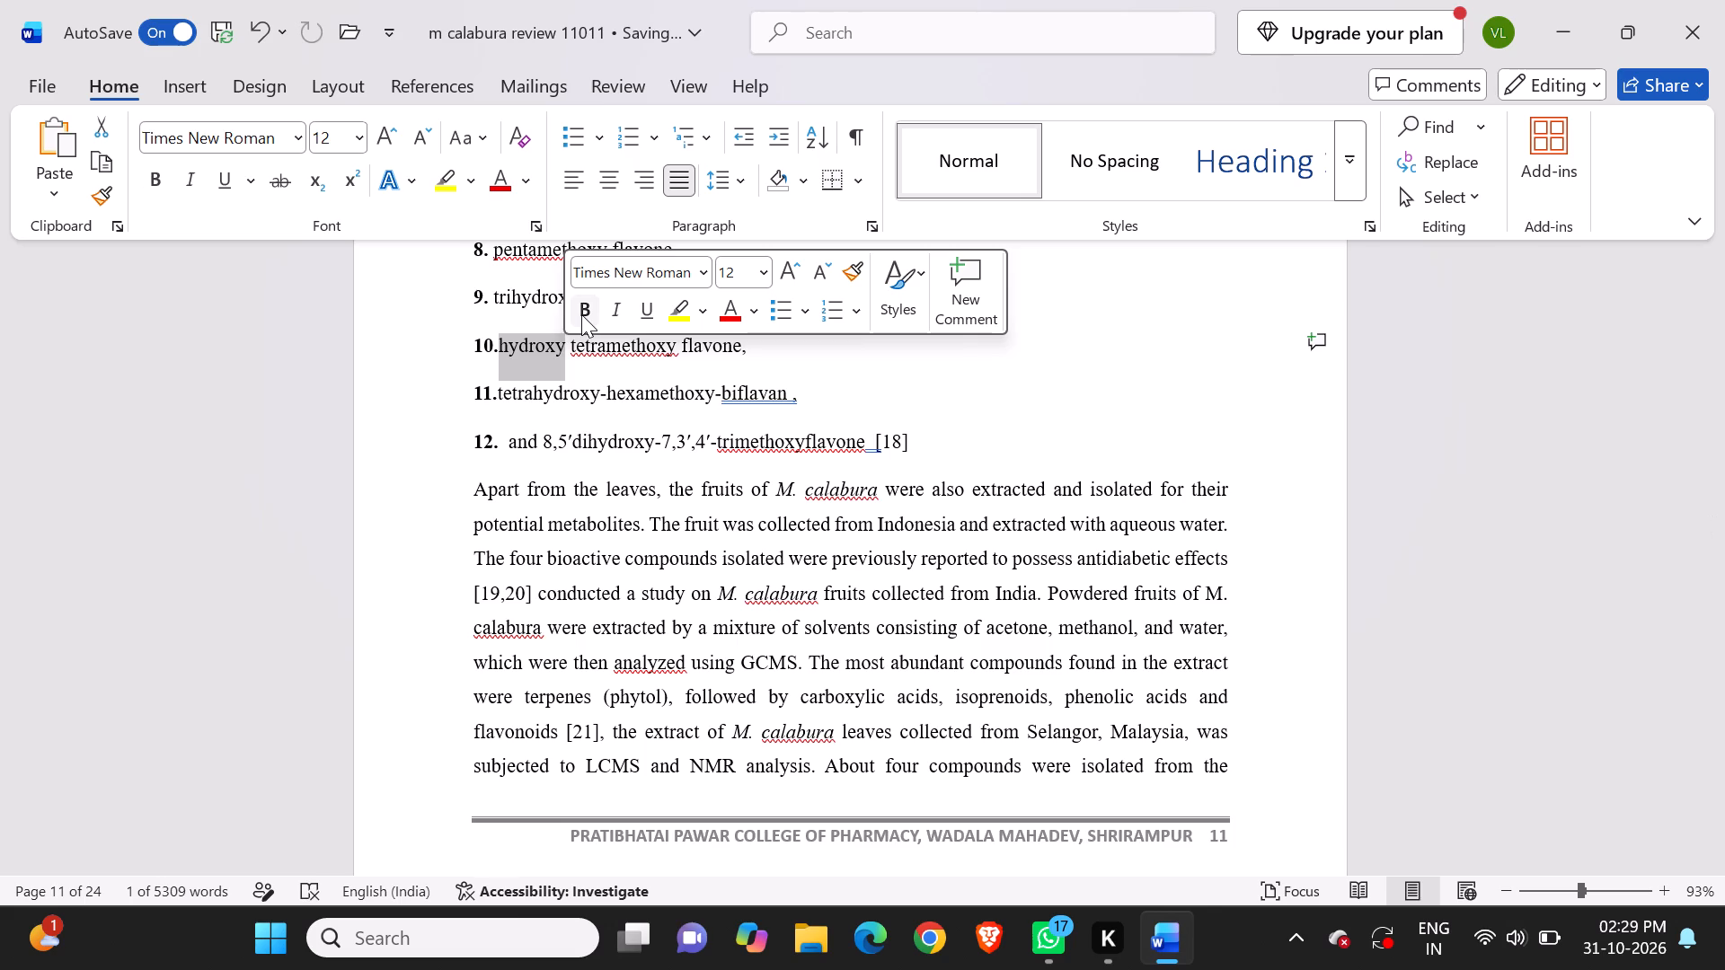
In item 10, replace the space after hydroxy with a hyphen so it reads hydroxy-tetramethoxy flavone.
click(592, 366)
drag(592, 366, 564, 345)
click(564, 345)
click(569, 349)
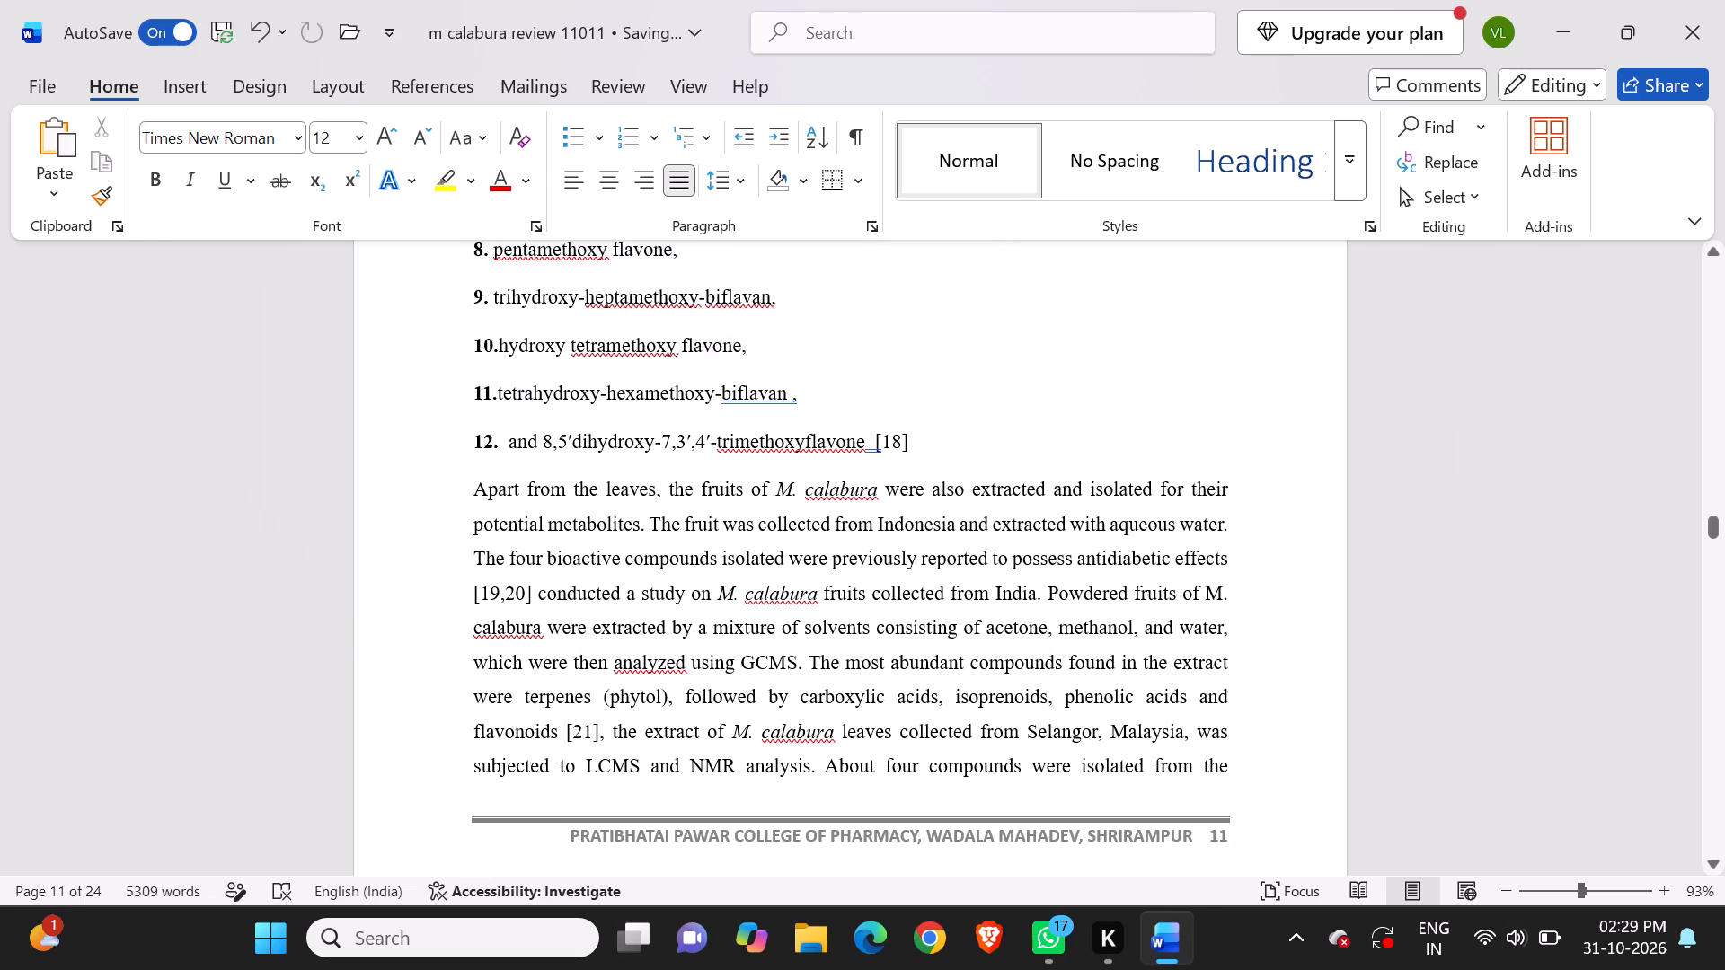
key(BackSpace)
key(minus)
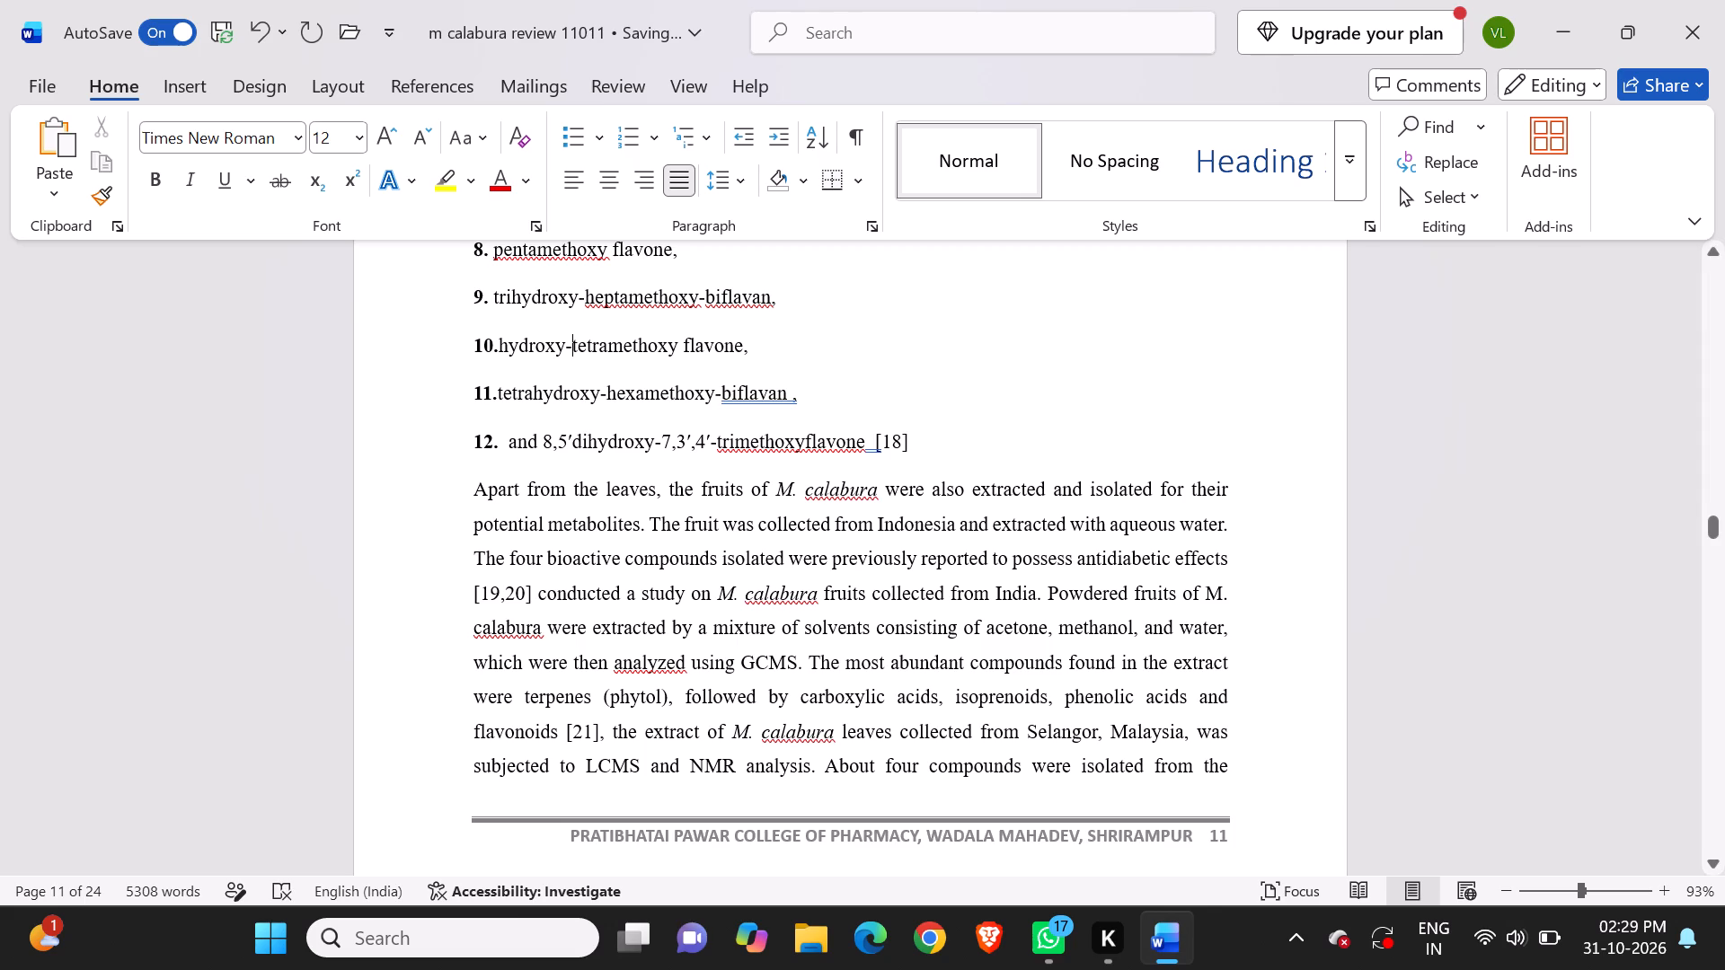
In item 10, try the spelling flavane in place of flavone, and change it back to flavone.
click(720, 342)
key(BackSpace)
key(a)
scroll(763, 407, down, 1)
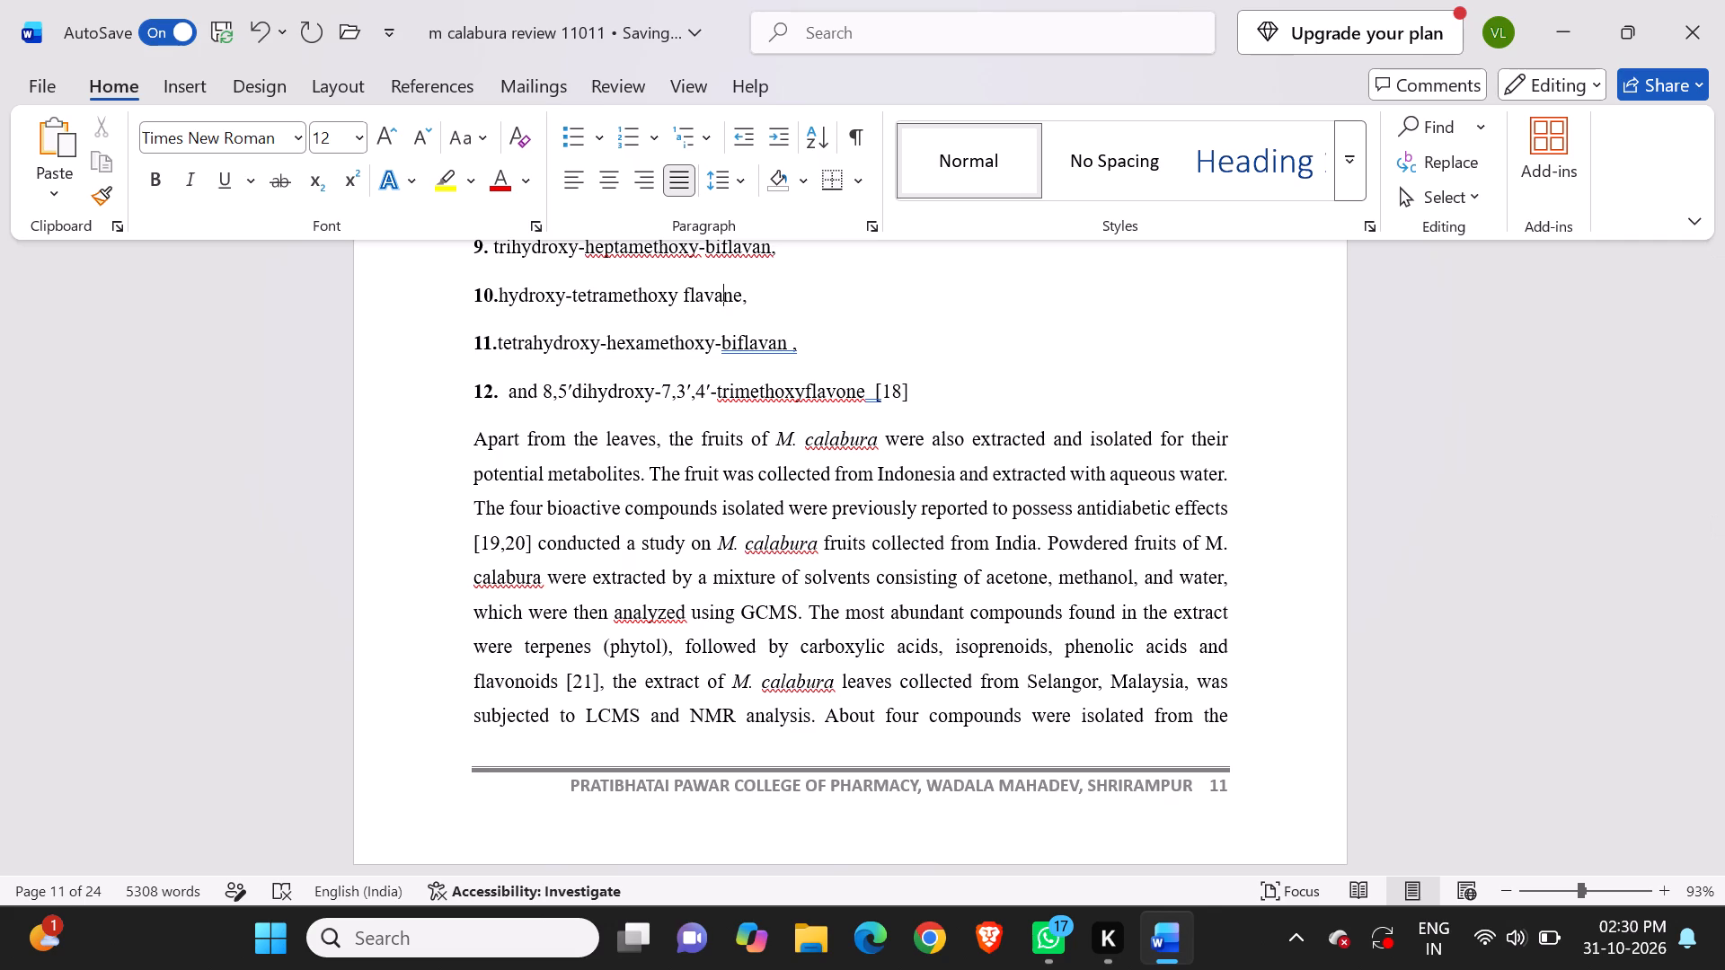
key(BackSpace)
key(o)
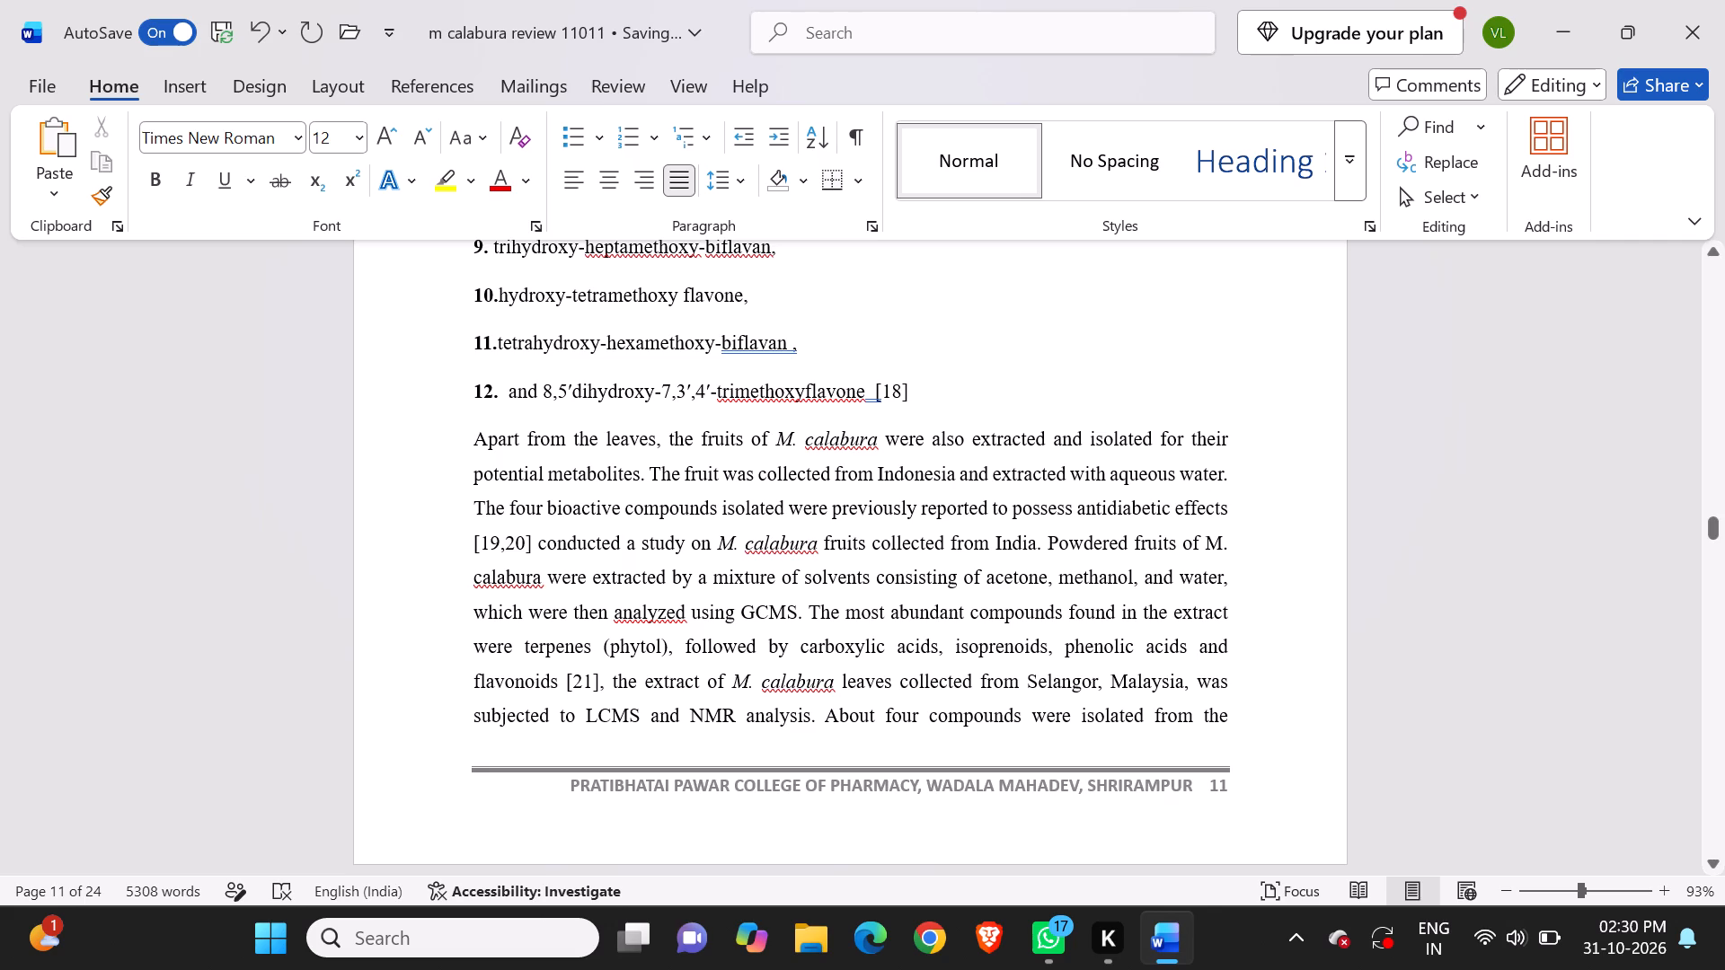
In item 11, delete the space between biflavan and the comma.
scroll(751, 352, down, 1)
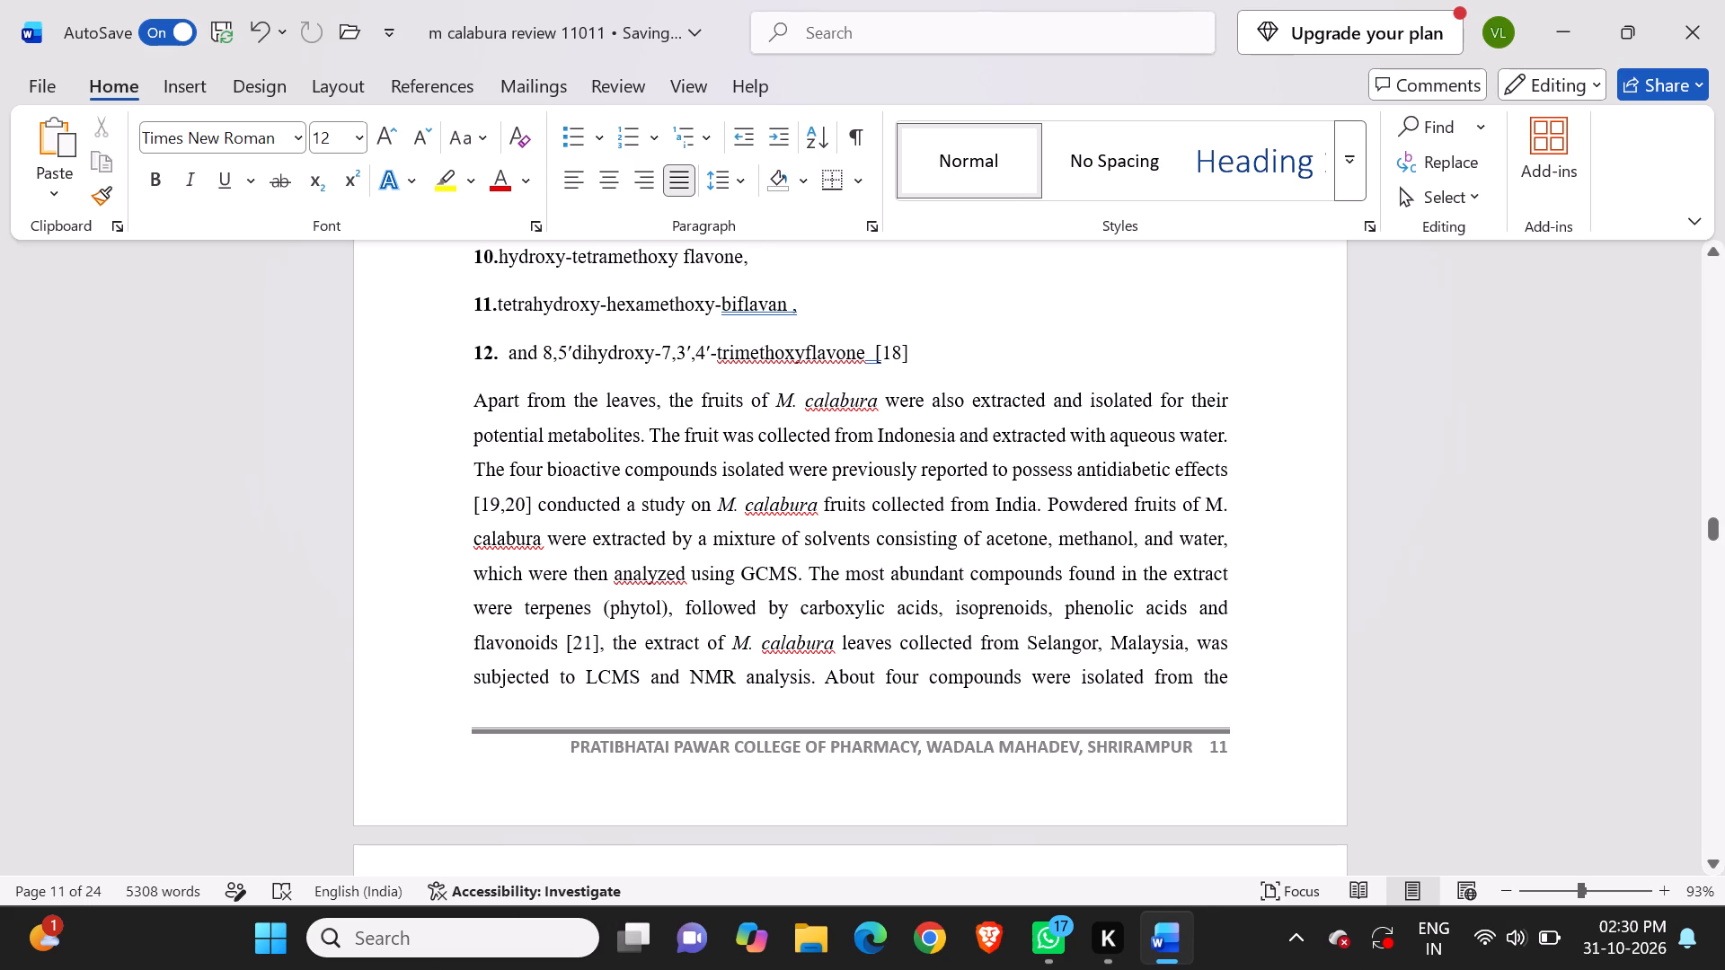
click(787, 308)
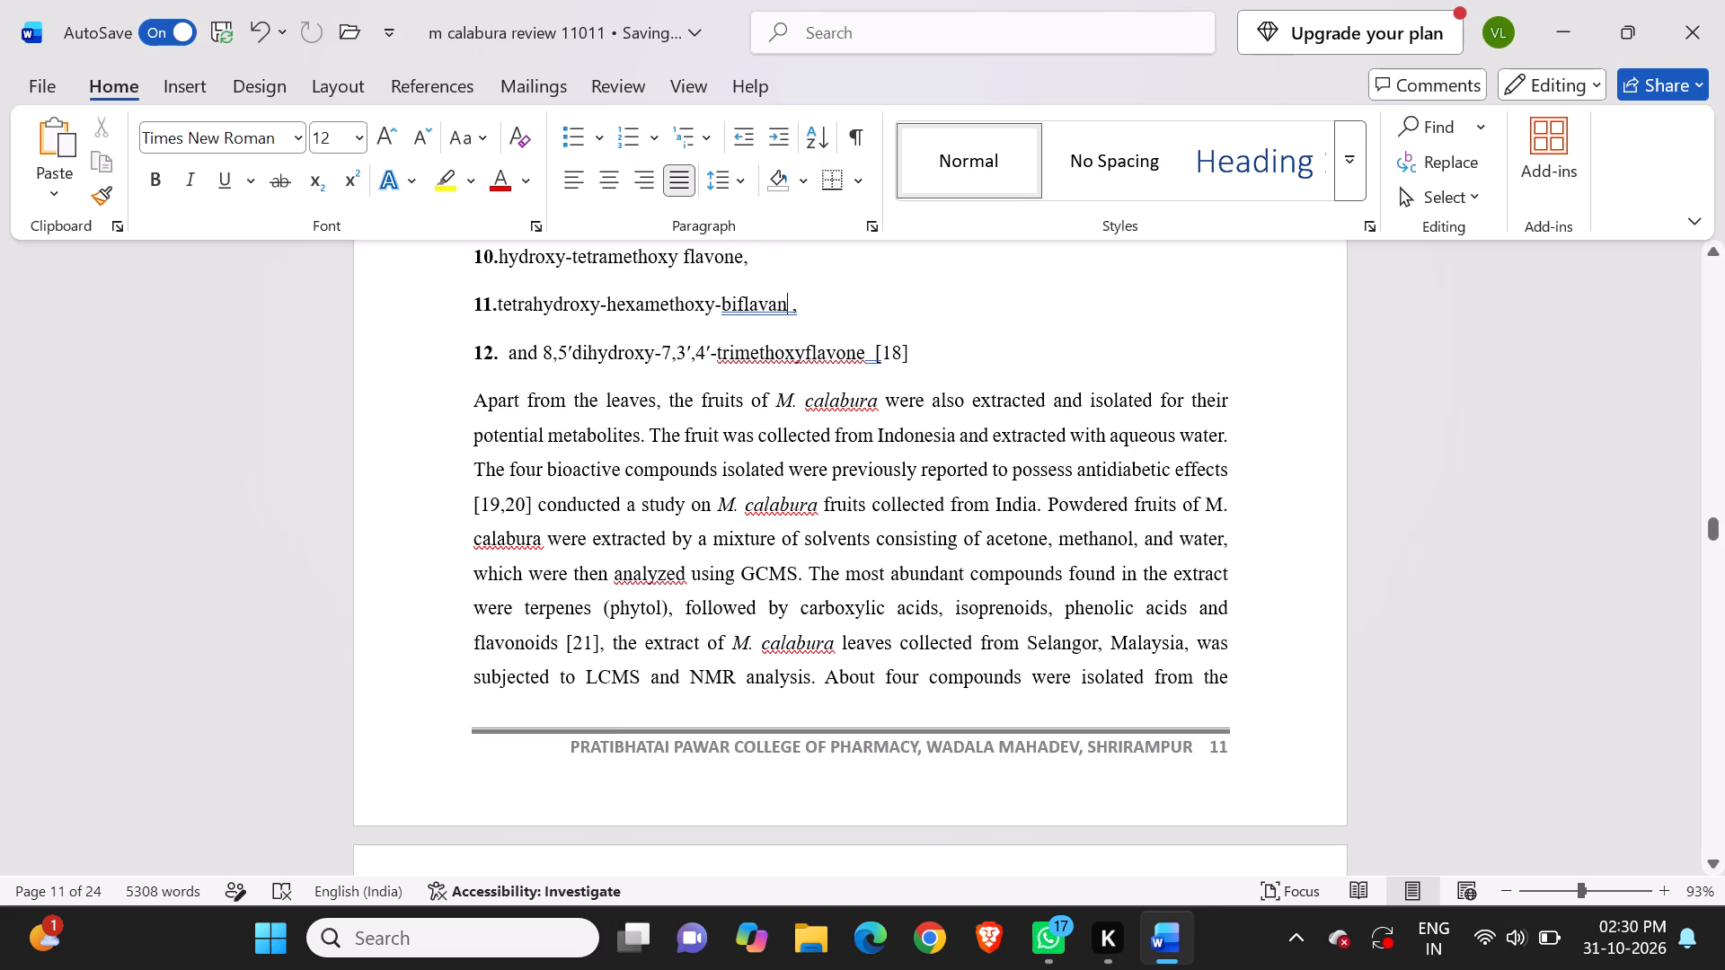
click(791, 308)
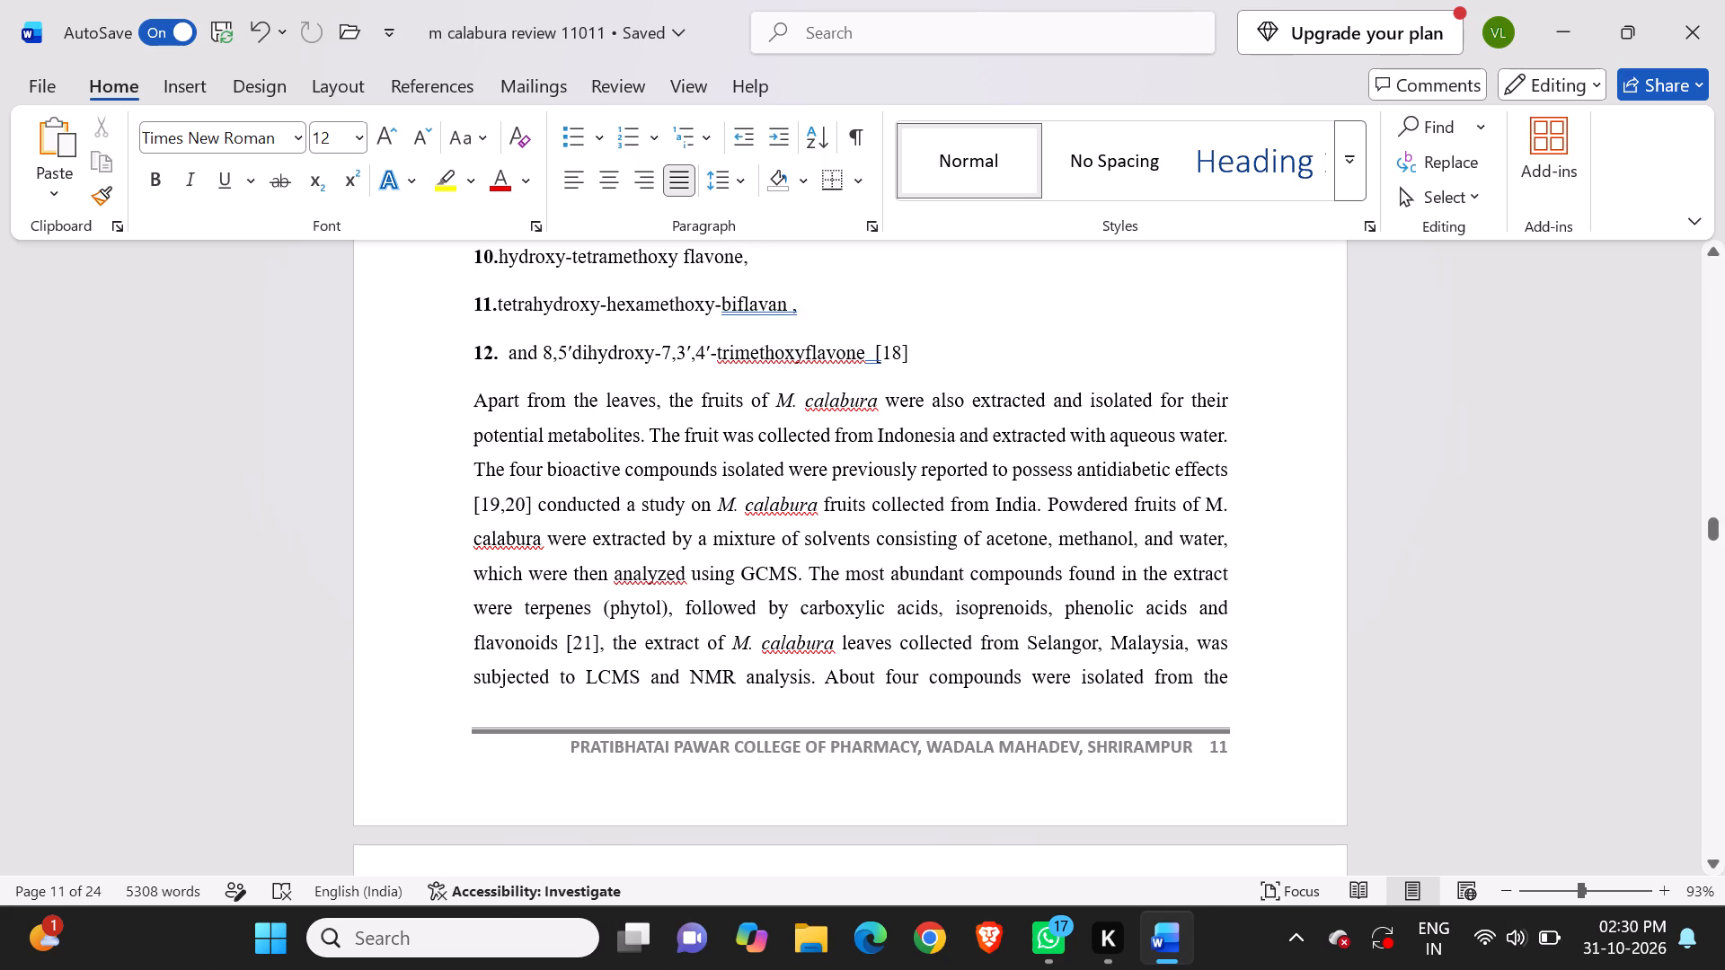
key(BackSpace)
click(791, 308)
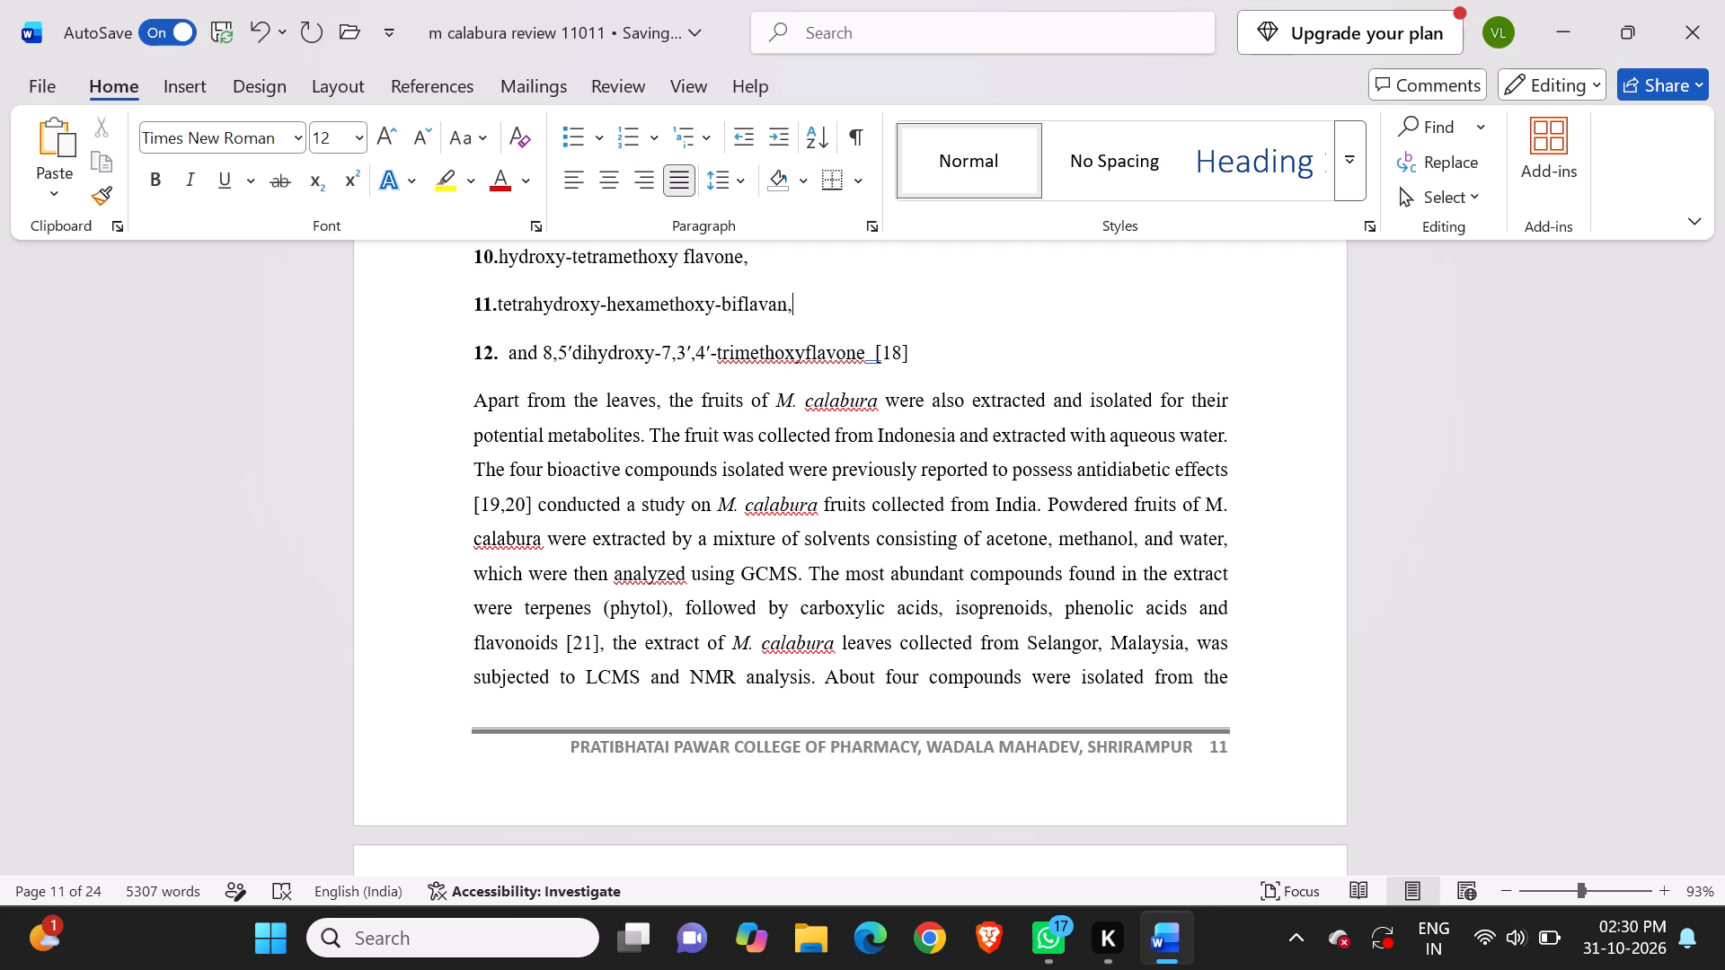
click(808, 375)
In item 12, delete the leading "and 8,5′" with its spare space so the name starts with dihydroxy.
click(571, 348)
key(BackSpace)
key(BackSpace)
key(BackSpace)
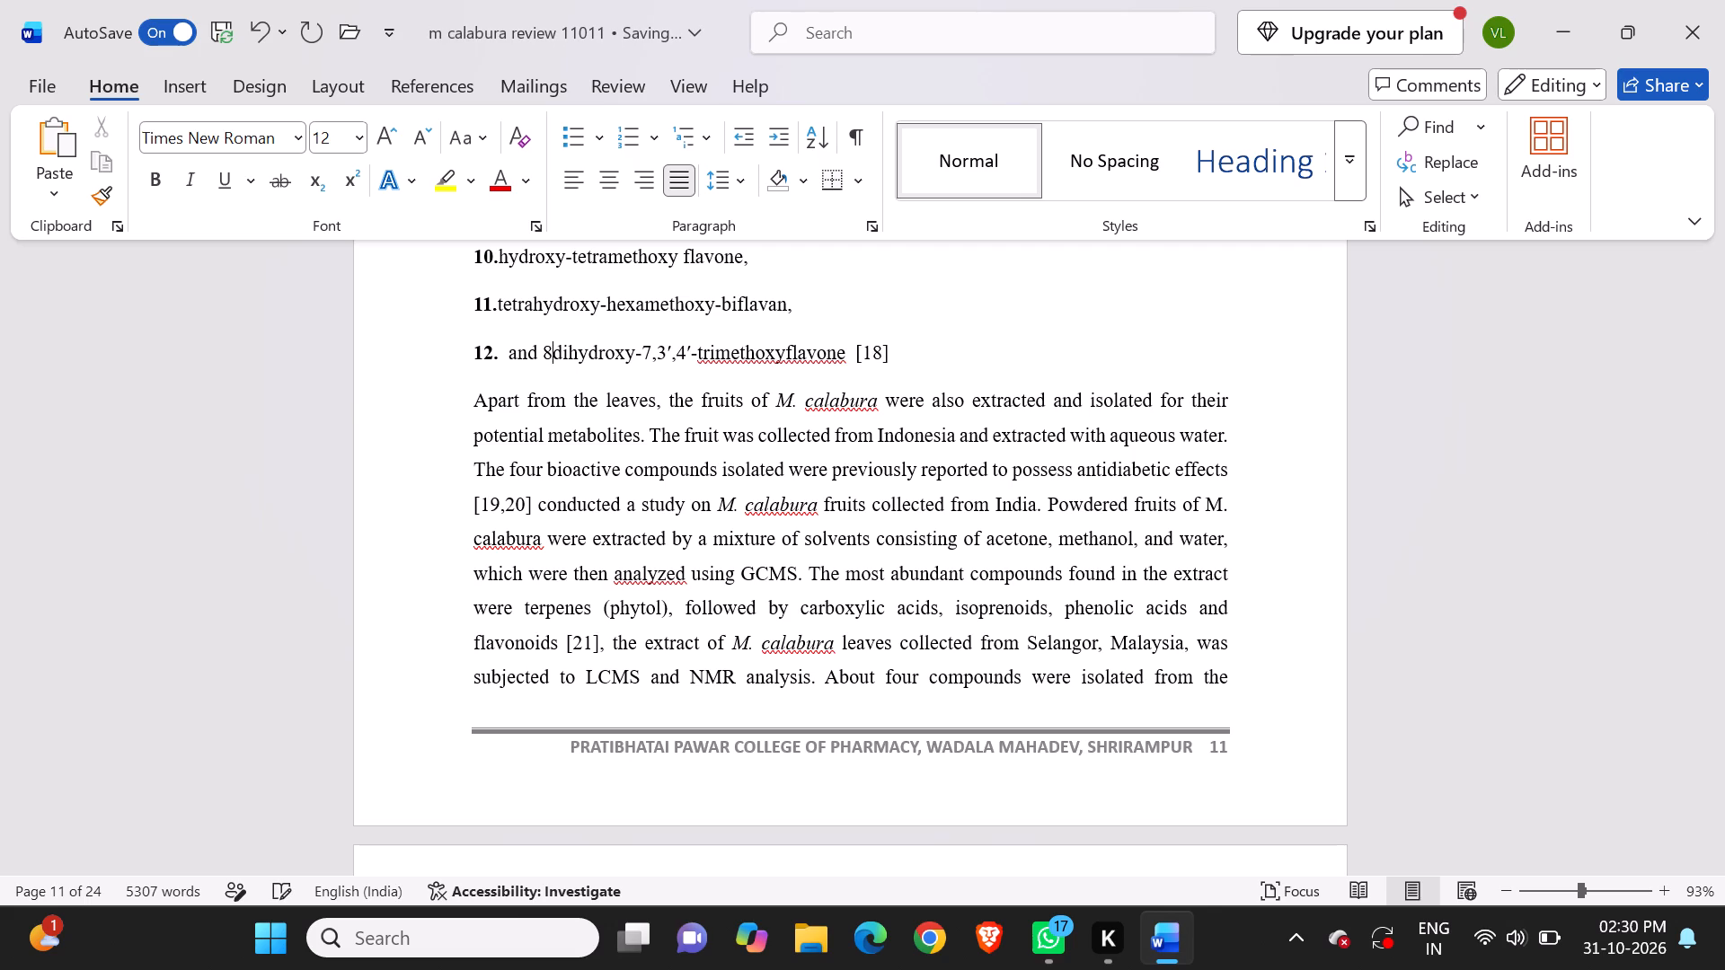
key(BackSpace)
key(BackSpace)
key(BackSpace)
key(BackSpace)
key(BackSpace)
key(BackSpace)
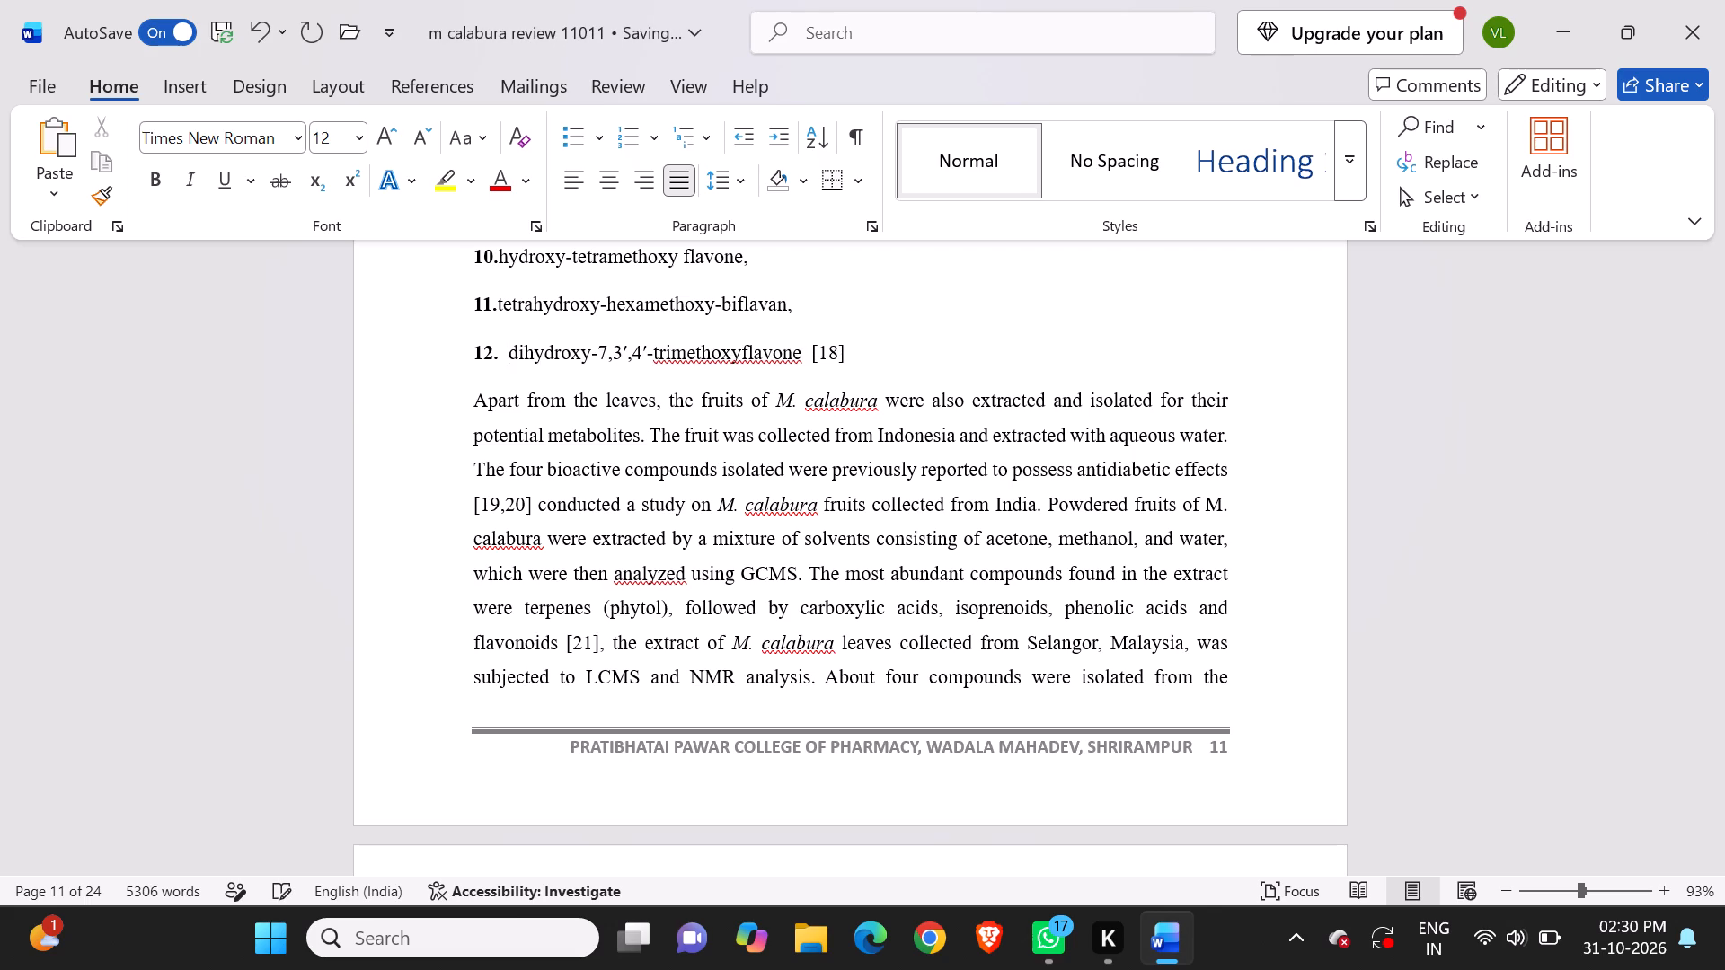
In item 12, delete 7,3′,4′ and the extra hyphen so the name reads dihydroxy-trimethoxyflavone.
click(641, 348)
key(BackSpace)
key(BackSpace)
key(BackSpace)
key(BackSpace)
key(BackSpace)
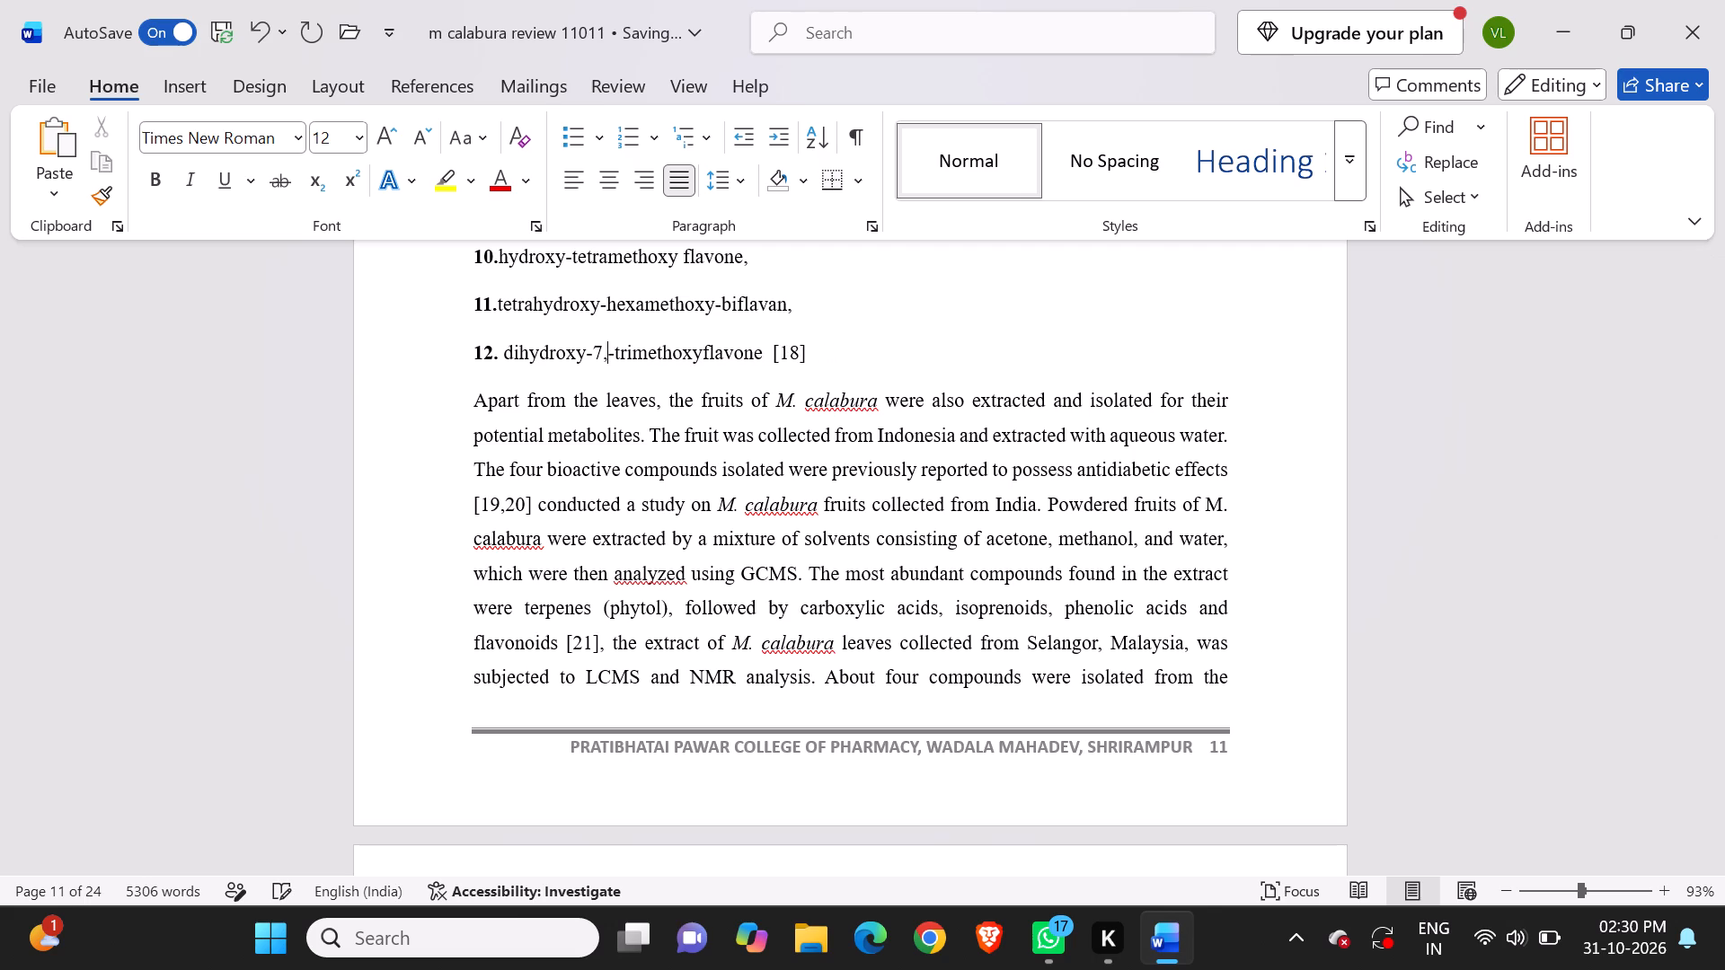
key(BackSpace)
key(BackSpace)
key(BackSpace)
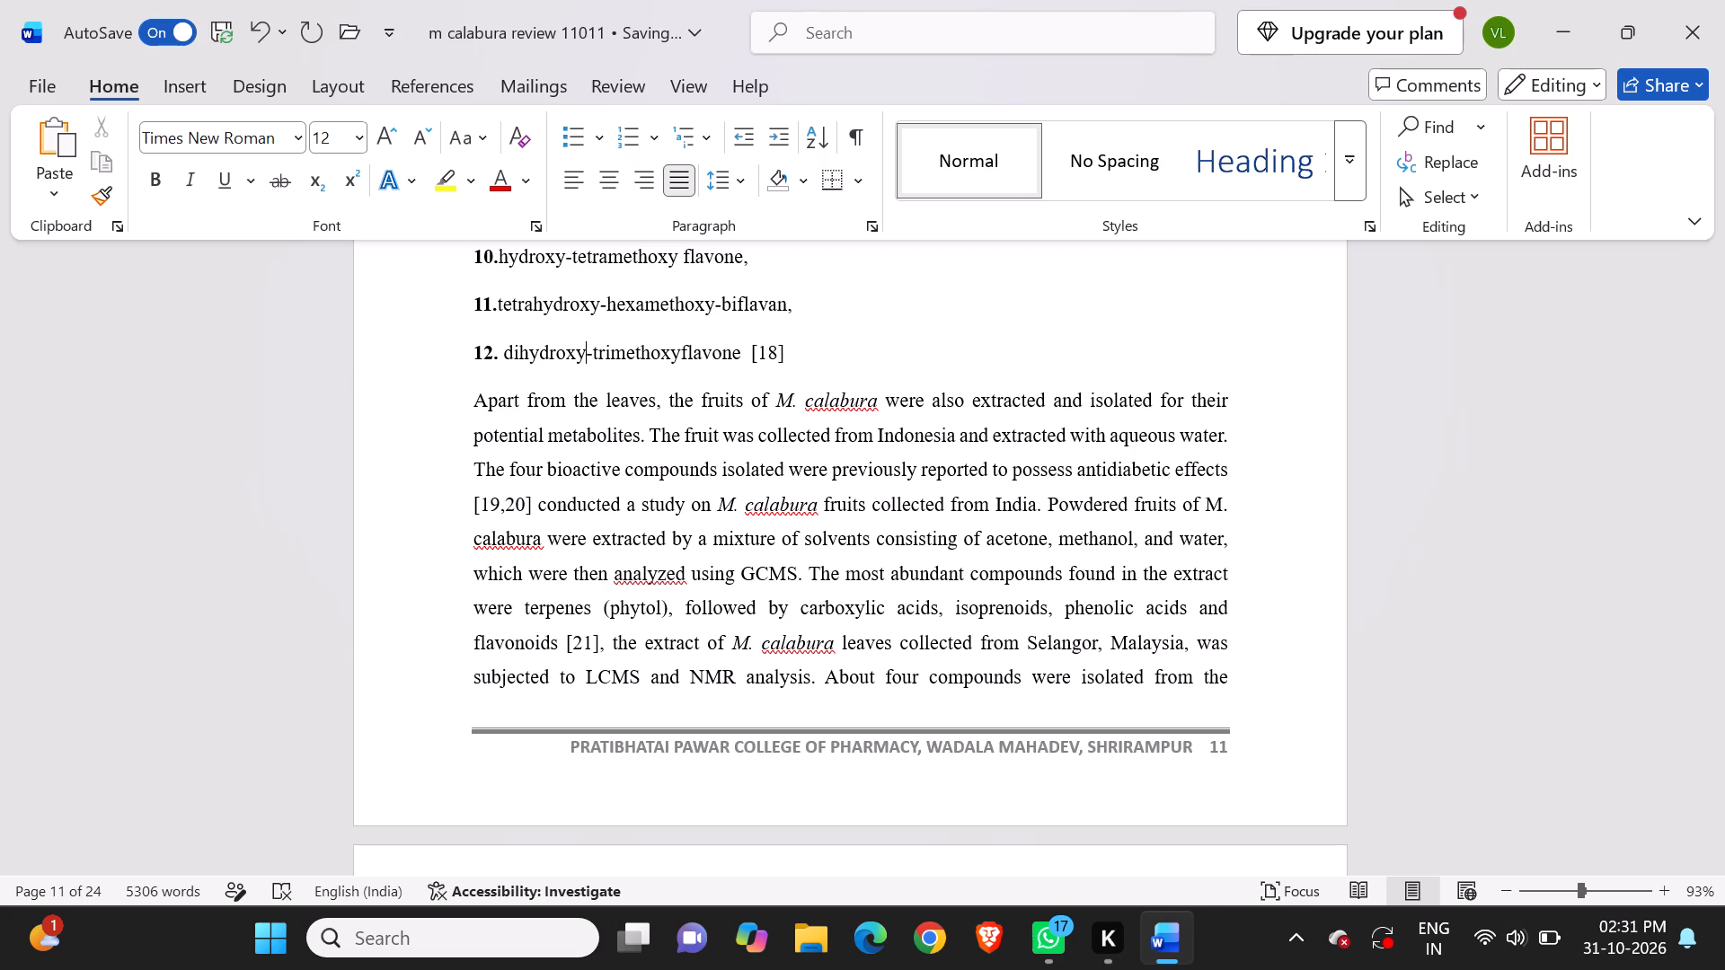
In item 12, insert a space between trimethoxy and flavone.
click(677, 352)
key(space)
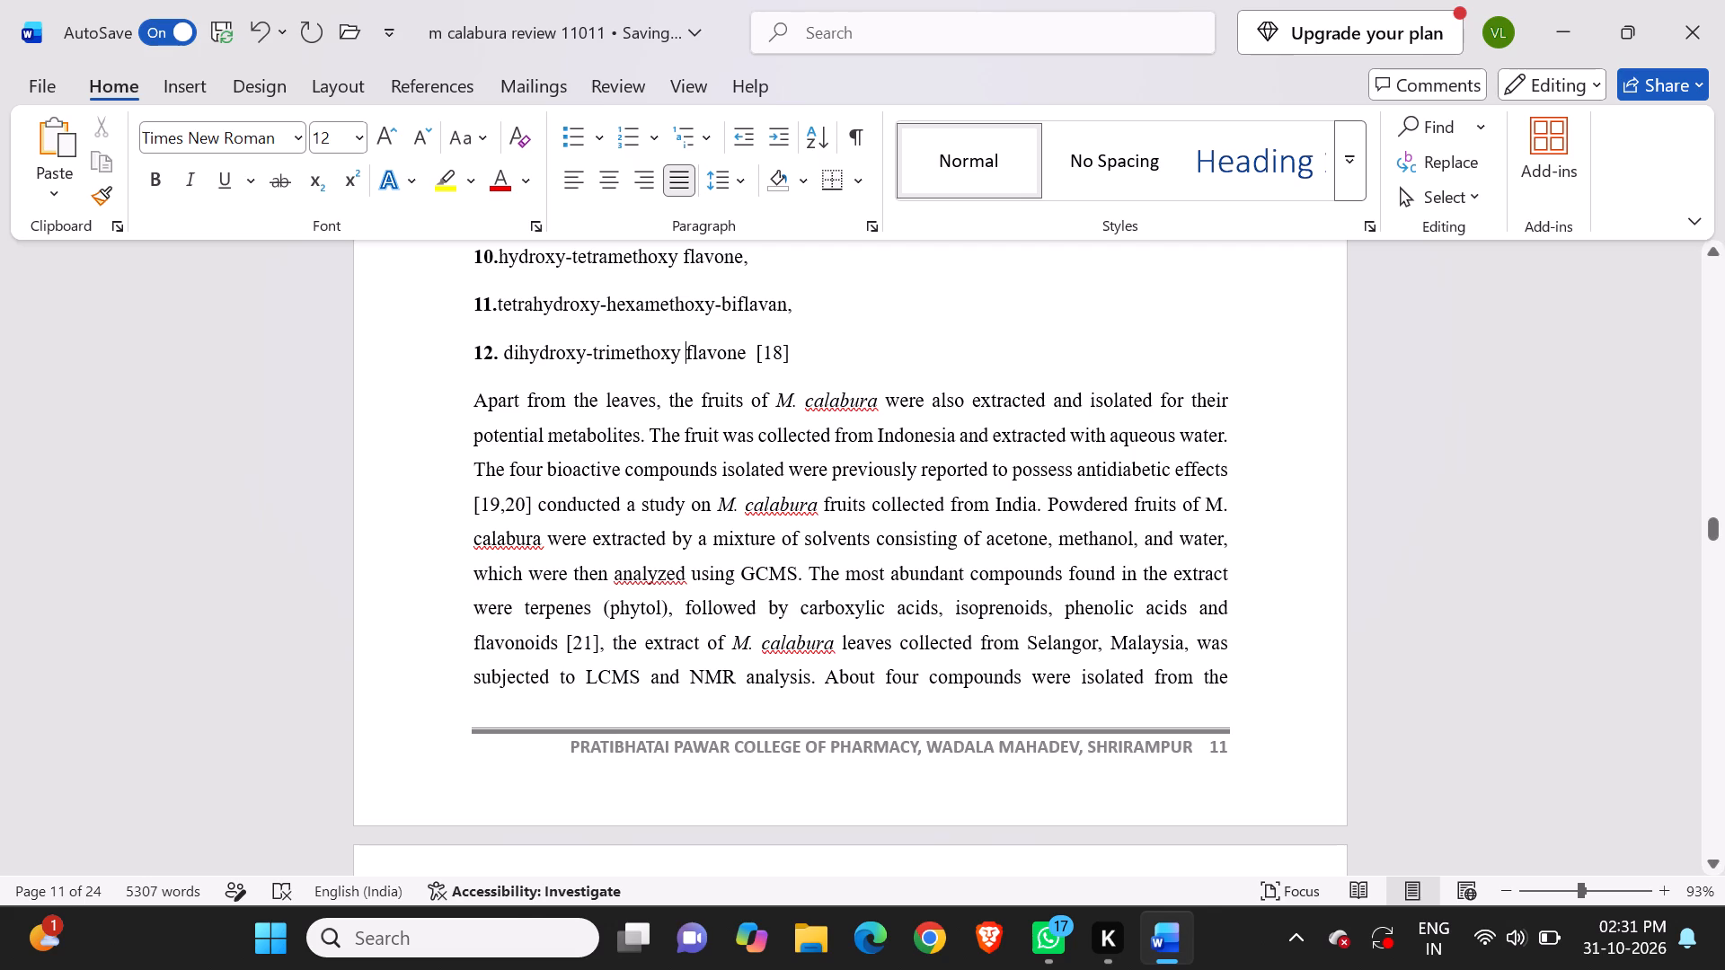
click(862, 344)
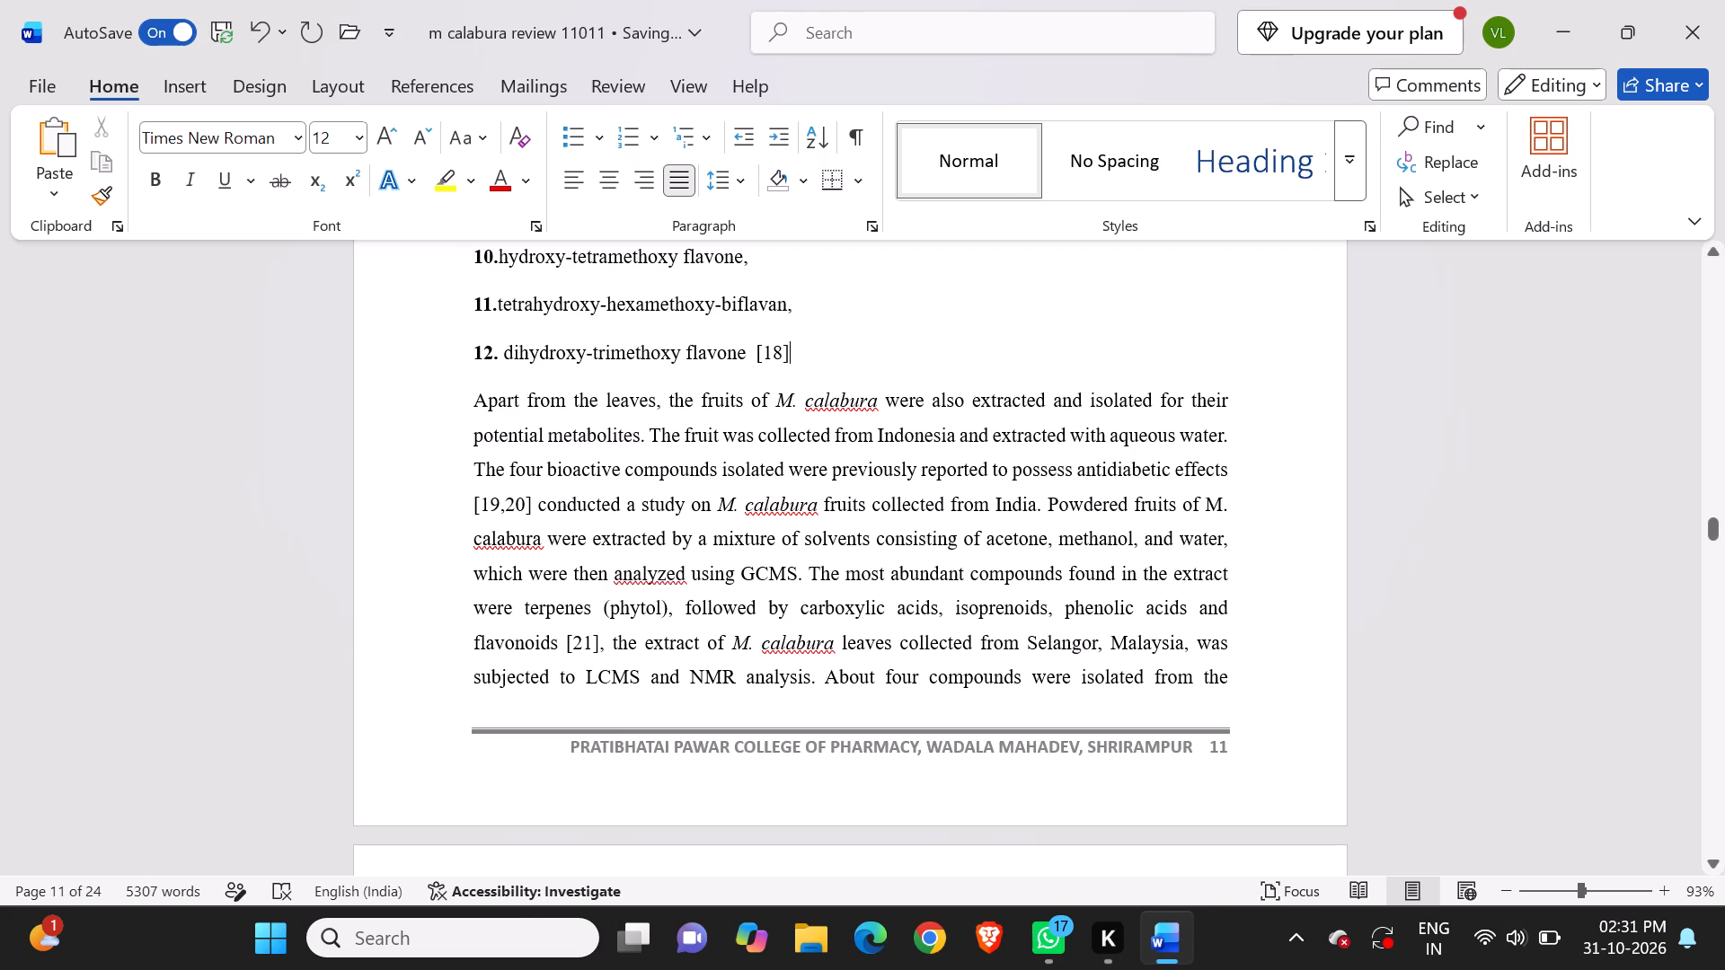
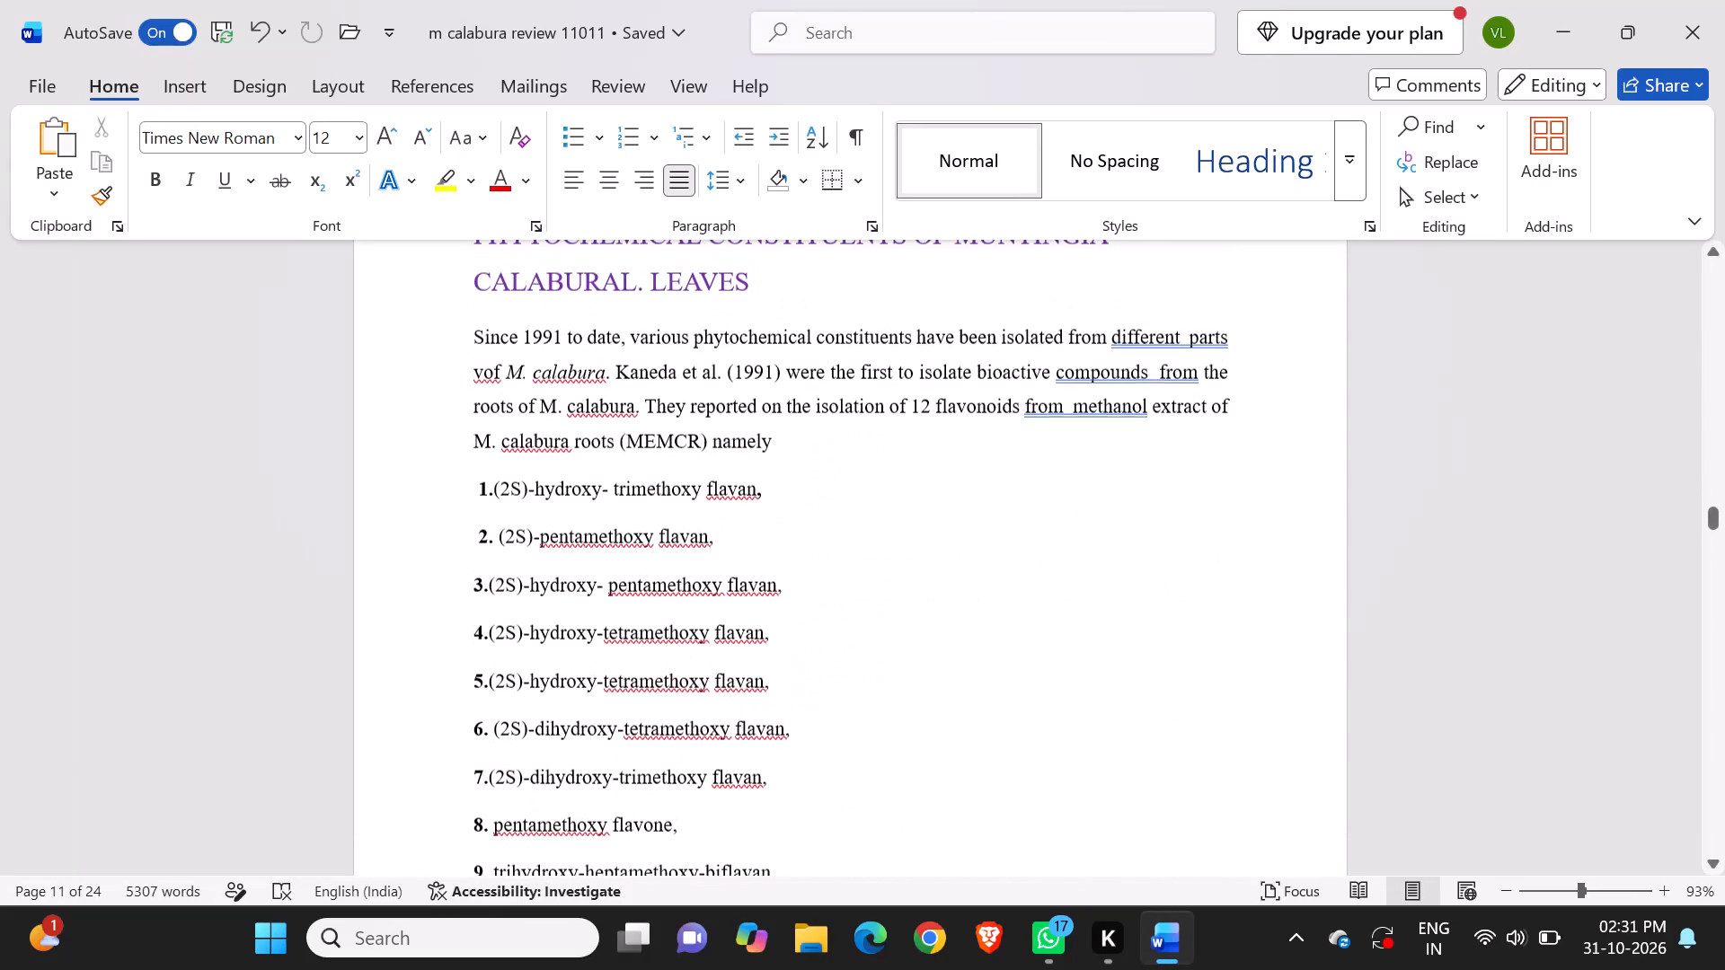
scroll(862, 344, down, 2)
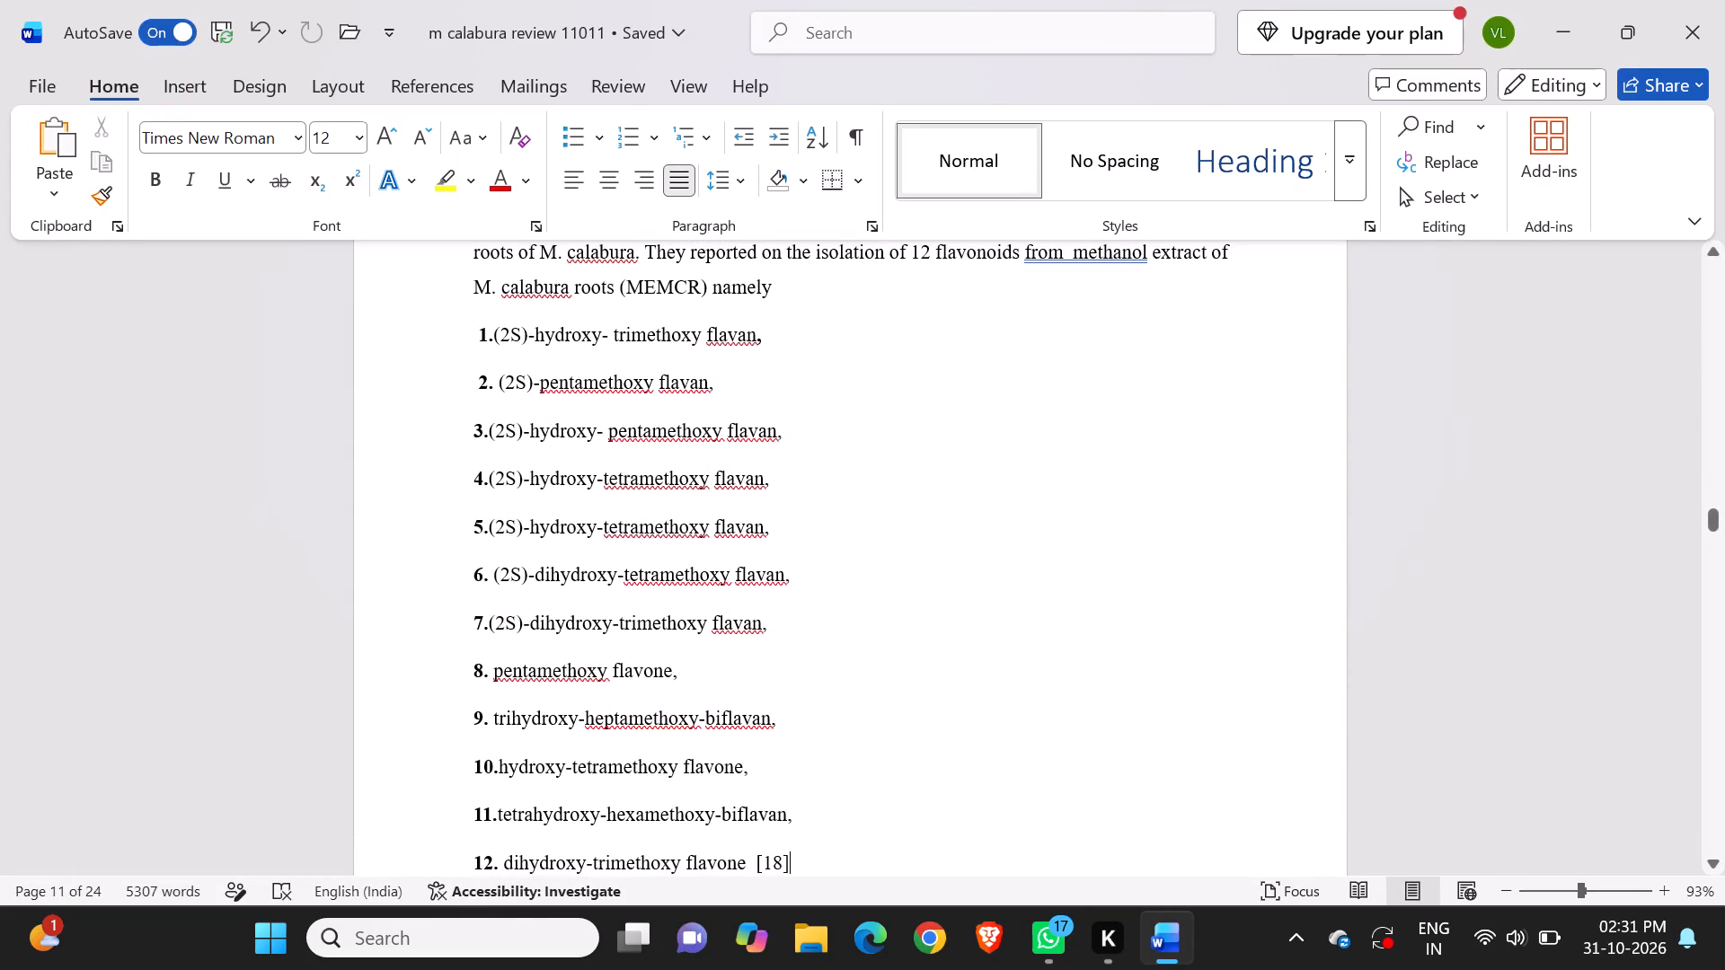
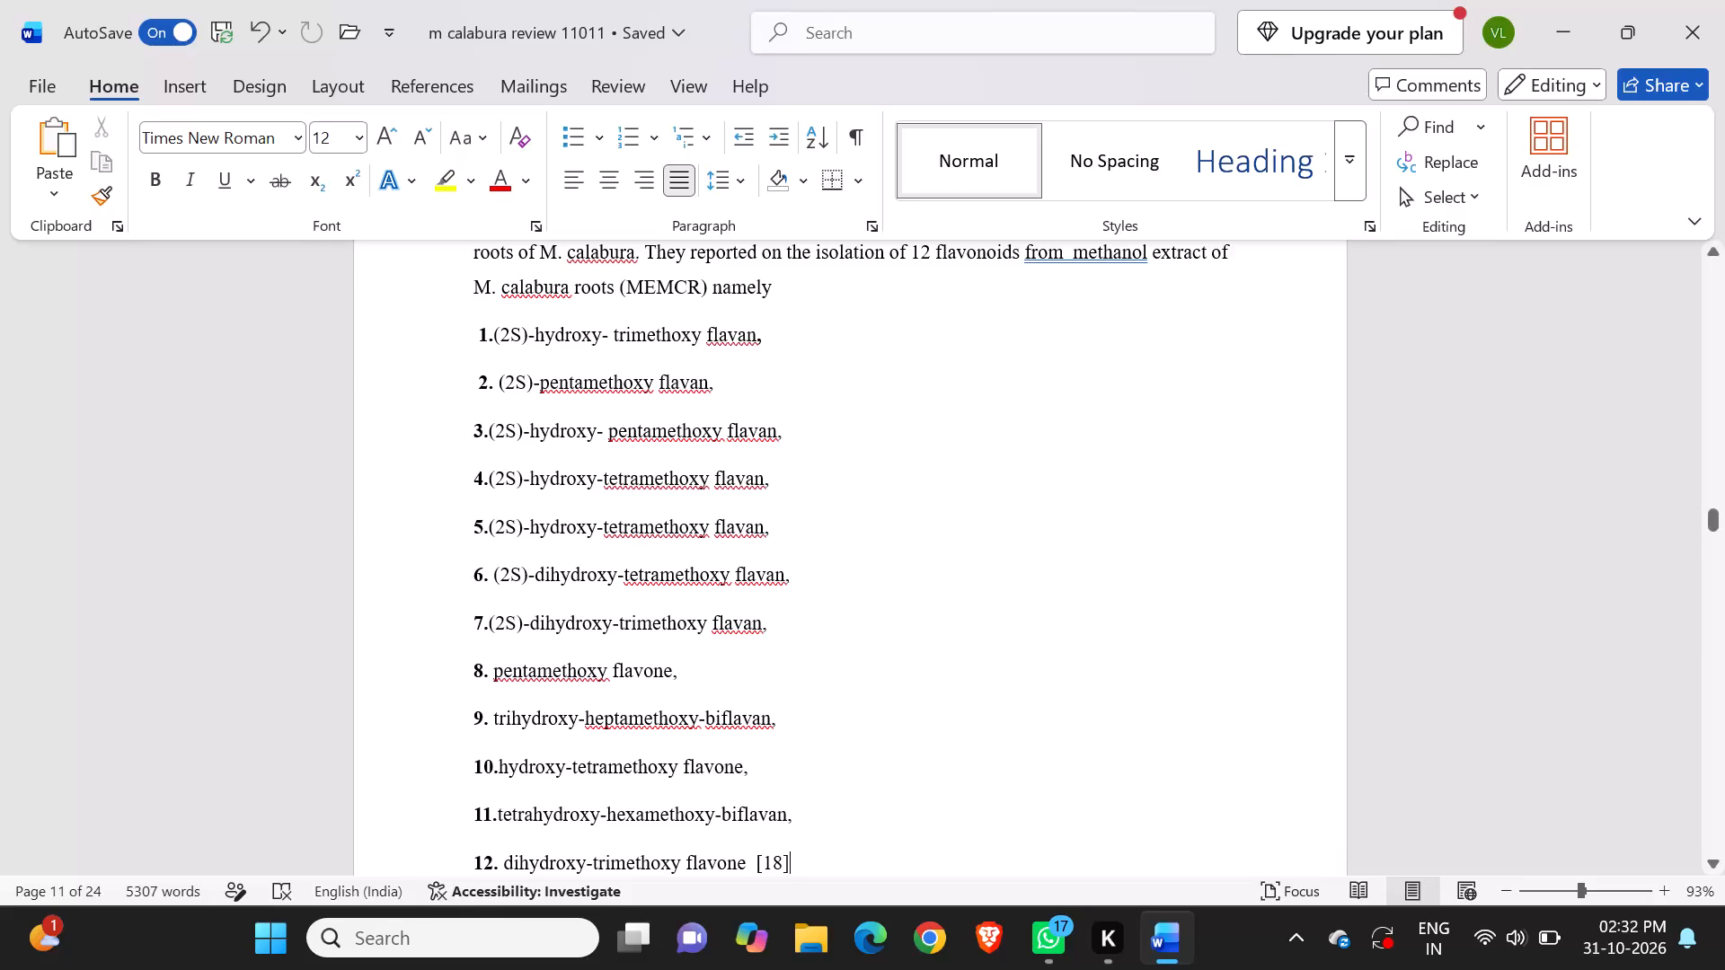
Review the phytochemical constituents section, checking the page break before its heading and the numbered list of twelve flavonoids.
ctrl+scroll(696, 398, down, 1)
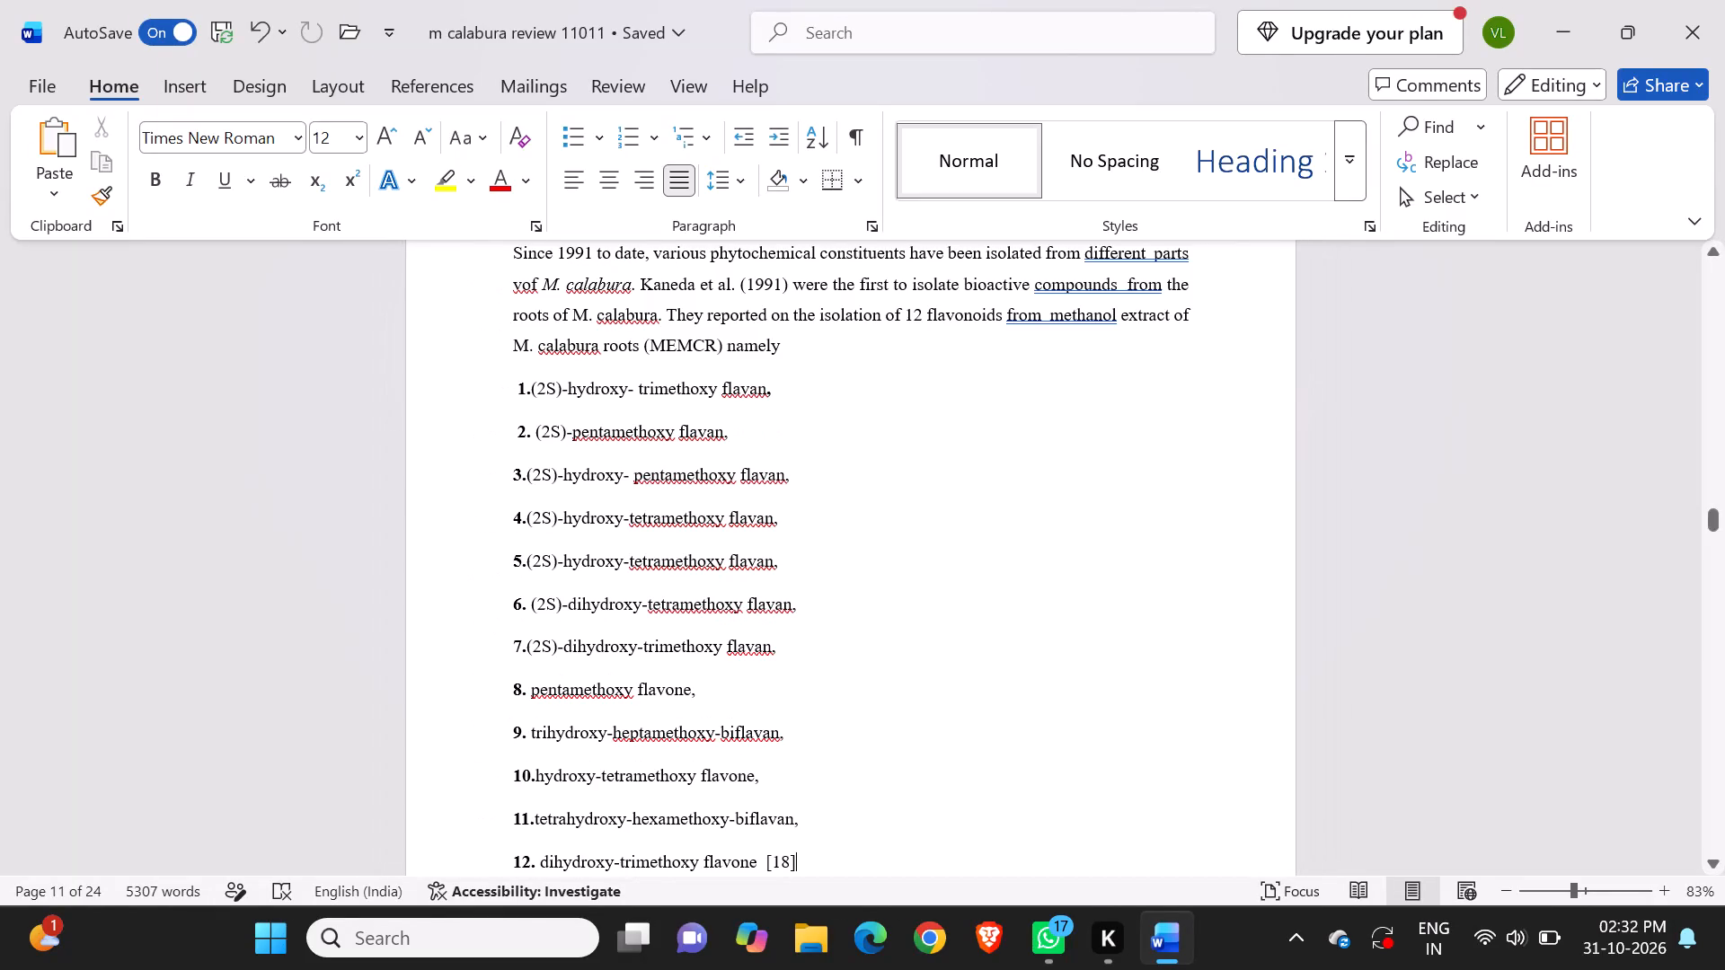
scroll(715, 469, up, 2)
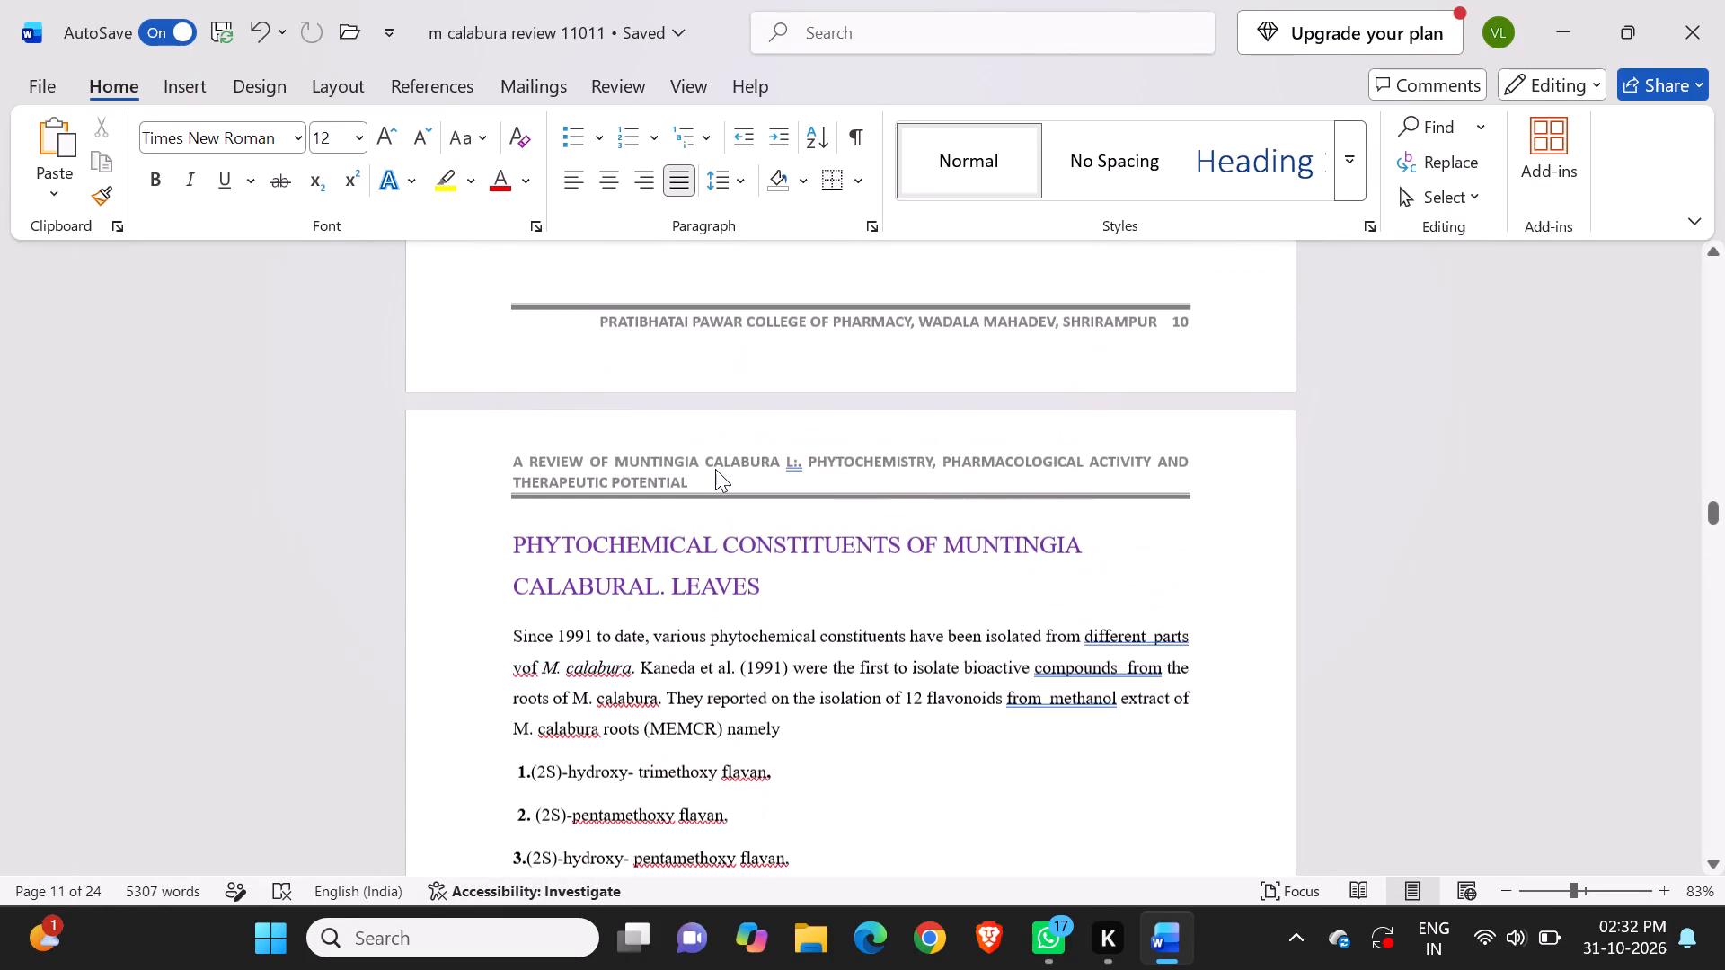
scroll(715, 469, up, 3)
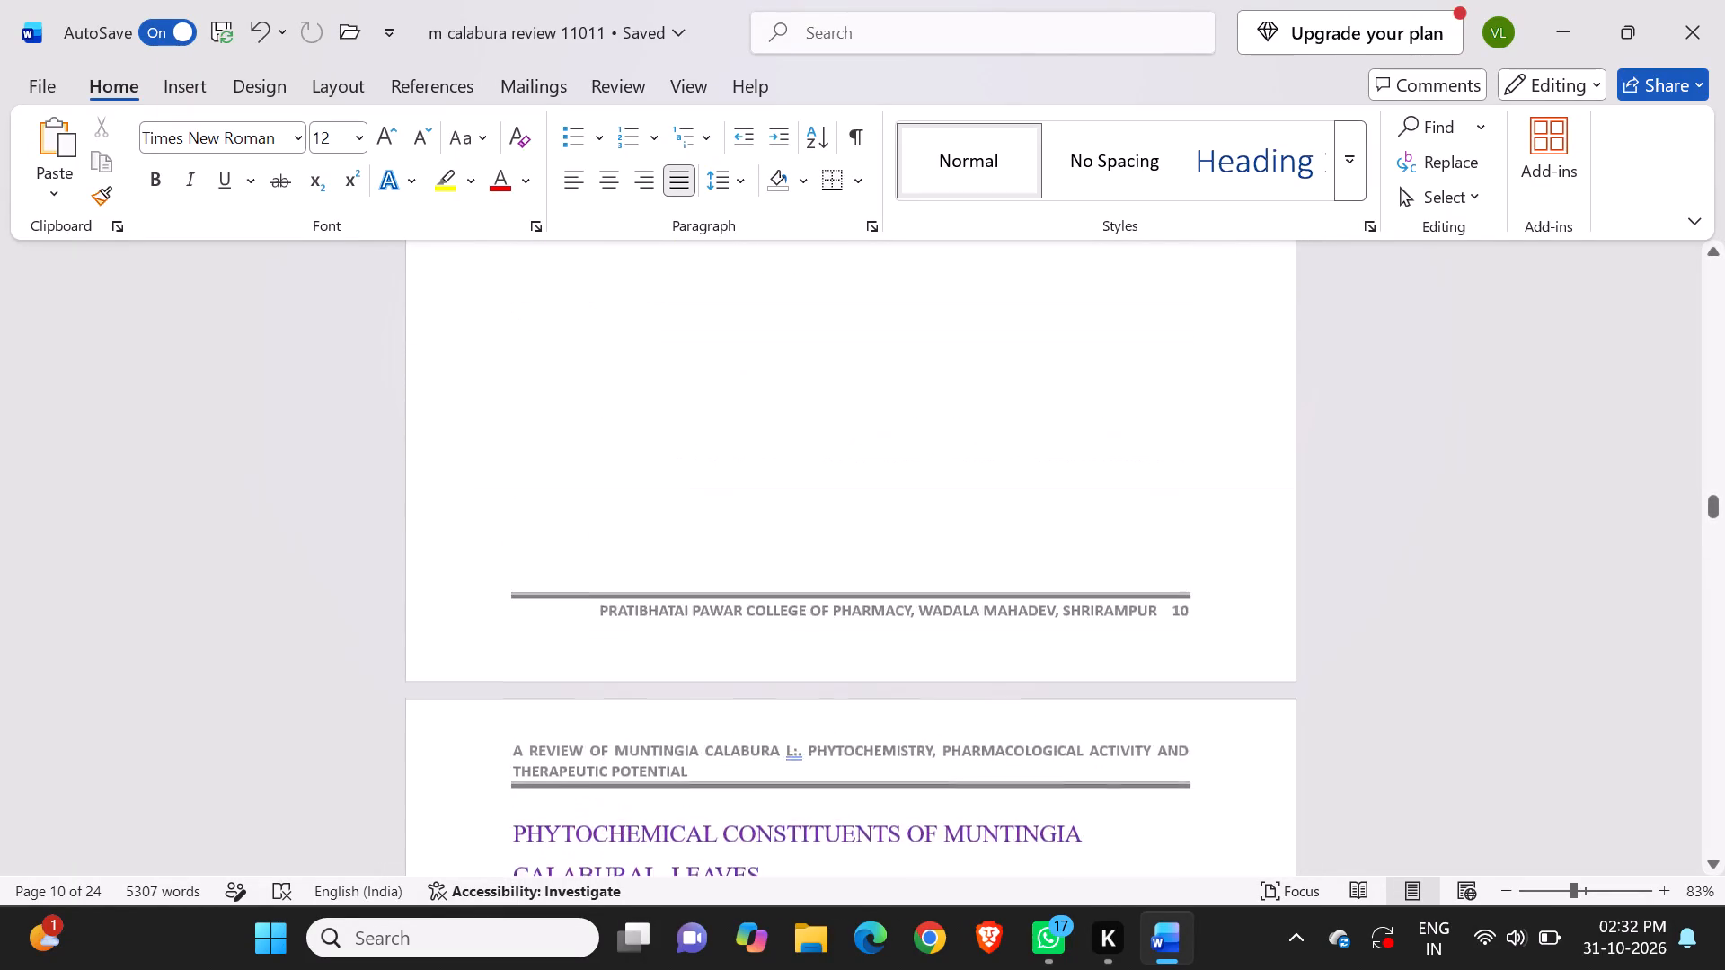
scroll(720, 502, up, 2)
scroll(718, 491, down, 3)
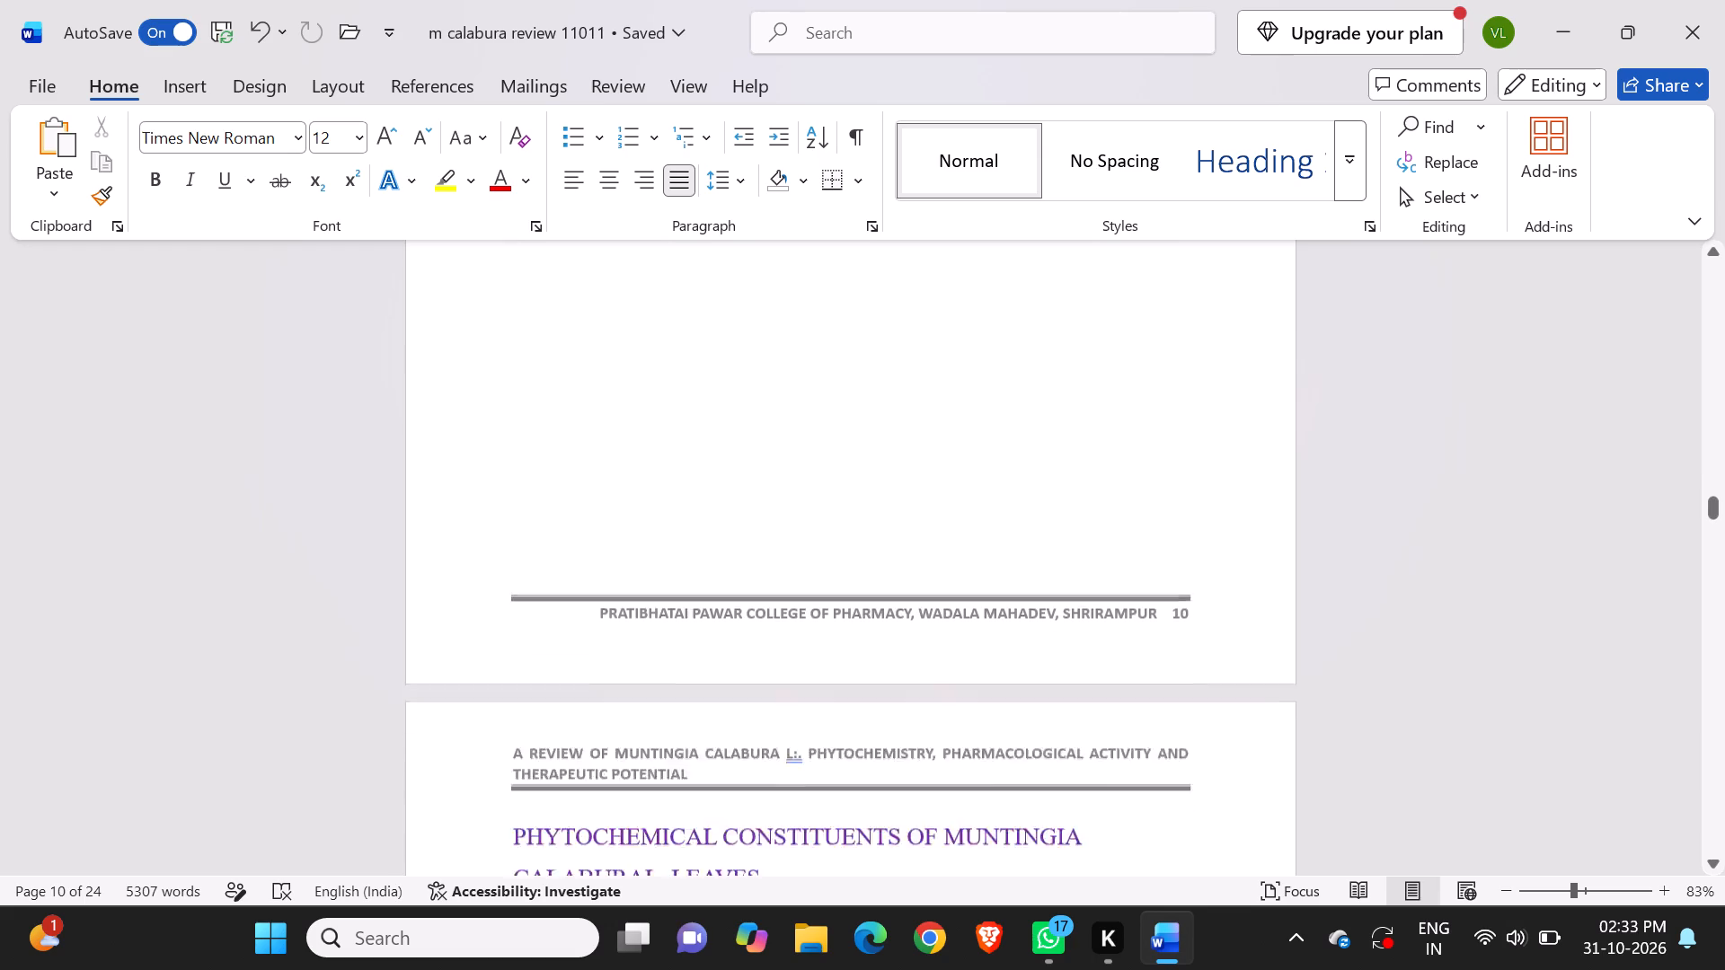
scroll(711, 428, down, 1)
scroll(683, 123, down, 1)
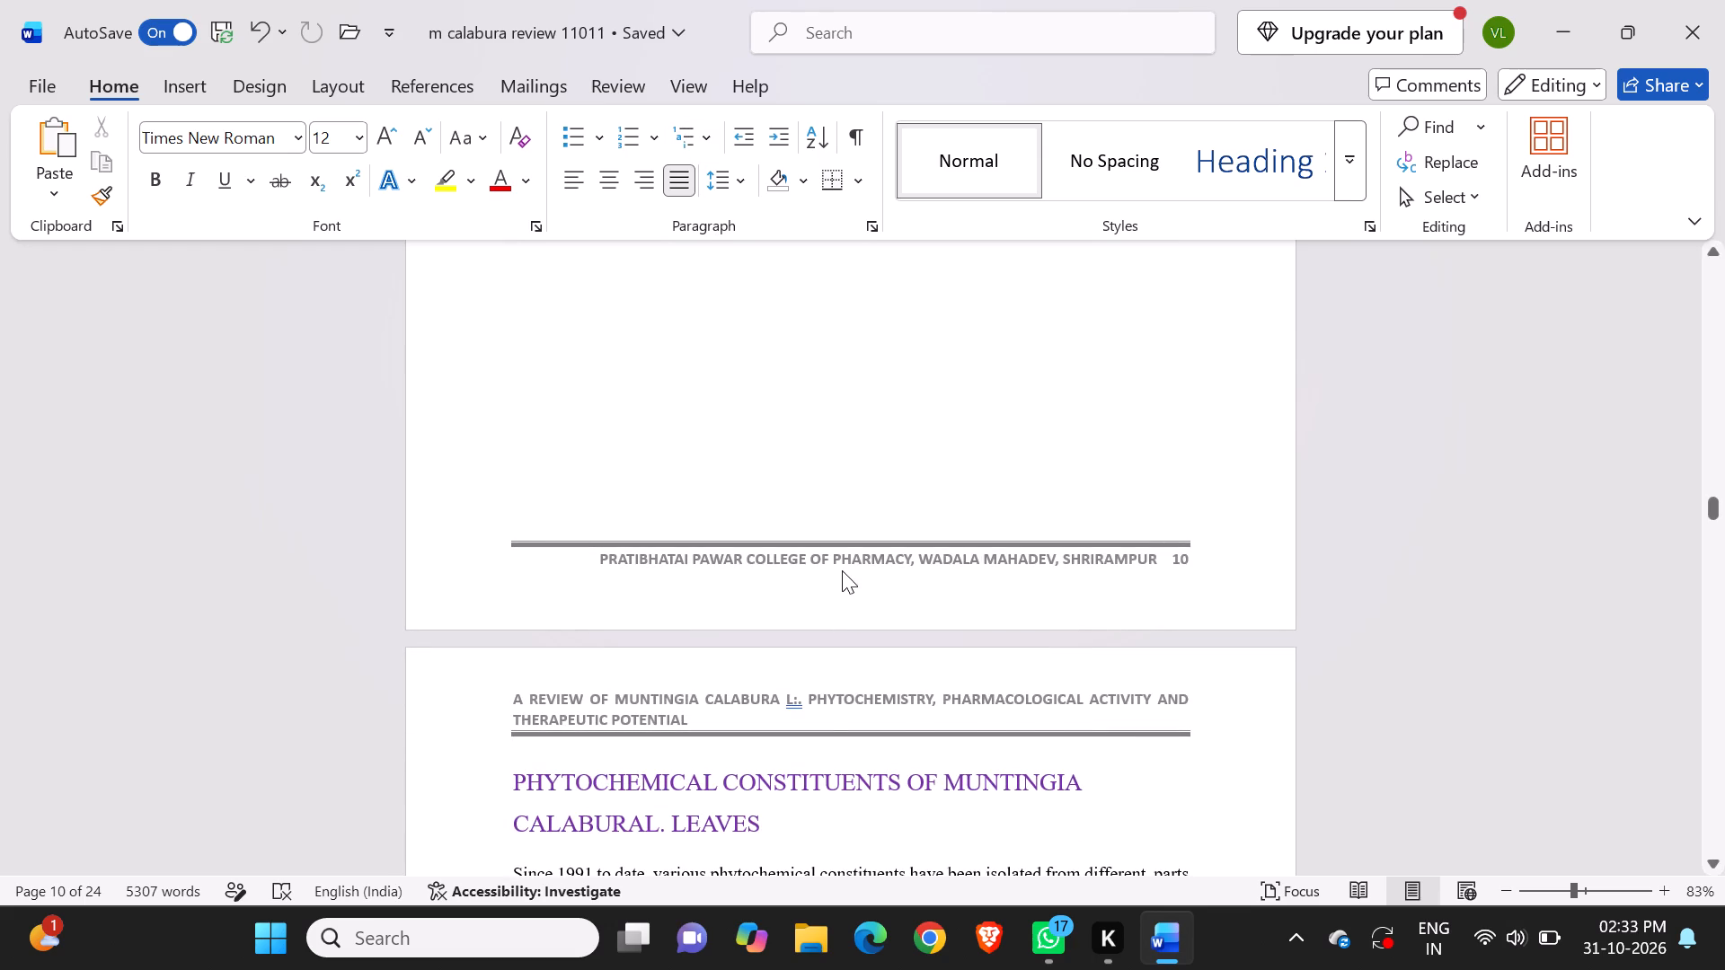
scroll(823, 475, down, 2)
scroll(812, 321, down, 1)
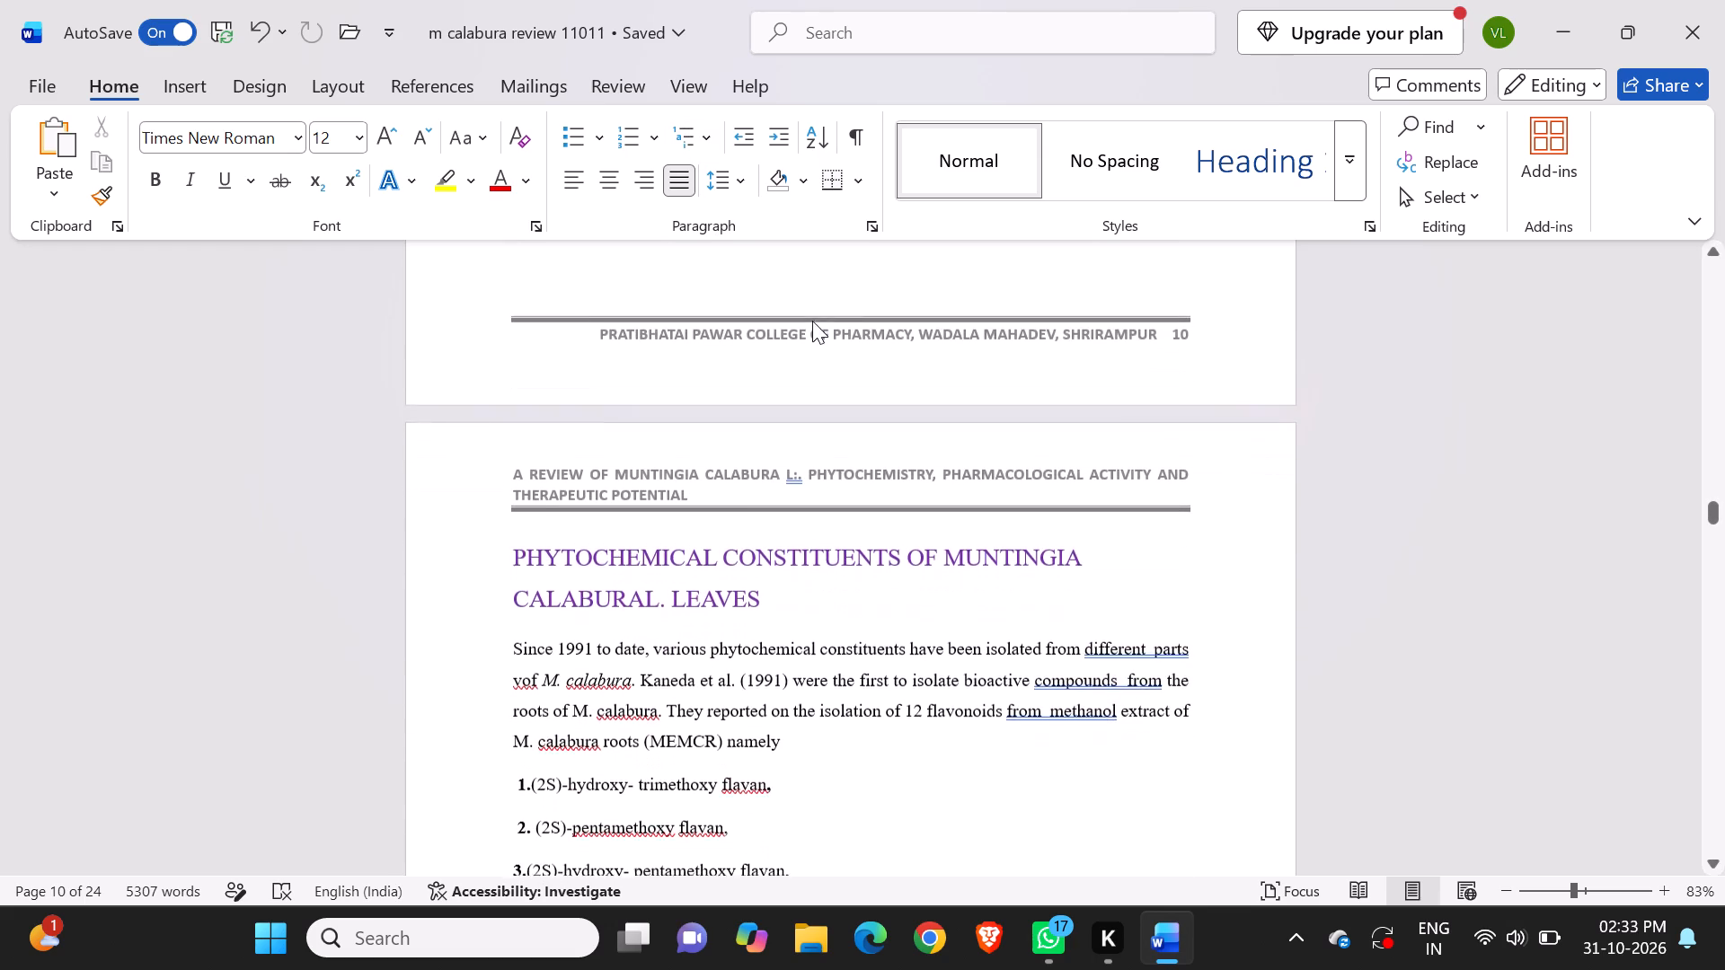
click(873, 499)
scroll(873, 499, down, 2)
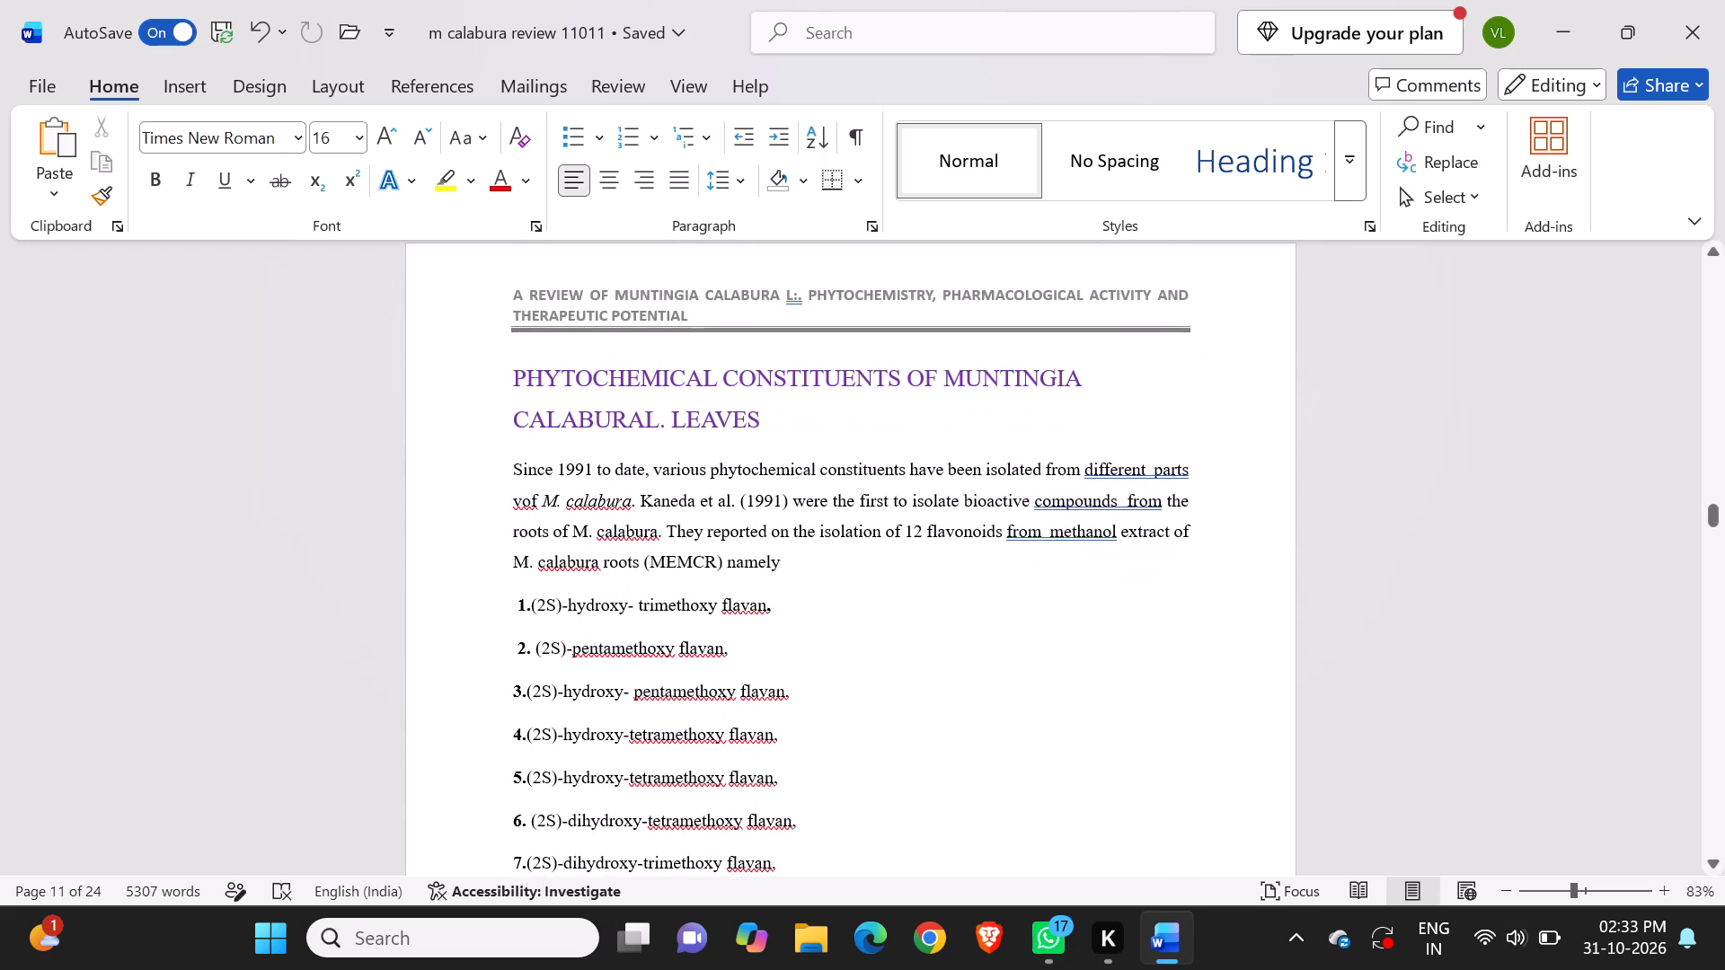
scroll(873, 499, down, 2)
click(879, 465)
scroll(879, 465, down, 1)
click(879, 465)
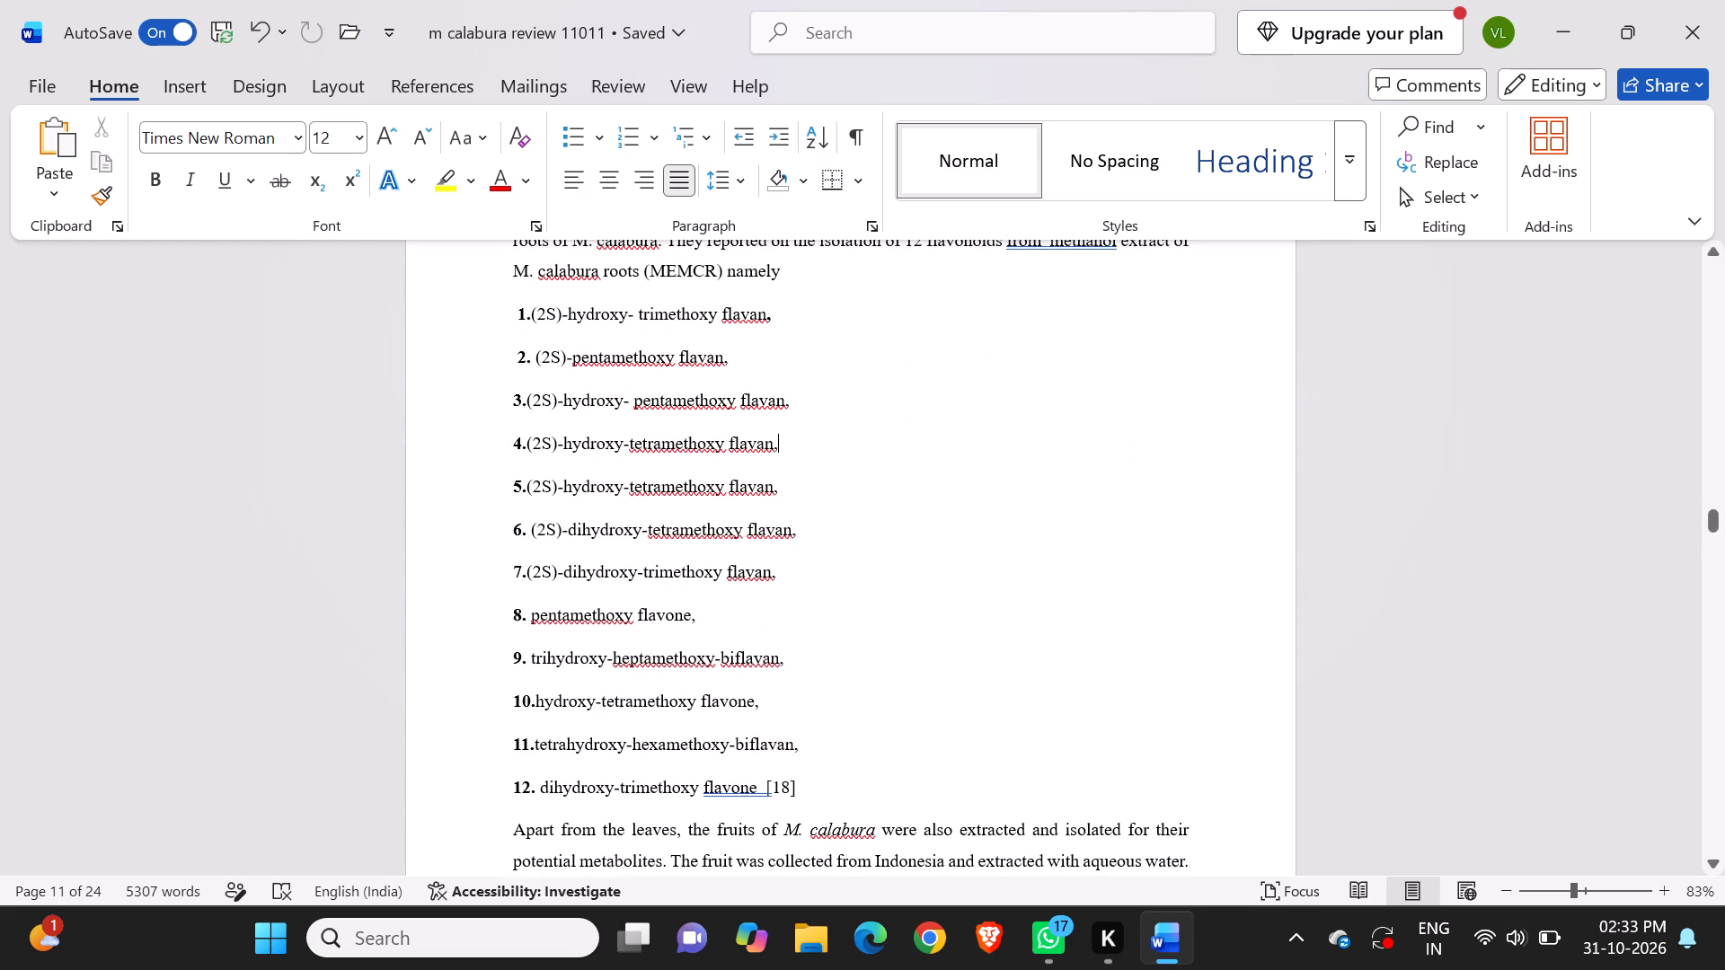
scroll(871, 437, down, 2)
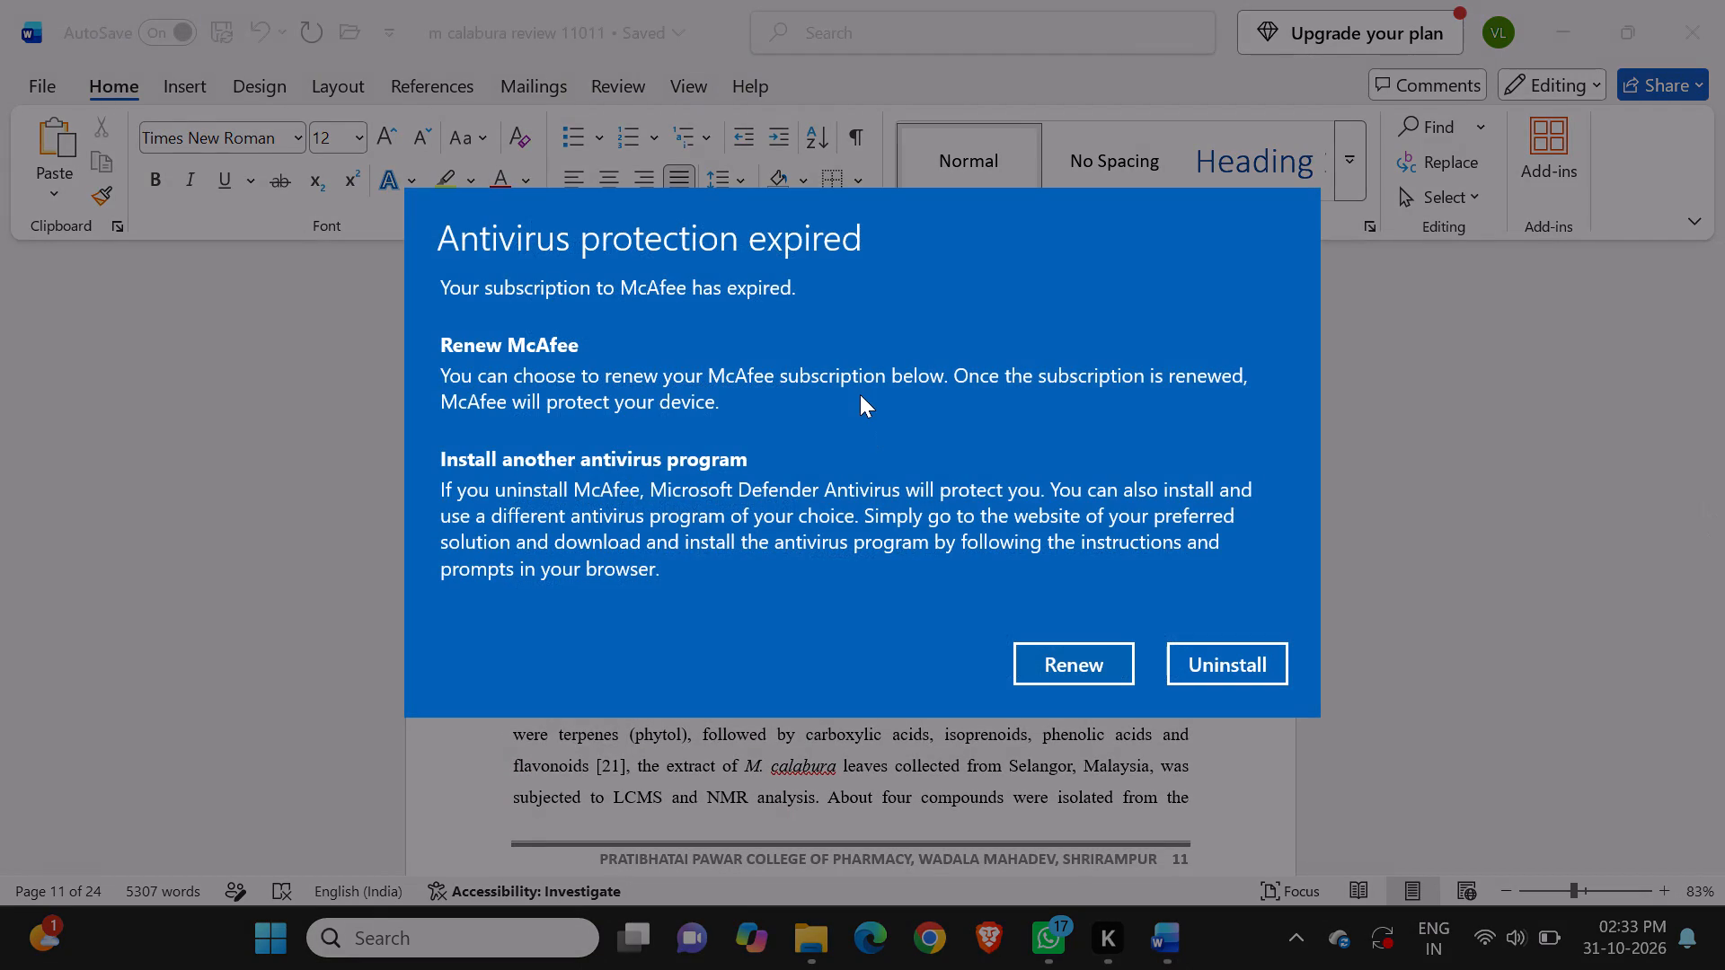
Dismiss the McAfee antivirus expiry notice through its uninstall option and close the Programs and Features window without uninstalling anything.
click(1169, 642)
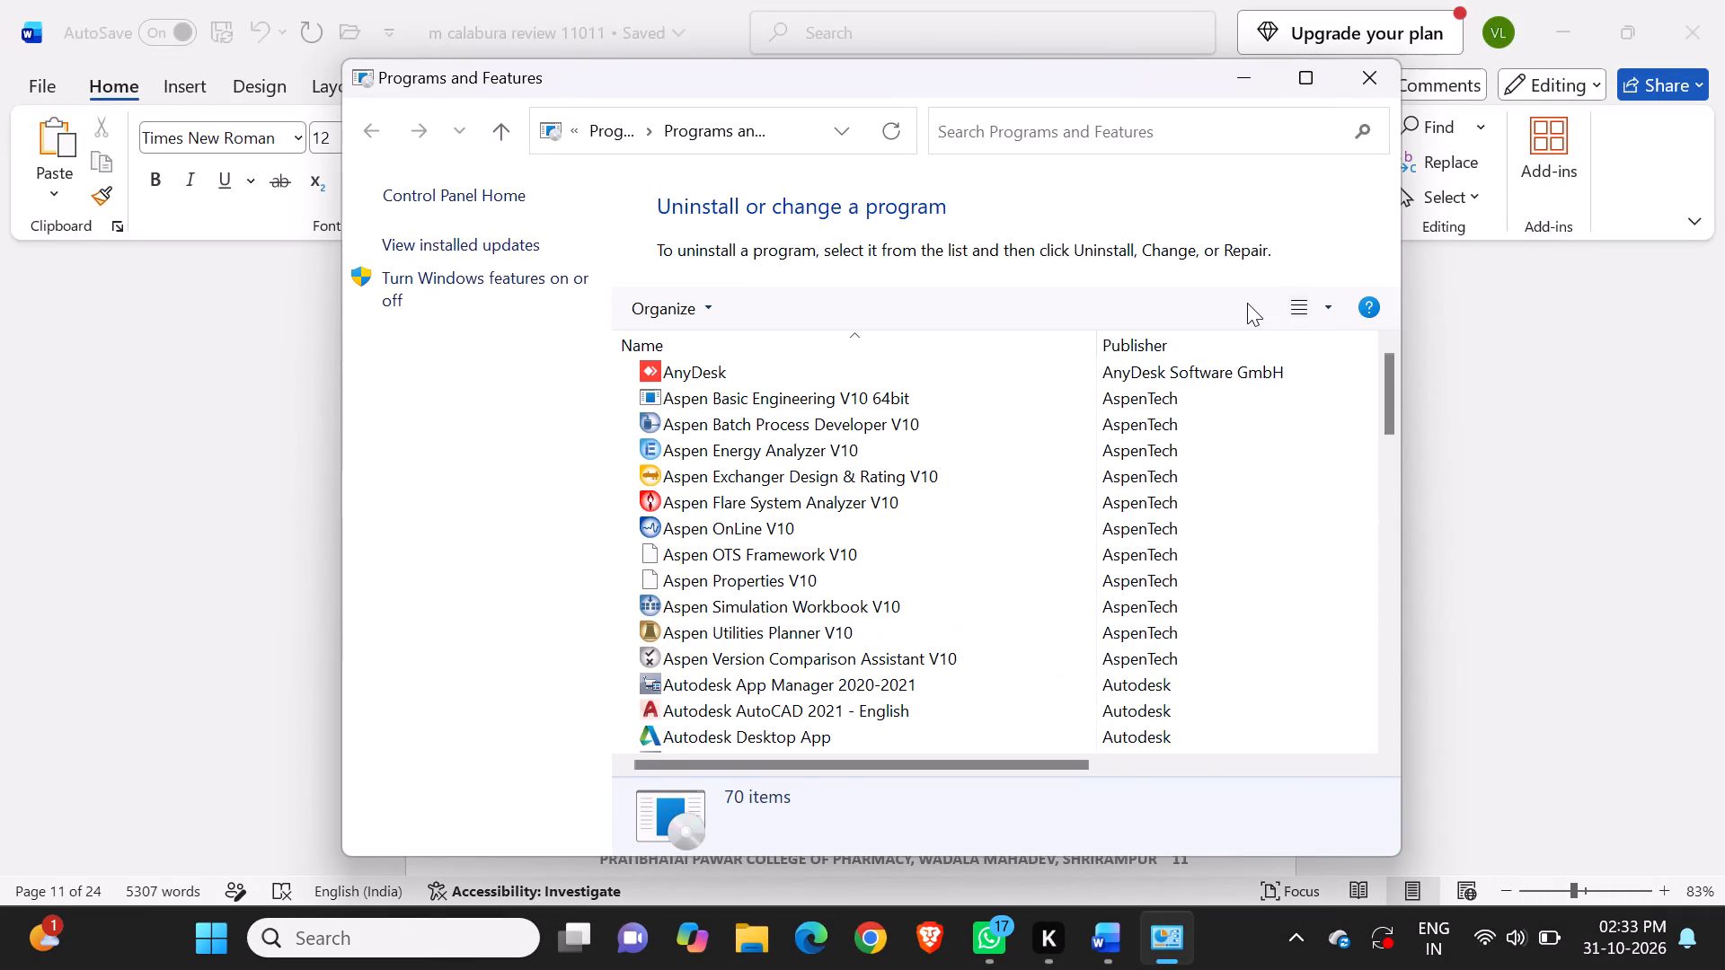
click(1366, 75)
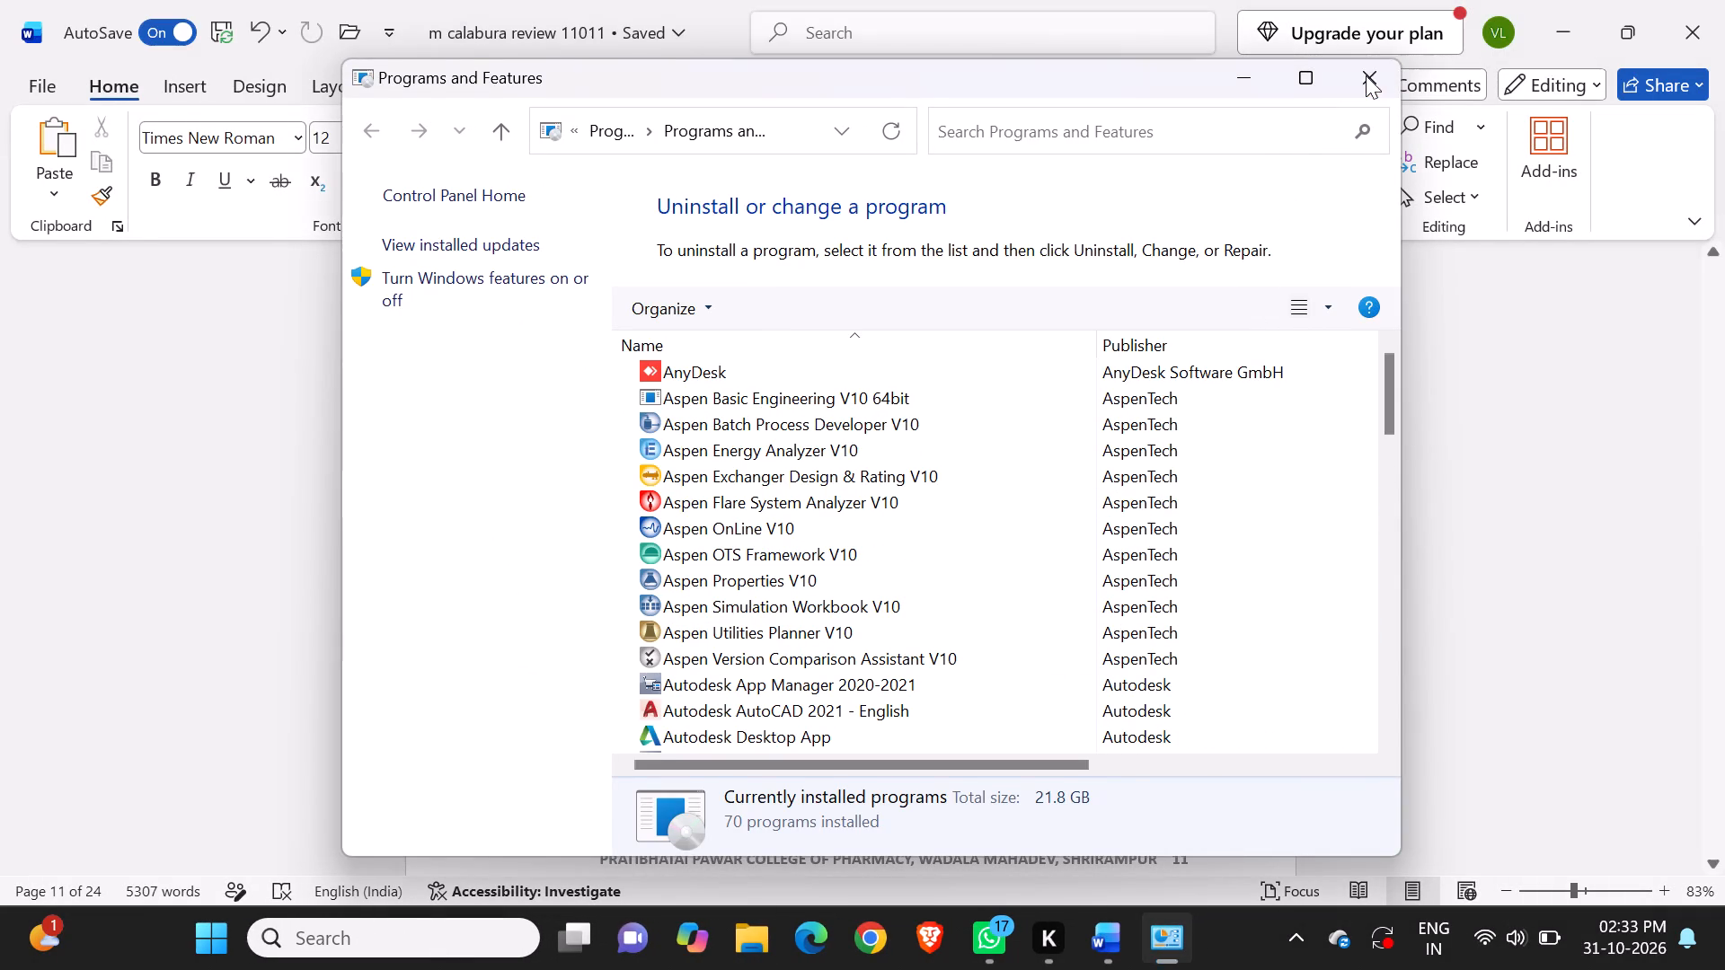
Examine the paragraph on fruit and leaf extracts that follows the flavonoid list in the review document.
scroll(1130, 416, down, 1)
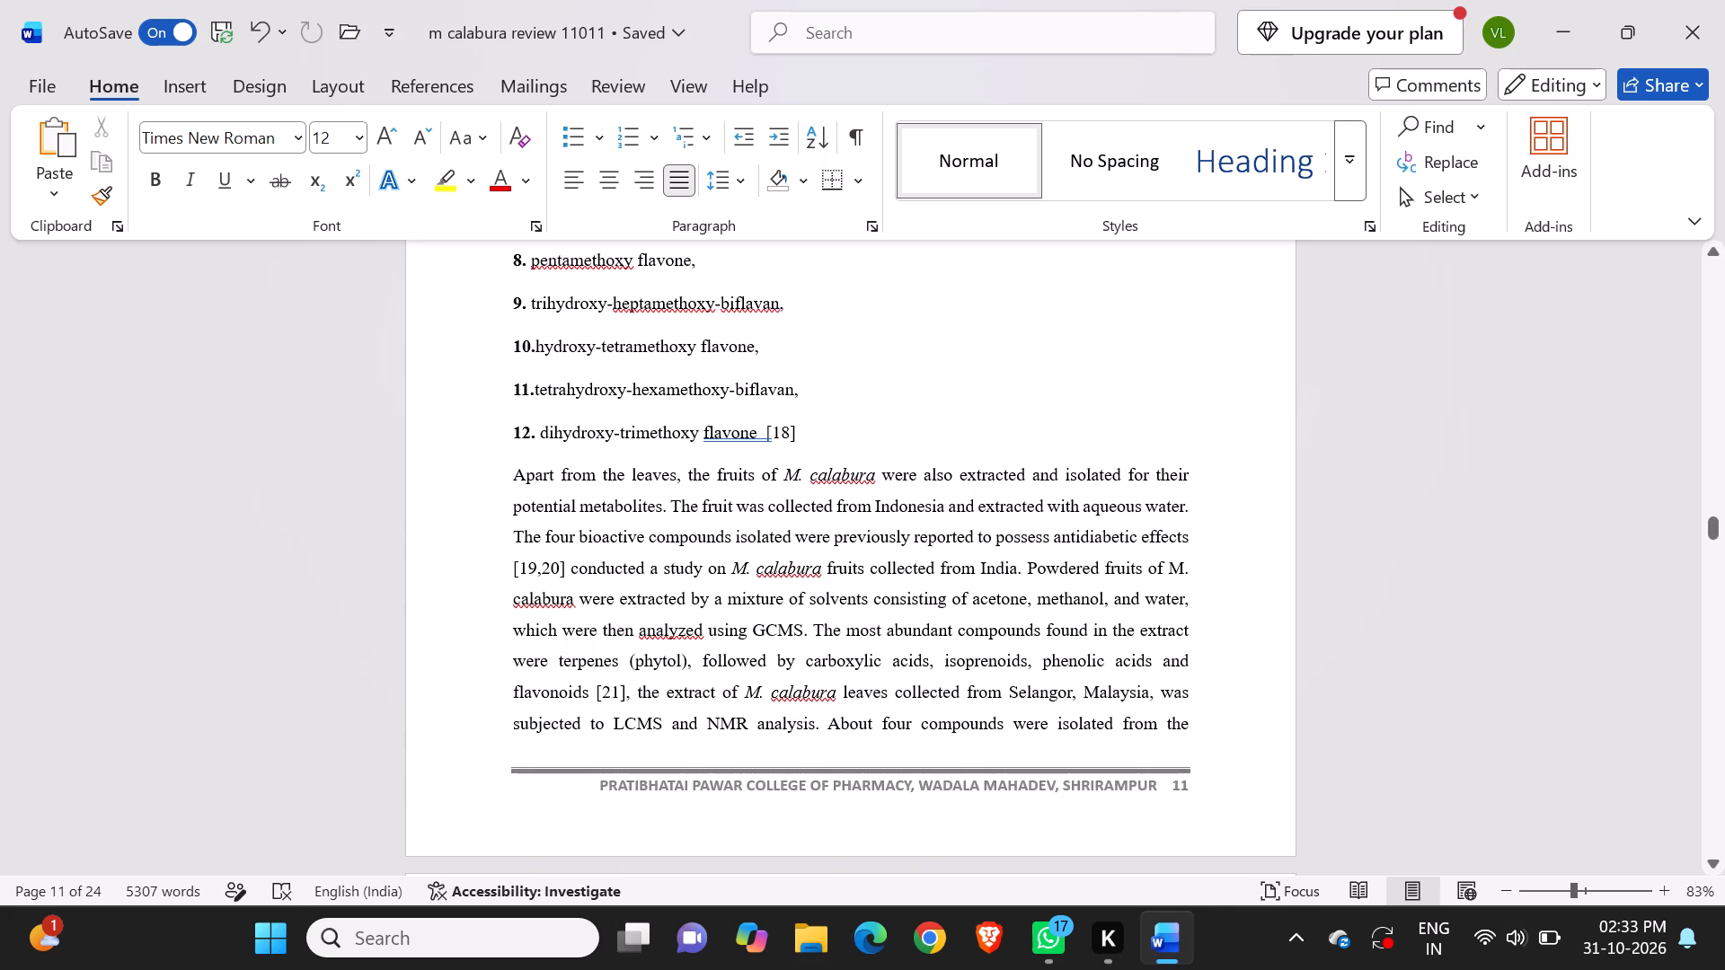
scroll(1130, 416, down, 1)
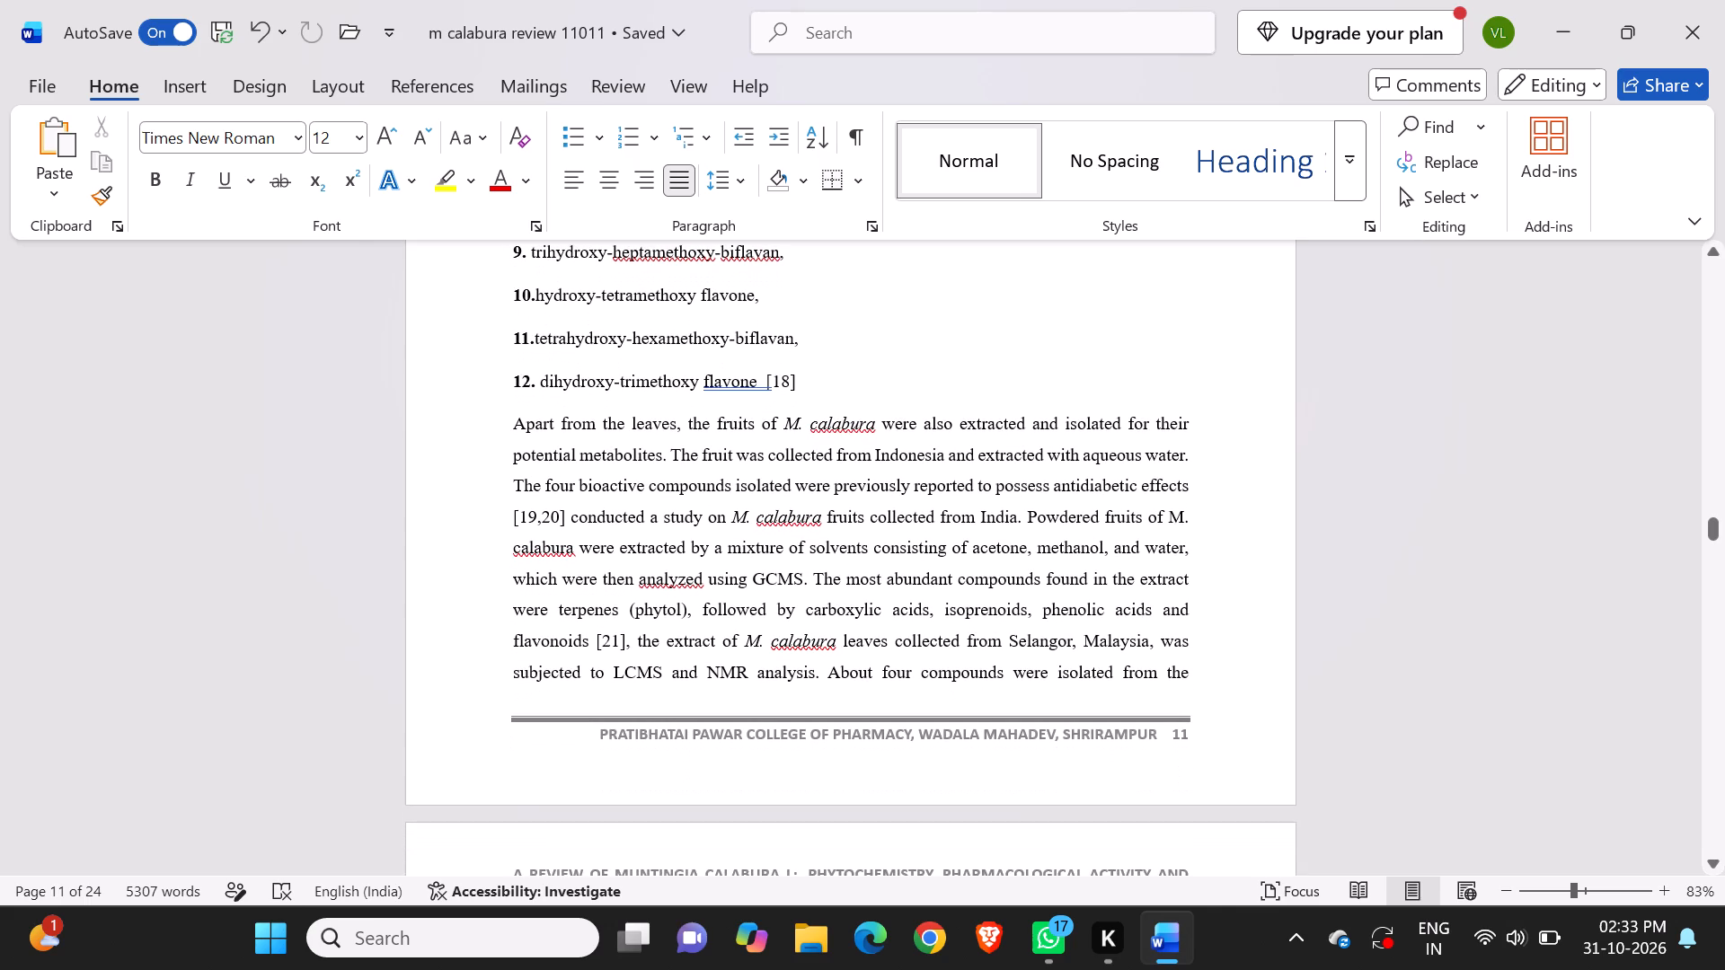
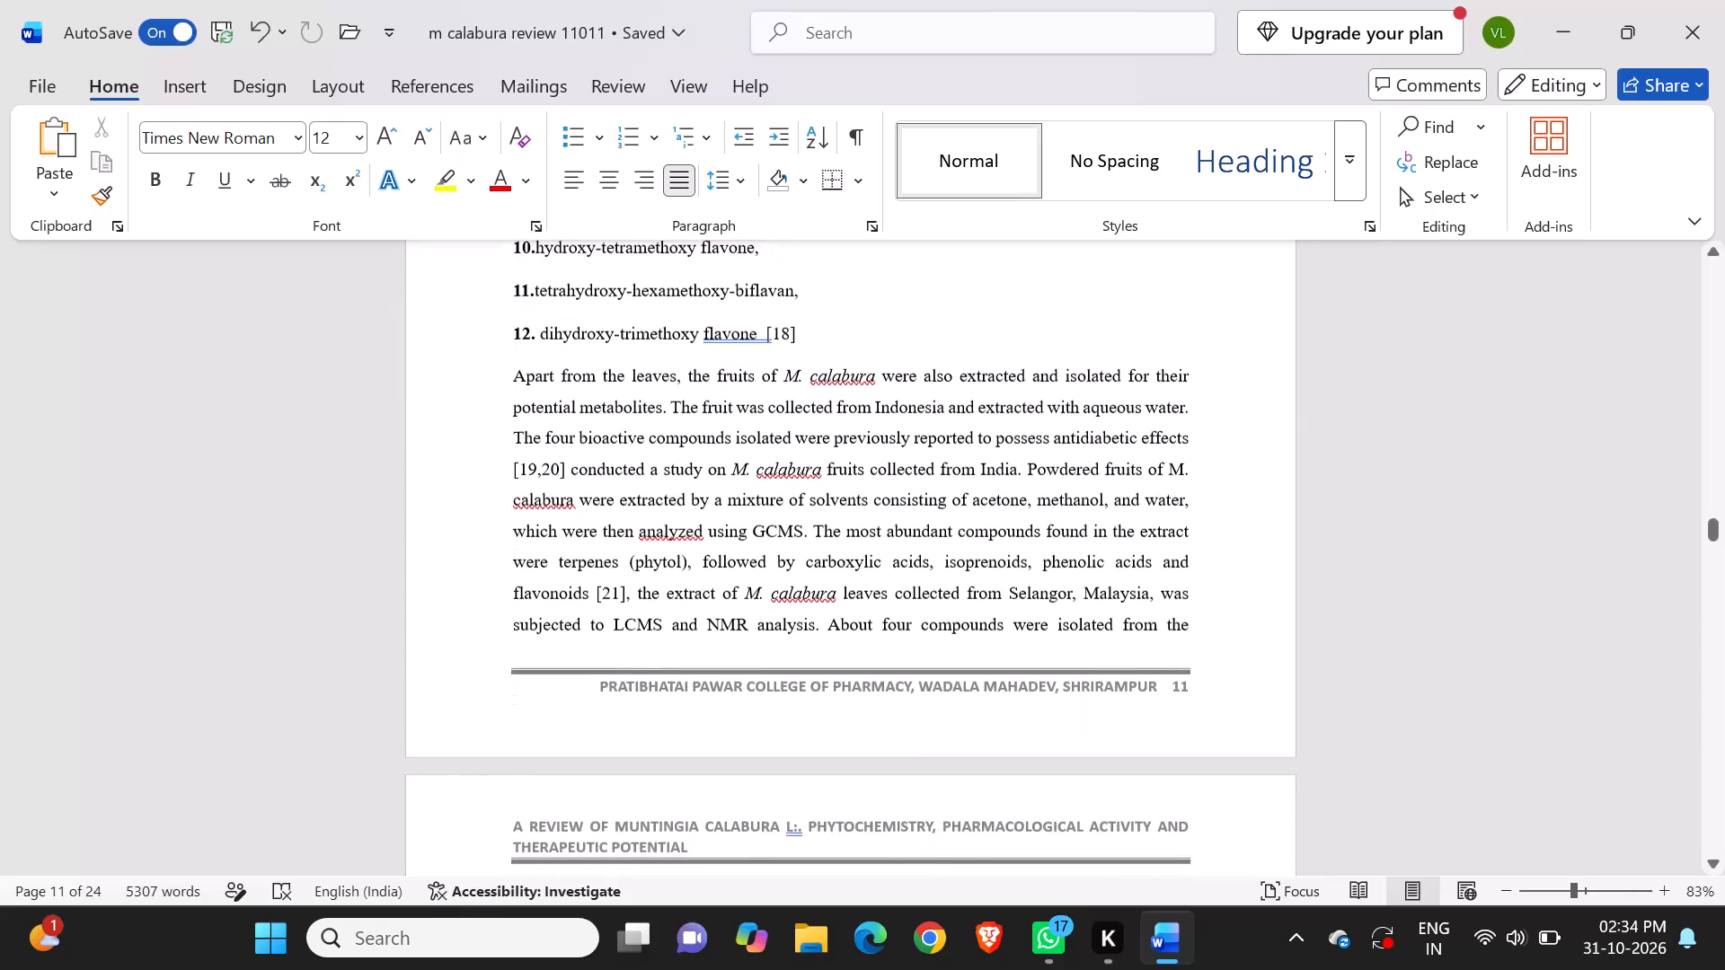
Examine the rest of the extracts paragraph on page 12 and the space between it and the phenols classification diagram.
scroll(1130, 416, down, 2)
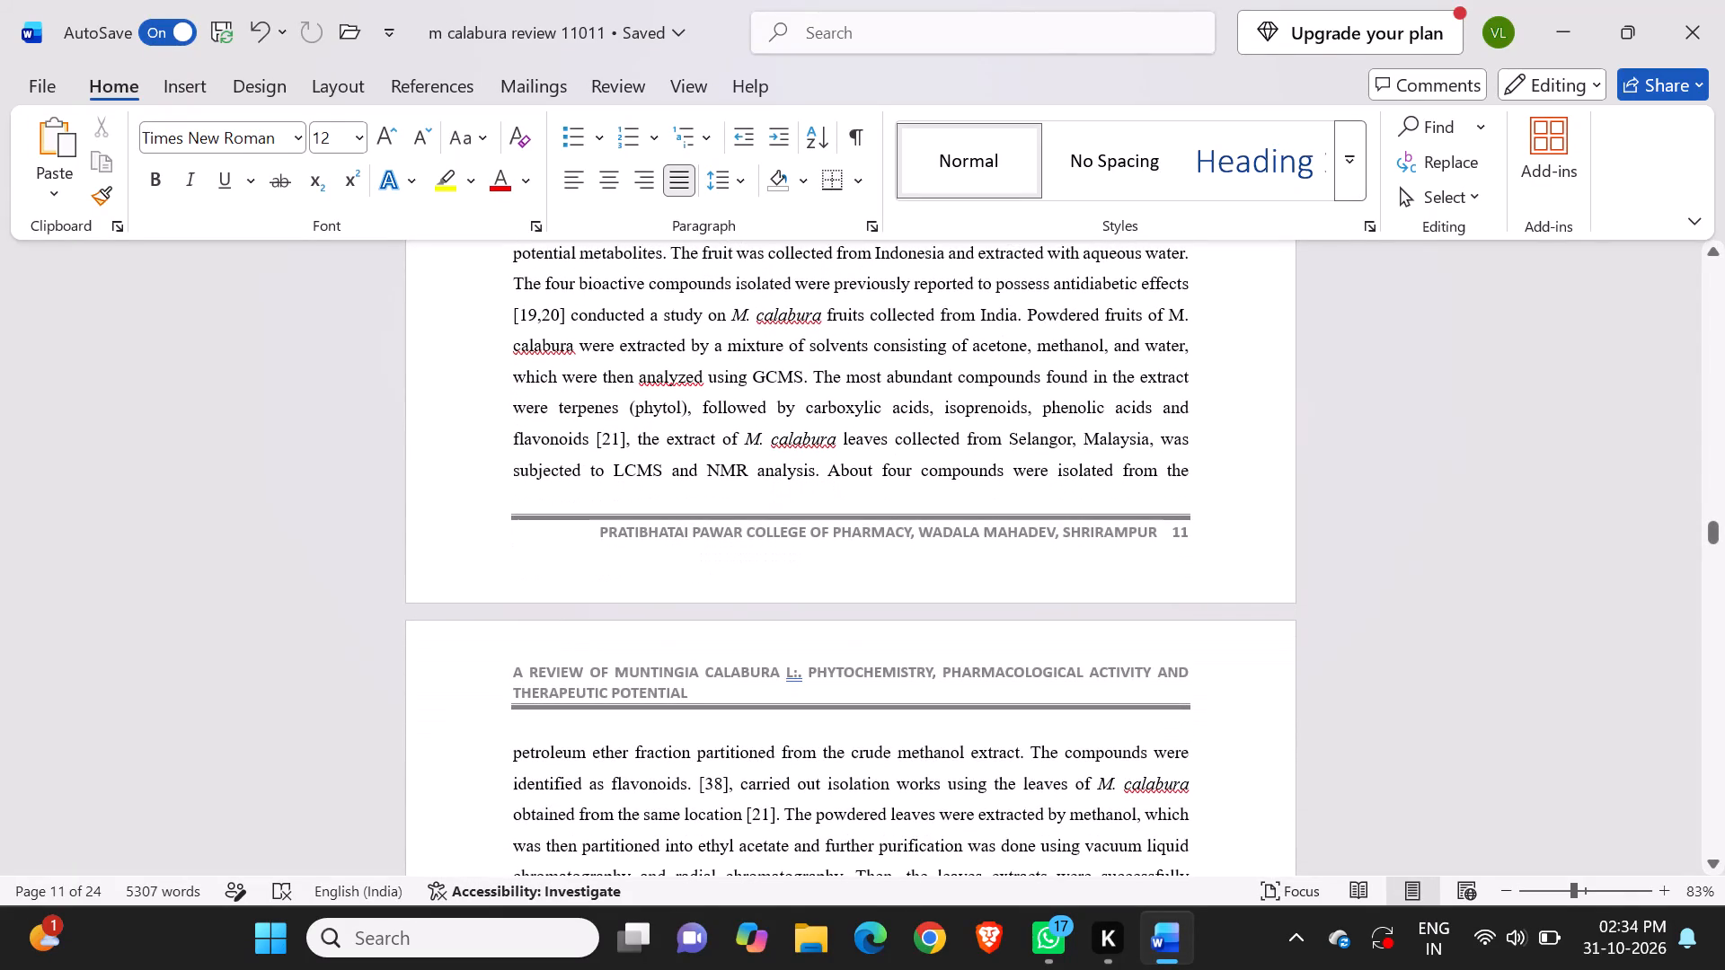
scroll(1130, 416, down, 2)
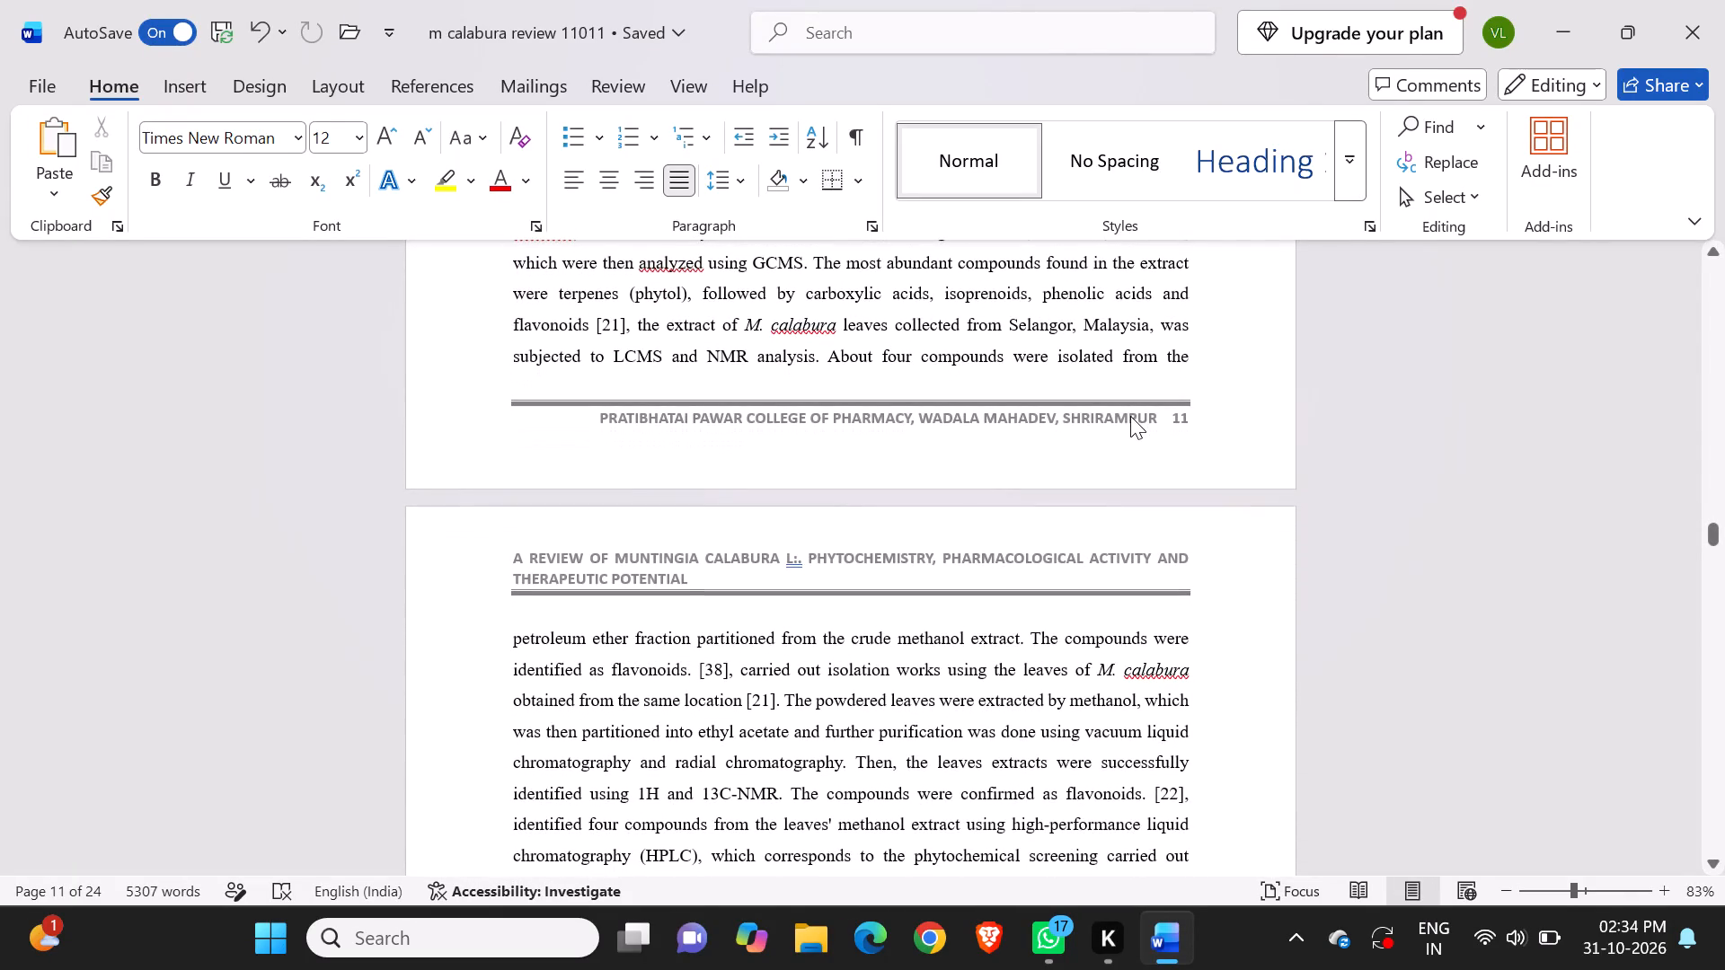
click(1130, 416)
scroll(1130, 416, down, 2)
click(1128, 414)
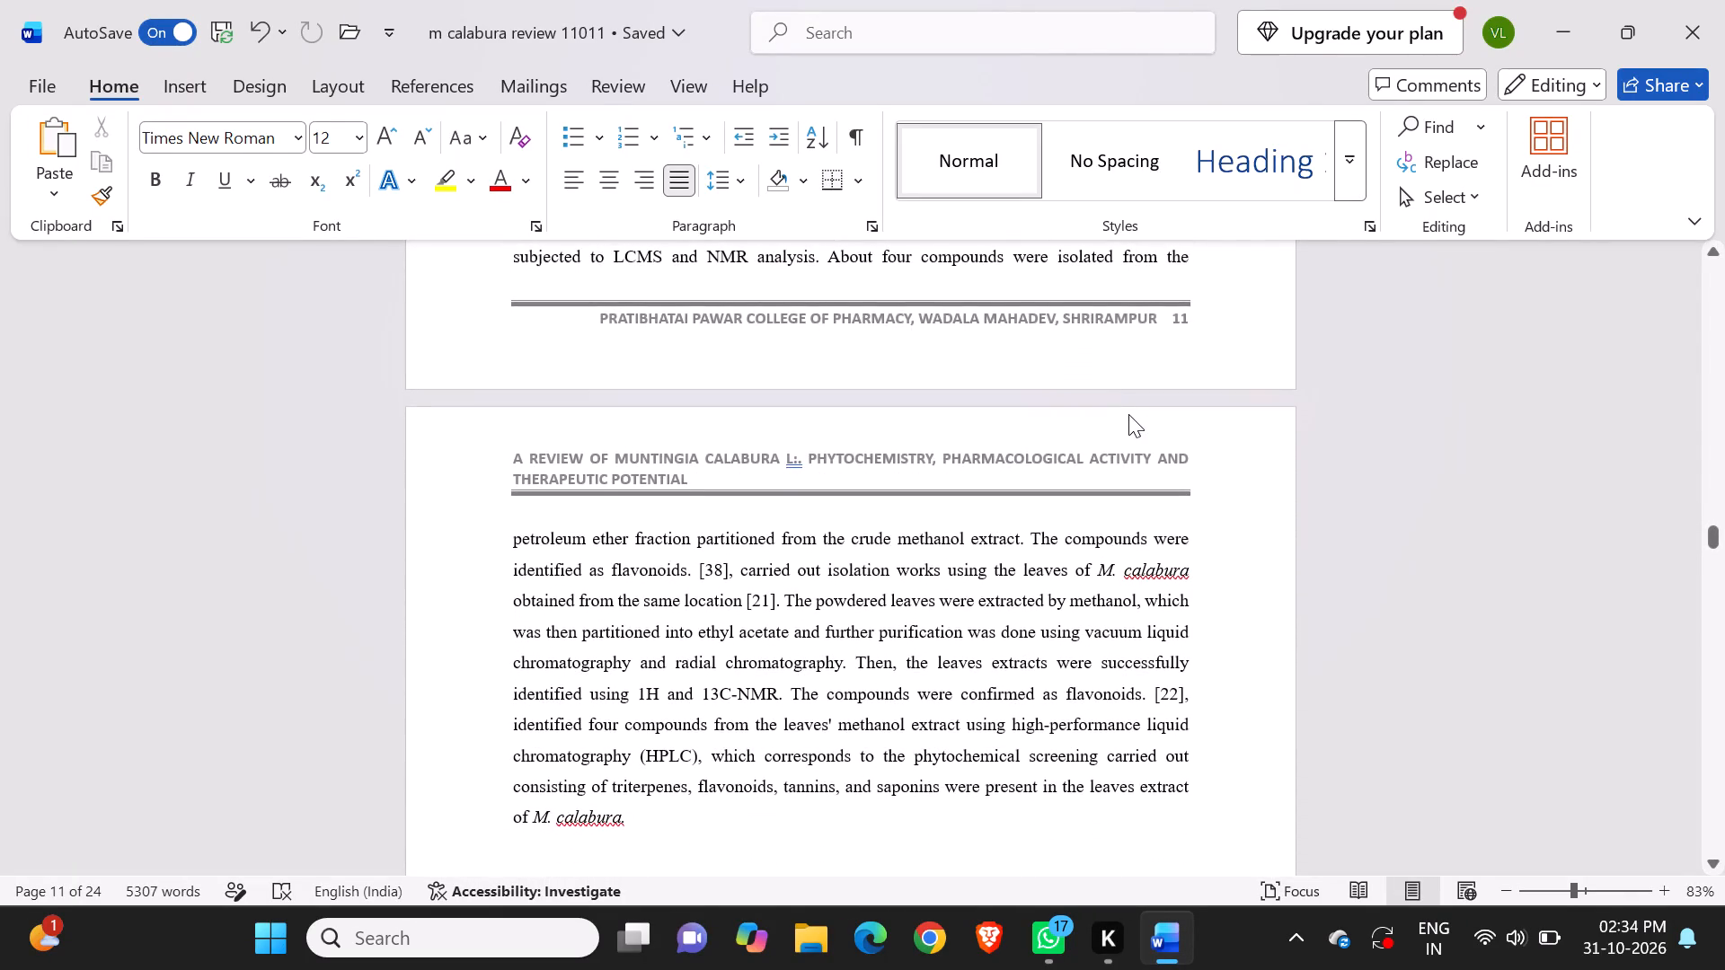
scroll(1128, 414, down, 1)
click(1128, 414)
scroll(1128, 414, down, 3)
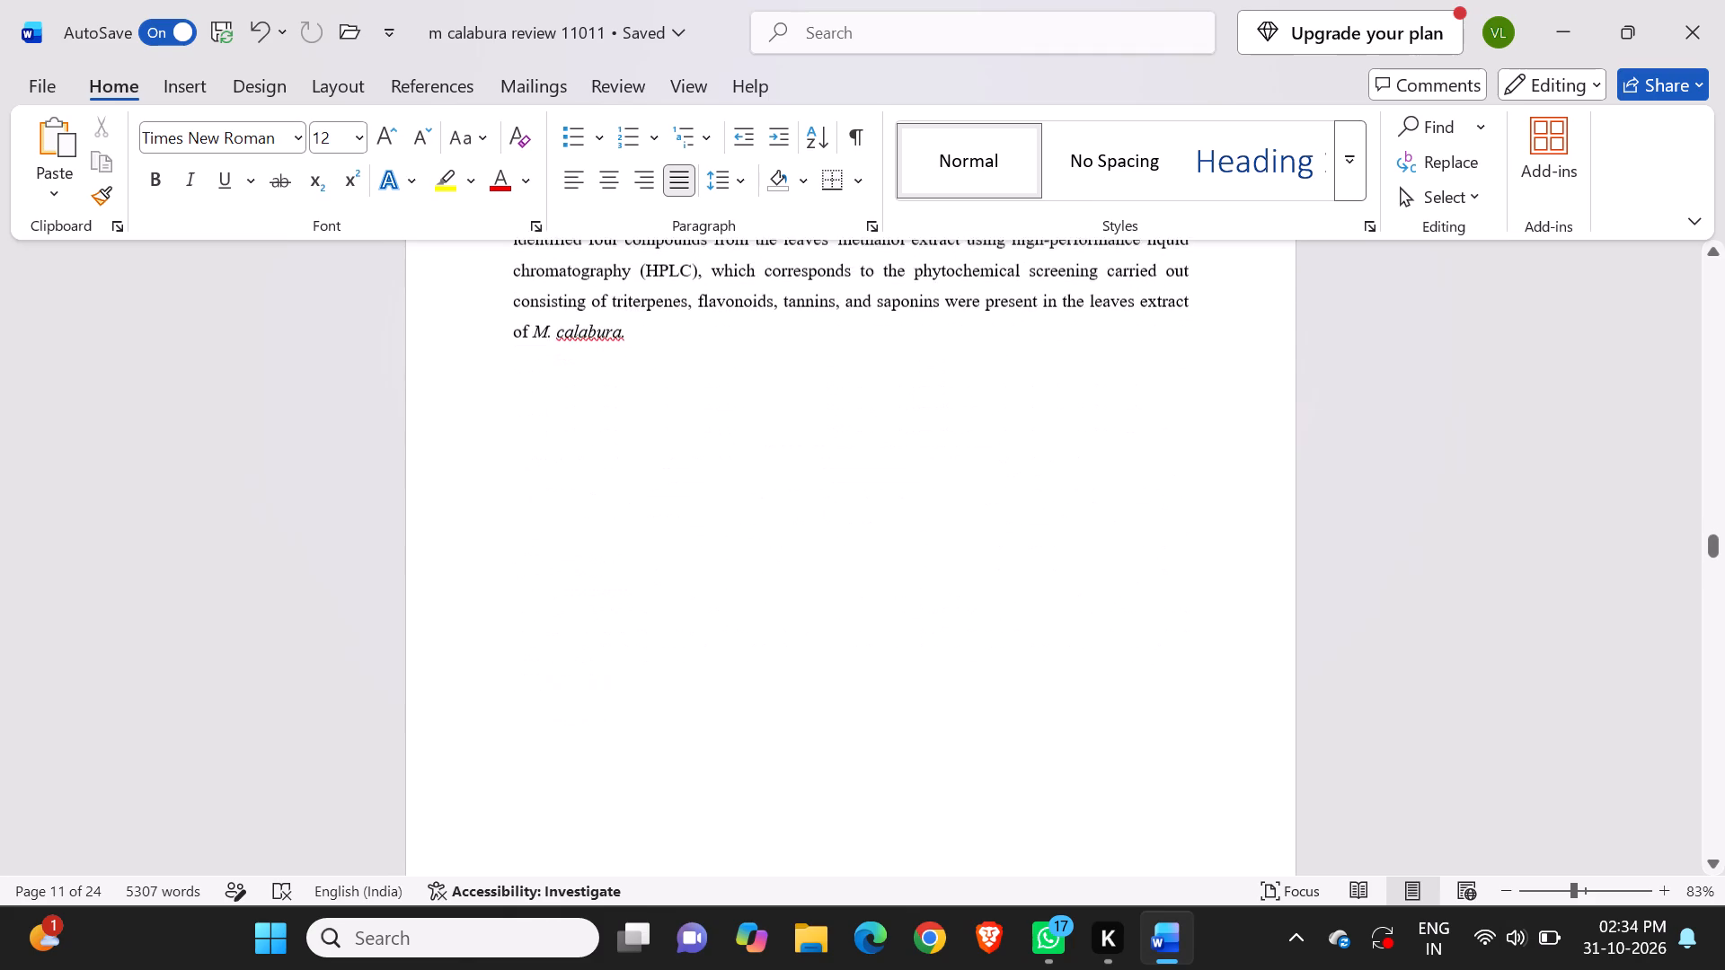
scroll(1128, 414, down, 6)
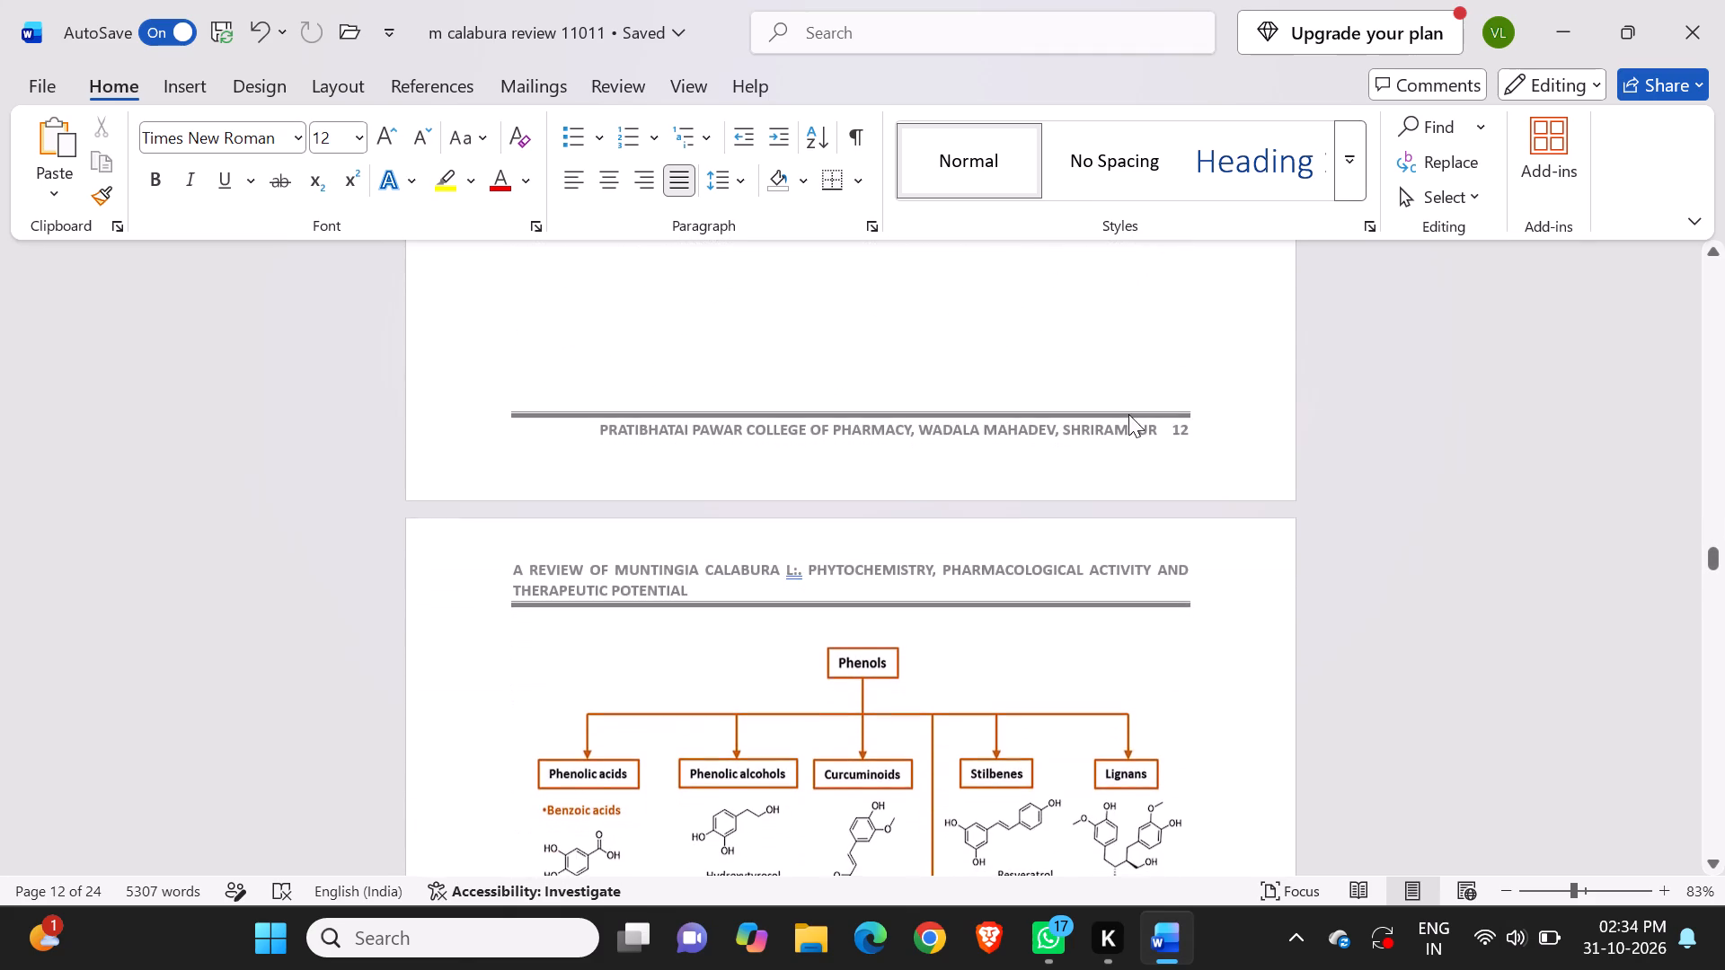
scroll(1128, 414, down, 1)
scroll(1128, 414, up, 8)
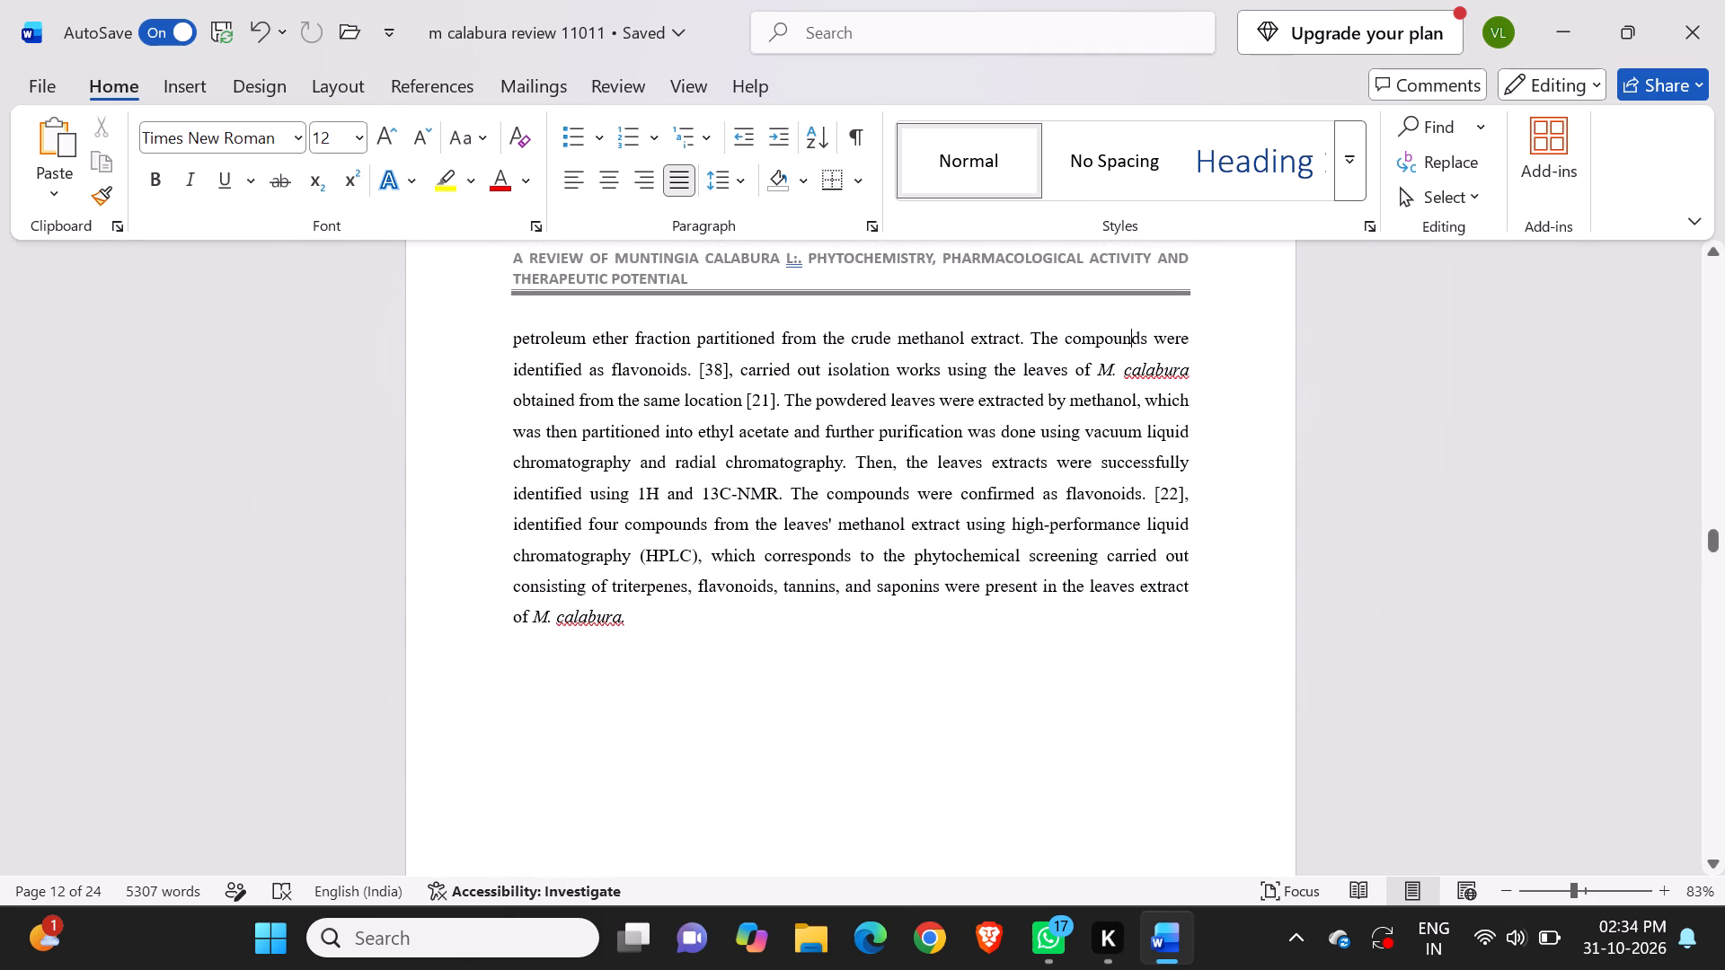
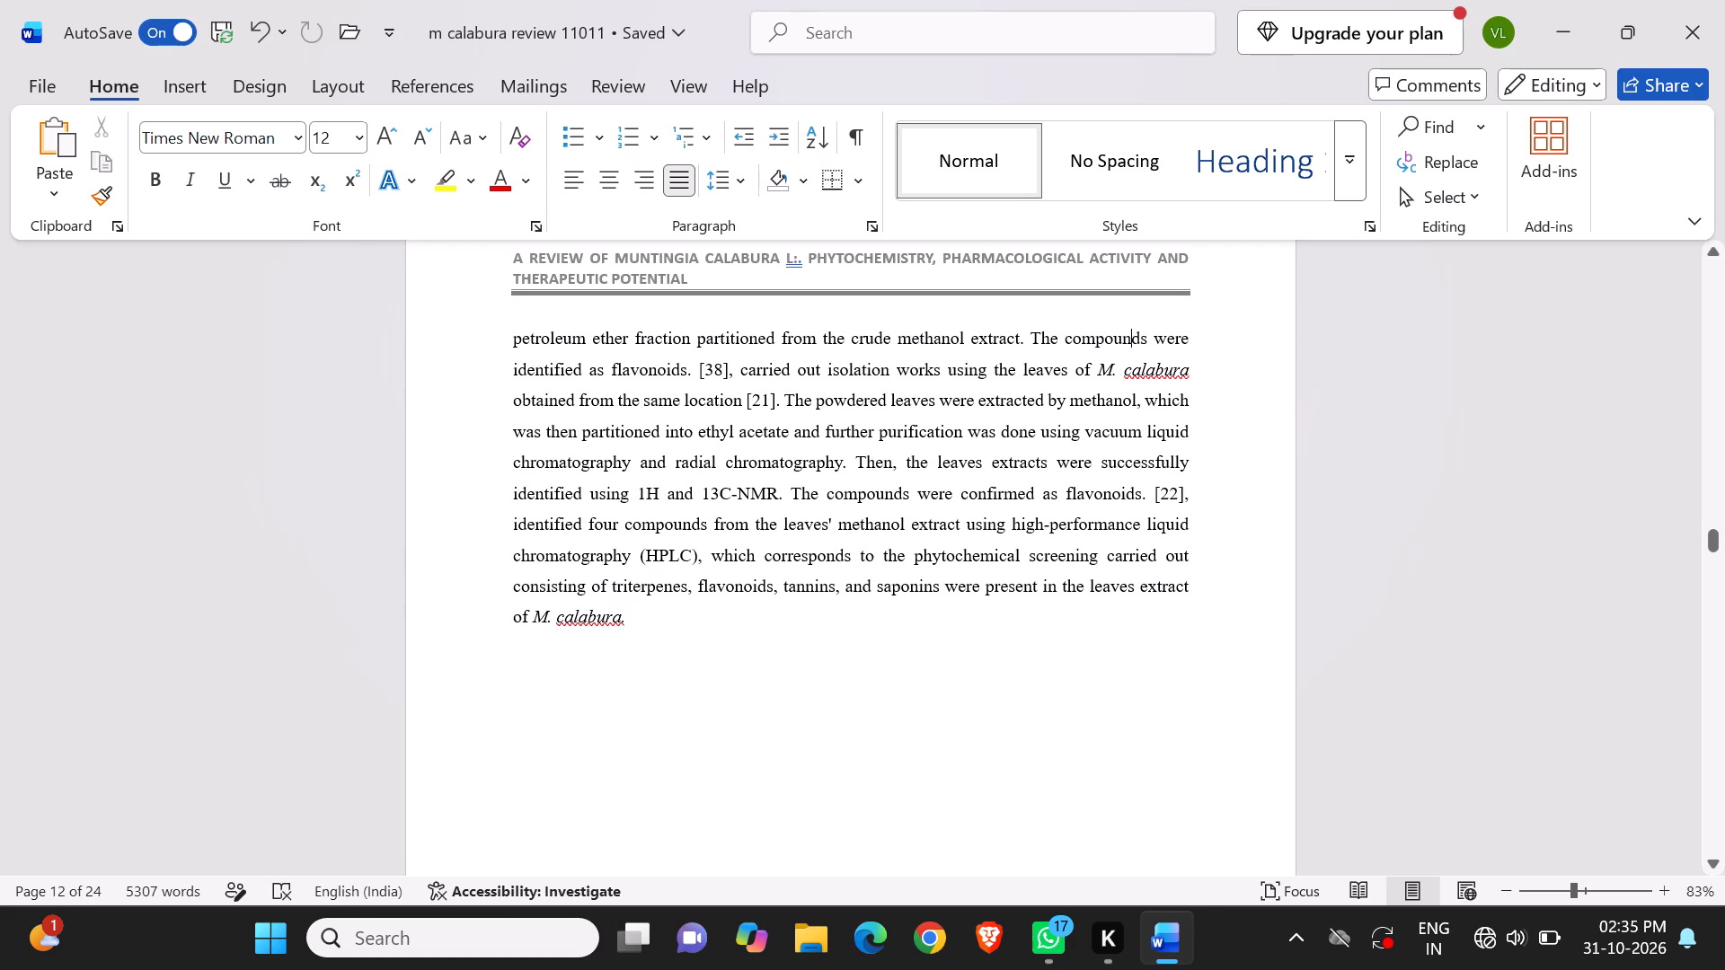
Examine the end of the extracts paragraph on page 12 and the blank space below it.
scroll(1149, 496, down, 1)
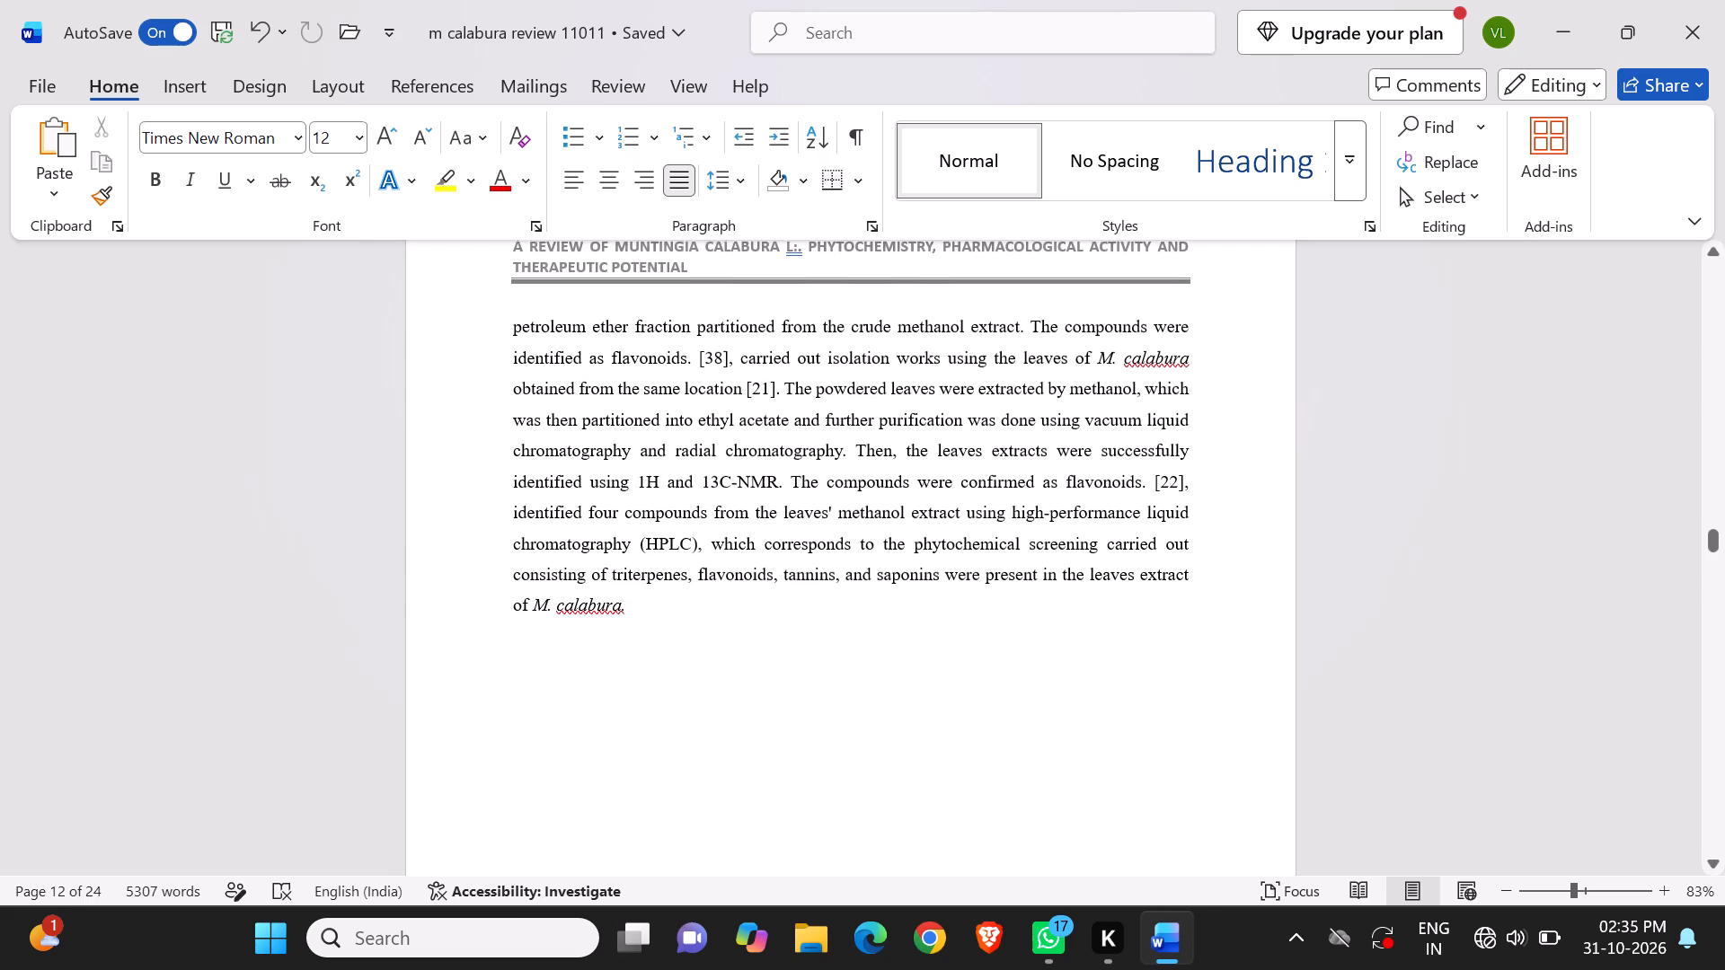
scroll(1149, 496, down, 1)
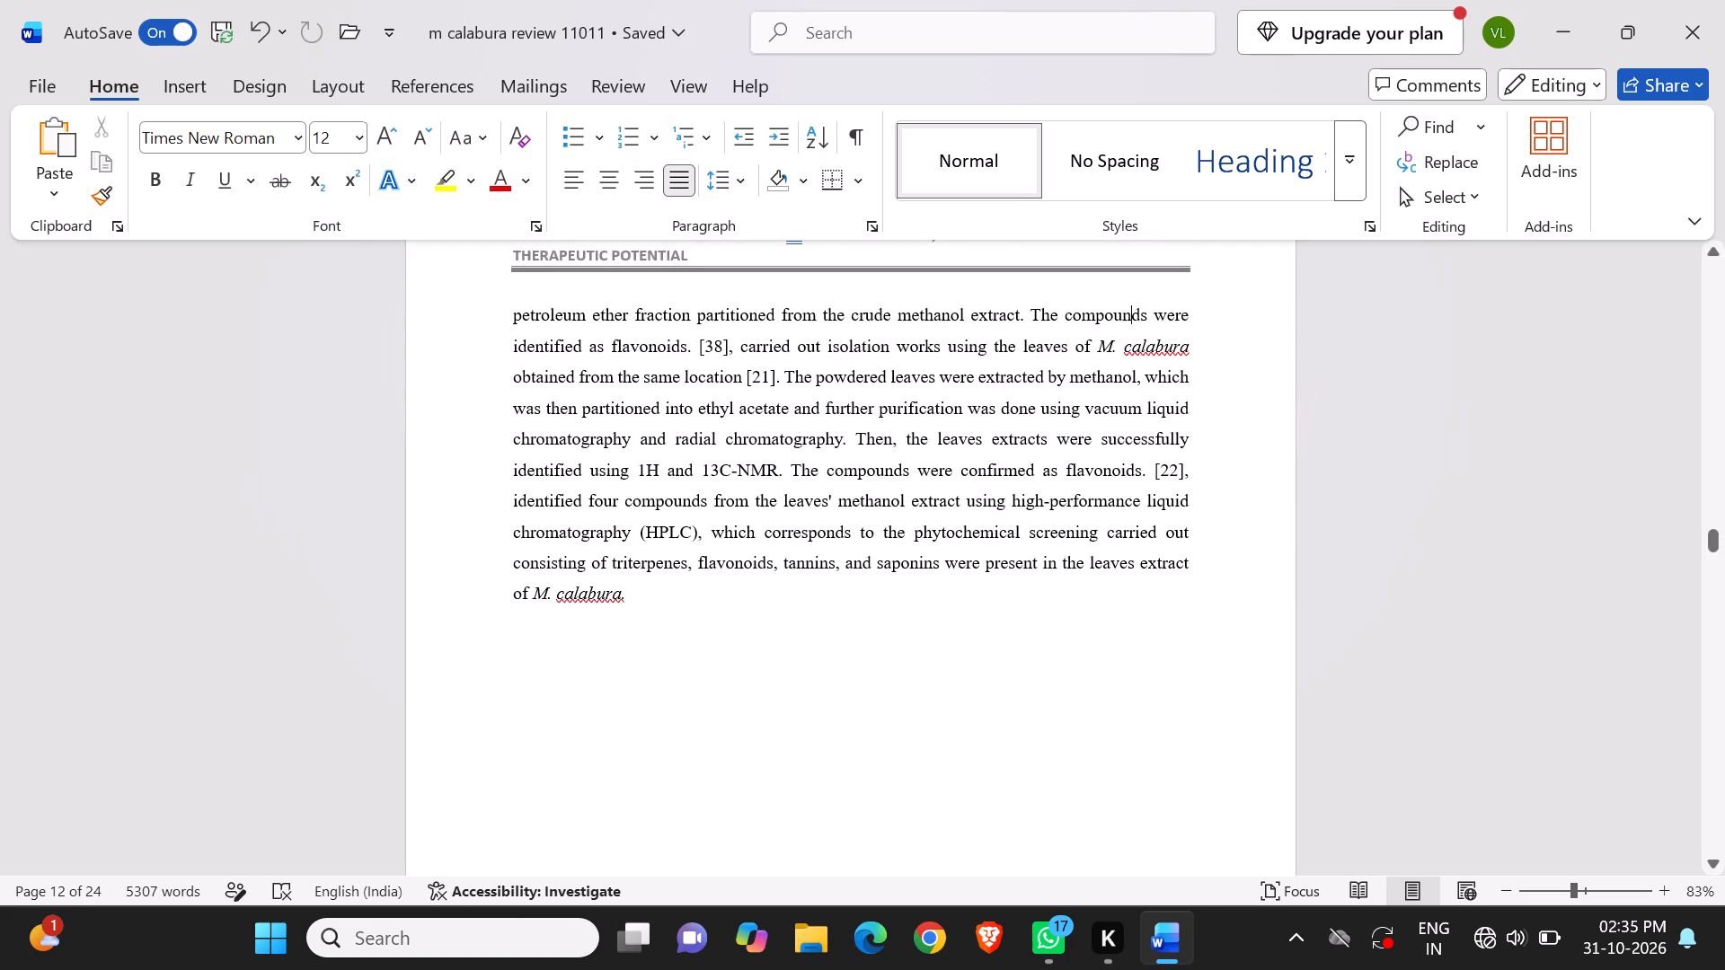
scroll(1149, 496, down, 1)
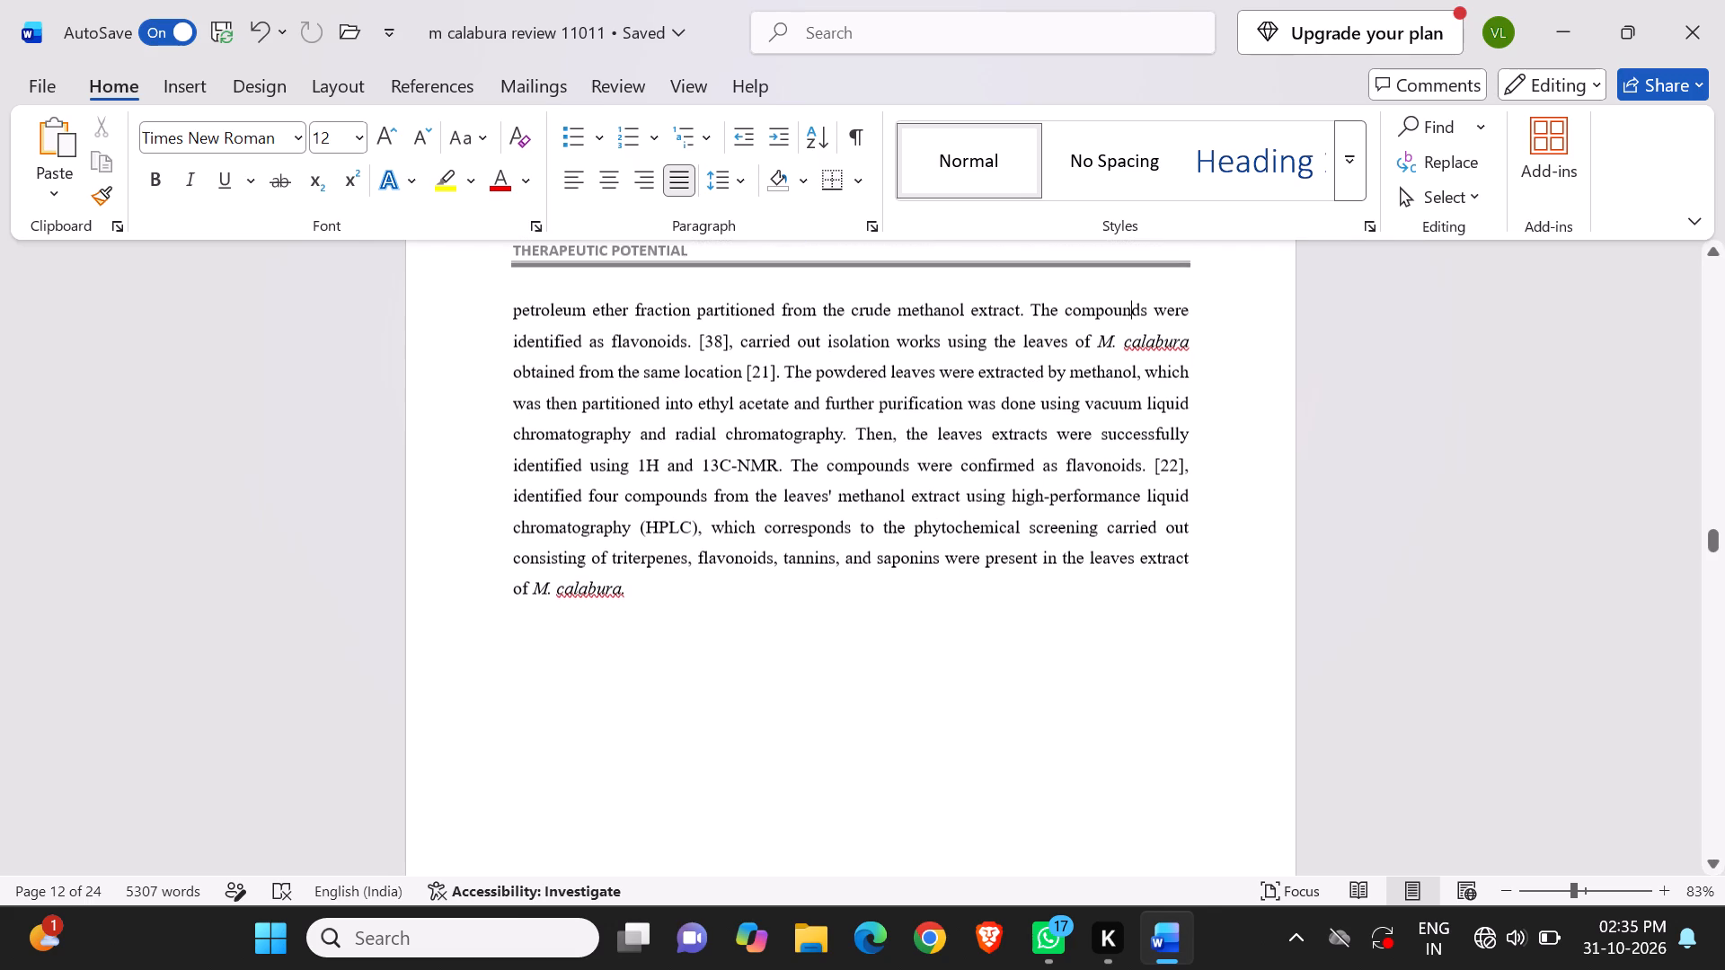
scroll(1149, 496, down, 1)
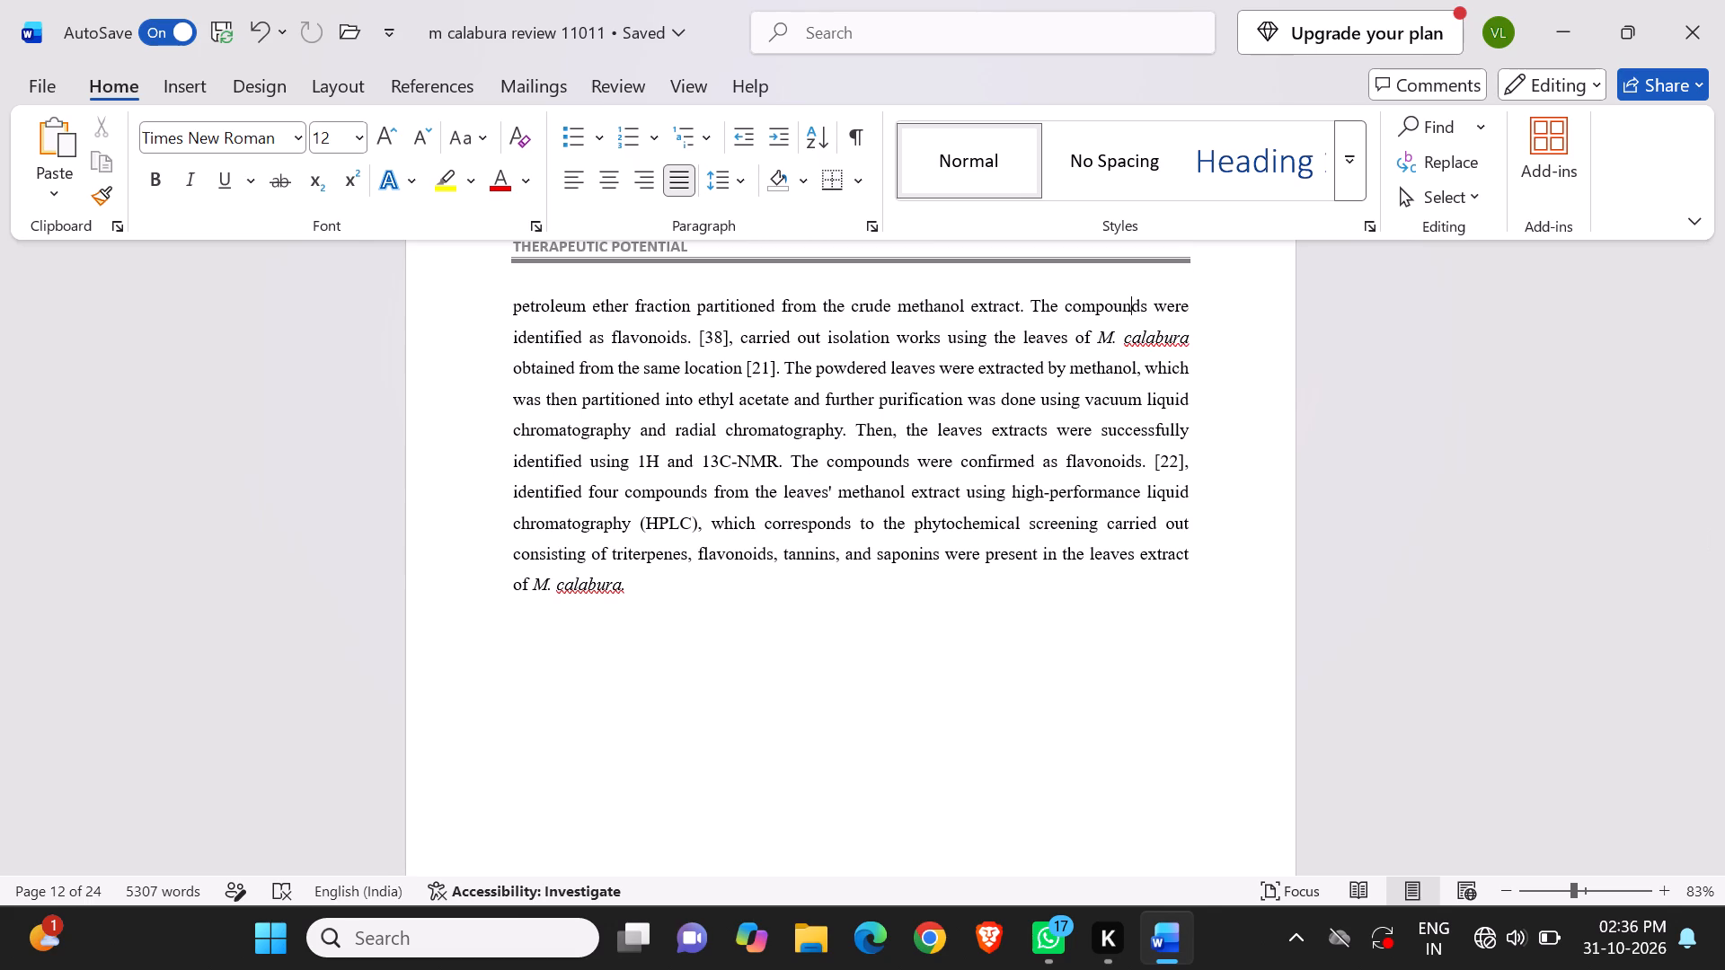
scroll(1149, 496, down, 1)
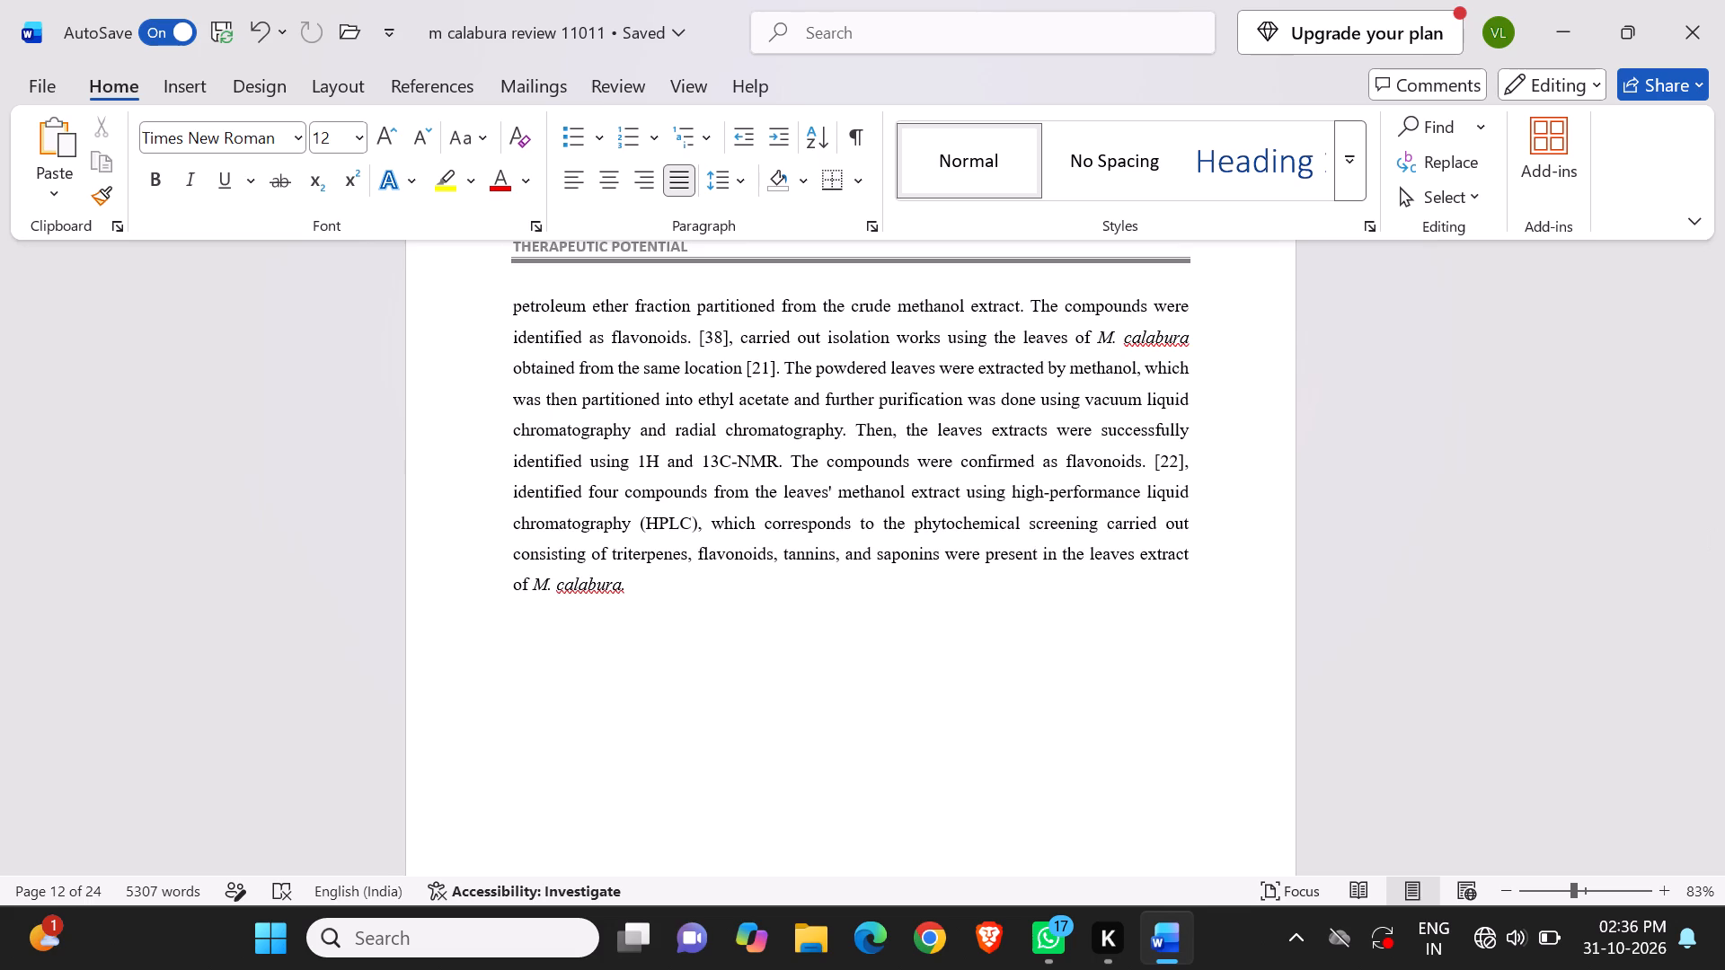
scroll(1149, 496, down, 2)
click(1149, 496)
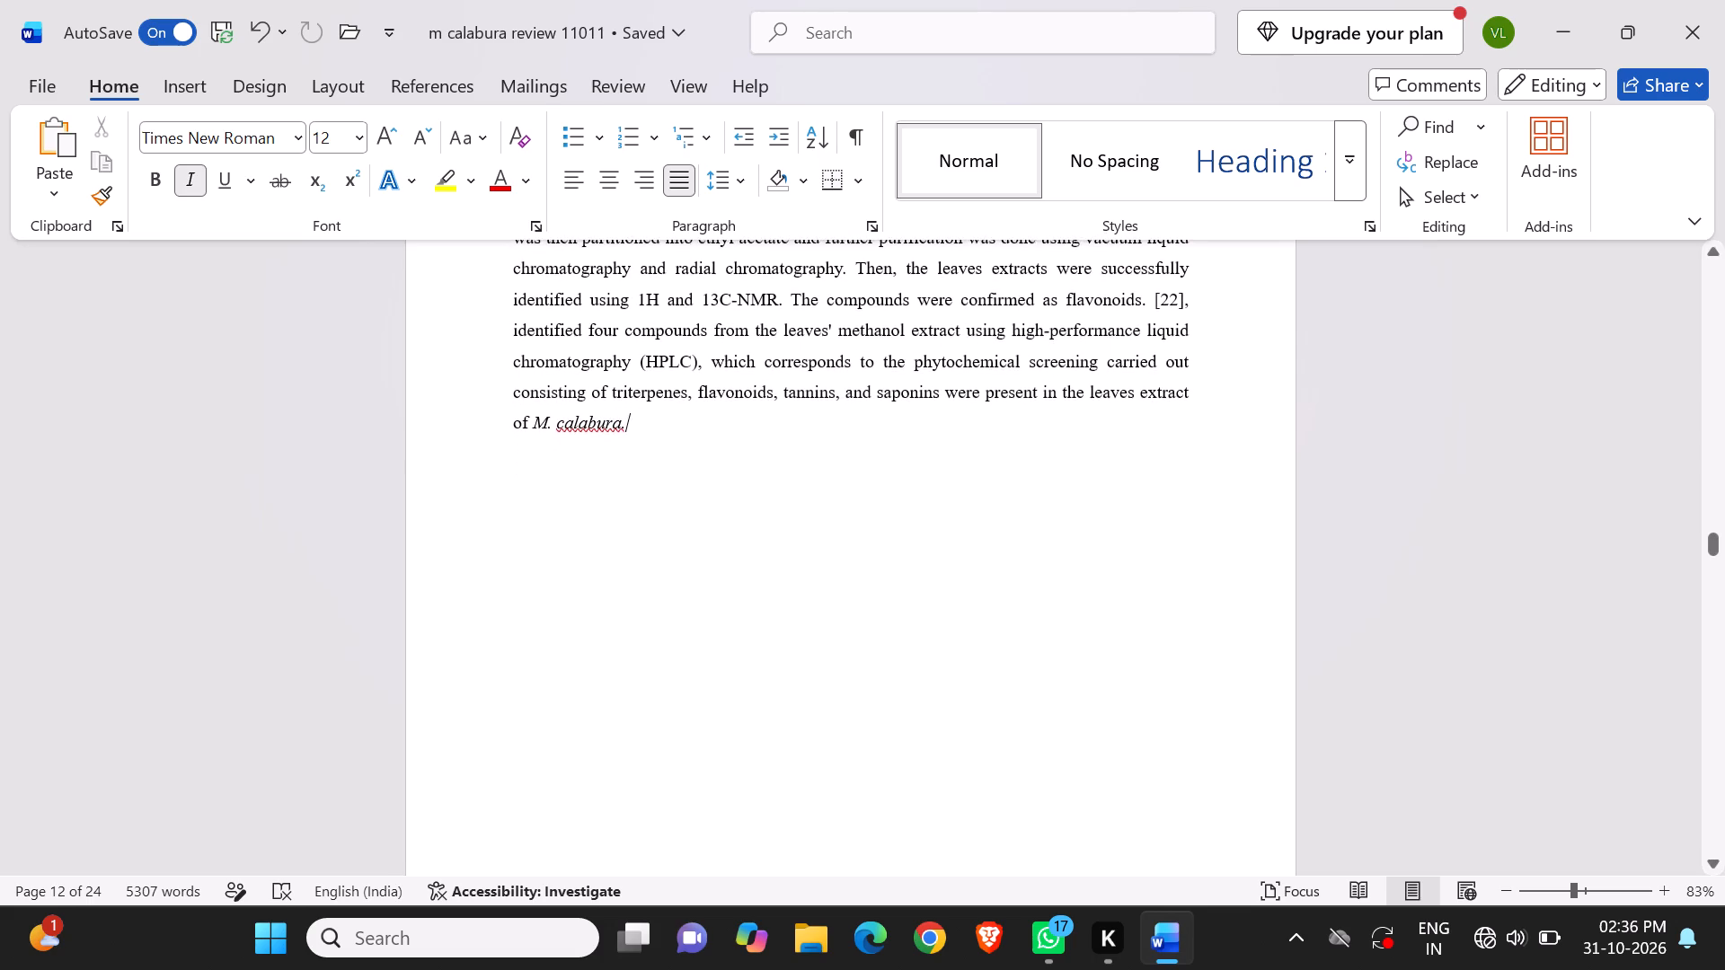
scroll(1149, 496, down, 6)
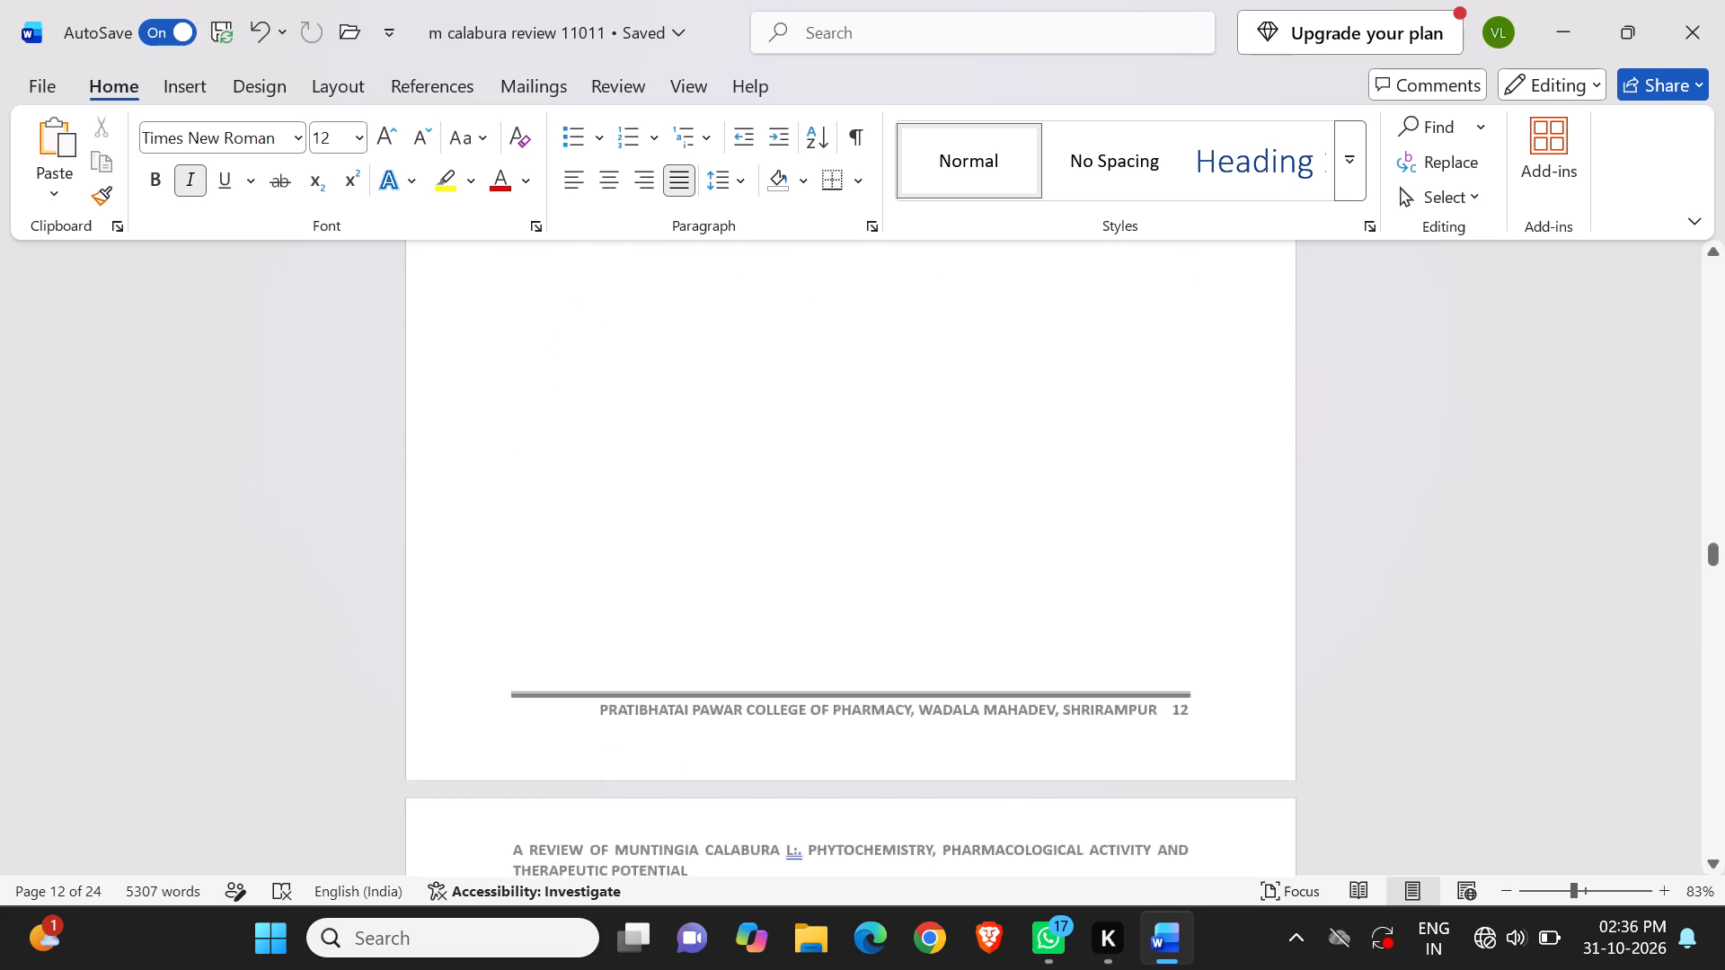
scroll(1145, 487, down, 1)
drag(1145, 487, 1053, 212)
scroll(1116, 391, down, 2)
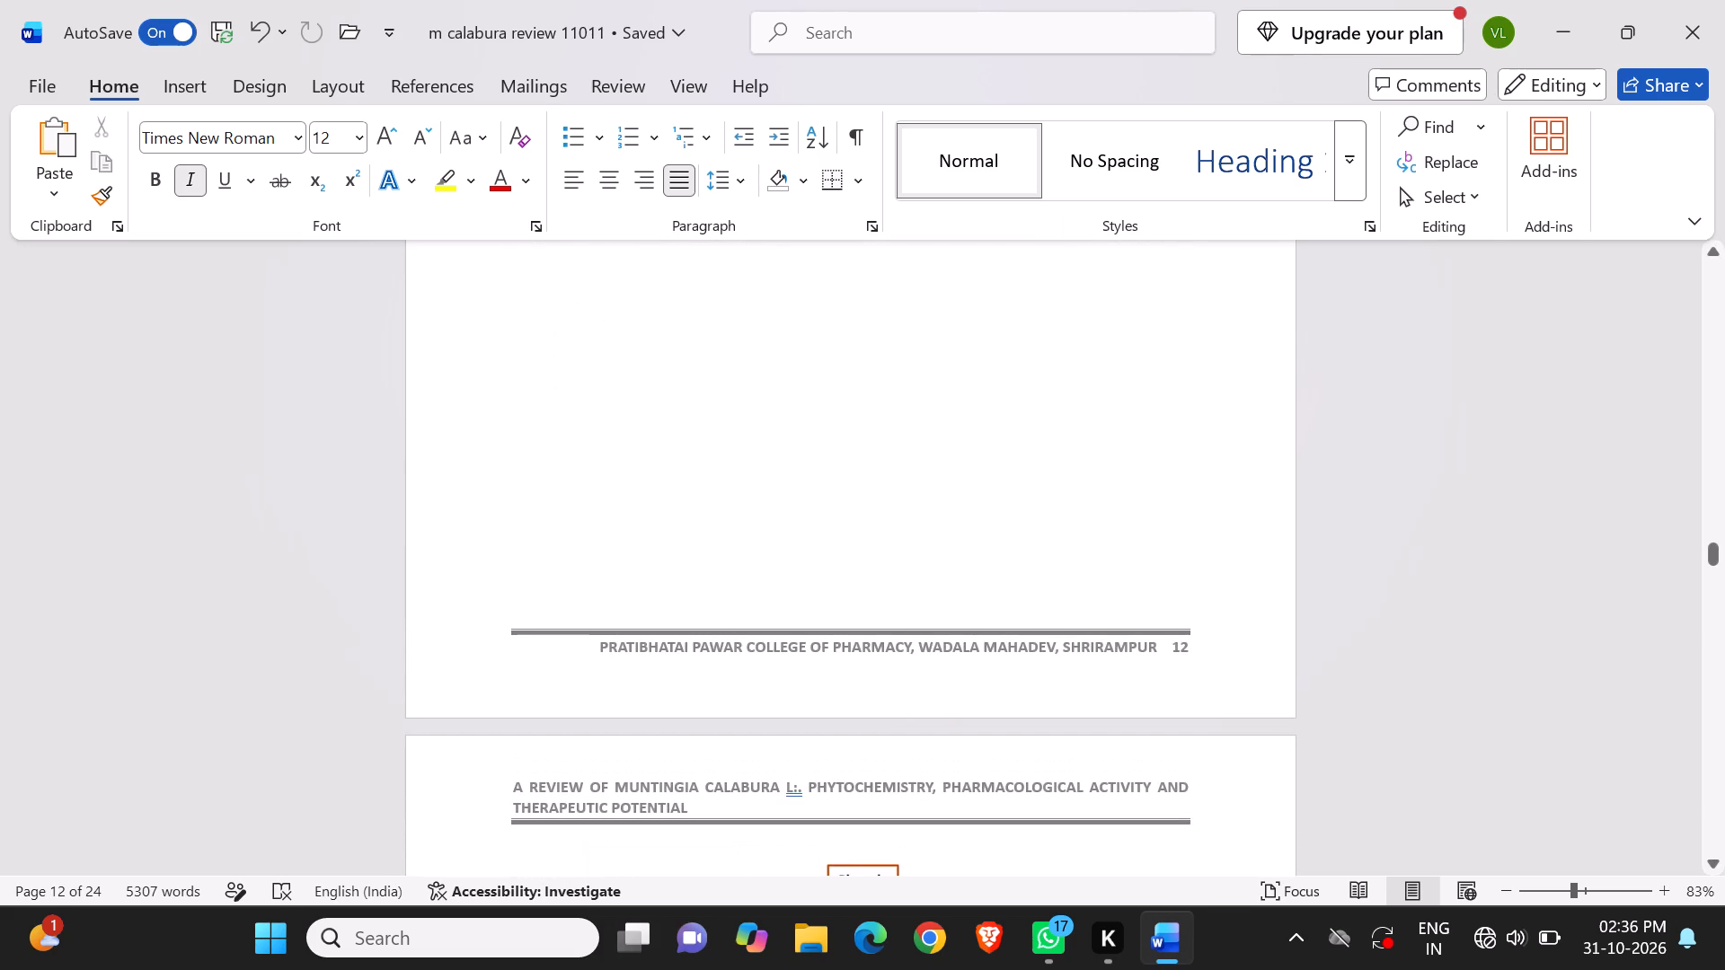
Examine the phenols classification diagram on page 13 and the Qualitative phytochemical screening paragraph below it.
scroll(1123, 346, down, 6)
click(1123, 346)
scroll(1123, 346, down, 1)
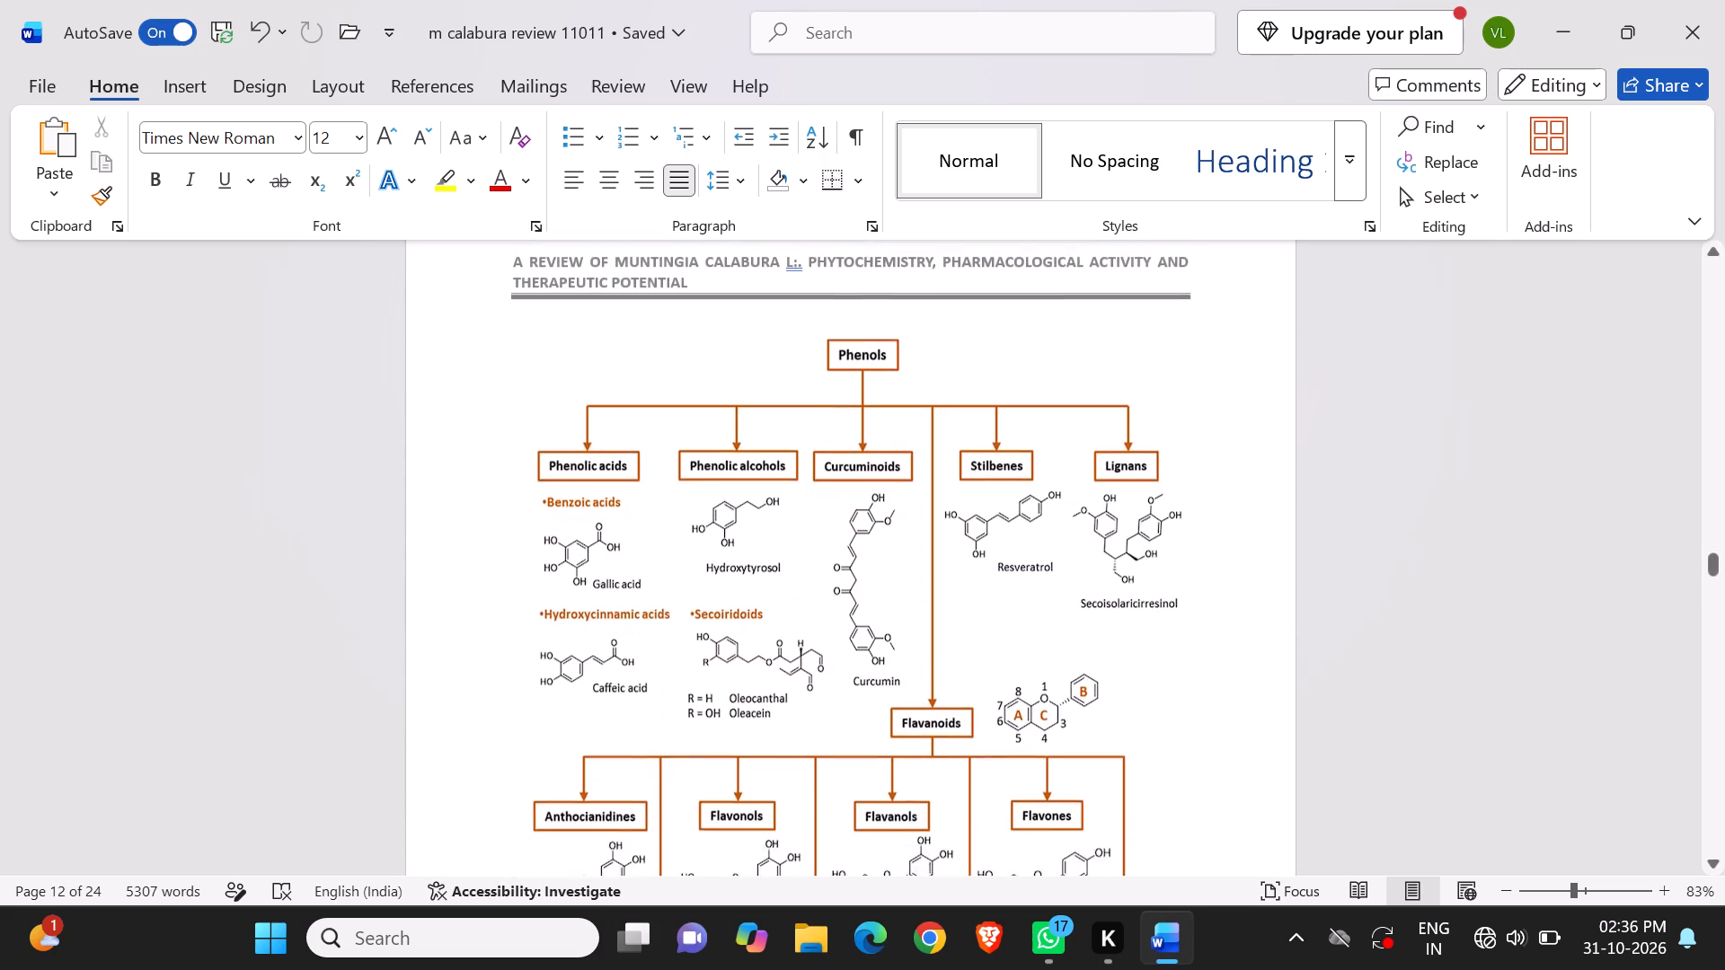
scroll(1123, 346, down, 1)
click(1123, 346)
scroll(1123, 346, down, 1)
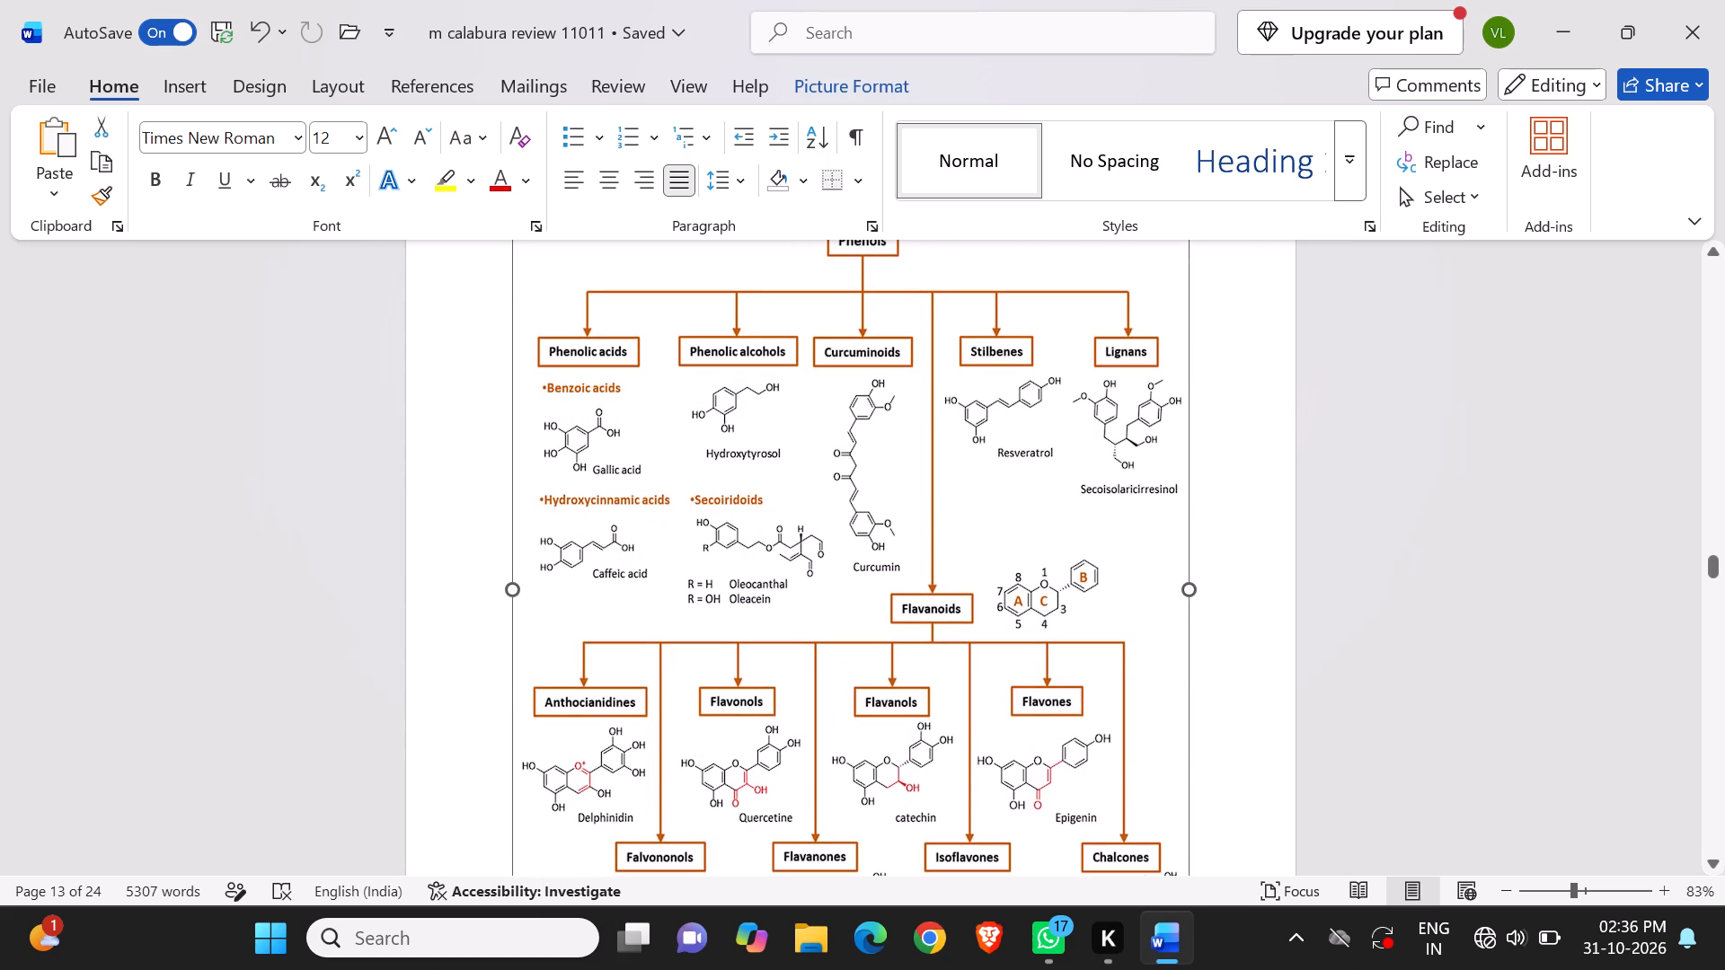
scroll(1123, 346, down, 2)
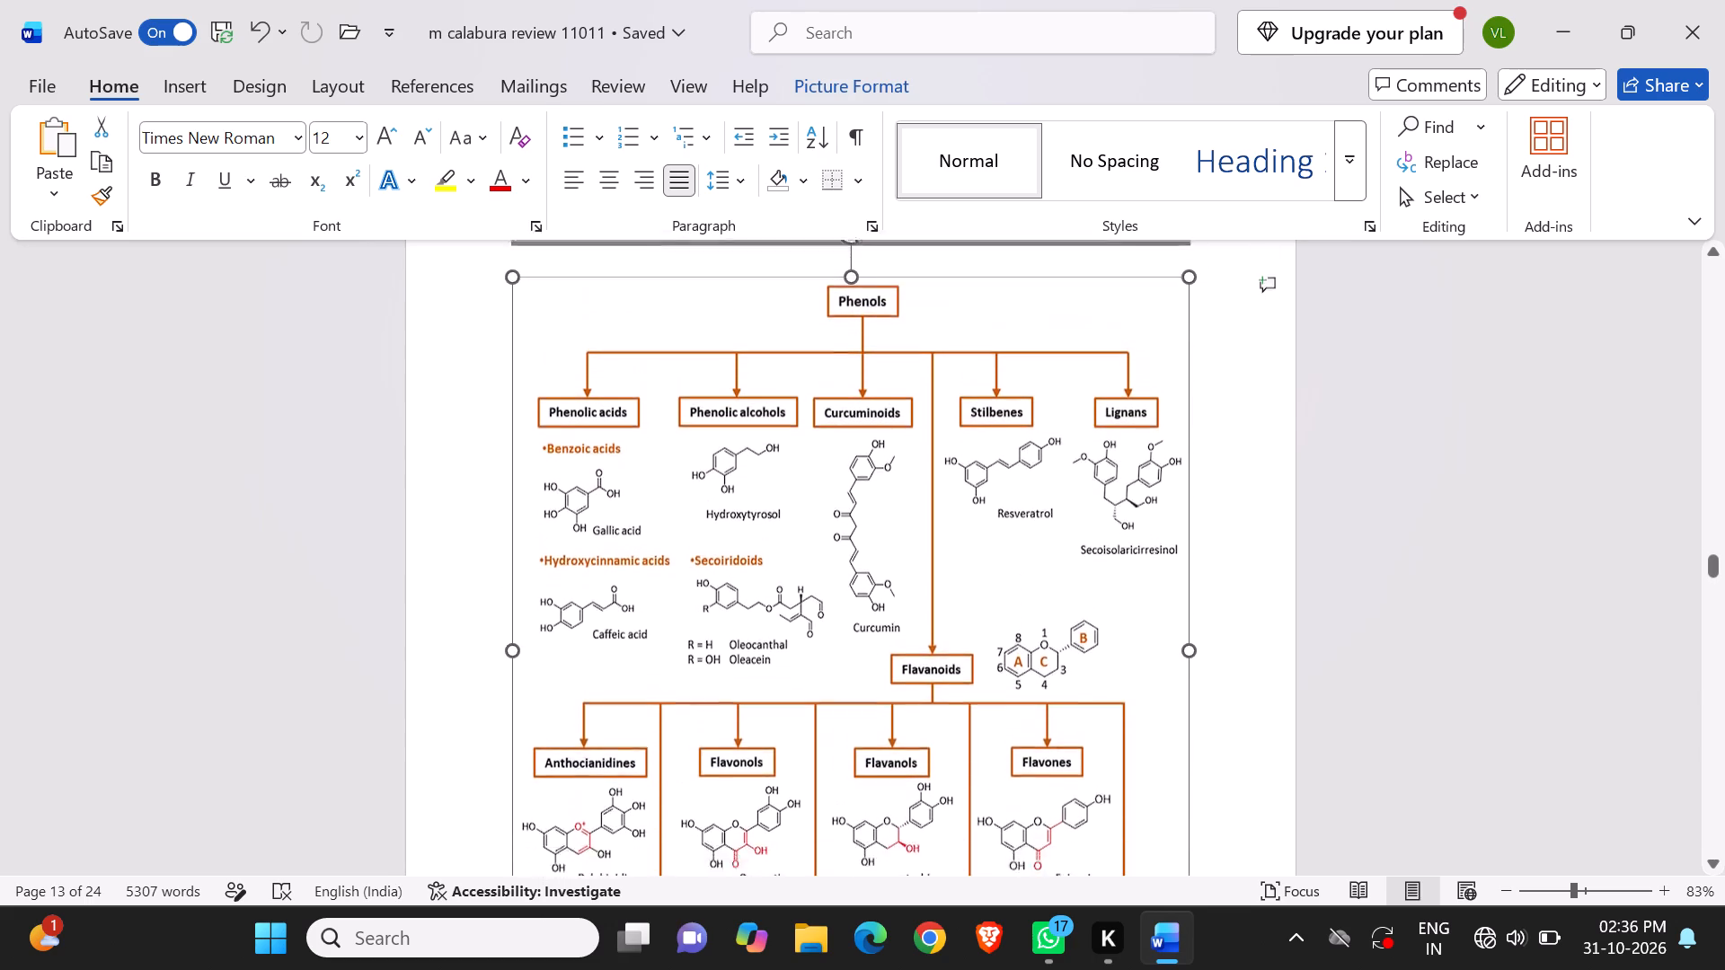
scroll(1123, 346, down, 1)
drag(1123, 346, 1097, 246)
scroll(1116, 326, down, 1)
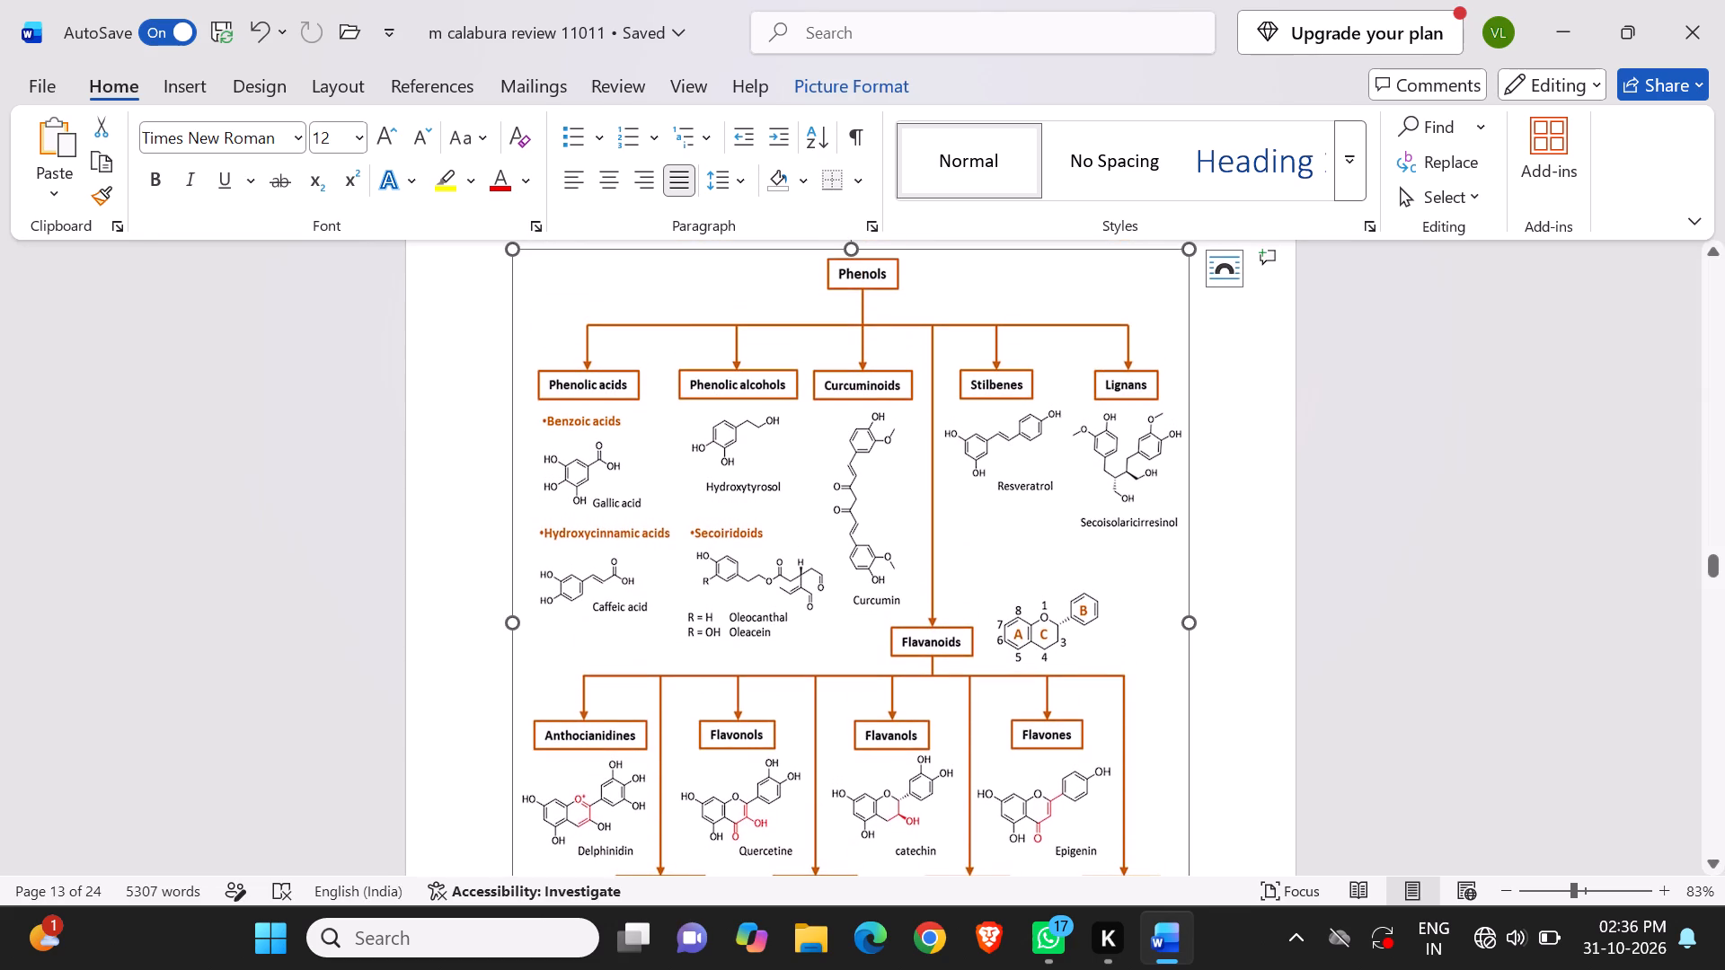
scroll(1172, 503, down, 6)
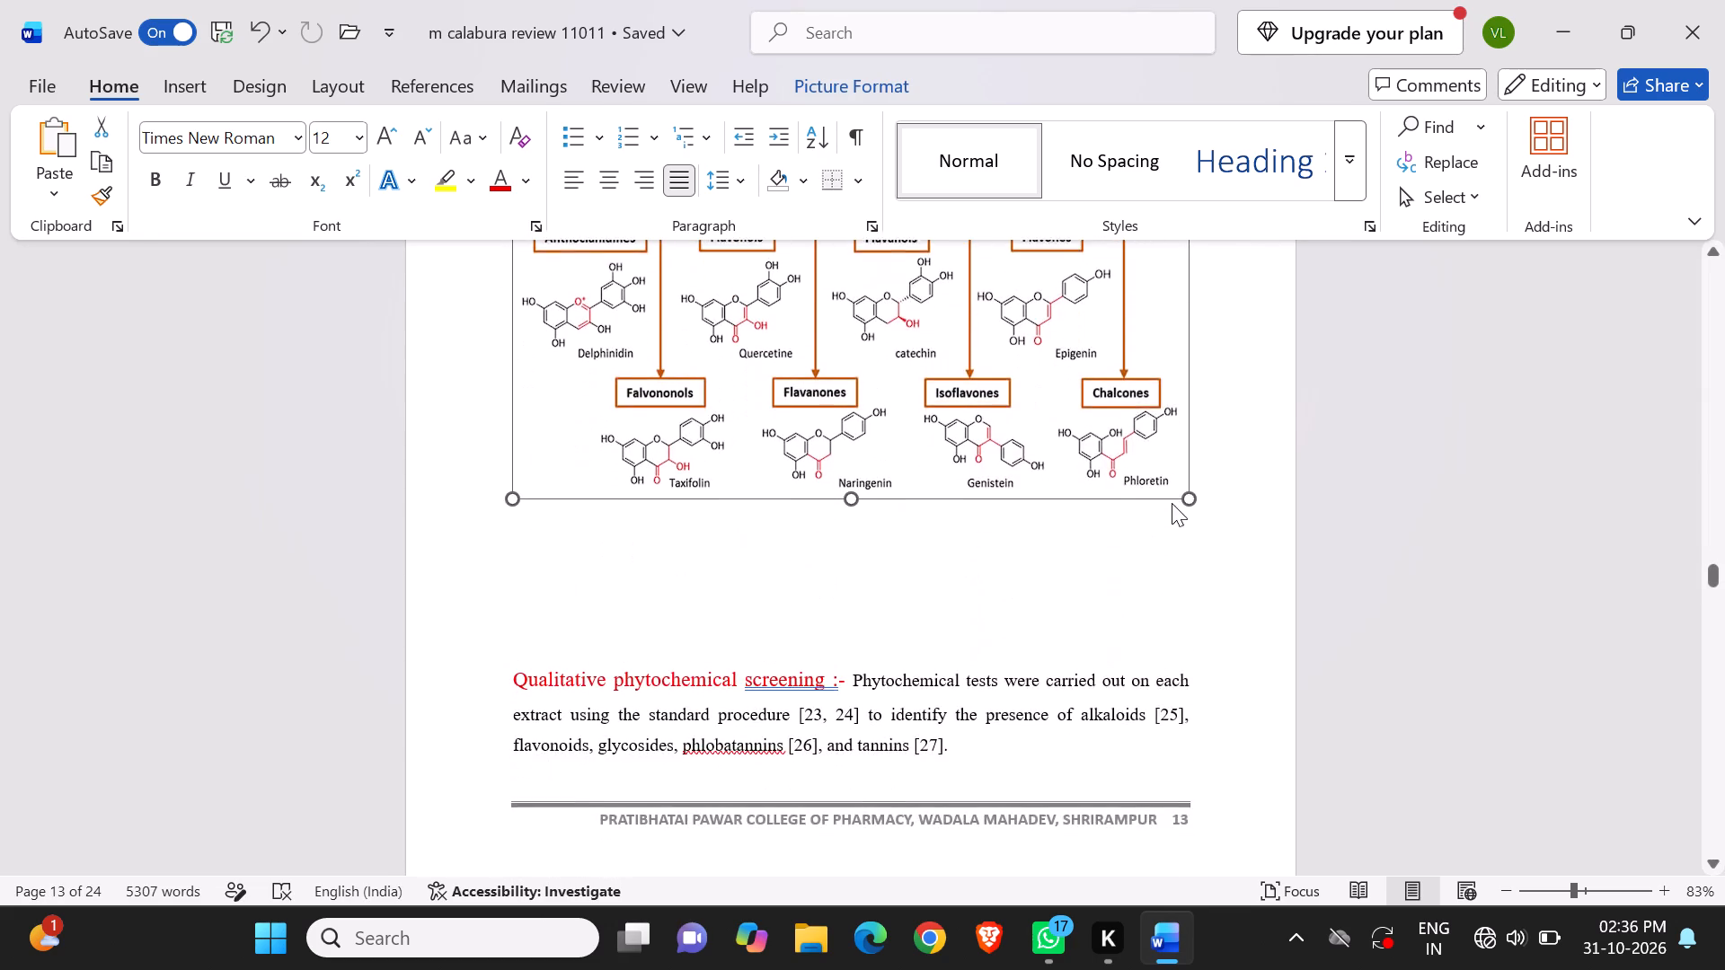
scroll(1172, 503, down, 2)
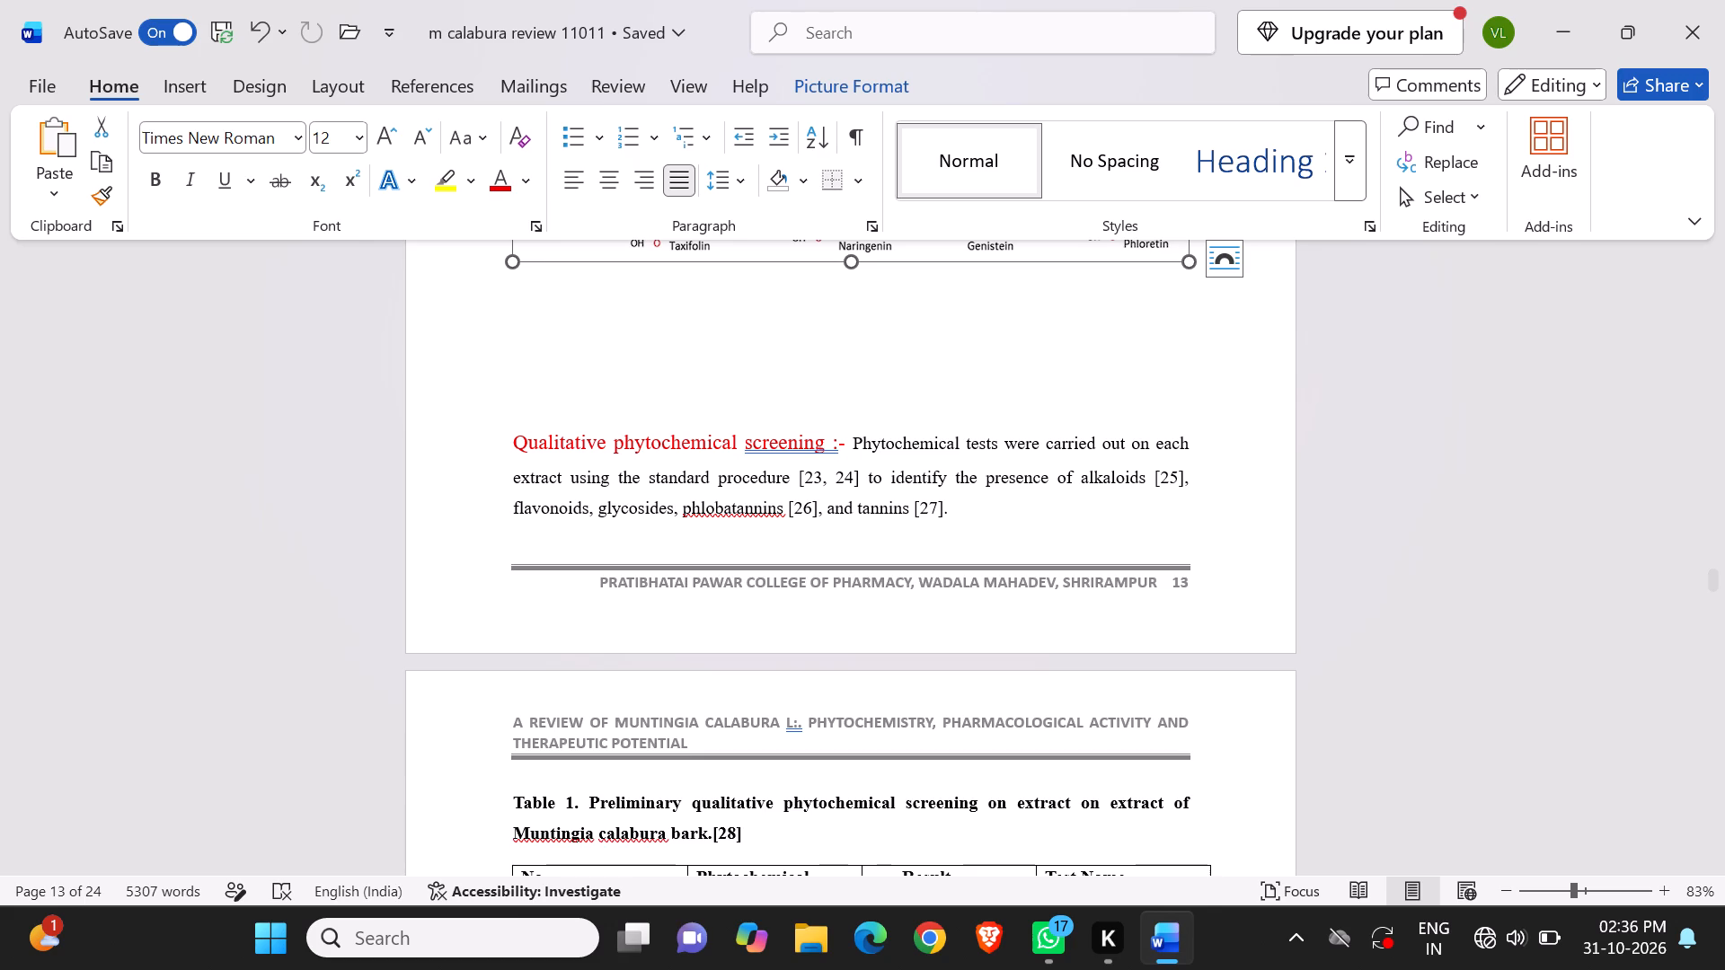
scroll(806, 557, down, 2)
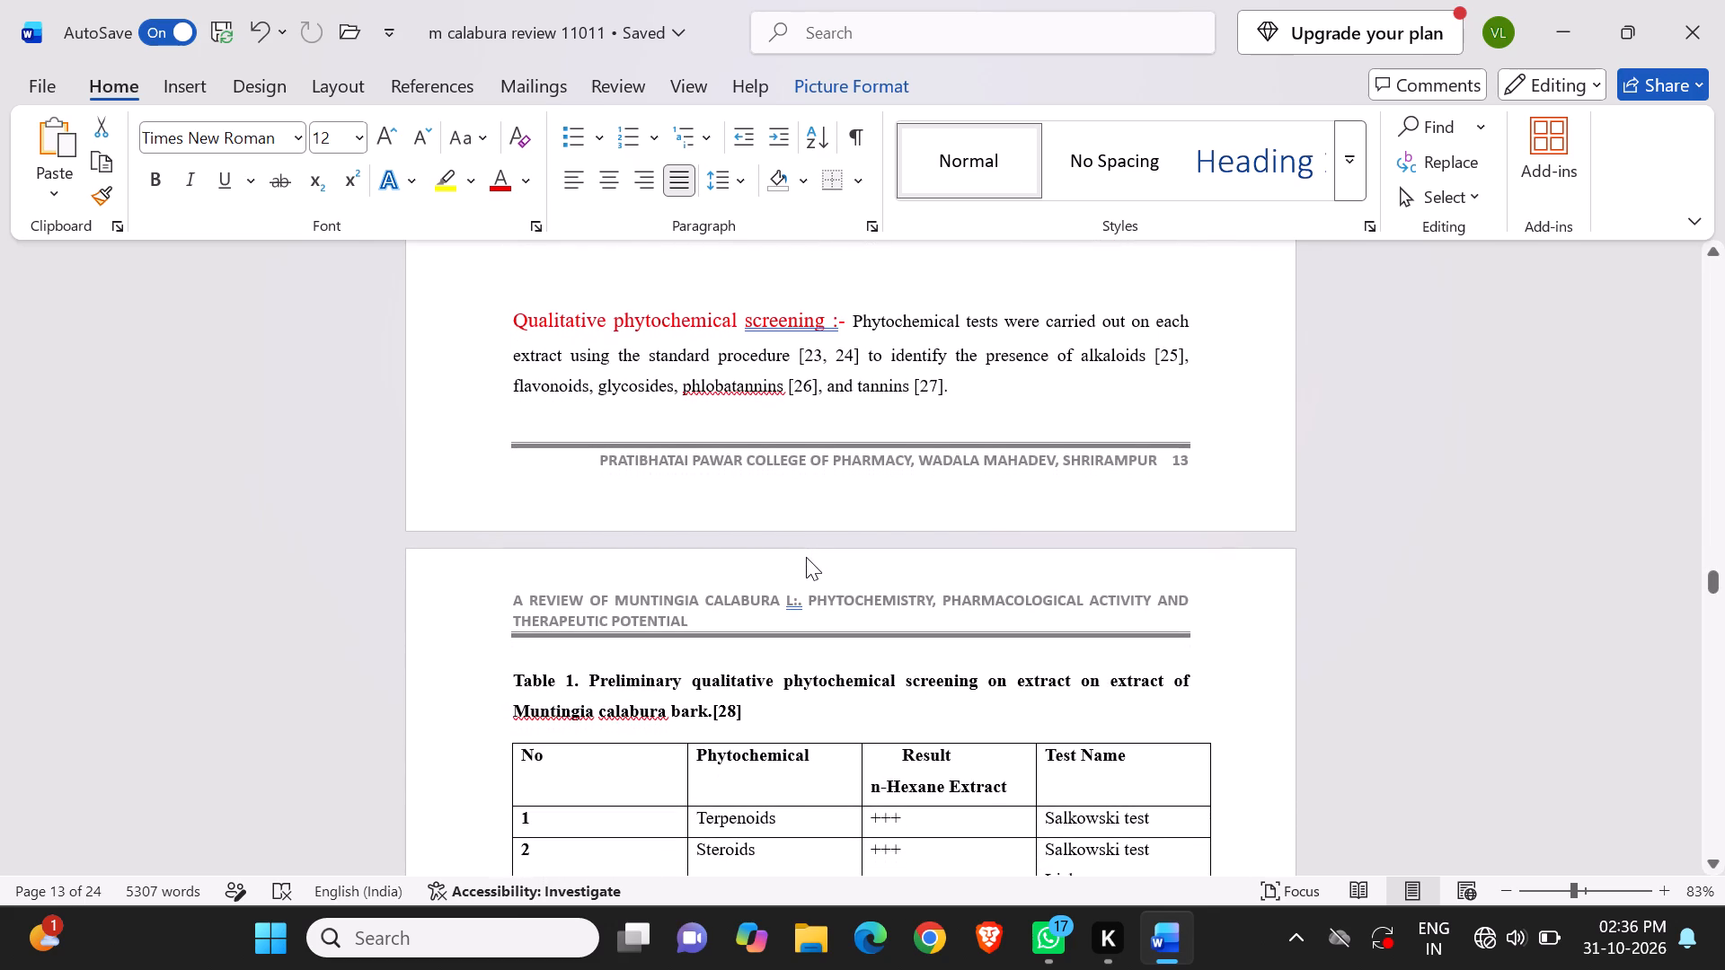
scroll(806, 557, down, 1)
Remove the extra space before the comma after "fehlings test" in row 4 of Table 1.
scroll(808, 539, down, 2)
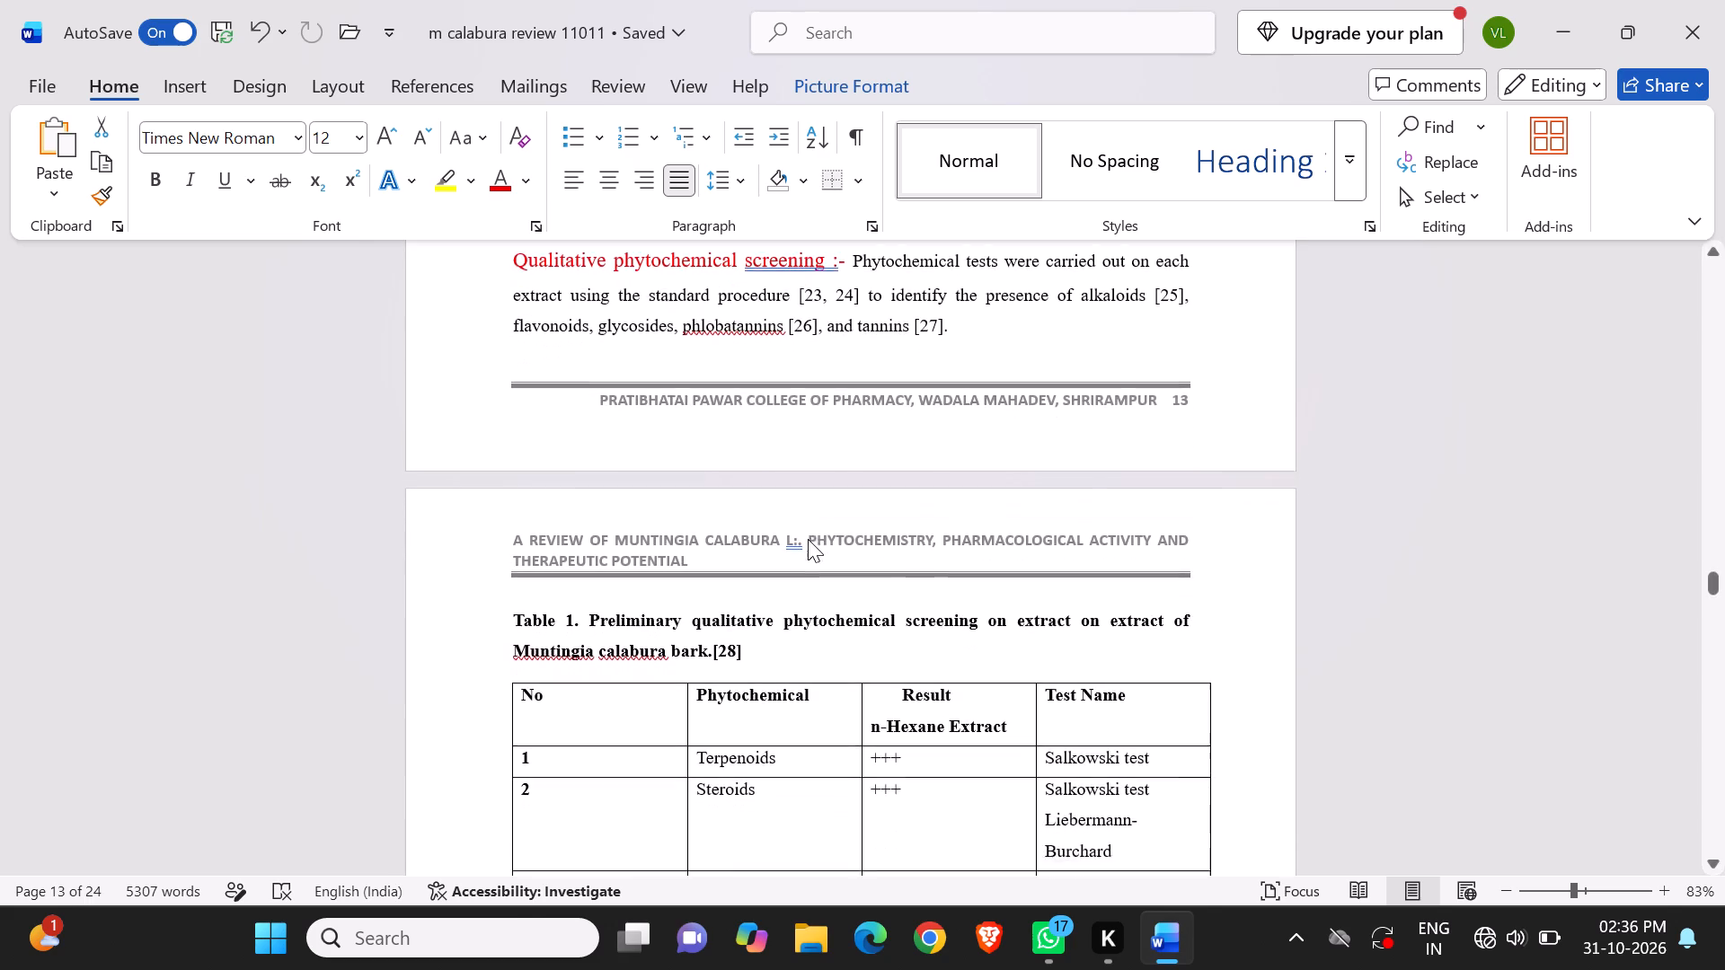
scroll(808, 539, down, 4)
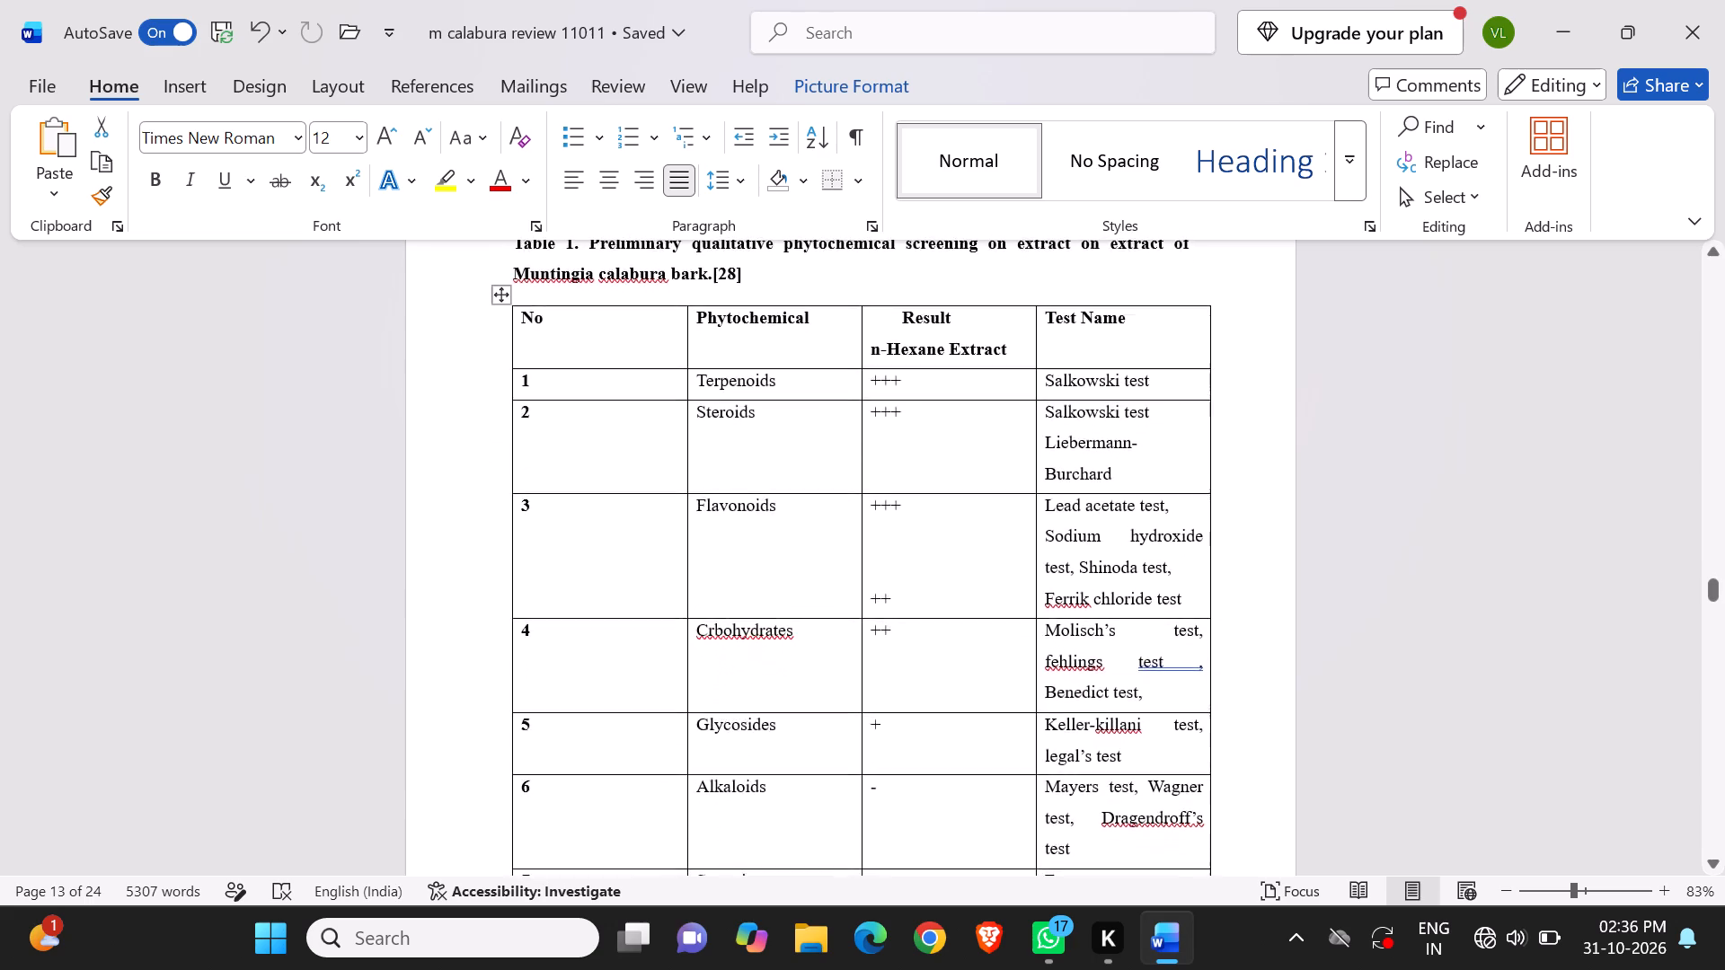
scroll(808, 539, down, 2)
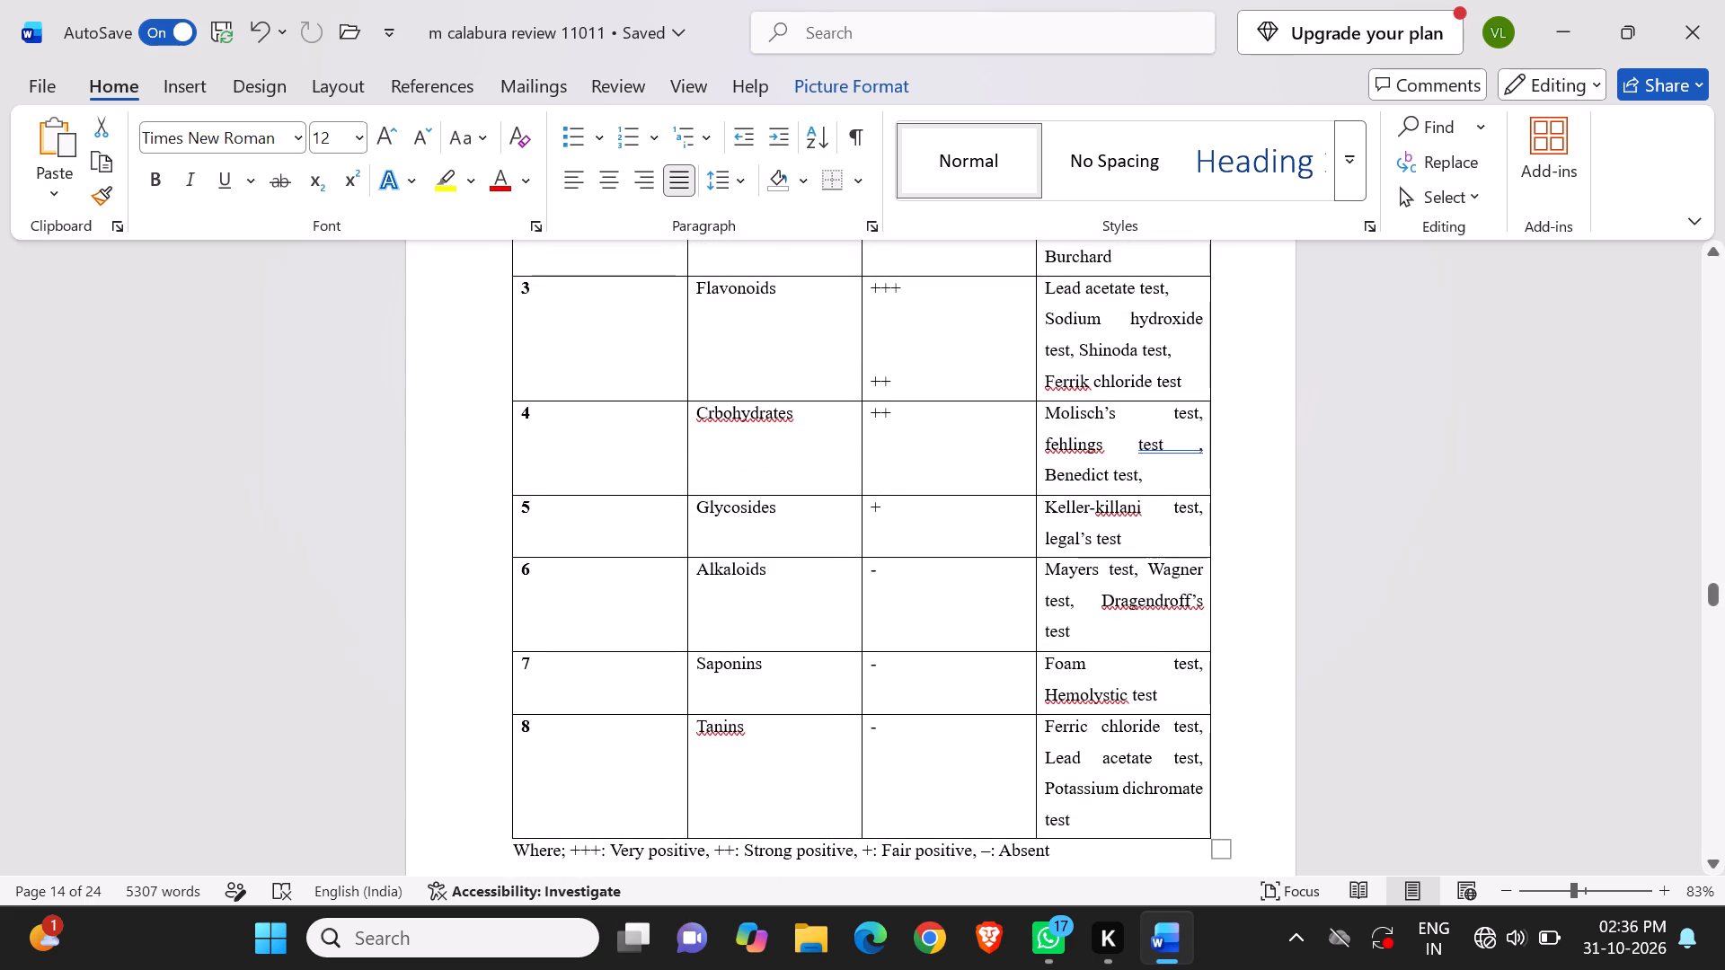
click(1187, 442)
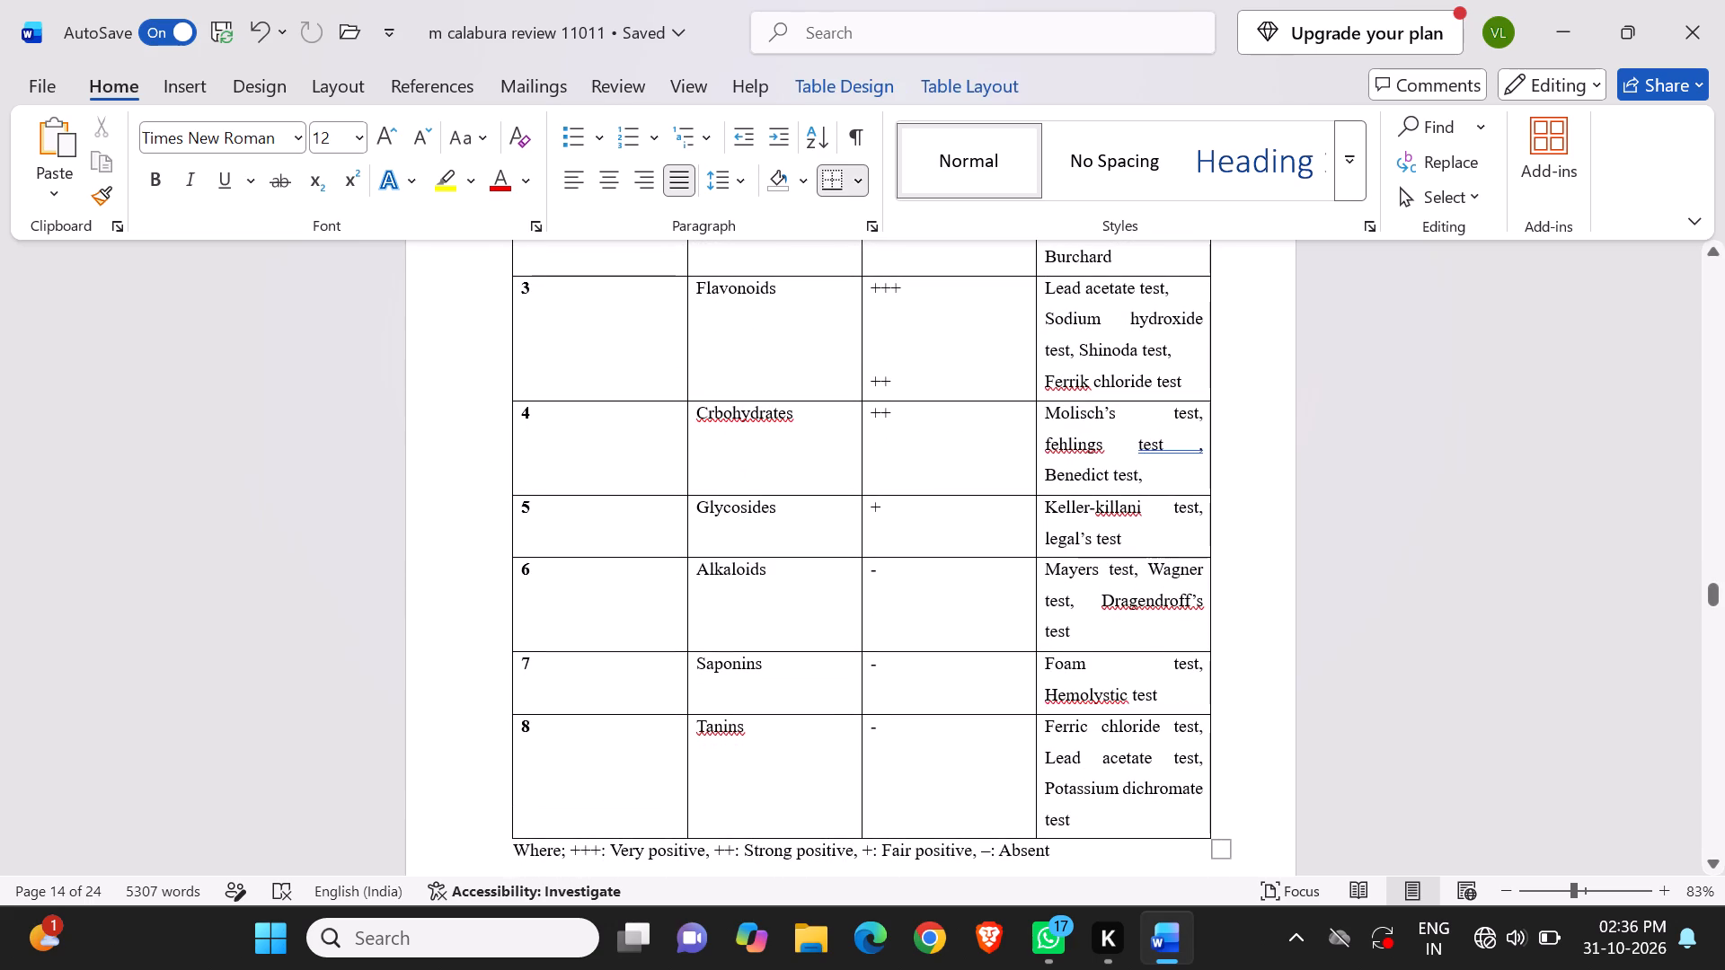
key(BackSpace)
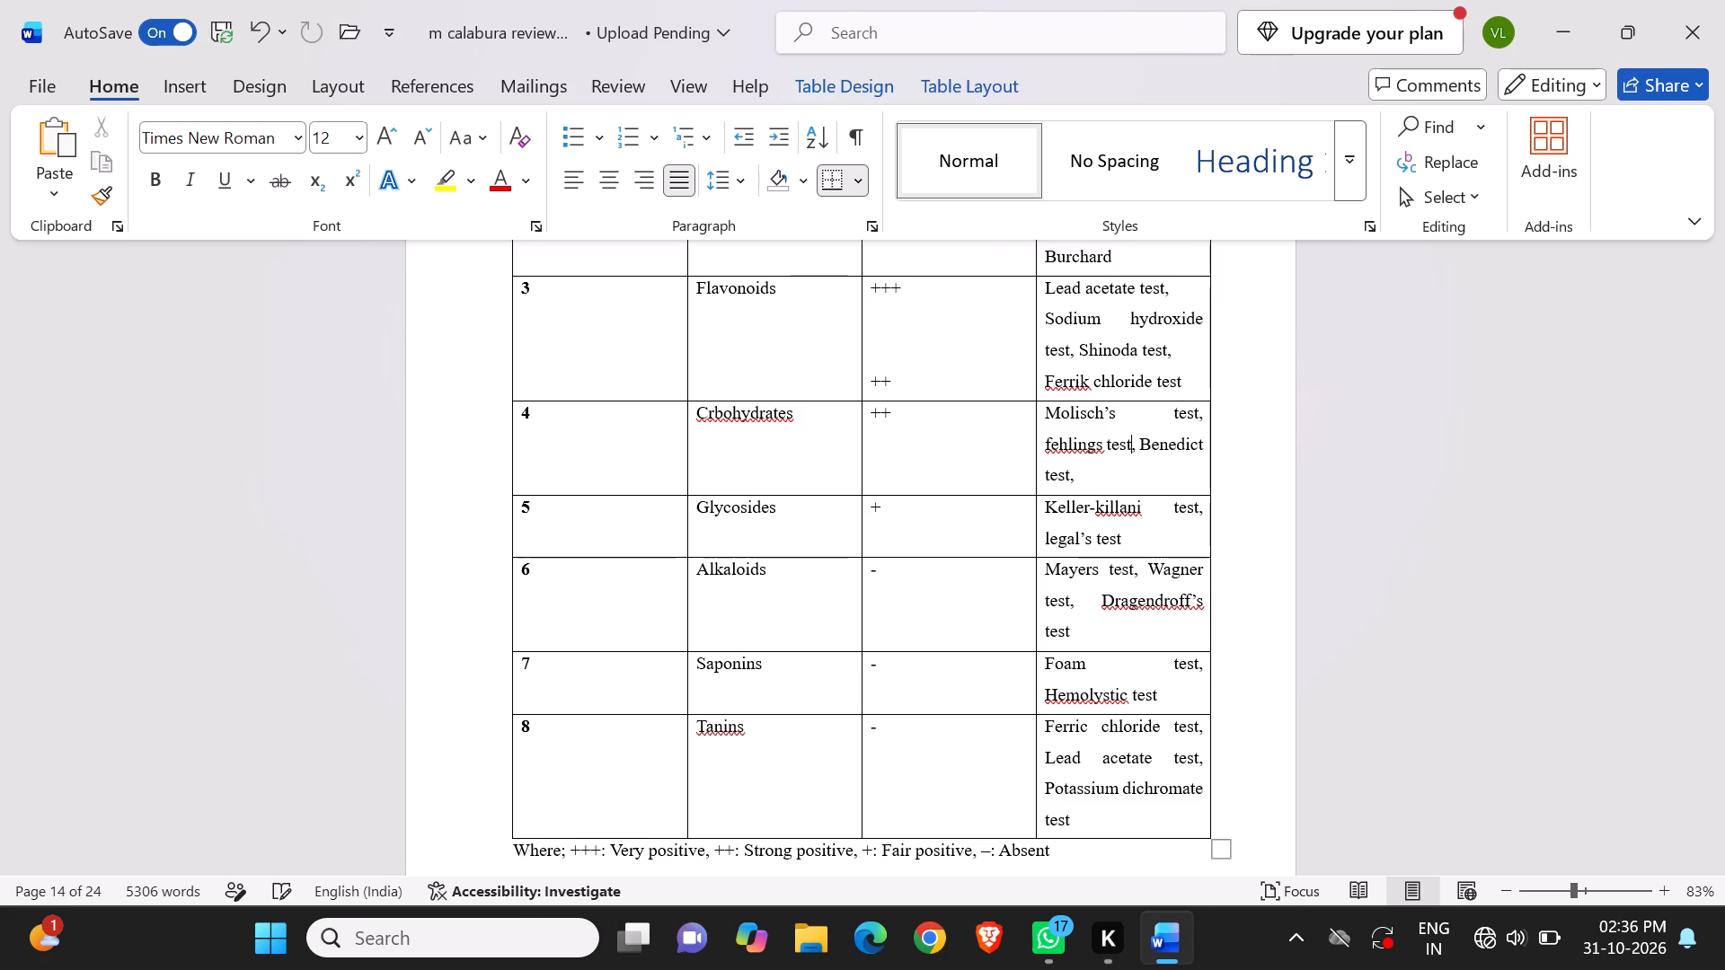
Insert two blank lines before the "Pharmacological studies" heading to push it and its paragraph onto page 15.
scroll(1187, 442, down, 1)
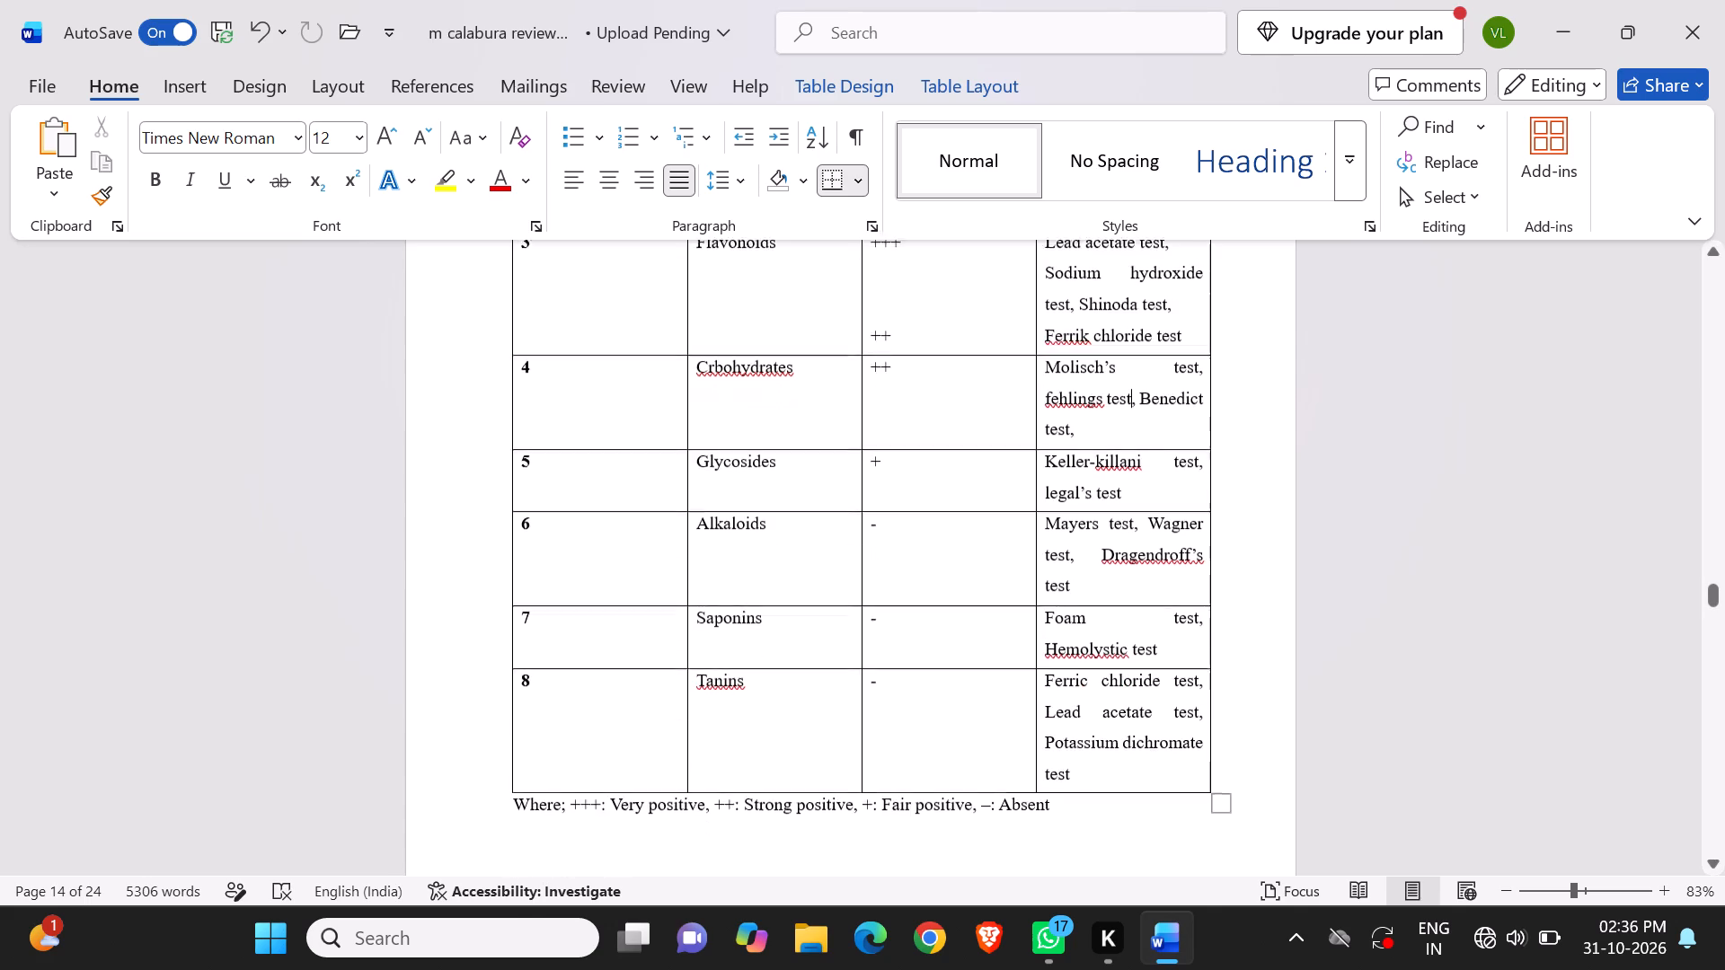
scroll(1187, 442, down, 4)
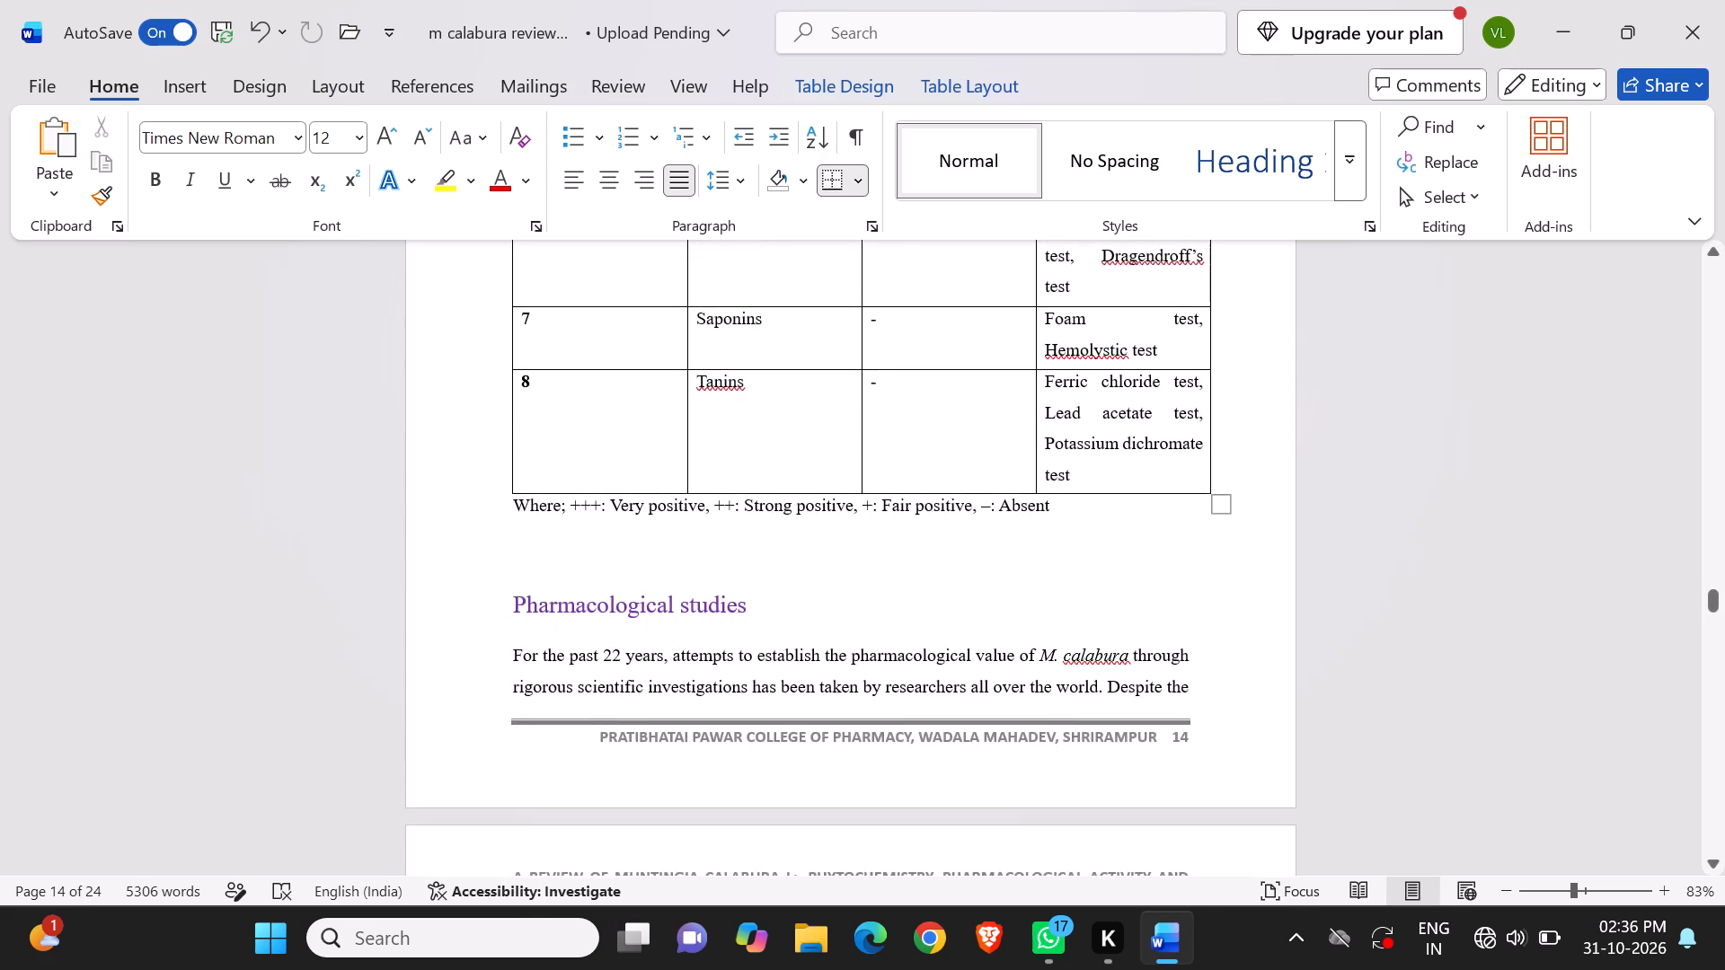
scroll(1187, 442, down, 1)
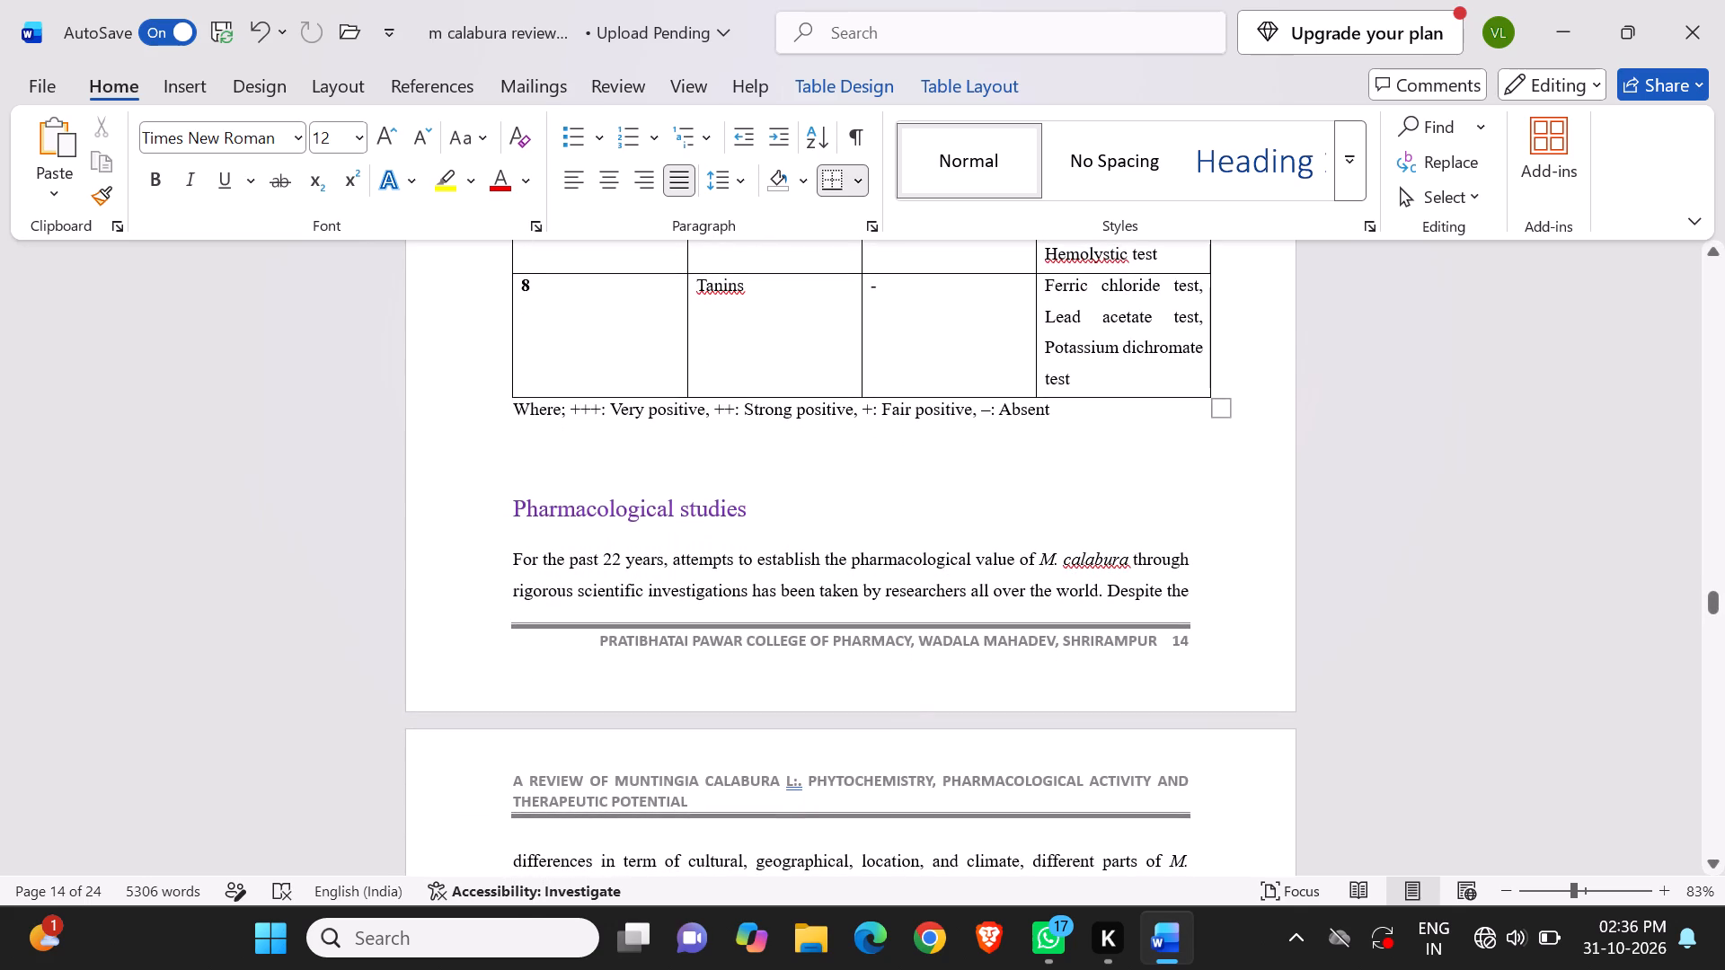
scroll(1187, 442, down, 1)
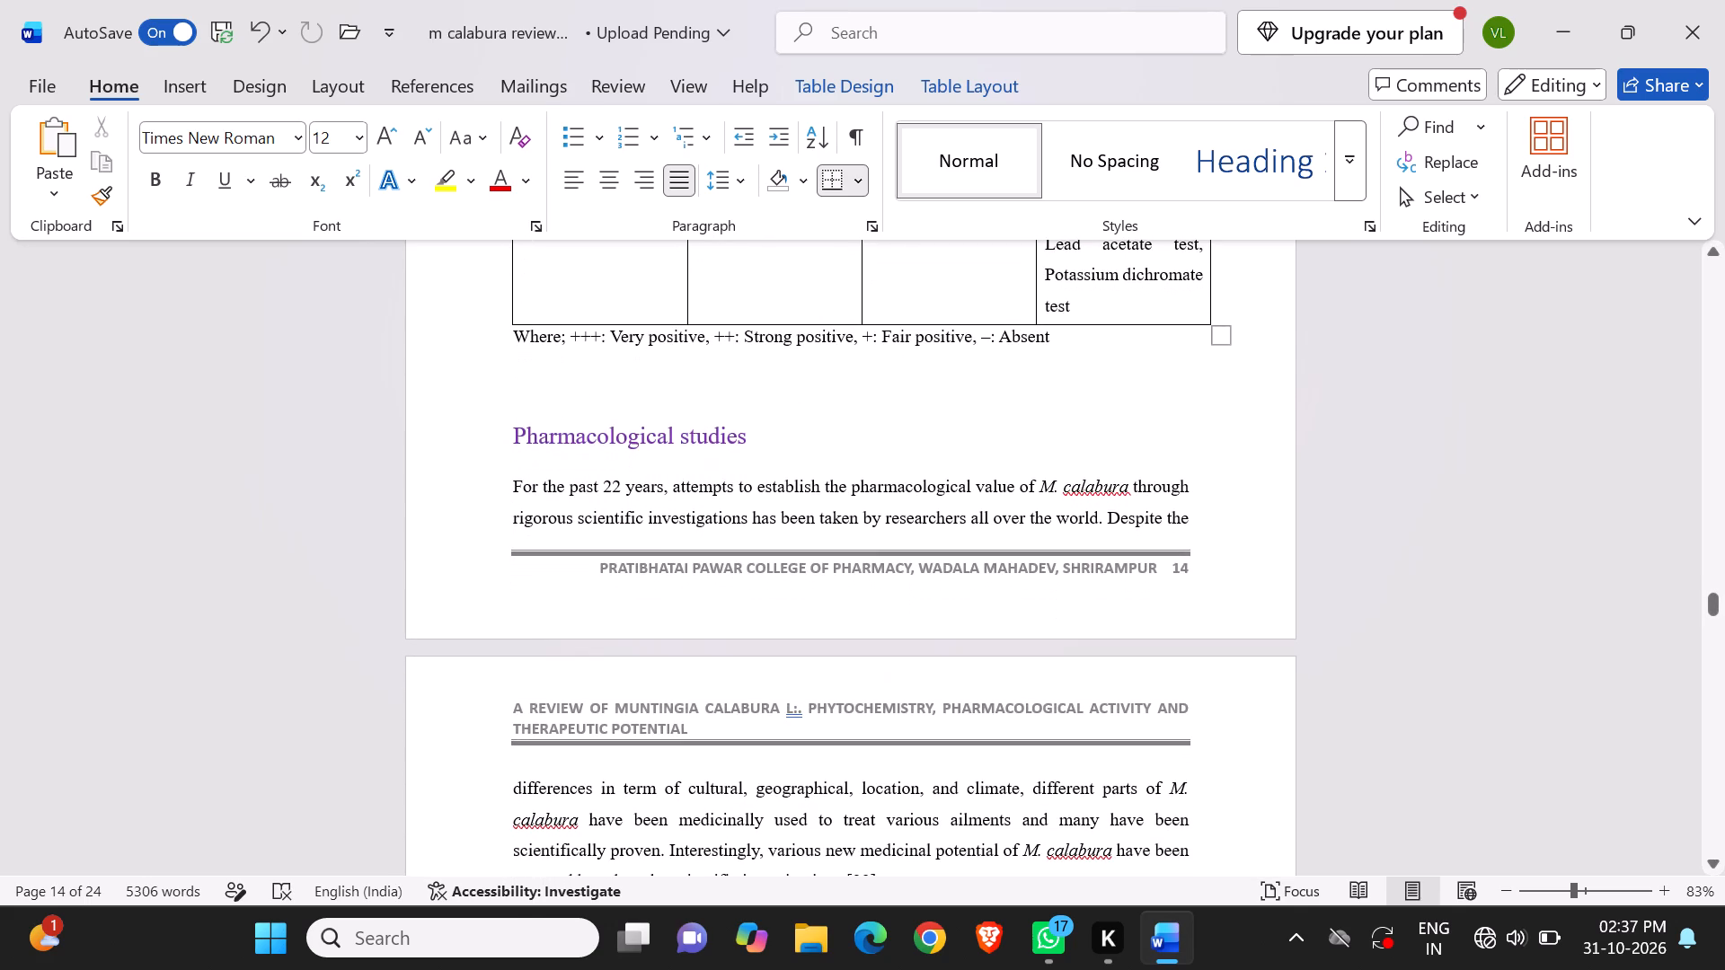
scroll(1187, 442, left, 1)
scroll(1187, 442, down, 2)
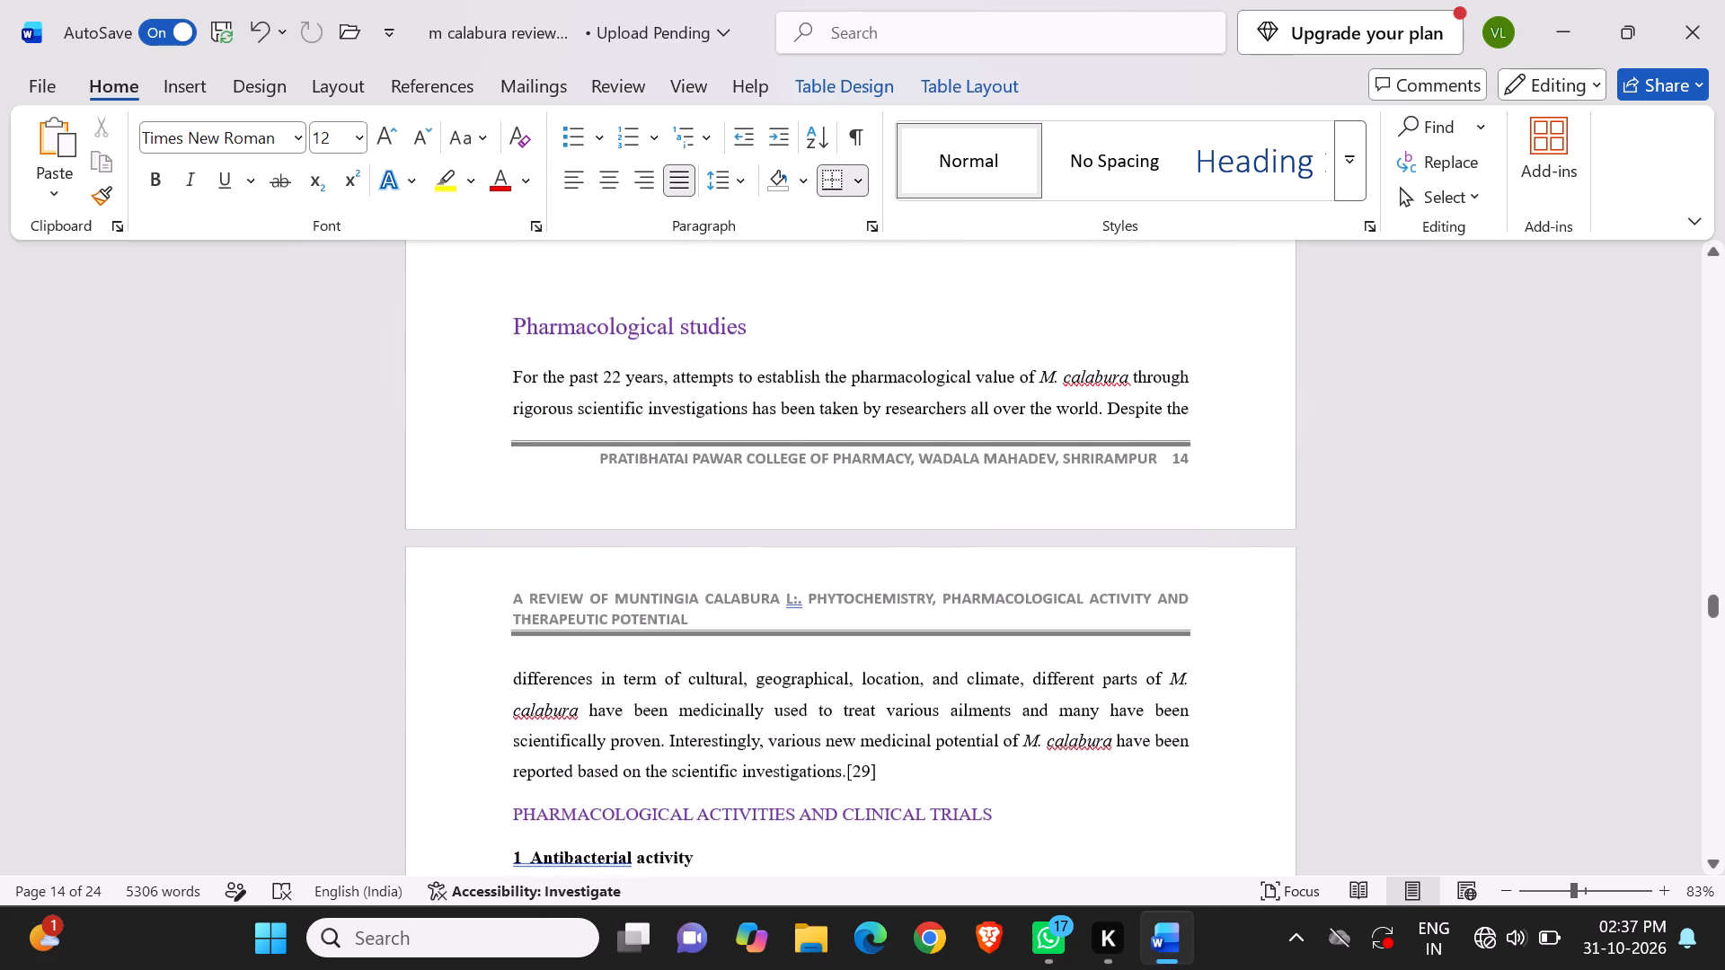
scroll(1187, 442, up, 2)
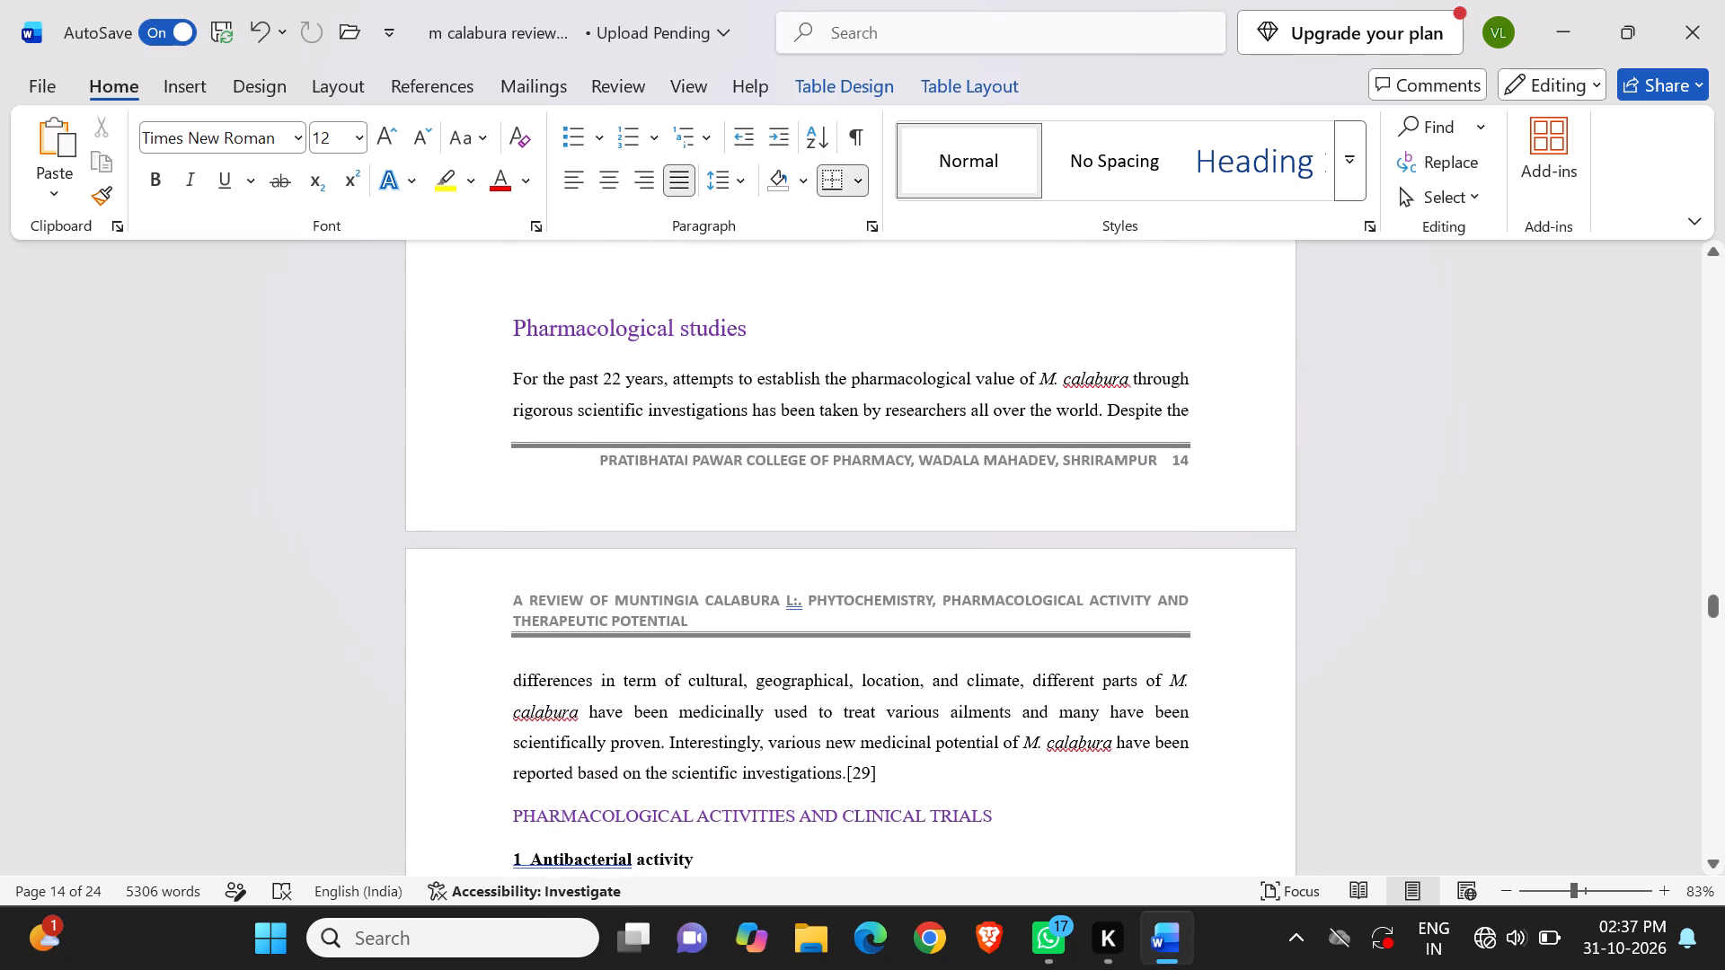
click(511, 321)
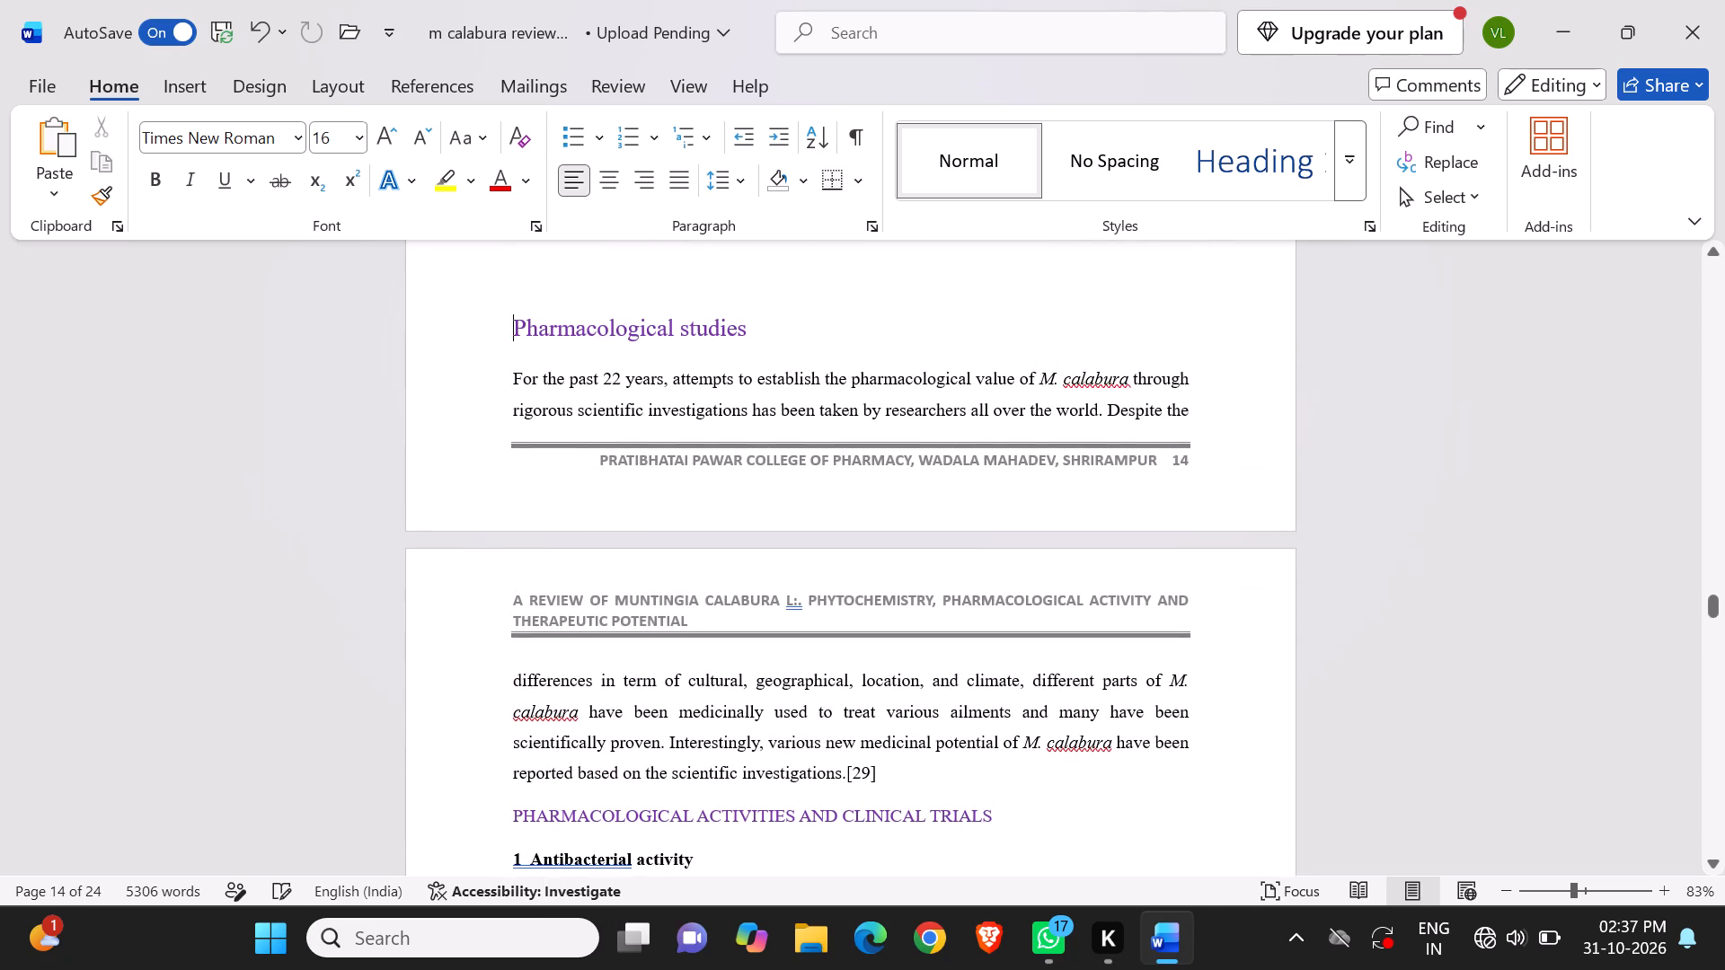
key(Return)
key(Return)
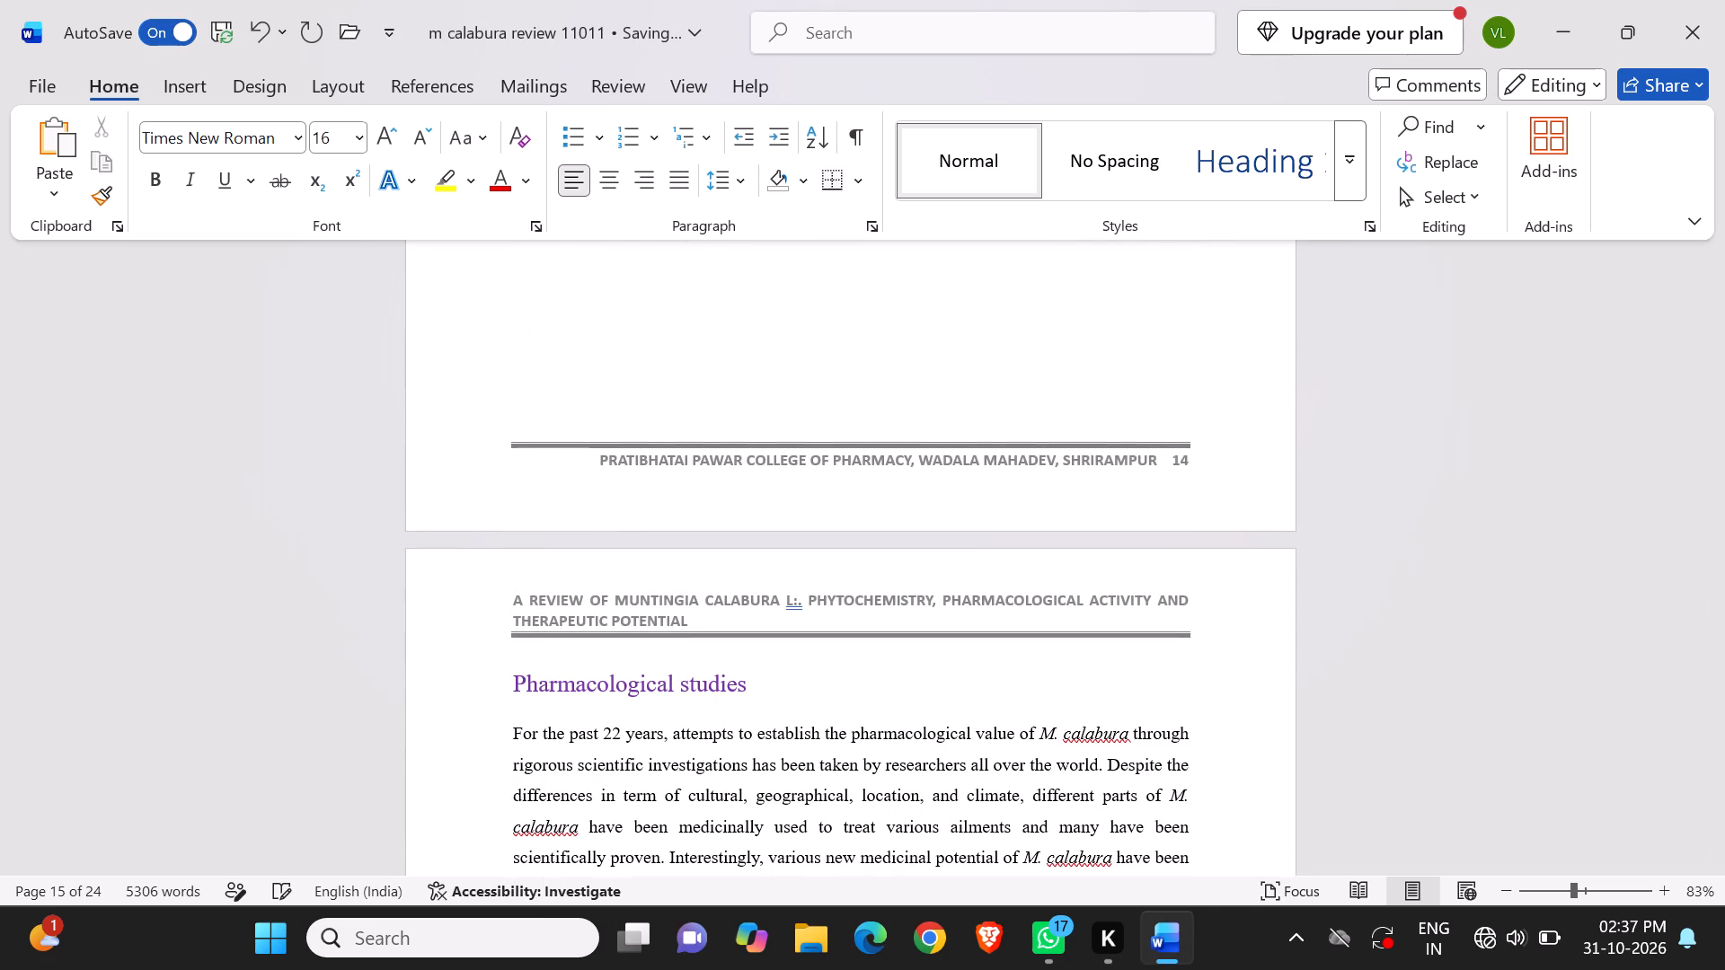
Examine the layout of the Pharmacological studies section and the antibacterial activity text on page 15.
scroll(511, 321, down, 2)
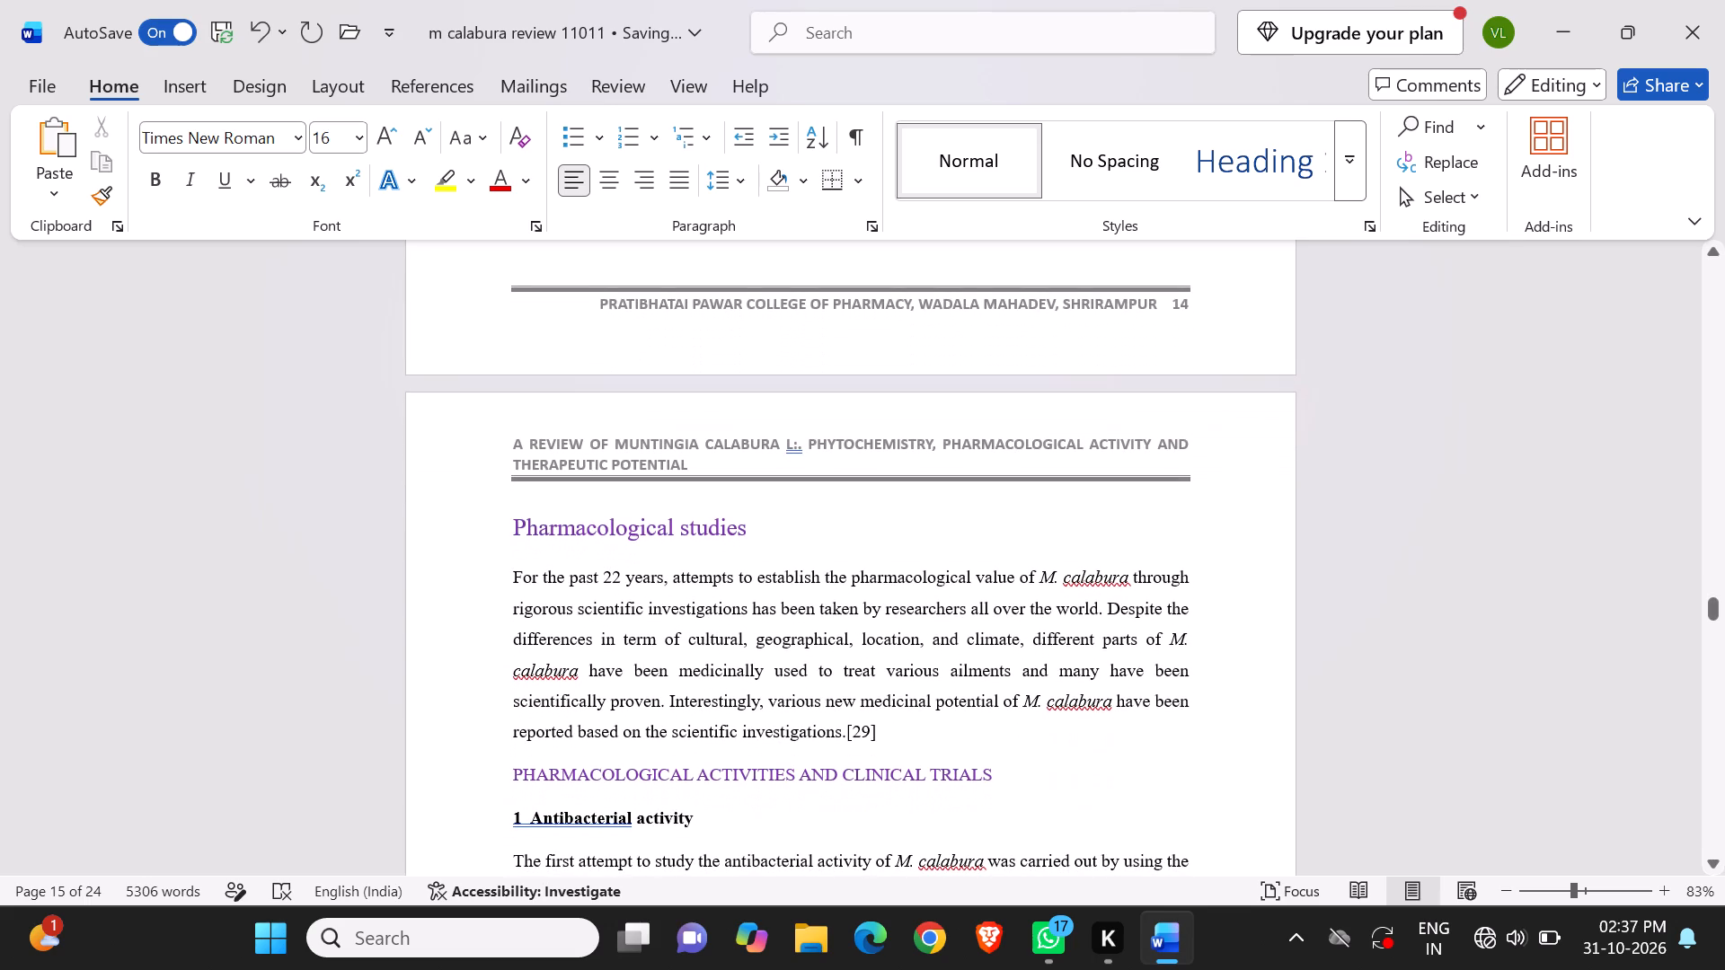
scroll(511, 321, down, 2)
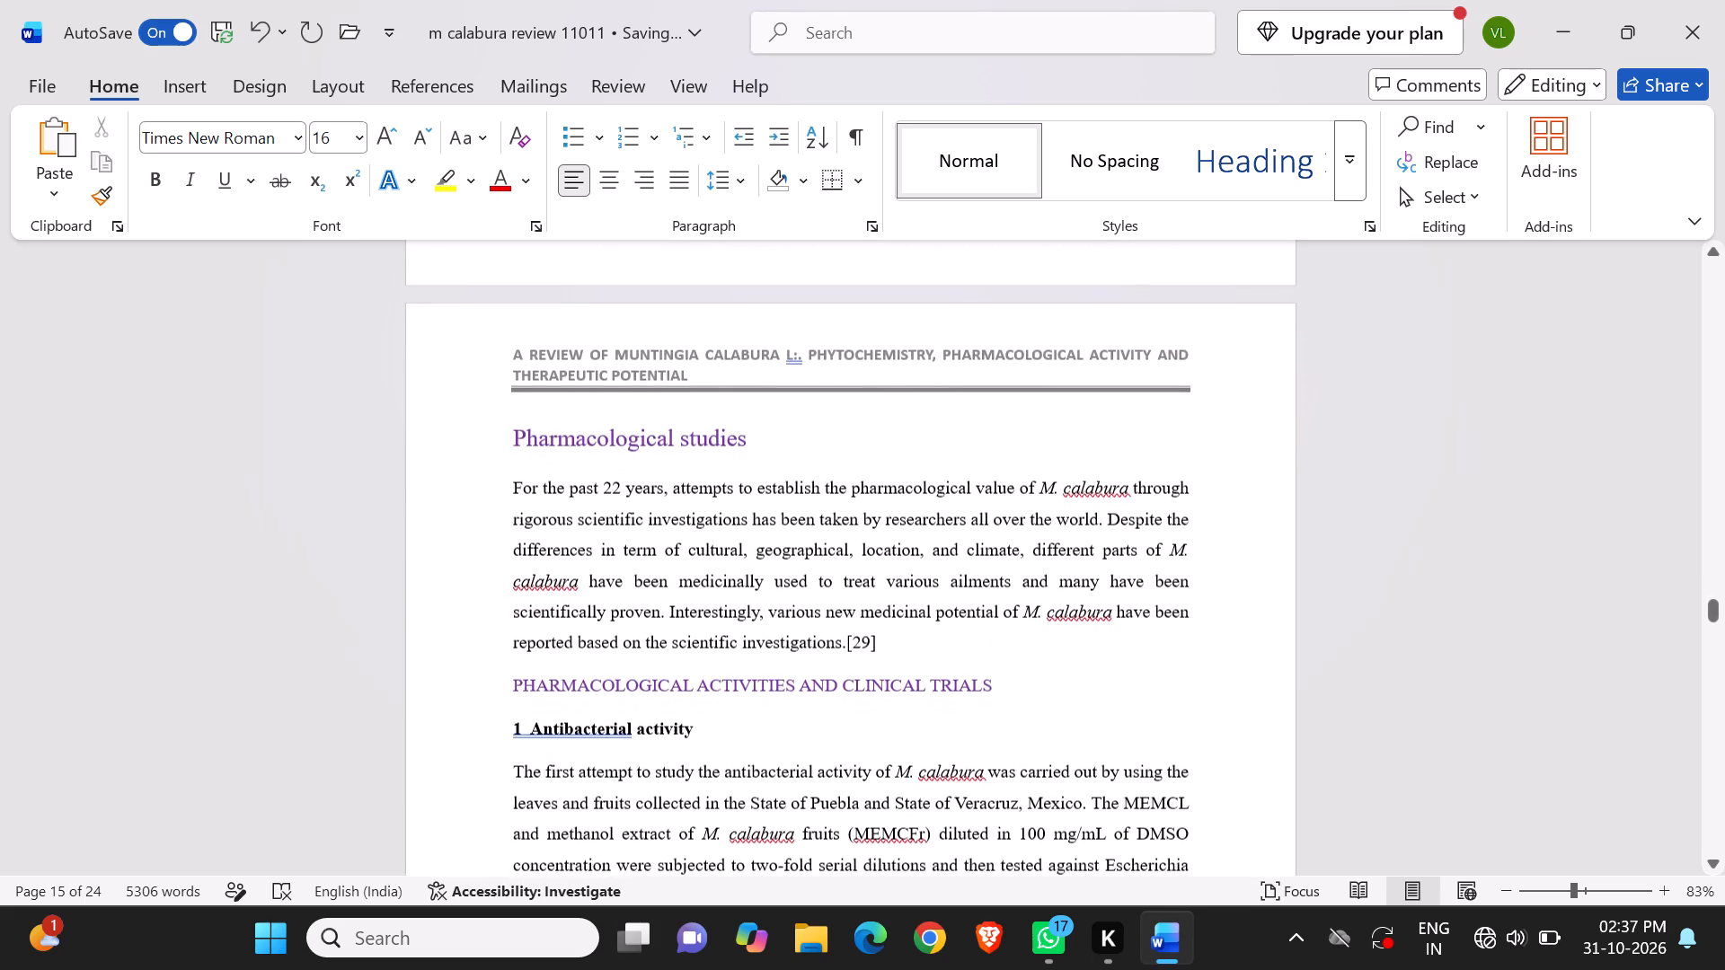
scroll(511, 321, down, 1)
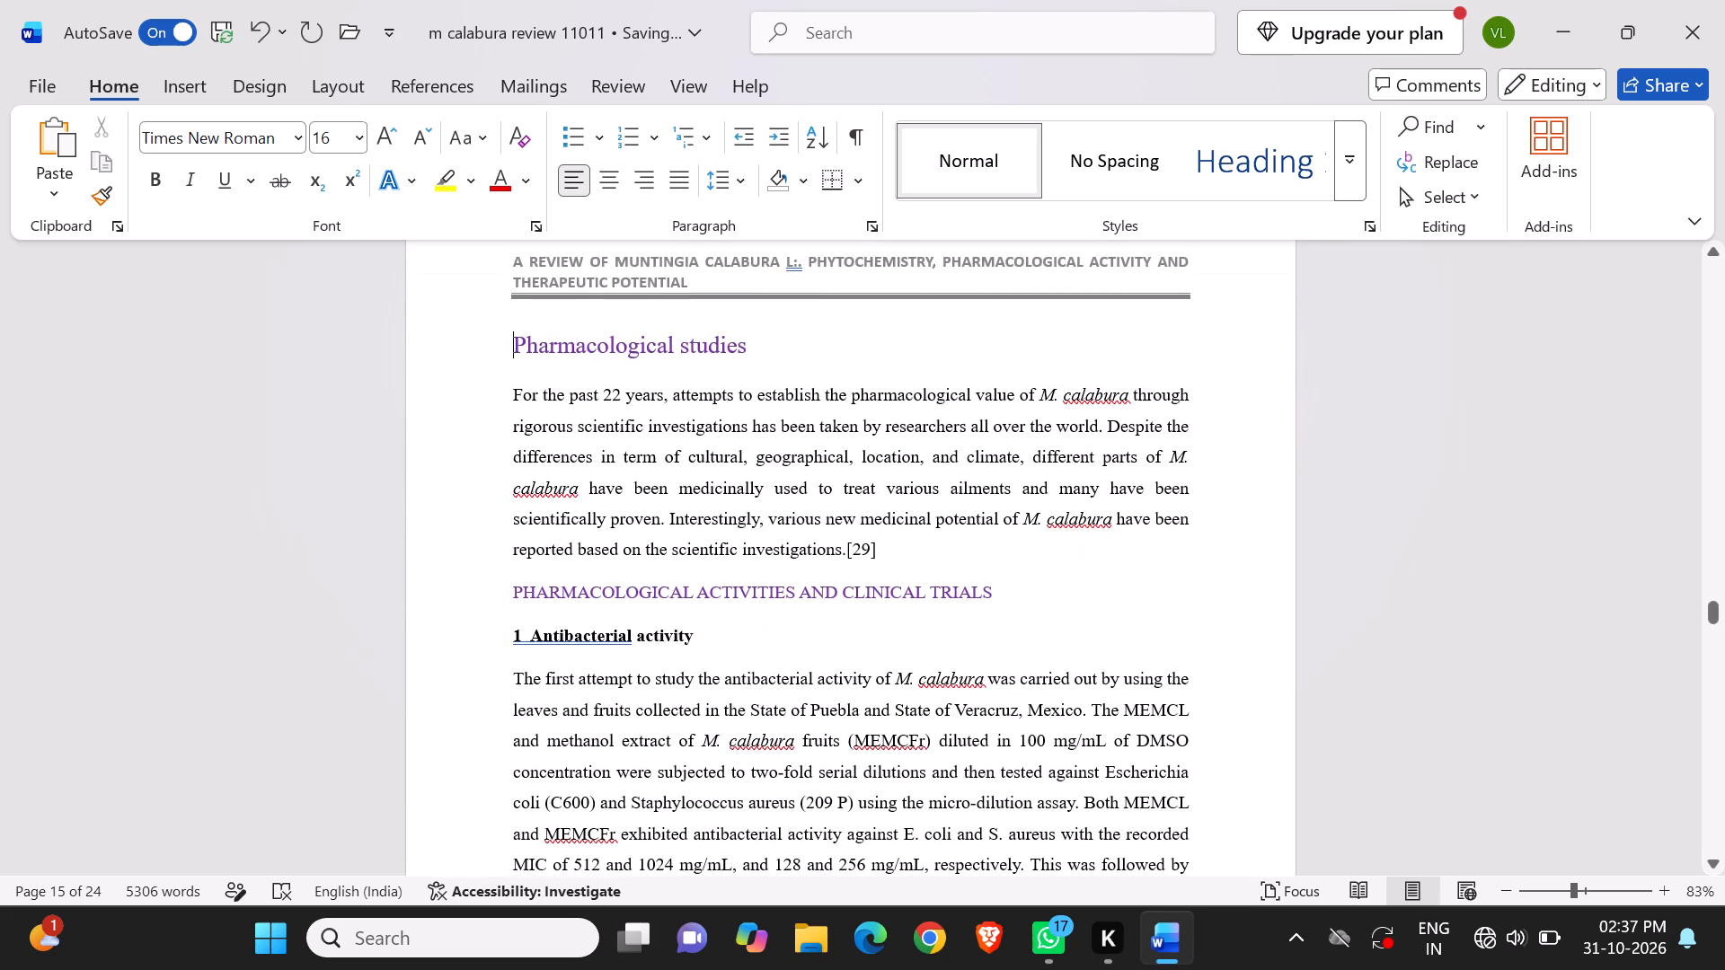
scroll(511, 321, down, 1)
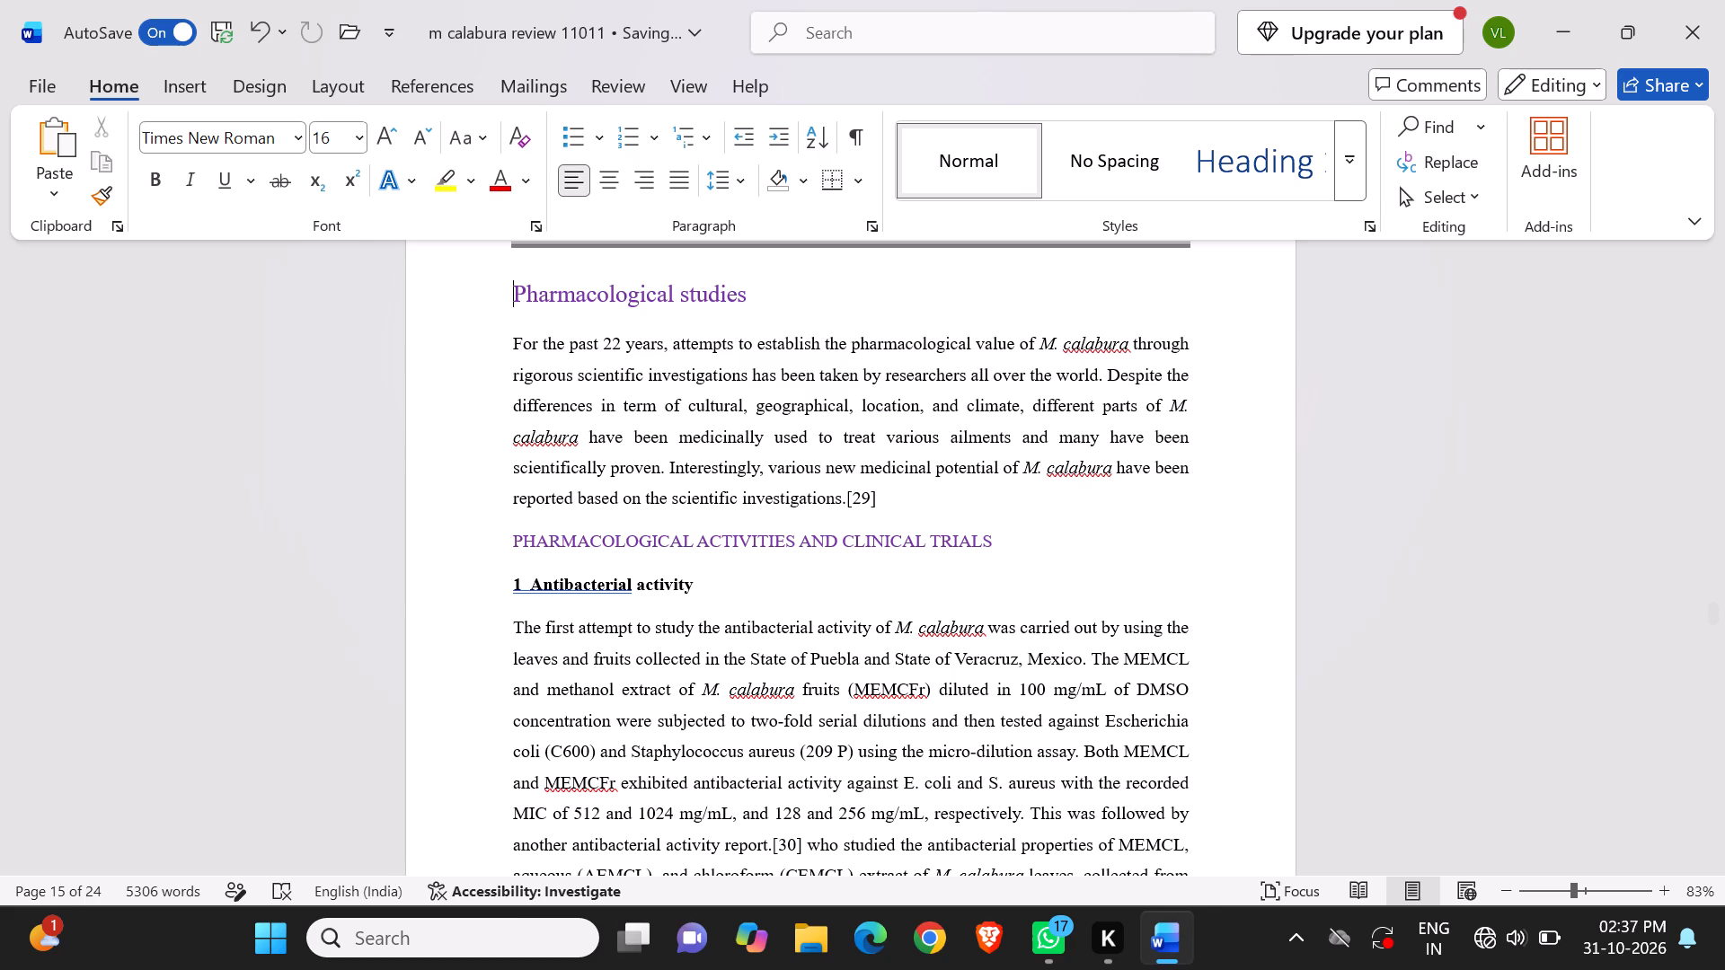
scroll(836, 547, up, 3)
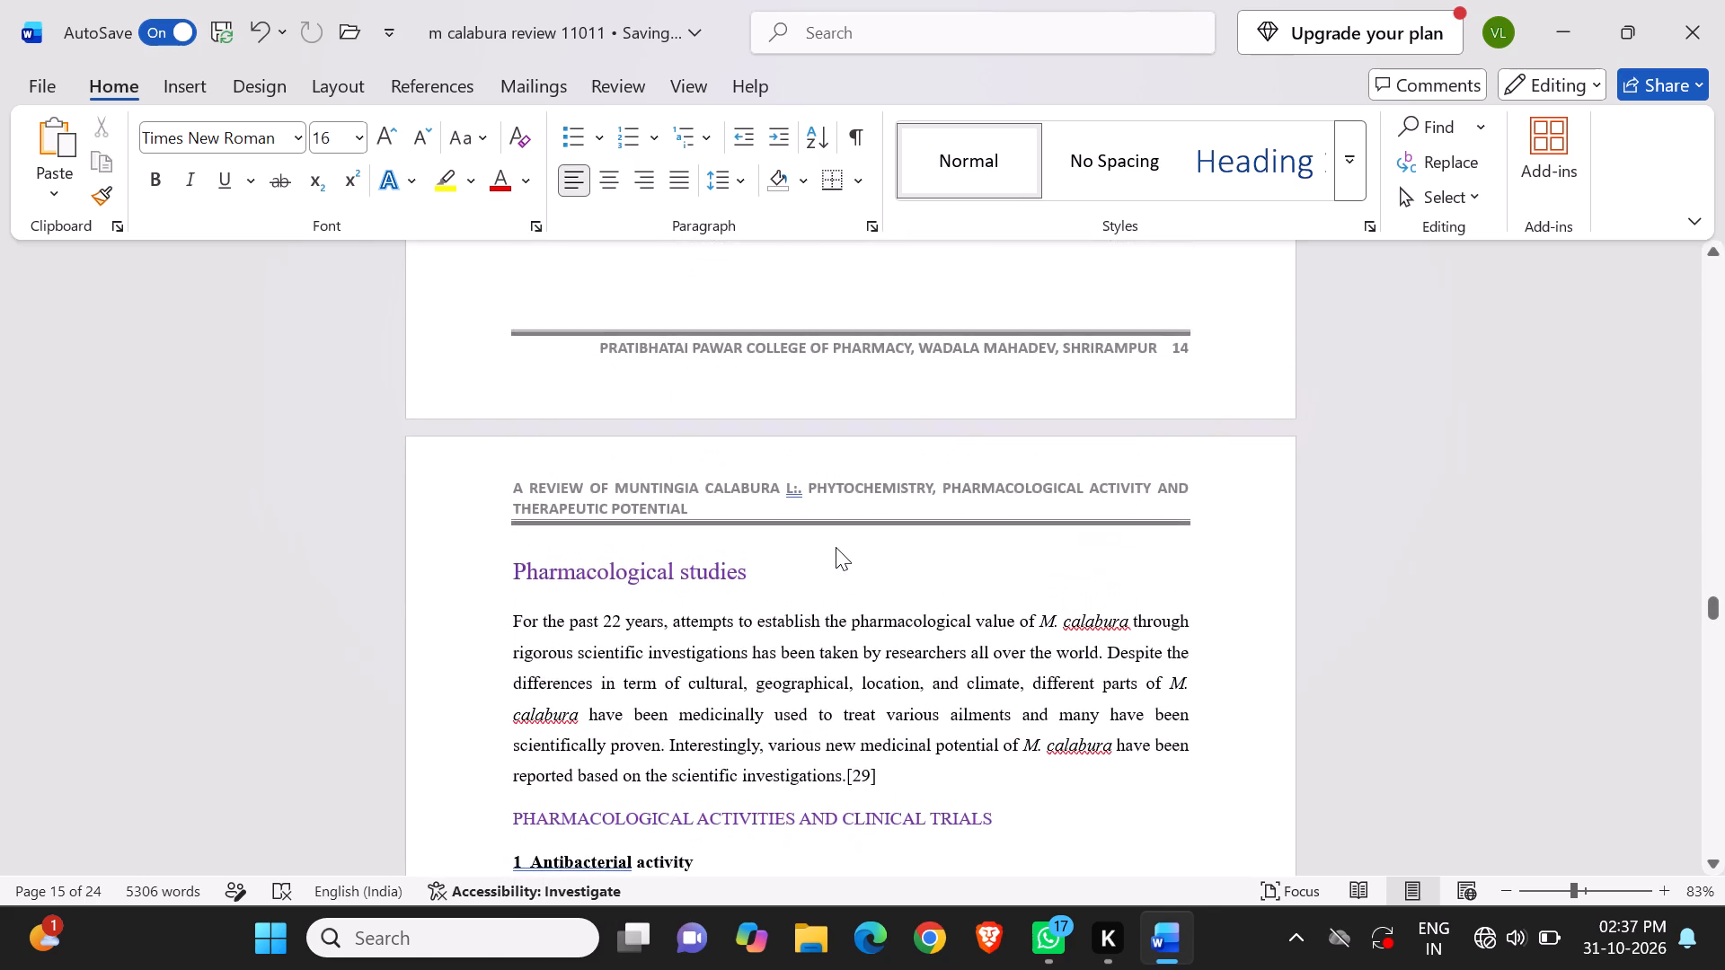
scroll(836, 547, up, 1)
scroll(836, 547, down, 5)
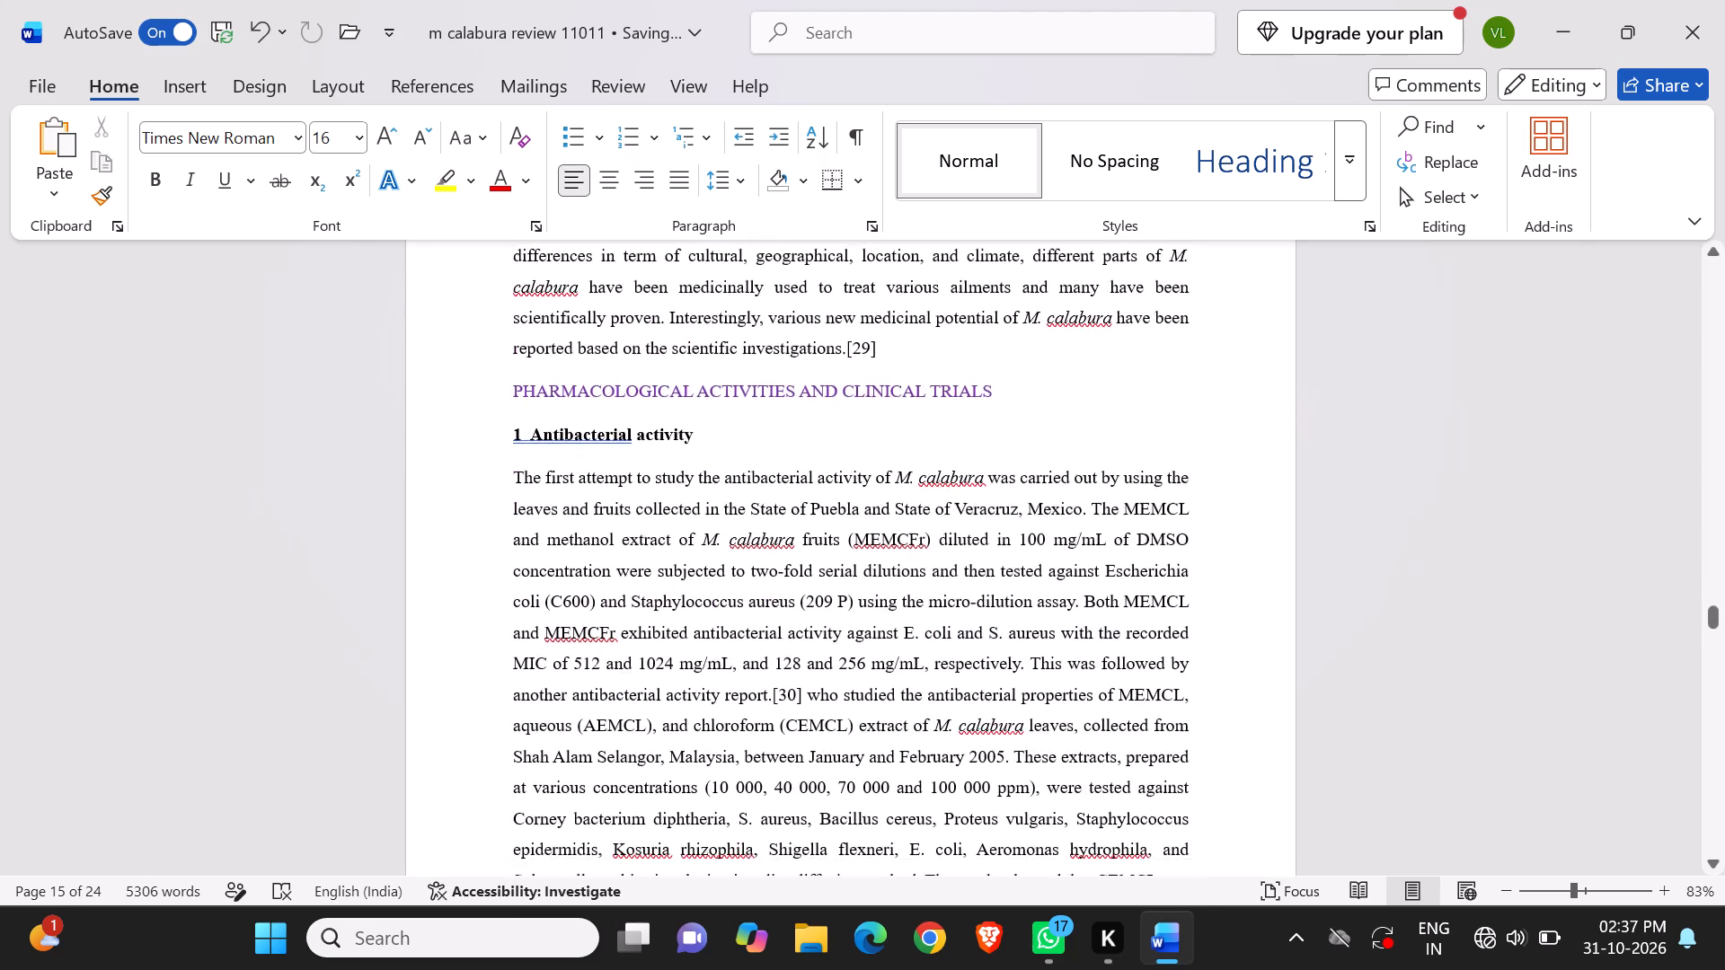
Examine the text and page layout from the antibacterial activity section on page 15 through the start of the Conclusion on page 20.
scroll(829, 521, down, 8)
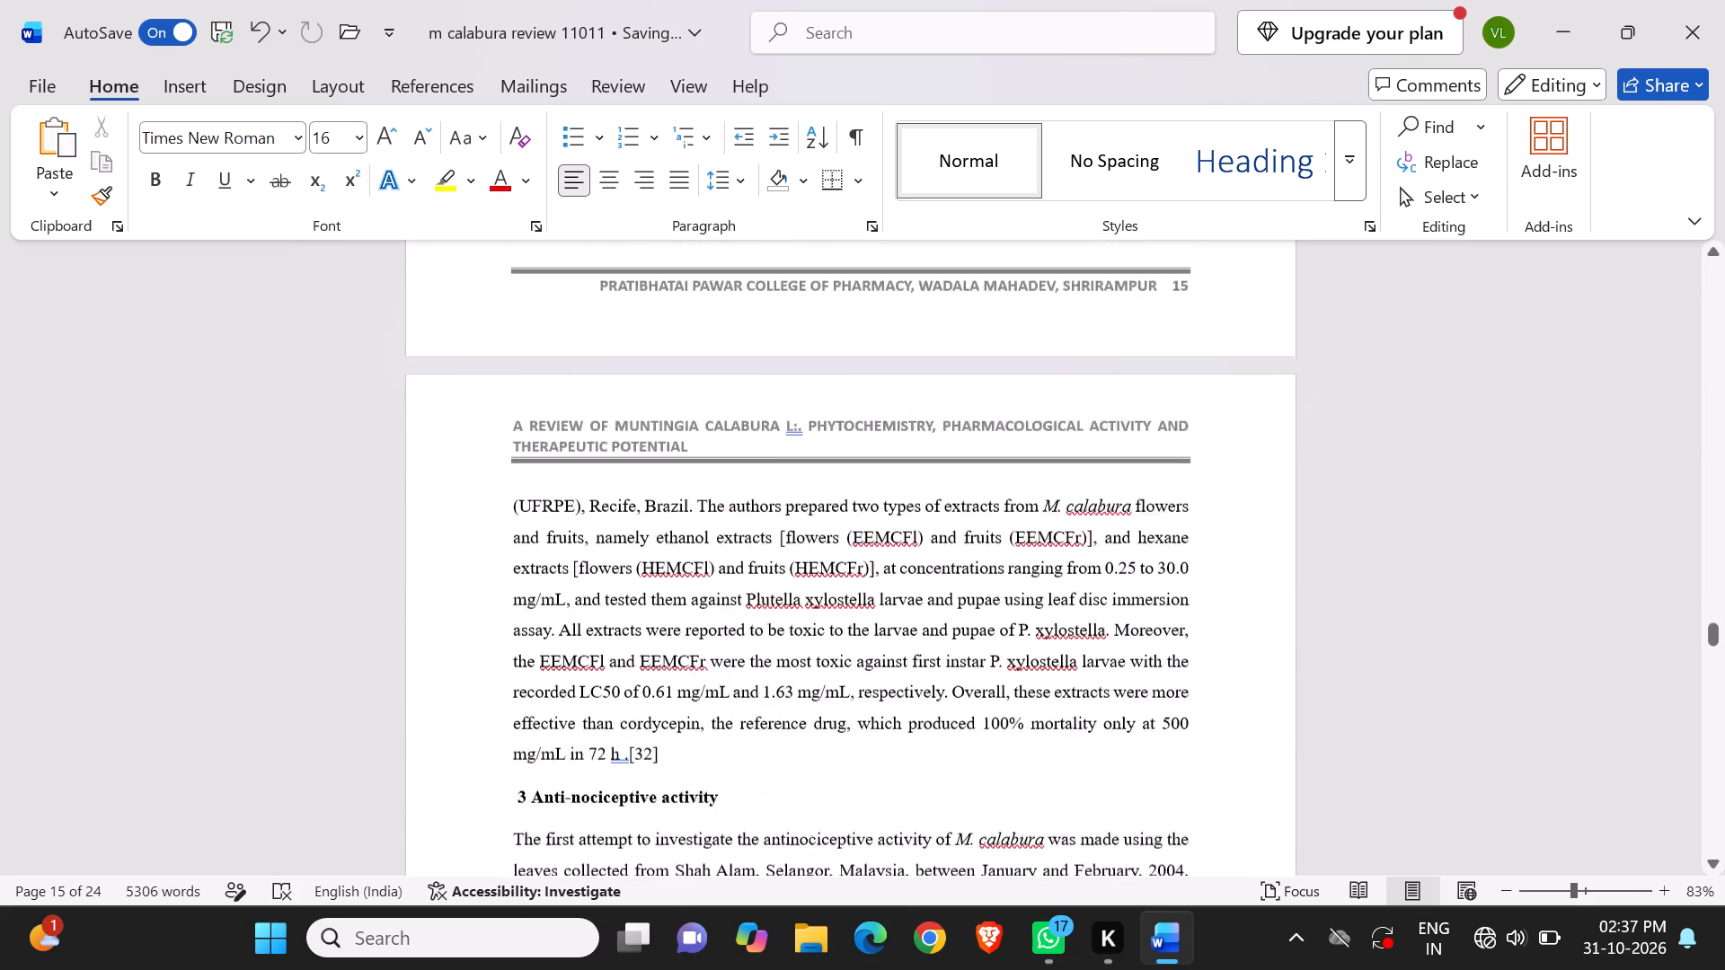
scroll(829, 521, down, 7)
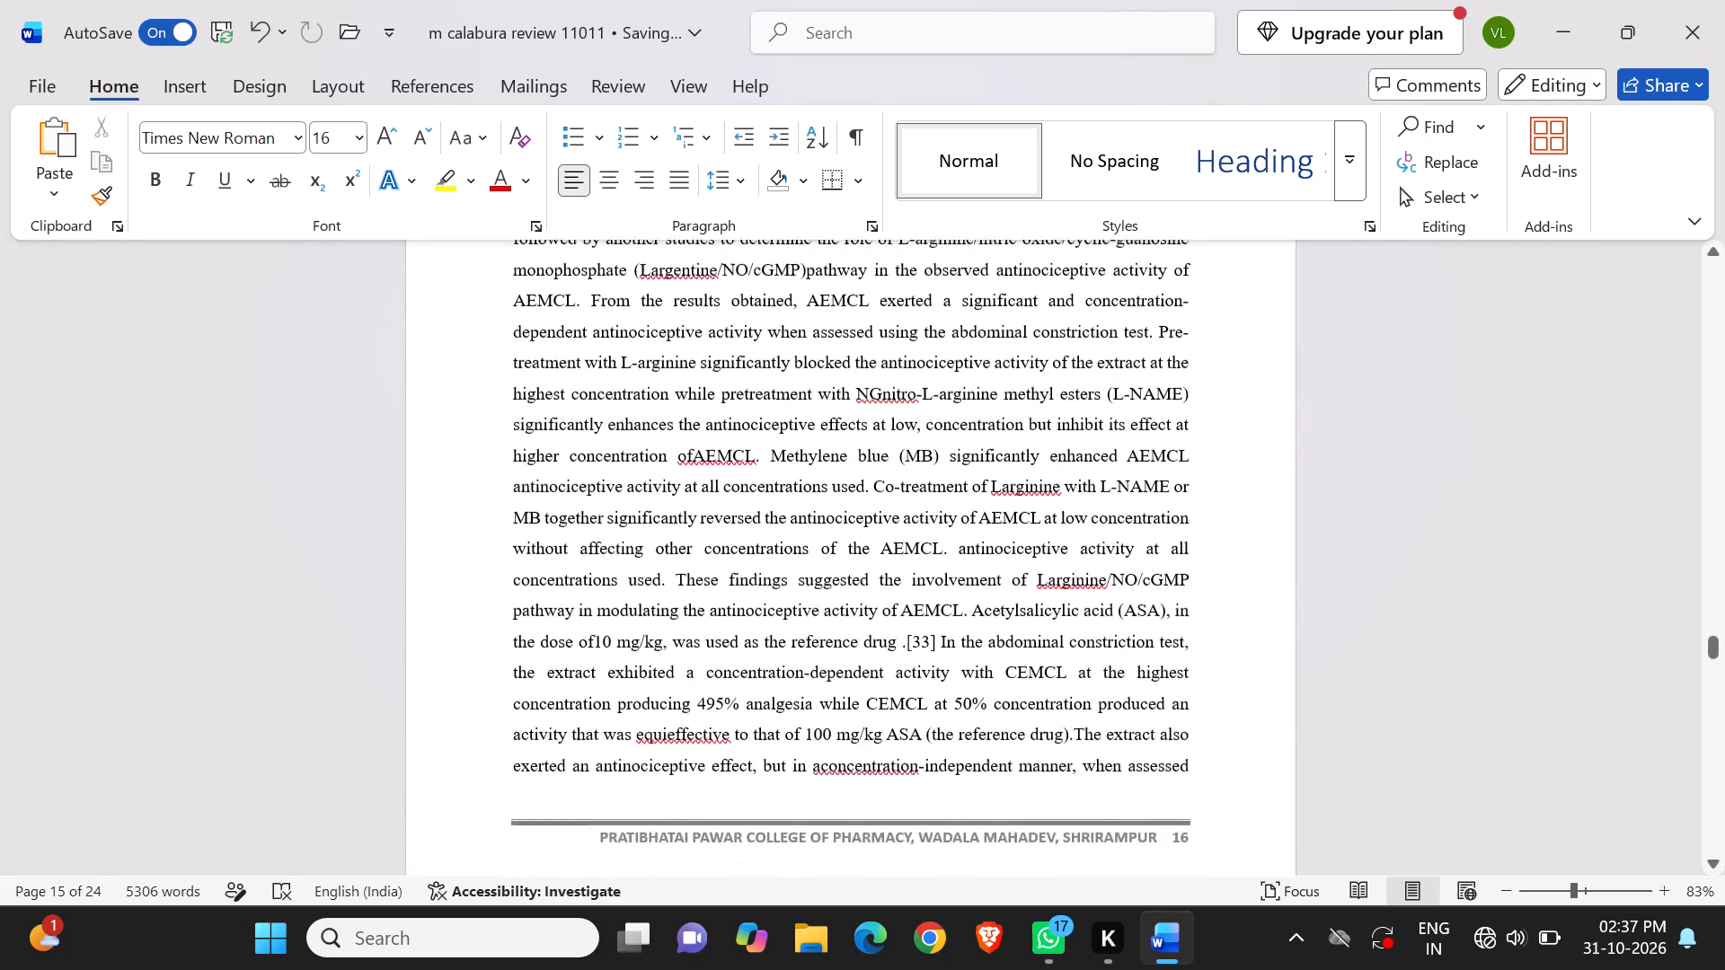
scroll(829, 521, down, 7)
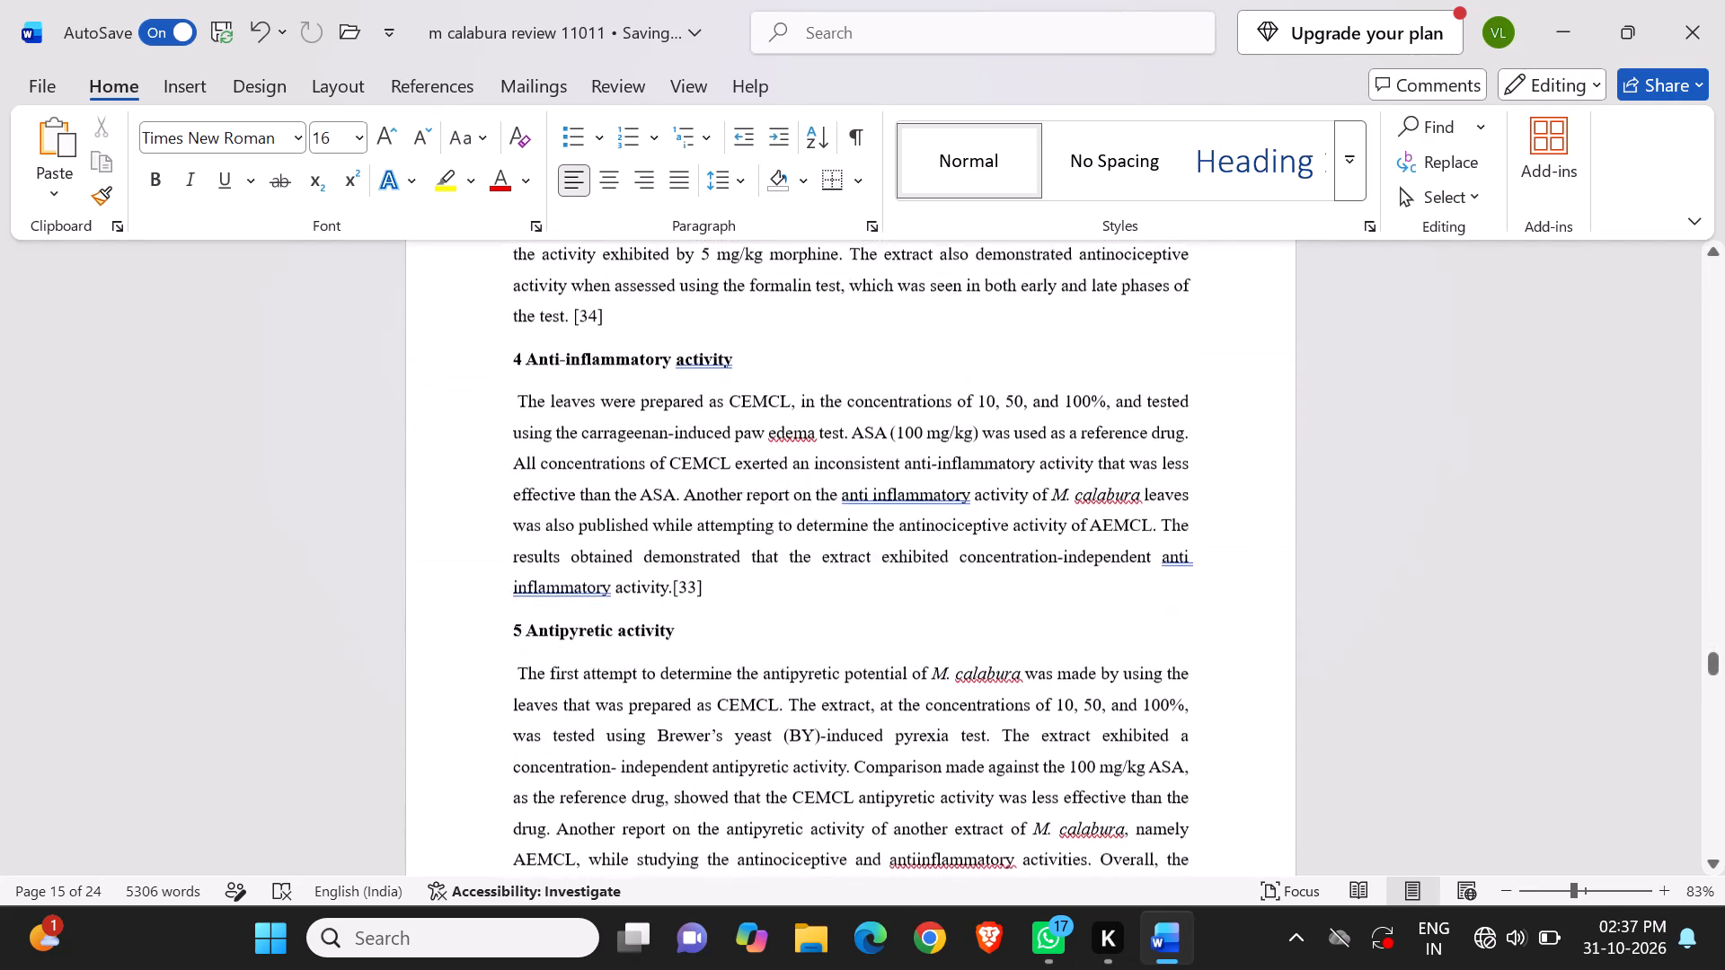
scroll(829, 521, down, 7)
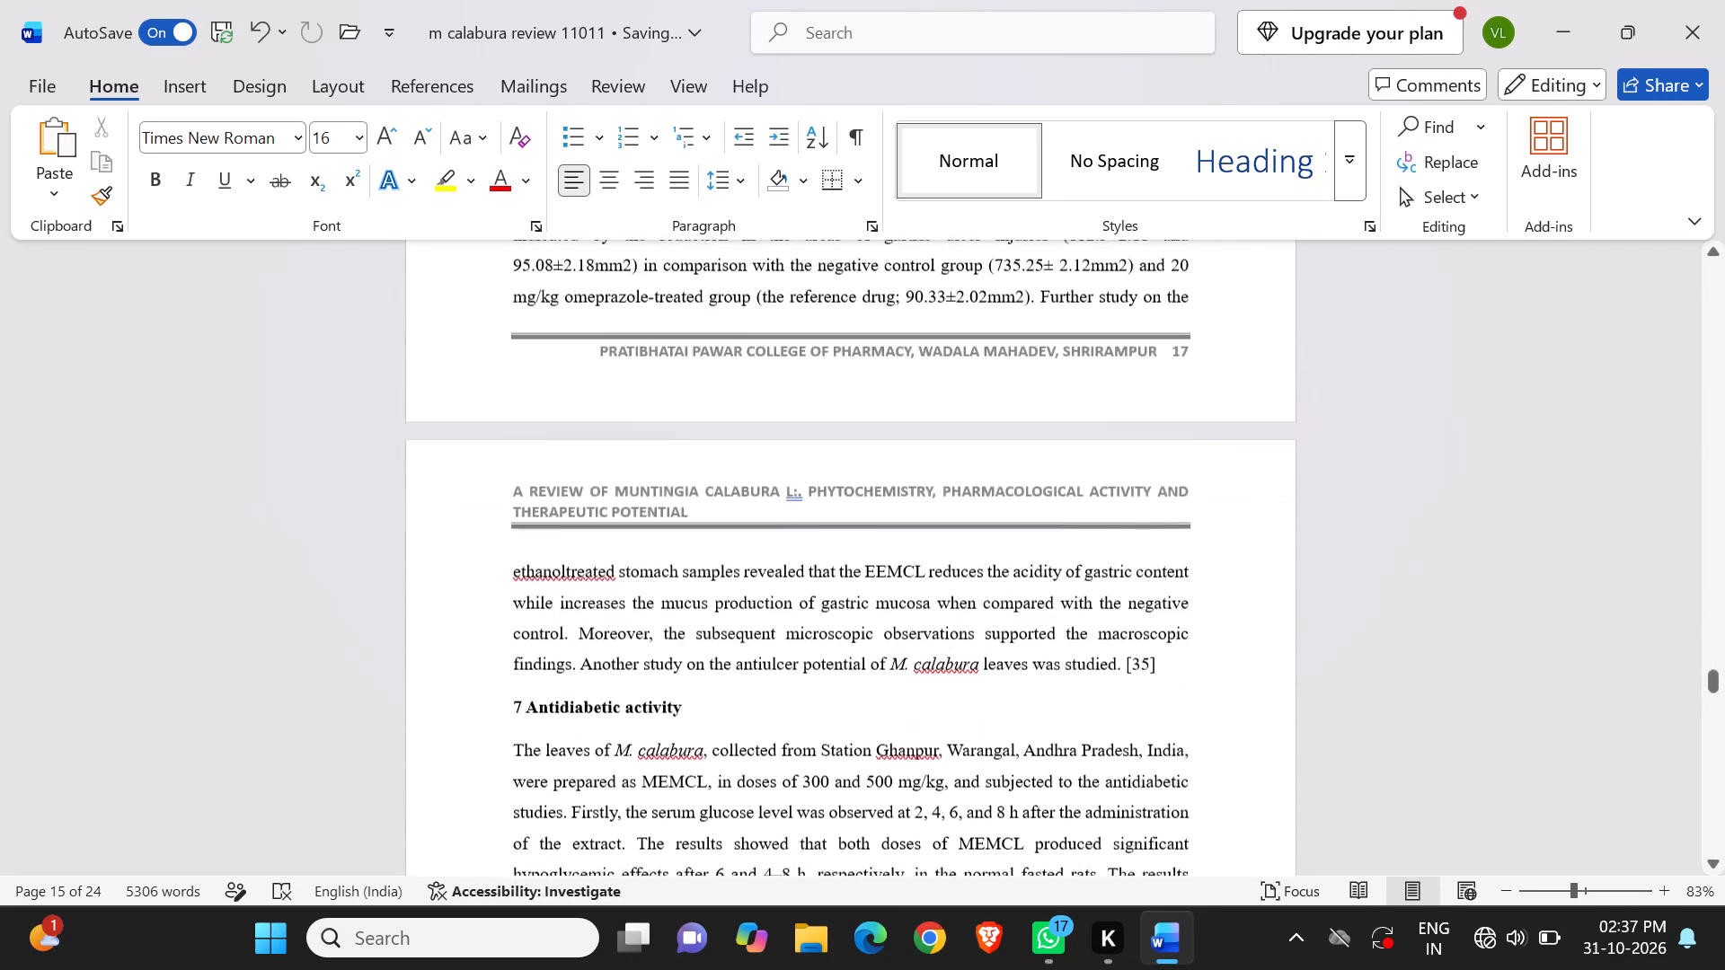
scroll(829, 521, down, 4)
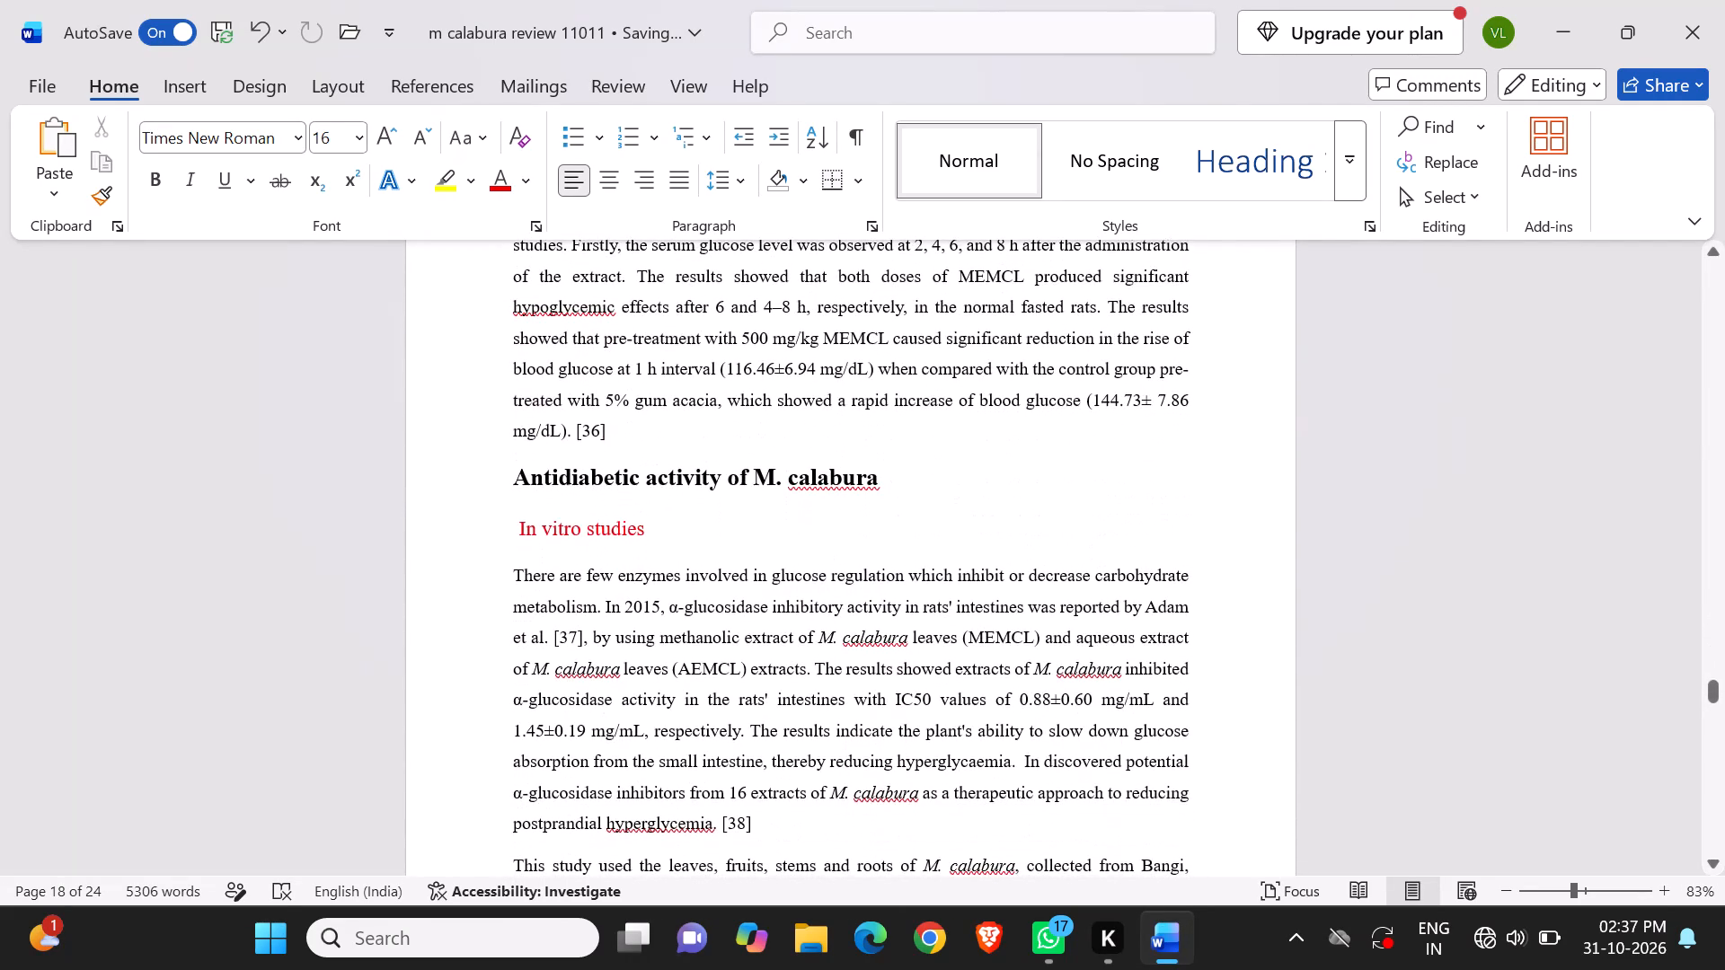
scroll(829, 521, down, 7)
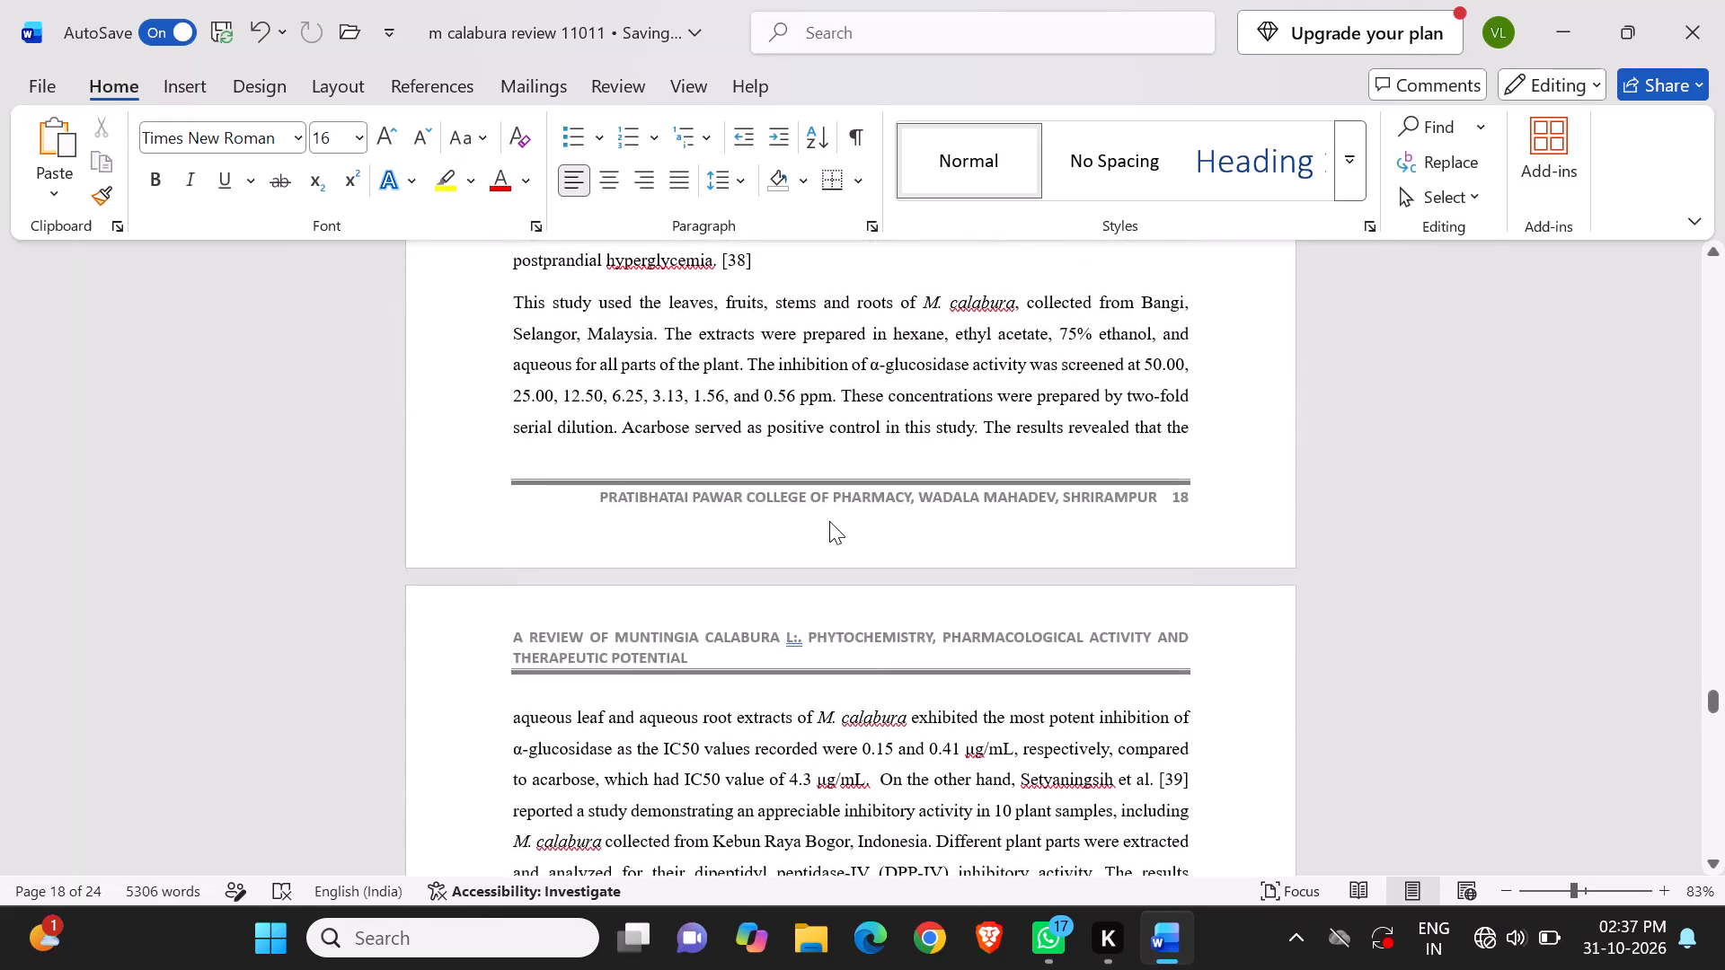
scroll(829, 521, down, 7)
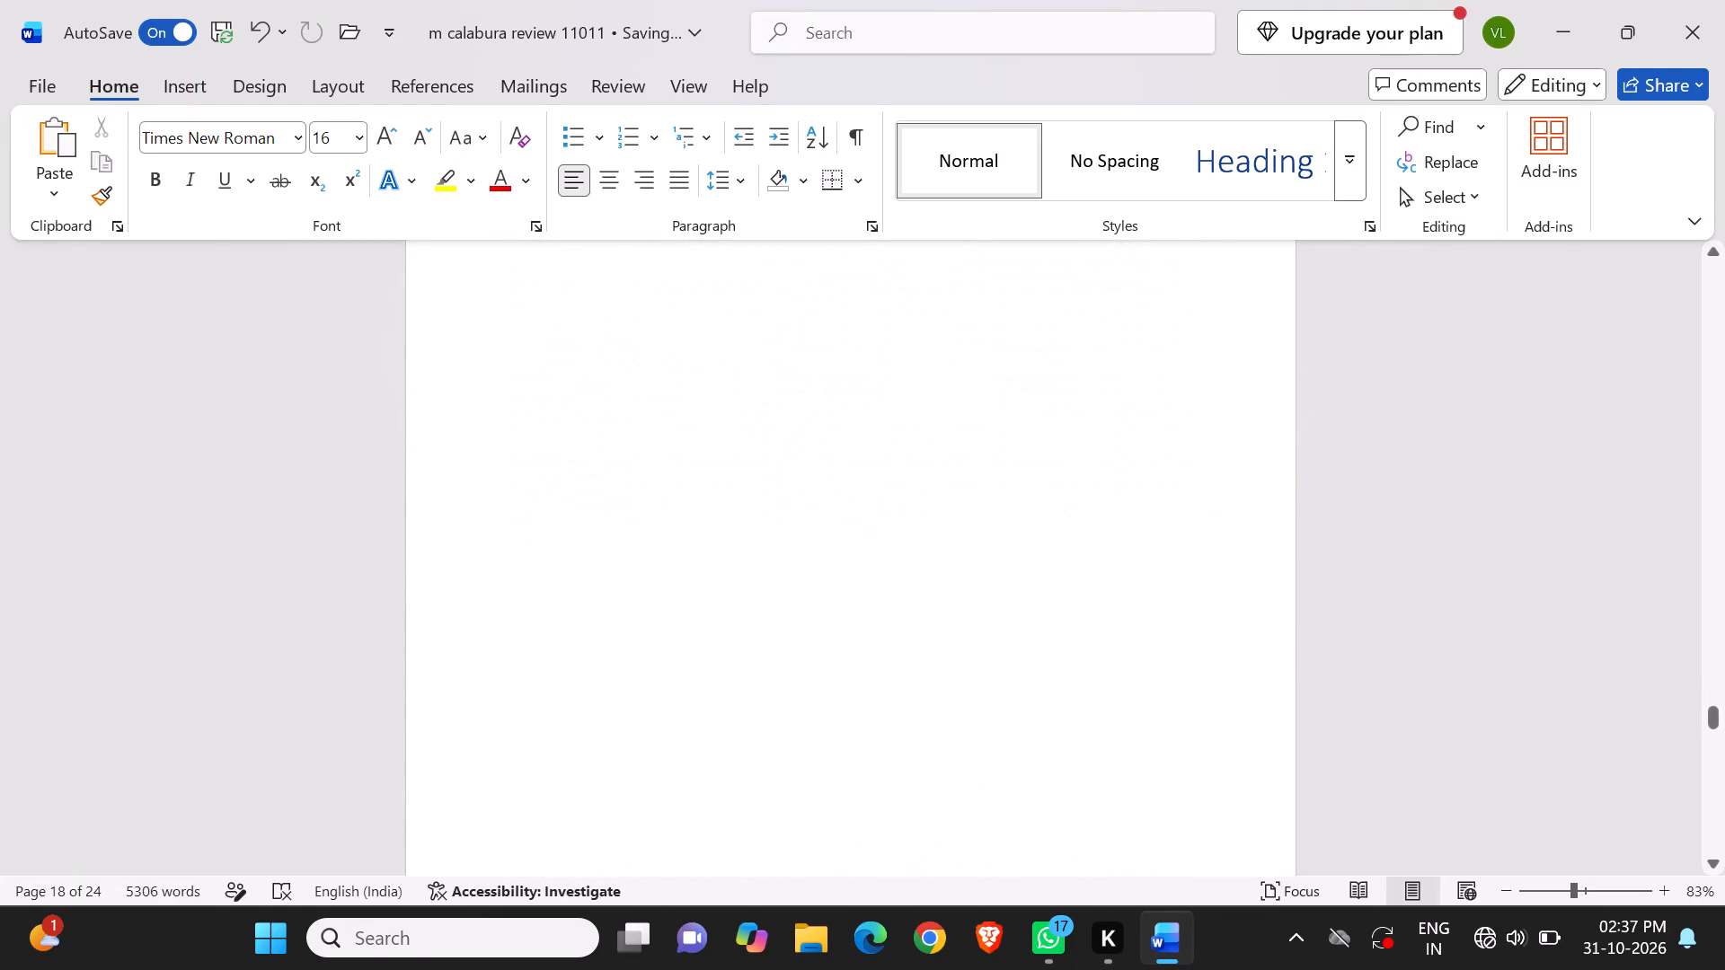
scroll(829, 521, down, 3)
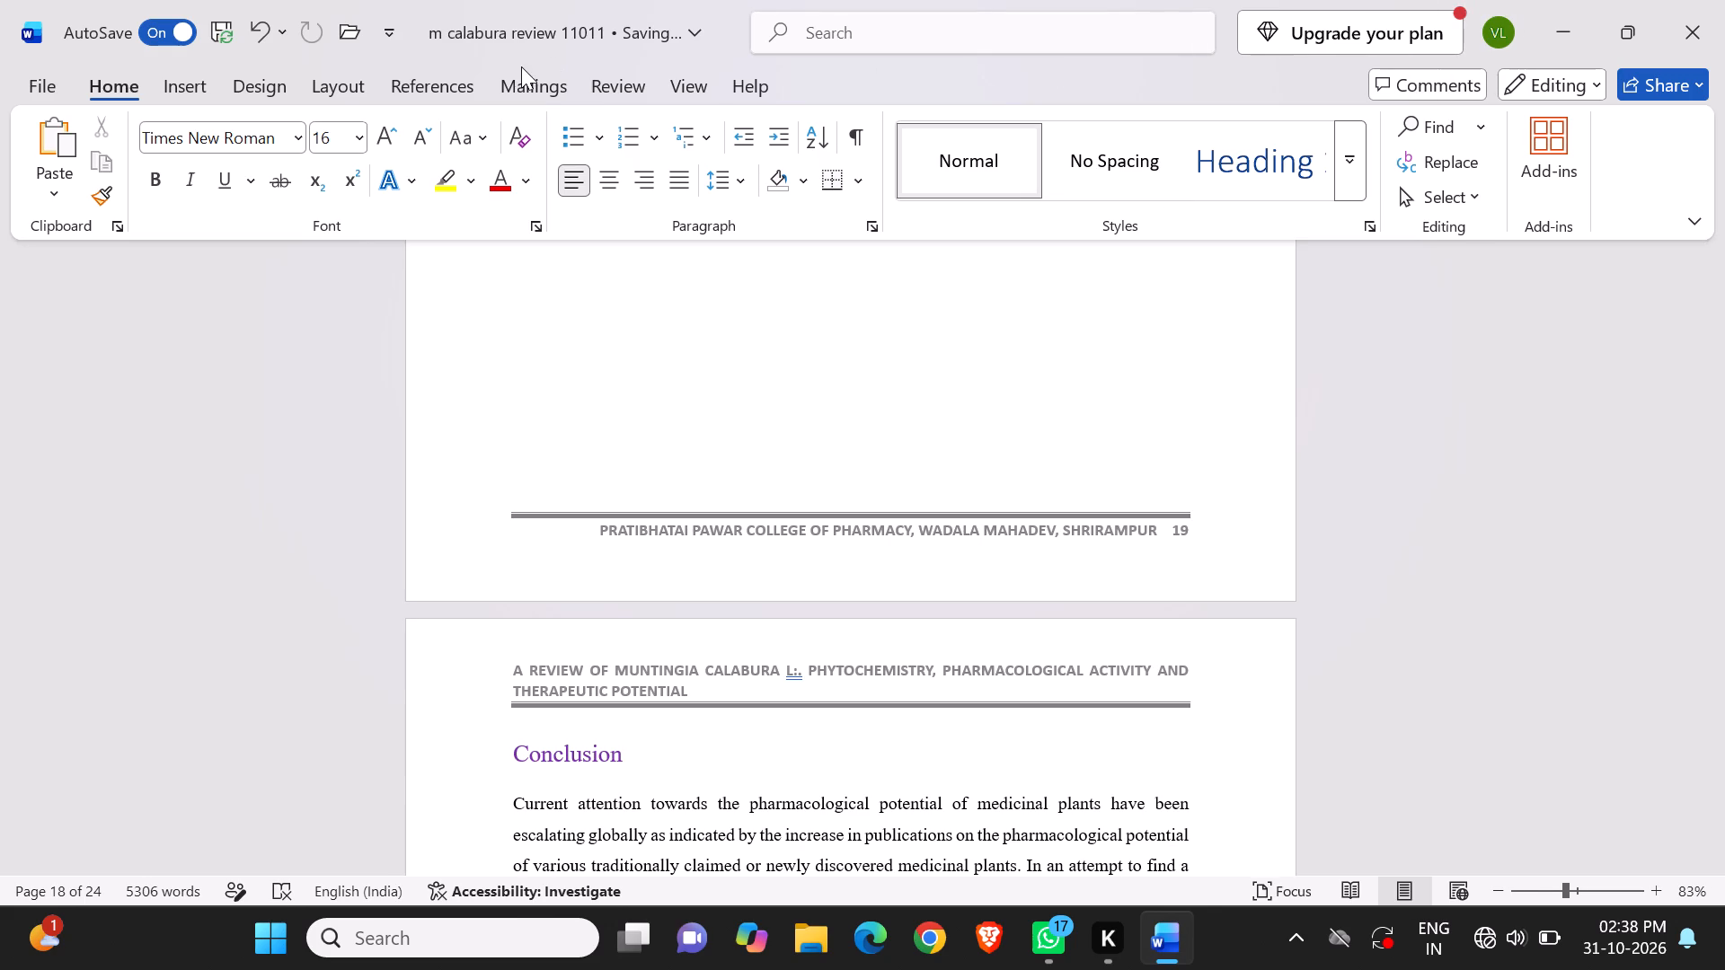
Save a copy of the document as "m calabura review 11011" in the PC's Documents folder, replacing the existing file.
click(55, 94)
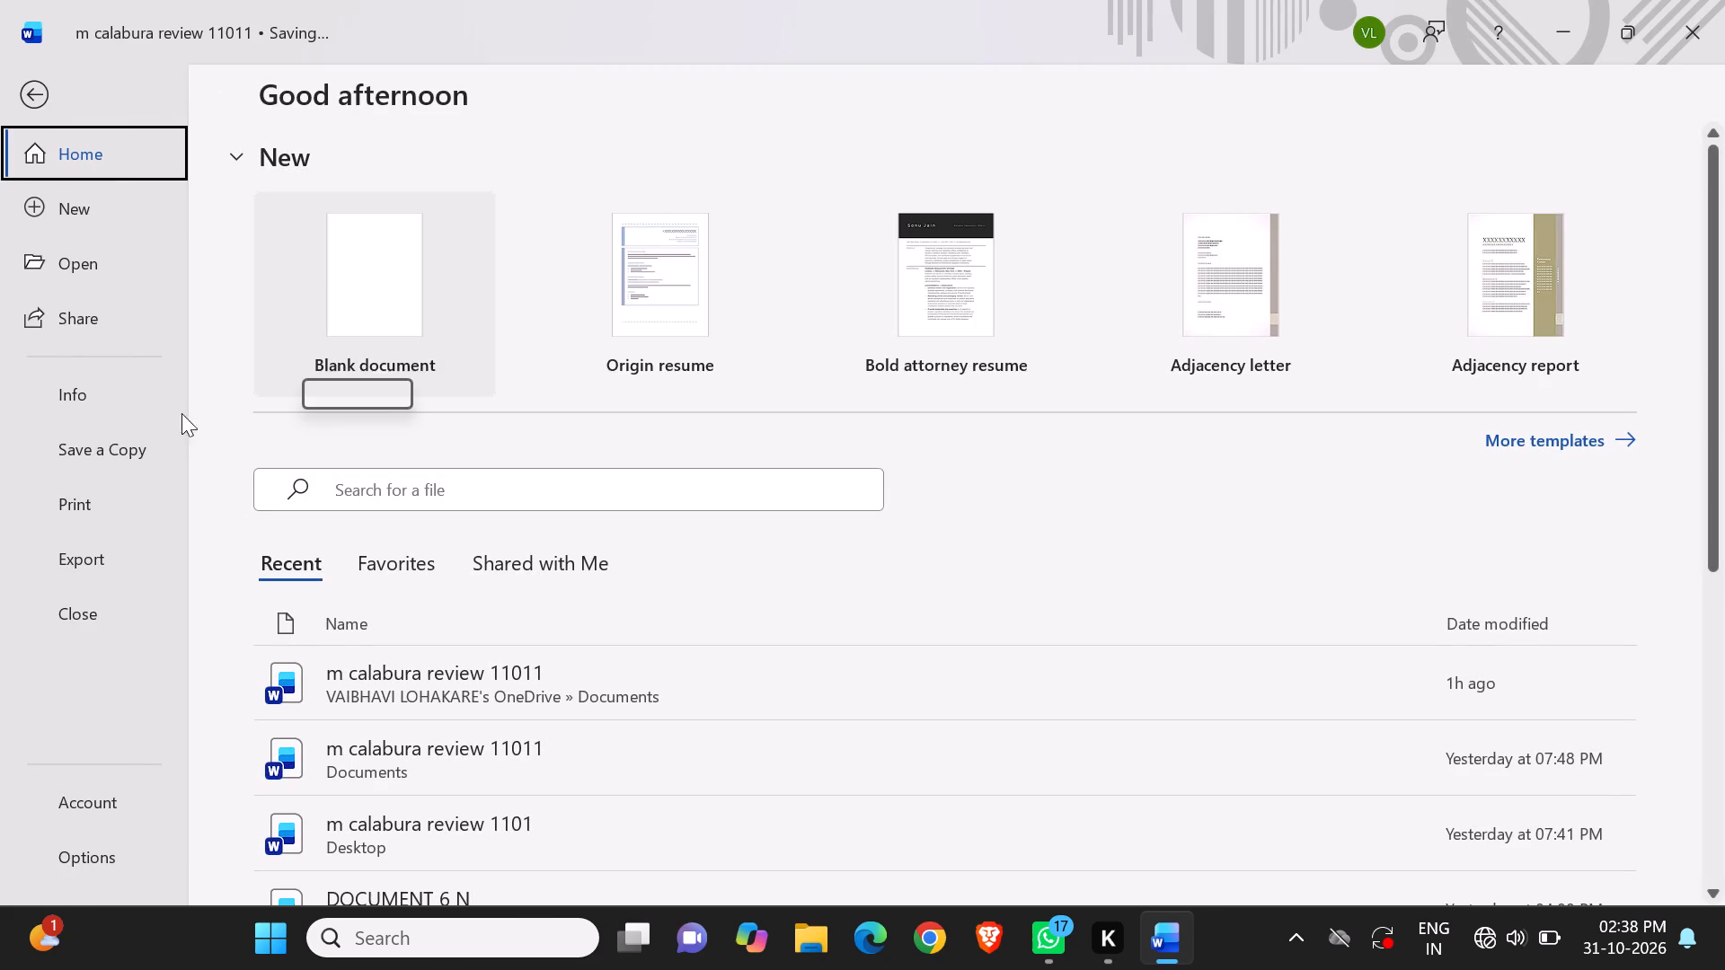
click(139, 436)
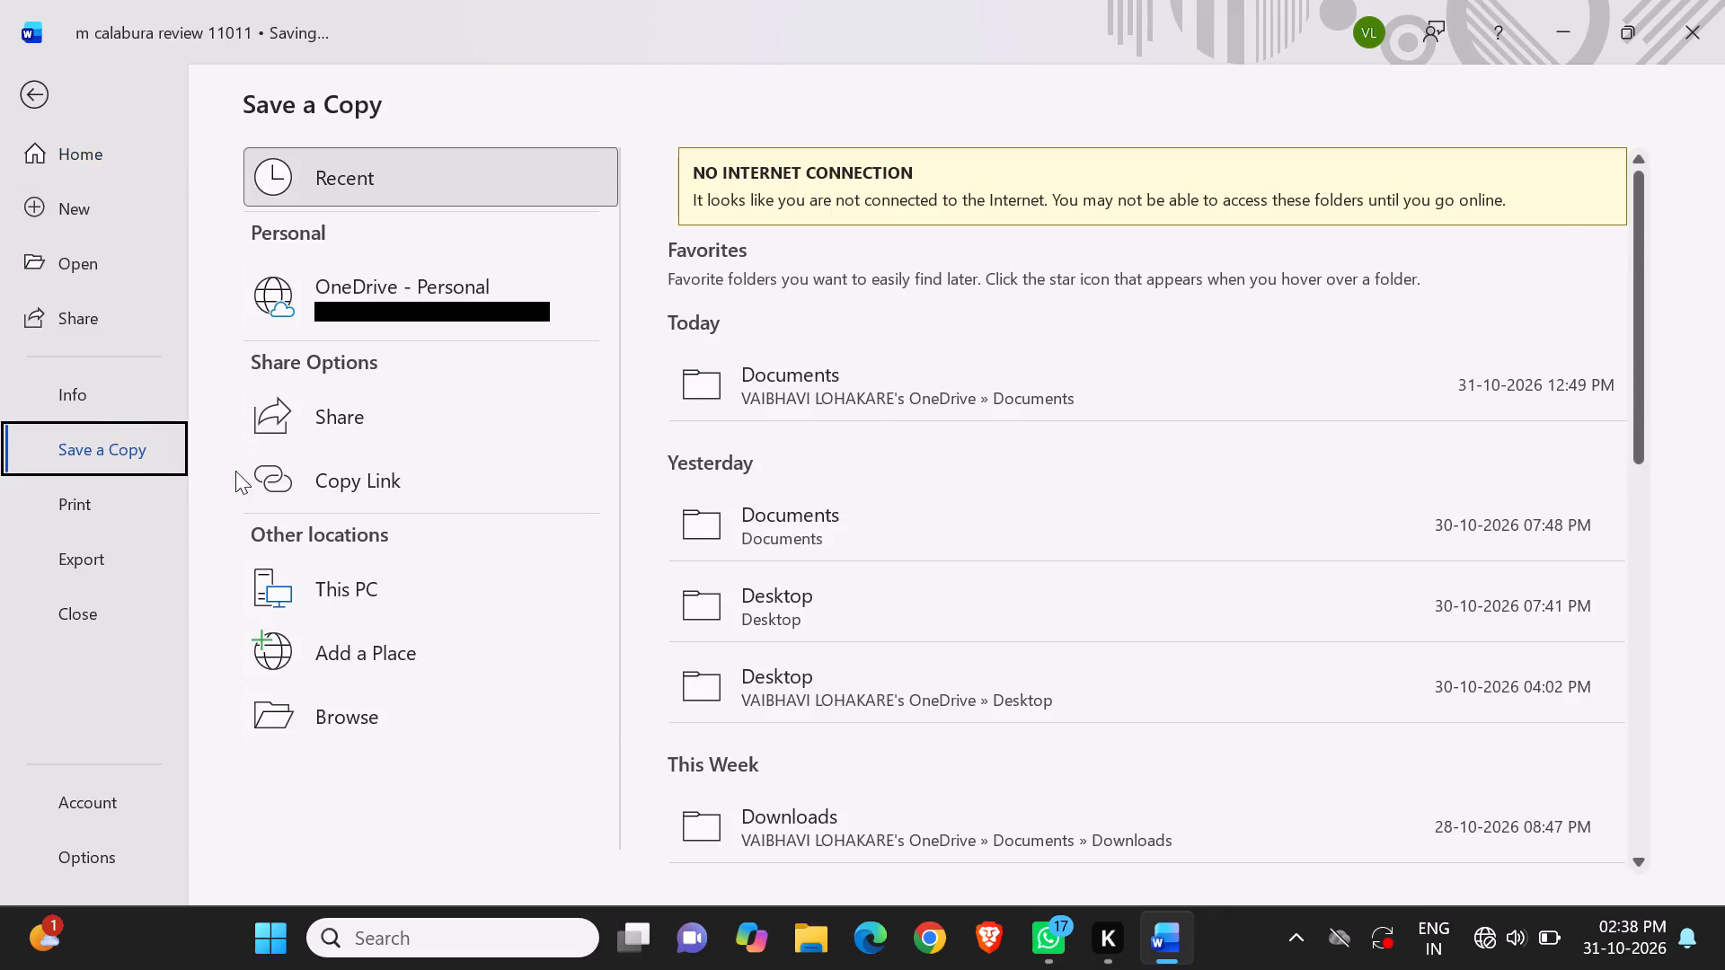
click(437, 560)
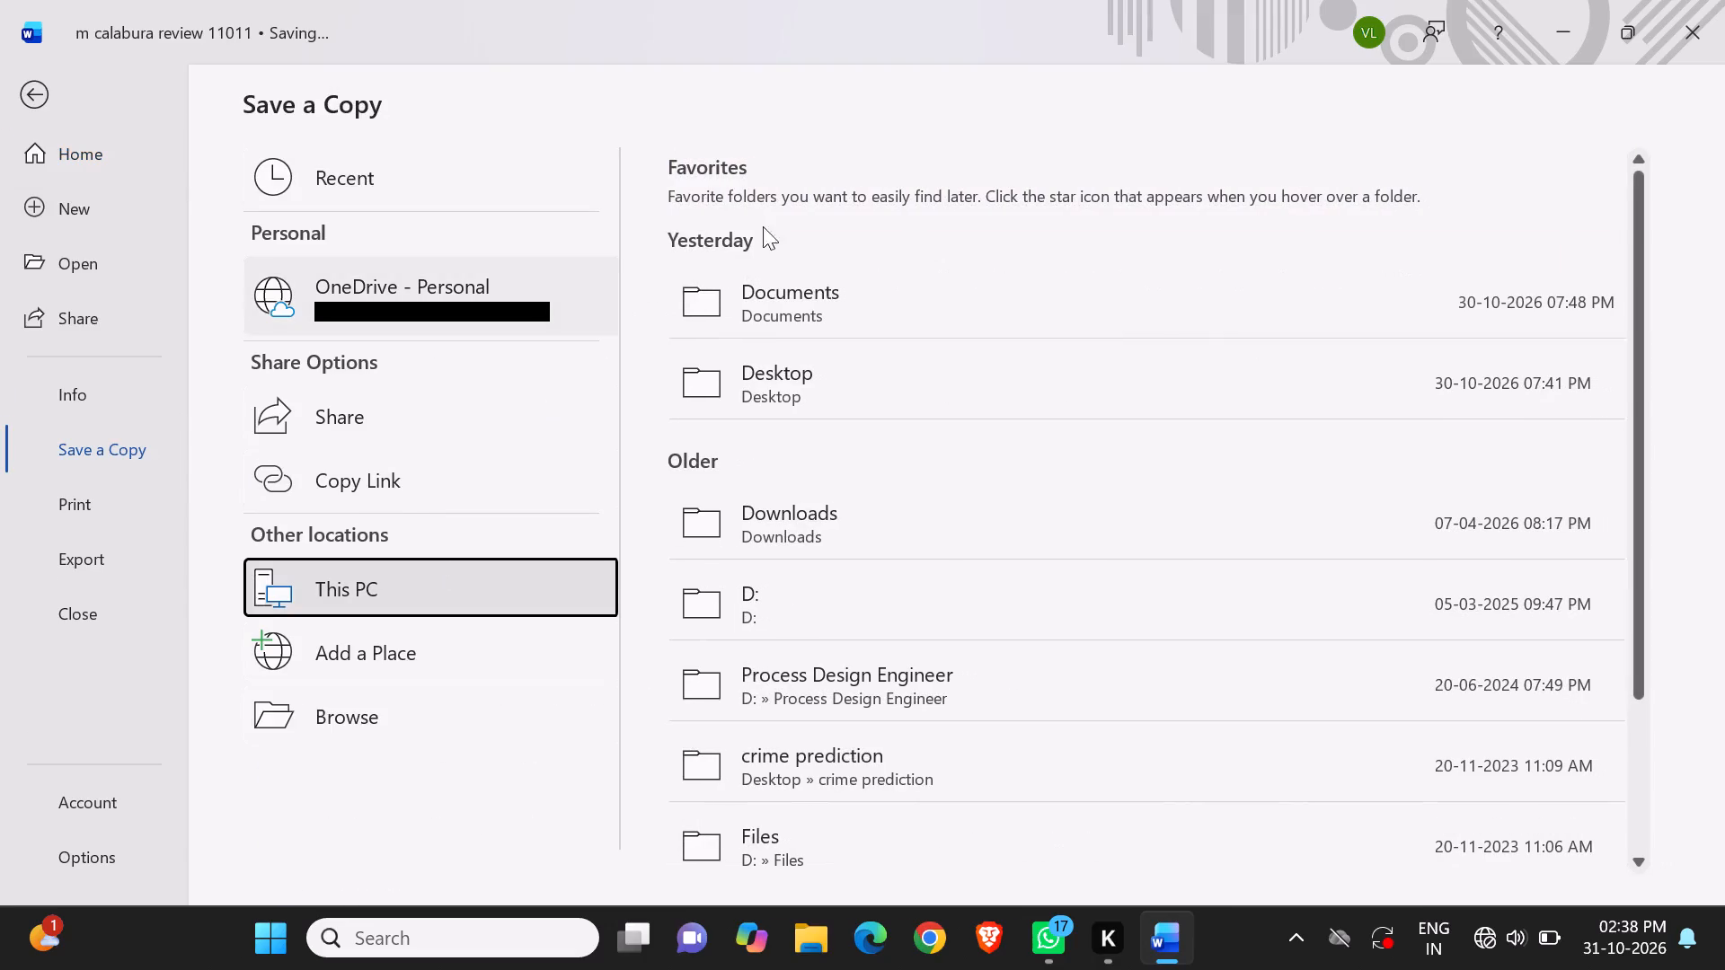
click(818, 293)
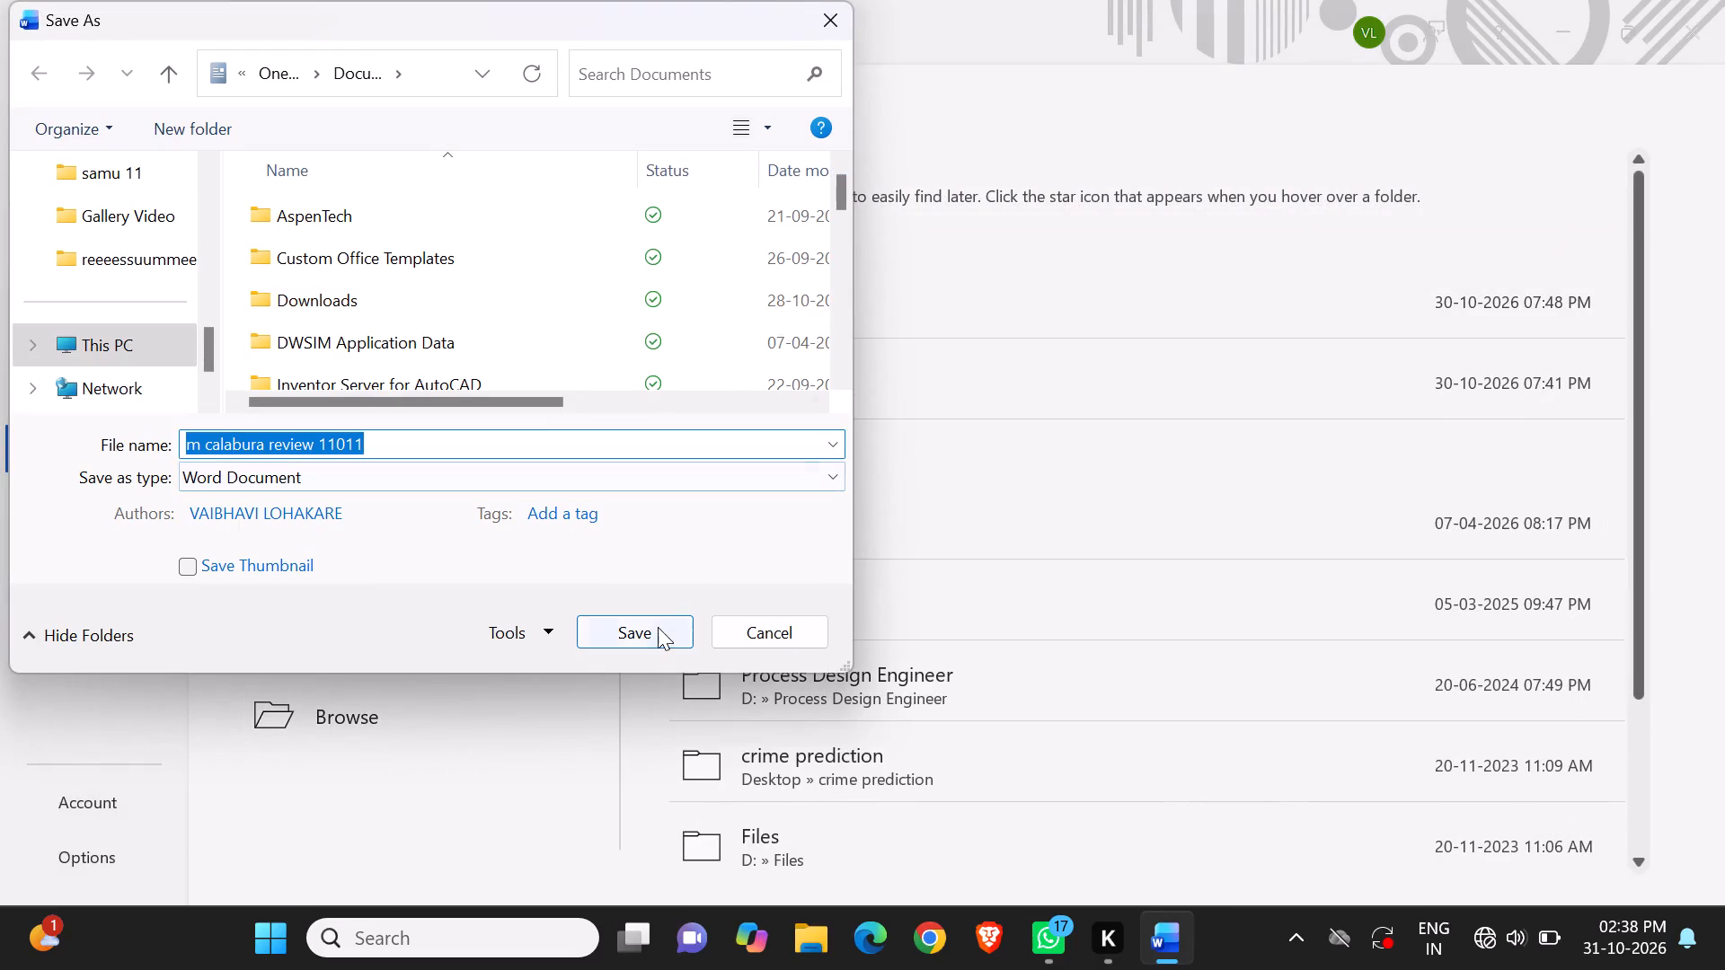
click(658, 627)
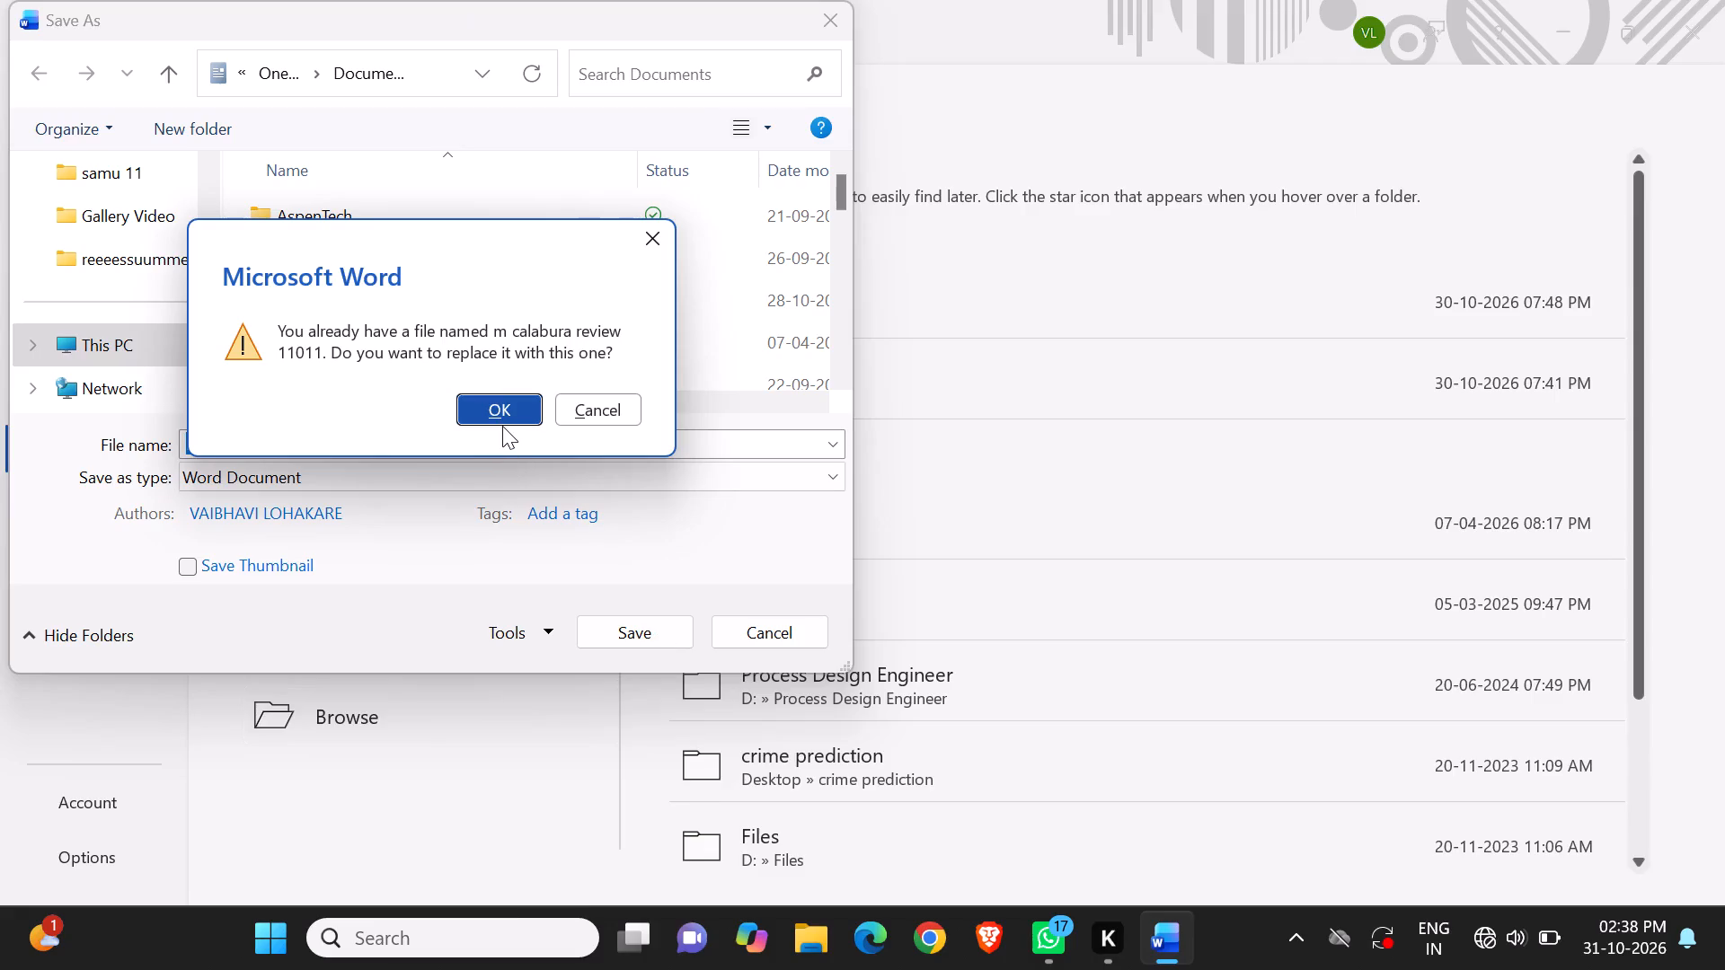
click(502, 426)
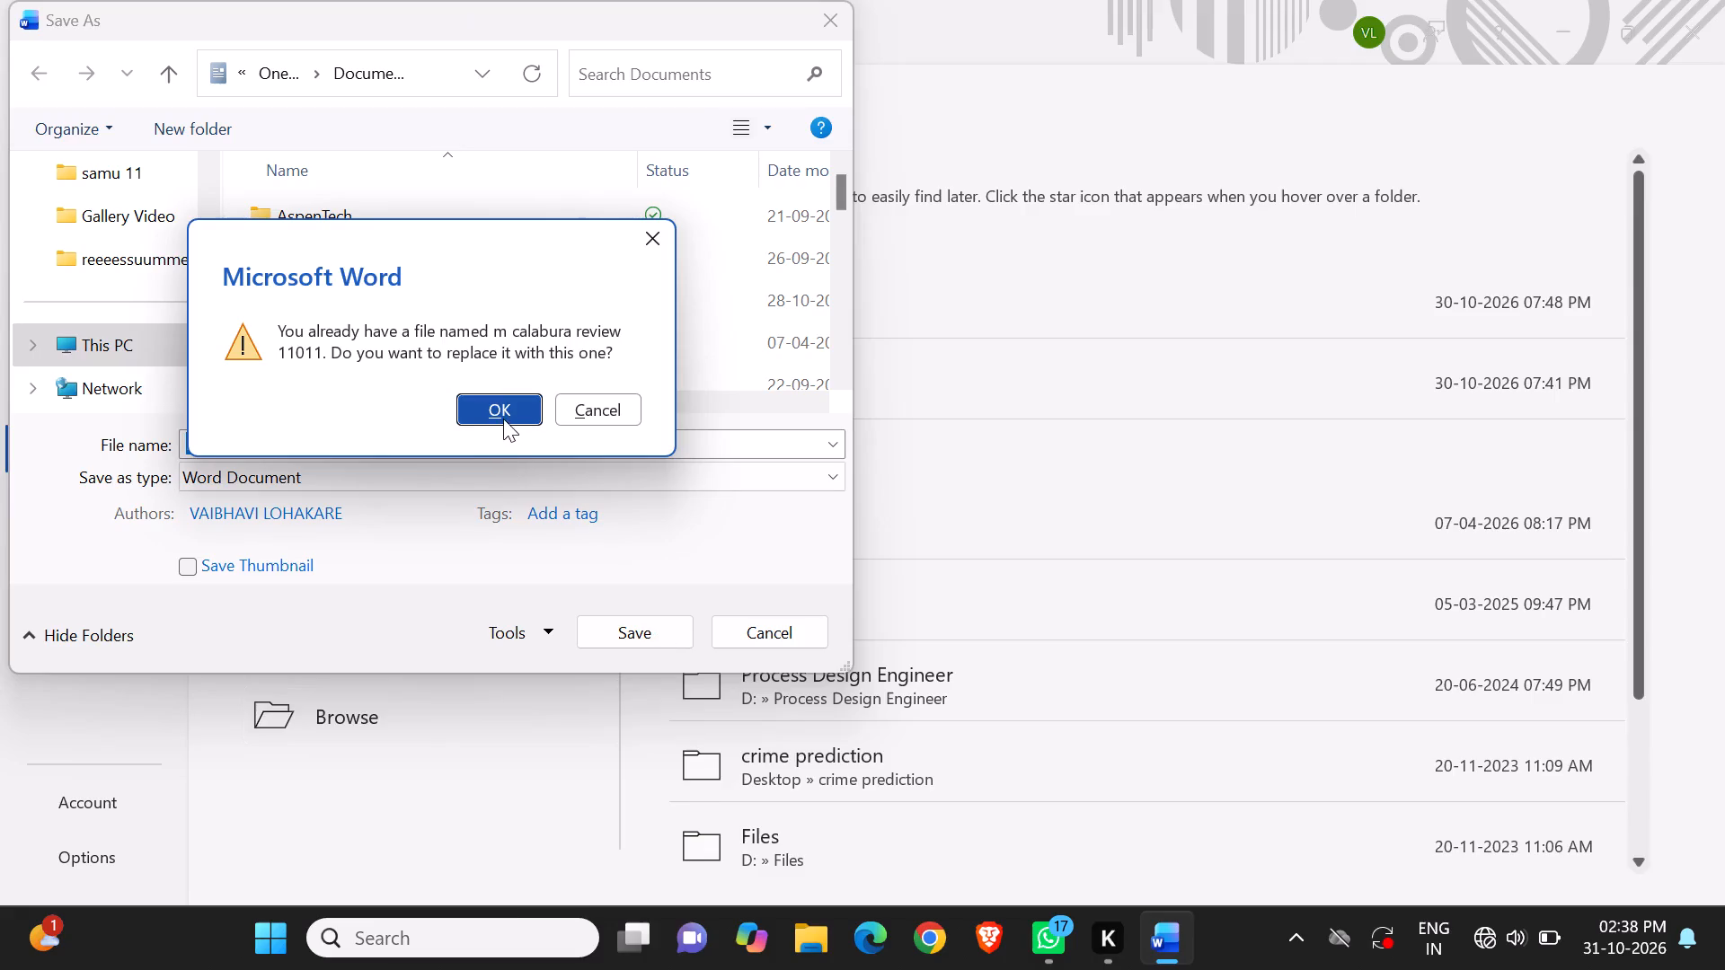
Overwrite the existing "m calabura review 11011" file with the current document.
click(505, 415)
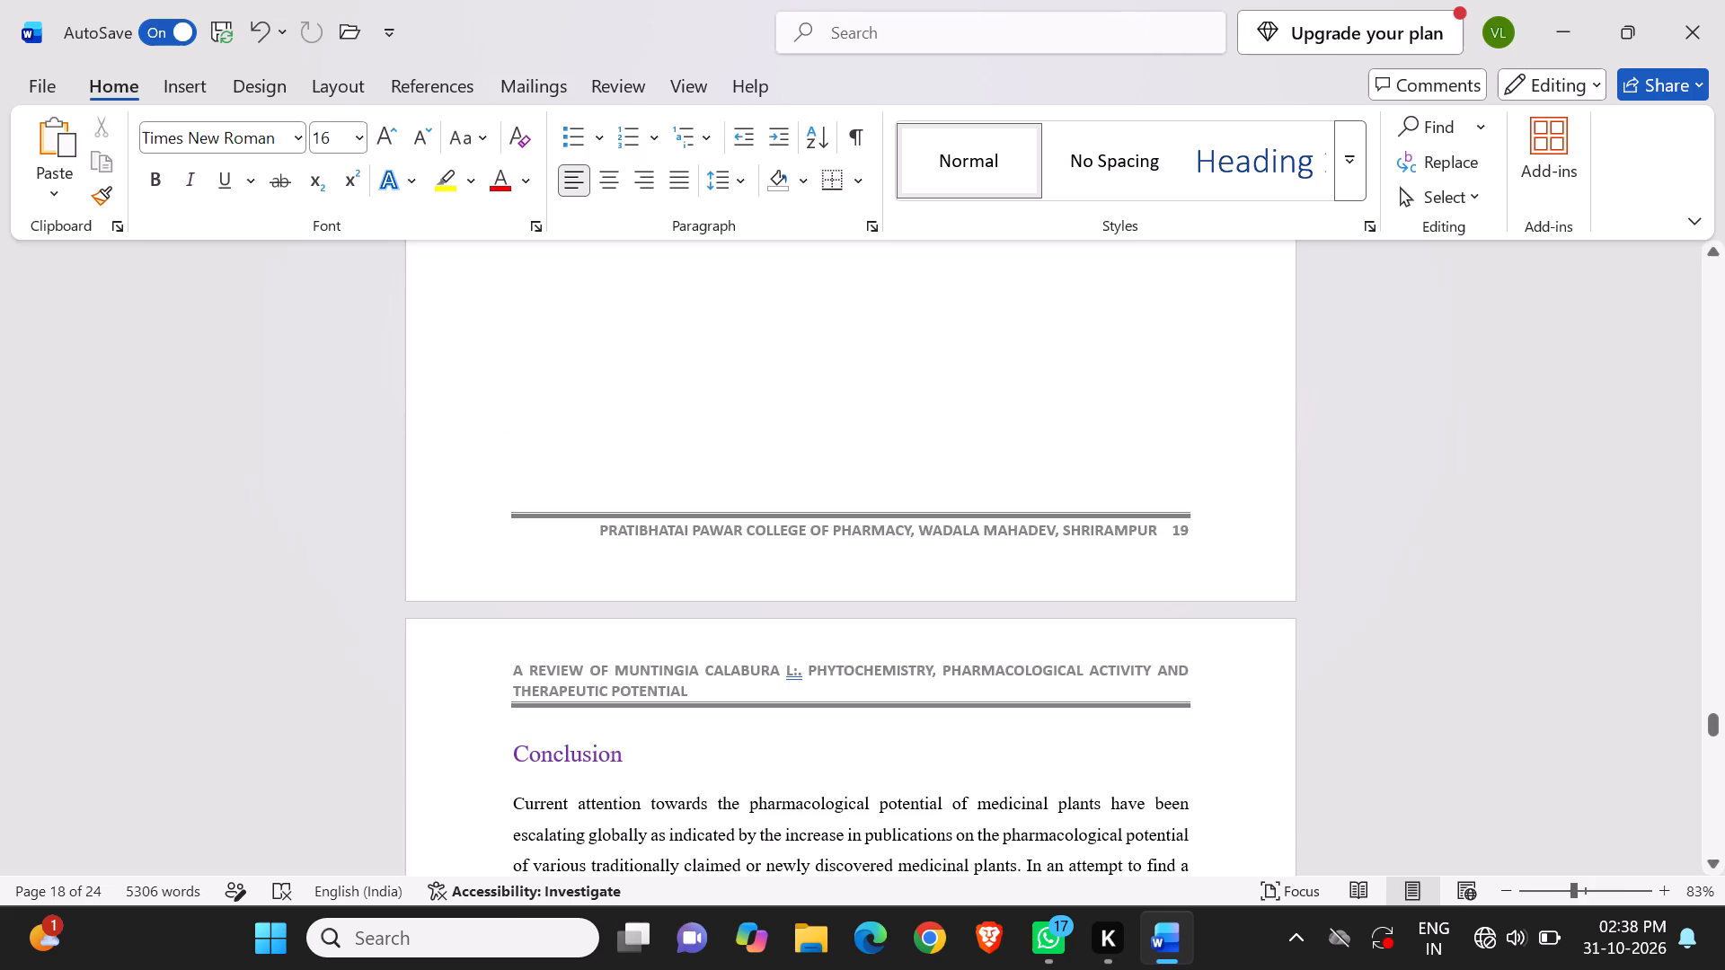
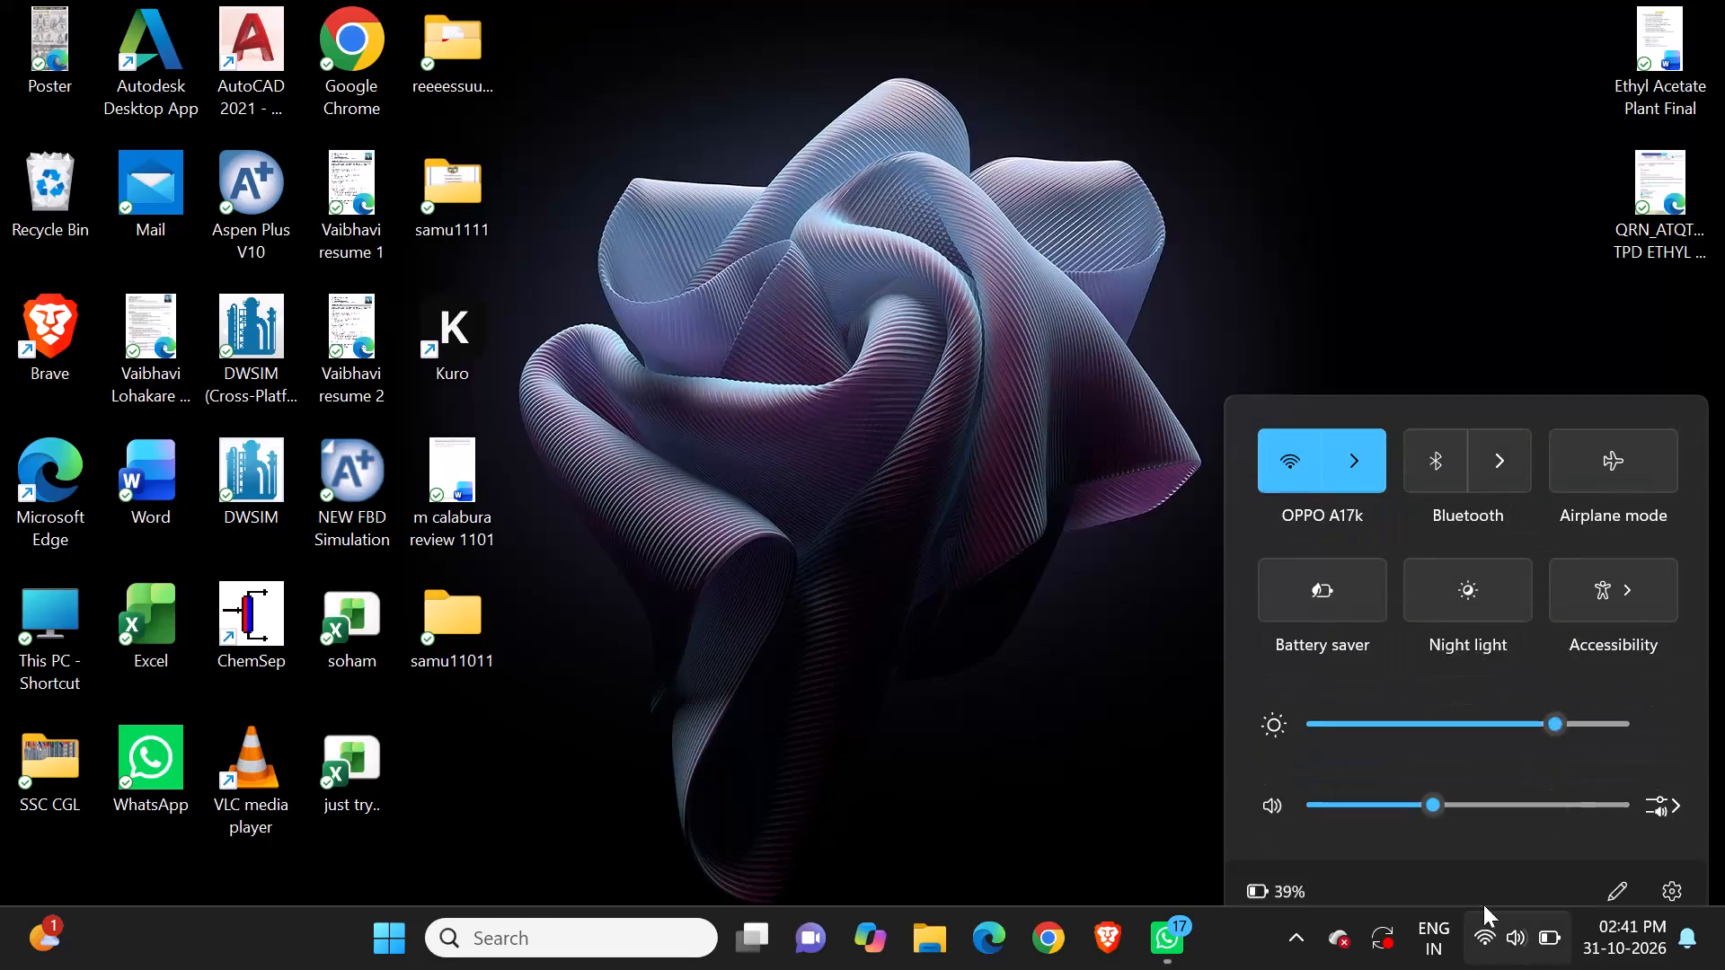
Disconnect the PC from the OPPO A17k Wi-Fi network.
click(1359, 428)
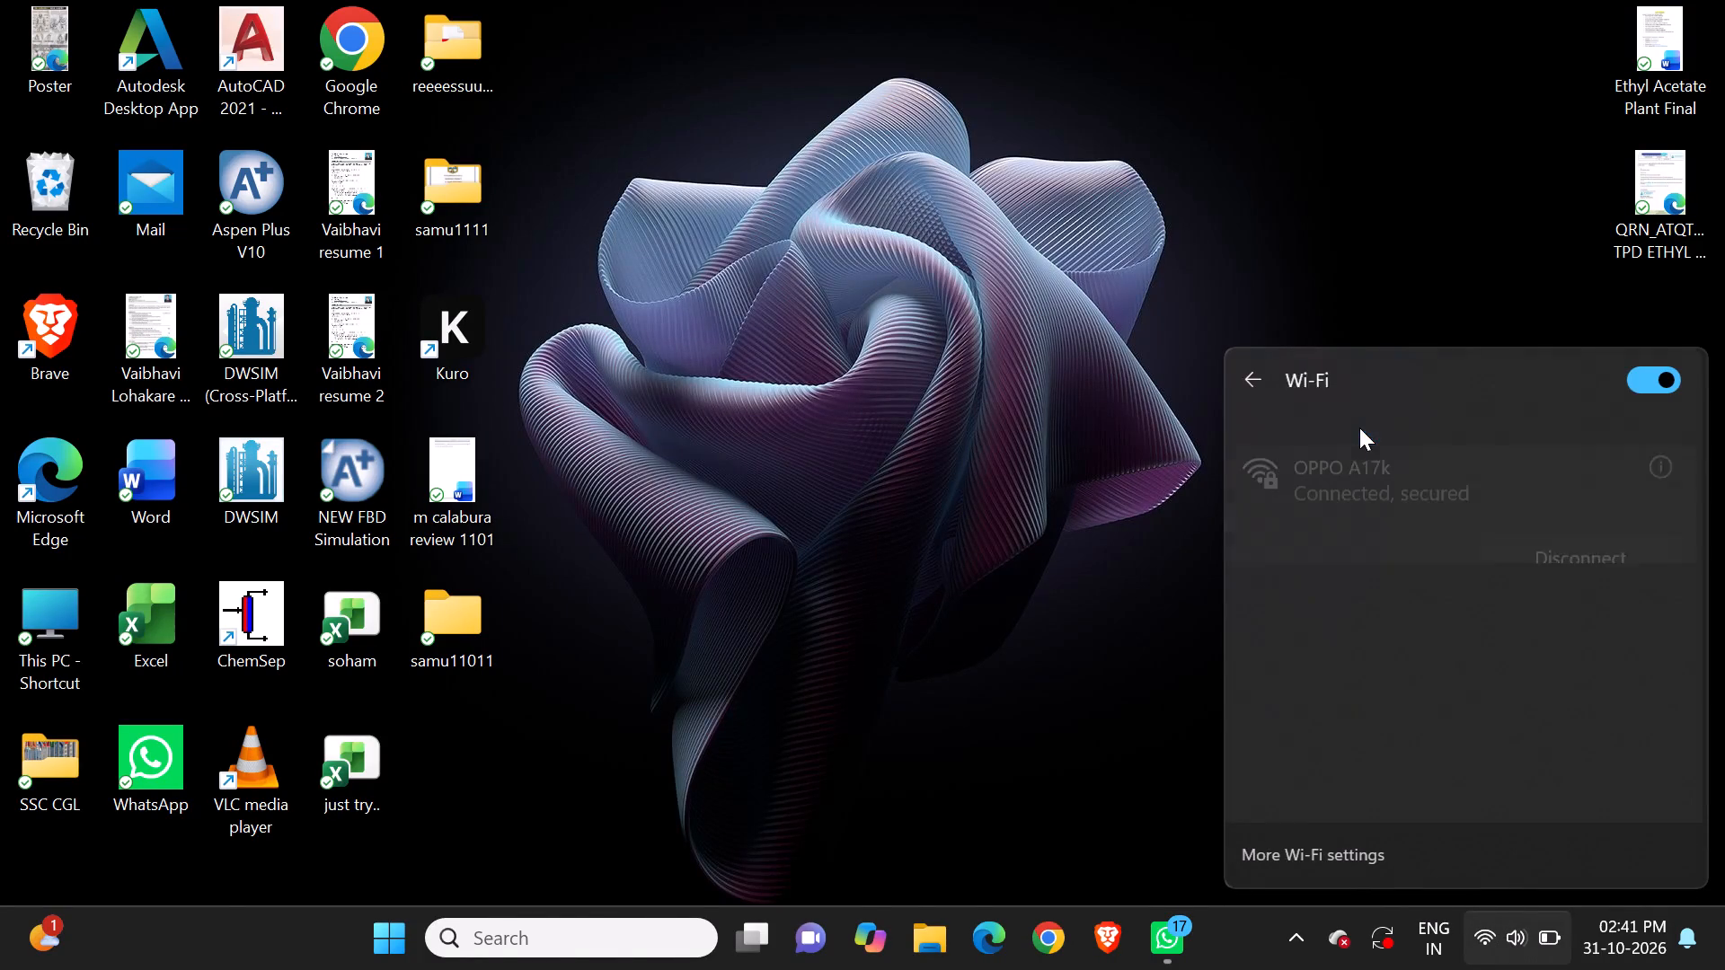
click(1497, 517)
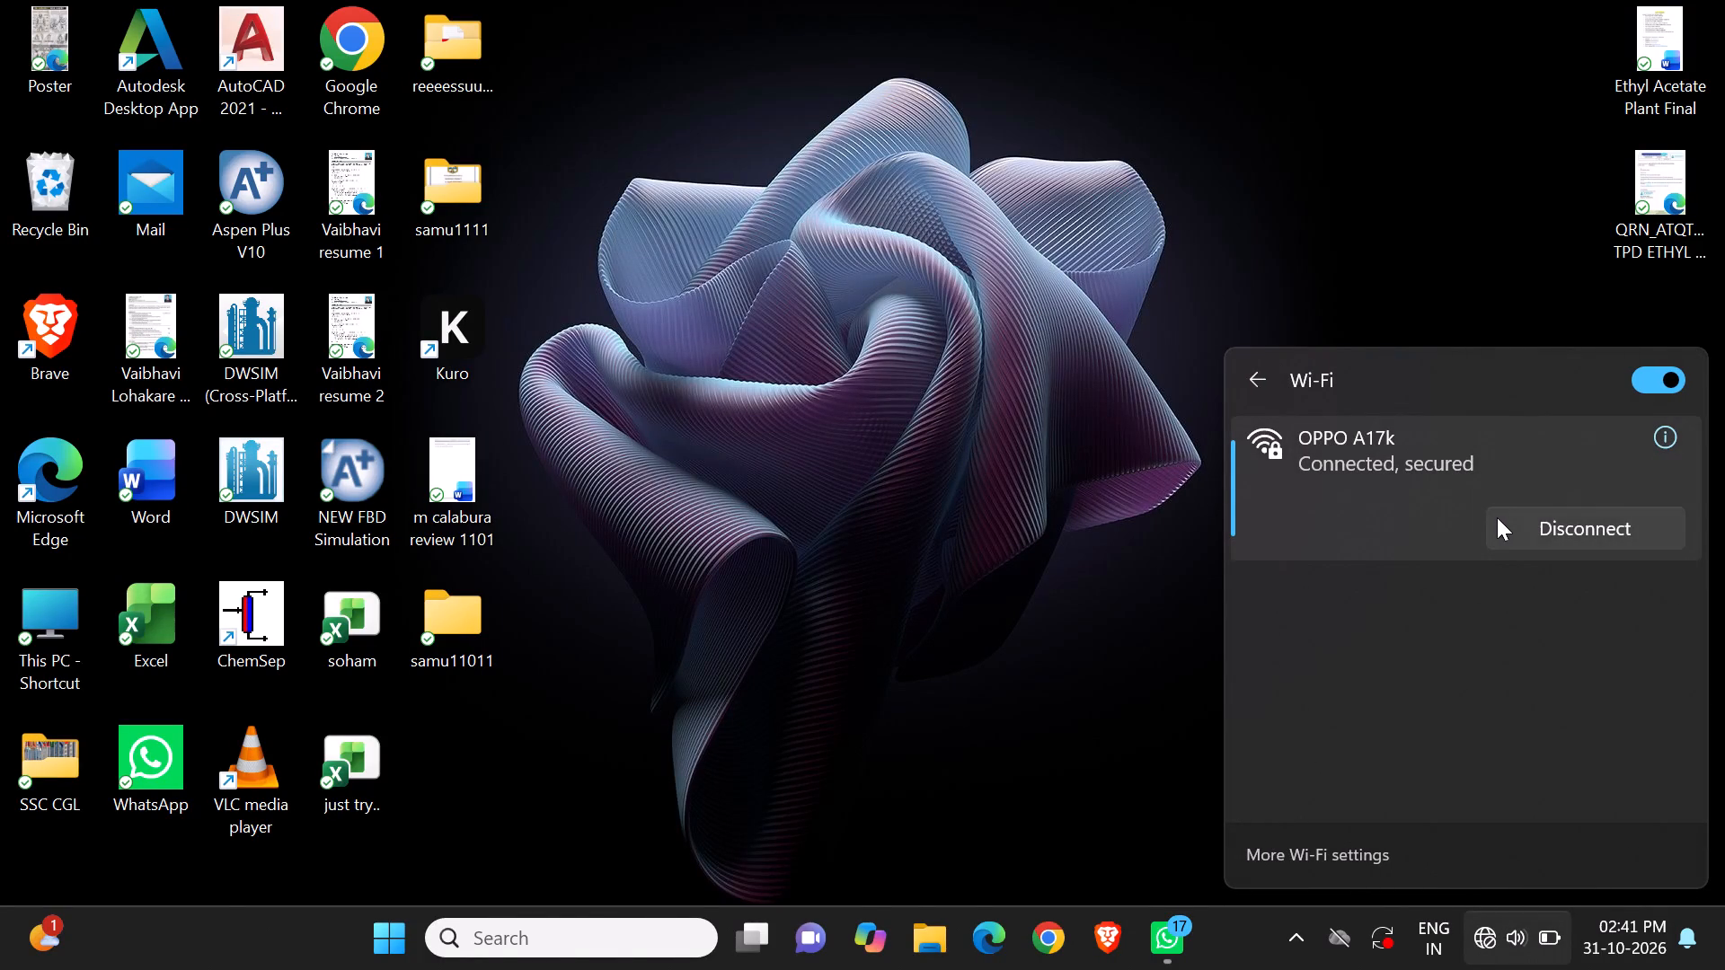
click(1112, 597)
Close the open WhatsApp window.
click(1149, 812)
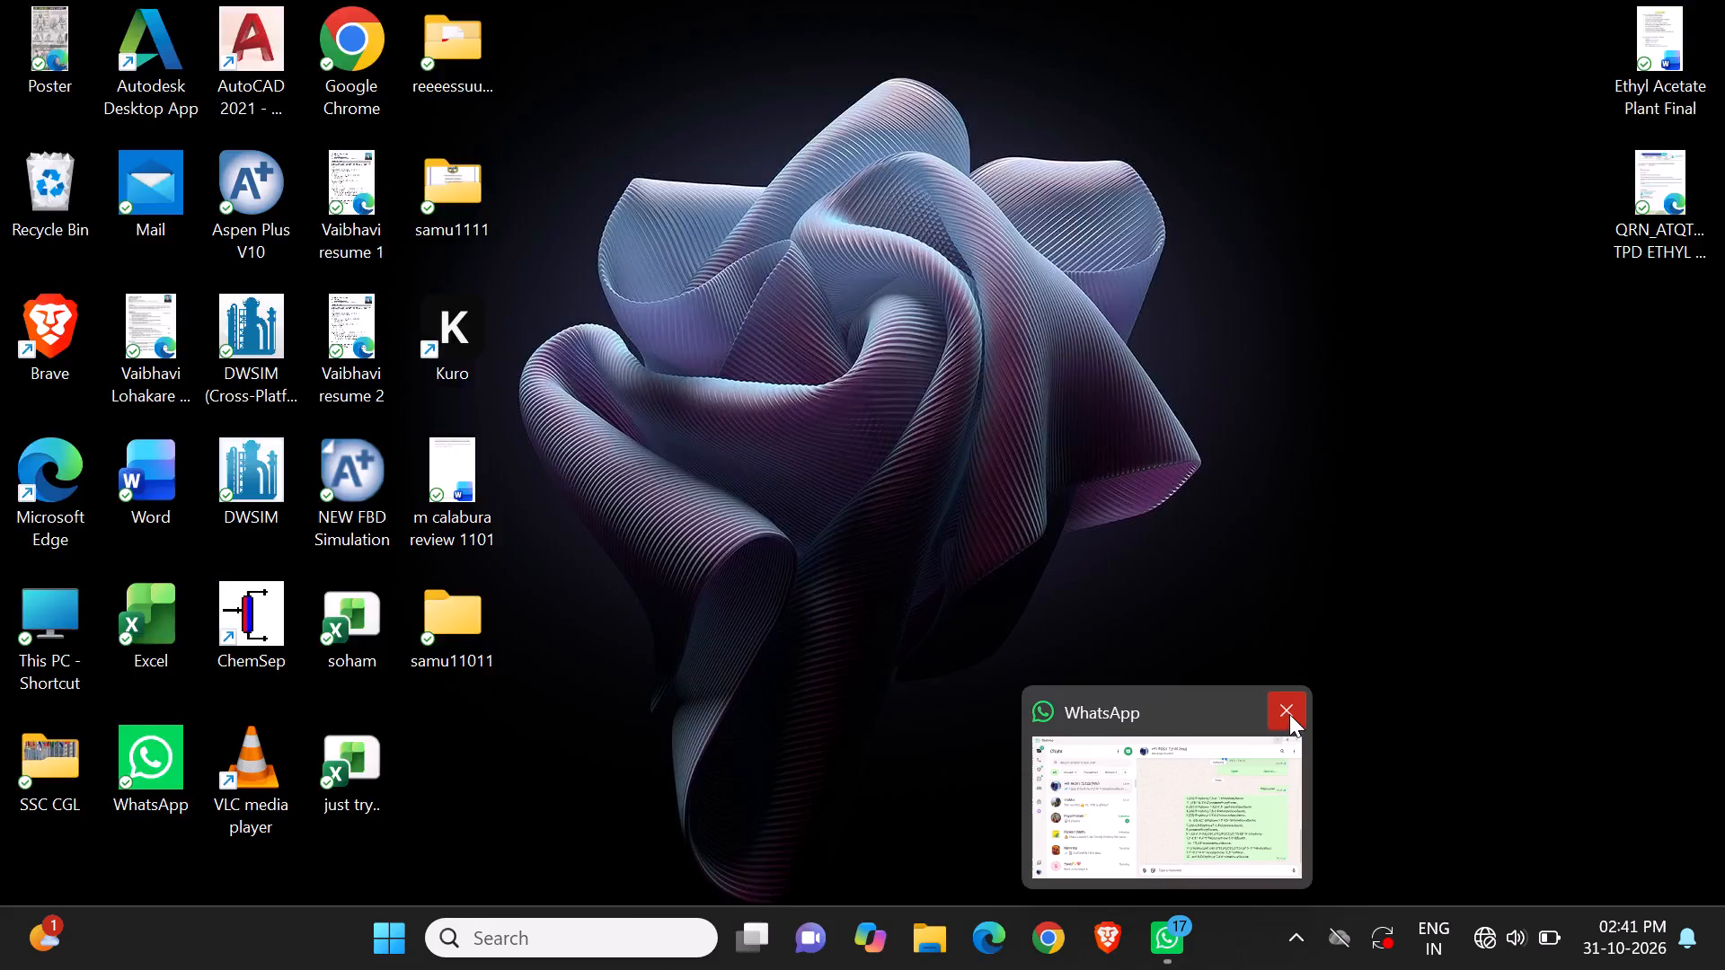
click(1289, 714)
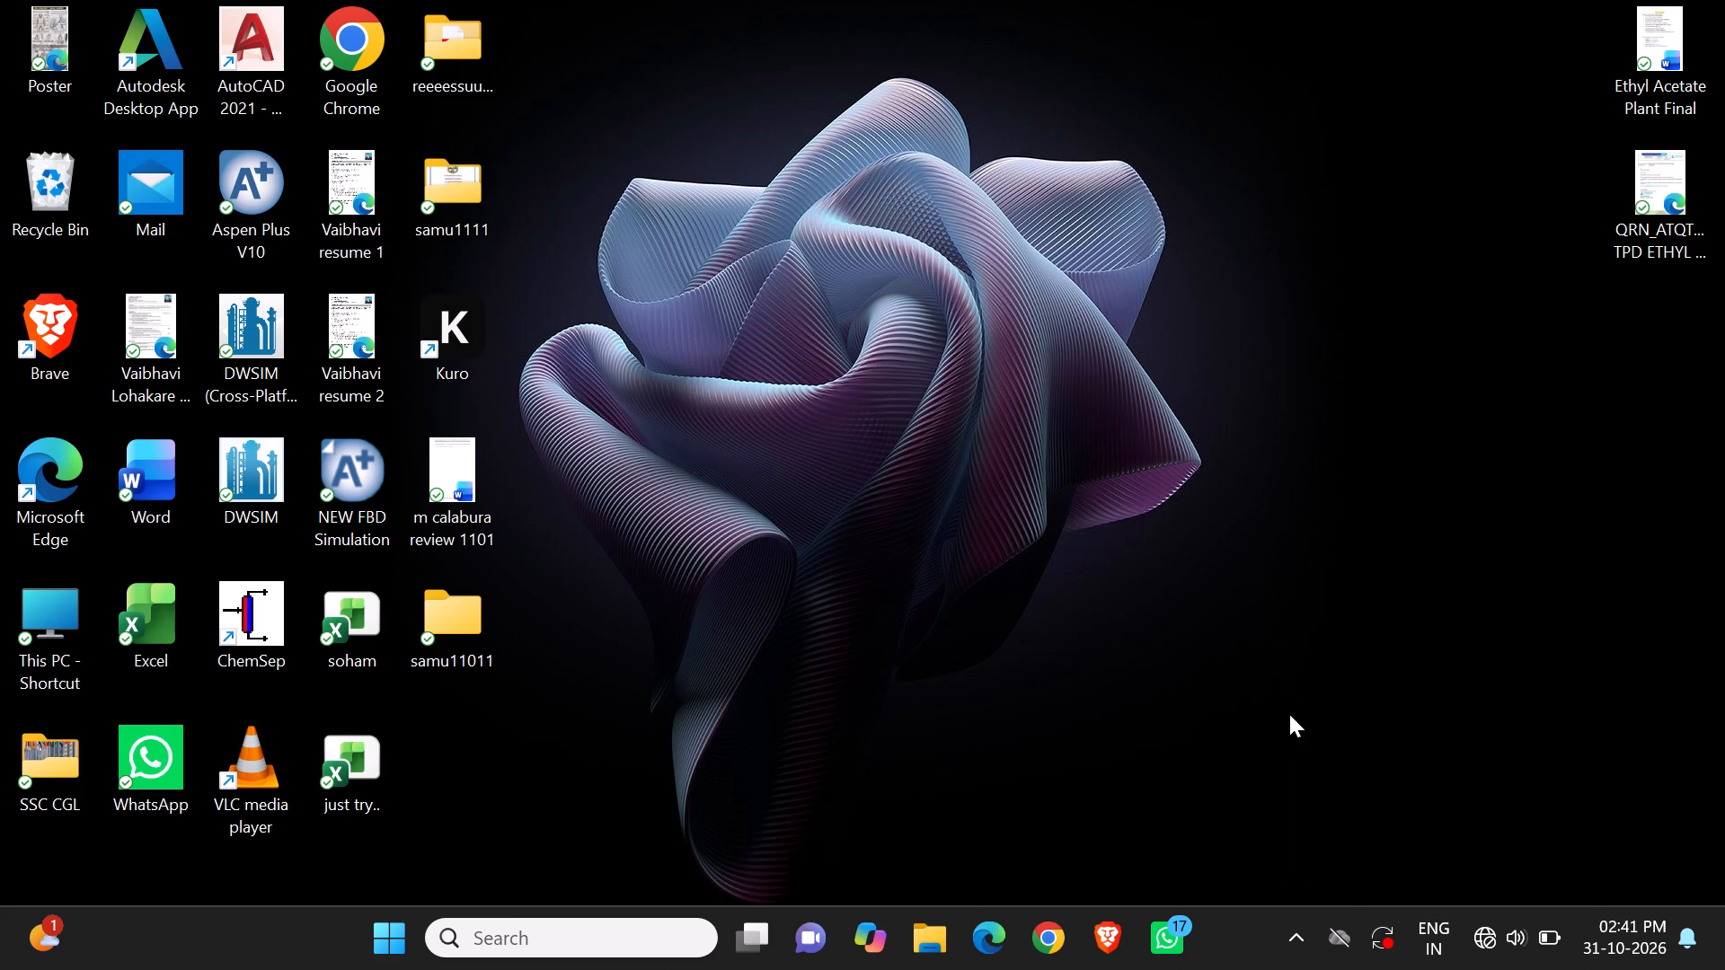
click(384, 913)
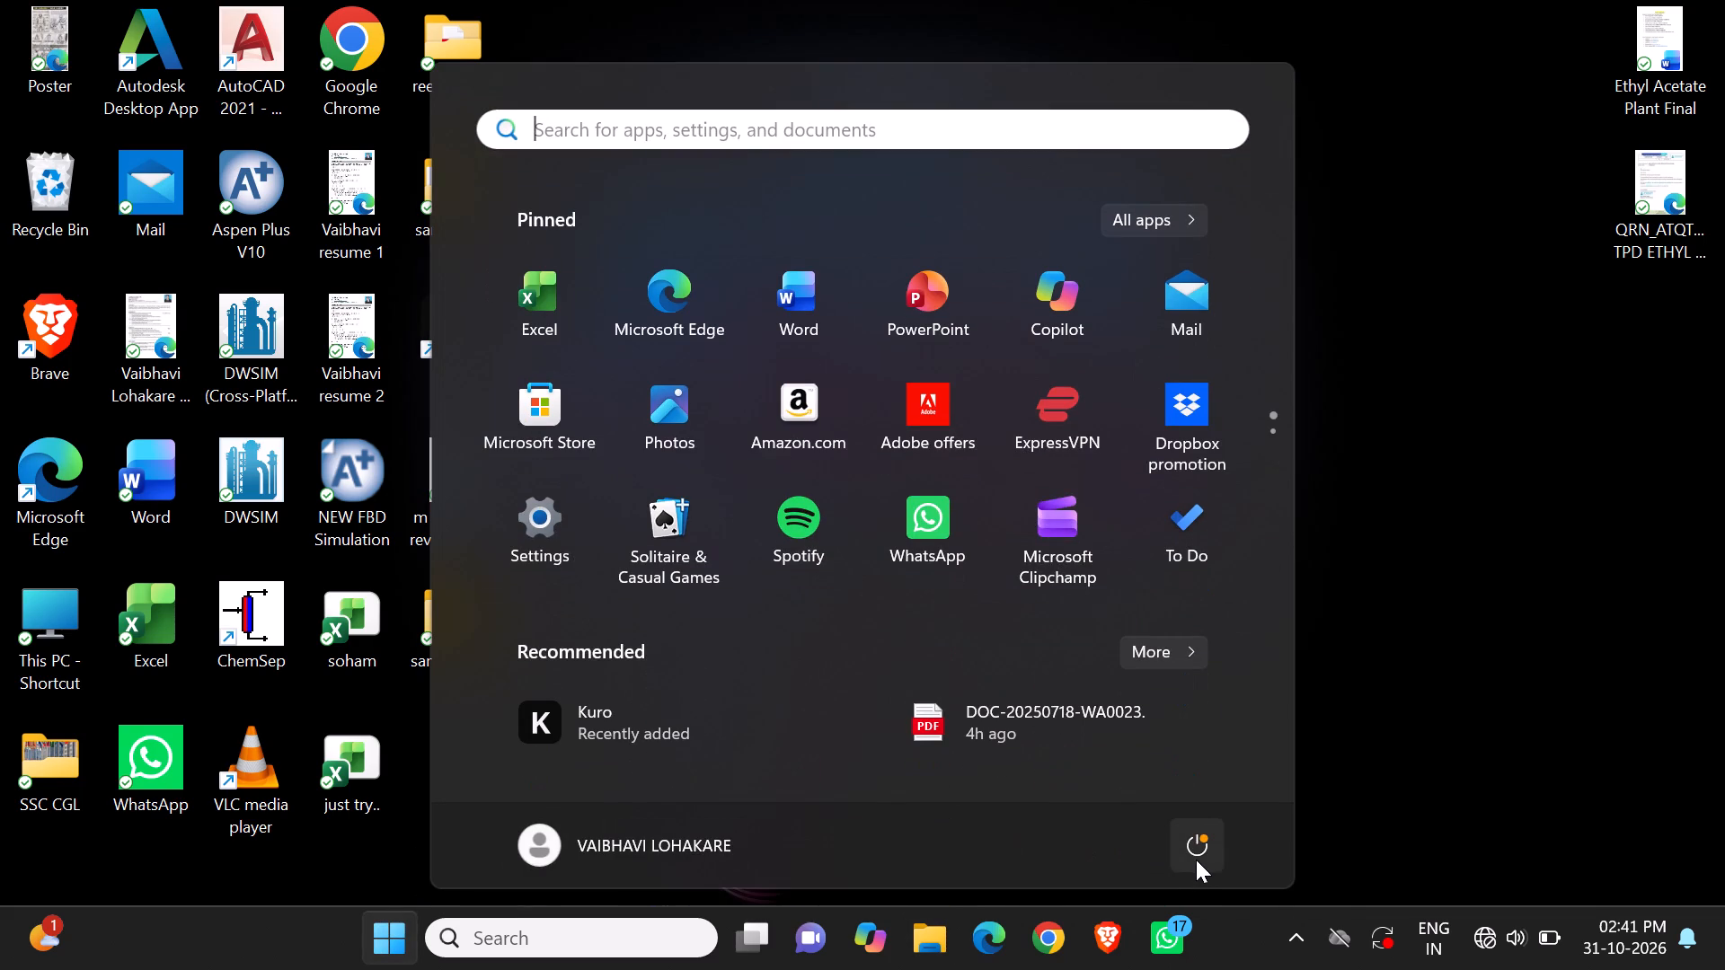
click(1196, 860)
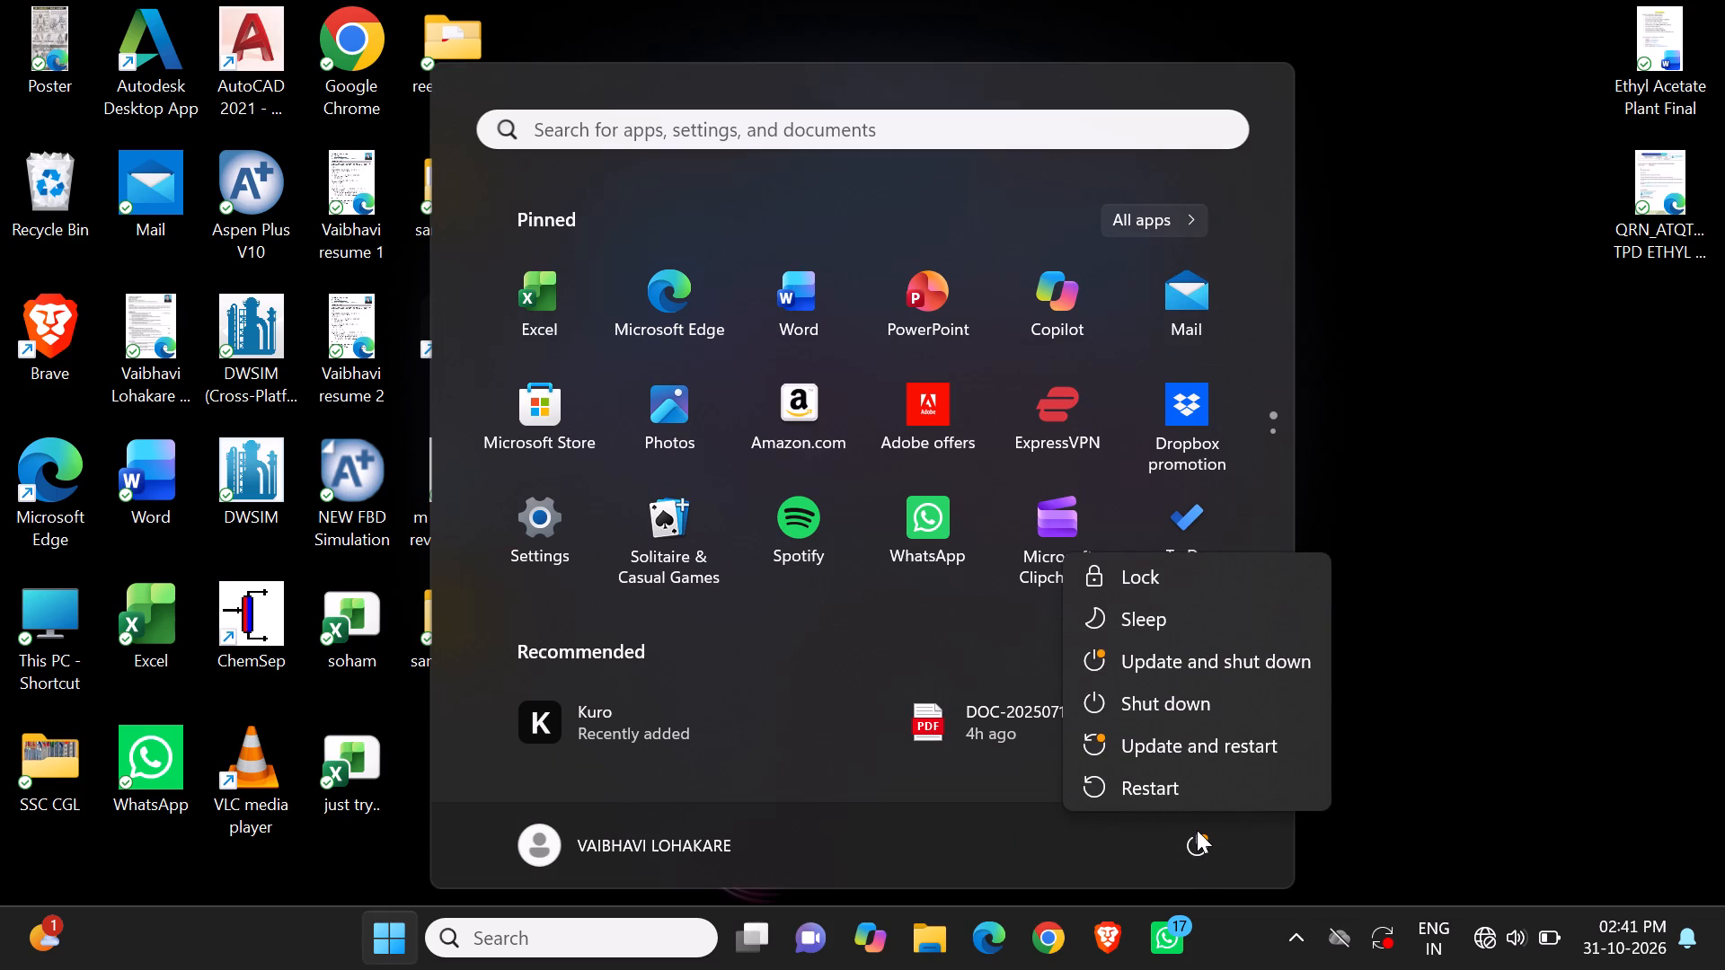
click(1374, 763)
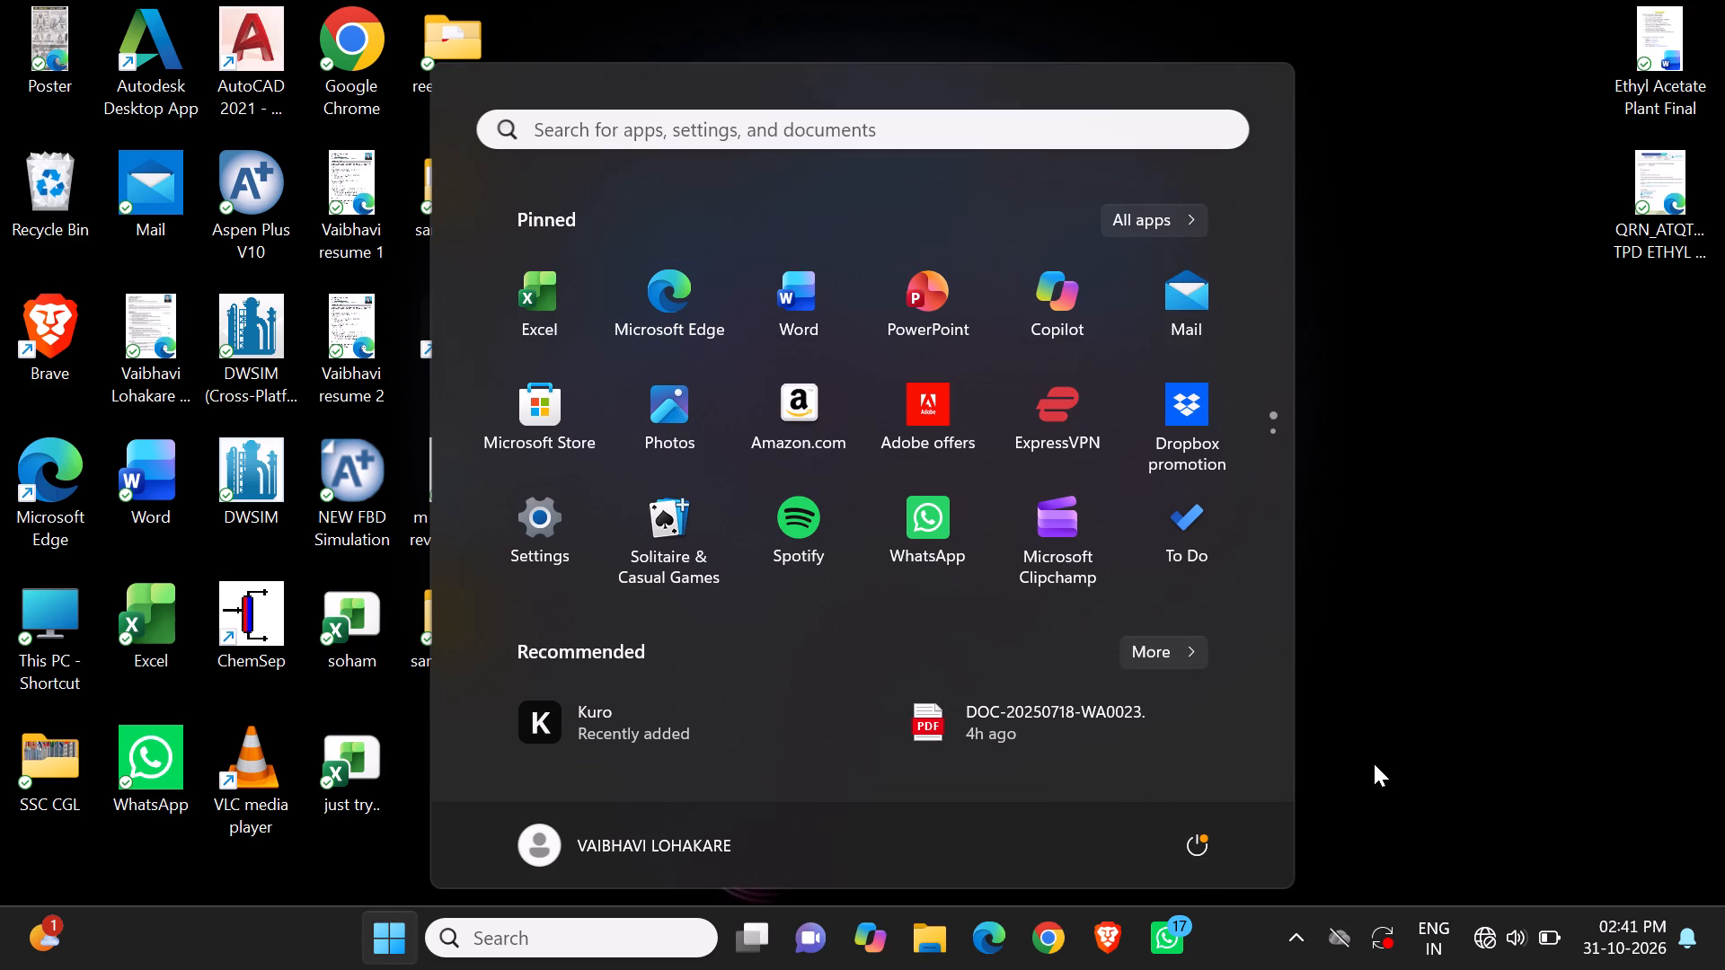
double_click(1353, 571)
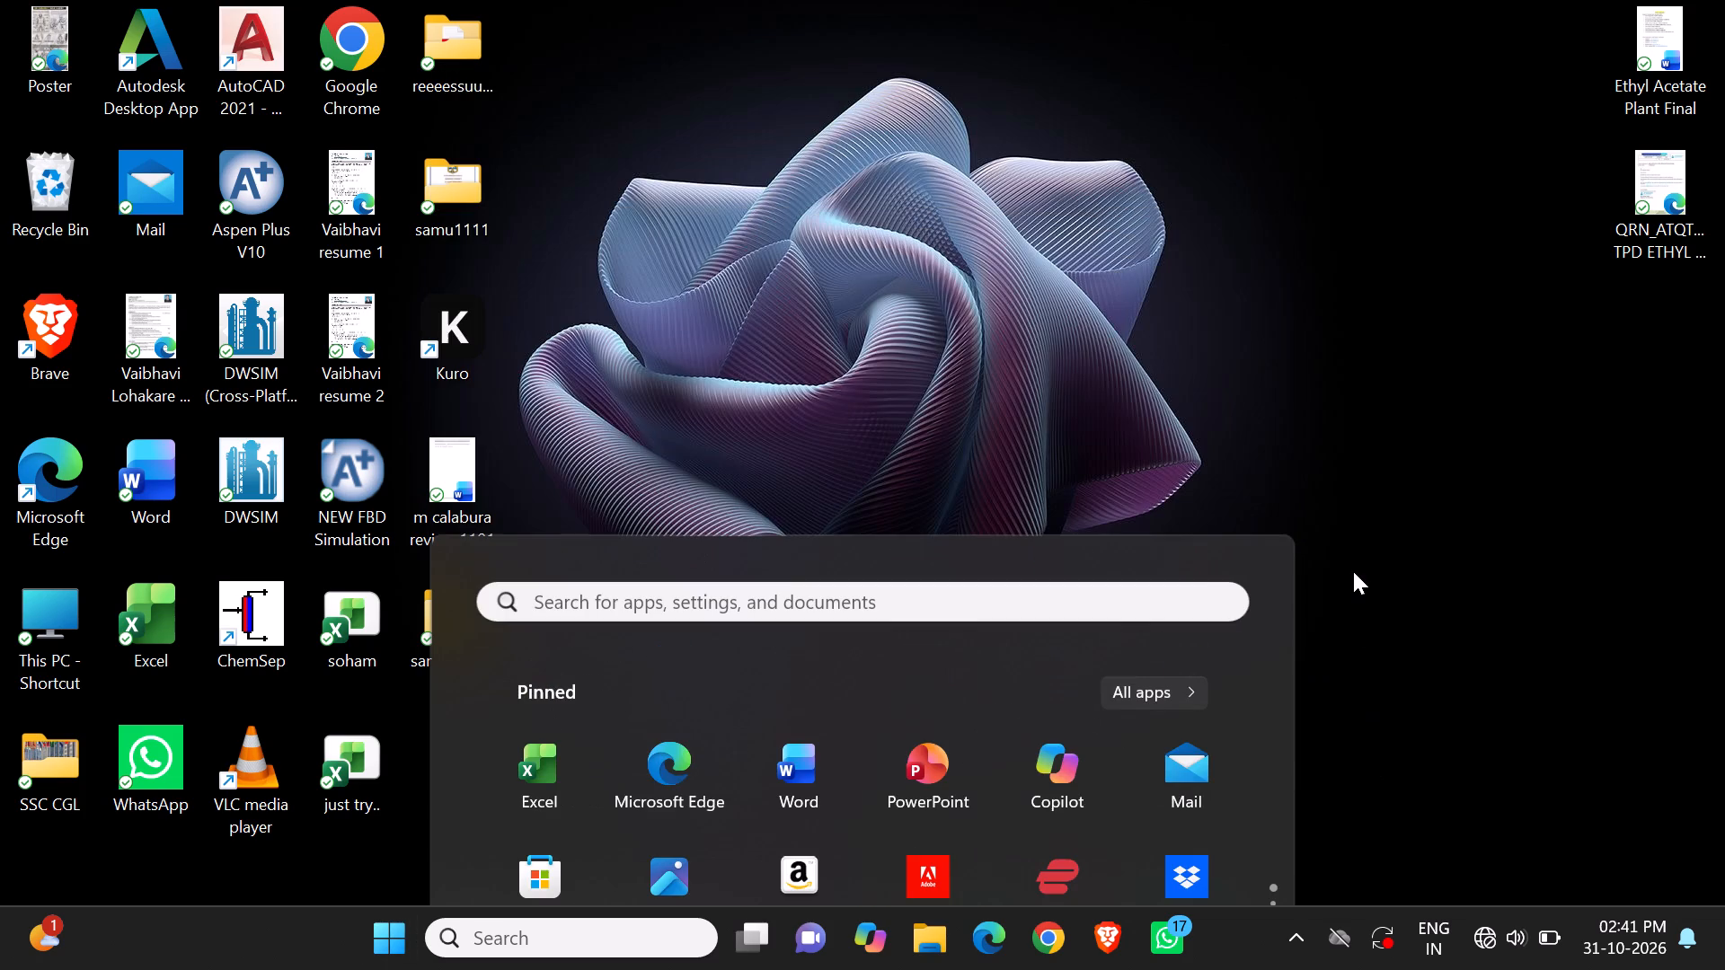
Restart the computer from the Windows Update settings to install the pending Windows 11, version 25H2 update.
click(391, 949)
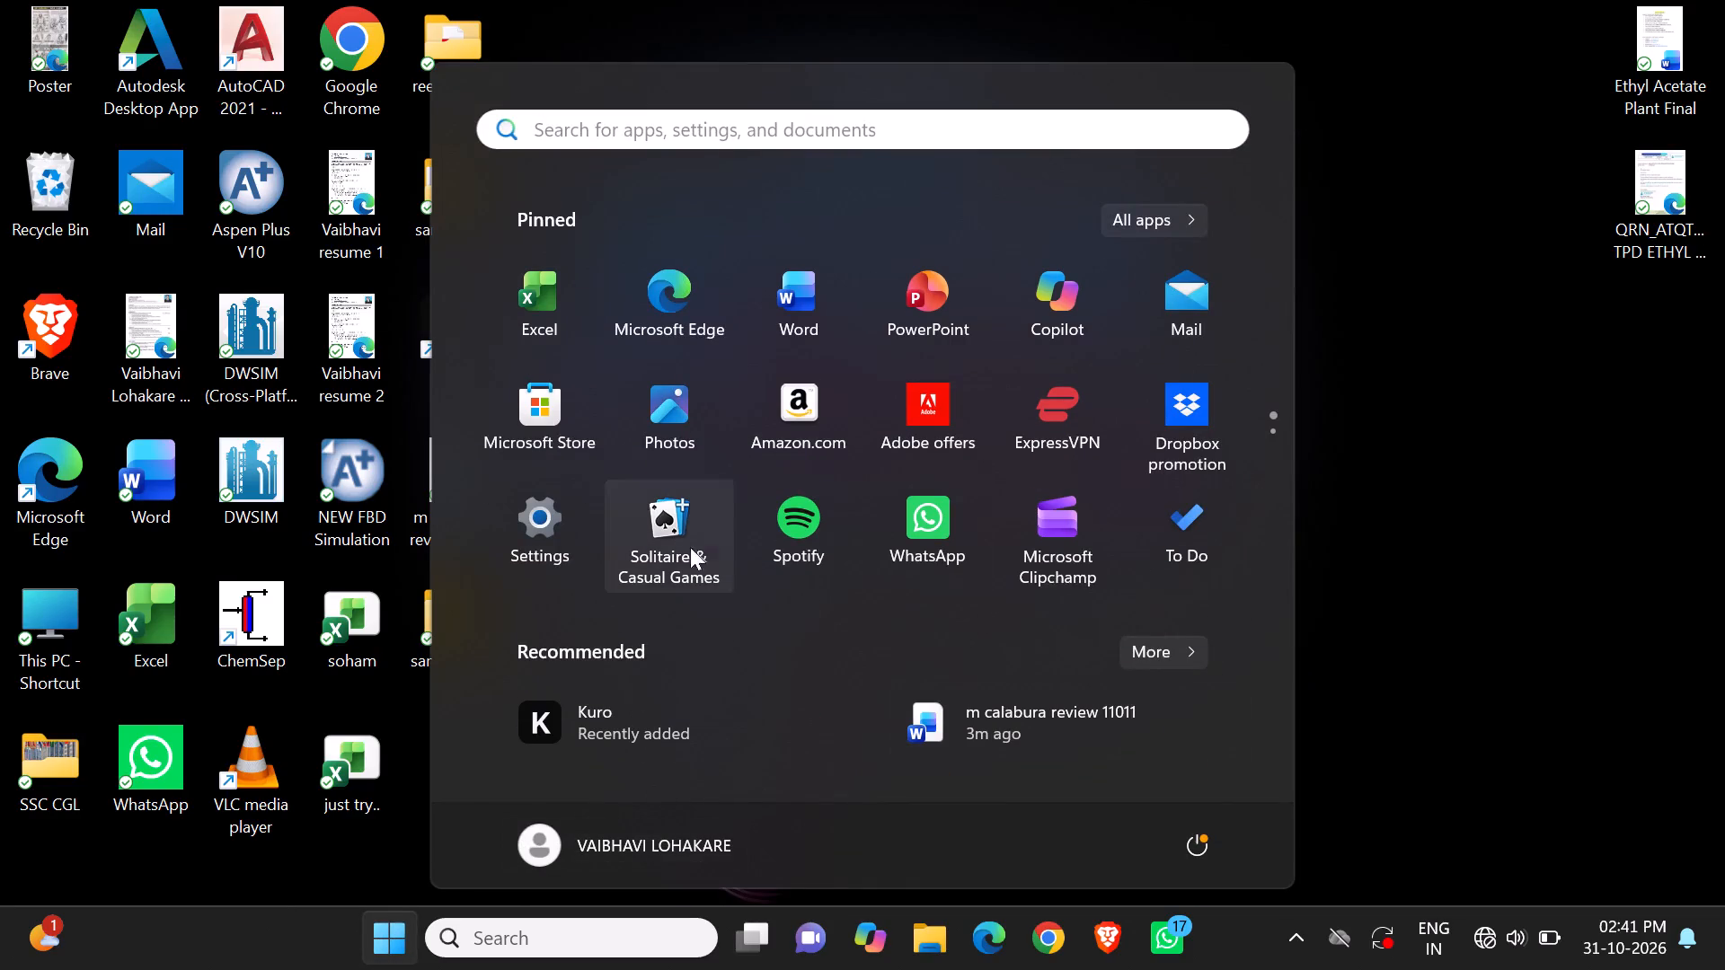
click(564, 552)
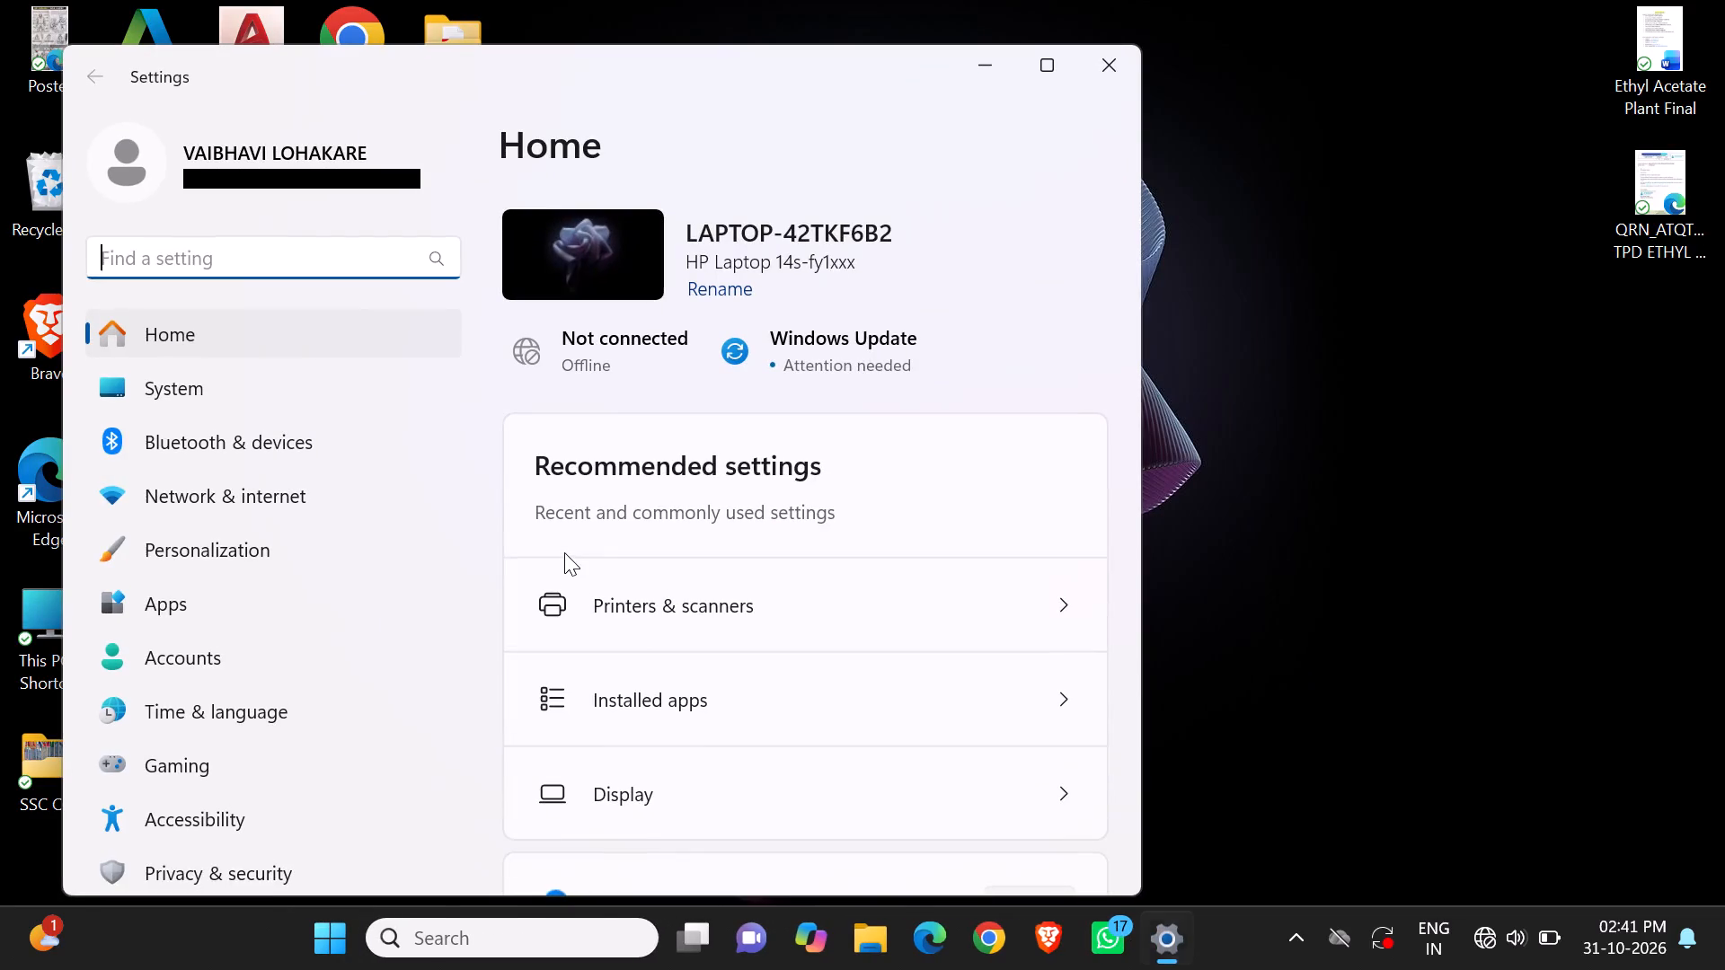
click(861, 331)
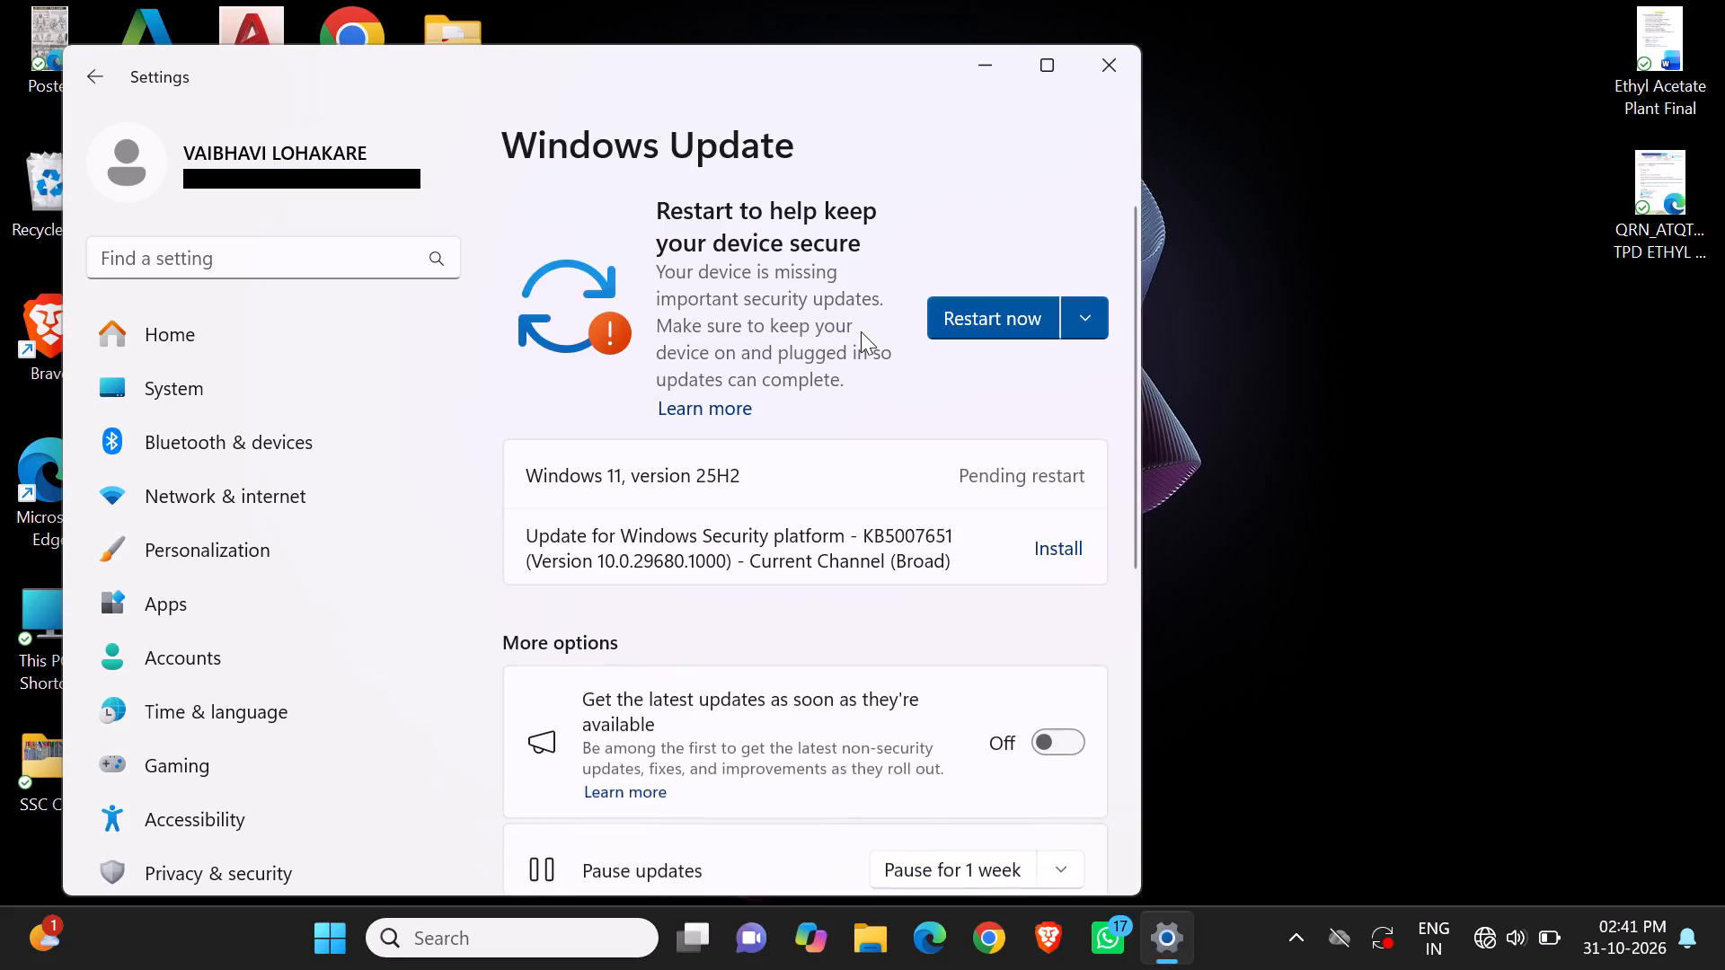
click(1008, 310)
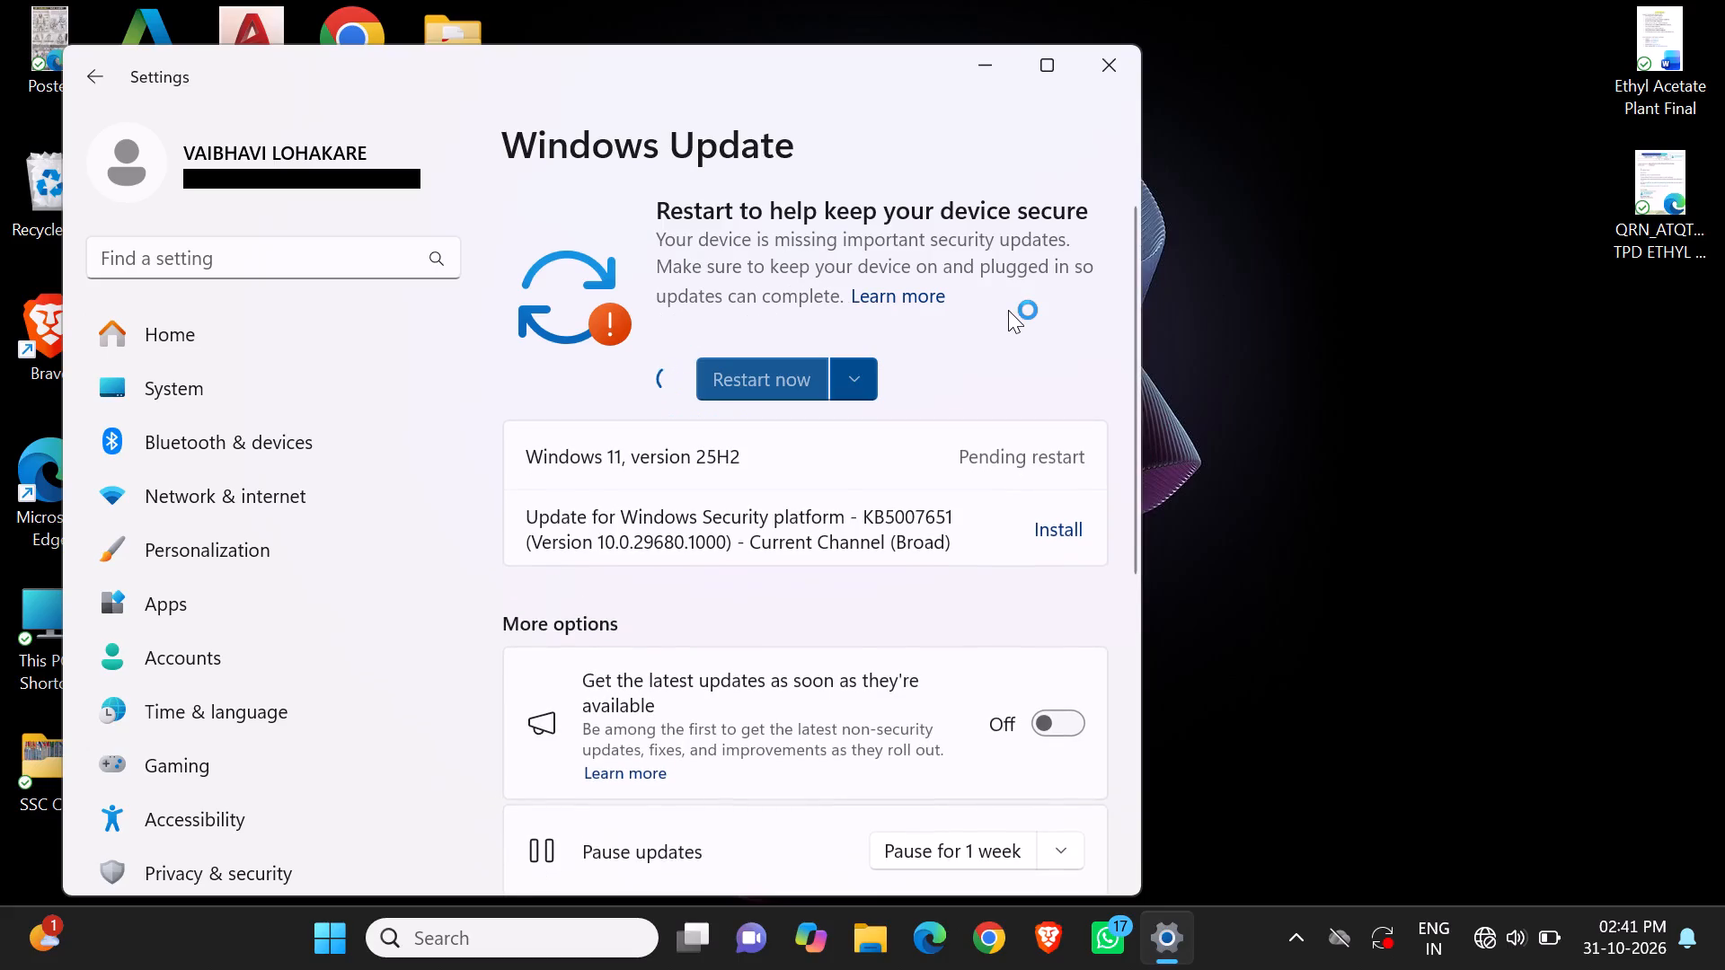